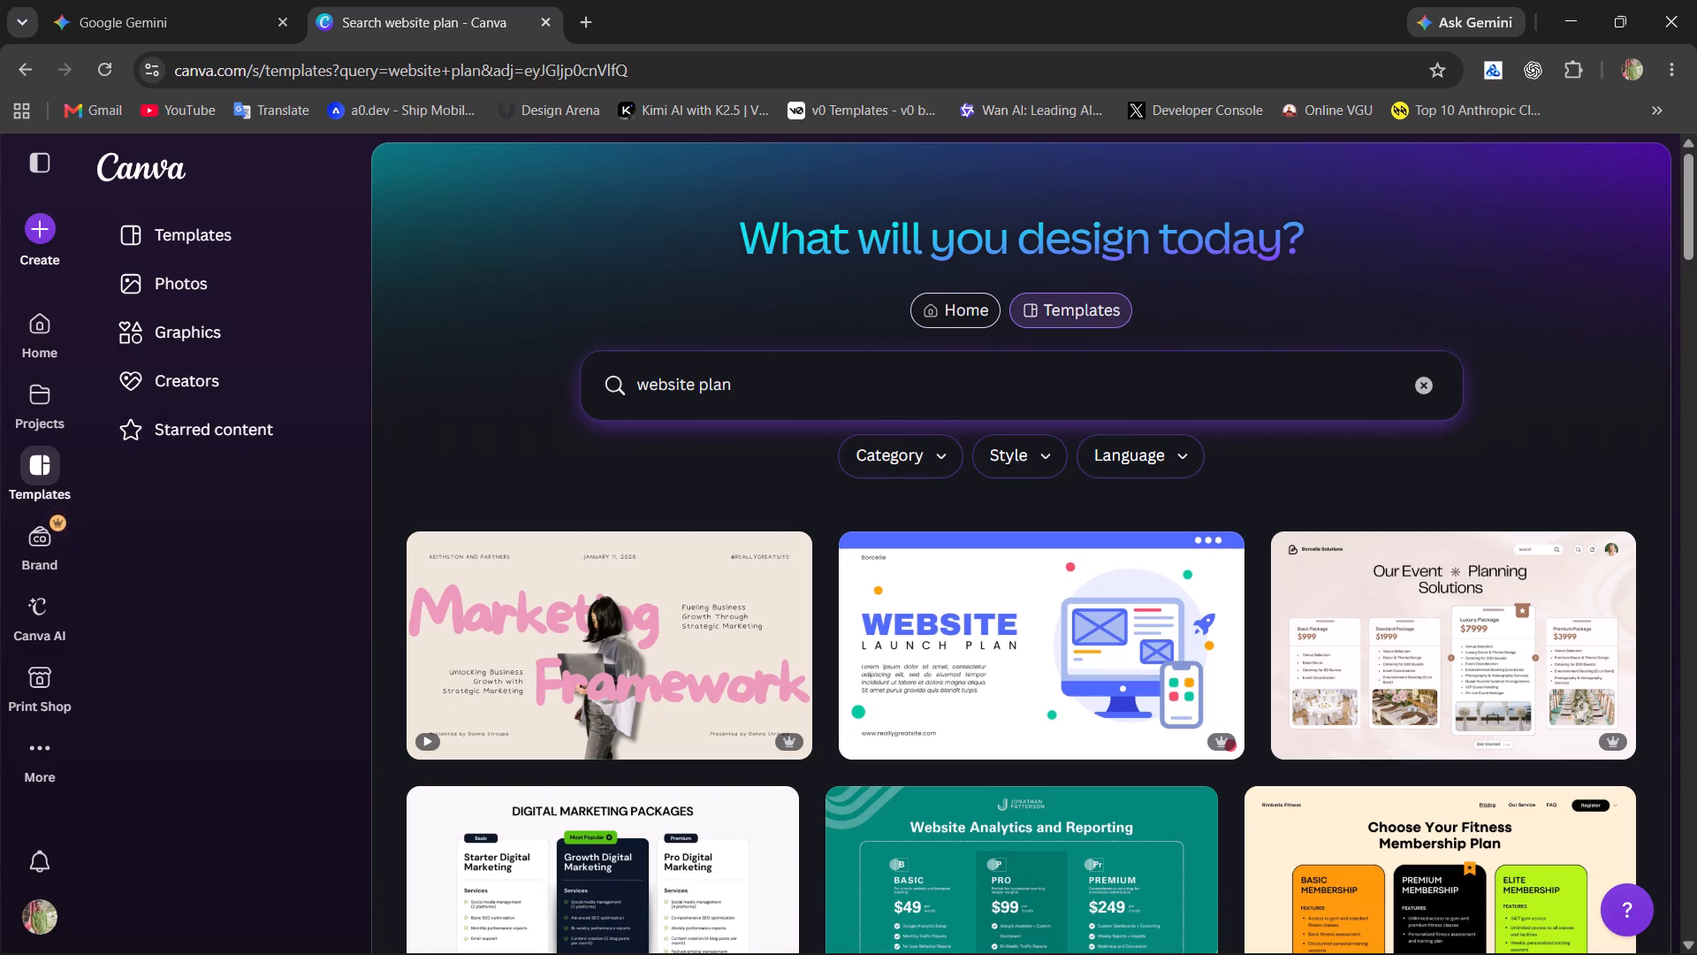
# Go back to Canva's main Templates page and search the templates for "web service".
pyautogui.click(861, 417)
pyautogui.click(829, 402)
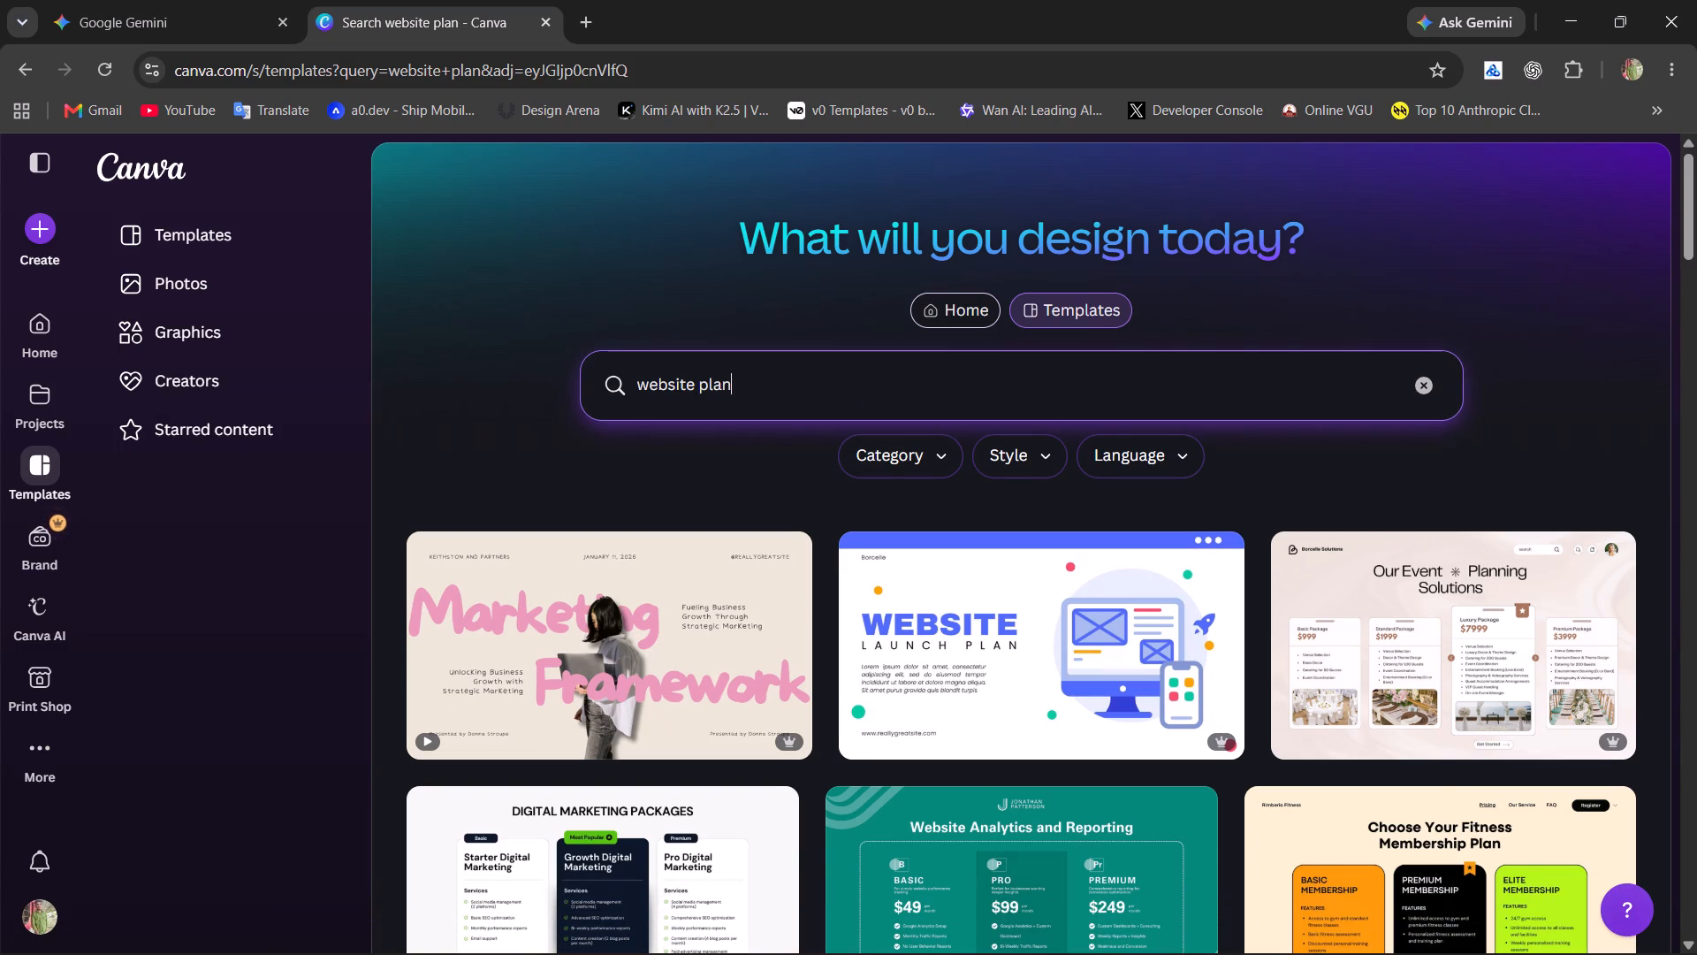
pyautogui.click(261, 236)
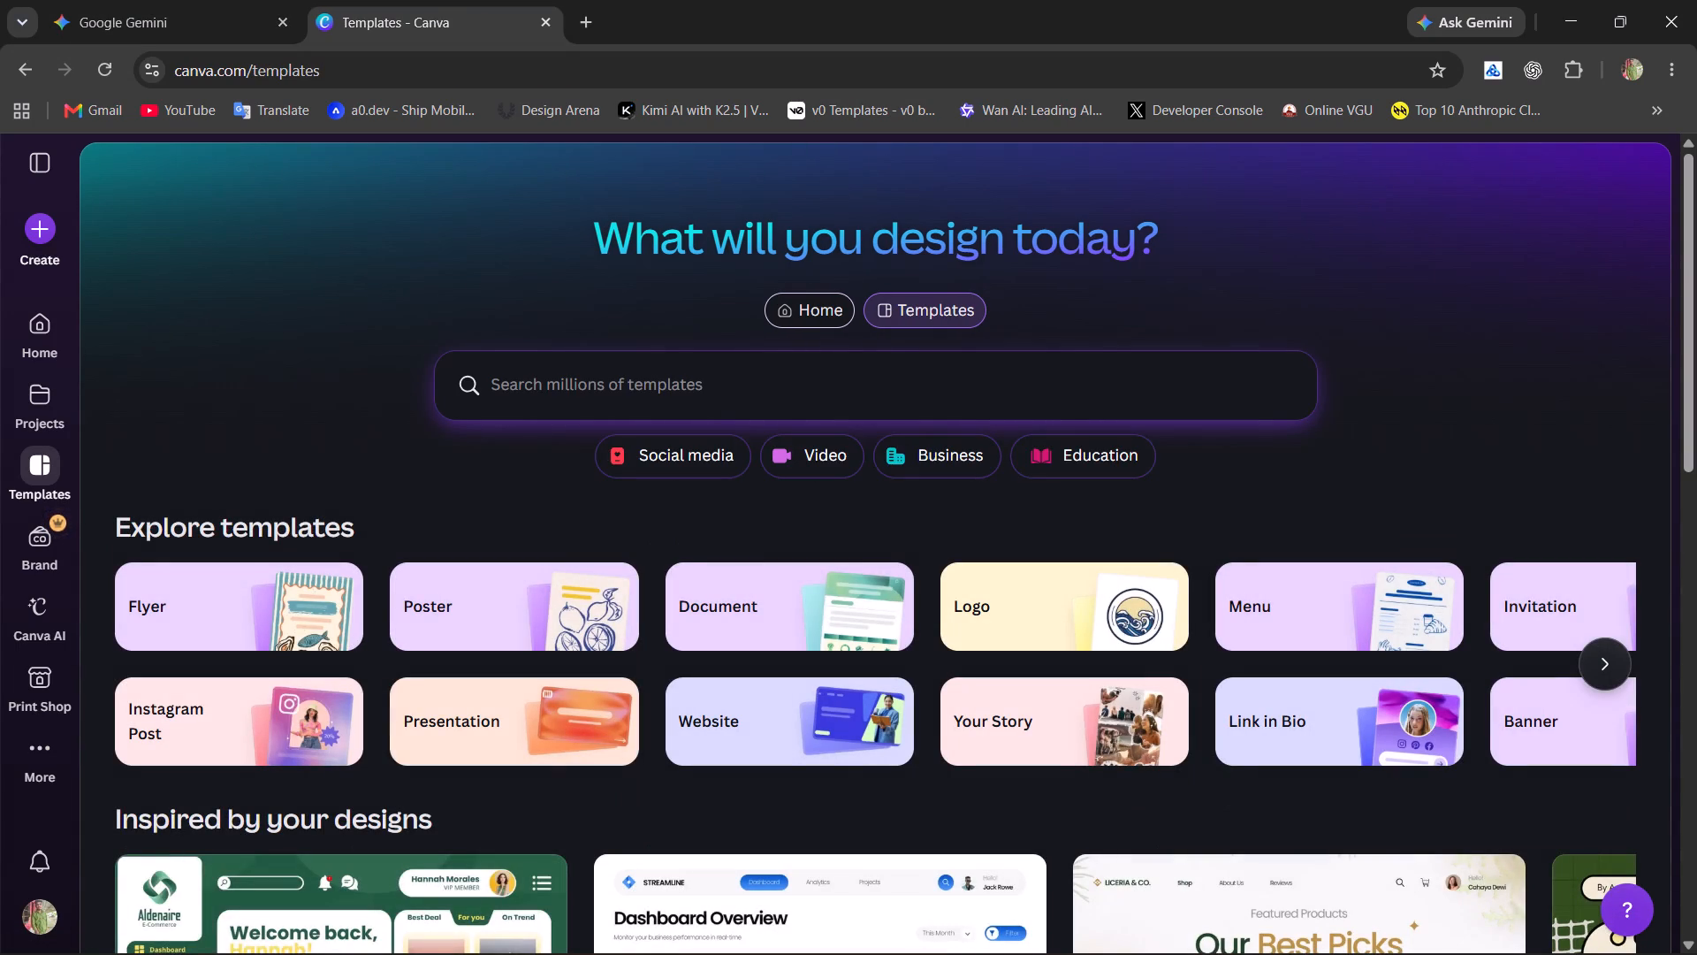
pyautogui.click(724, 401)
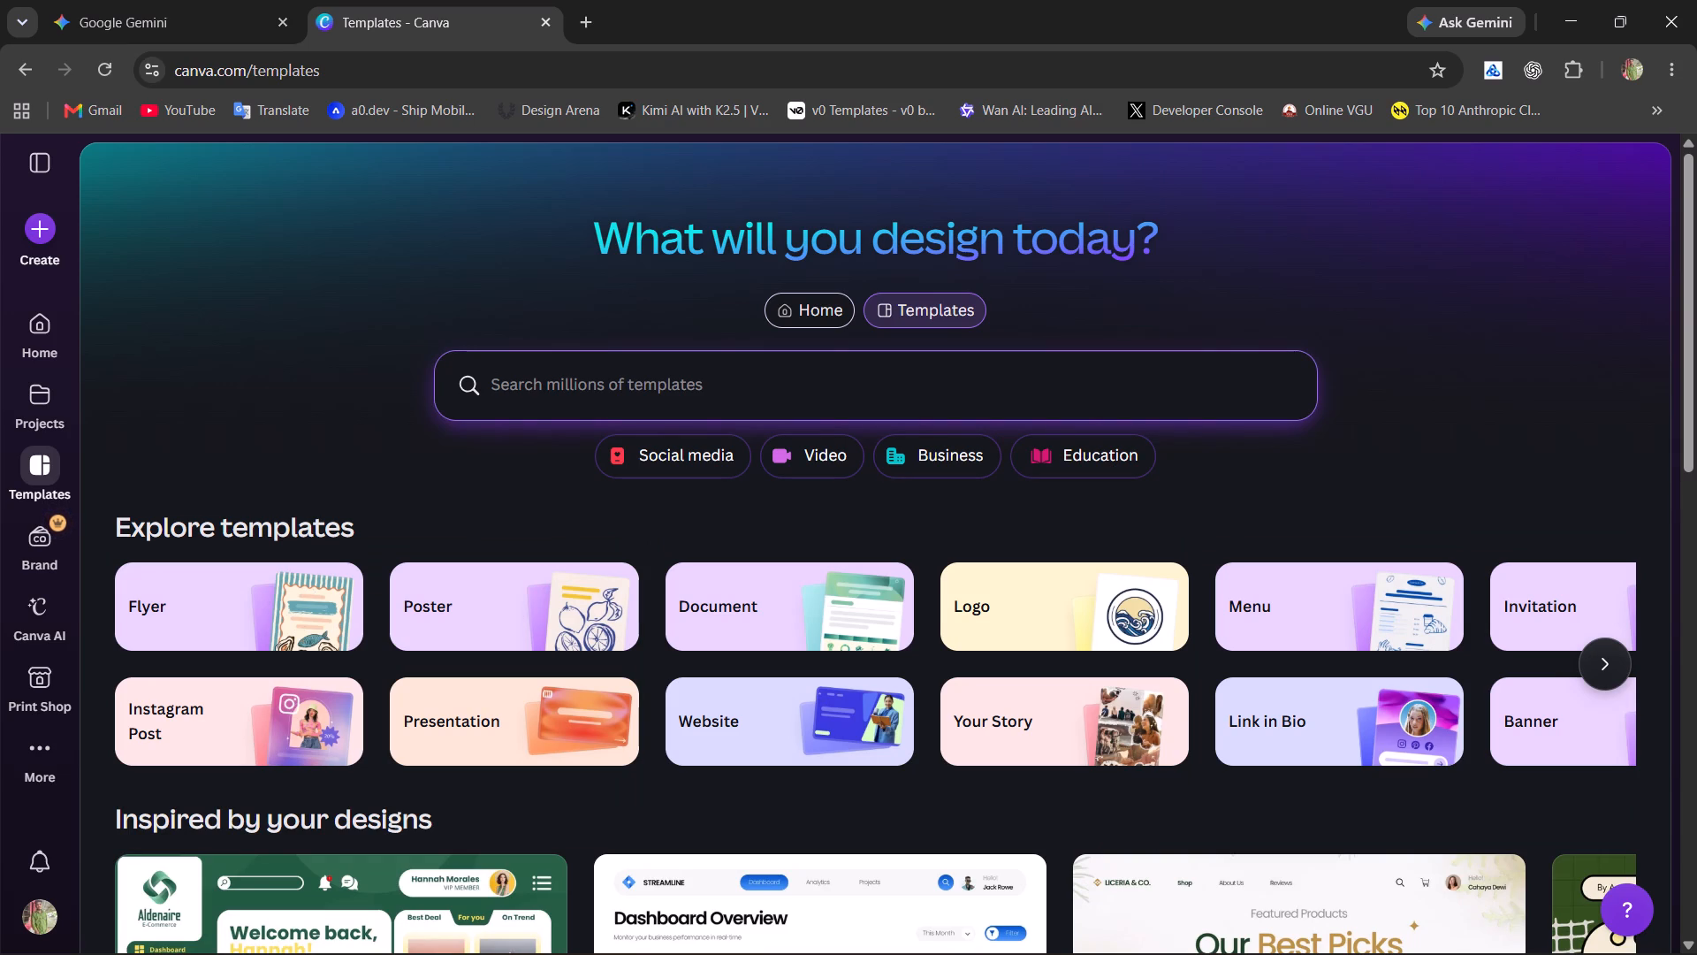
pyautogui.press('s')
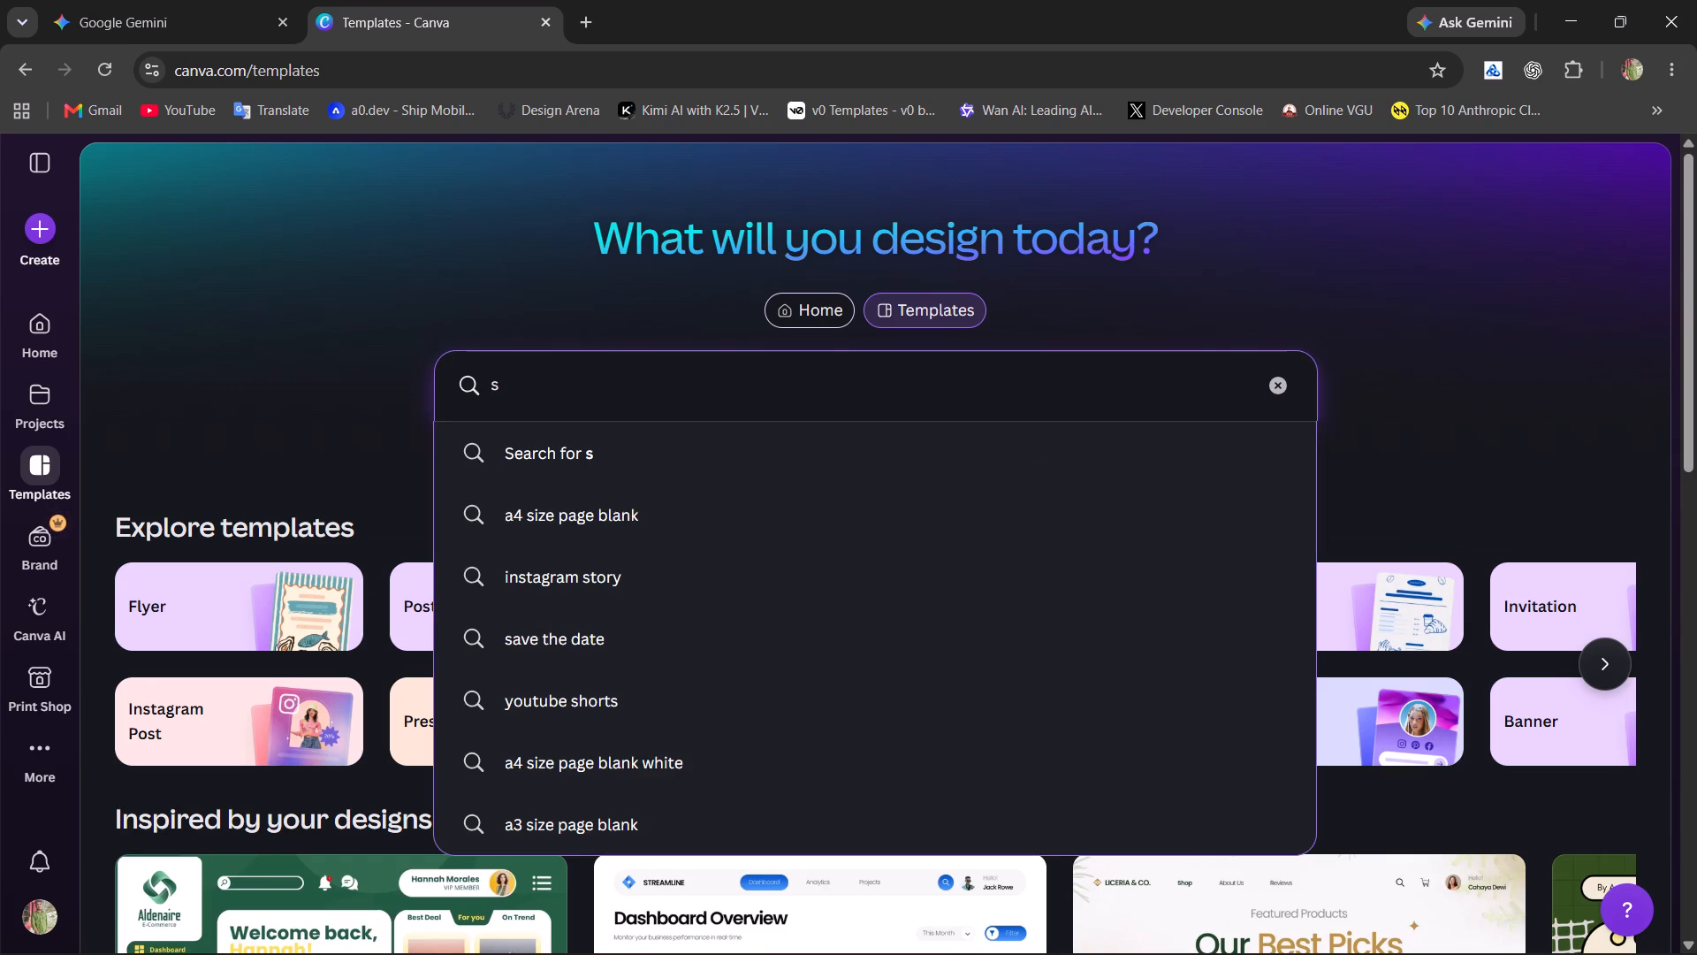
pyautogui.press('BackSpace')
pyautogui.press('BackSpace')
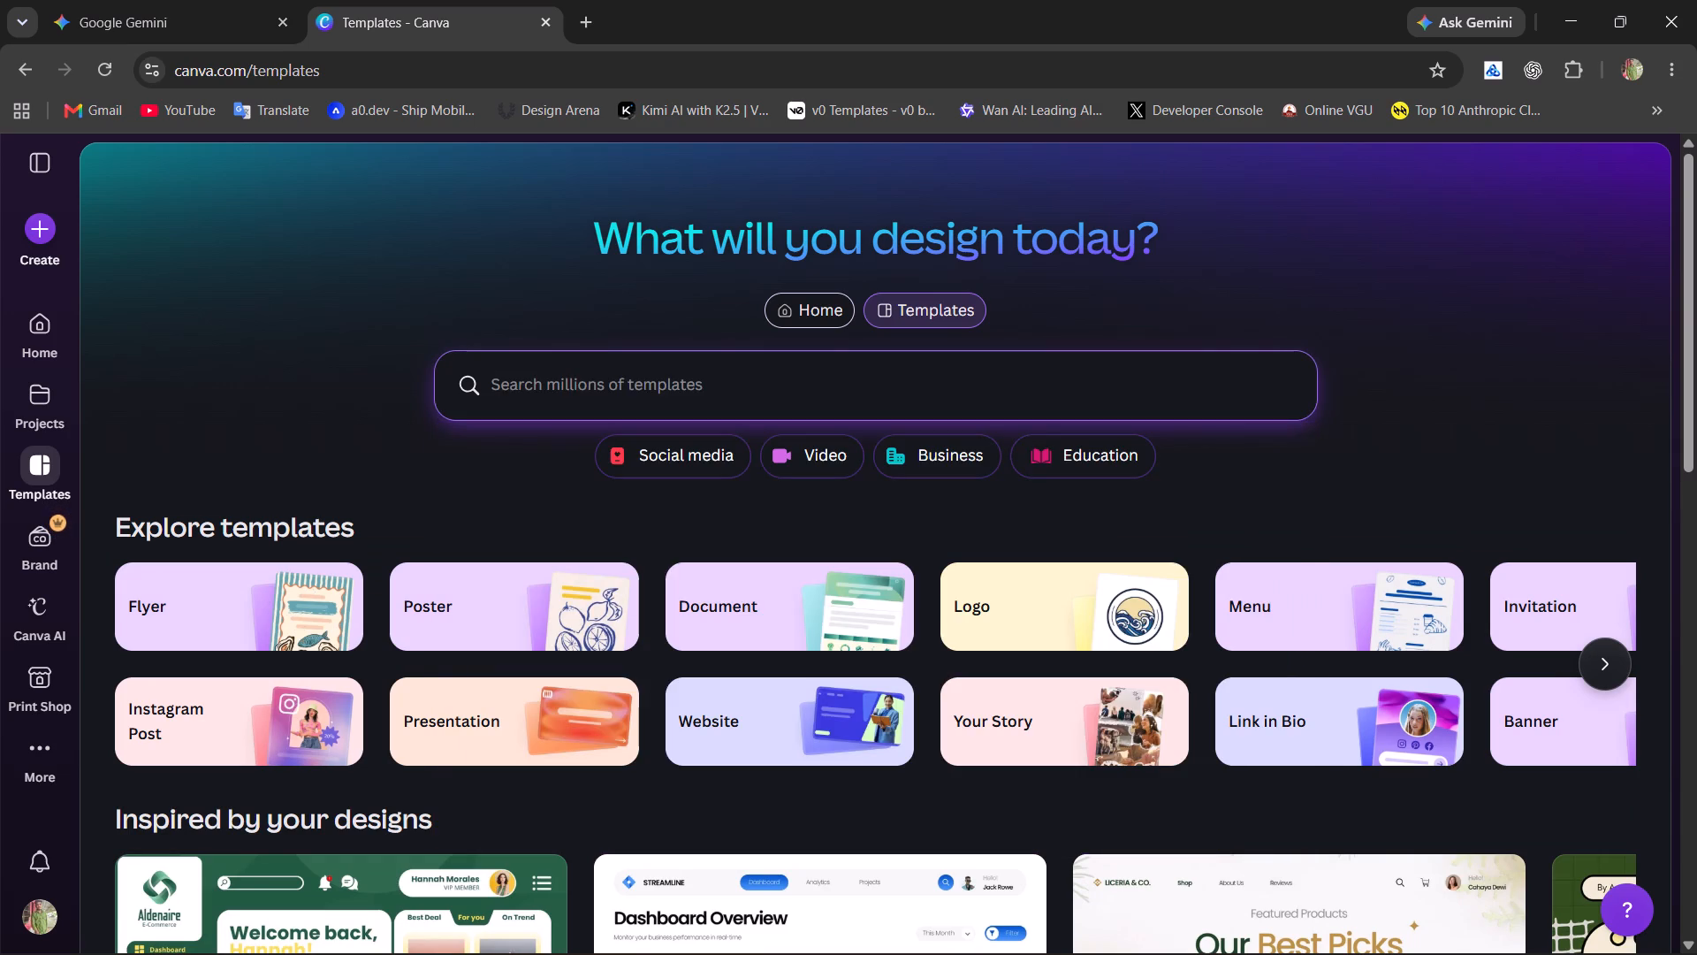
pyautogui.write('swe')
pyautogui.press('BackSpace')
pyautogui.press('BackSpace')
pyautogui.press('BackSpace')
pyautogui.press('BackSpace')
pyautogui.write('web service')
pyautogui.press('Return')
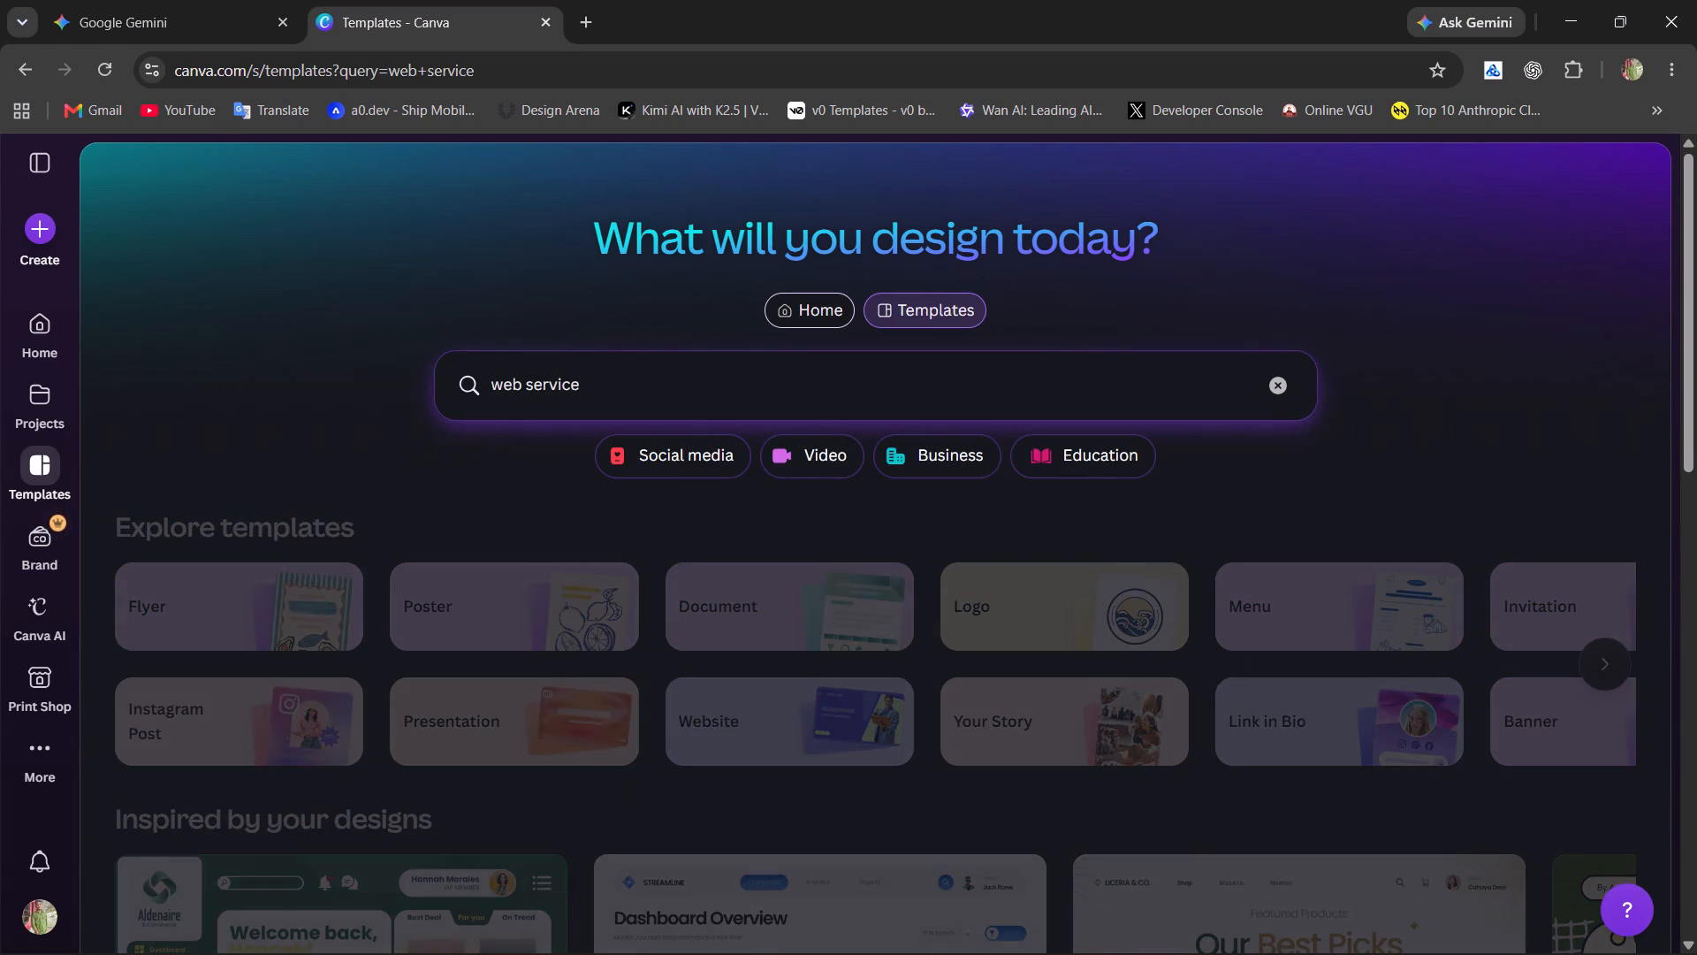
# Examine the "web service" template results for a design that could serve as a services price list.
pyautogui.scroll(-3, 1221, 469)
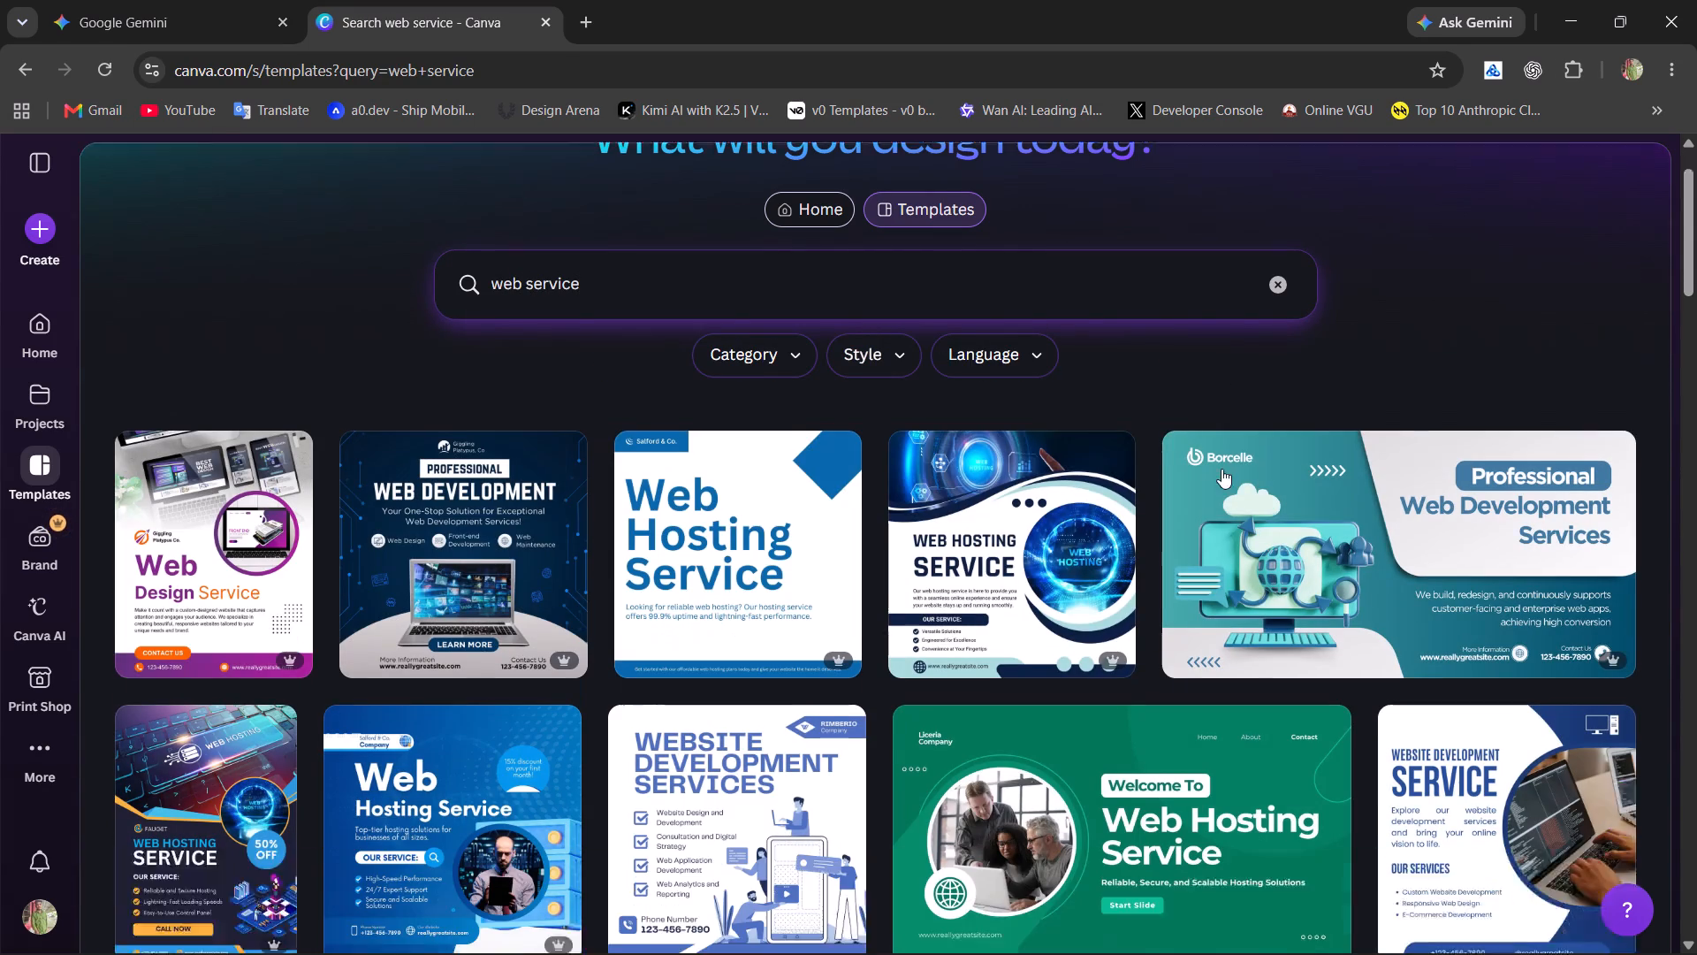
pyautogui.scroll(-11, 1221, 469)
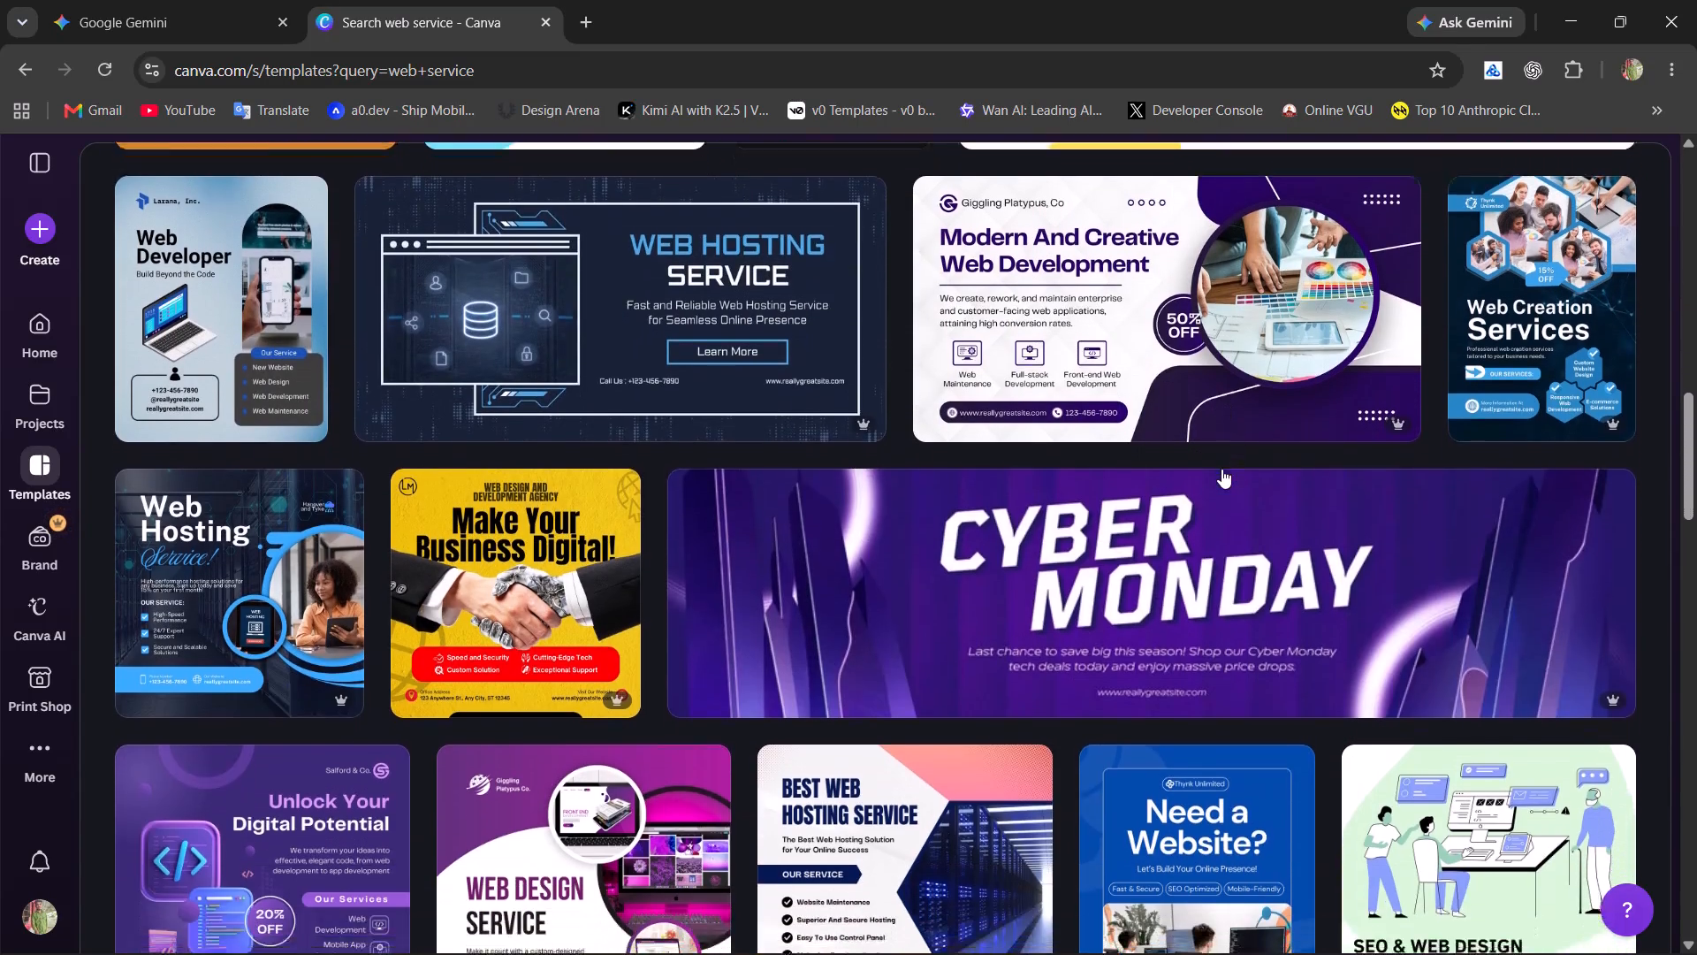
pyautogui.scroll(-6, 1221, 469)
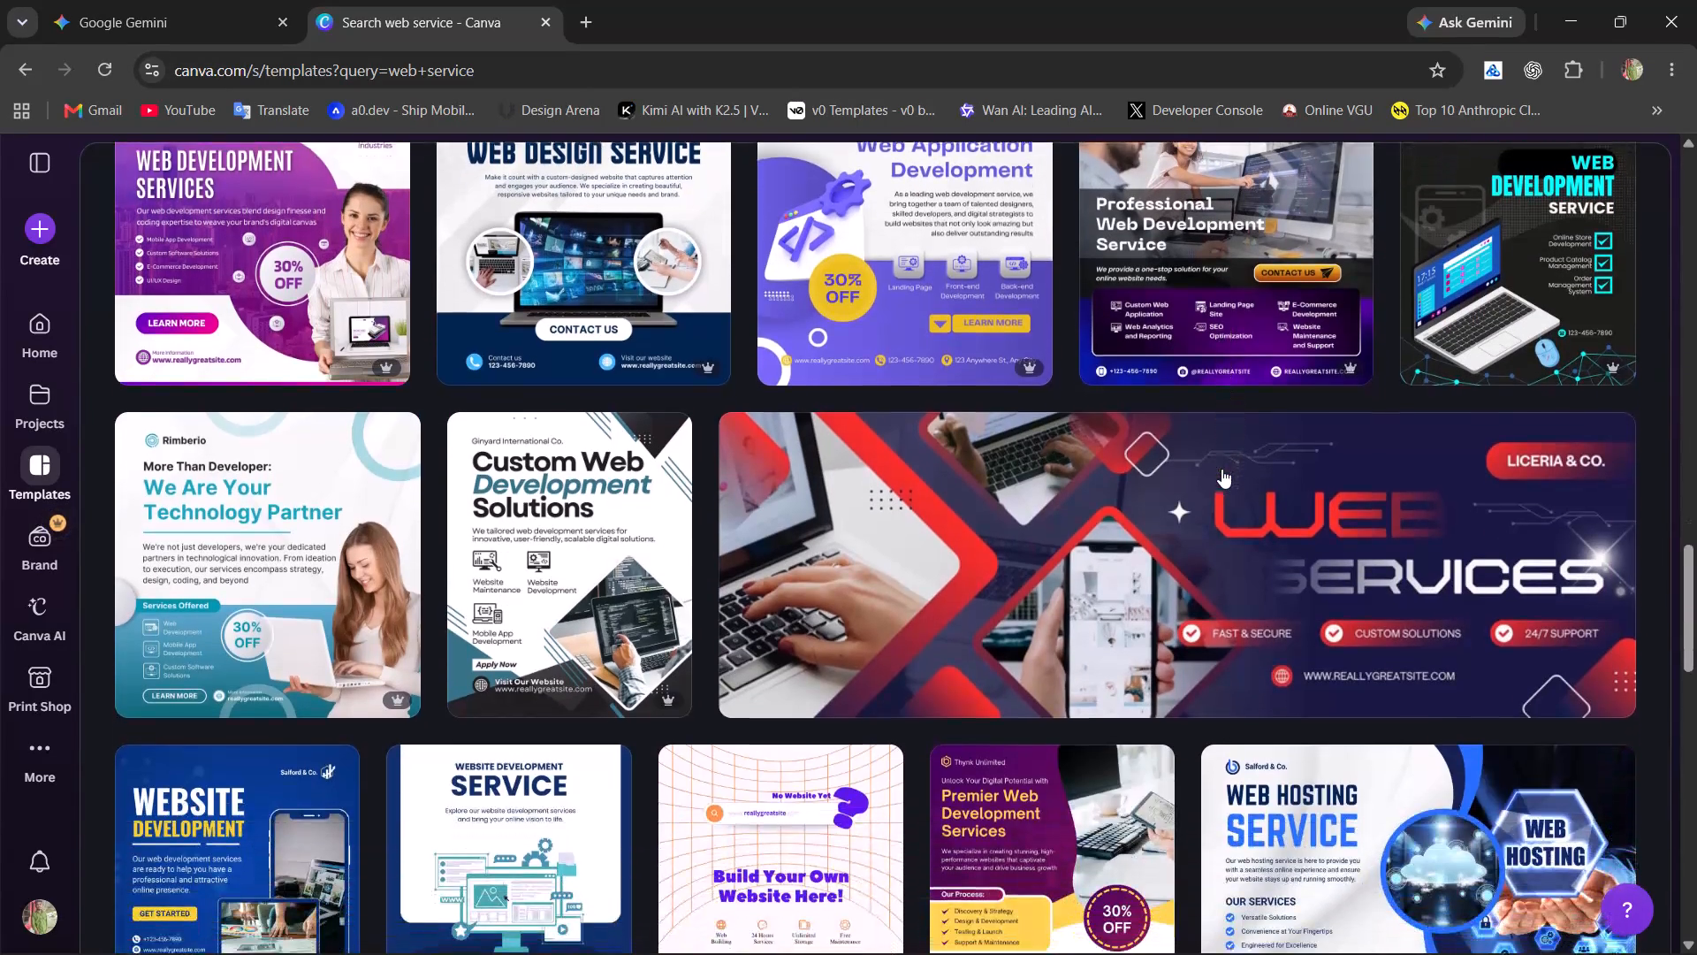
pyautogui.scroll(-3, 1221, 469)
pyautogui.scroll(14, 1221, 469)
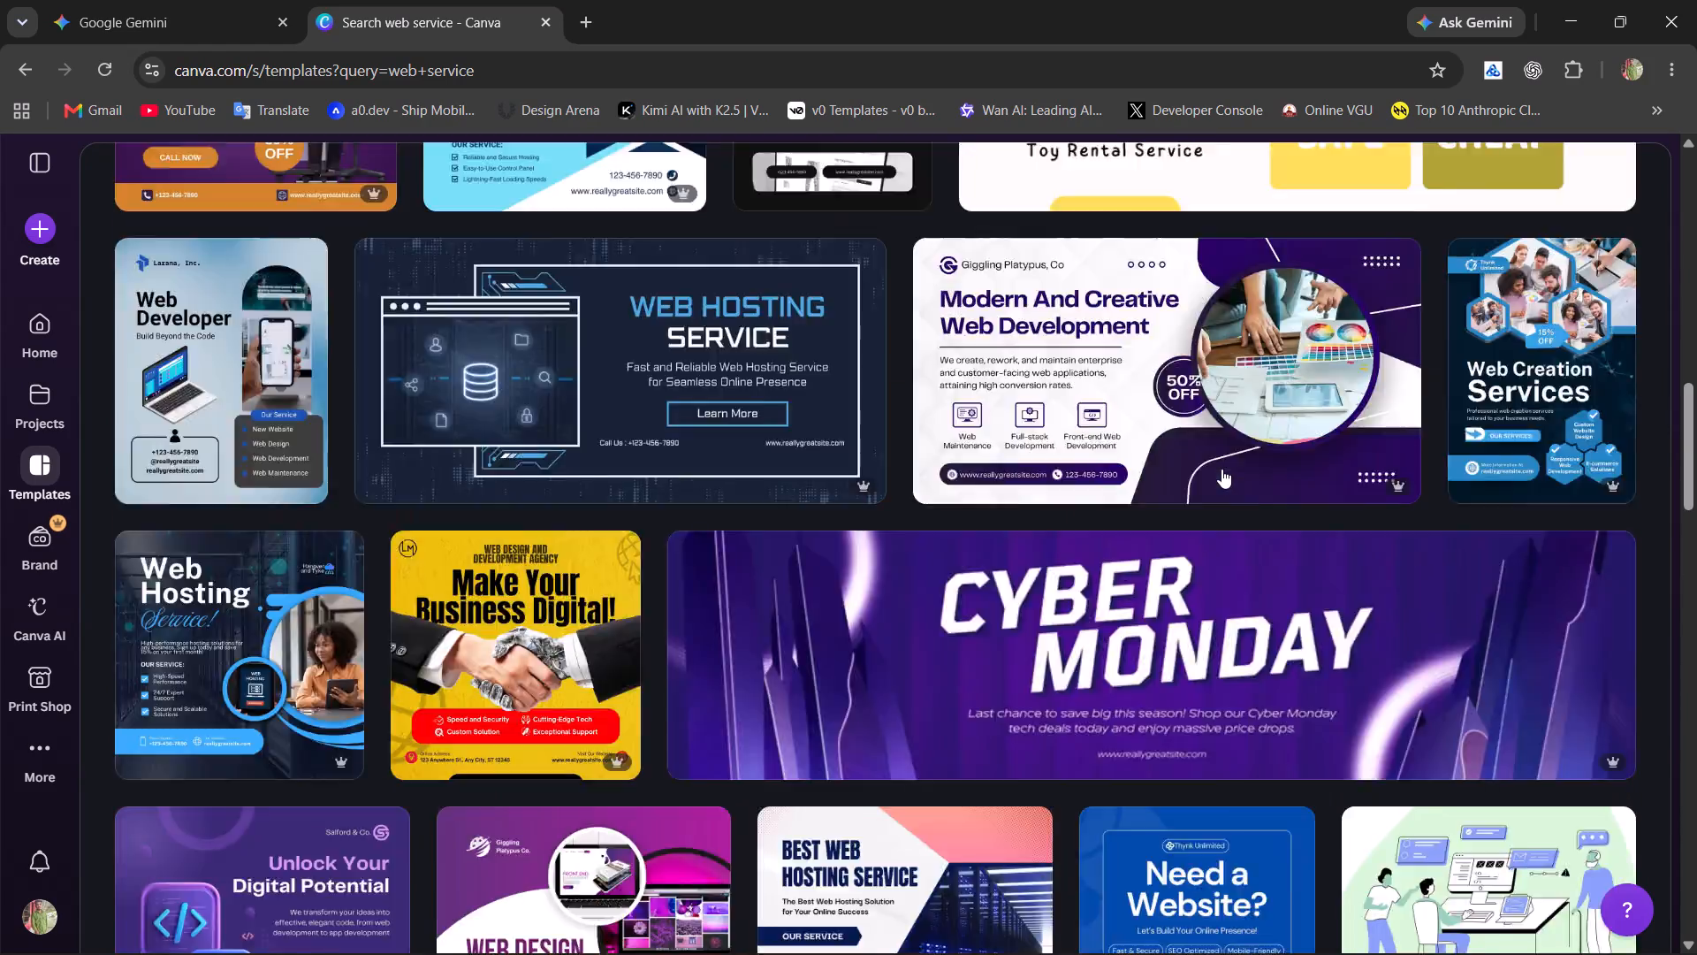
pyautogui.scroll(9, 1221, 469)
# Refine the template search to "web service plan".
pyautogui.click(1056, 378)
pyautogui.press('space')
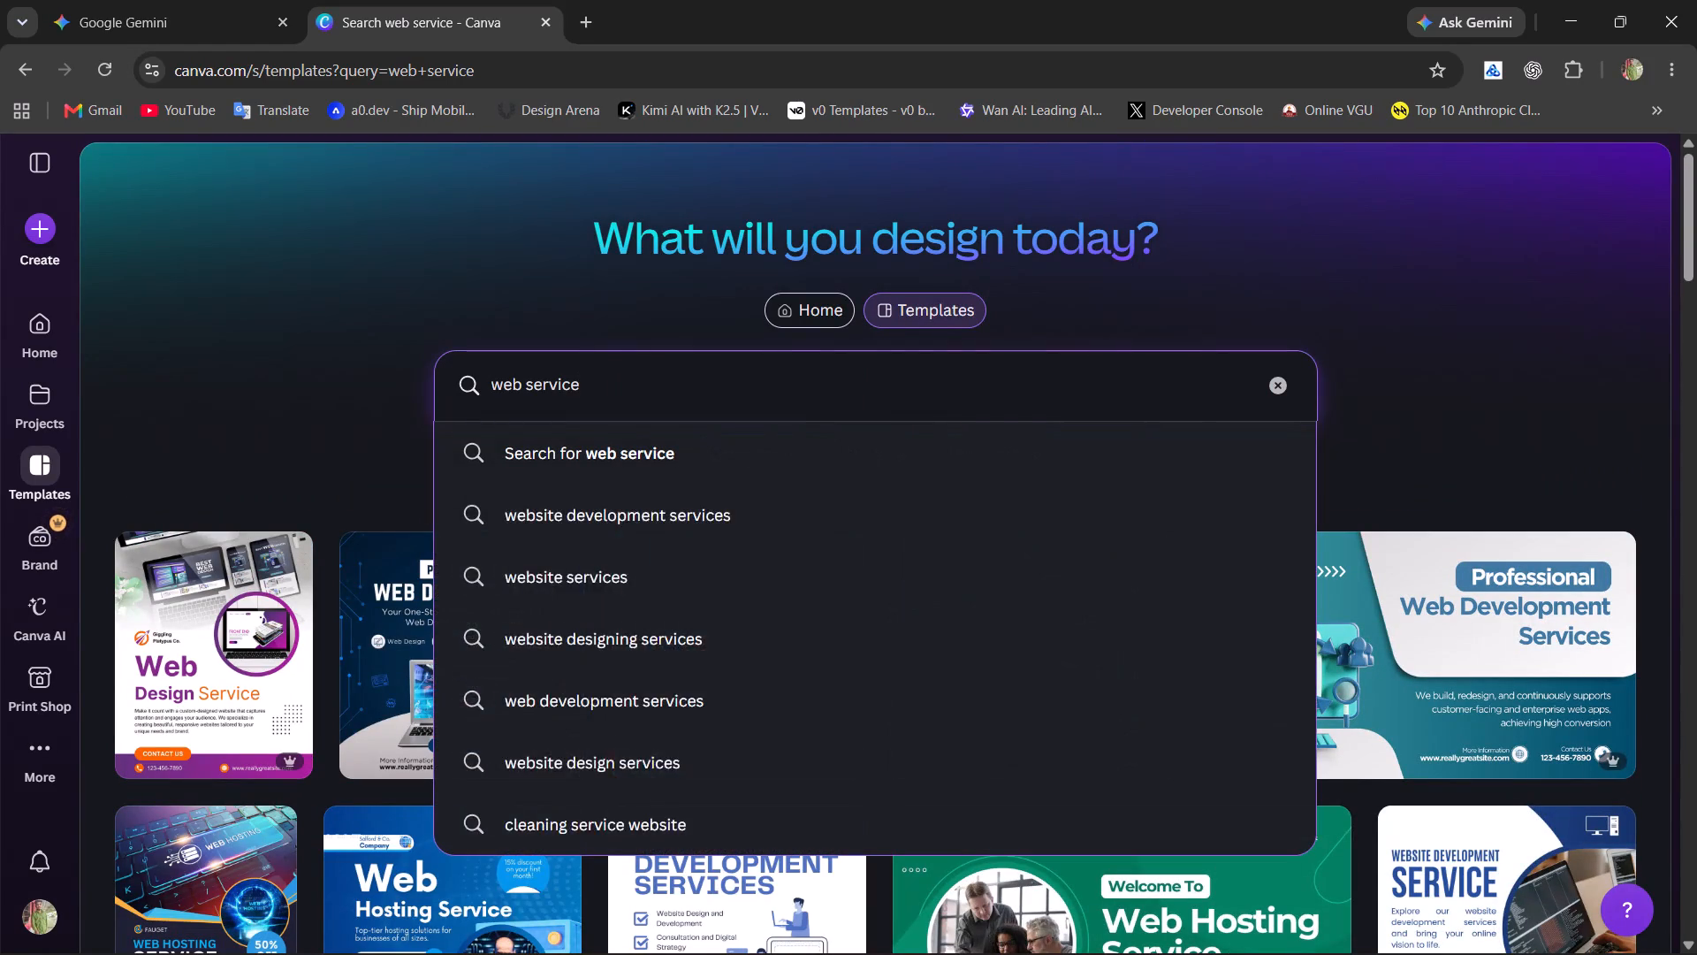
pyautogui.write('pla')
pyautogui.press('n')
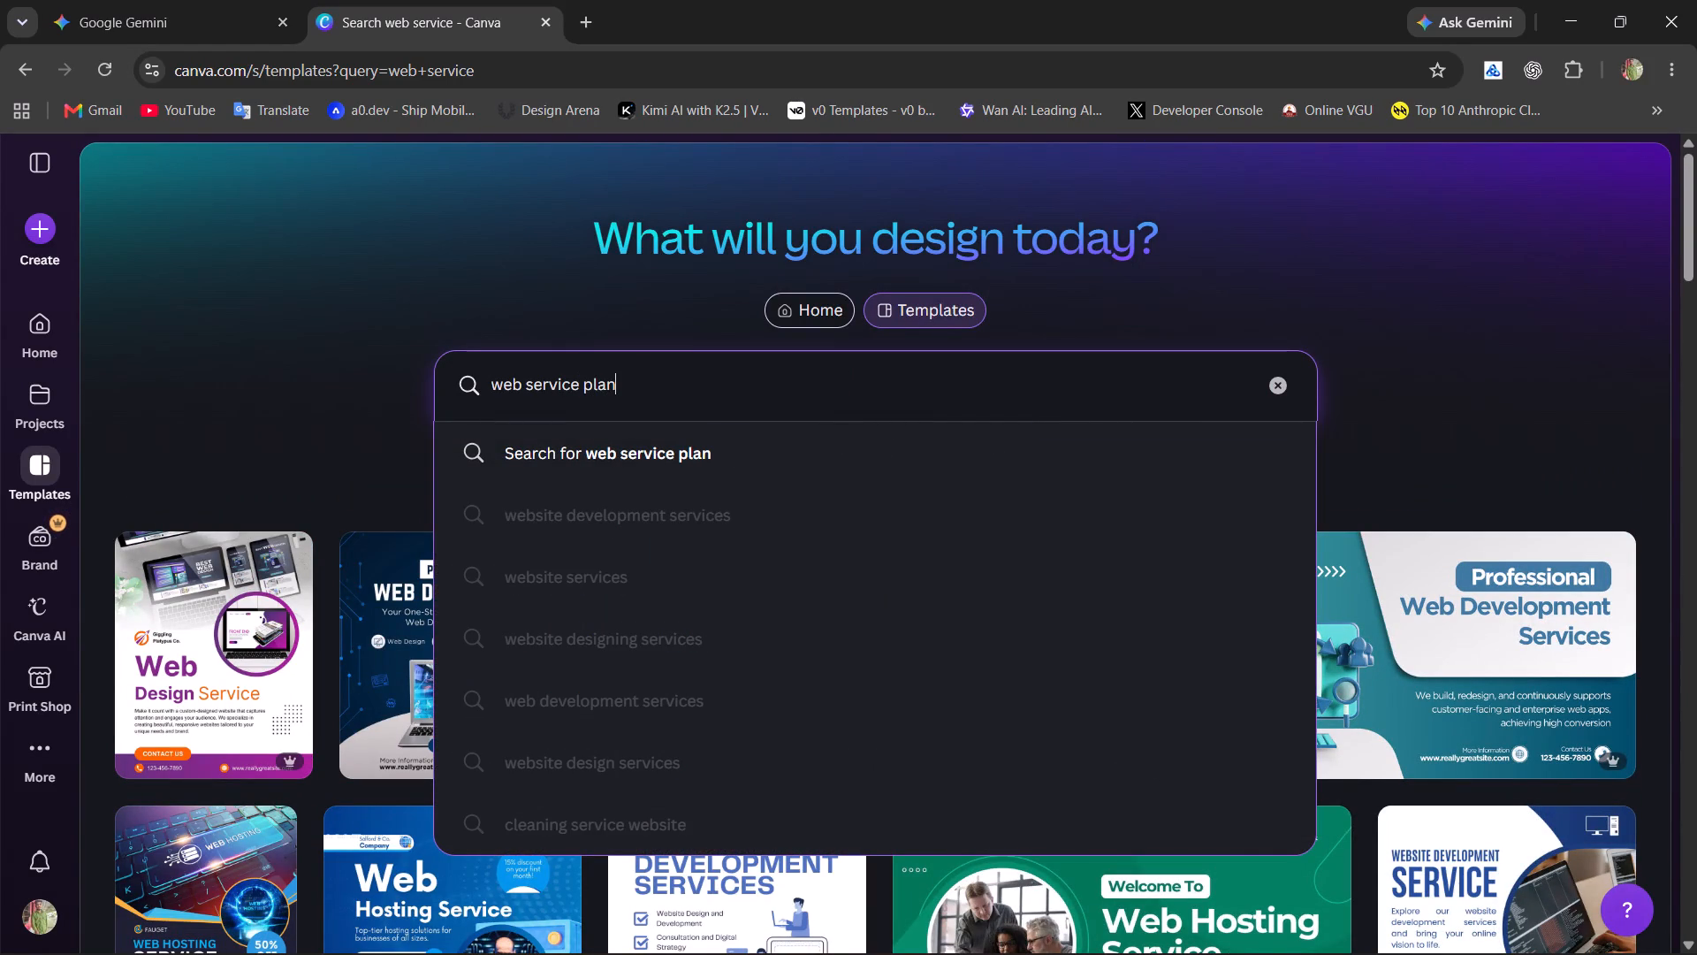
pyautogui.press('Return')
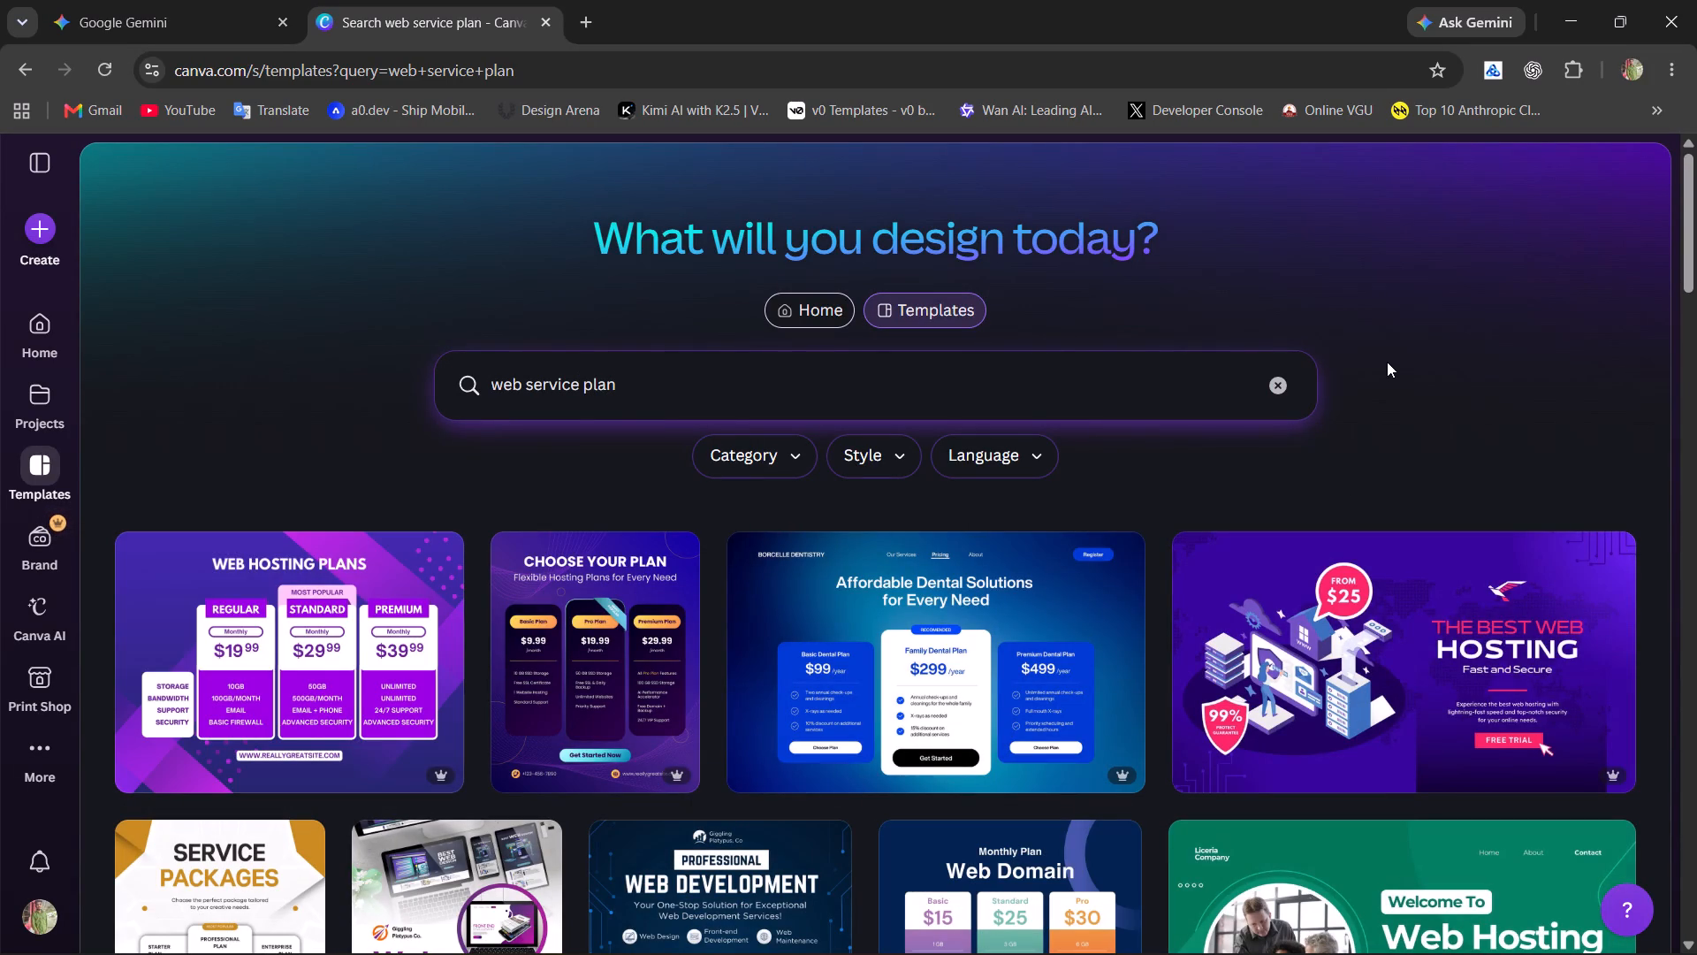
# Look through the "web service plan" template results for a suitable pricing layout.
pyautogui.scroll(-2, 1197, 423)
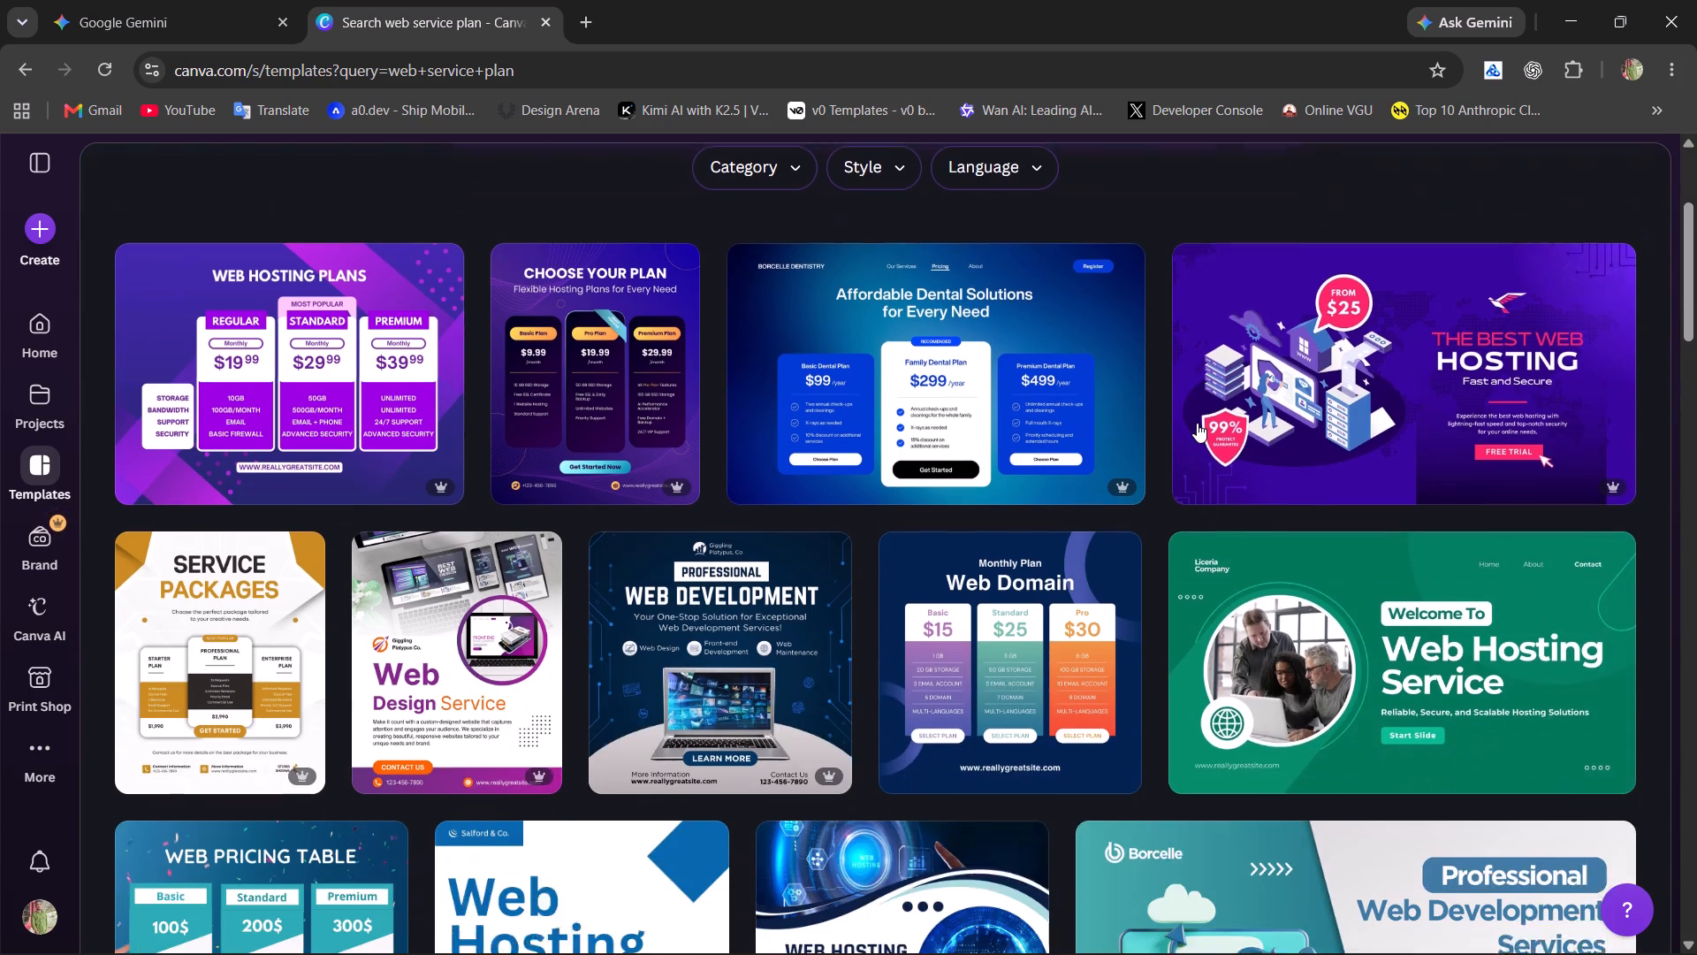
pyautogui.scroll(-1, 1197, 423)
pyautogui.scroll(-5, 1174, 745)
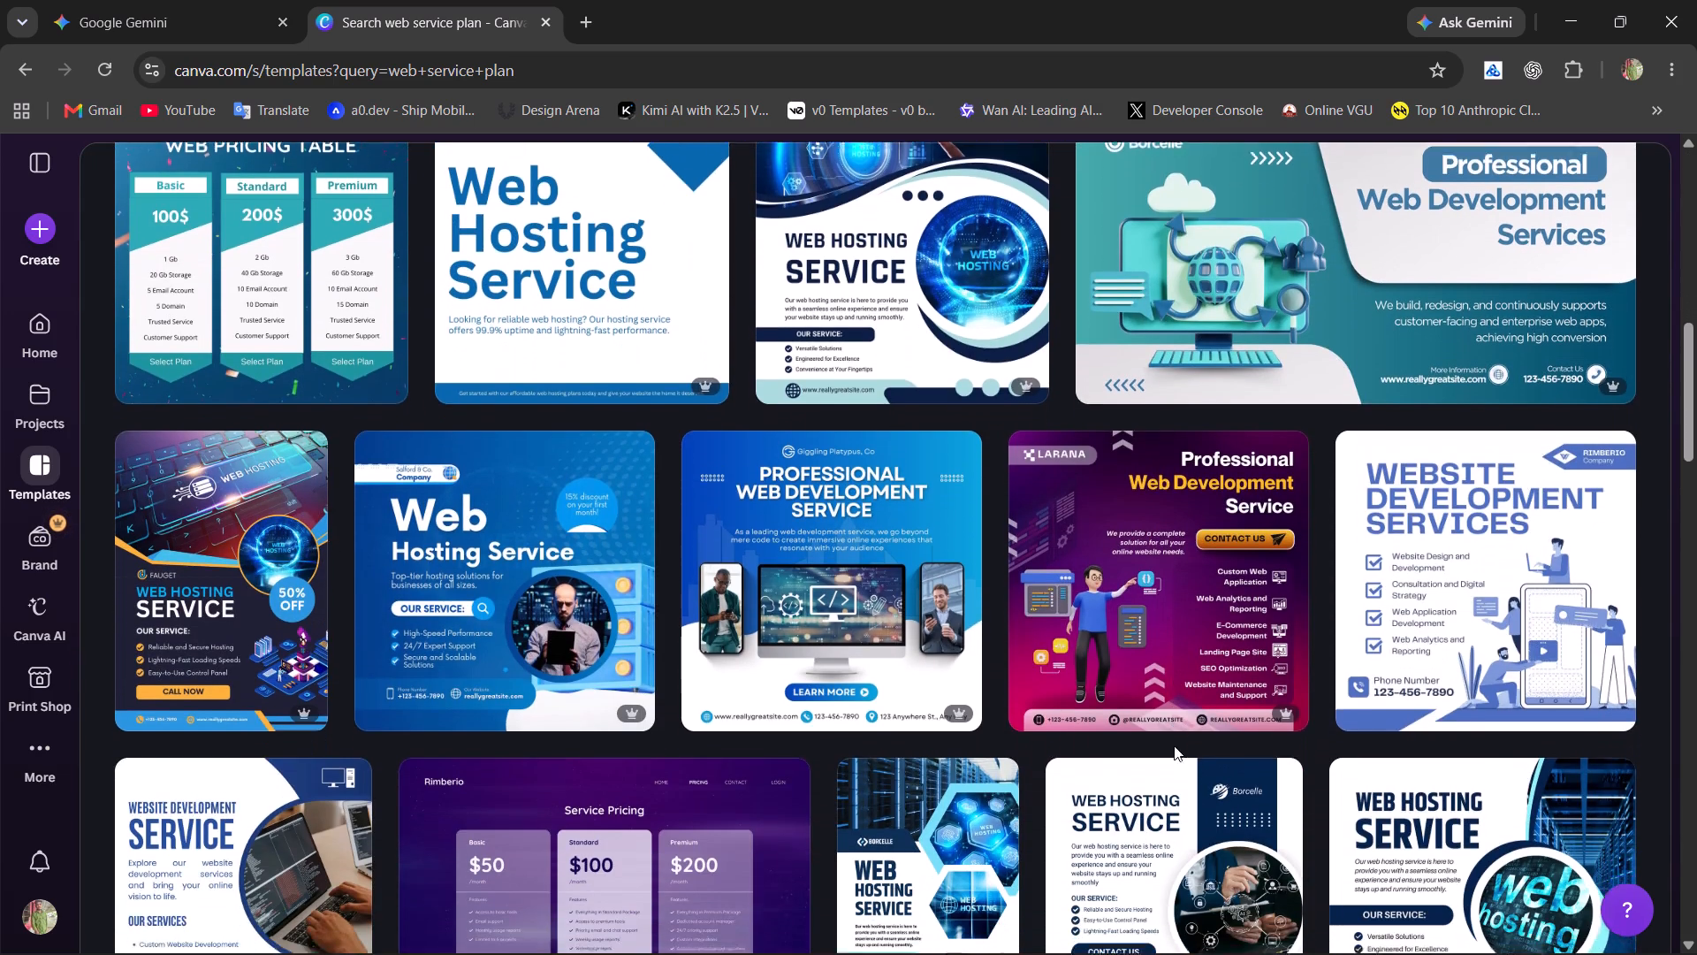
pyautogui.scroll(-2, 1174, 745)
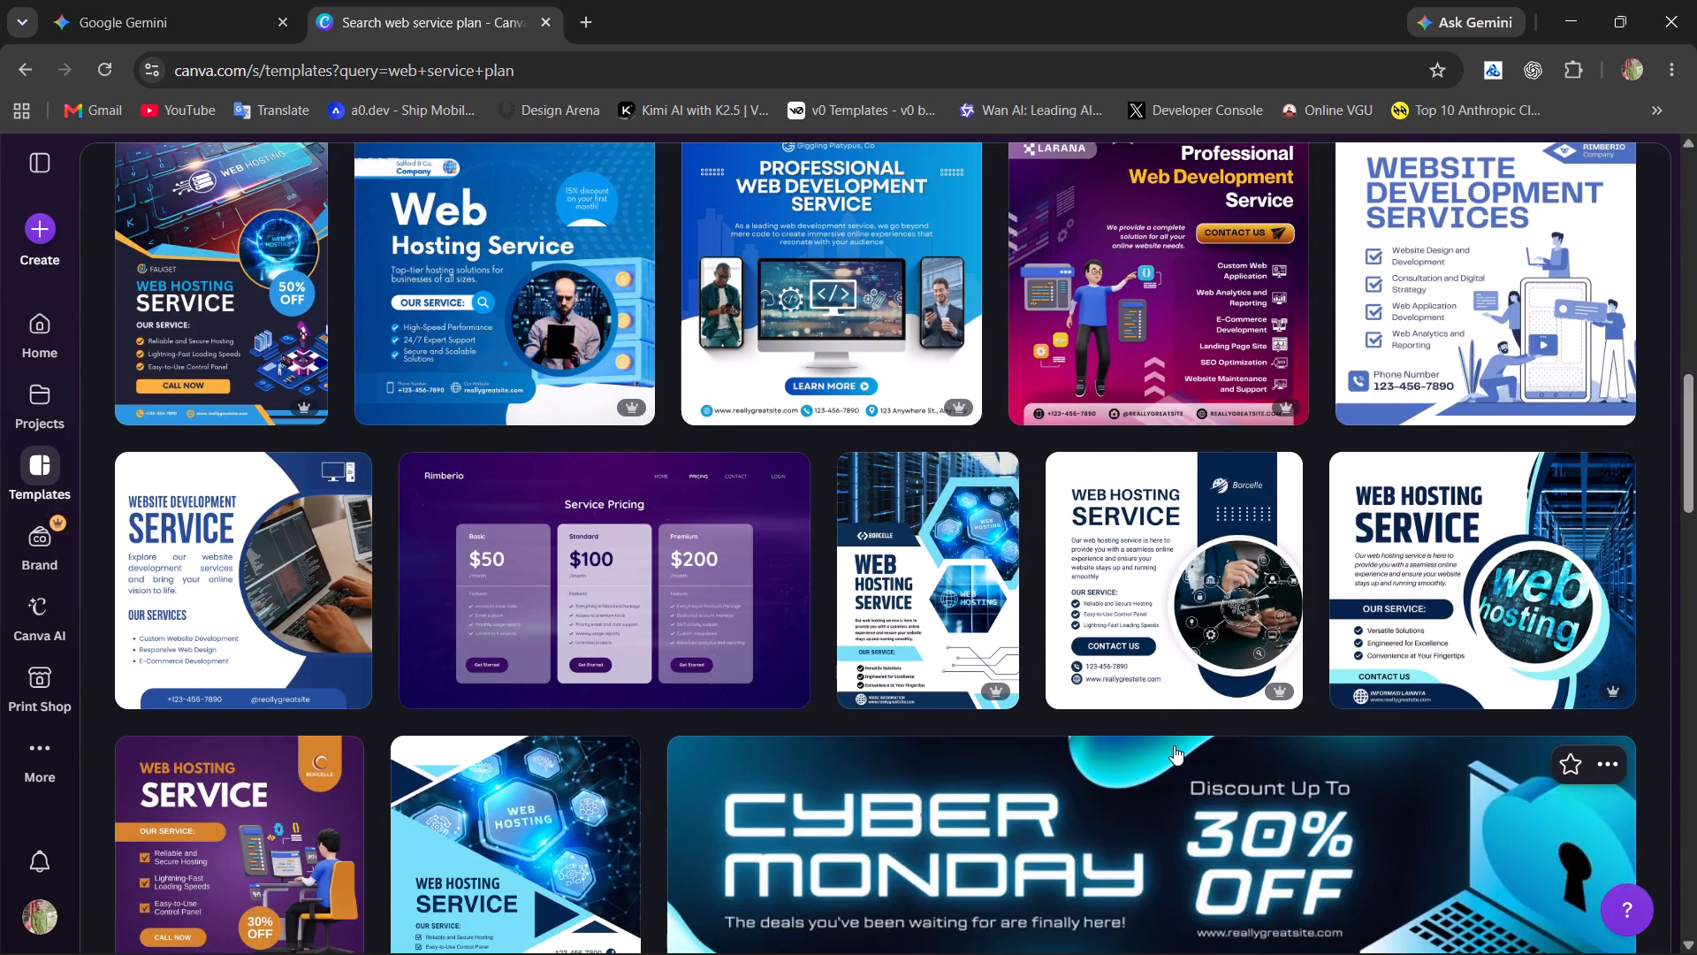
pyautogui.scroll(-6, 1174, 745)
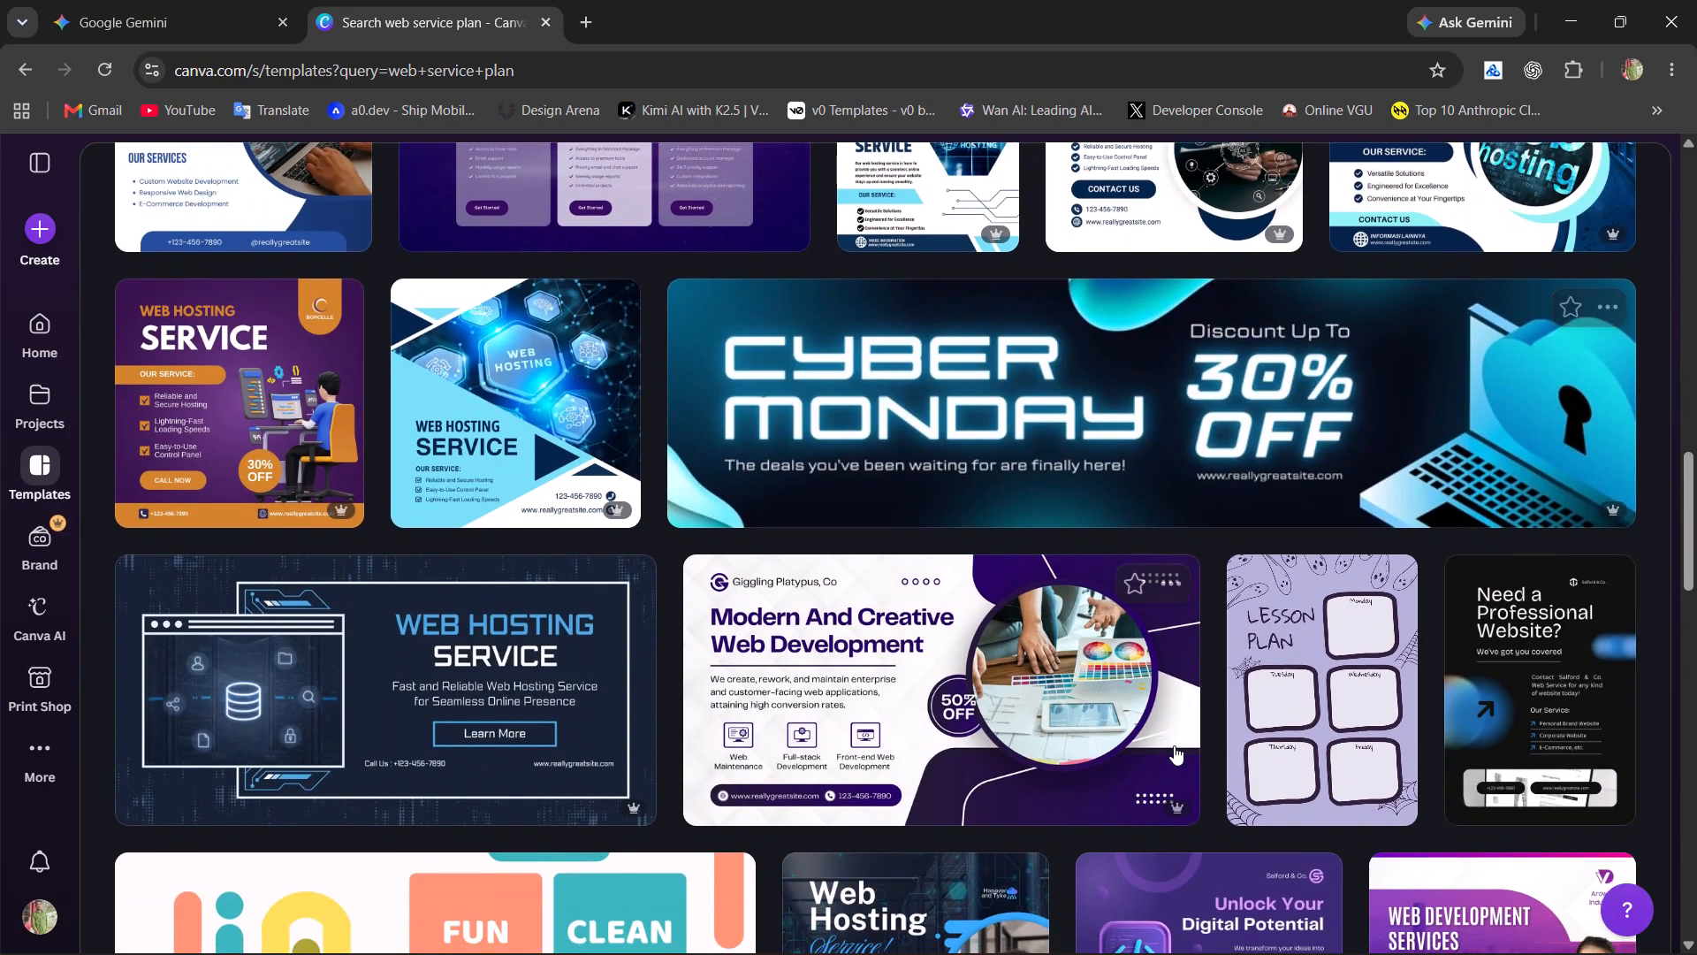
pyautogui.scroll(-11, 1174, 745)
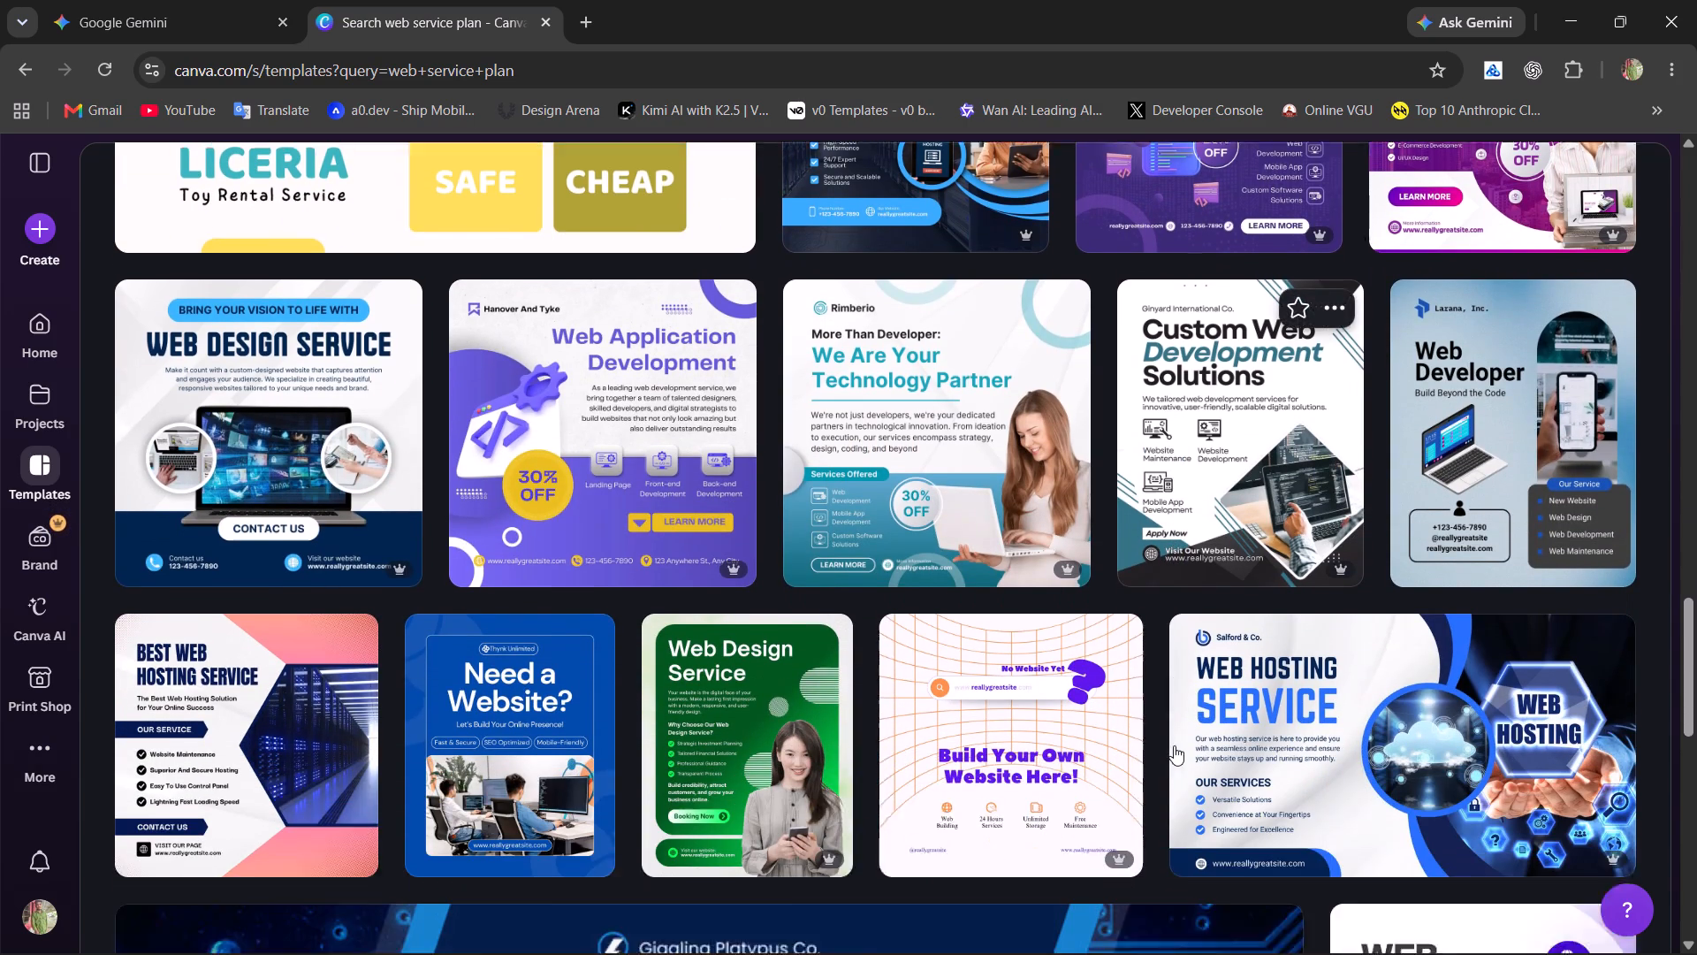
pyautogui.scroll(-8, 1174, 745)
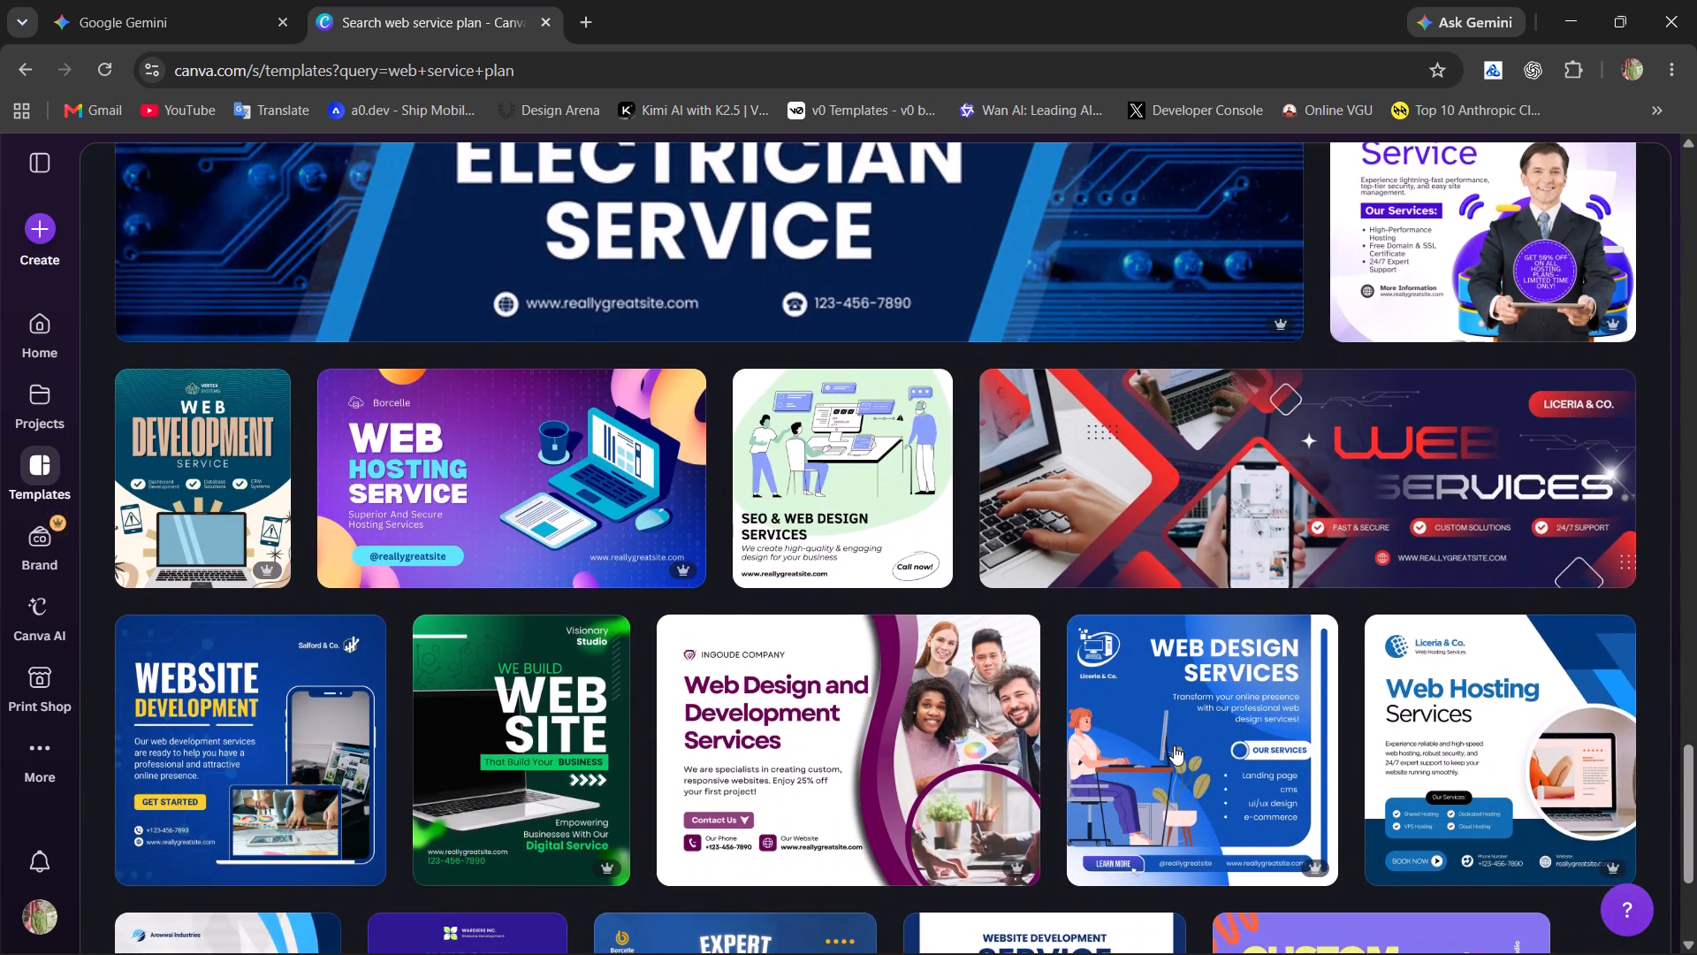
pyautogui.scroll(-7, 1174, 745)
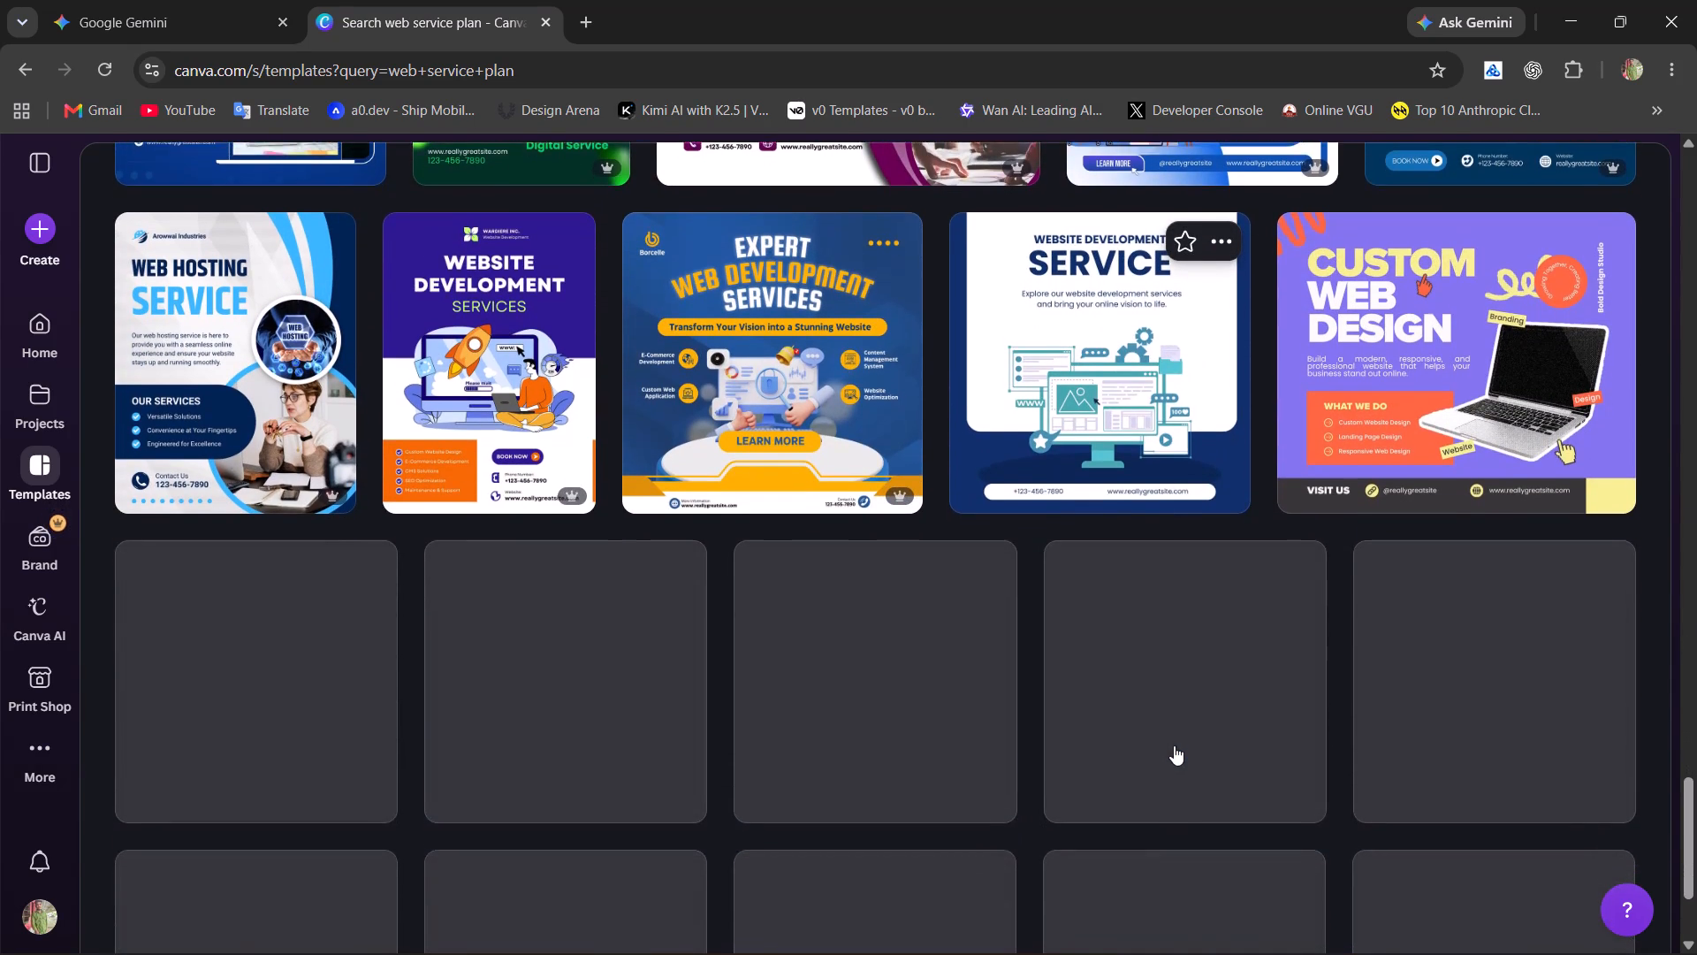
# Preview the Blue and White Modern Web Hosting Services template, close it, and check more of the search results.
pyautogui.click(1174, 745)
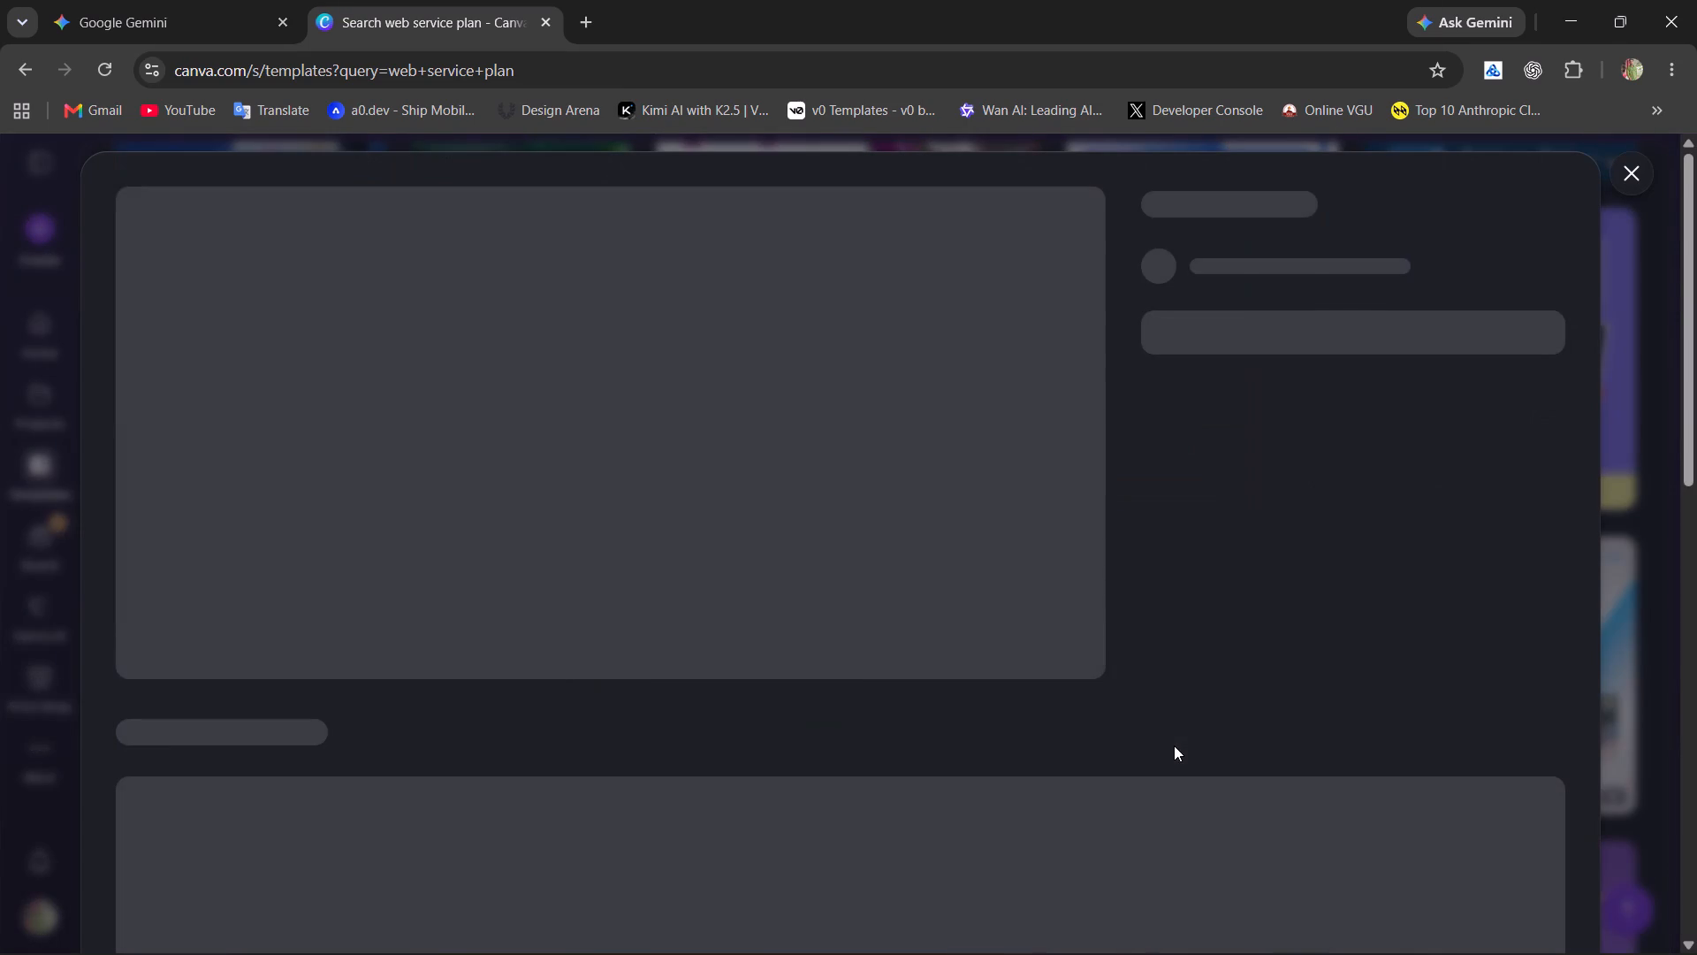
pyautogui.click(1646, 172)
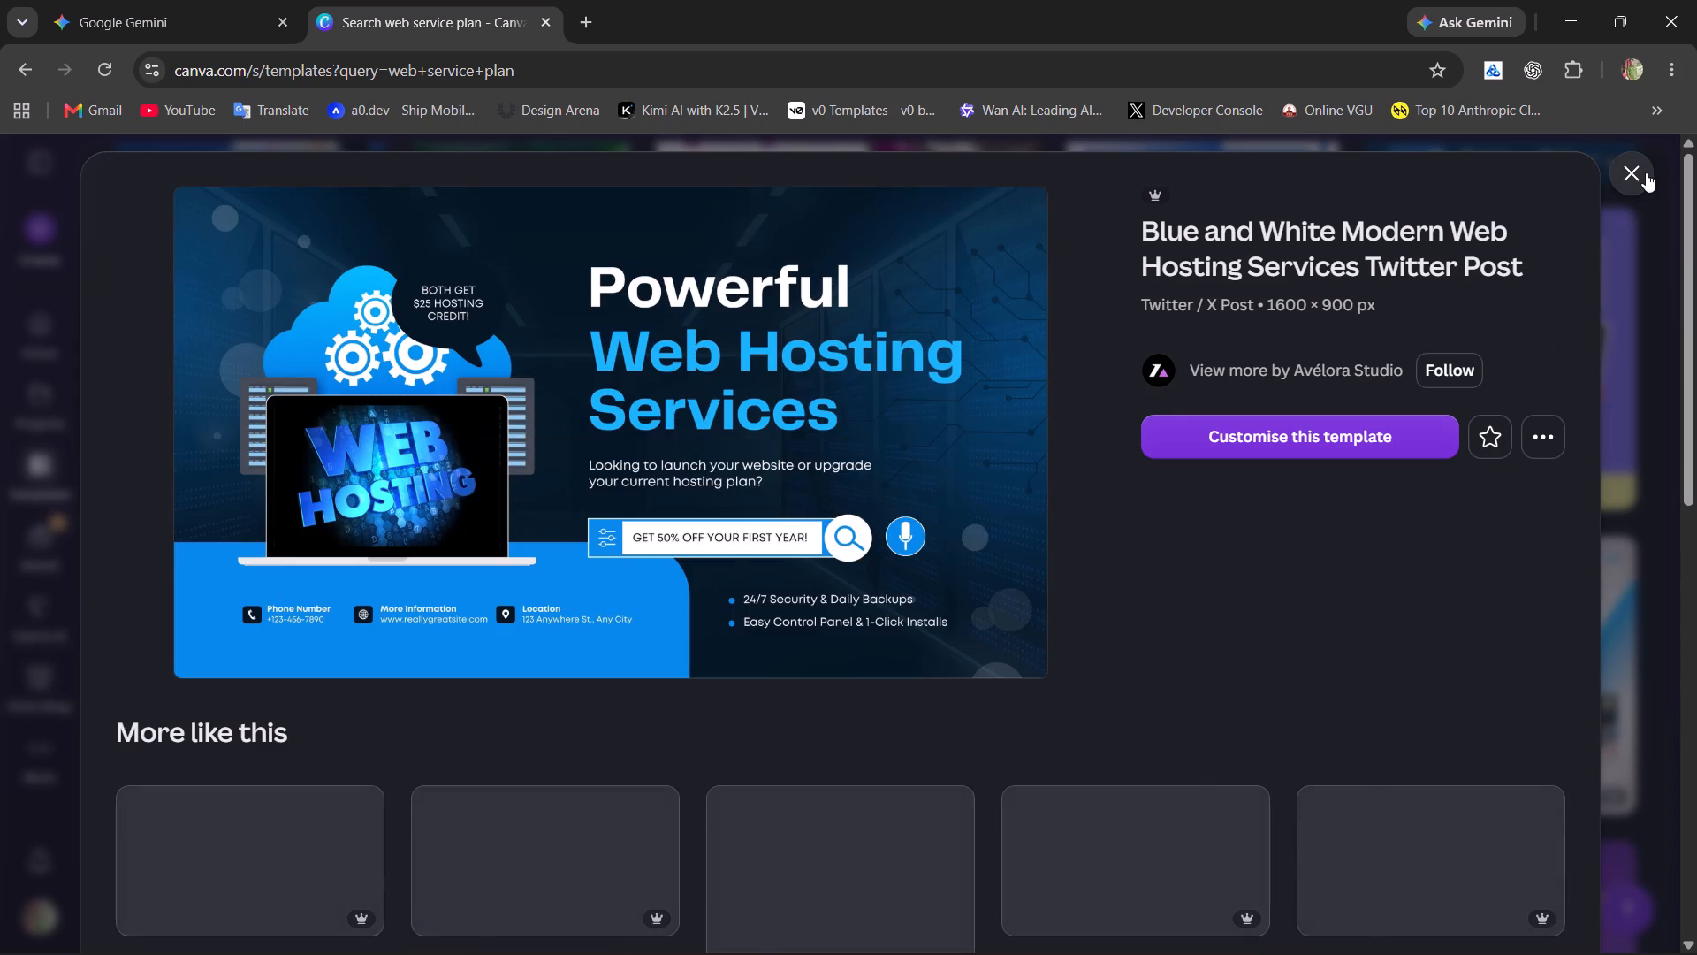
pyautogui.scroll(-4, 1291, 587)
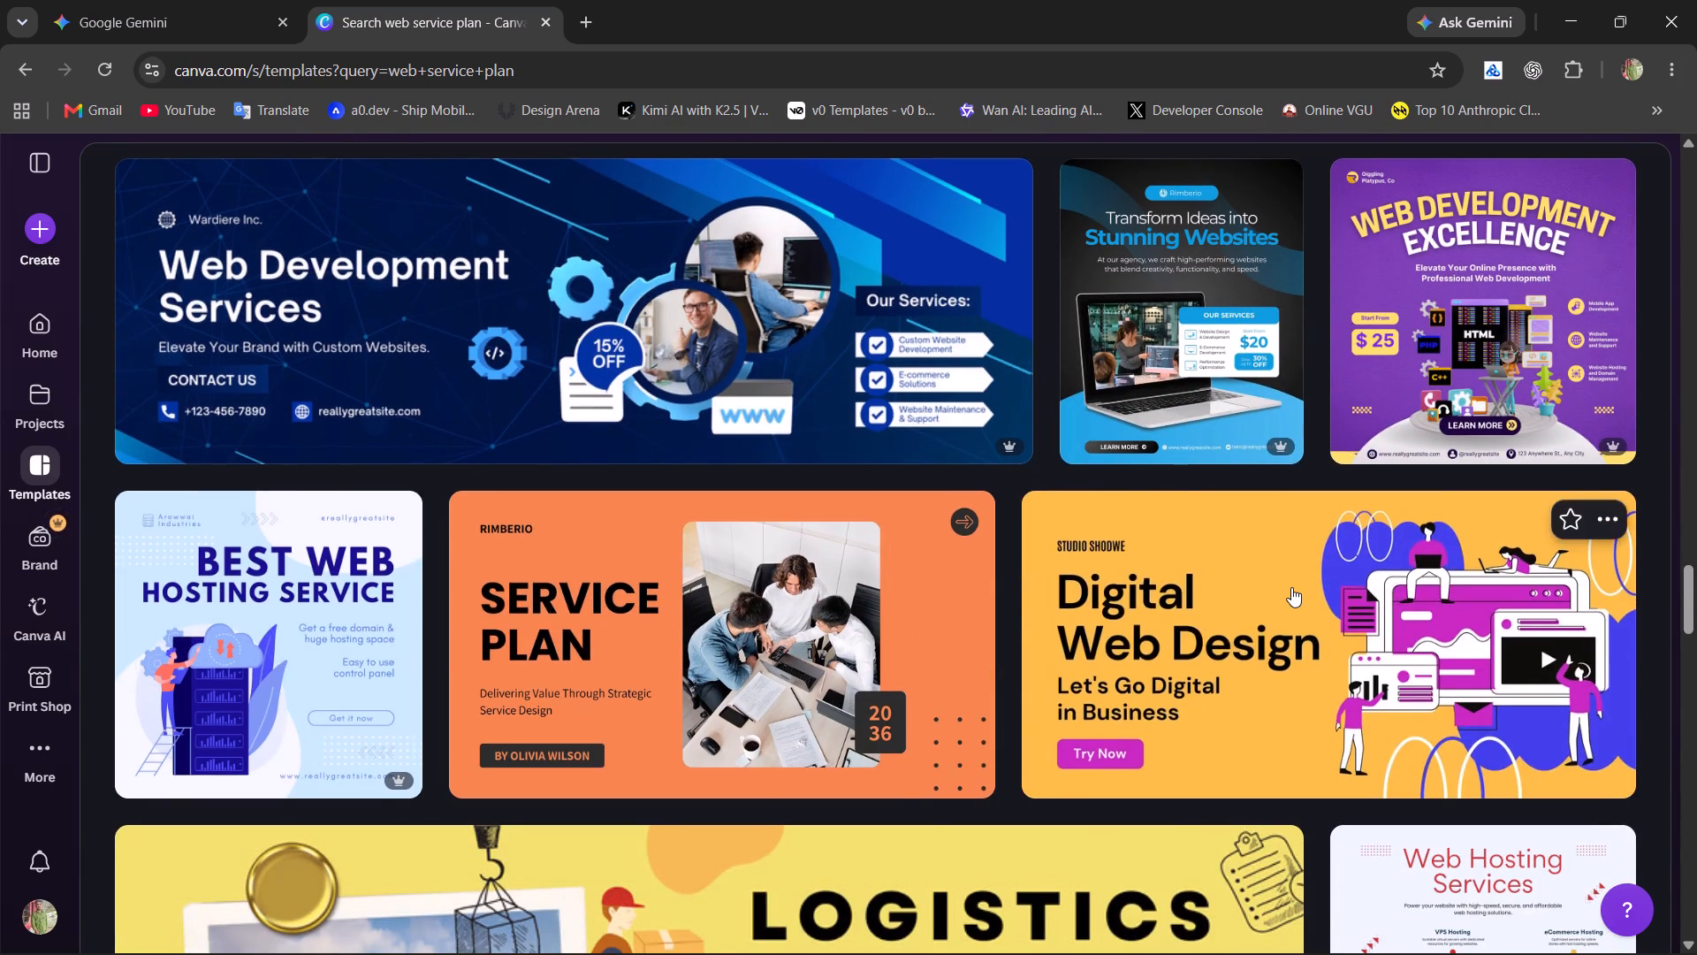
pyautogui.scroll(-6, 1291, 587)
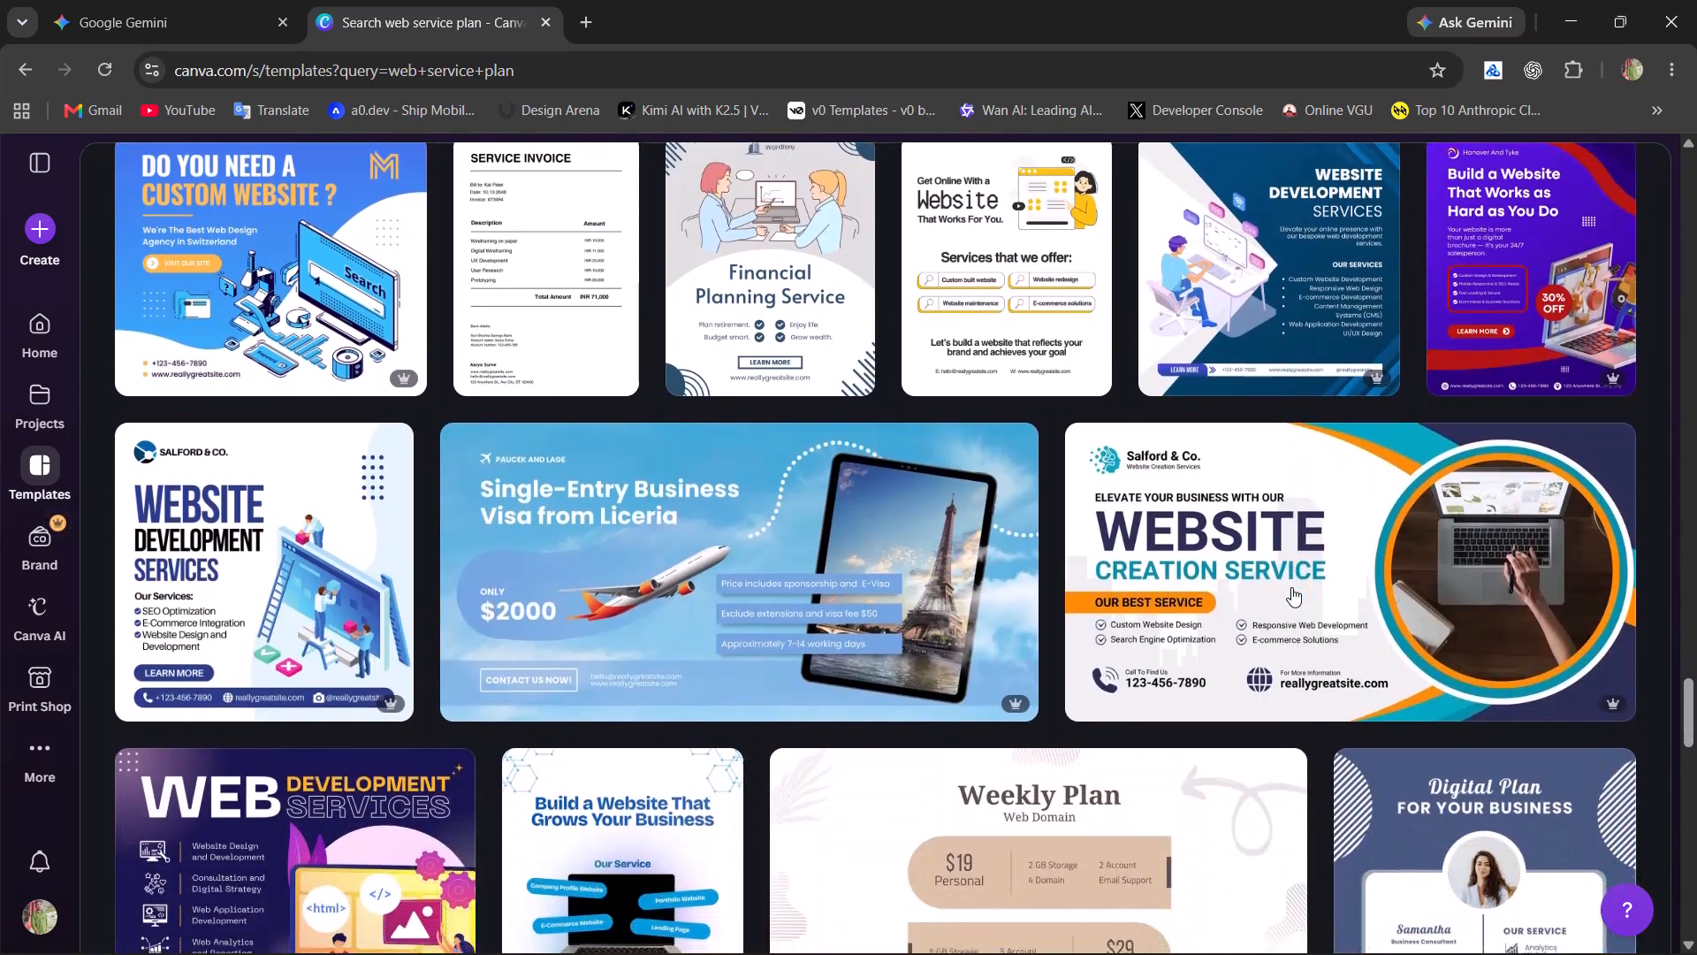
pyautogui.scroll(20, 1291, 587)
pyautogui.scroll(13, 1291, 587)
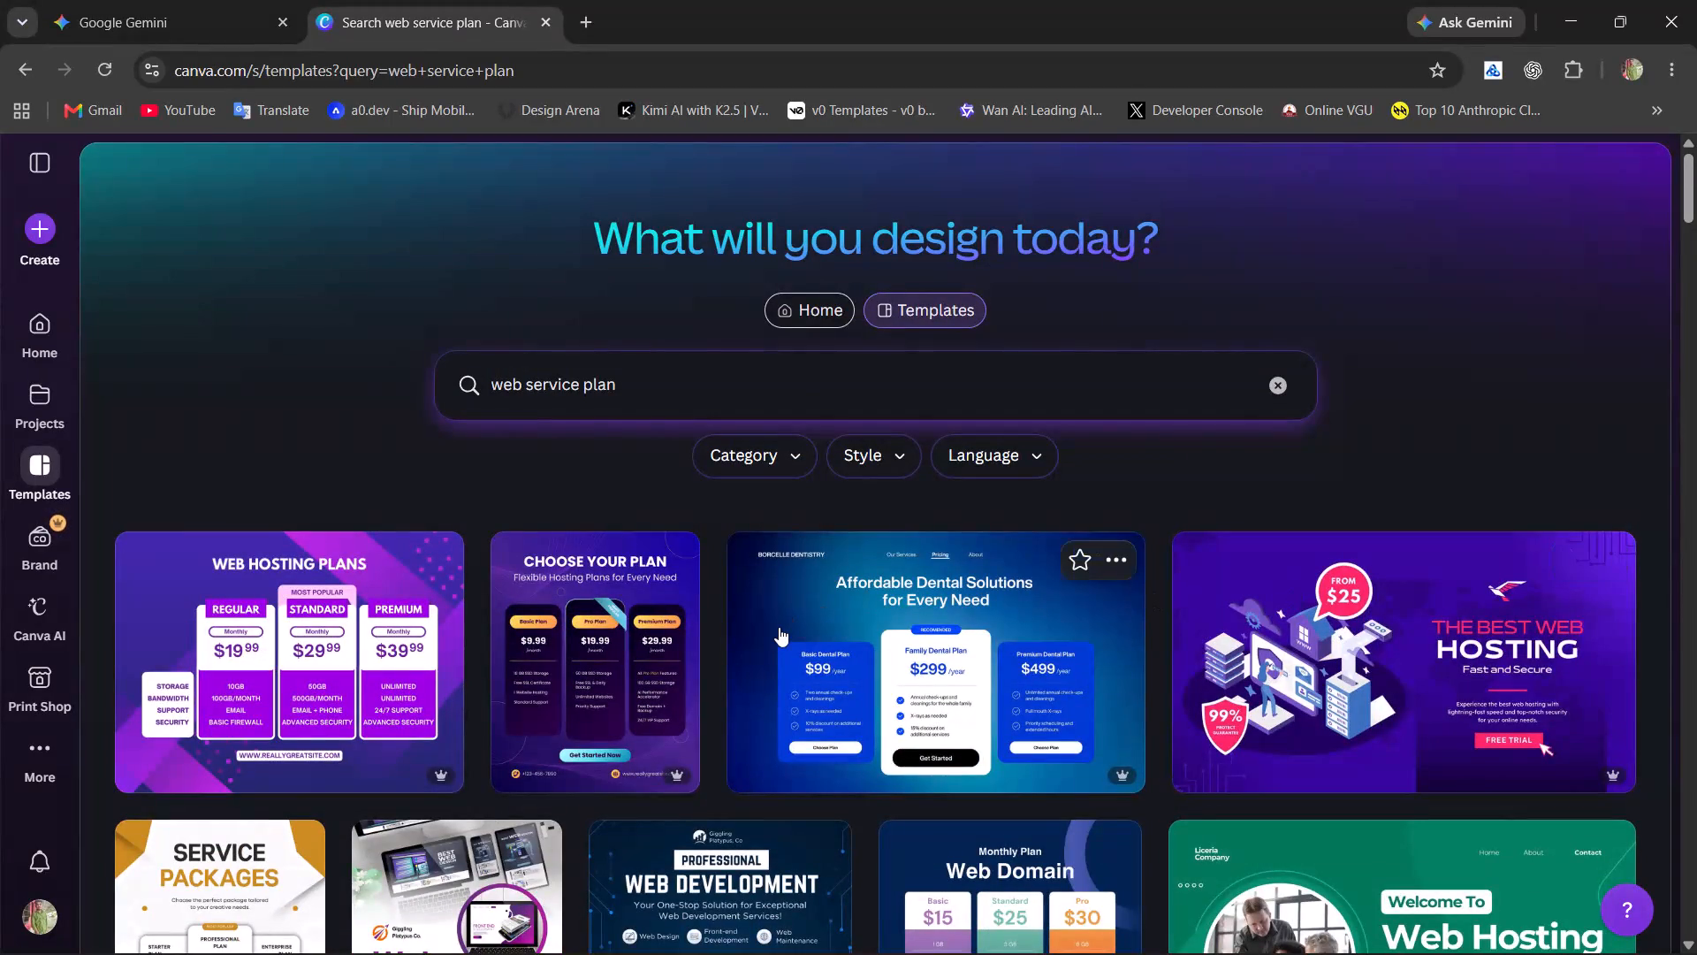
pyautogui.scroll(-7, 658, 680)
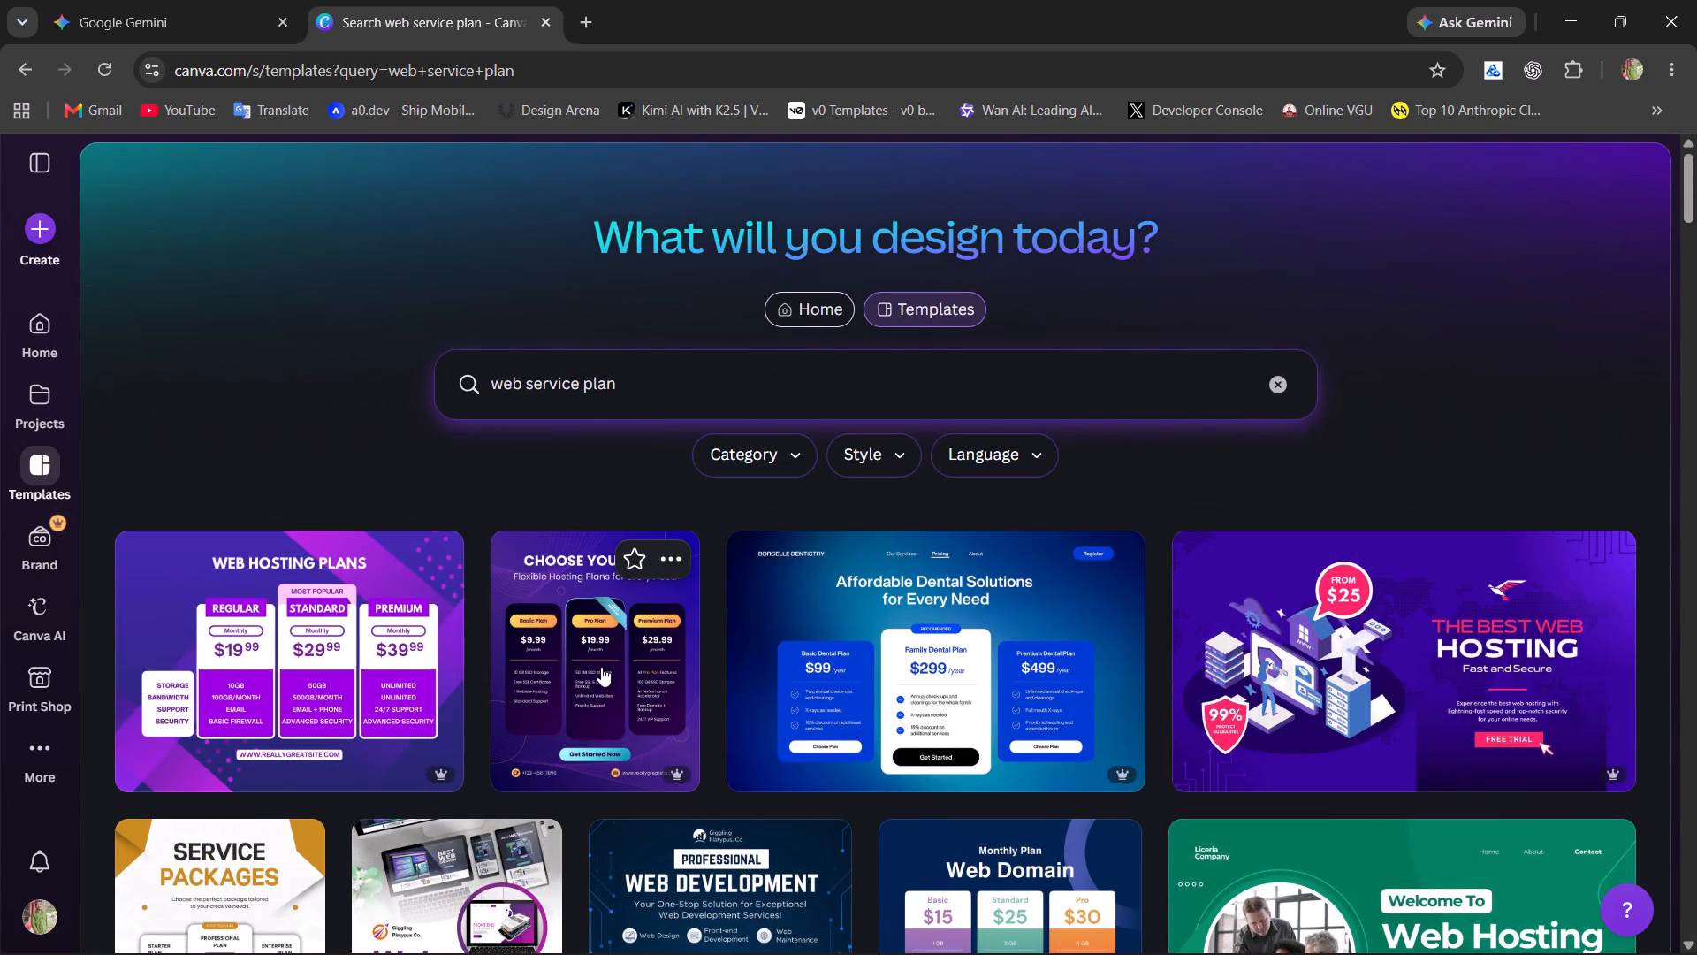
# Preview the Blue Gradient Dental Services Pricing Plans template, look through its similar designs, and close the preview.
pyautogui.click(1065, 643)
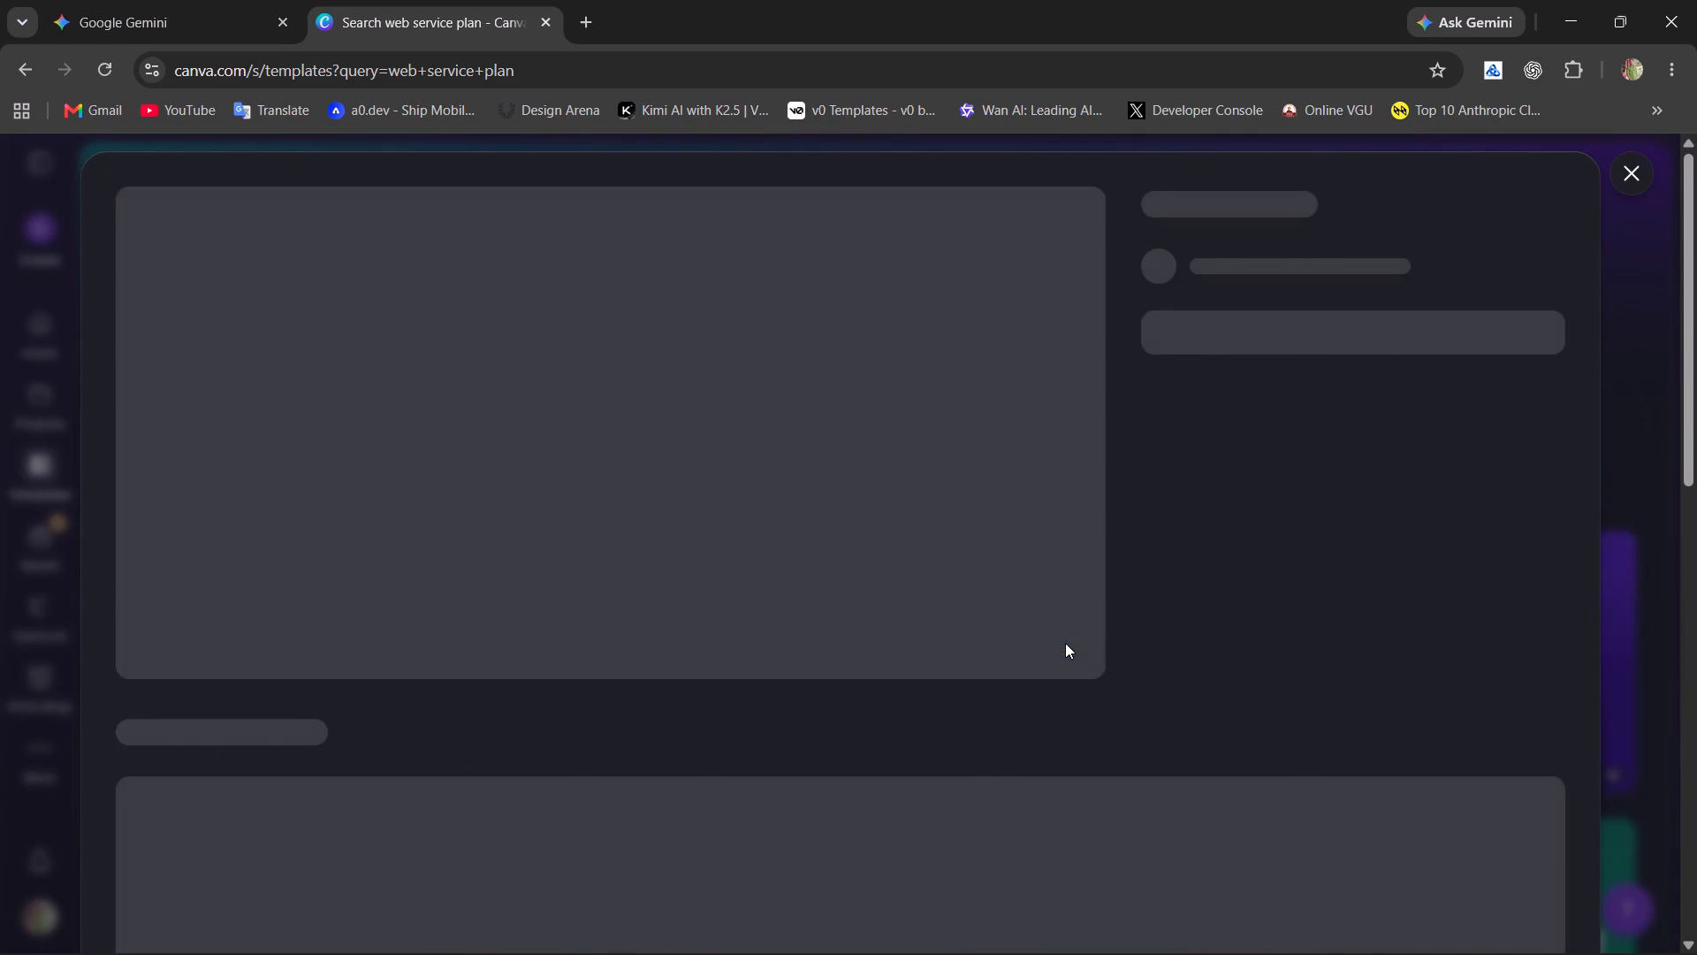
pyautogui.scroll(-3, 1208, 667)
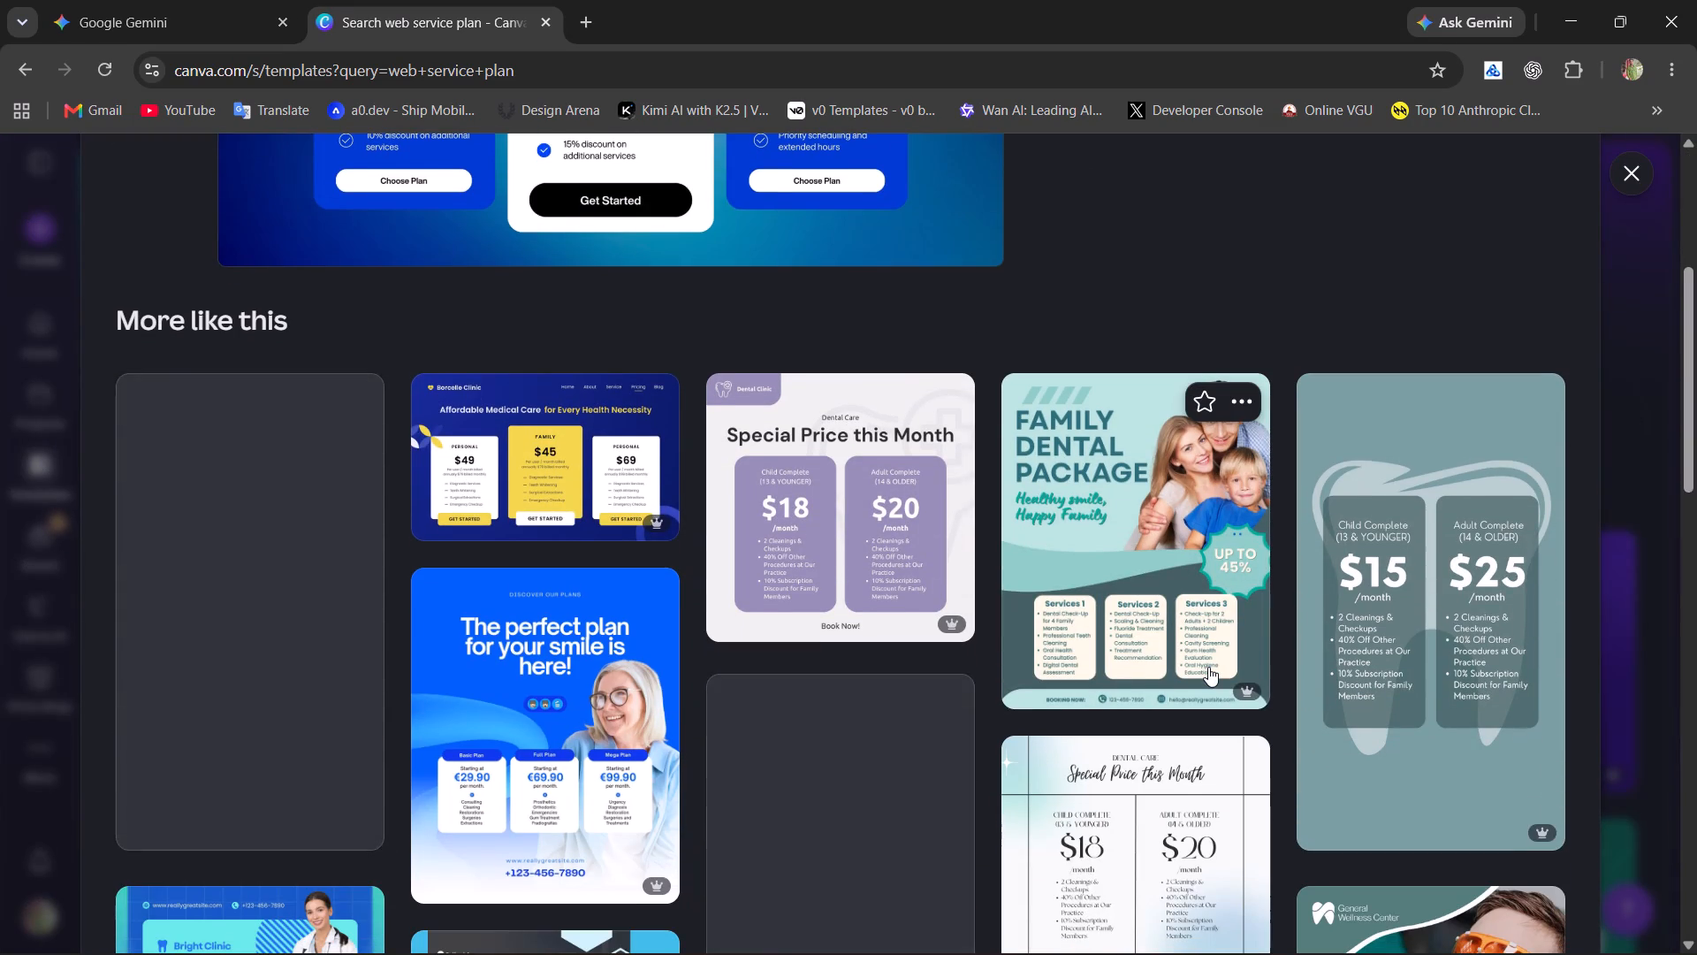
pyautogui.scroll(-2, 1208, 667)
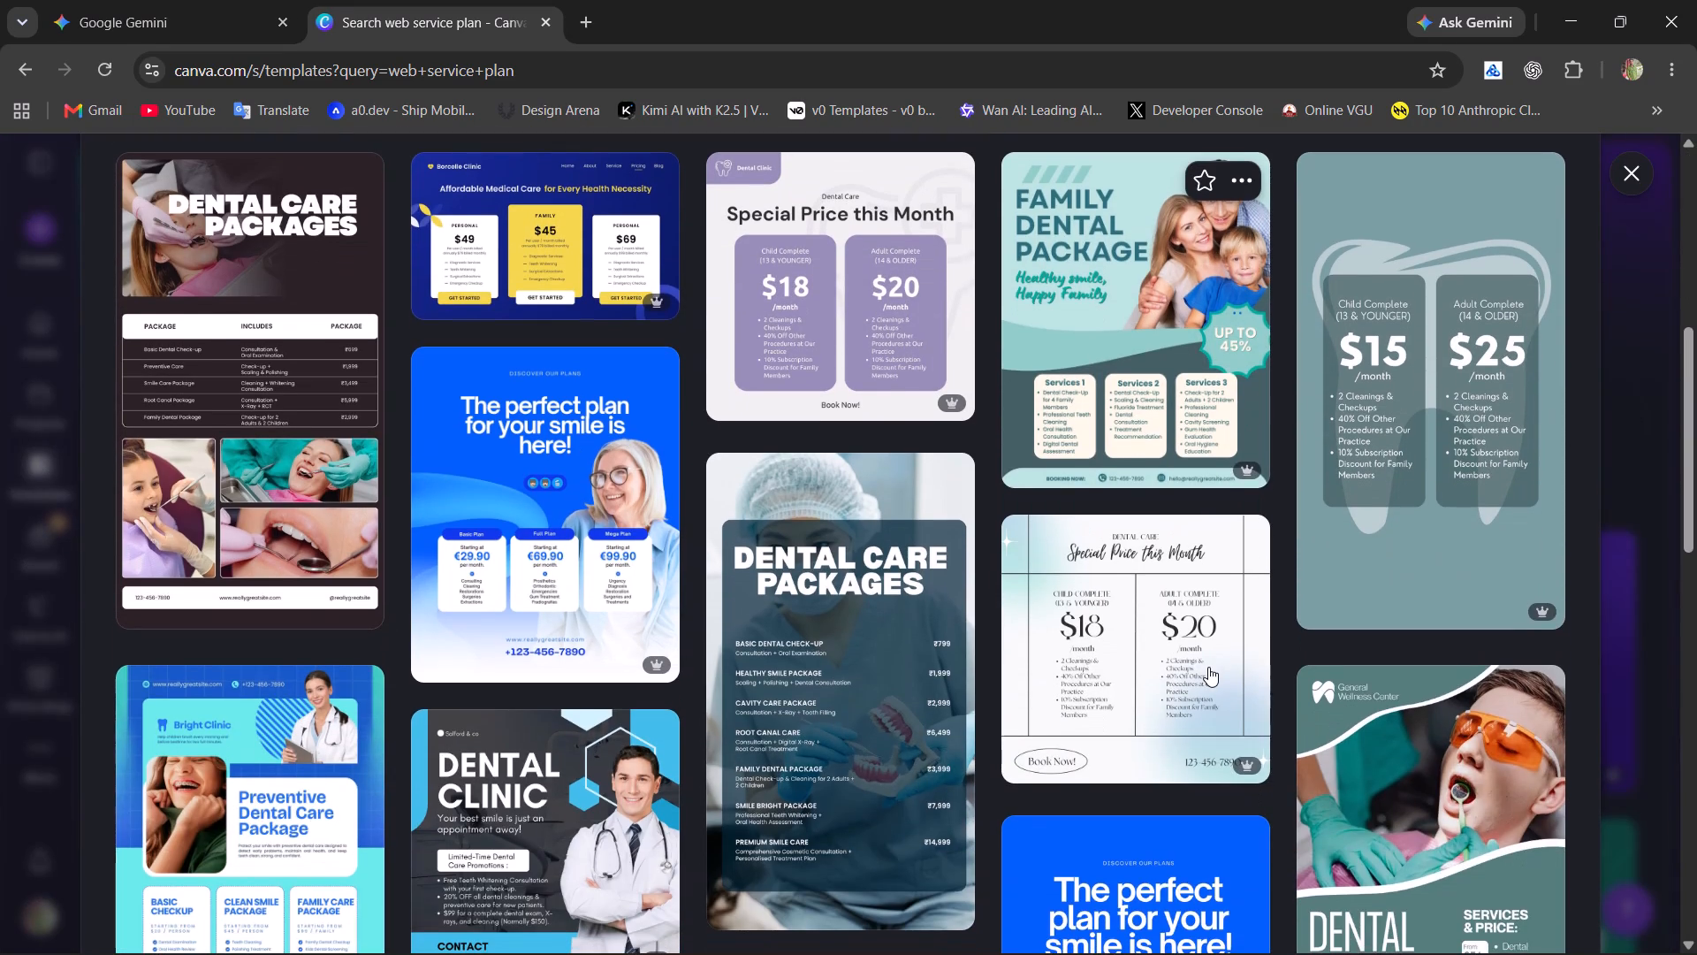
pyautogui.scroll(-6, 1208, 667)
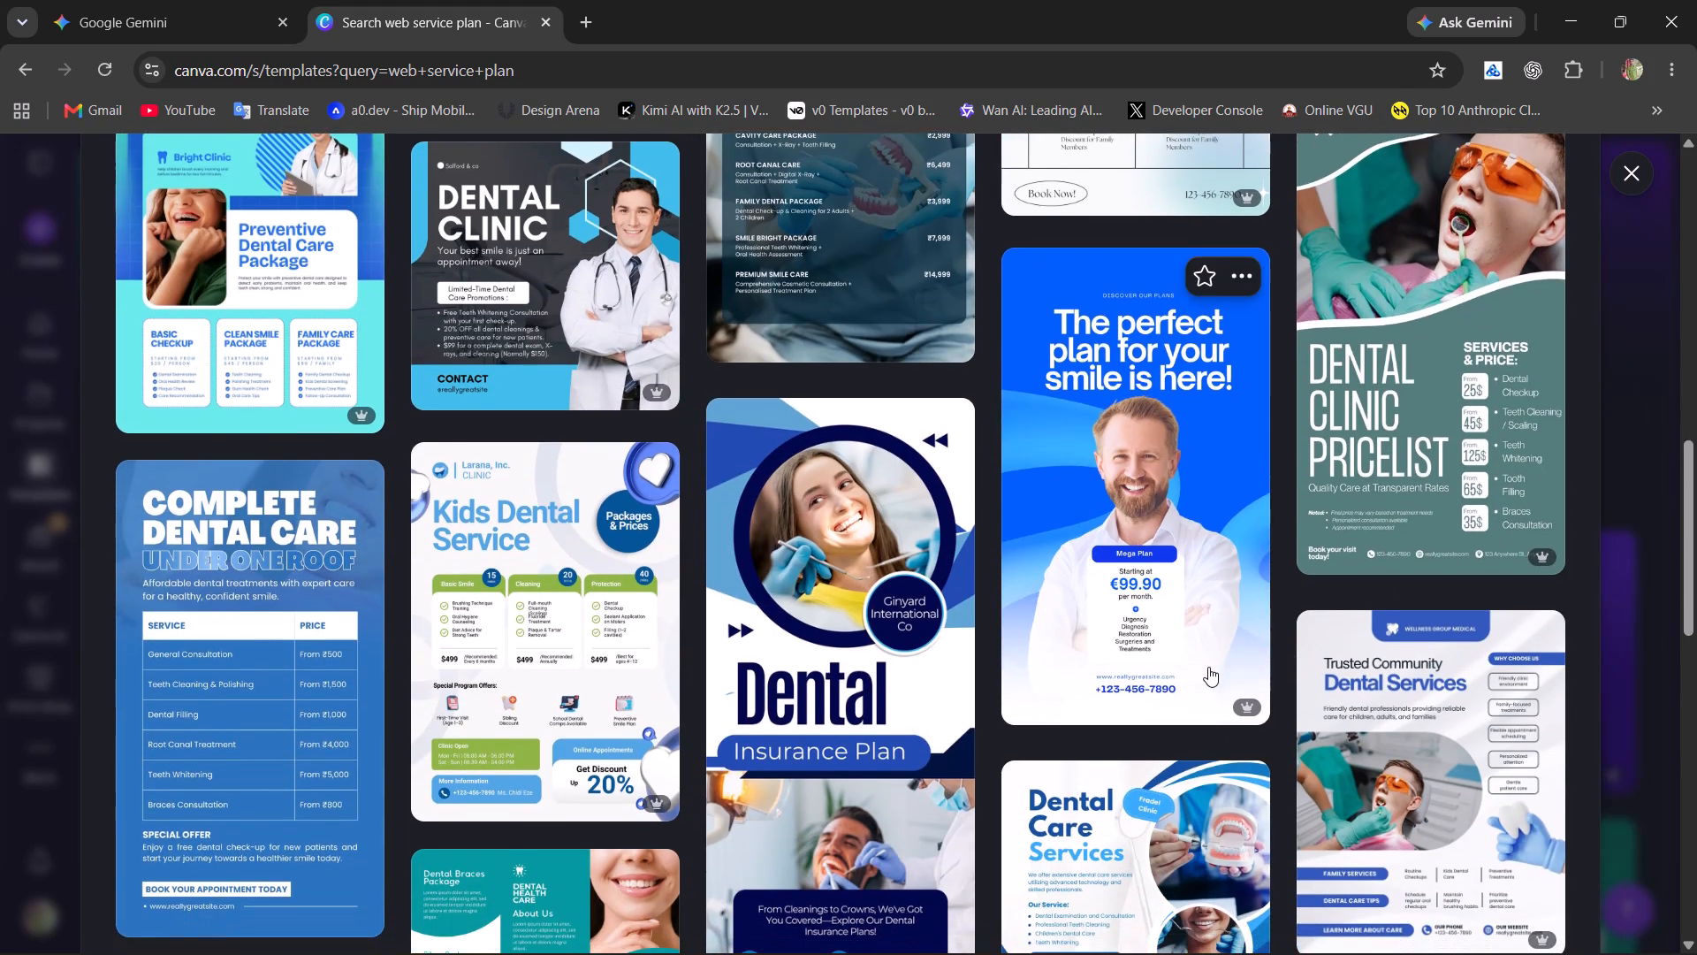
pyautogui.scroll(-12, 1208, 667)
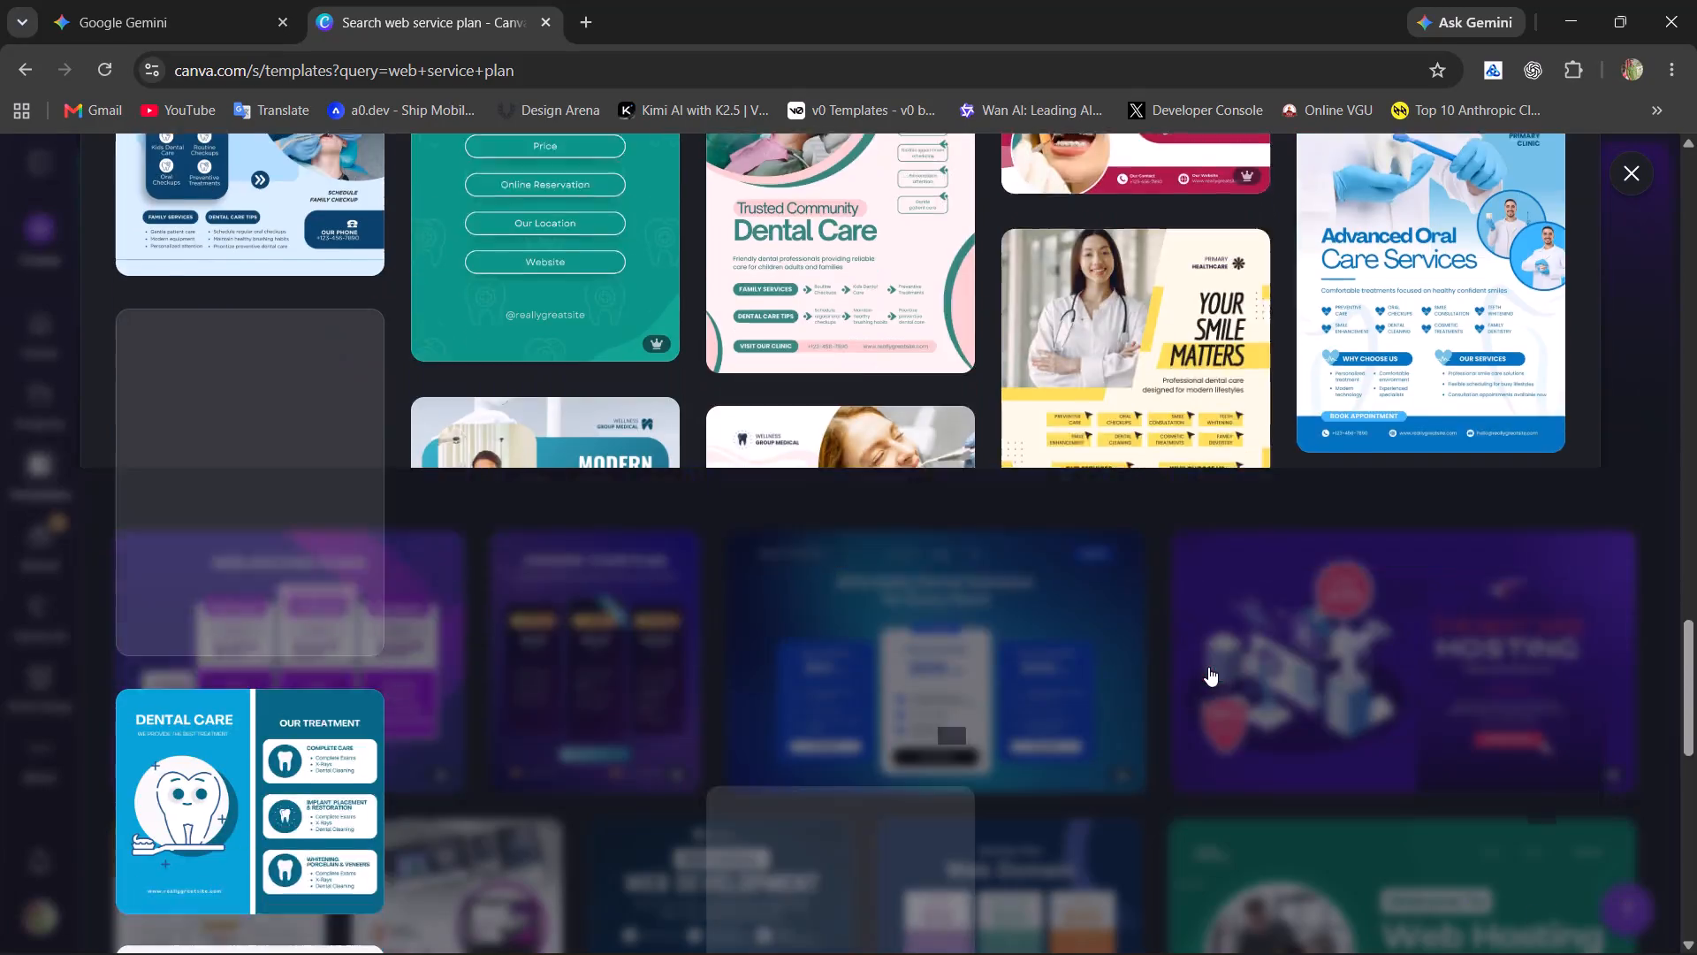
pyautogui.scroll(17, 1208, 667)
pyautogui.scroll(6, 1208, 667)
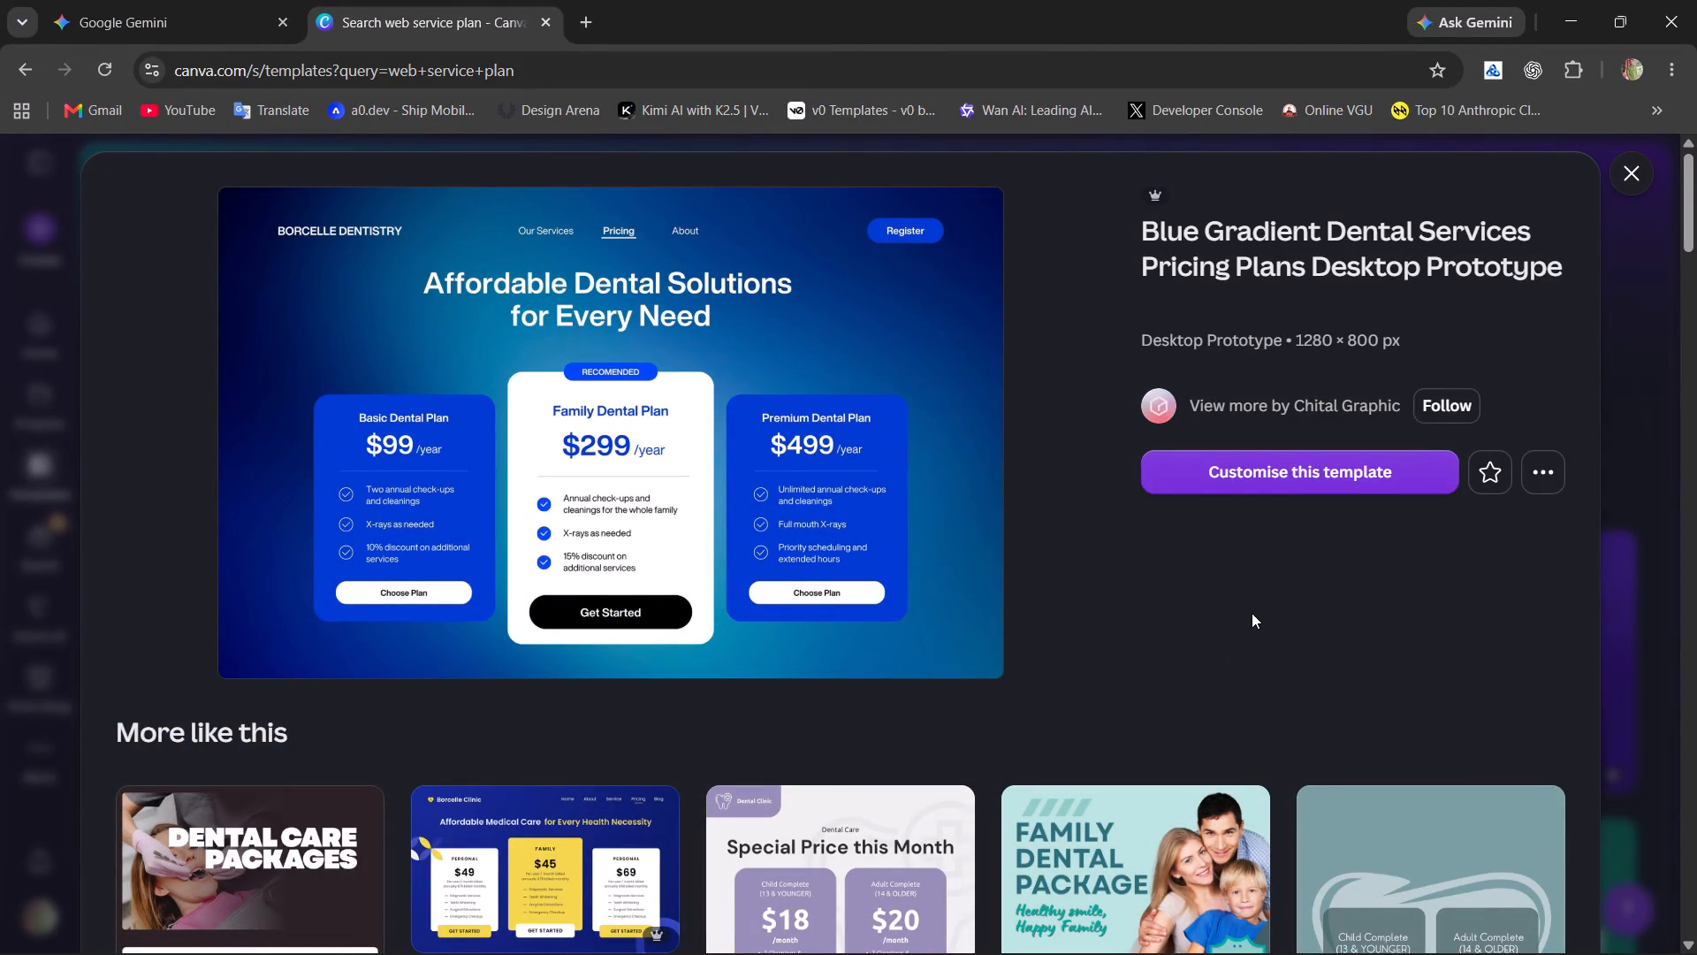
pyautogui.click(1636, 168)
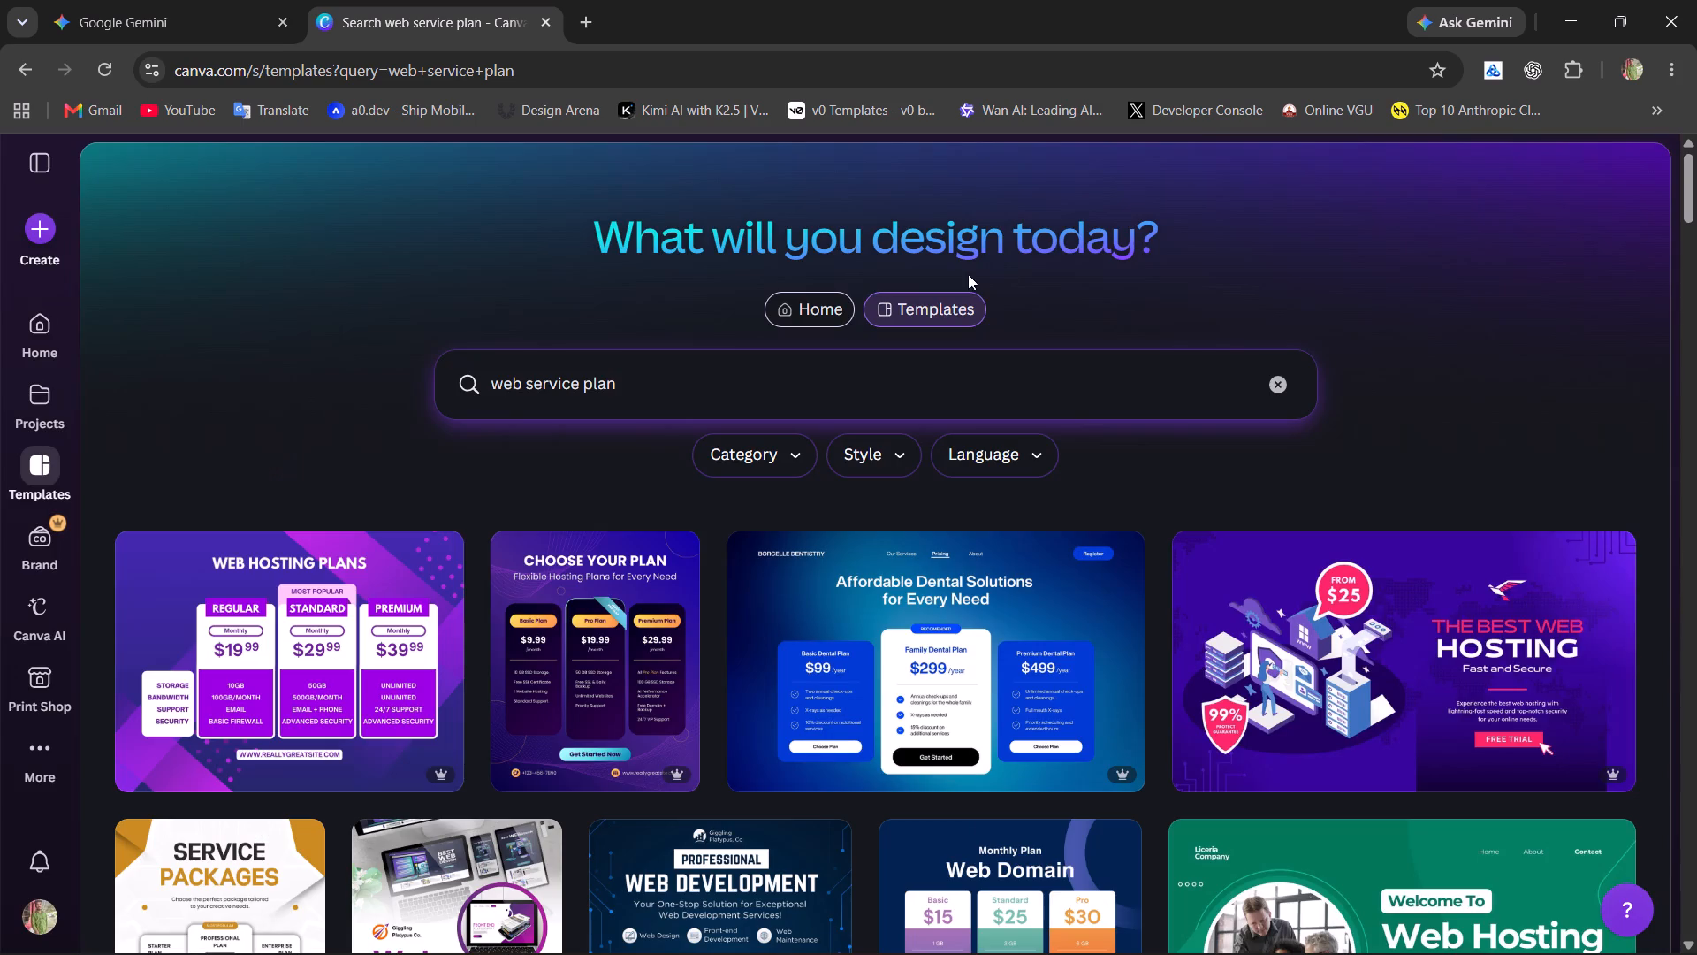
# Preview the Purple Modern Web Hosting Service Price List Graph template, examine its similar designs, and check the template's extra options.
pyautogui.click(364, 699)
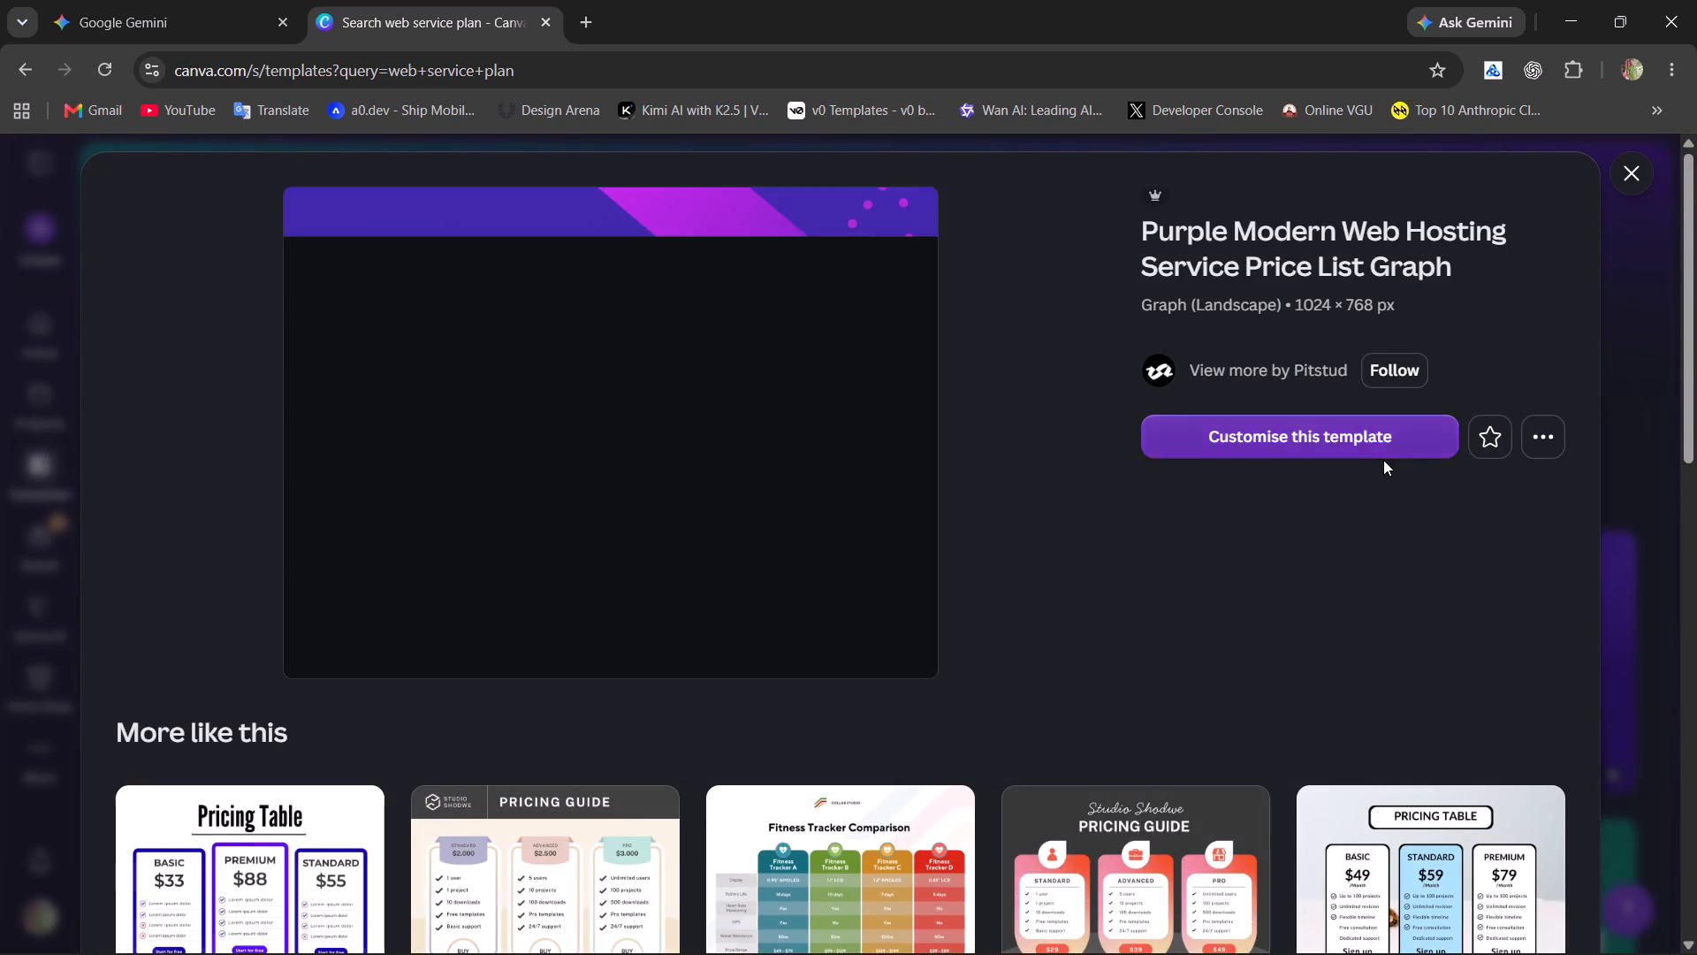
pyautogui.scroll(-3, 1213, 631)
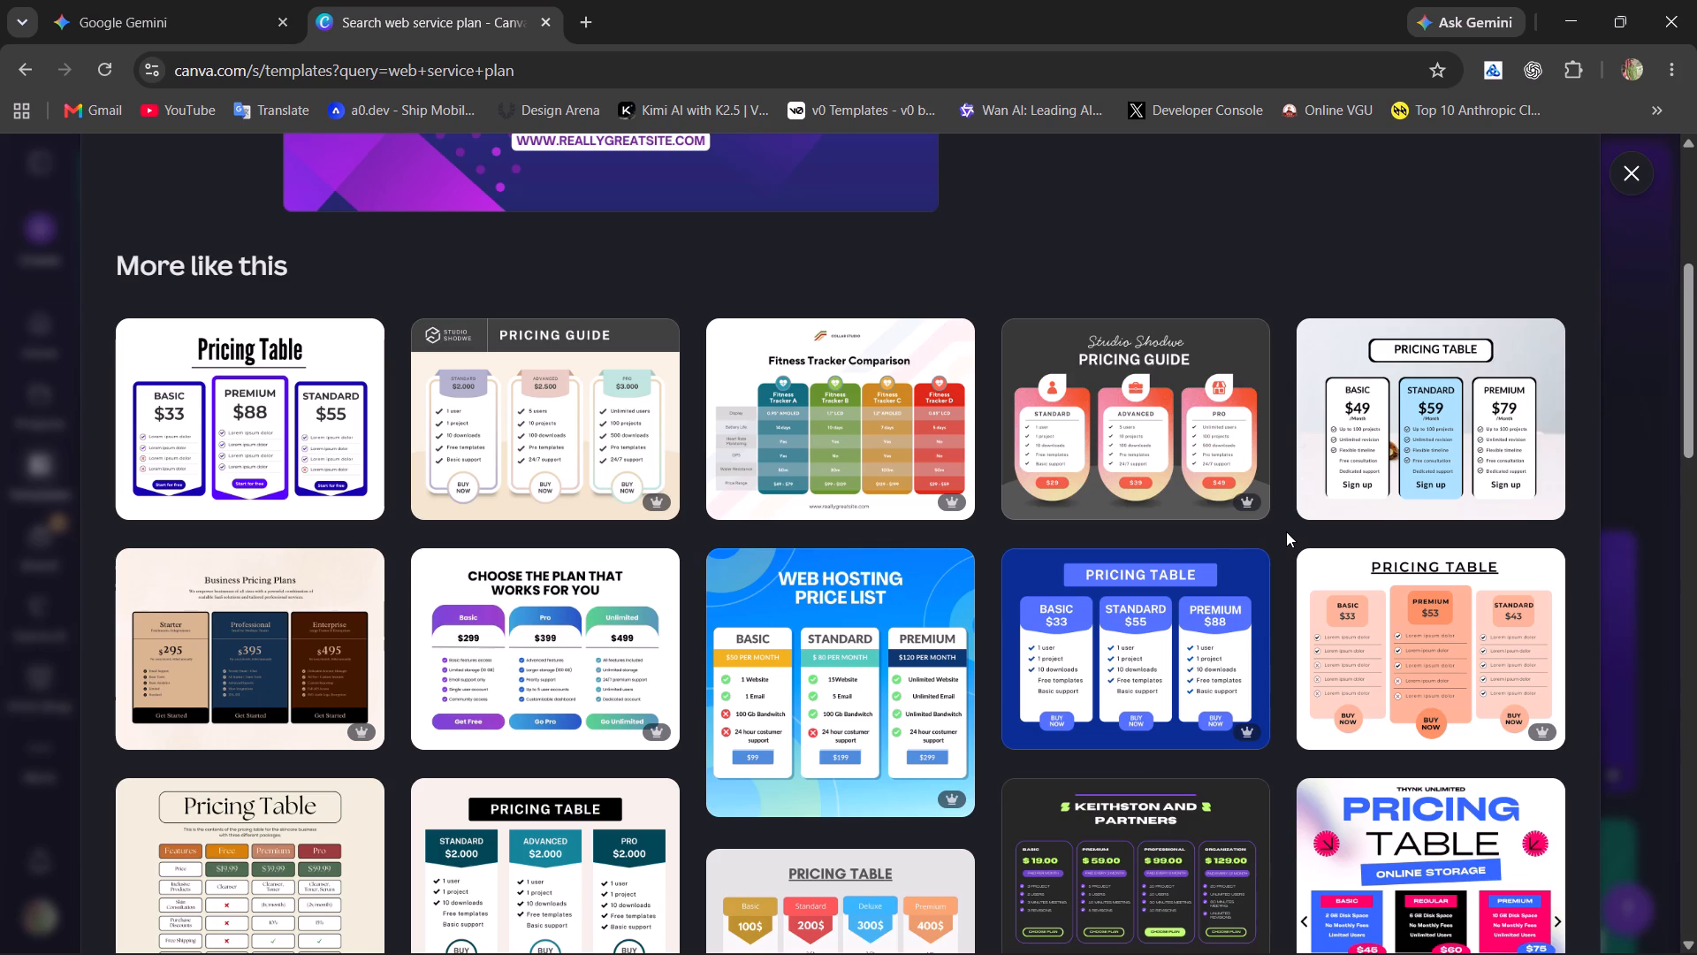
pyautogui.scroll(-3, 1280, 347)
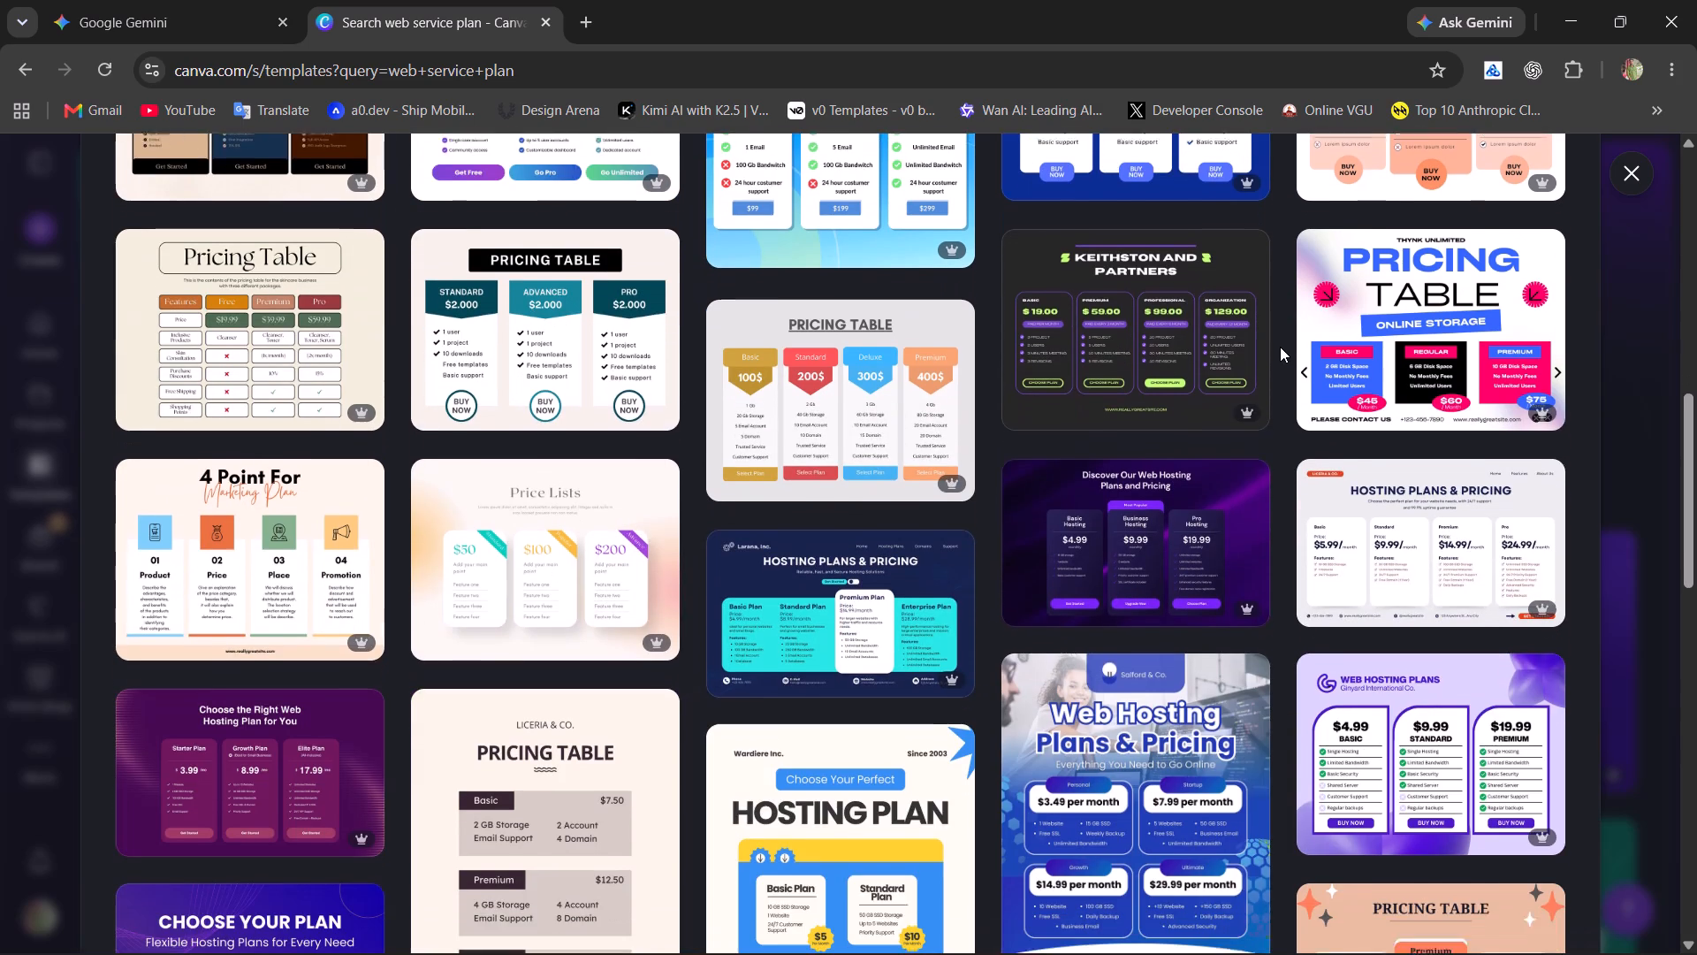
pyautogui.scroll(-4, 1280, 347)
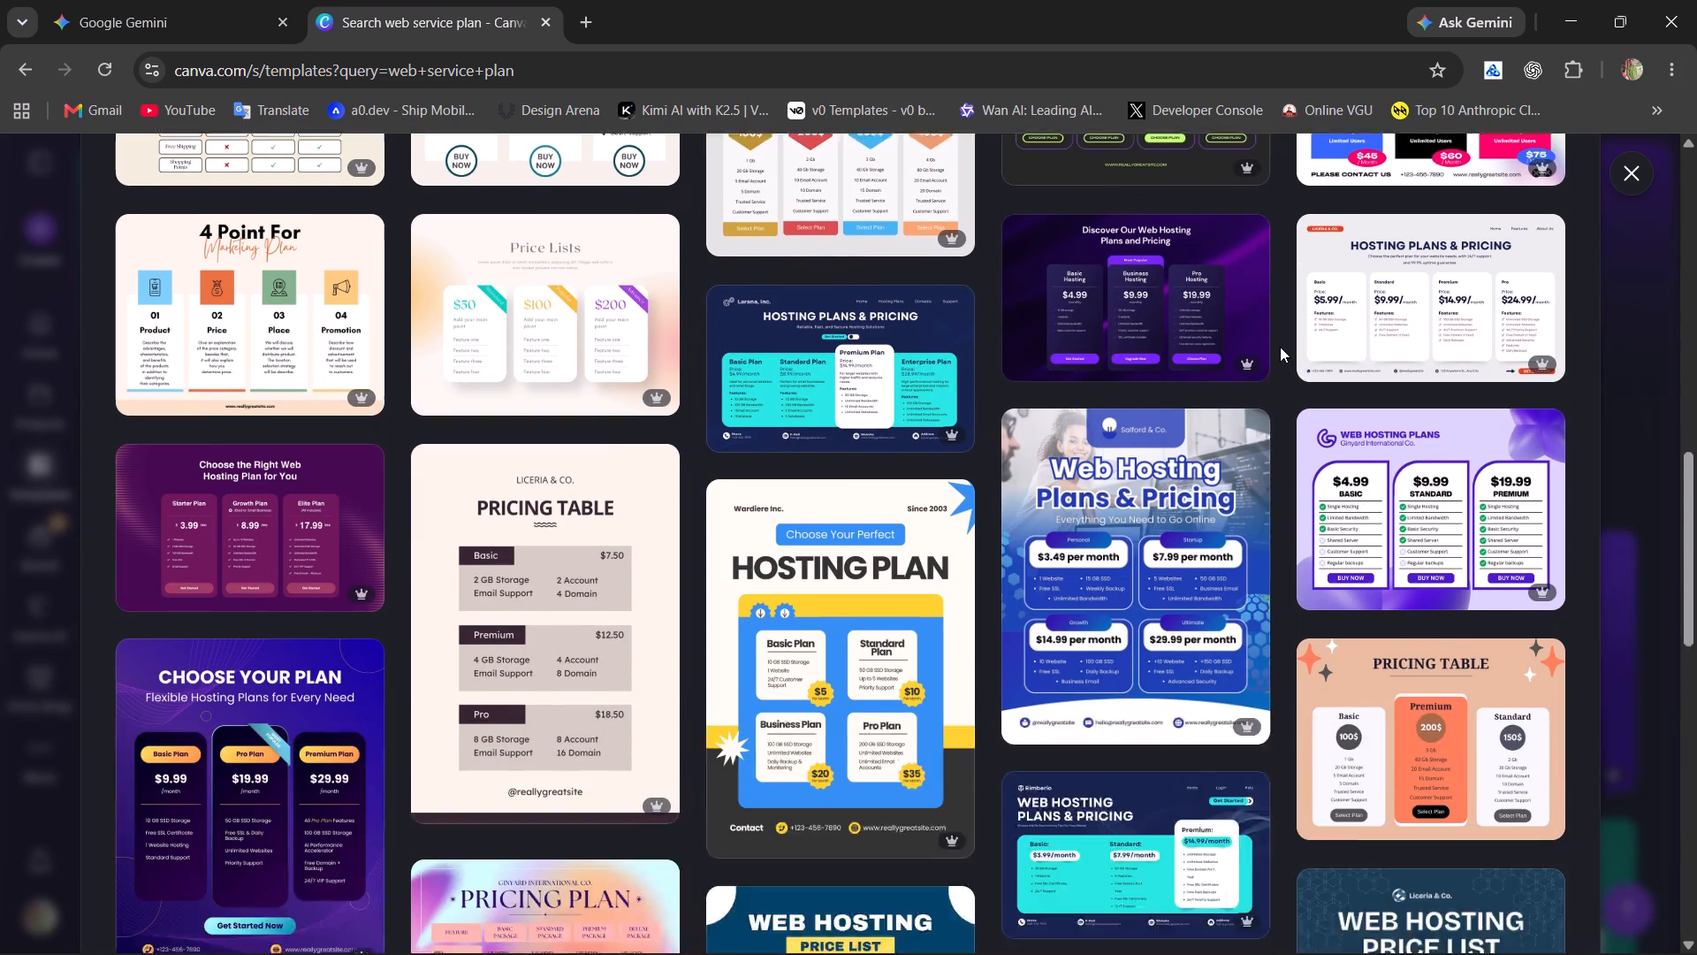
pyautogui.scroll(-1, 1280, 347)
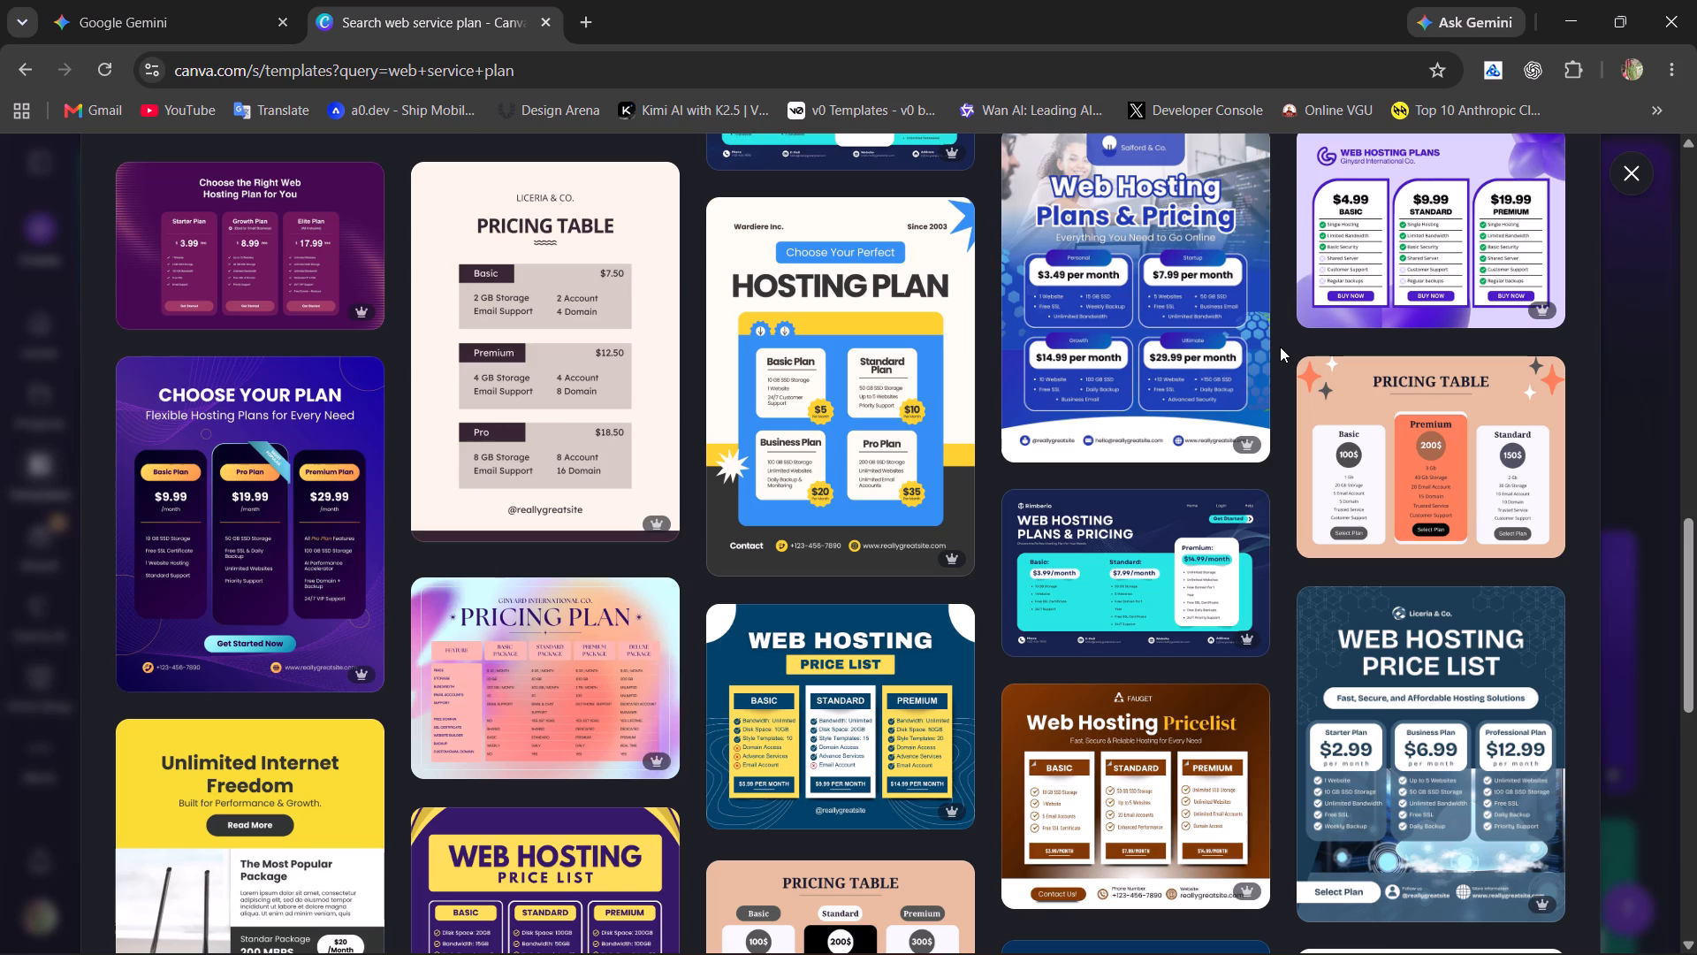
pyautogui.scroll(-6, 1280, 347)
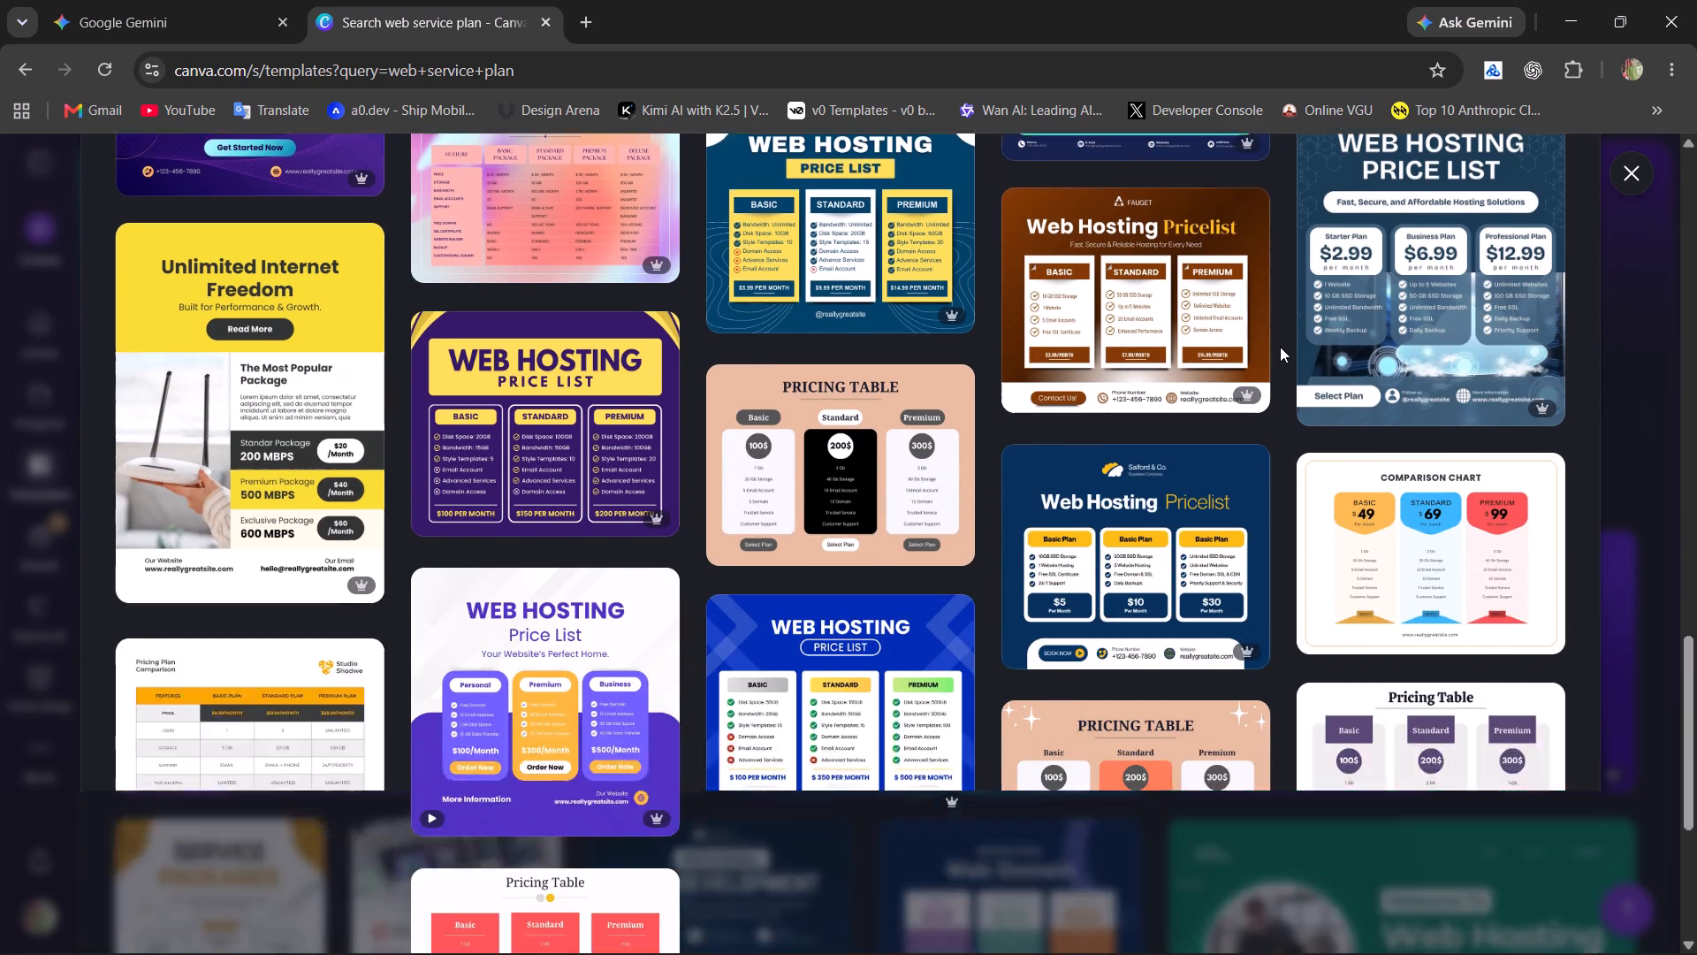
pyautogui.scroll(-7, 1280, 347)
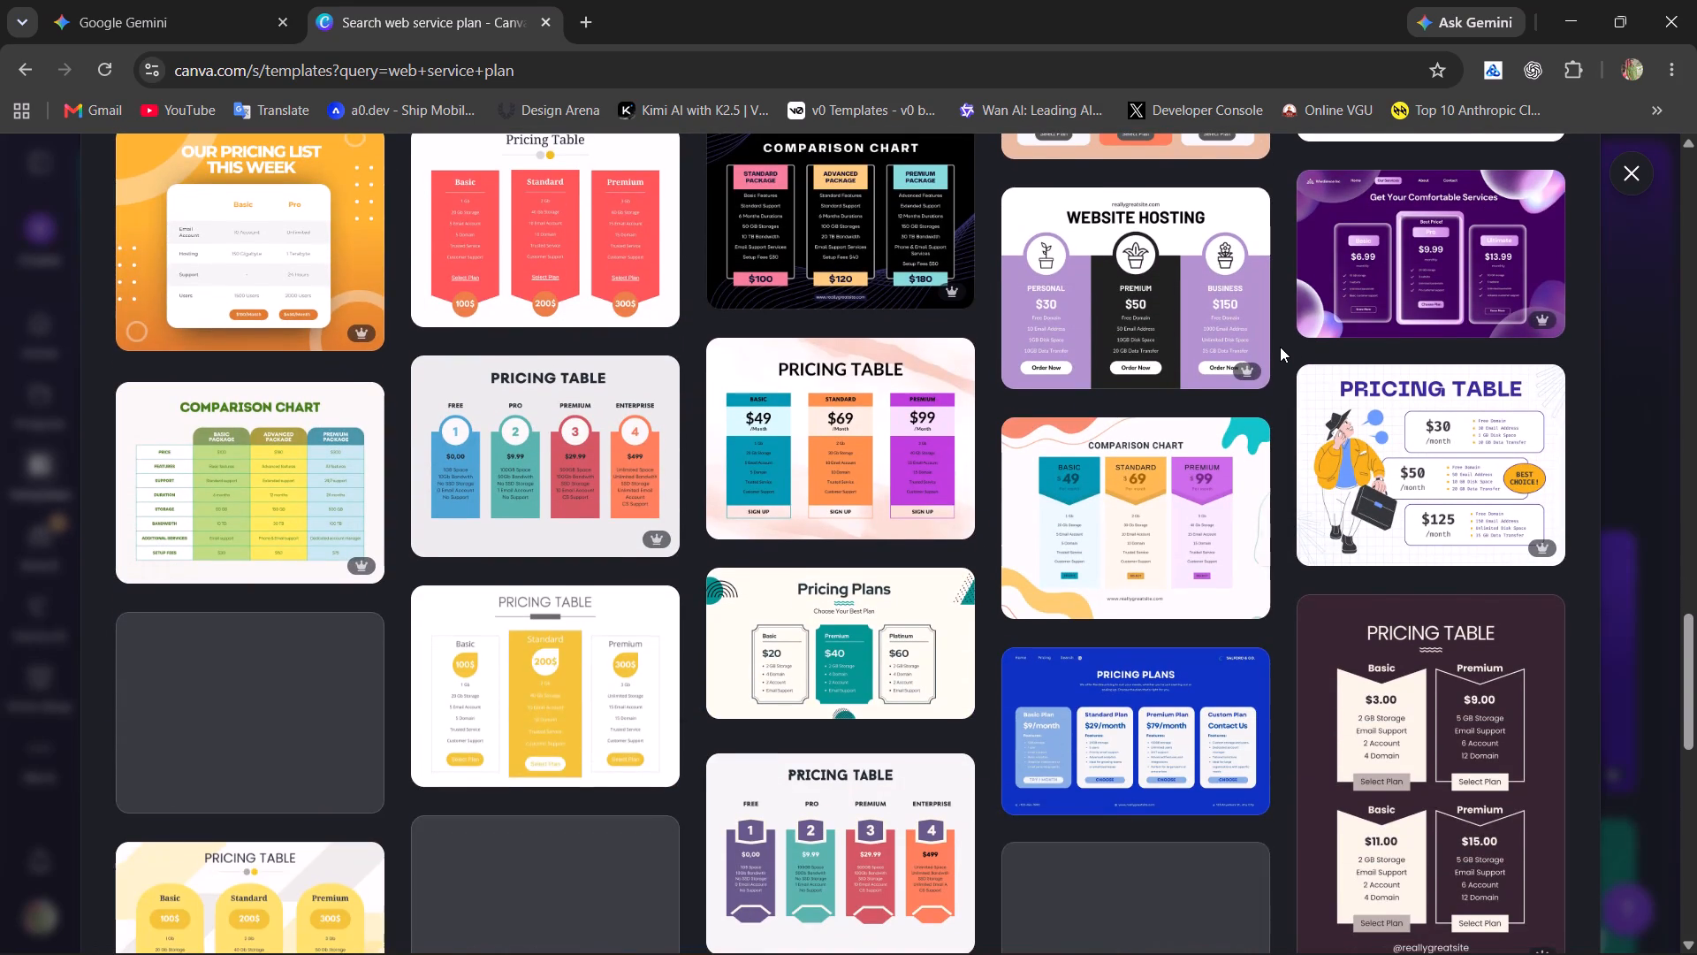
pyautogui.scroll(-5, 1280, 347)
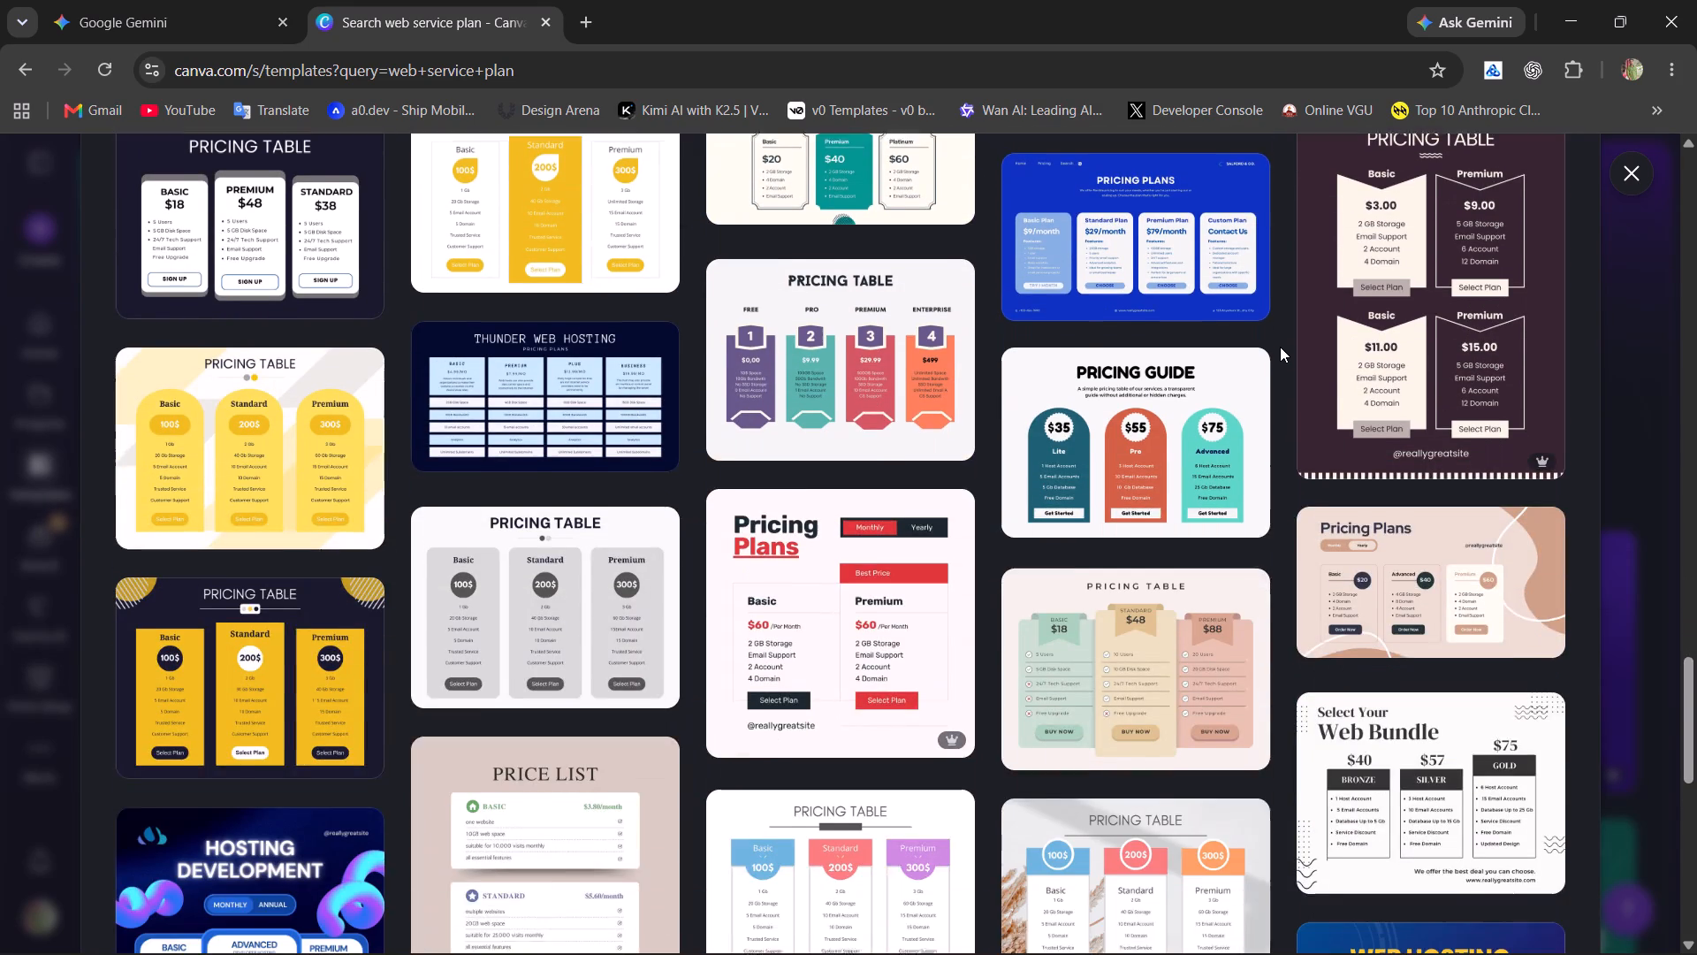
pyautogui.scroll(-6, 1280, 347)
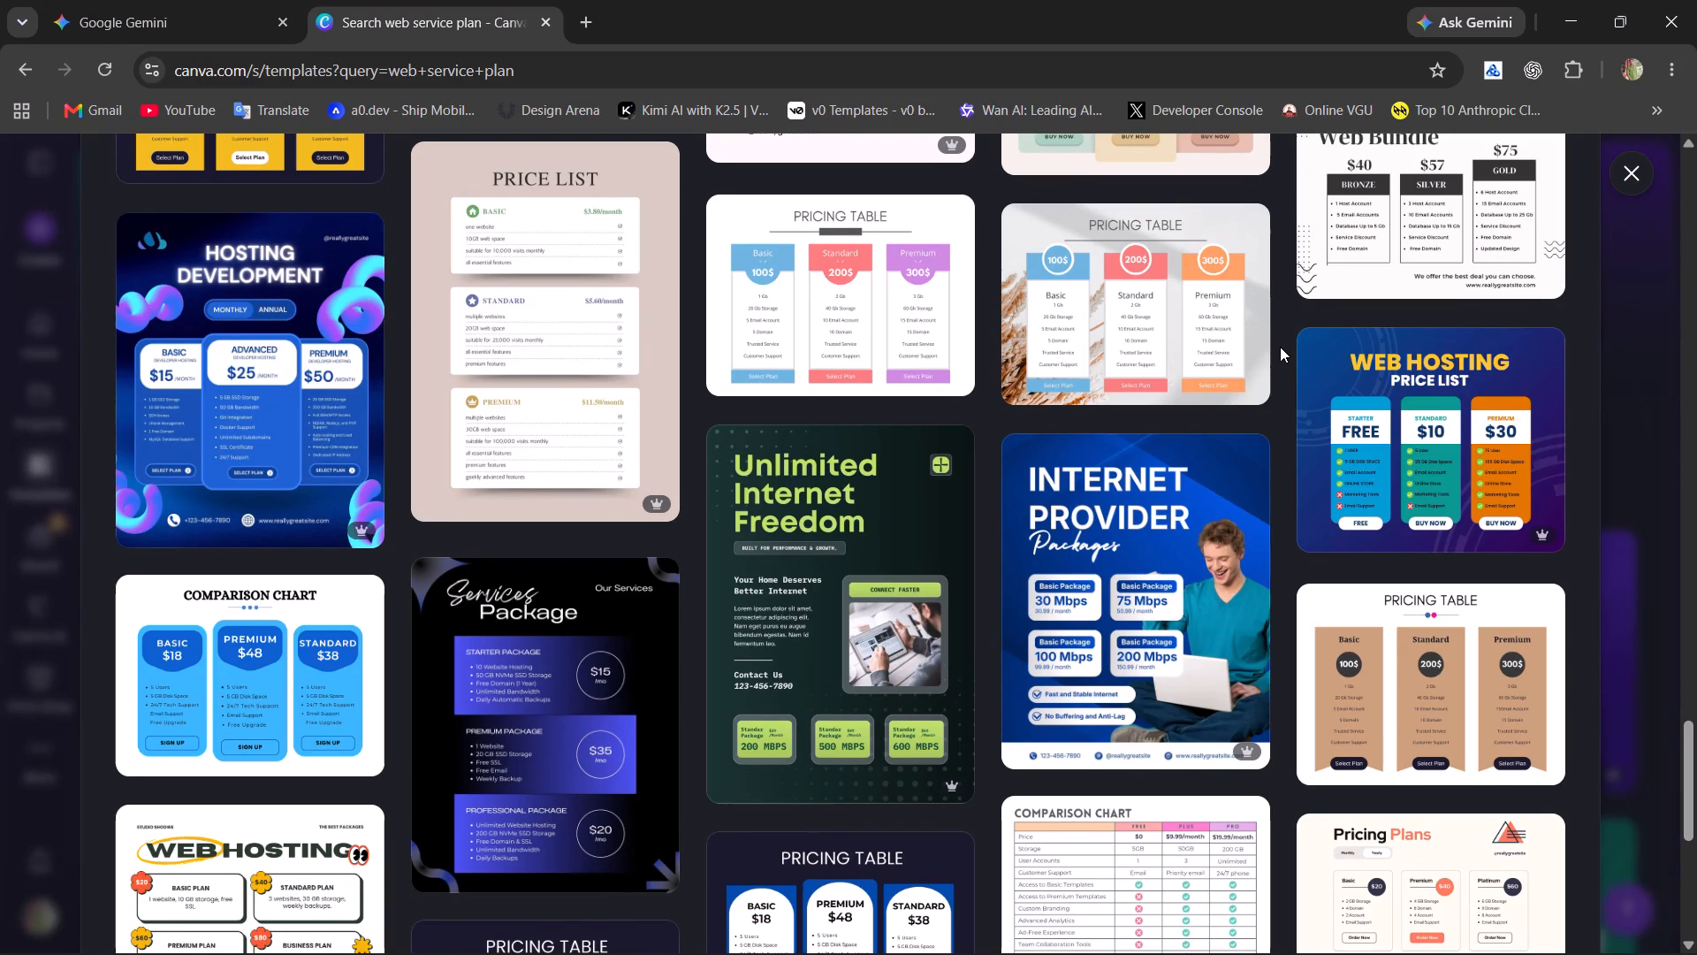
pyautogui.scroll(-6, 1280, 347)
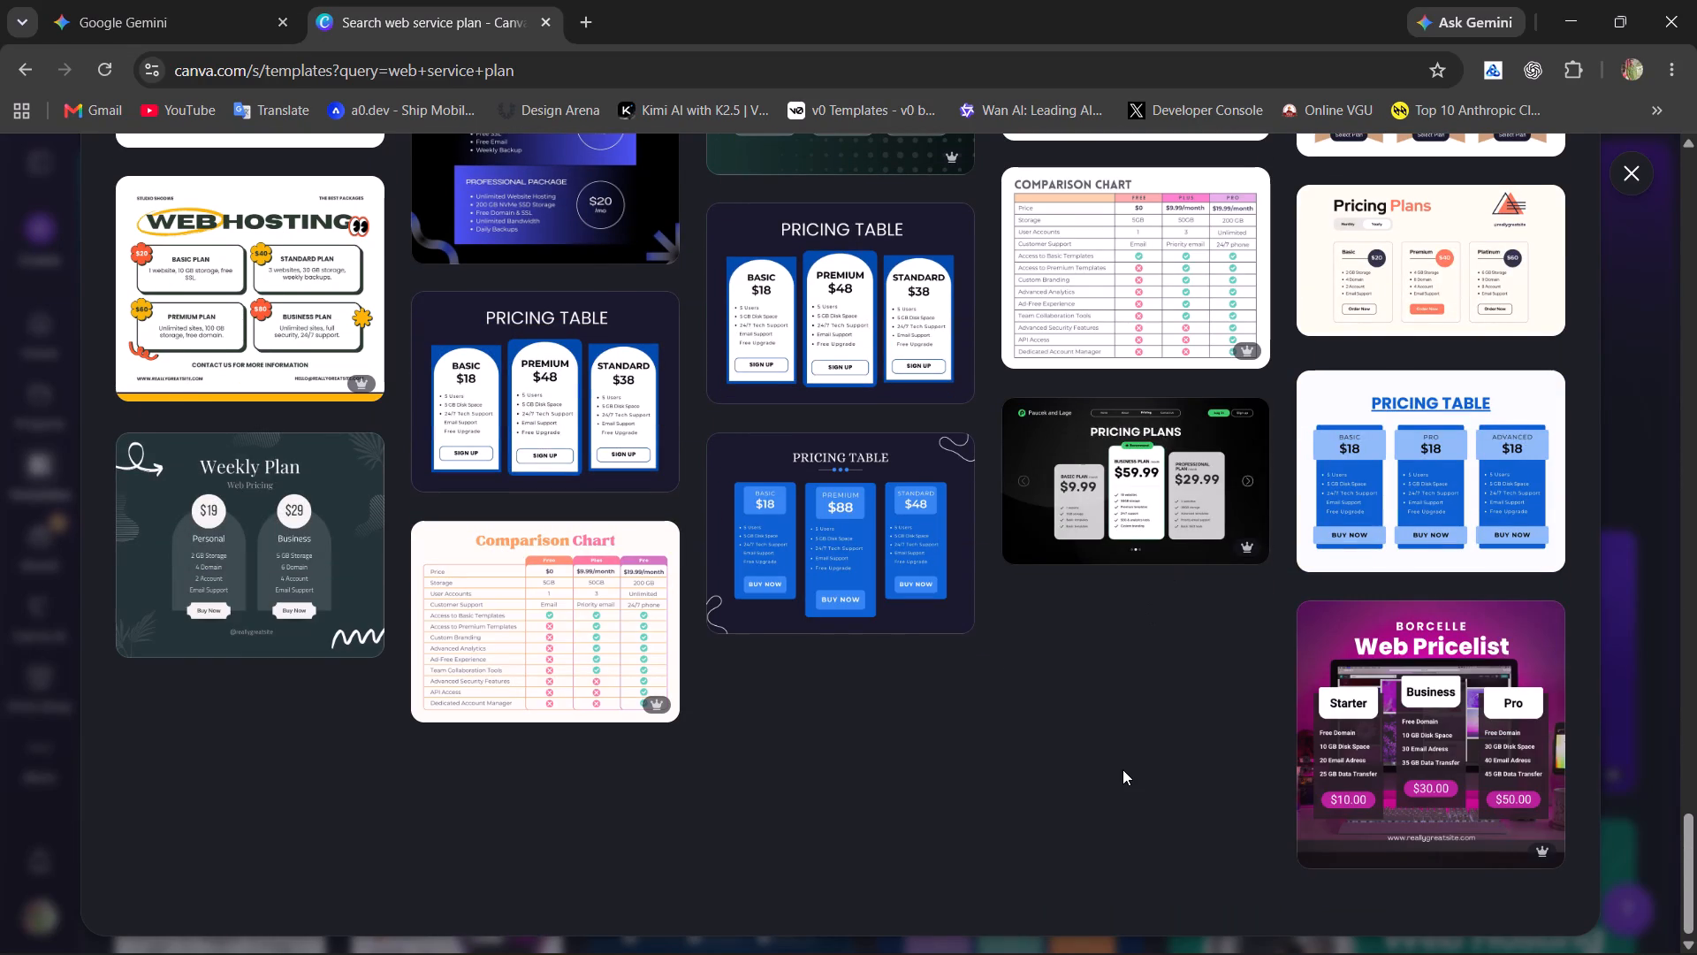
pyautogui.scroll(-3, 1122, 769)
pyautogui.scroll(18, 1122, 769)
pyautogui.scroll(11, 1122, 769)
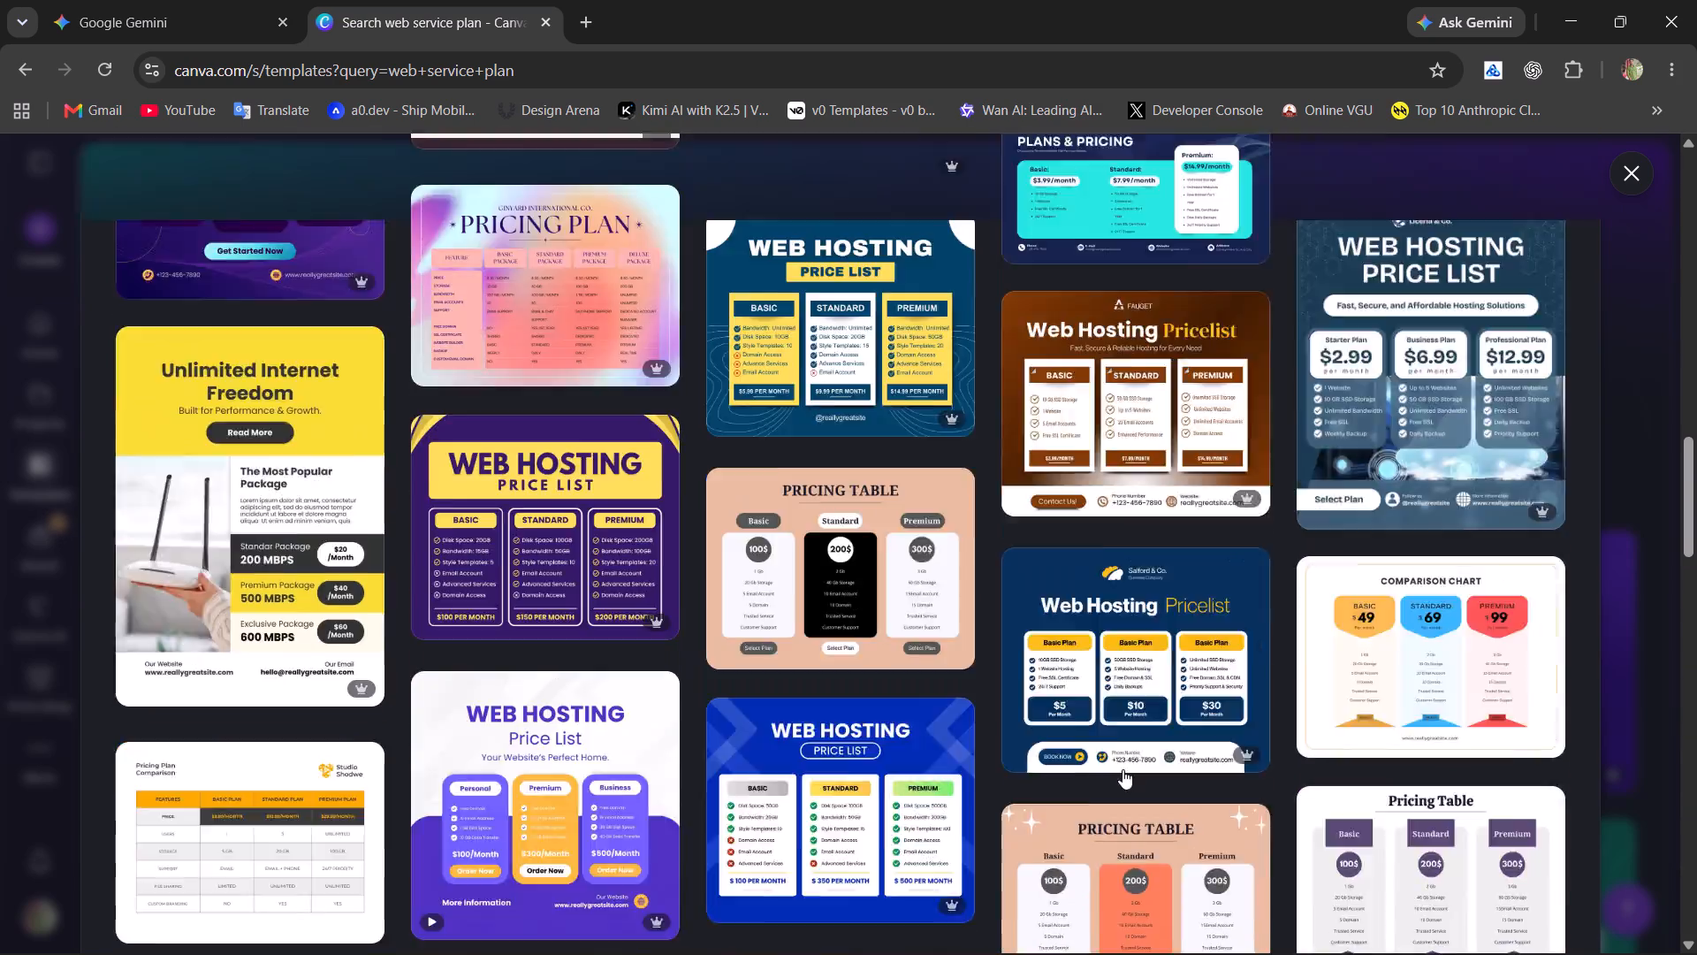
pyautogui.scroll(2, 1122, 769)
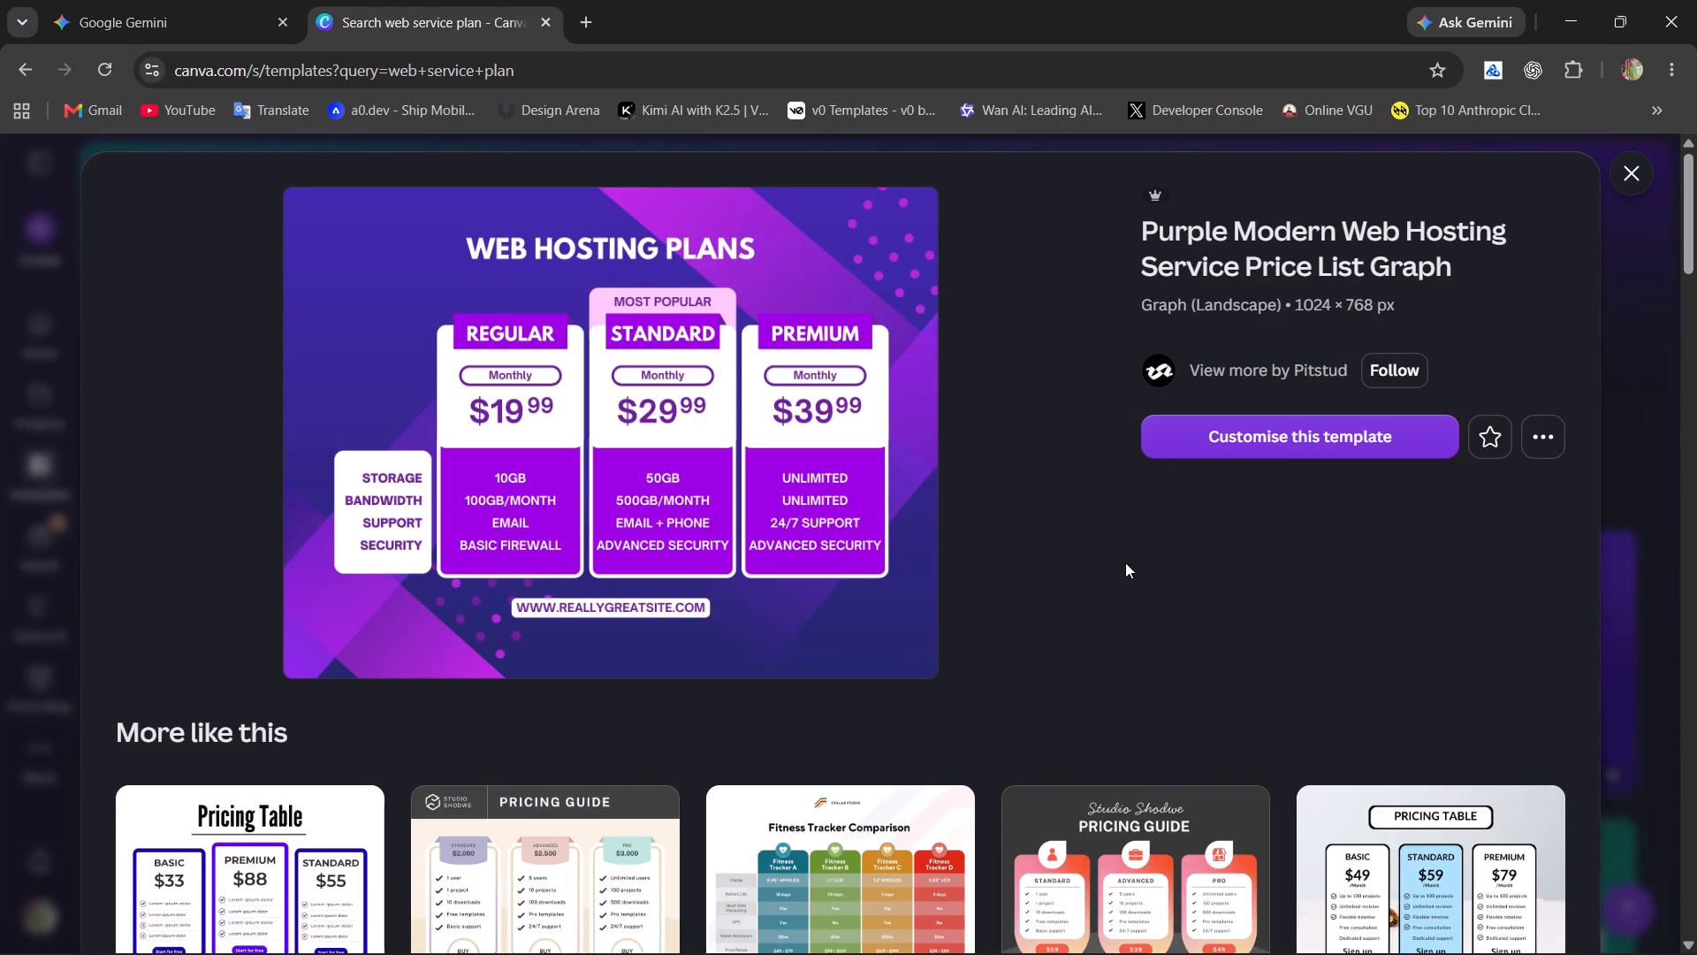
pyautogui.scroll(-3, 1125, 562)
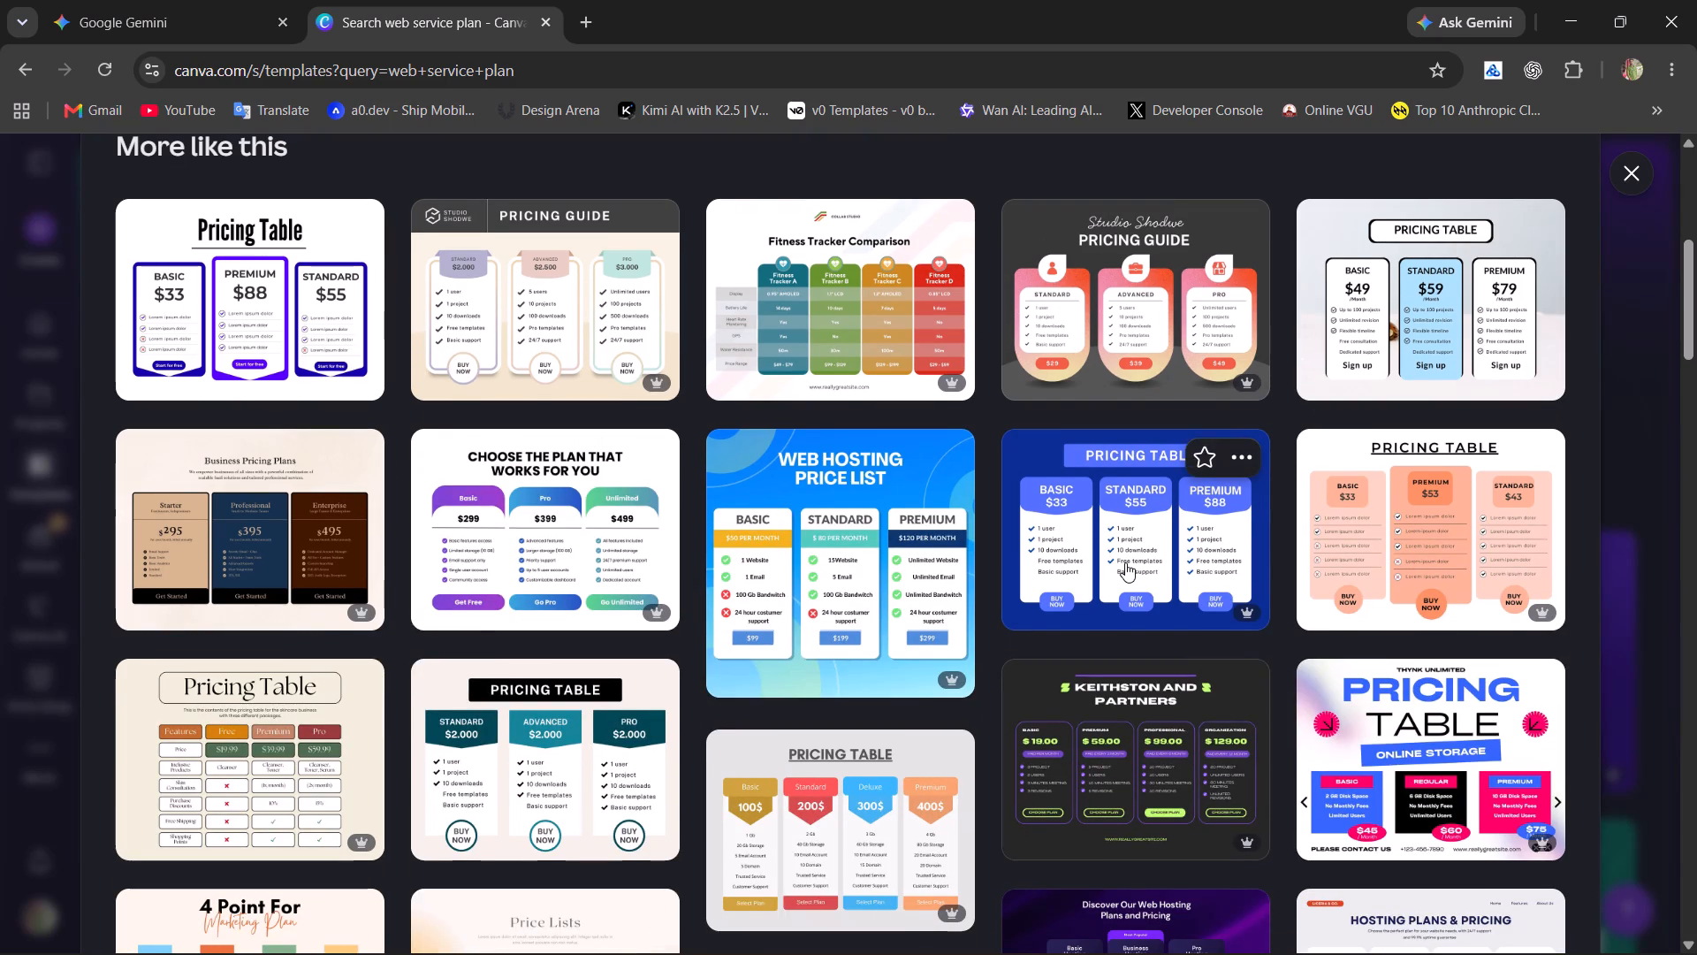
pyautogui.scroll(1, 1125, 562)
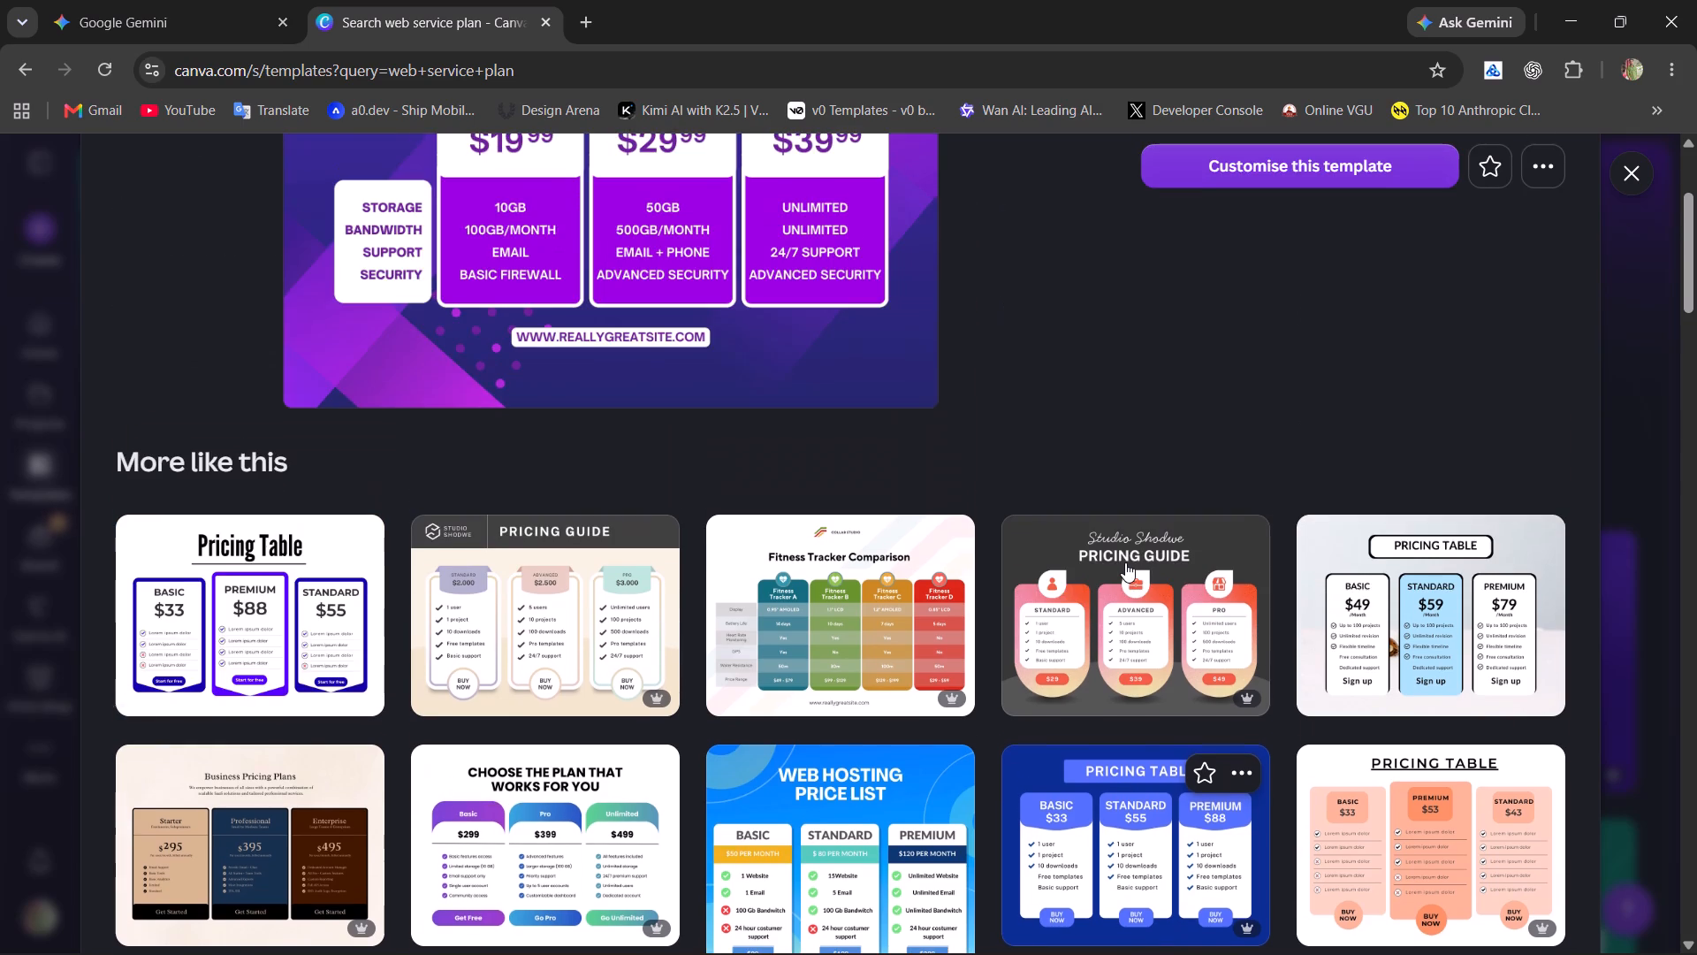
pyautogui.scroll(4, 1125, 562)
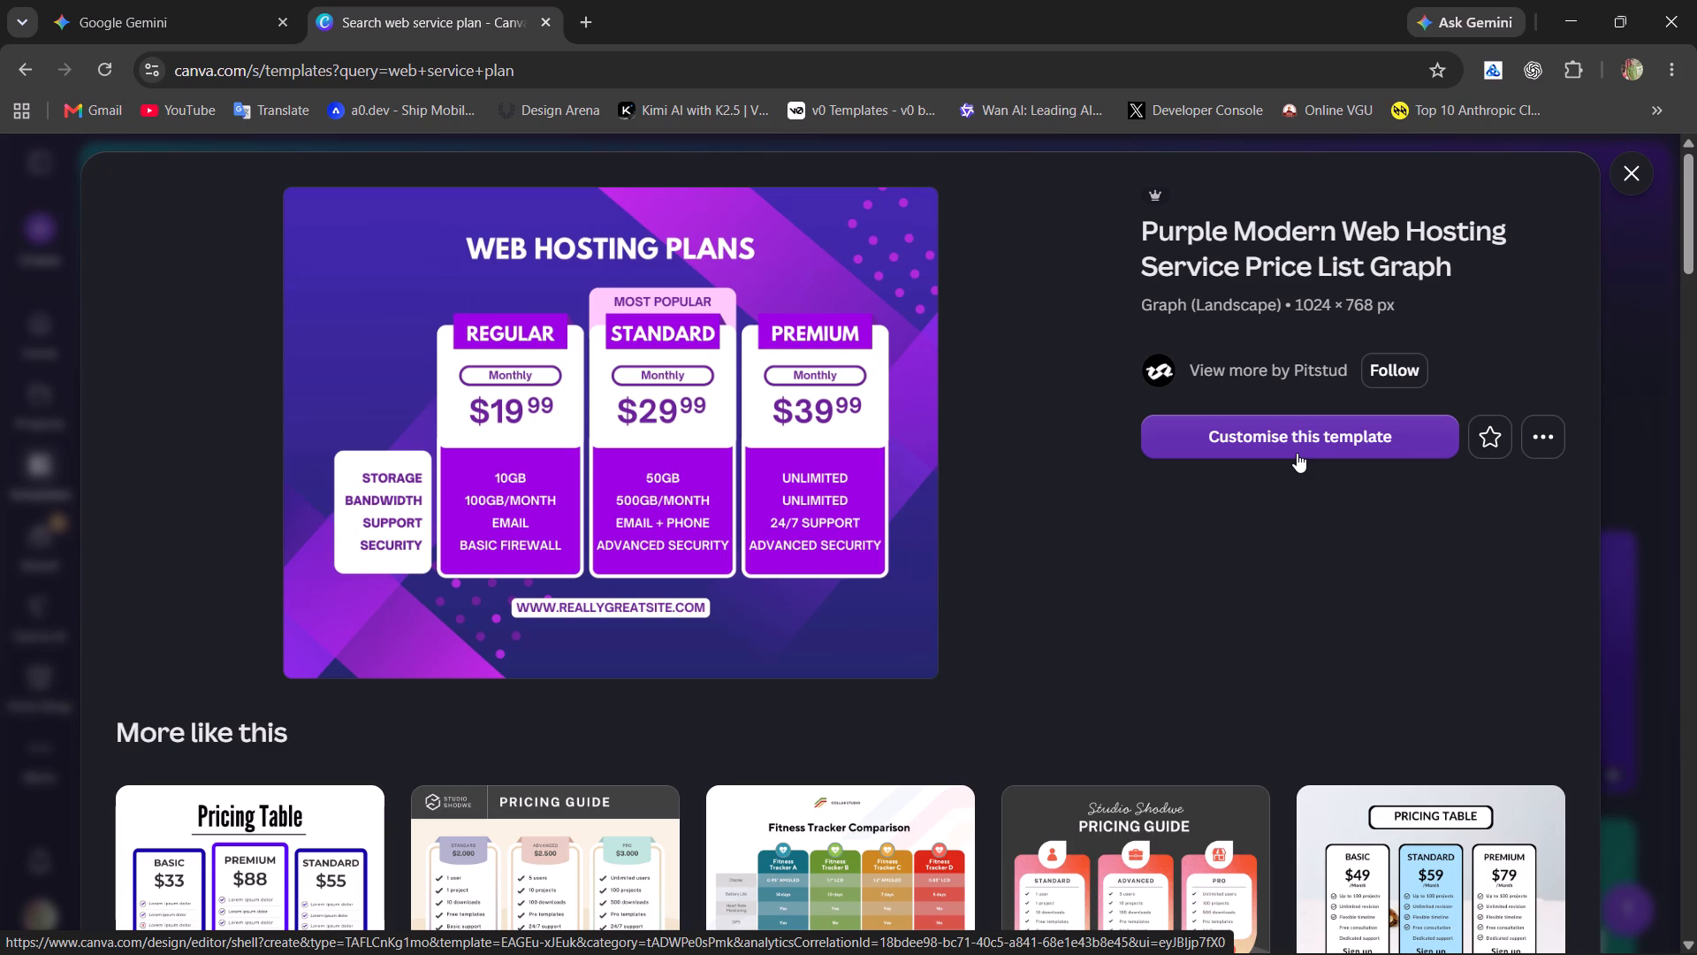
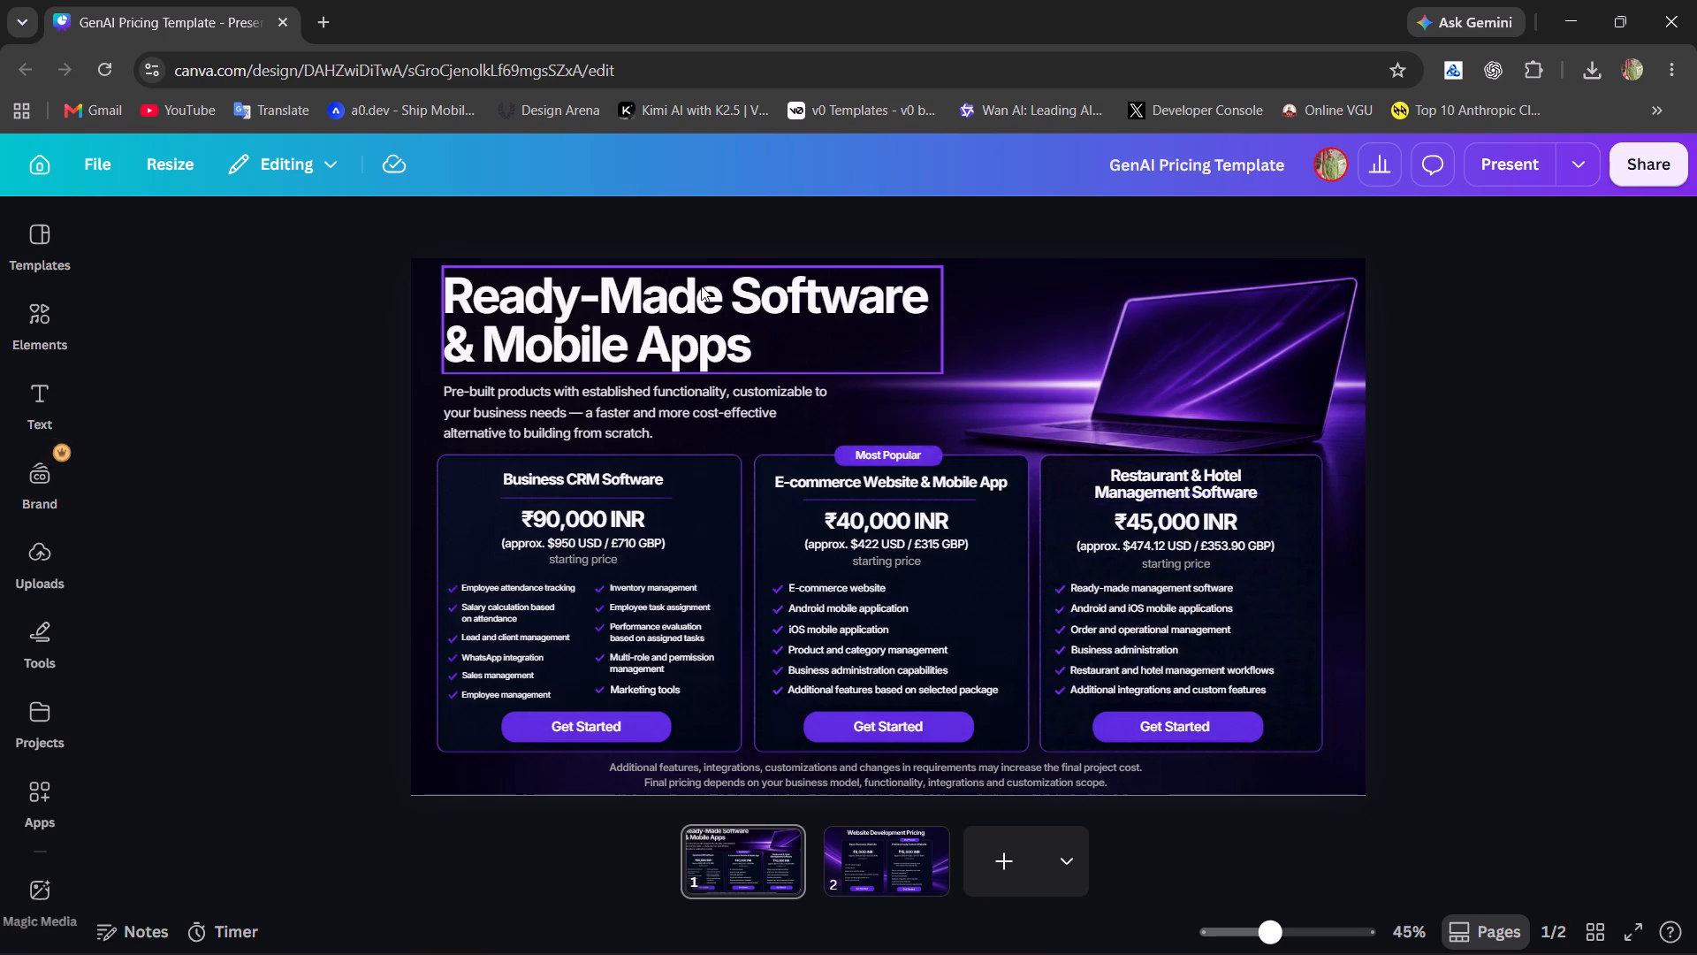
# Remove "Ready-Made" from the first page's main heading so it reads "Software & Mobile Apps".
pyautogui.tripleClick(699, 312)
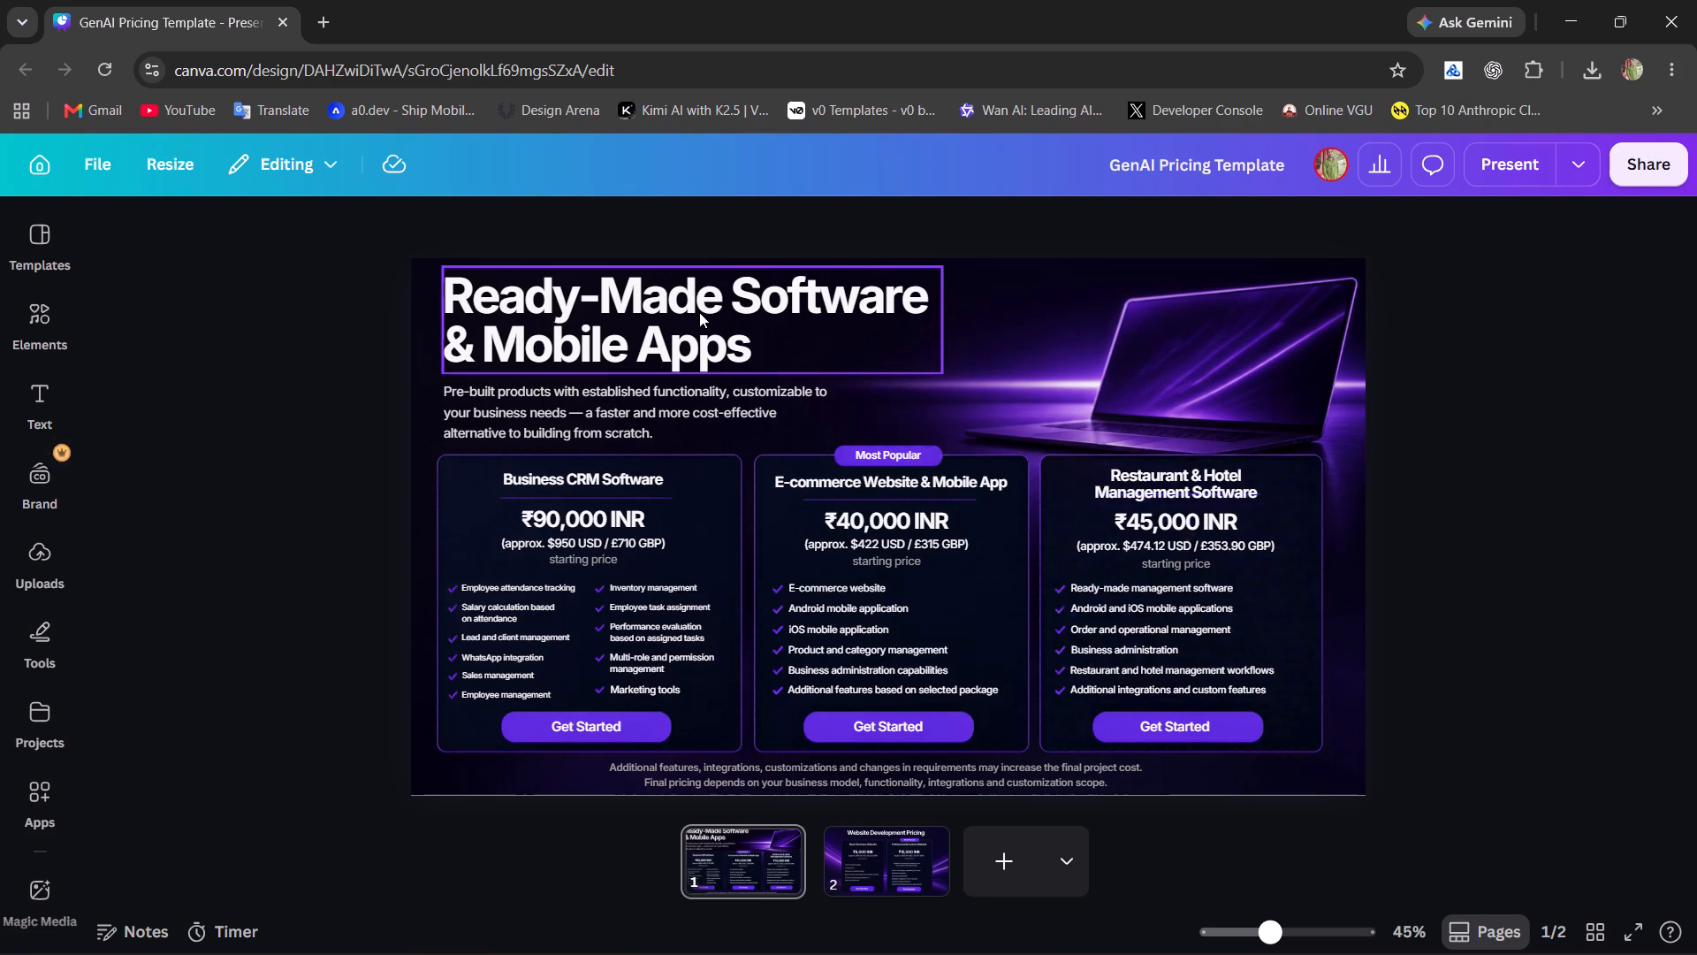
pyautogui.click(715, 300)
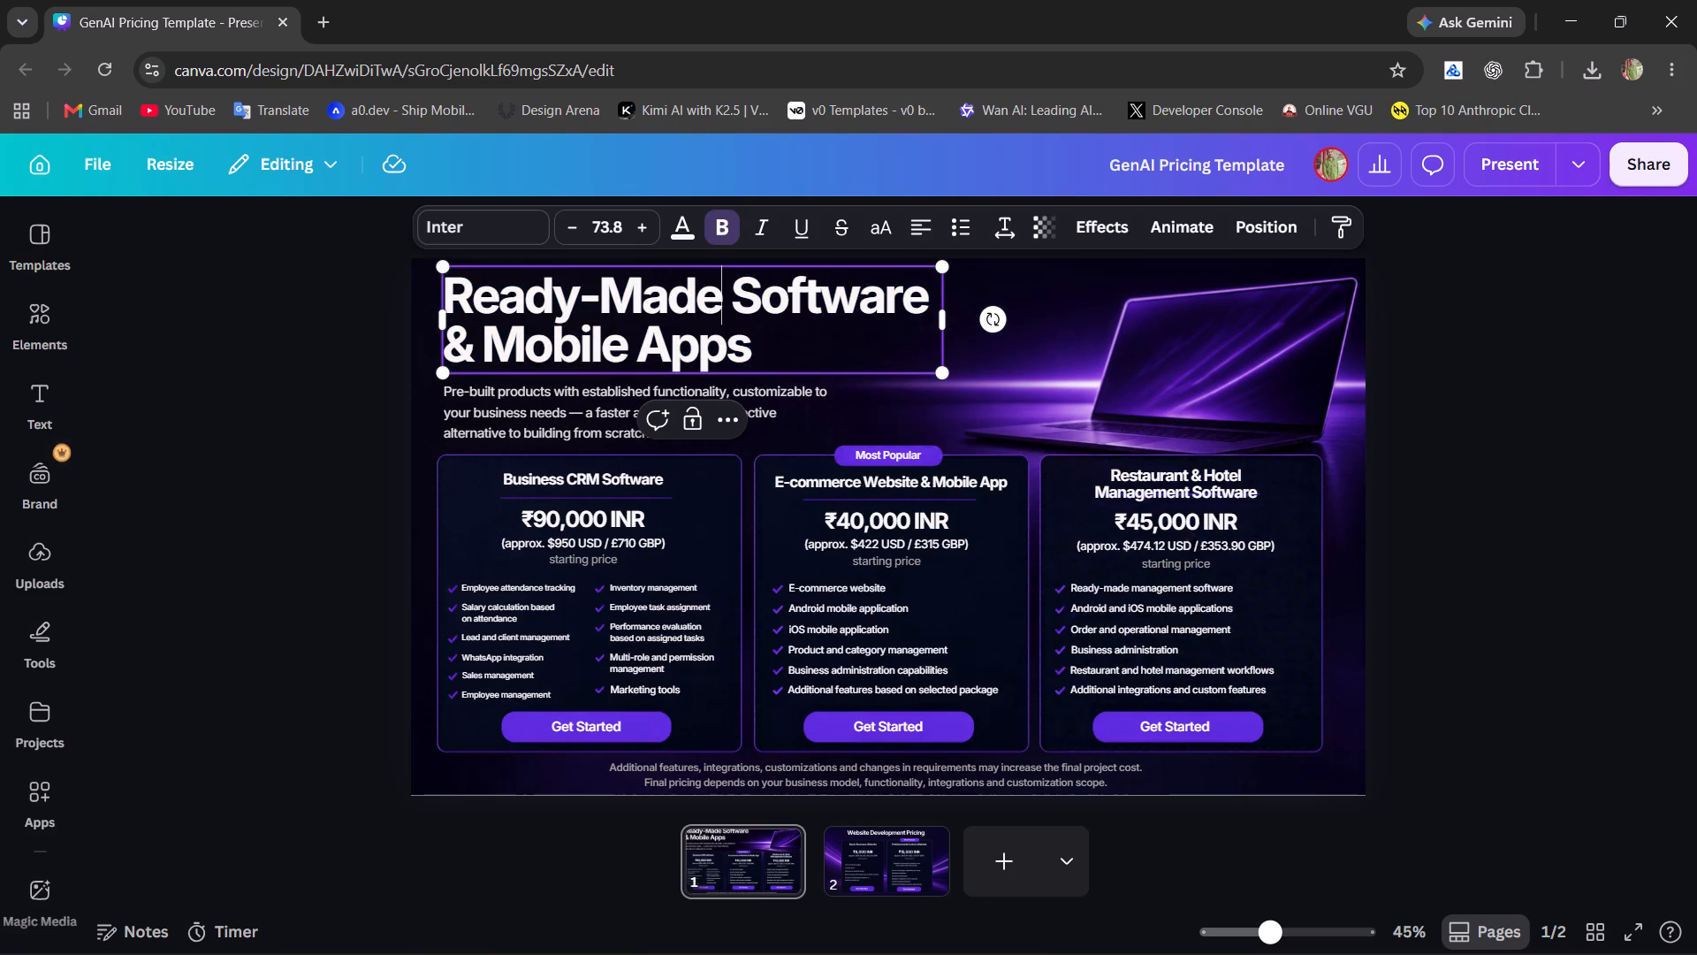
pyautogui.click(732, 297)
pyautogui.press('BackSpace')
pyautogui.press('BackSpace')
pyautogui.press('BackSpace')
pyautogui.press('BackSpace')
pyautogui.press('BackSpace')
pyautogui.press('BackSpace')
pyautogui.press('BackSpace')
pyautogui.press('BackSpace')
pyautogui.press('BackSpace')
pyautogui.press('BackSpace')
pyautogui.press('BackSpace')
pyautogui.press('BackSpace')
pyautogui.press('BackSpace')
pyautogui.press('BackSpace')
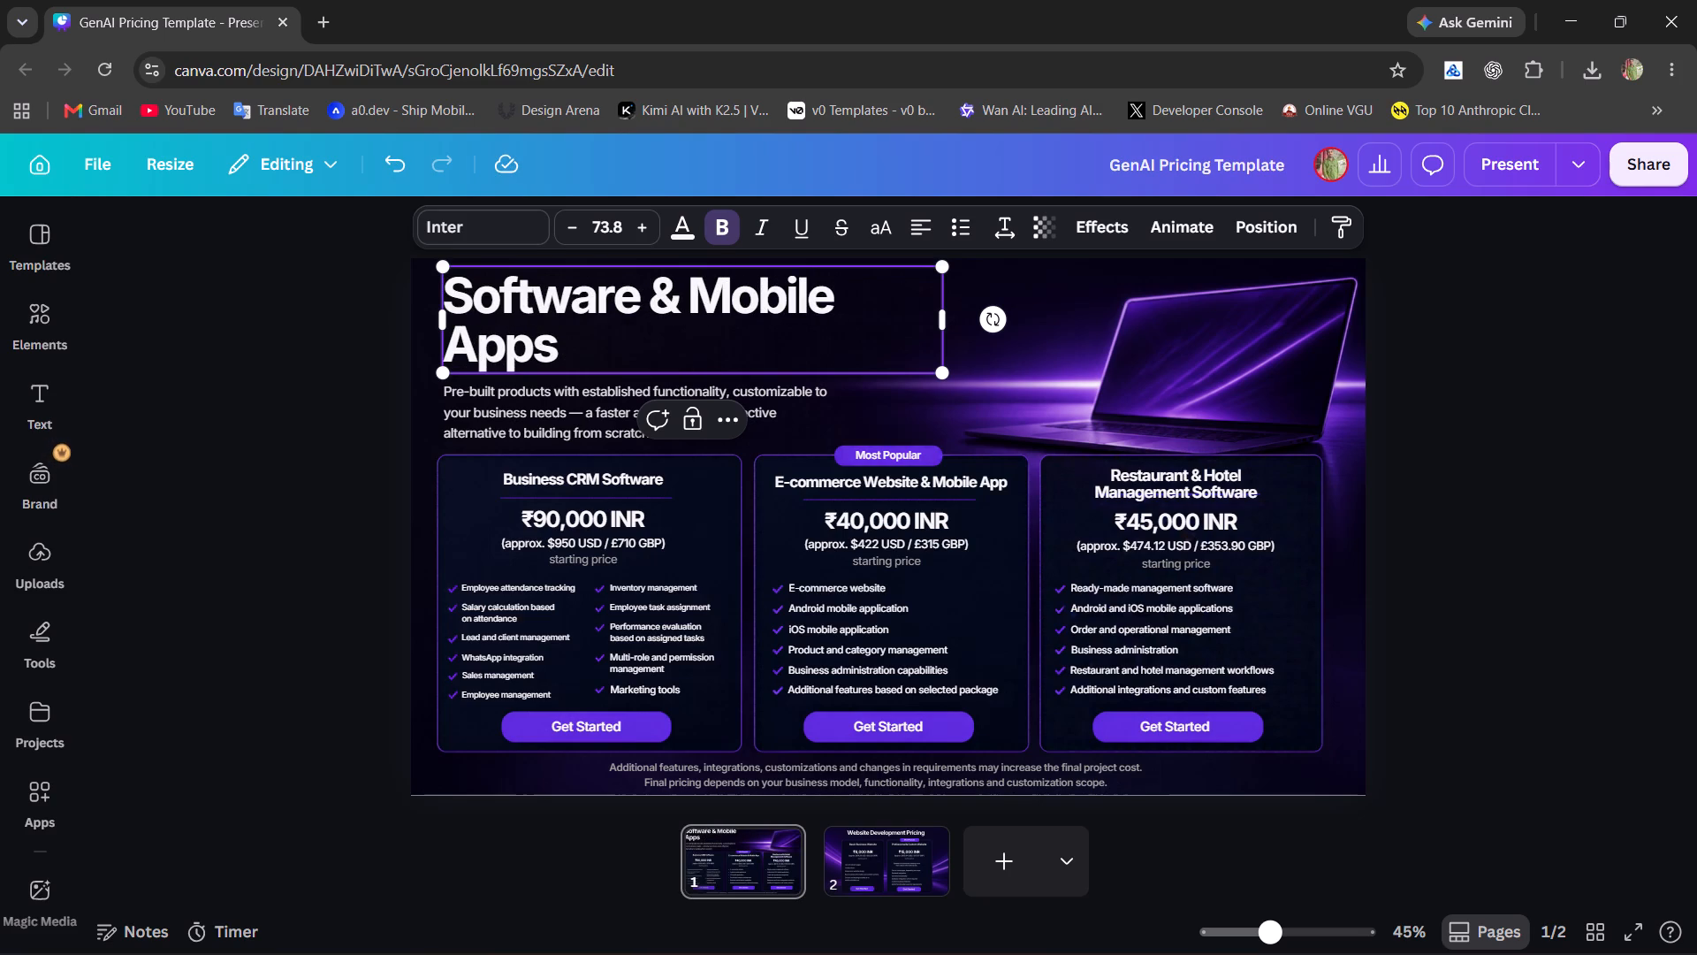
# Reduce the "Software & Mobile Apps" heading's font size to 70.8 so it fits on one line.
pyautogui.tripleClick(581, 321)
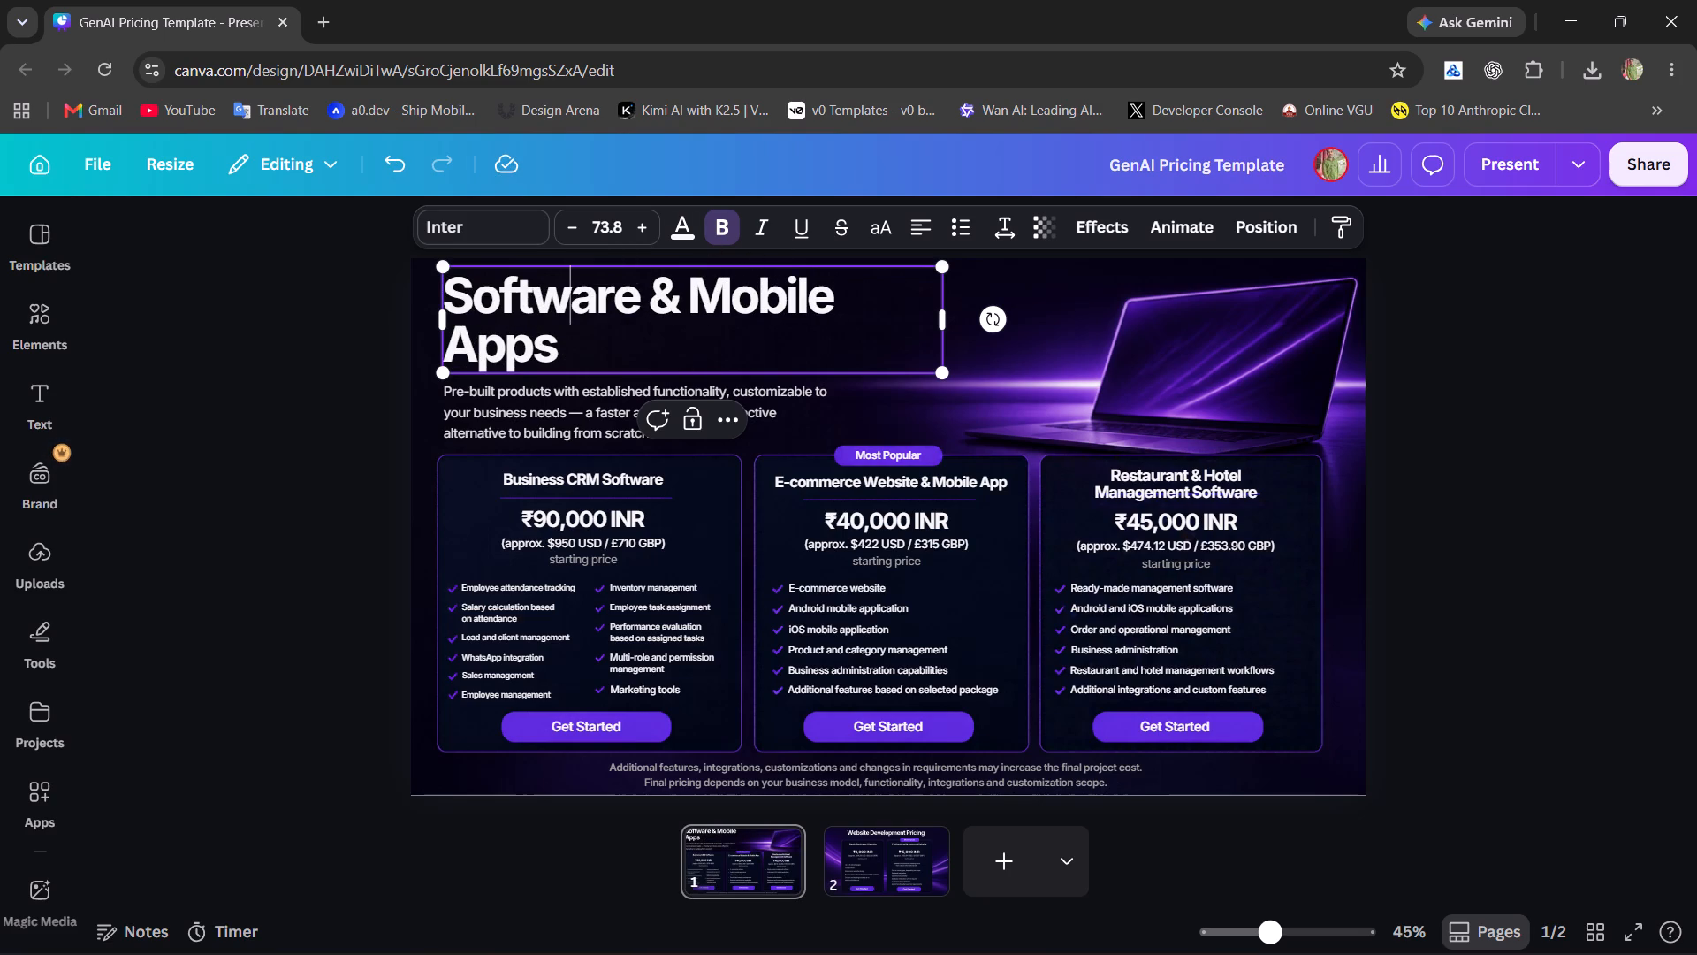
pyautogui.click(581, 321)
pyautogui.doubleClick(575, 221)
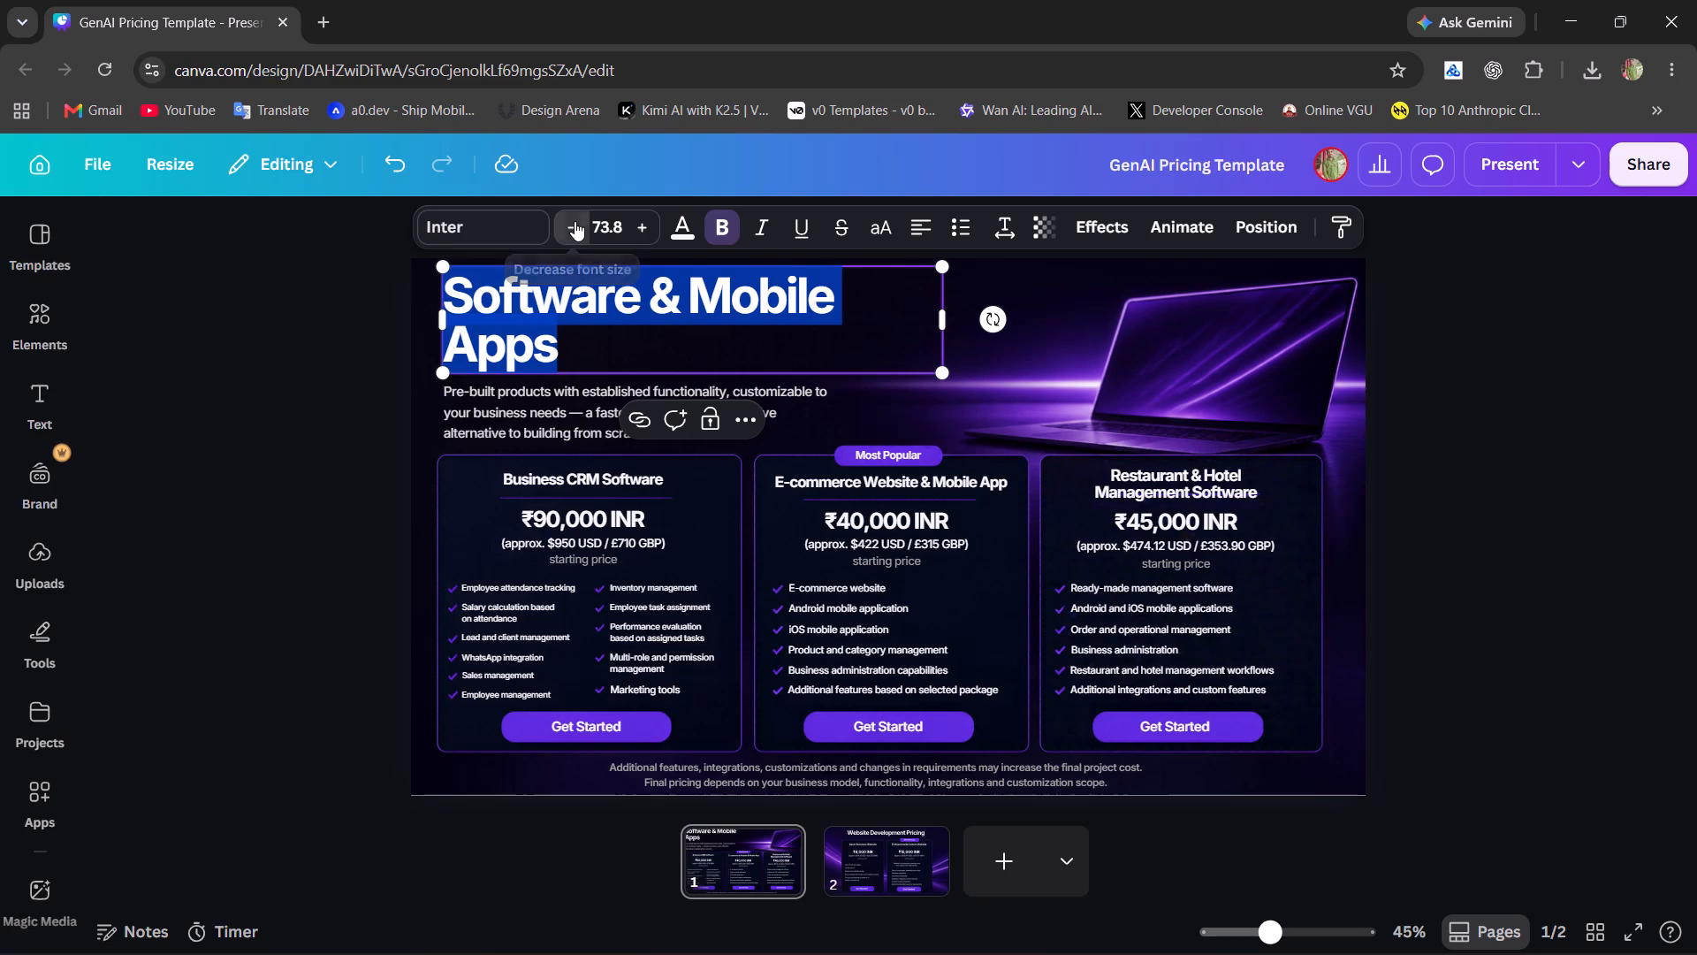
pyautogui.click(575, 221)
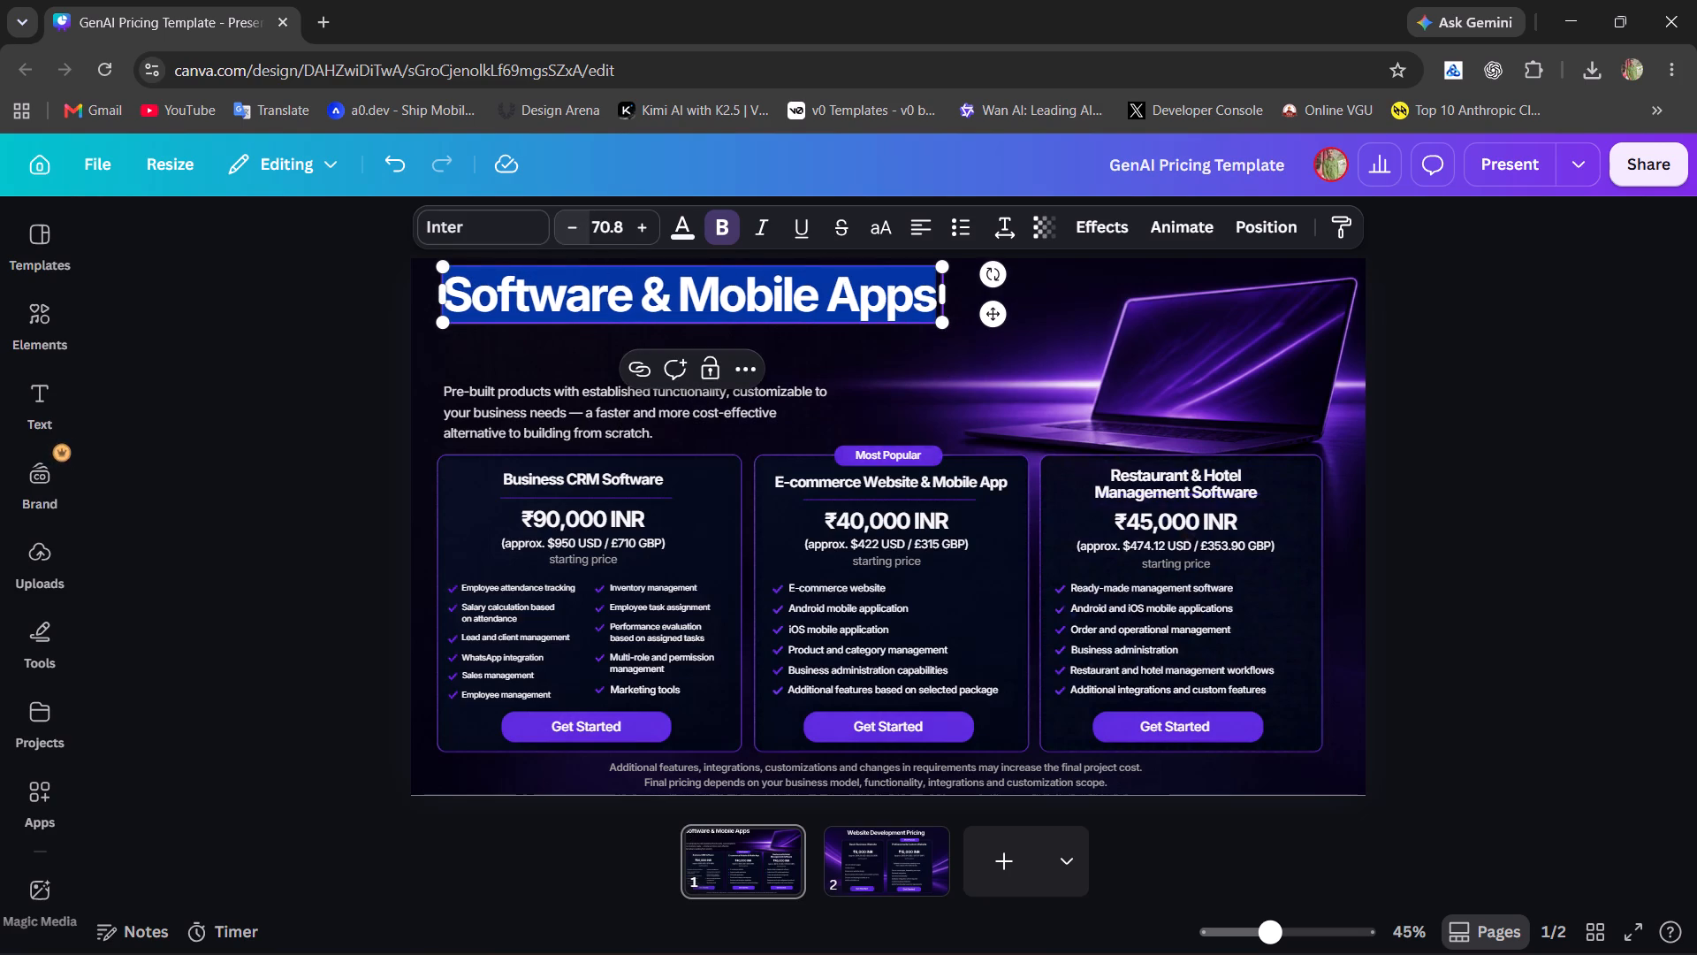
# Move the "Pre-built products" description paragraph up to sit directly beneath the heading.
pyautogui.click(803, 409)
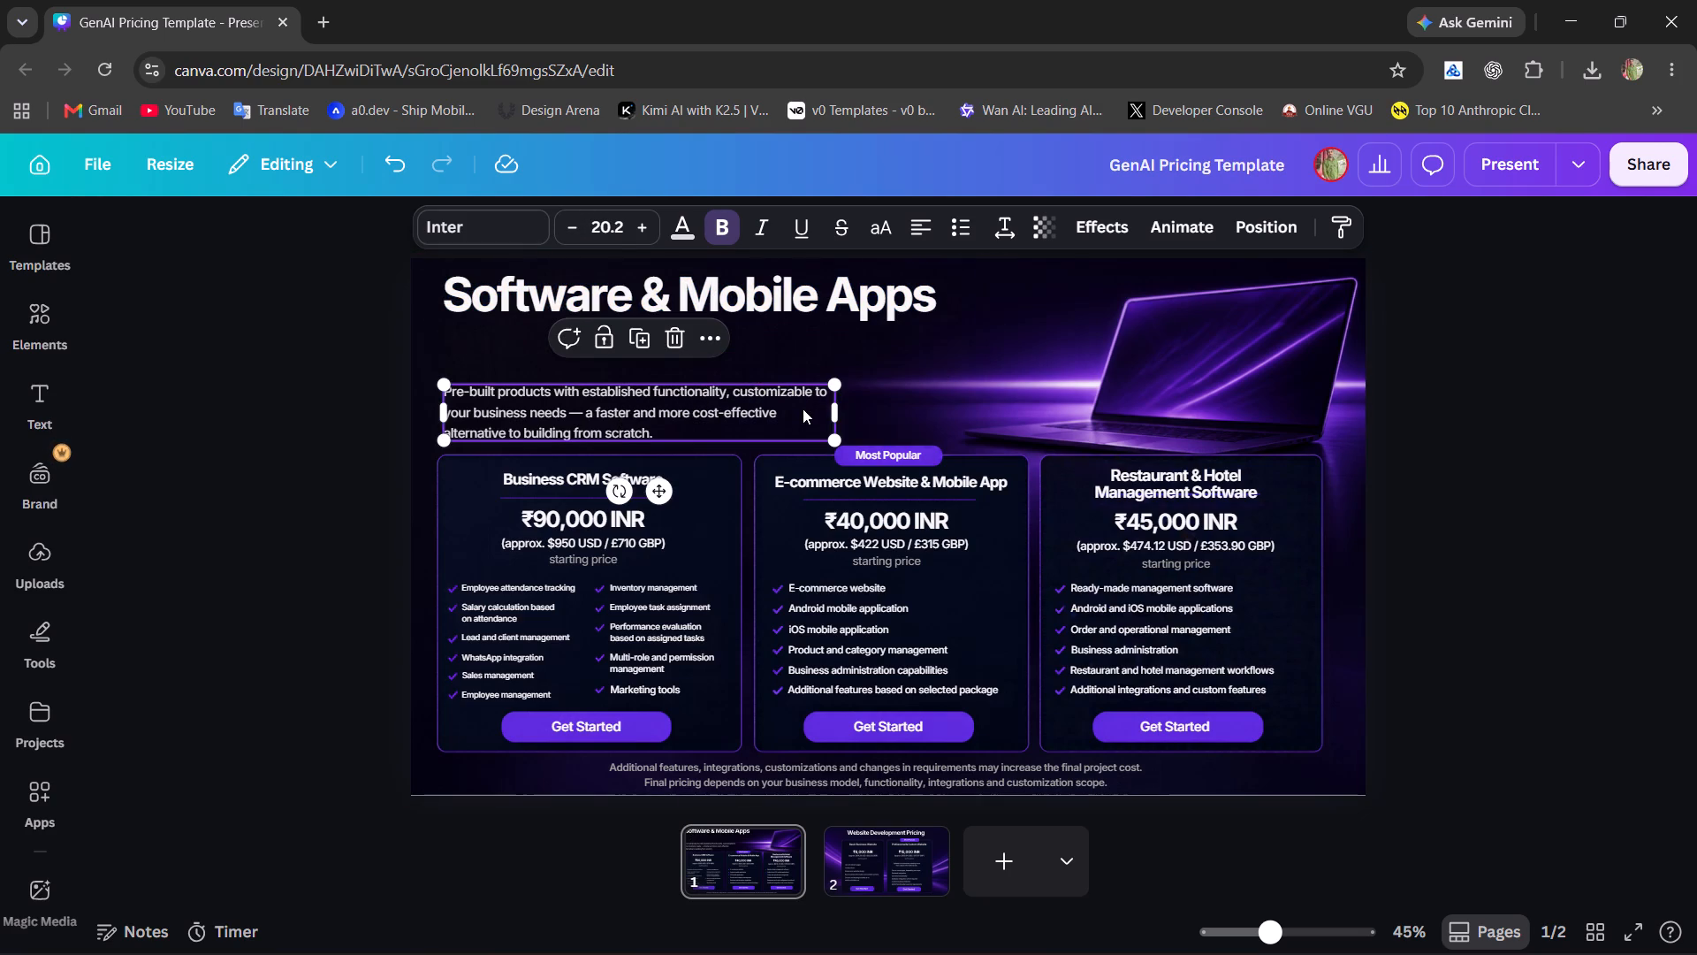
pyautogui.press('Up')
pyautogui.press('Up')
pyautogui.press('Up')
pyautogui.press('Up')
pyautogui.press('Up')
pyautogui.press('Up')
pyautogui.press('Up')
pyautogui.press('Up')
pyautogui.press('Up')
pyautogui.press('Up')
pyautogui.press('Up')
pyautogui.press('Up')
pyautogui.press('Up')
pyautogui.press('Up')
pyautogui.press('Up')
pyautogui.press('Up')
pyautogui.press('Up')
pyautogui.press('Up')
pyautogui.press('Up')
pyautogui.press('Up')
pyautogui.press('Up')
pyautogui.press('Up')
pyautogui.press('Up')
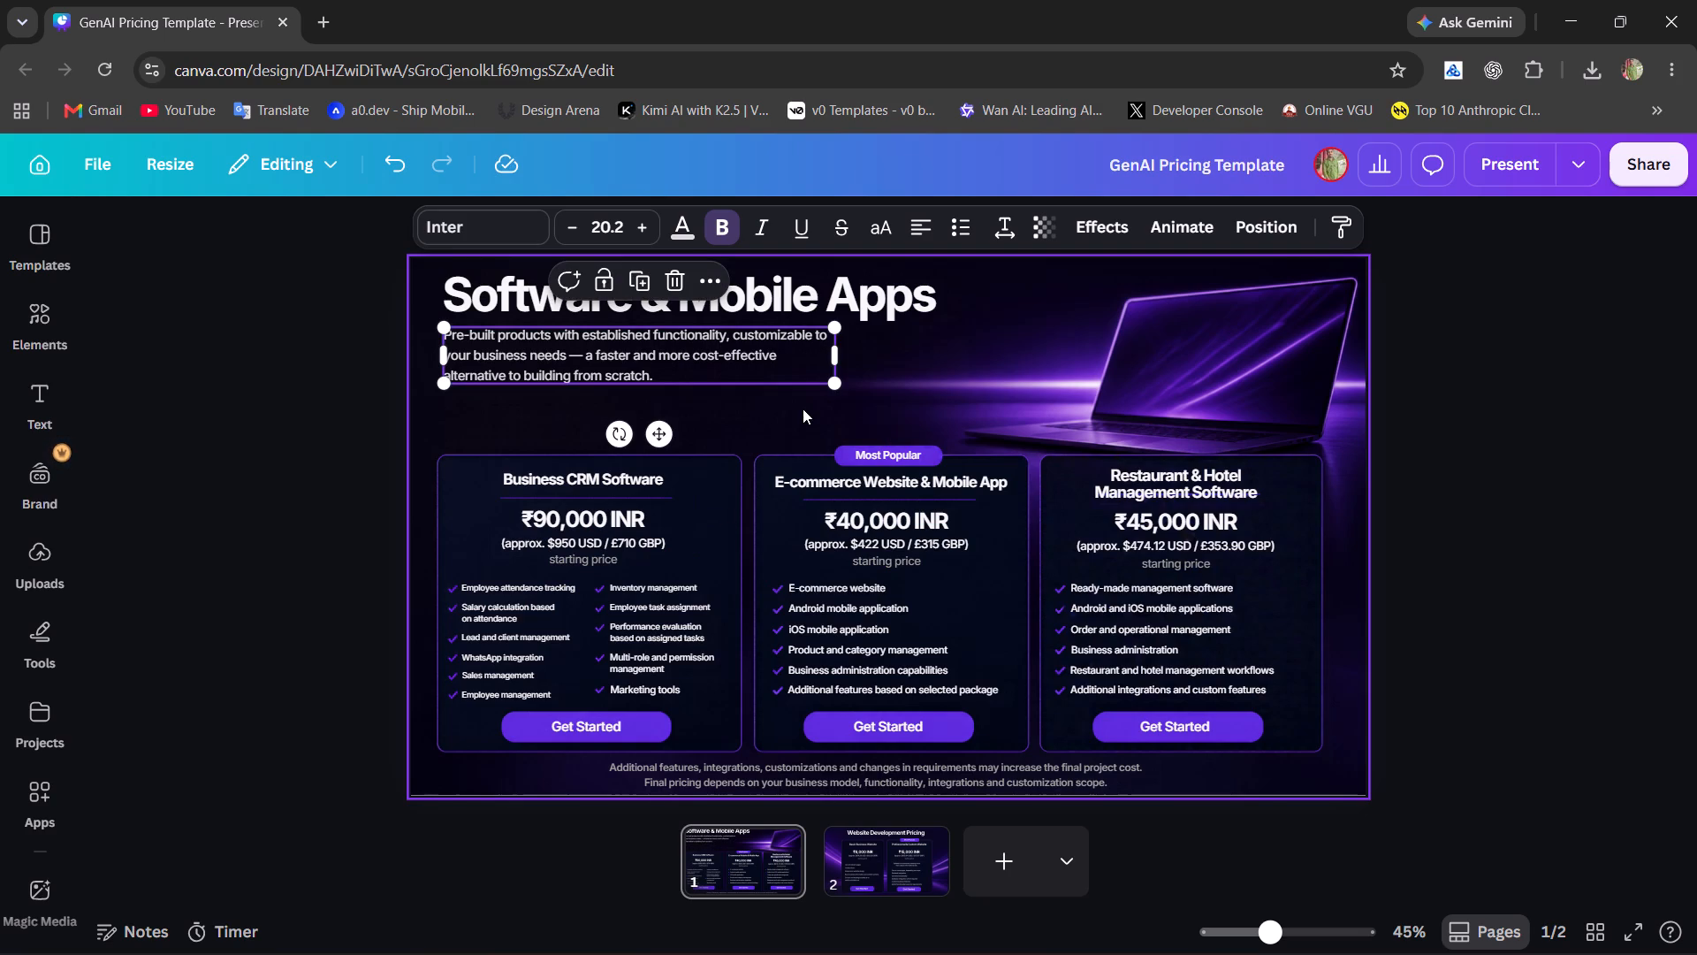
# Move the description paragraph back down to sit just above the pricing cards.
pyautogui.press('Down')
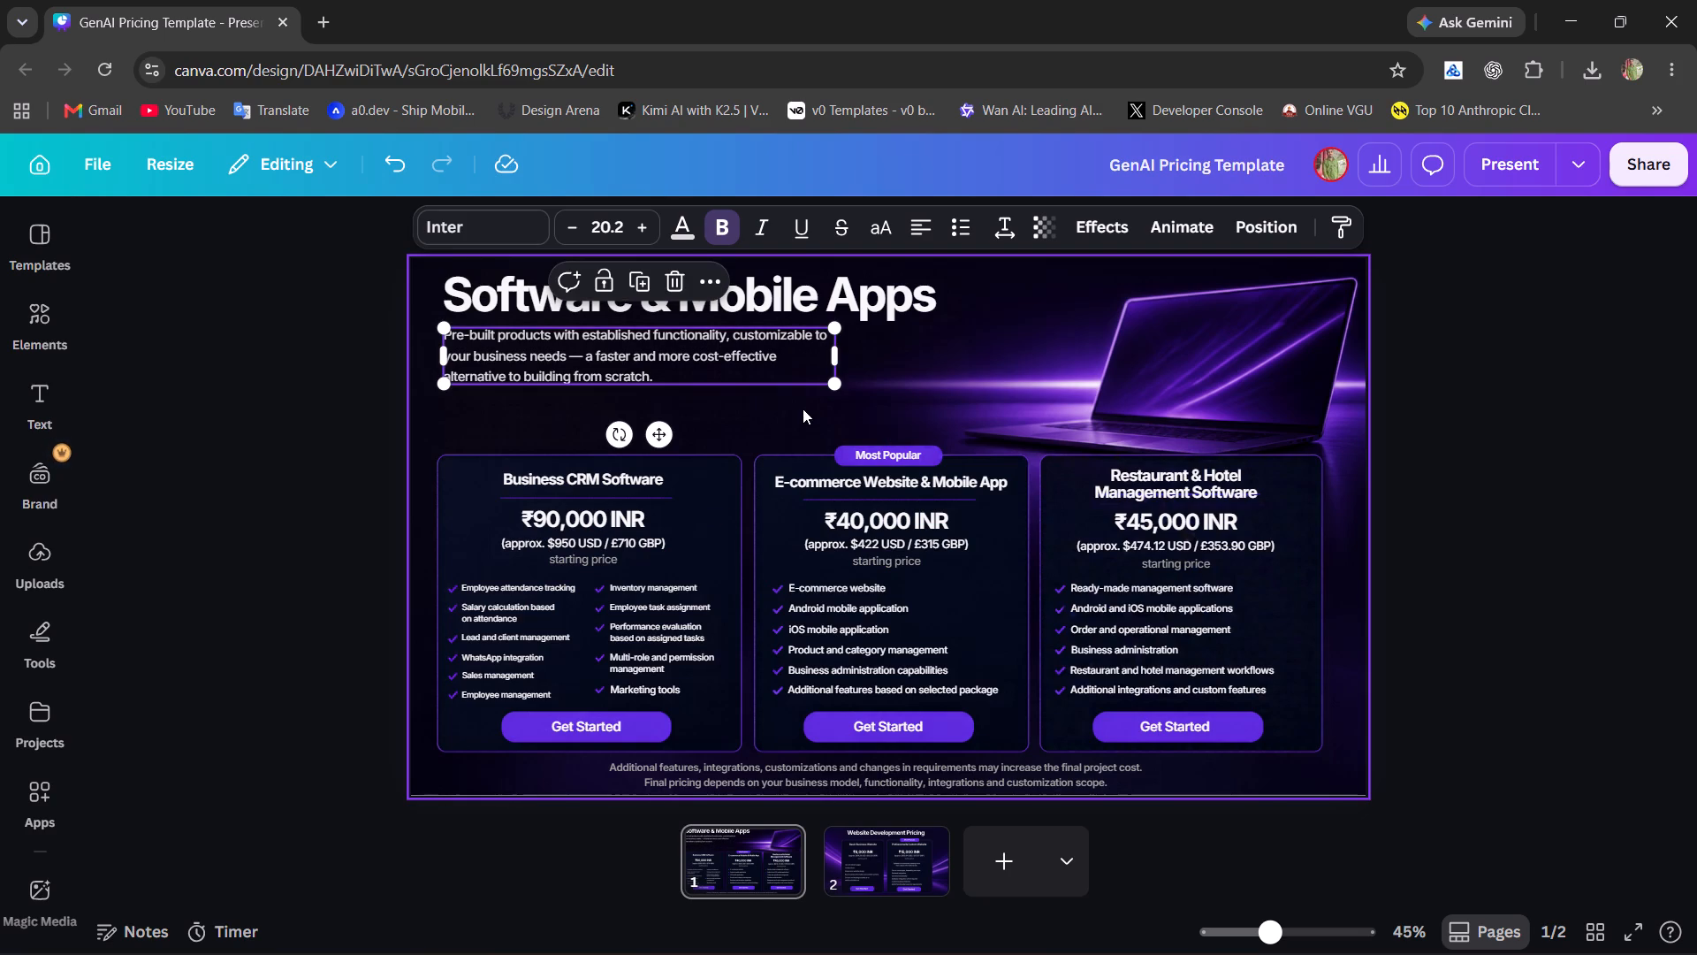
pyautogui.press('Down')
pyautogui.press('Down')
pyautogui.press('Down')
pyautogui.press('Down')
pyautogui.press('Down')
pyautogui.press('Down')
pyautogui.press('Down')
pyautogui.press('Down')
pyautogui.press('Down')
pyautogui.press('Down')
pyautogui.press('Down')
pyautogui.press('Down')
pyautogui.press('Down')
pyautogui.press('Down')
pyautogui.press('Down')
pyautogui.press('Down')
pyautogui.press('Down')
pyautogui.press('Down')
pyautogui.press('Down')
pyautogui.press('Down')
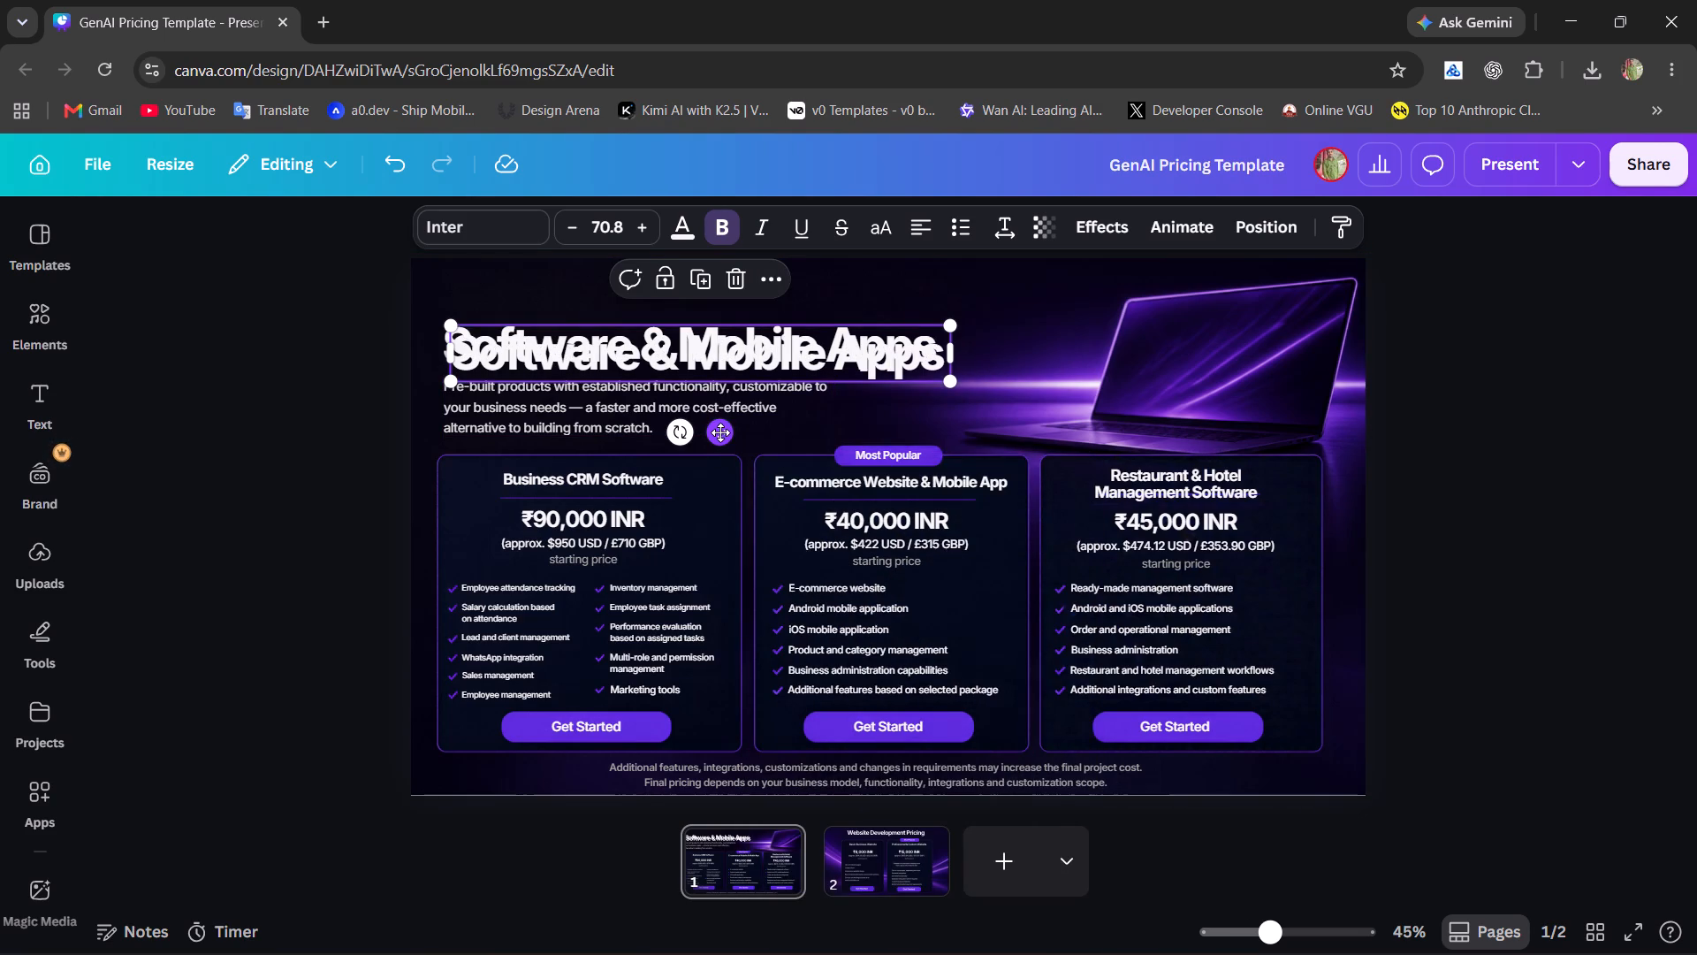
pyautogui.moveTo(720, 432); pyautogui.dragTo(711, 371)
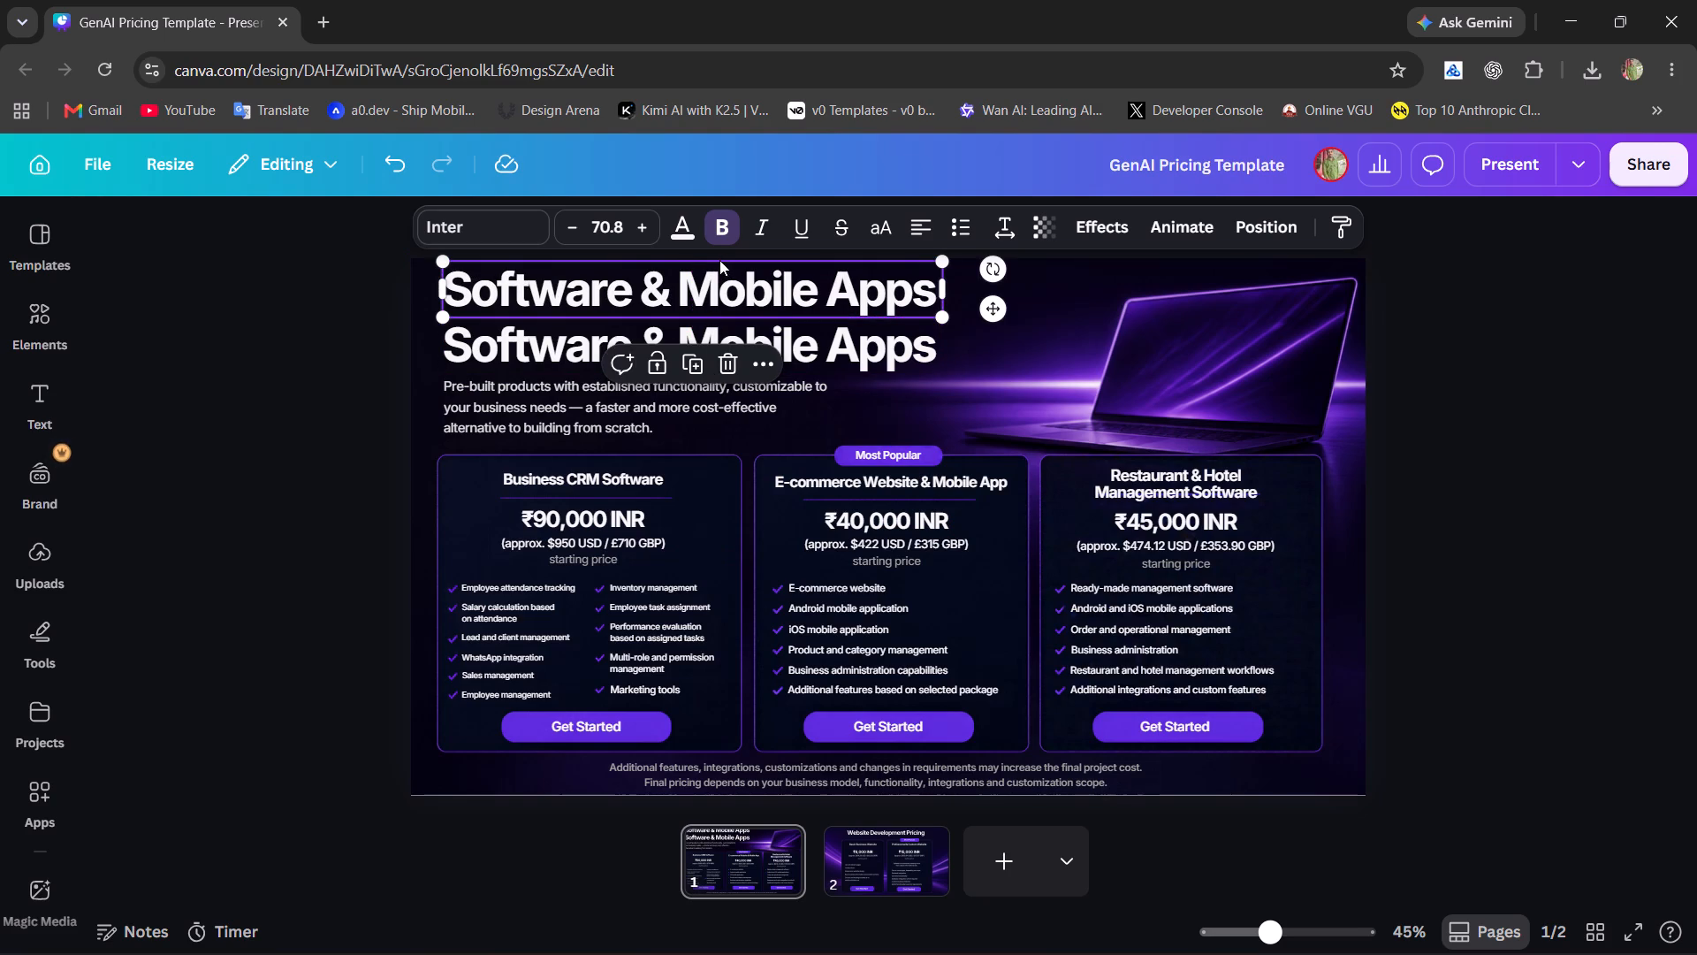
# Replace the upper heading copy's text with "GenAI Digital Solution".
pyautogui.tripleClick(719, 283)
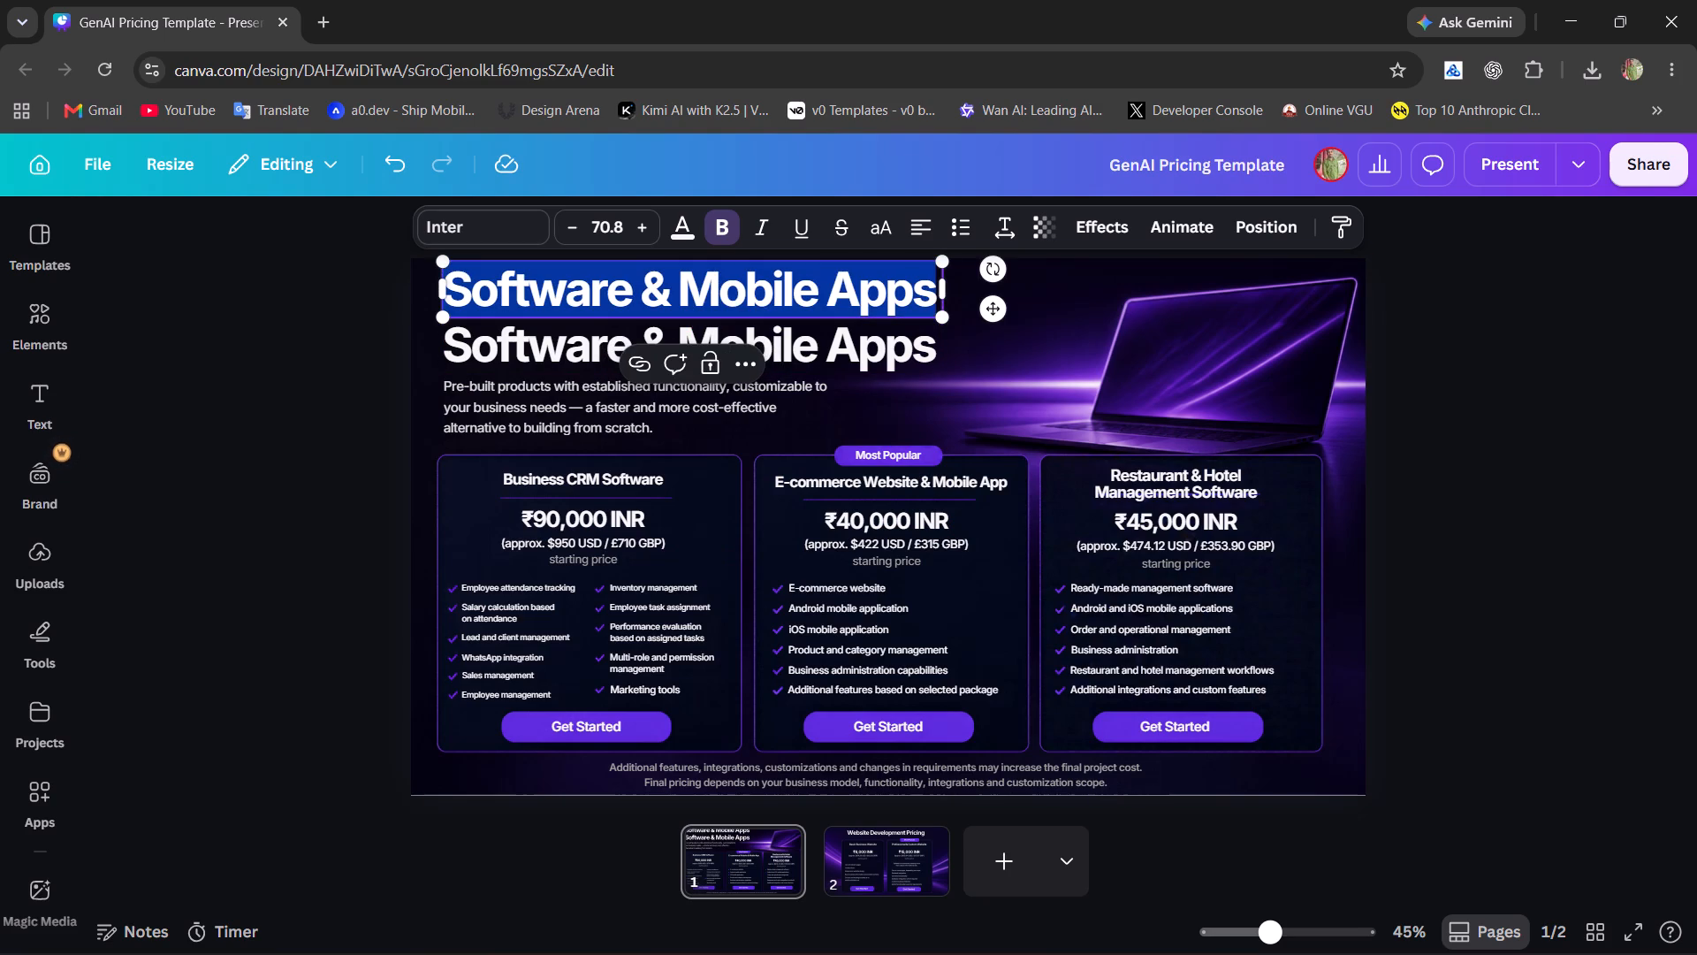
pyautogui.press('BackSpace')
pyautogui.write('GenAI')
pyautogui.press('space')
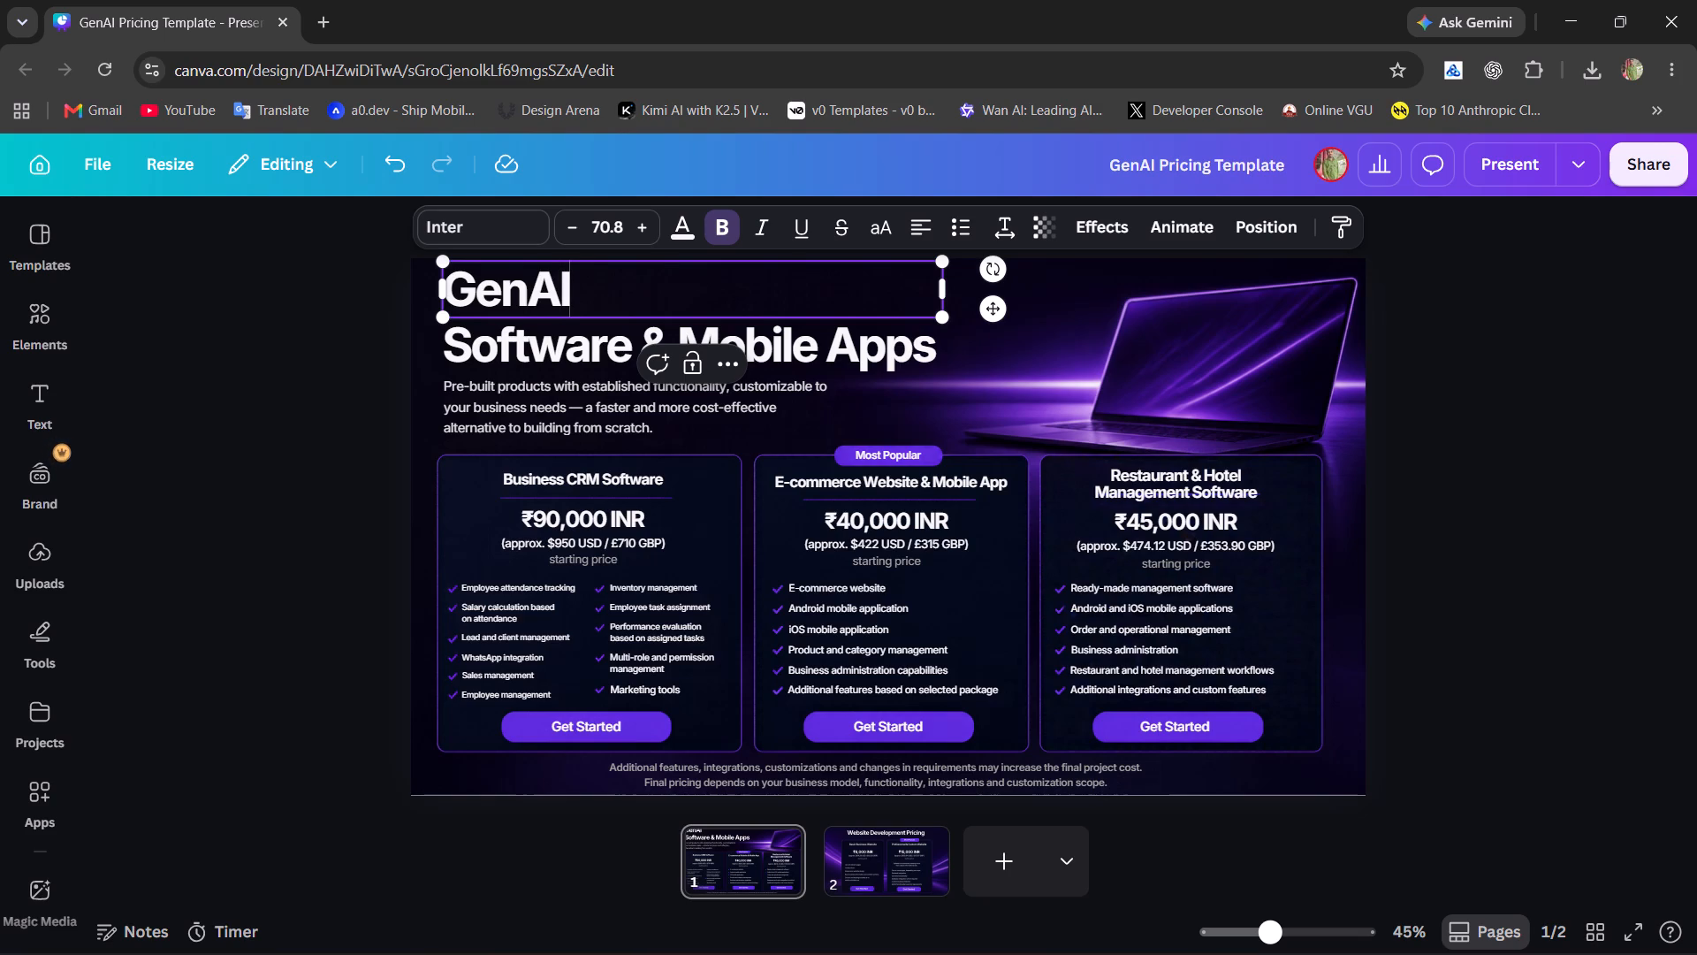
pyautogui.hotkey('shift', 'd')
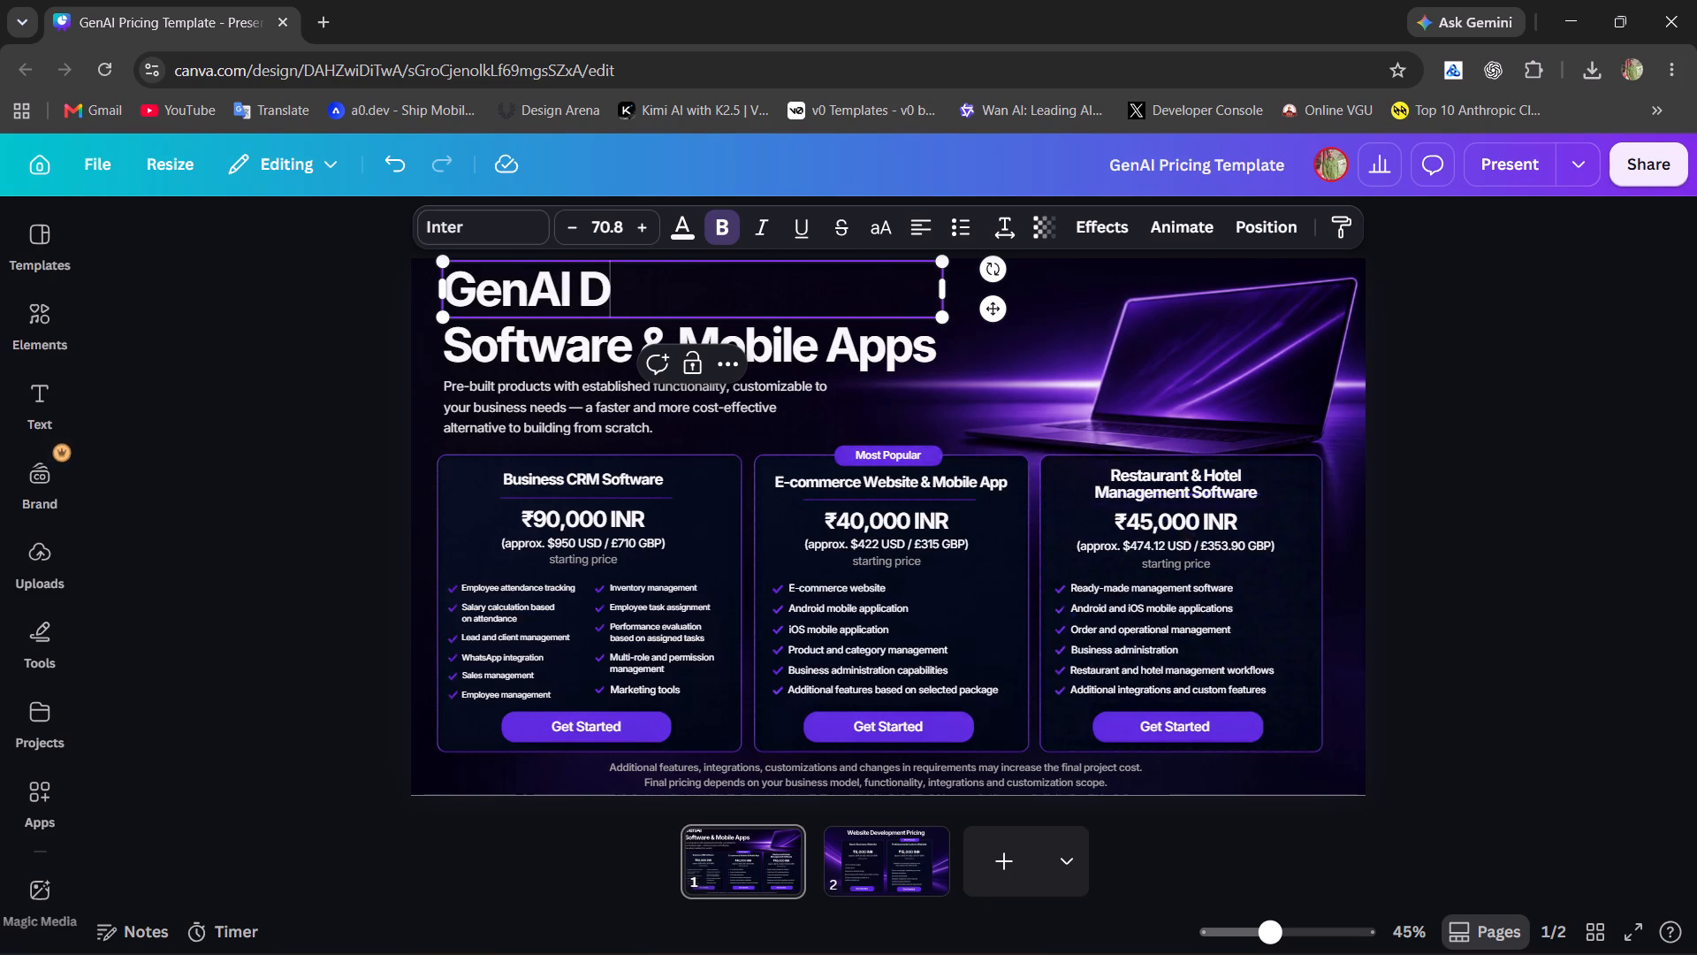
pyautogui.write('igit')
pyautogui.press('a')
pyautogui.write('l')
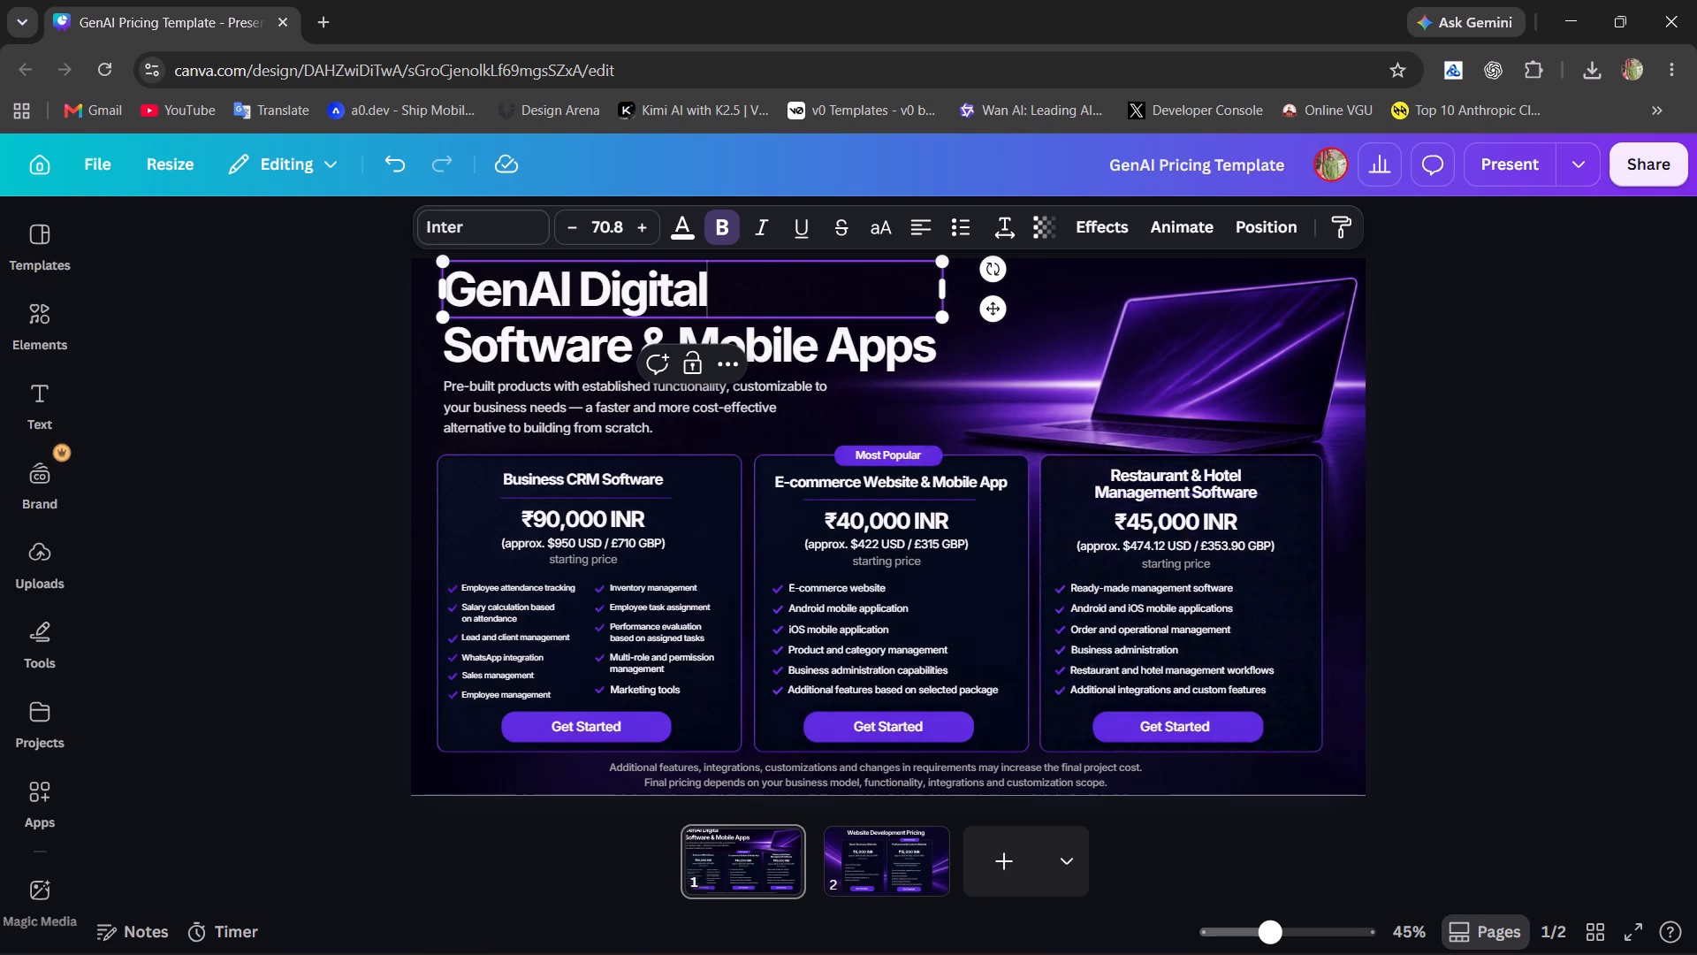
pyautogui.press('space')
pyautogui.hotkey('shift', 's')
pyautogui.write('olution')
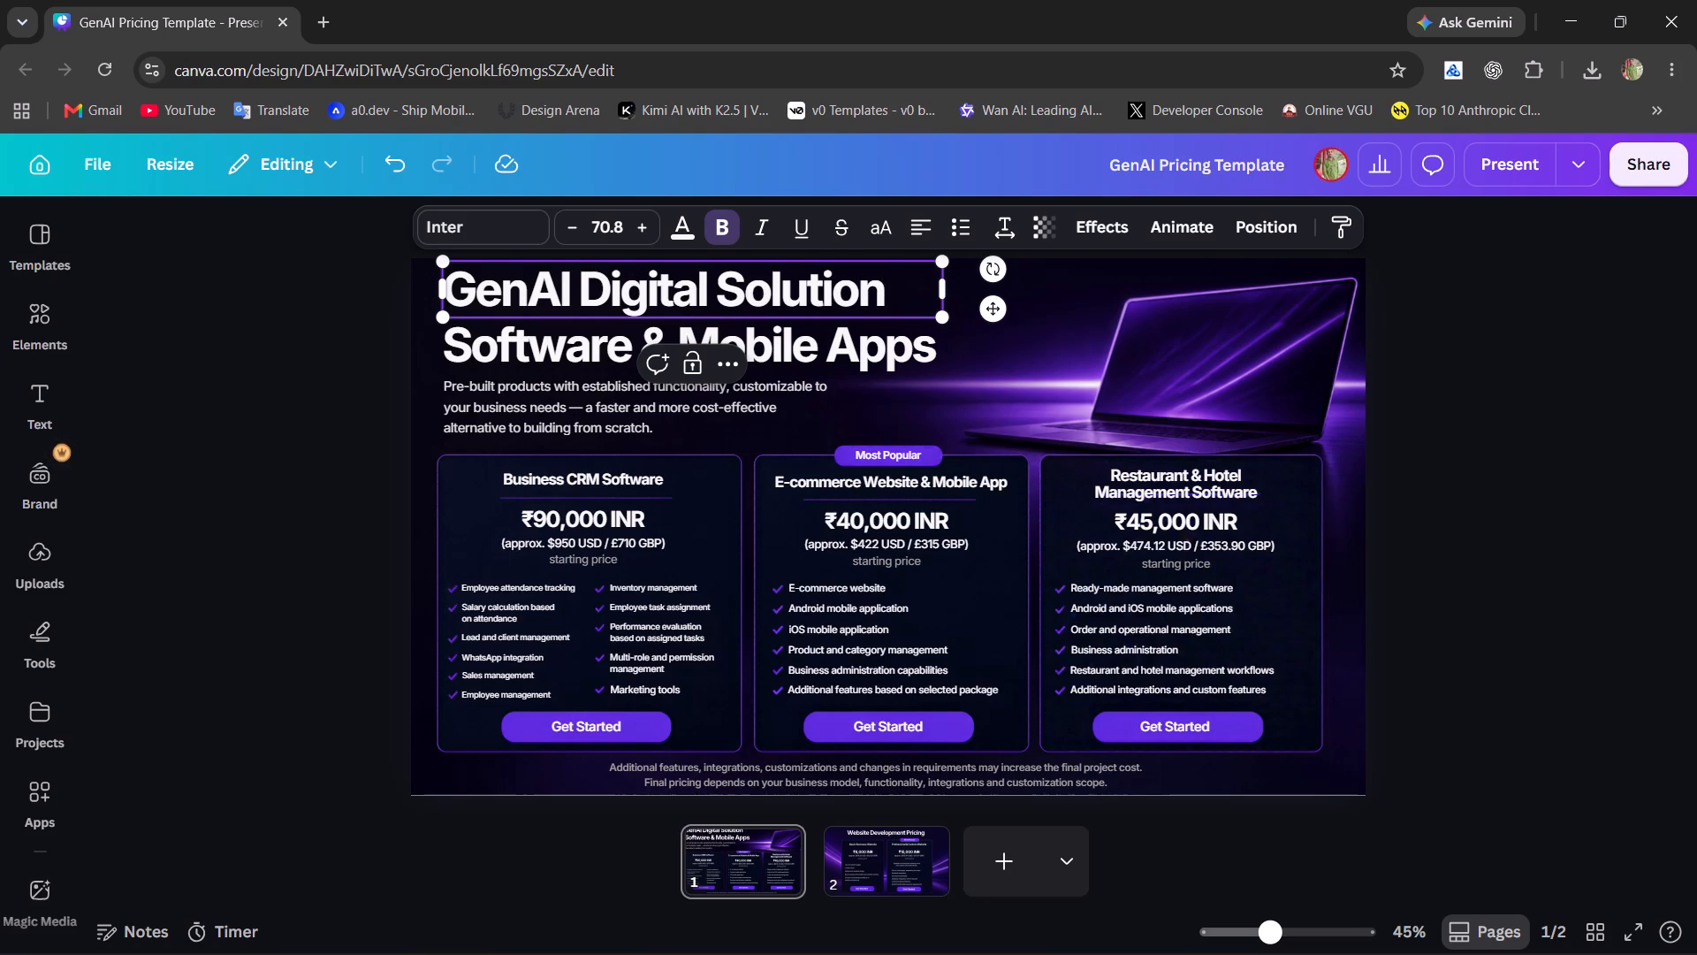
# Change the "GenAI Digital Solution" heading's font to Chunk Five.
pyautogui.tripleClick(689, 324)
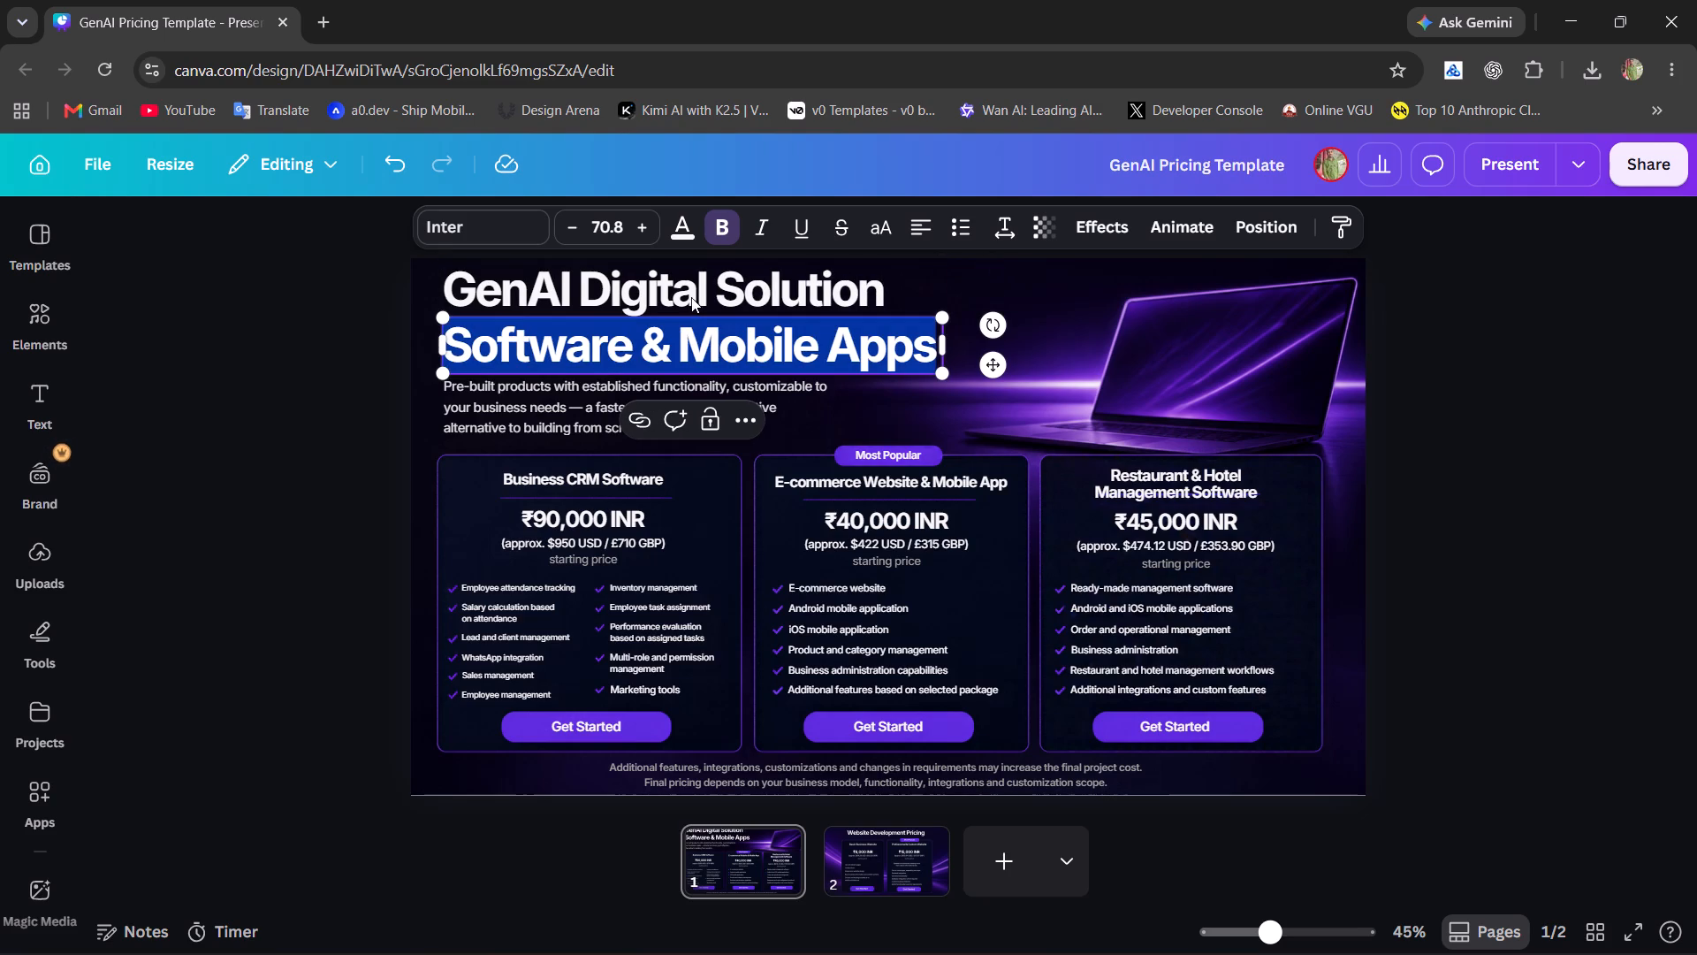
pyautogui.tripleClick(694, 286)
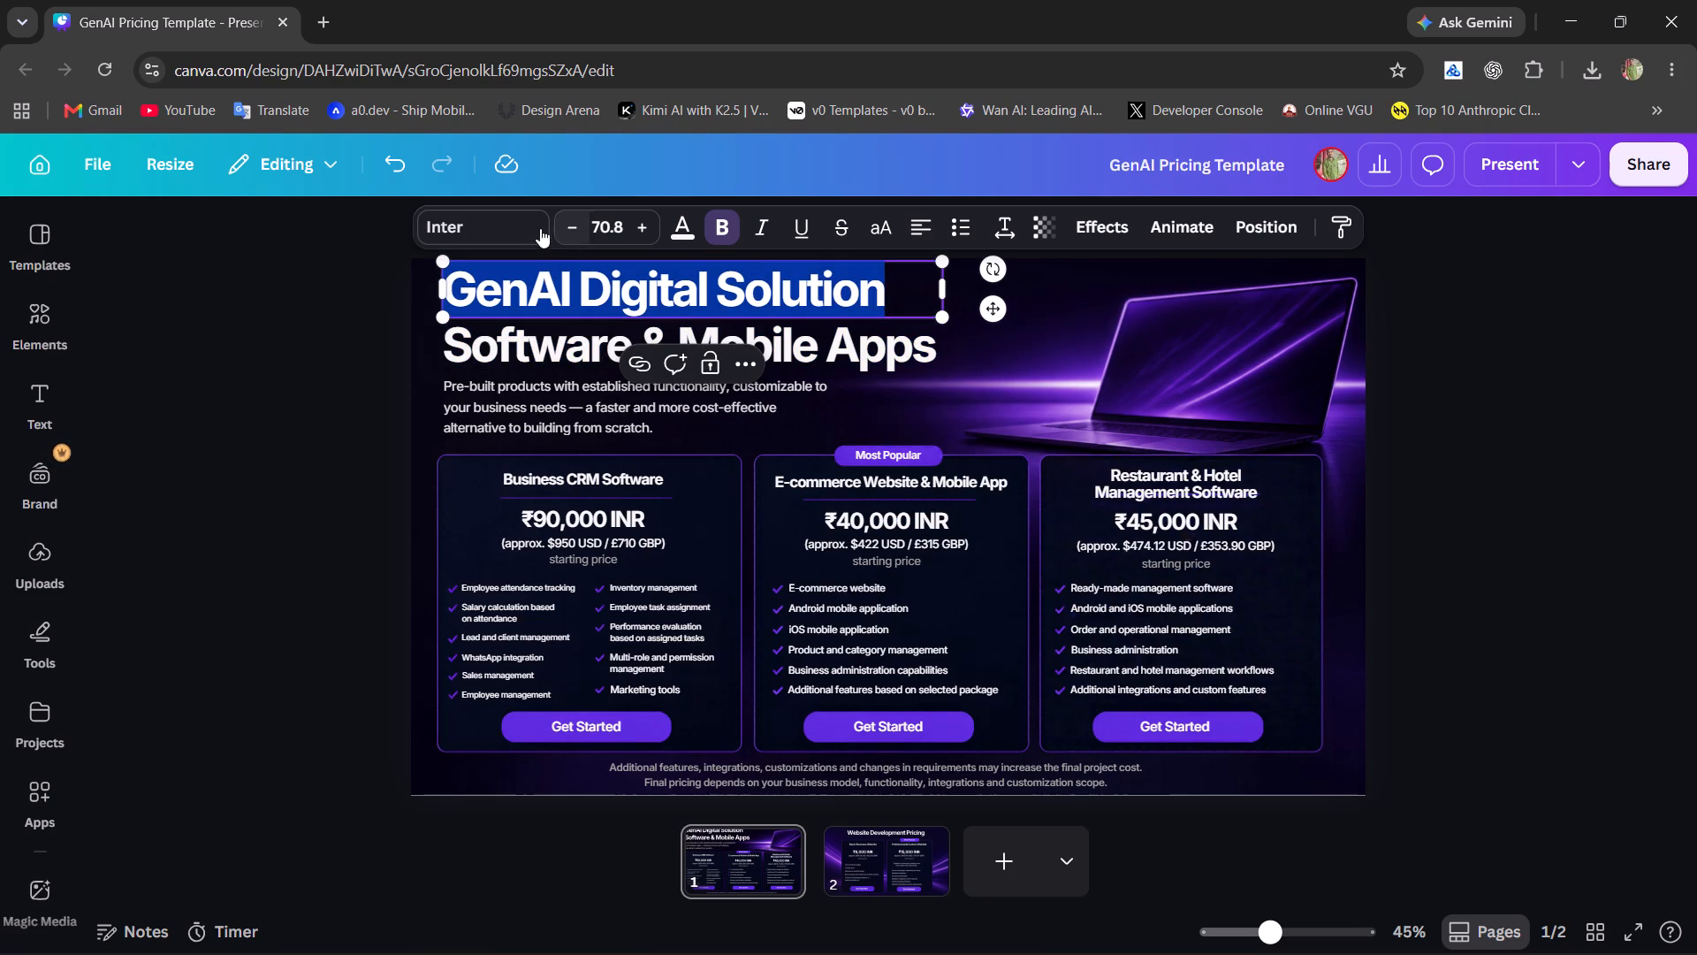
pyautogui.click(523, 225)
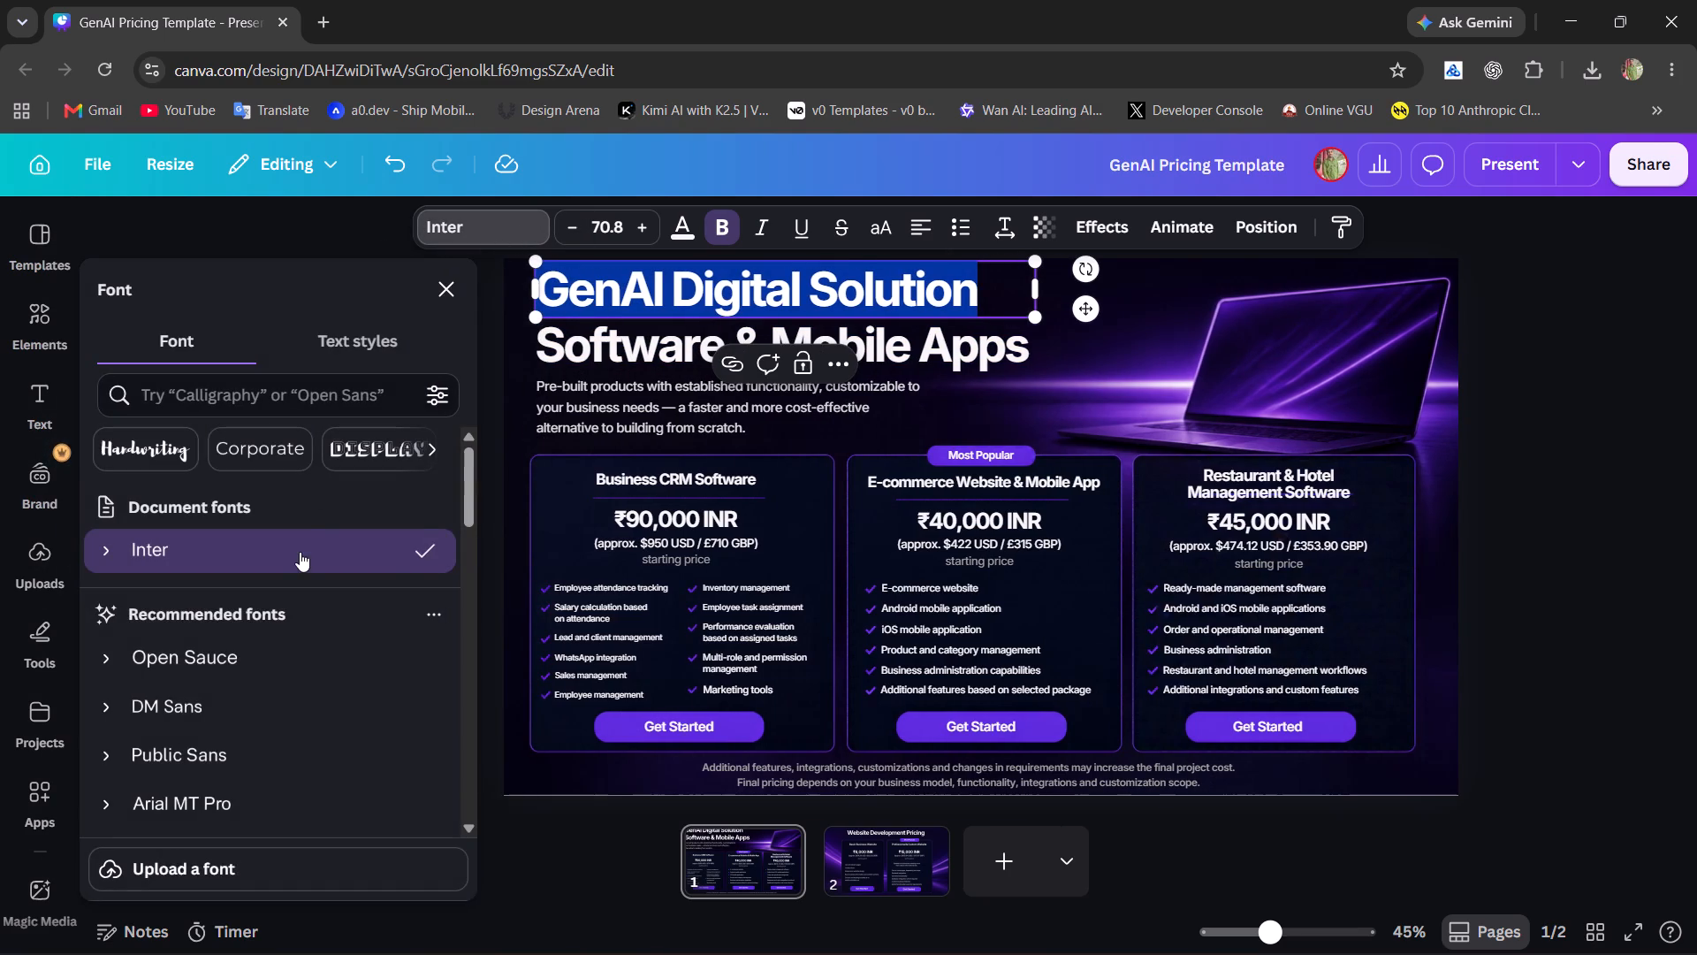
pyautogui.scroll(-2, 270, 675)
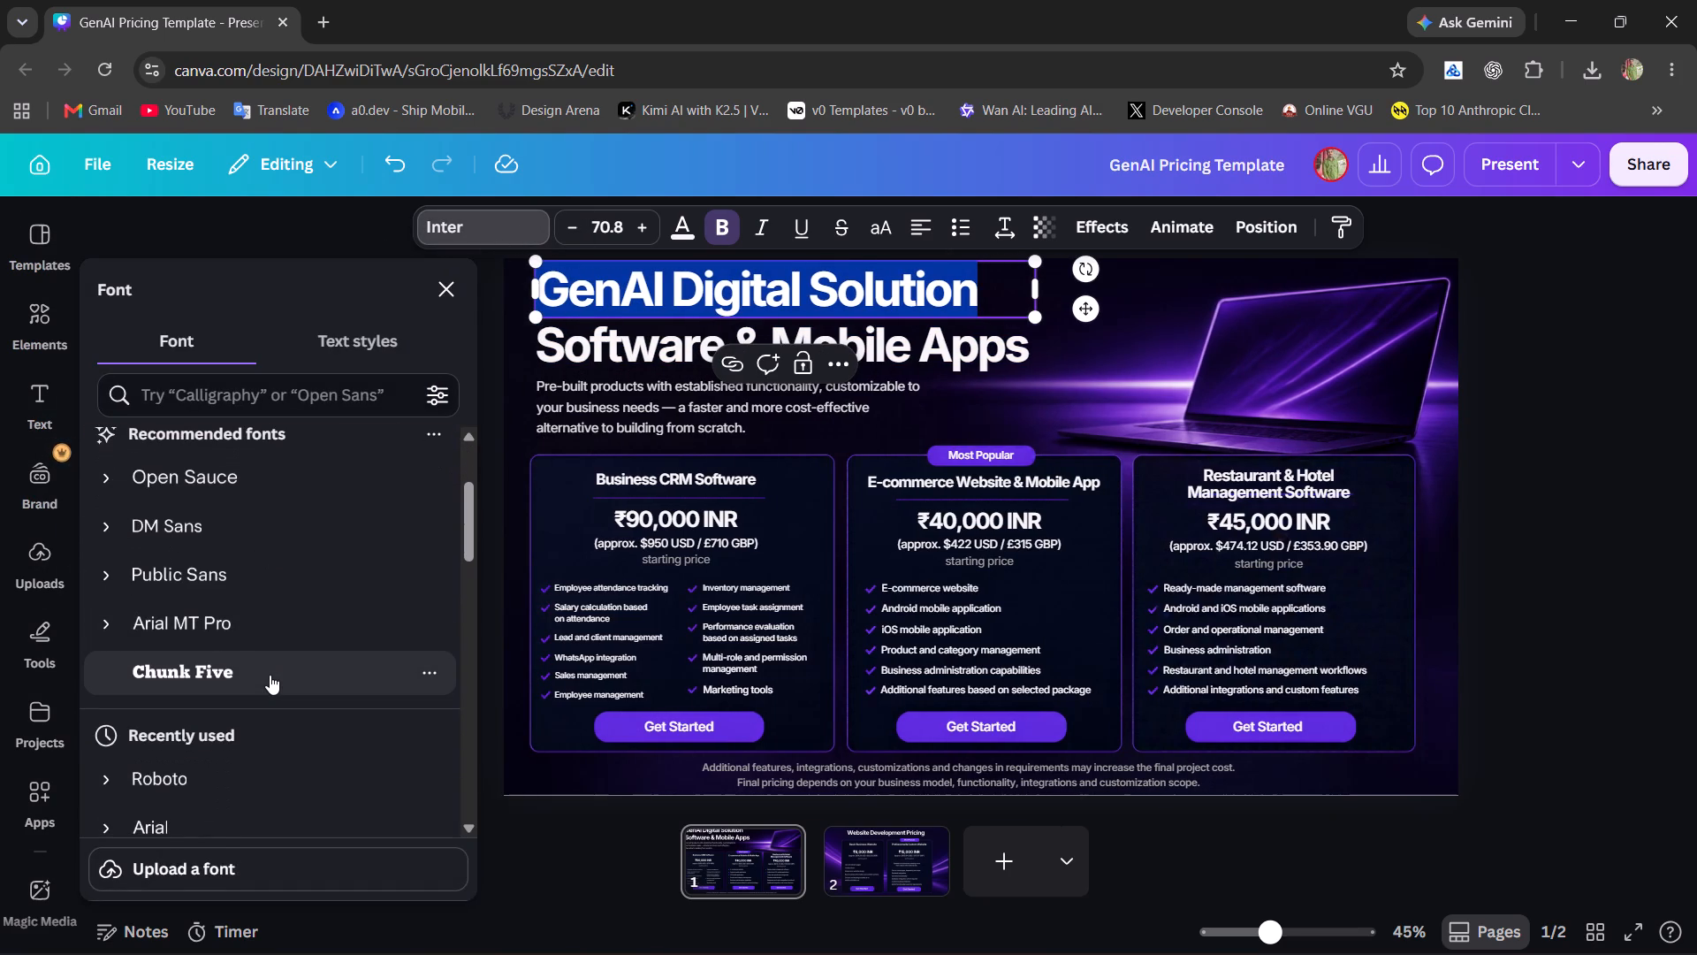
pyautogui.click(270, 675)
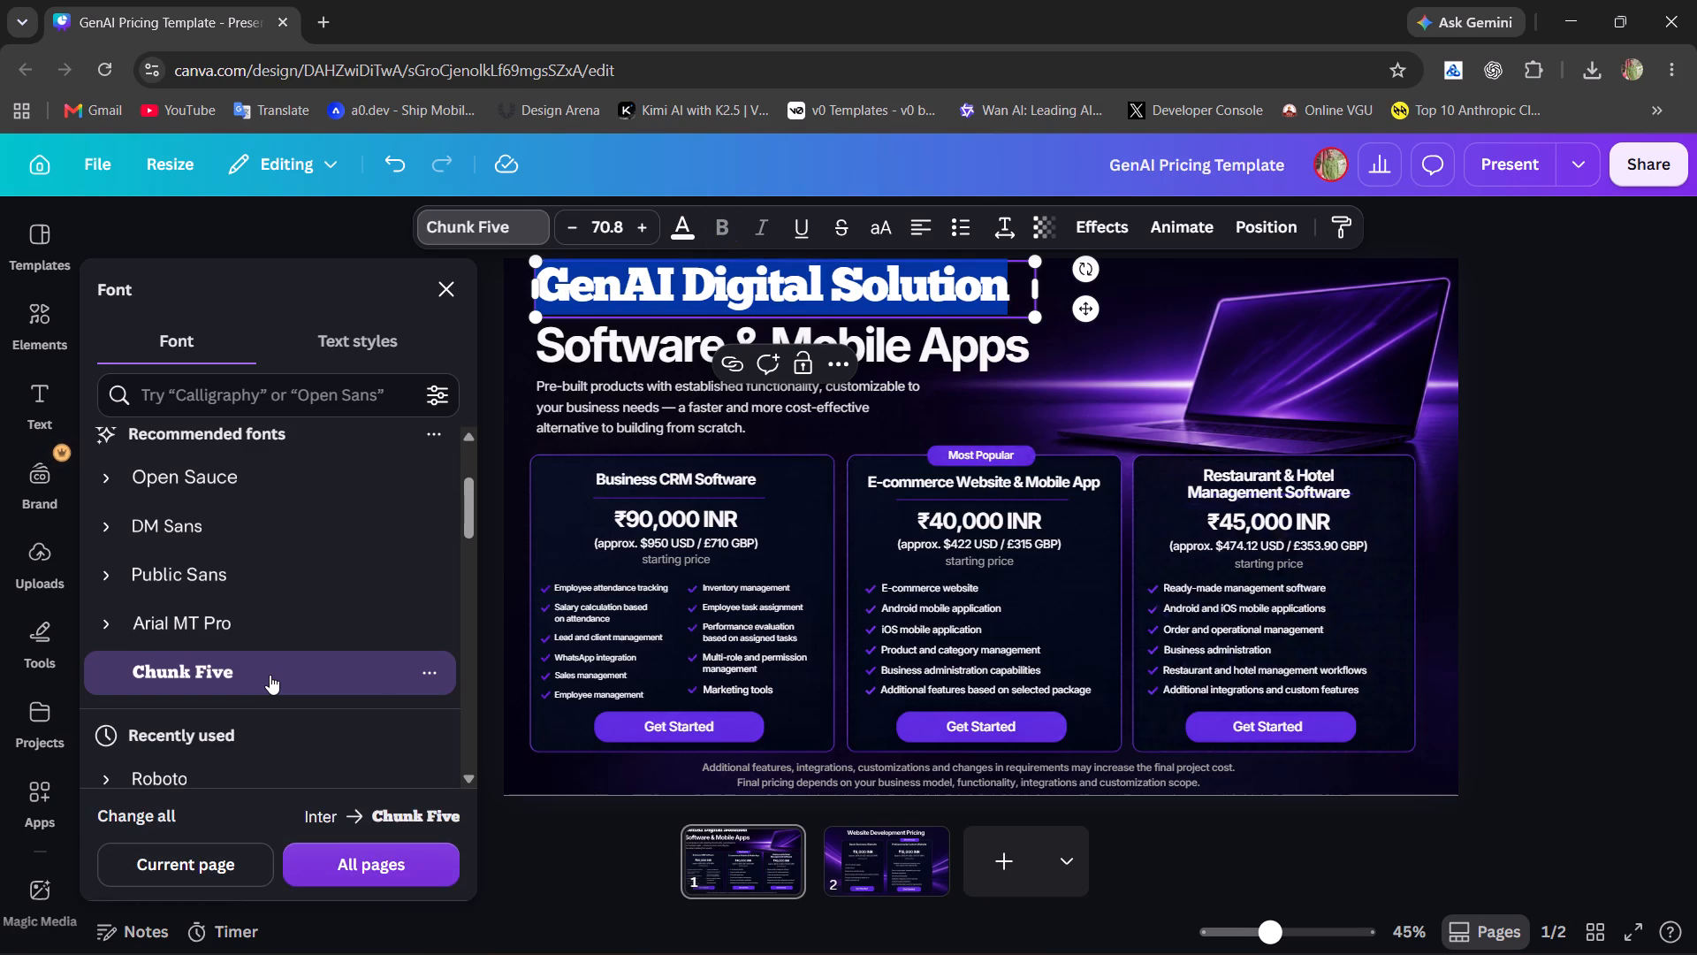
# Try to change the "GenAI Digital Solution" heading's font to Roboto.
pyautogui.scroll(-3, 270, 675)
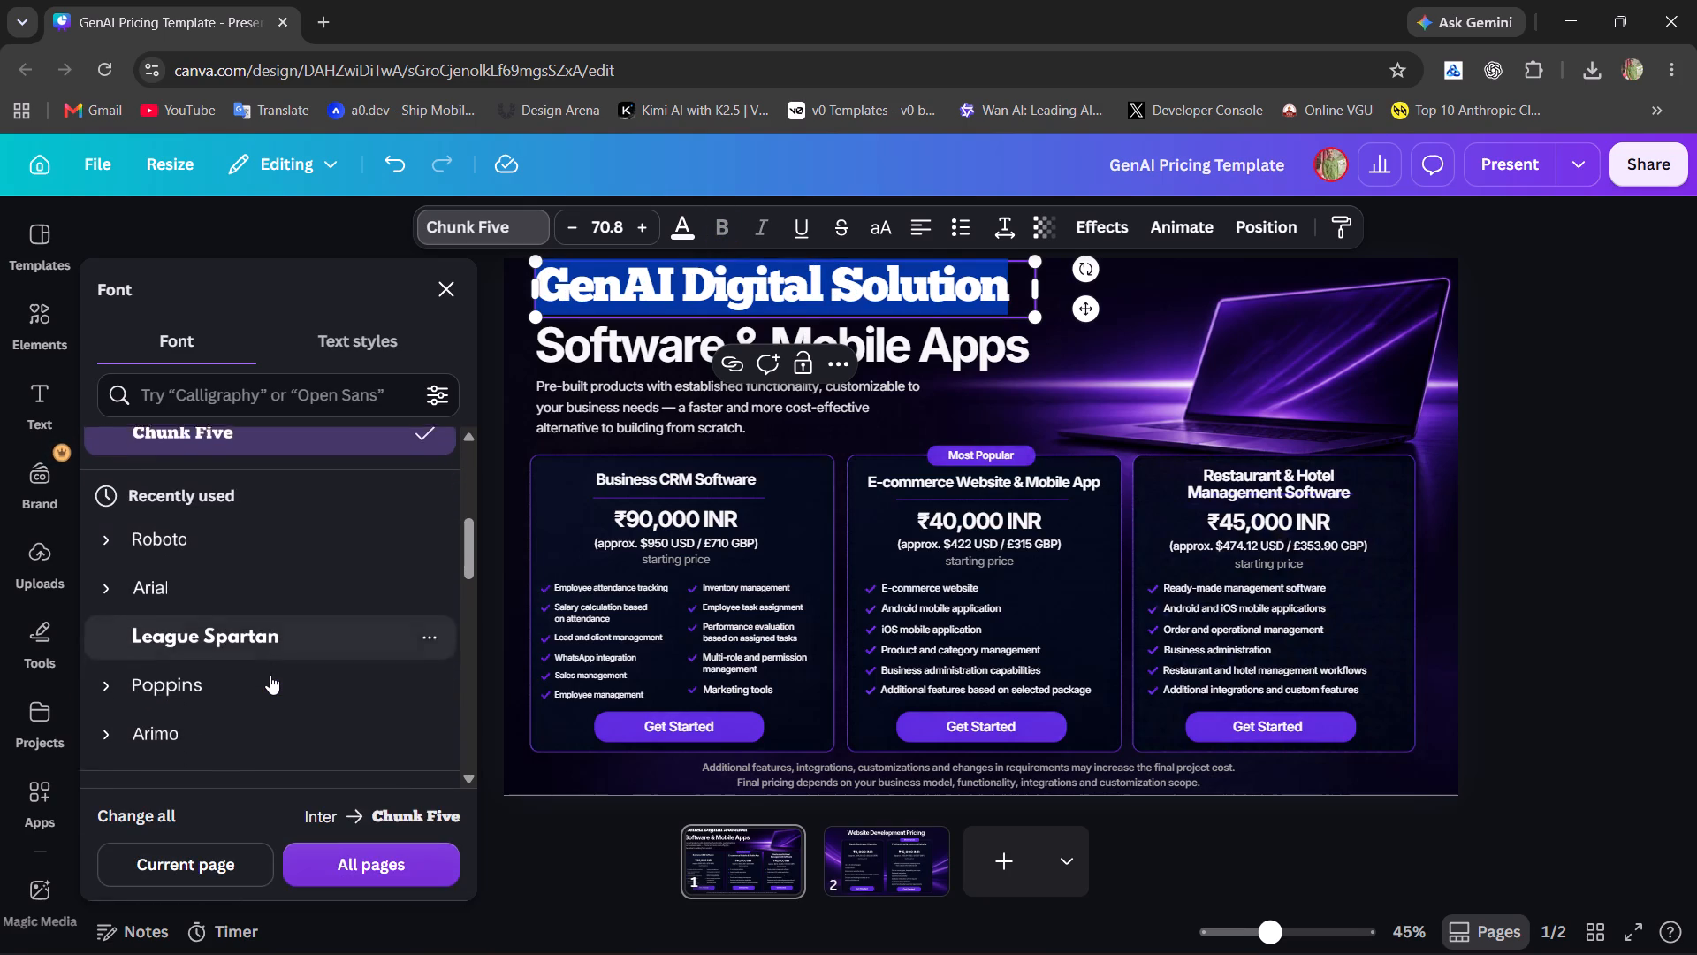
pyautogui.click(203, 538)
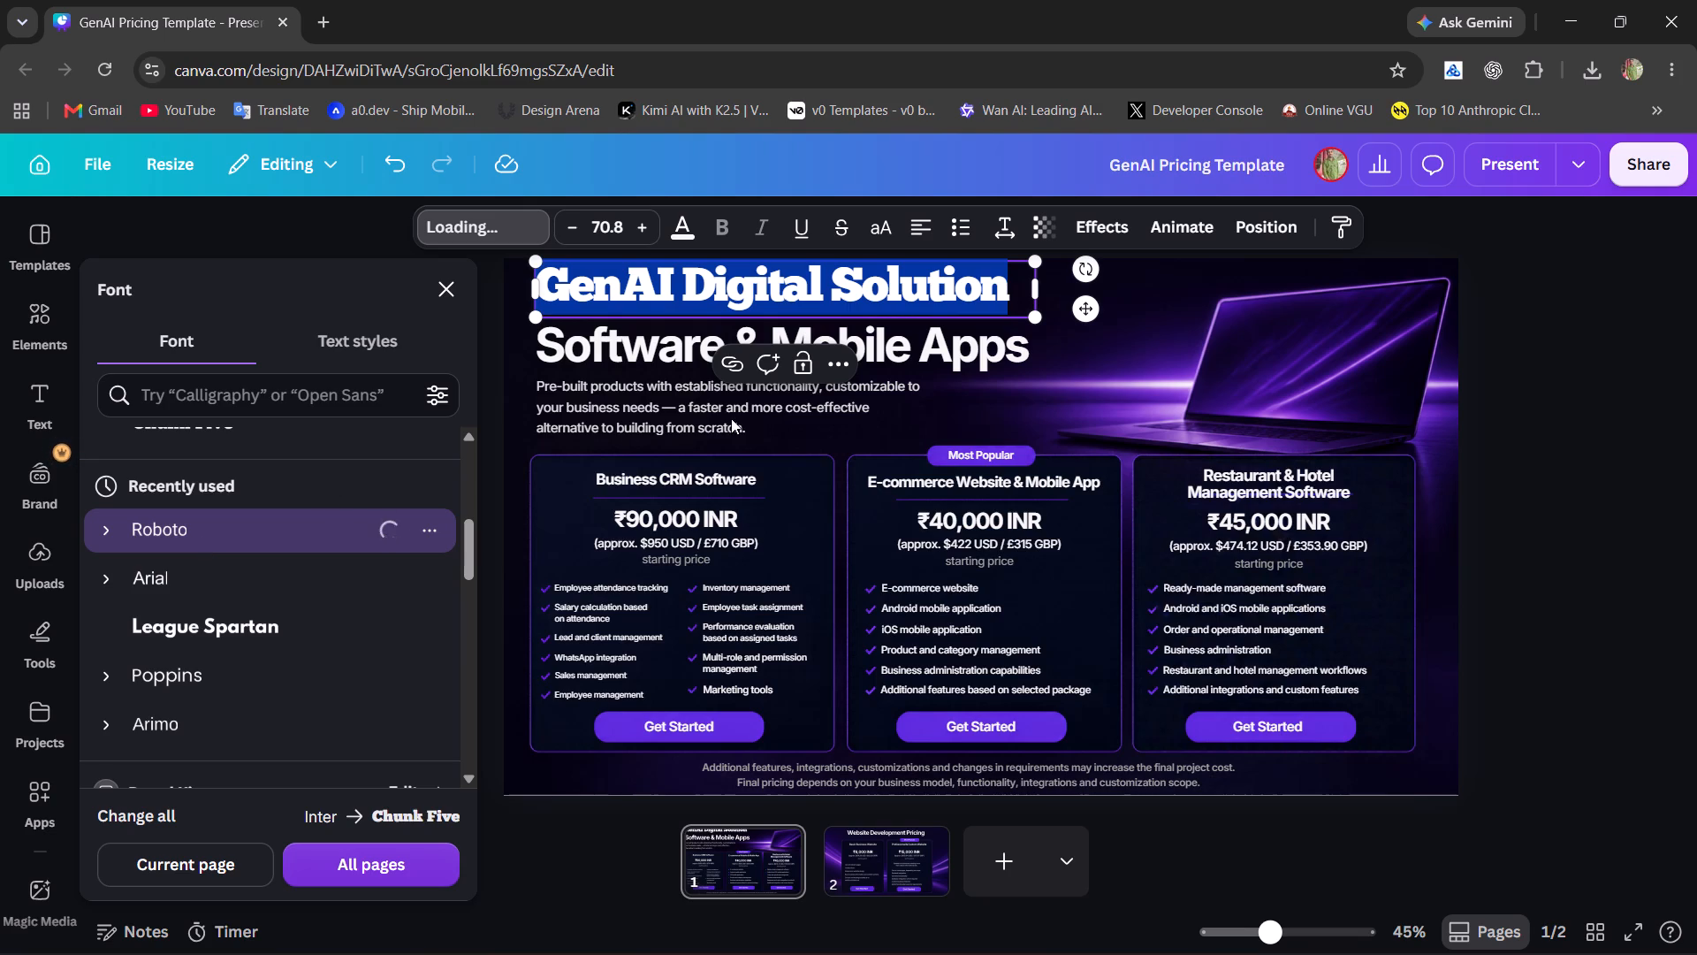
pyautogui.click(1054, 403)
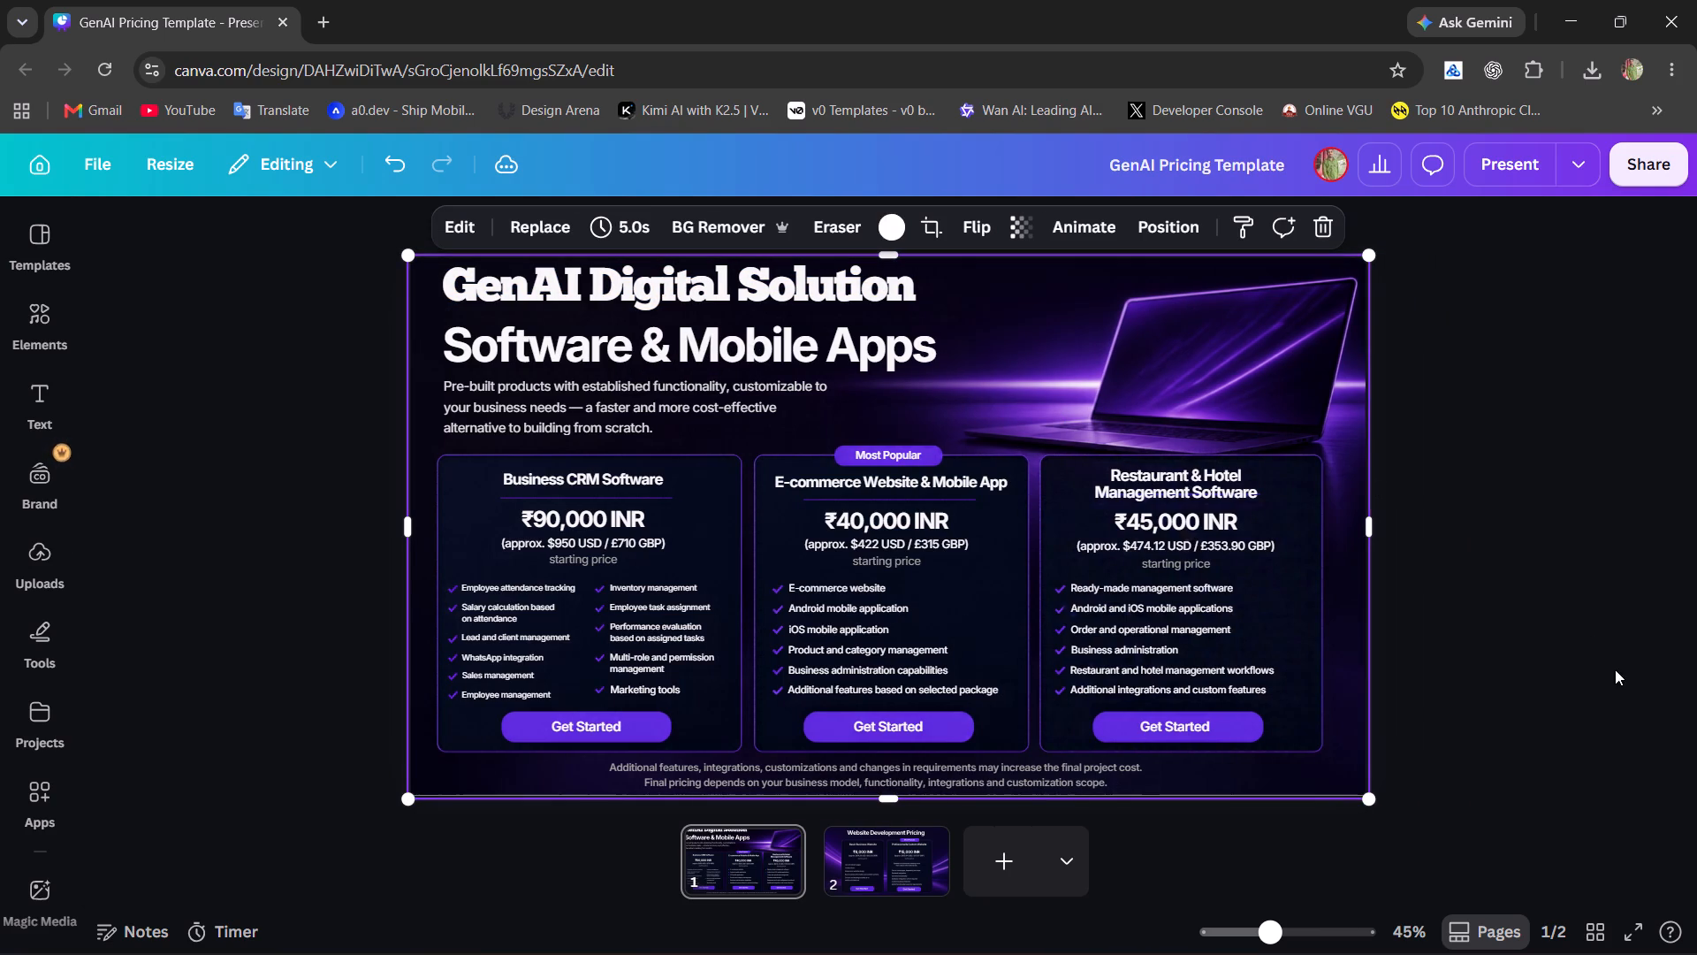
# Browse the available fonts and apply Arial to the "GenAI Digital Solution" heading.
pyautogui.tripleClick(808, 286)
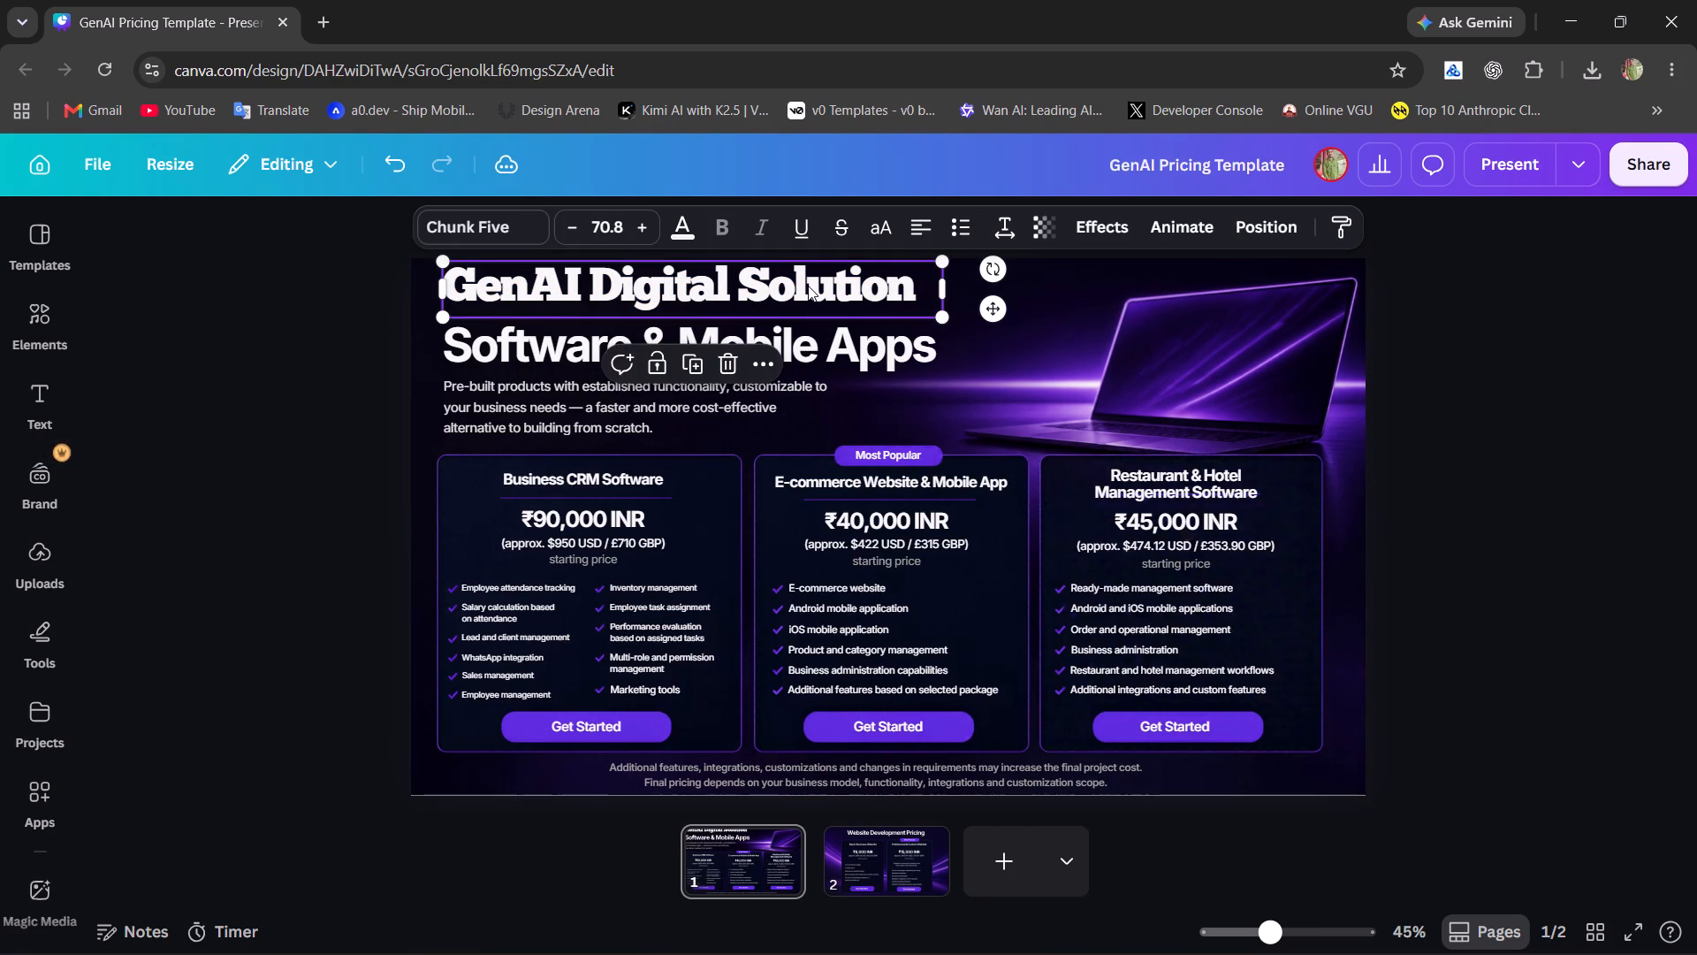
pyautogui.click(506, 227)
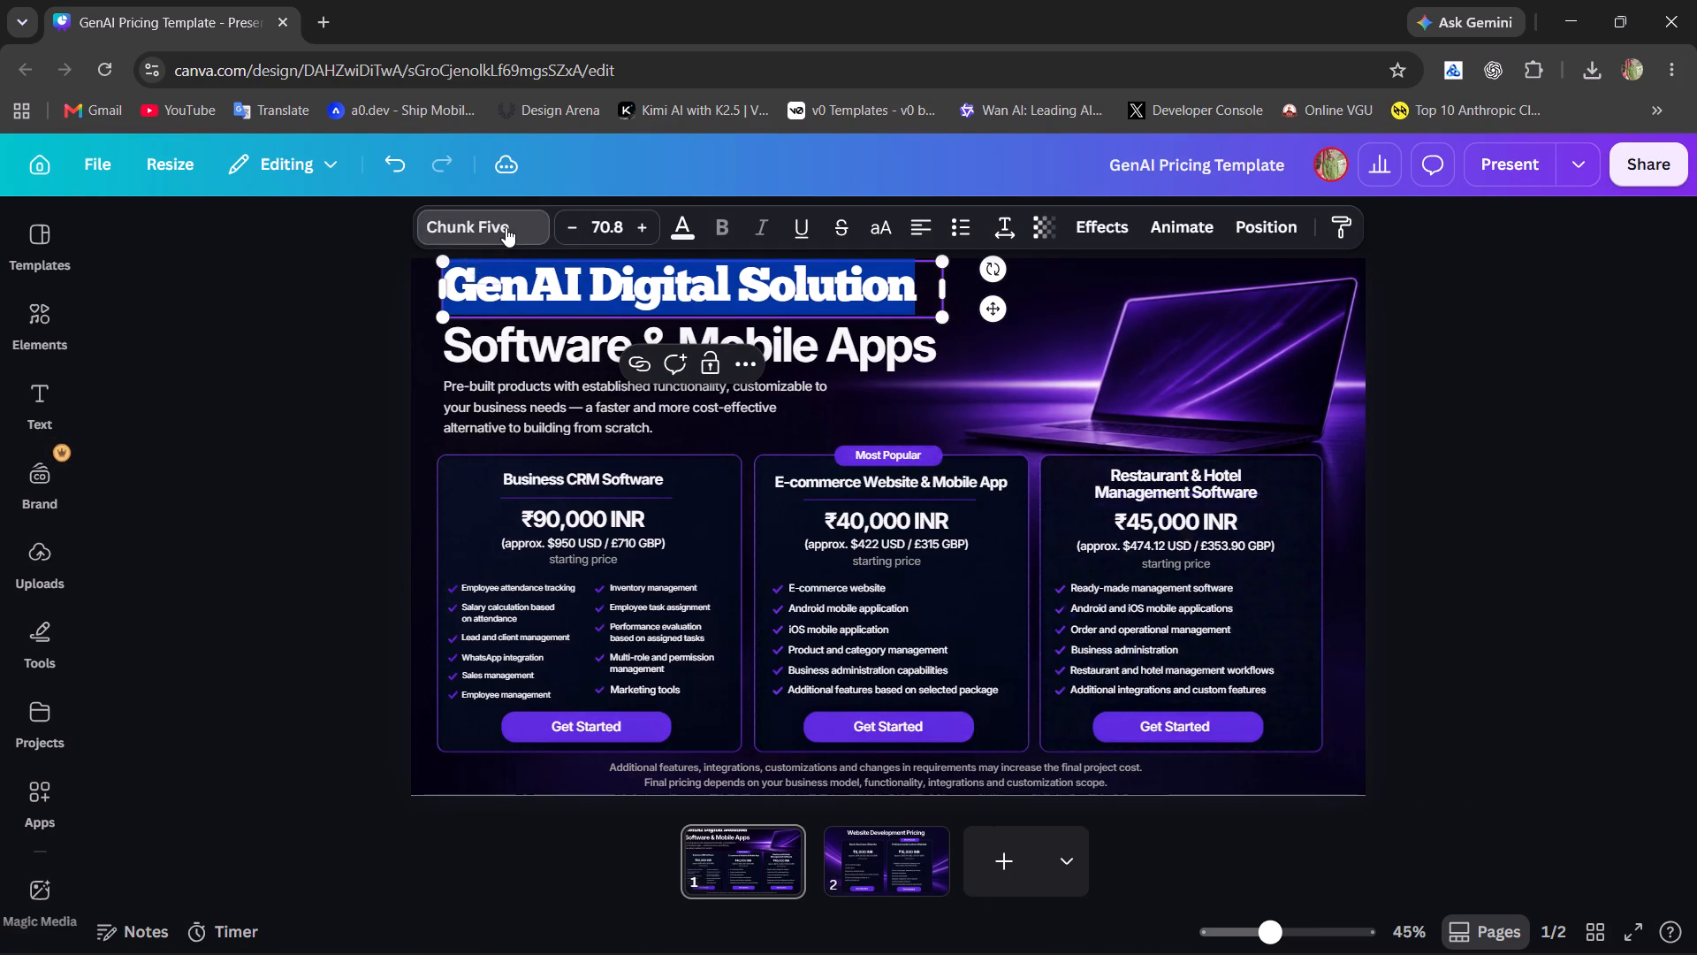
pyautogui.scroll(-5, 341, 650)
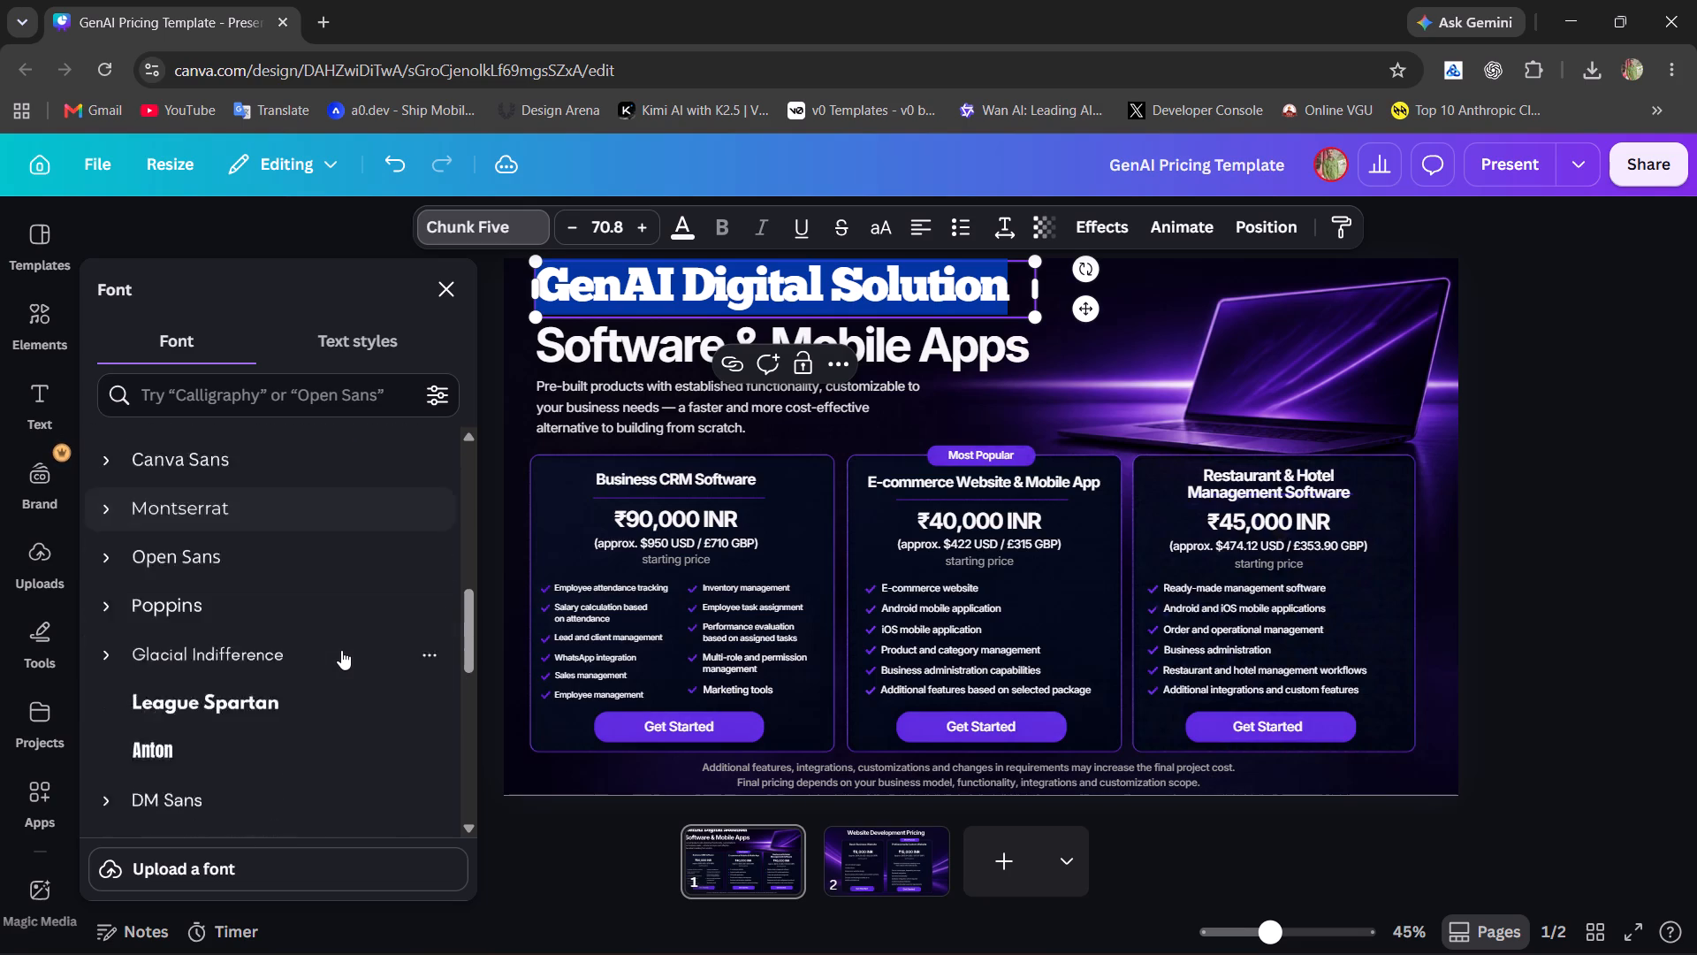
pyautogui.scroll(-1, 341, 650)
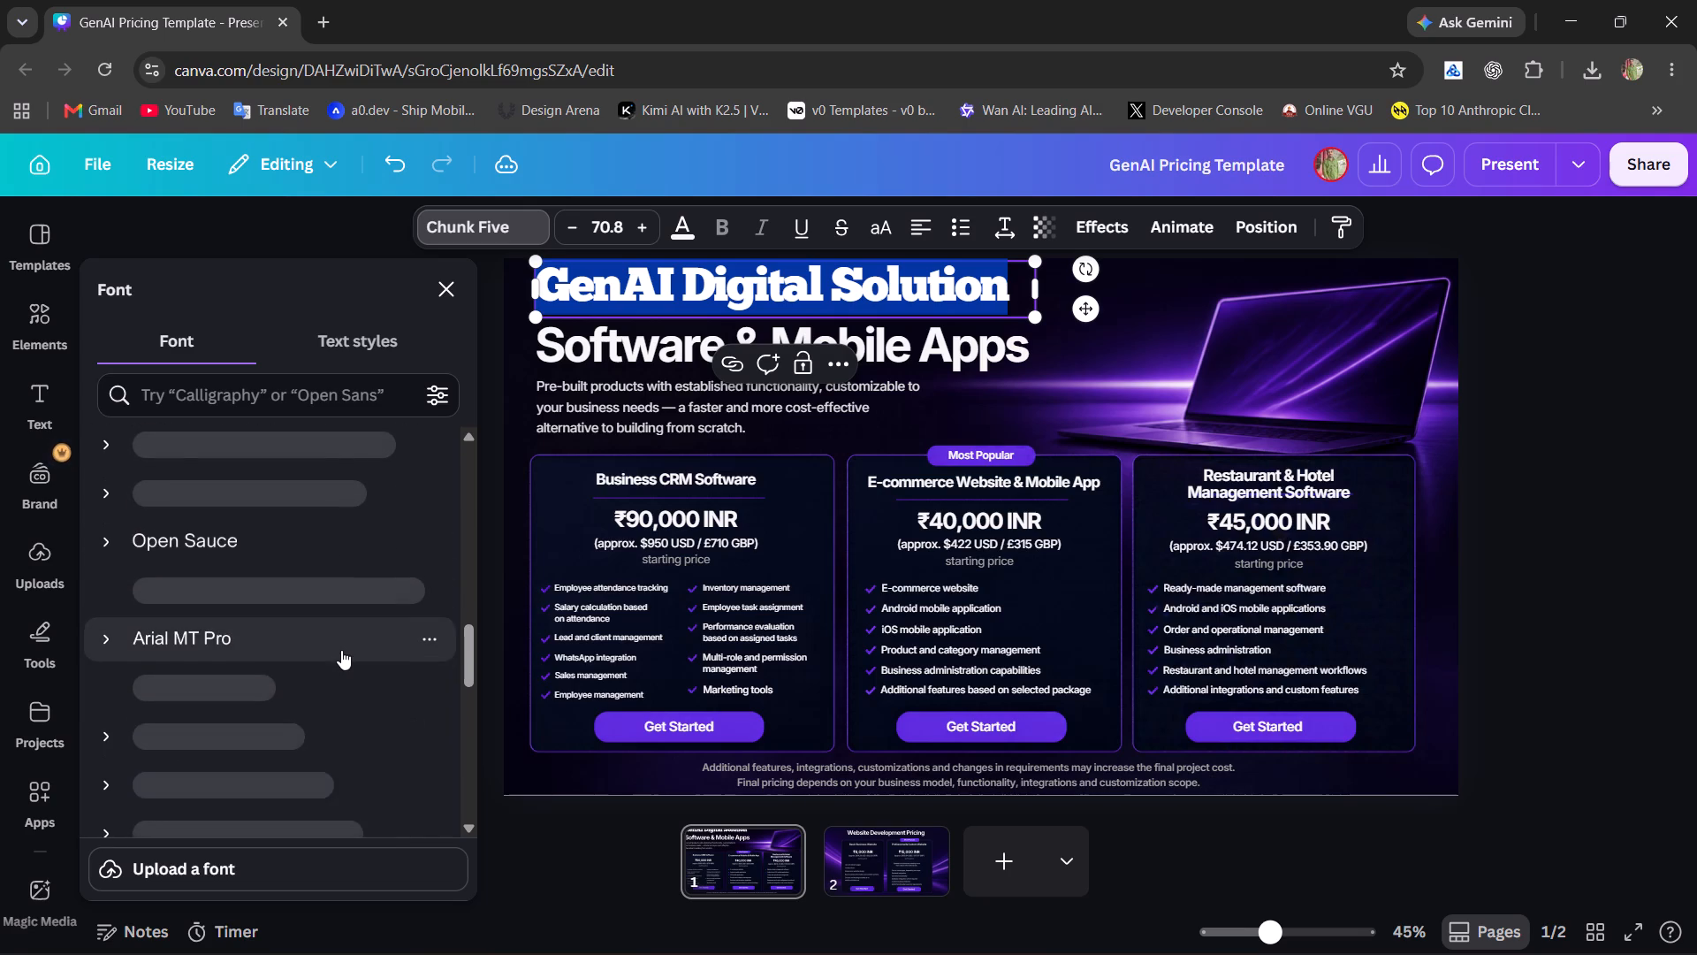
pyautogui.scroll(-6, 341, 650)
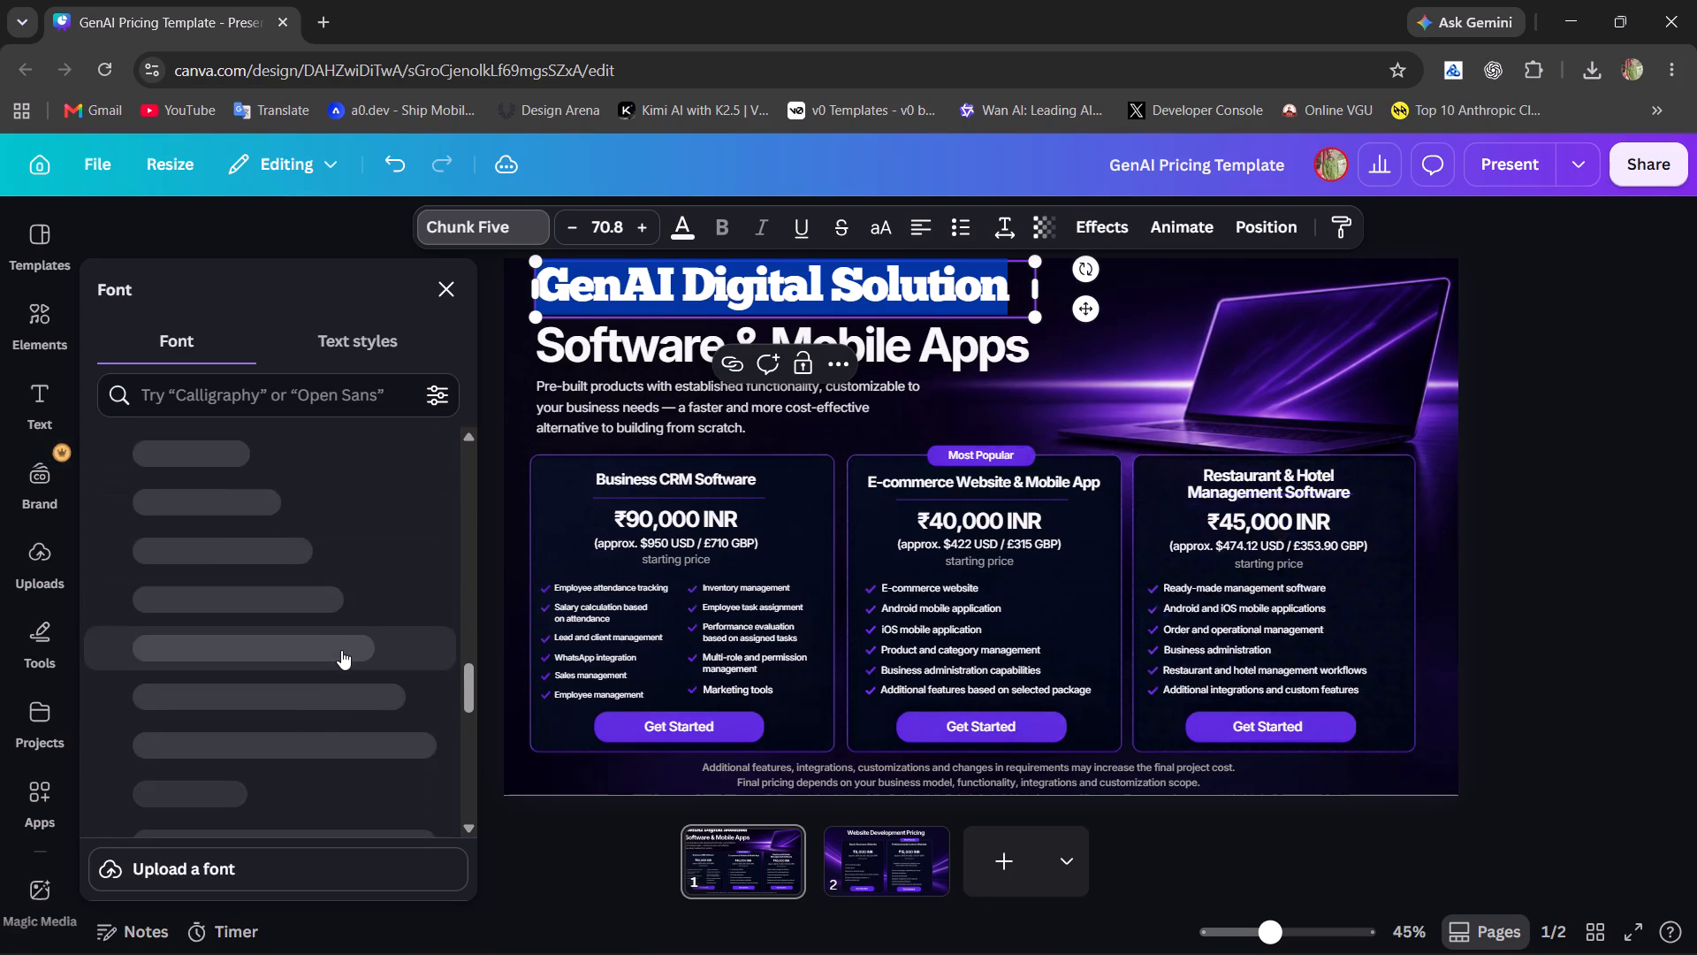
pyautogui.scroll(8, 341, 650)
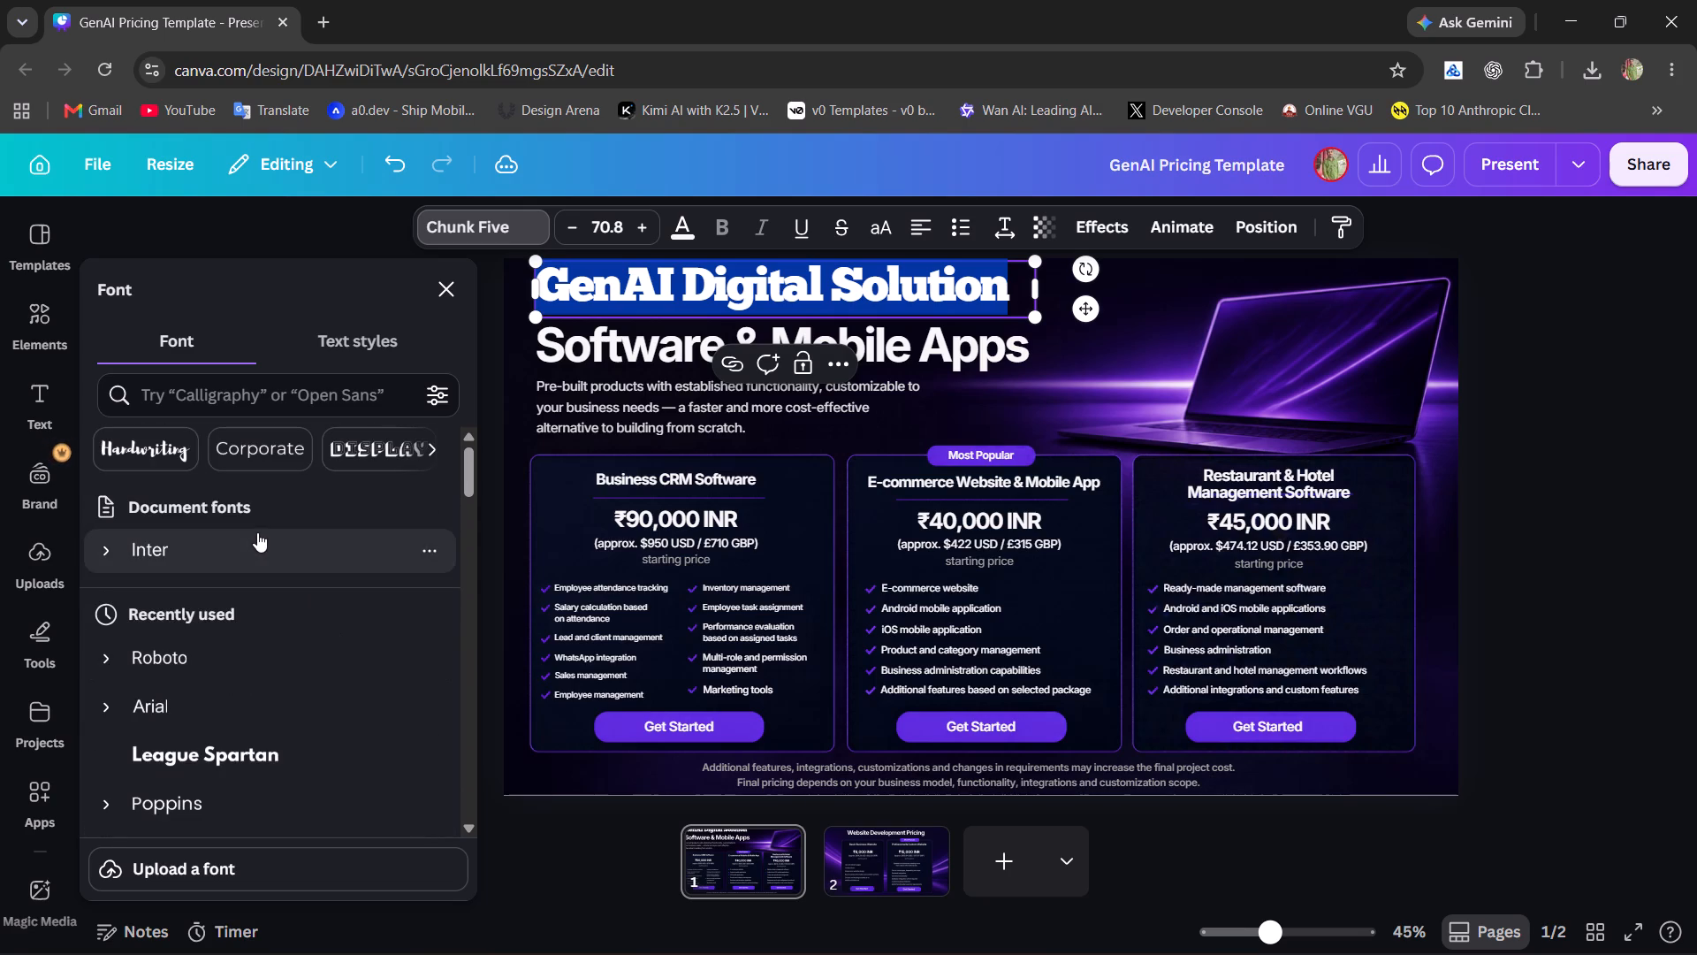
pyautogui.scroll(-2, 247, 639)
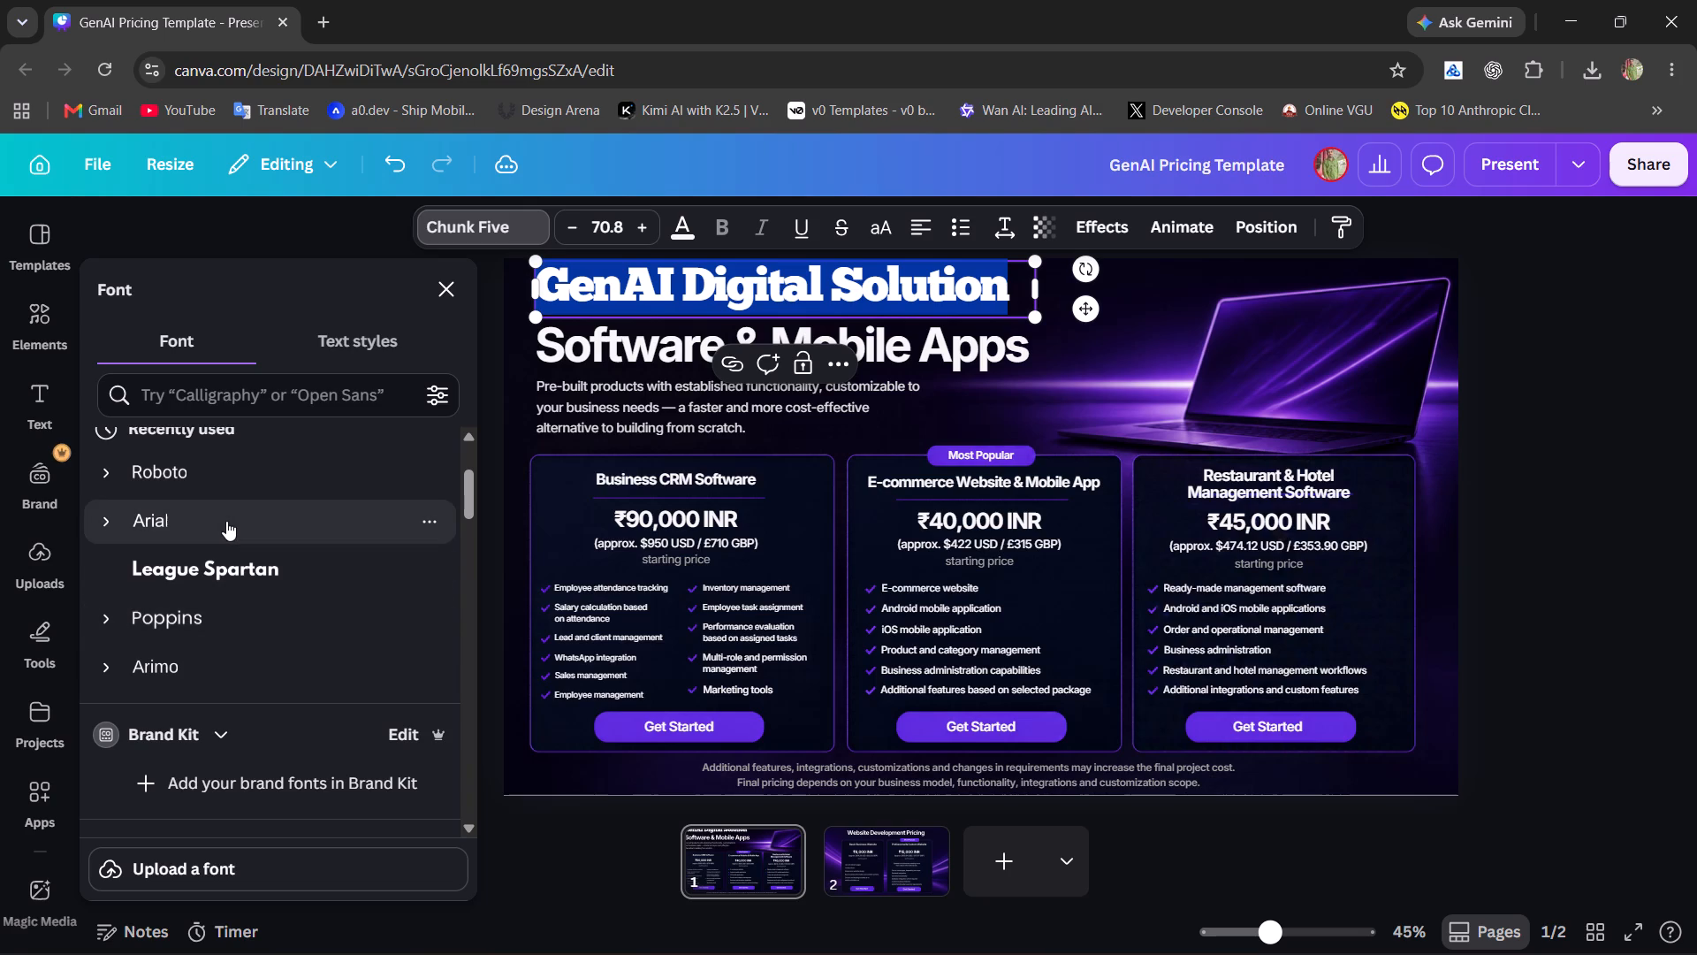
pyautogui.click(226, 521)
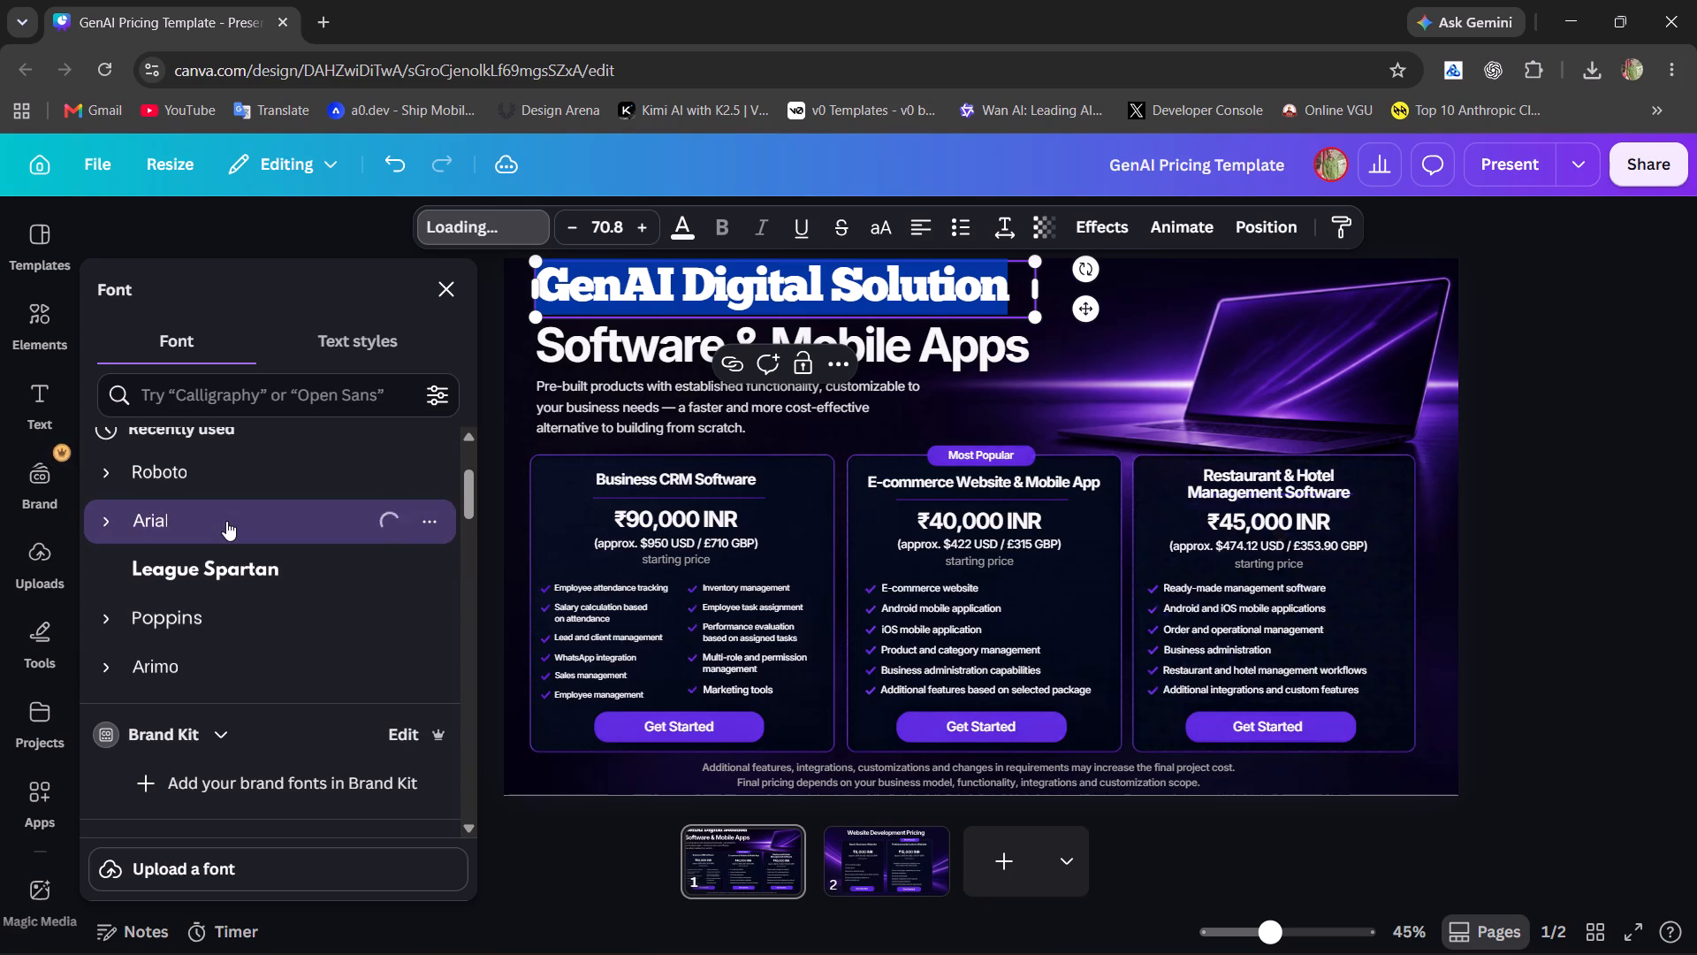
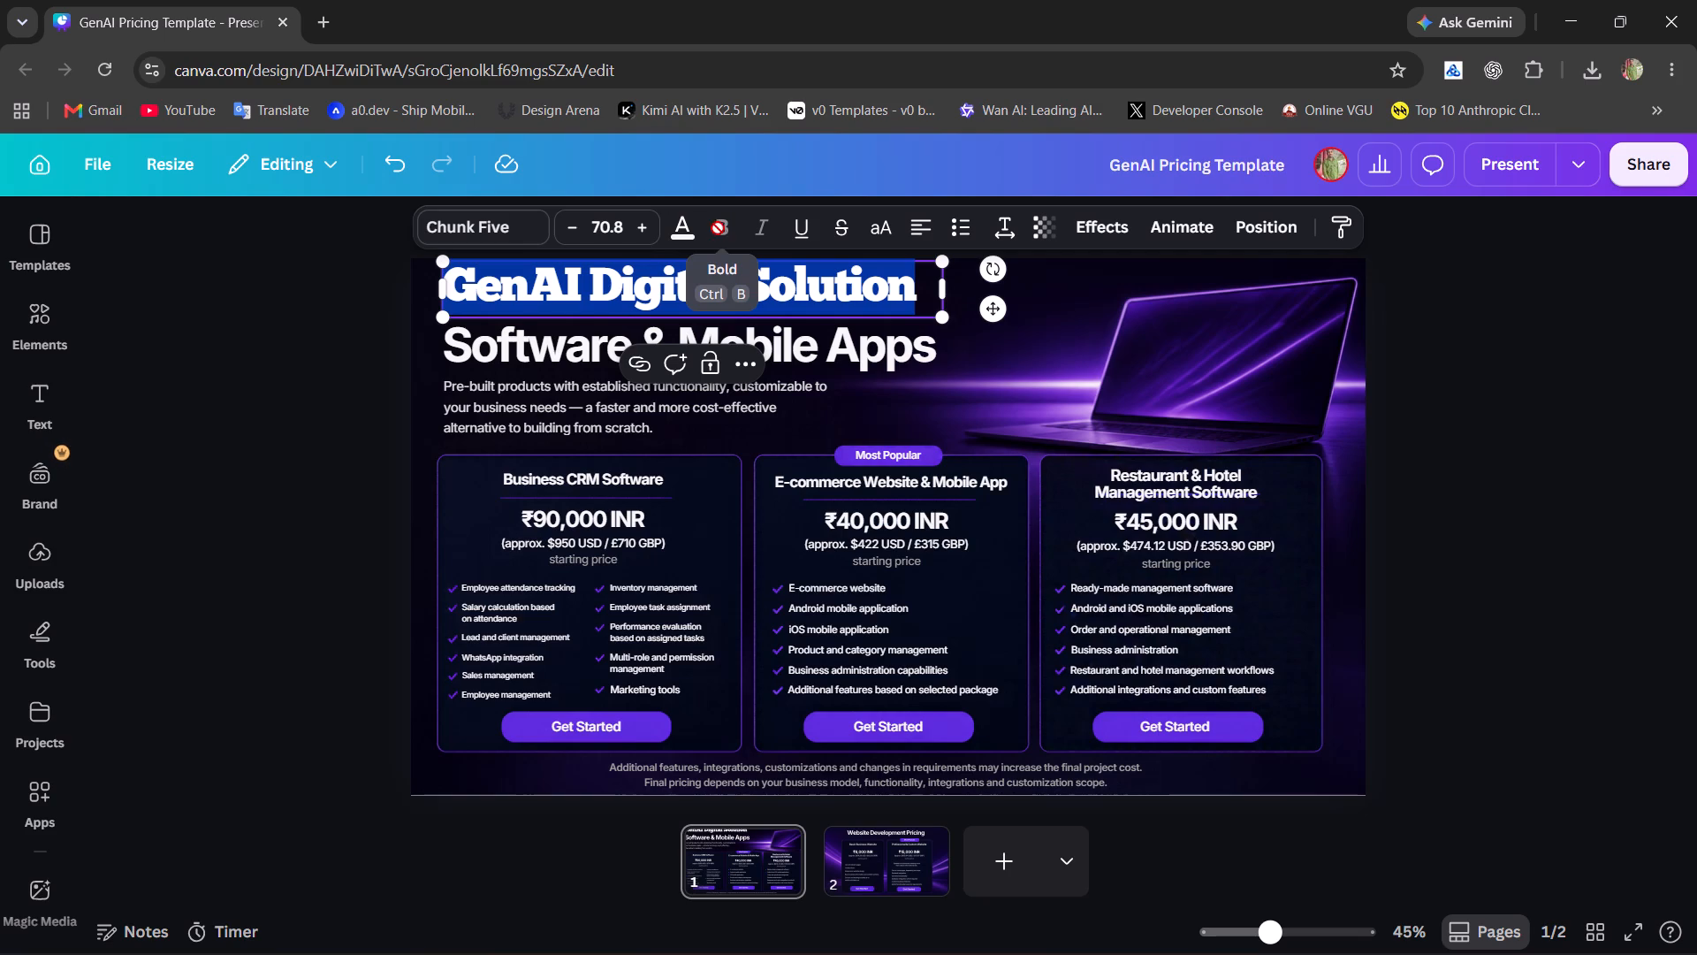
pyautogui.click(495, 229)
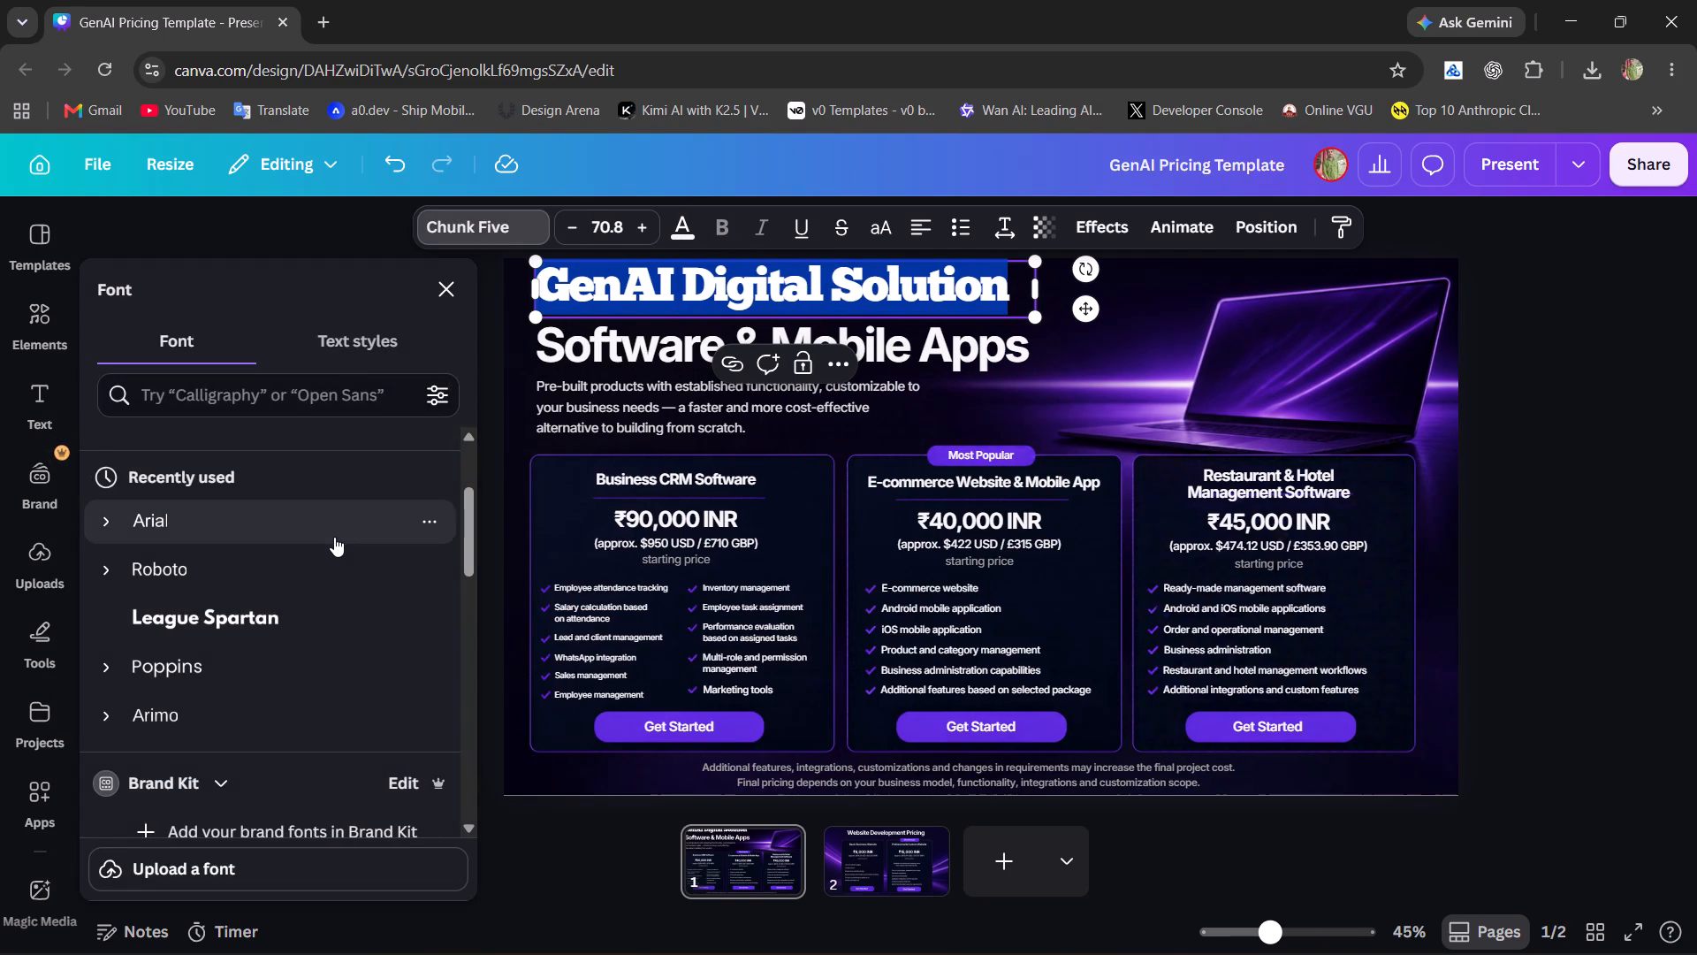
pyautogui.click(334, 537)
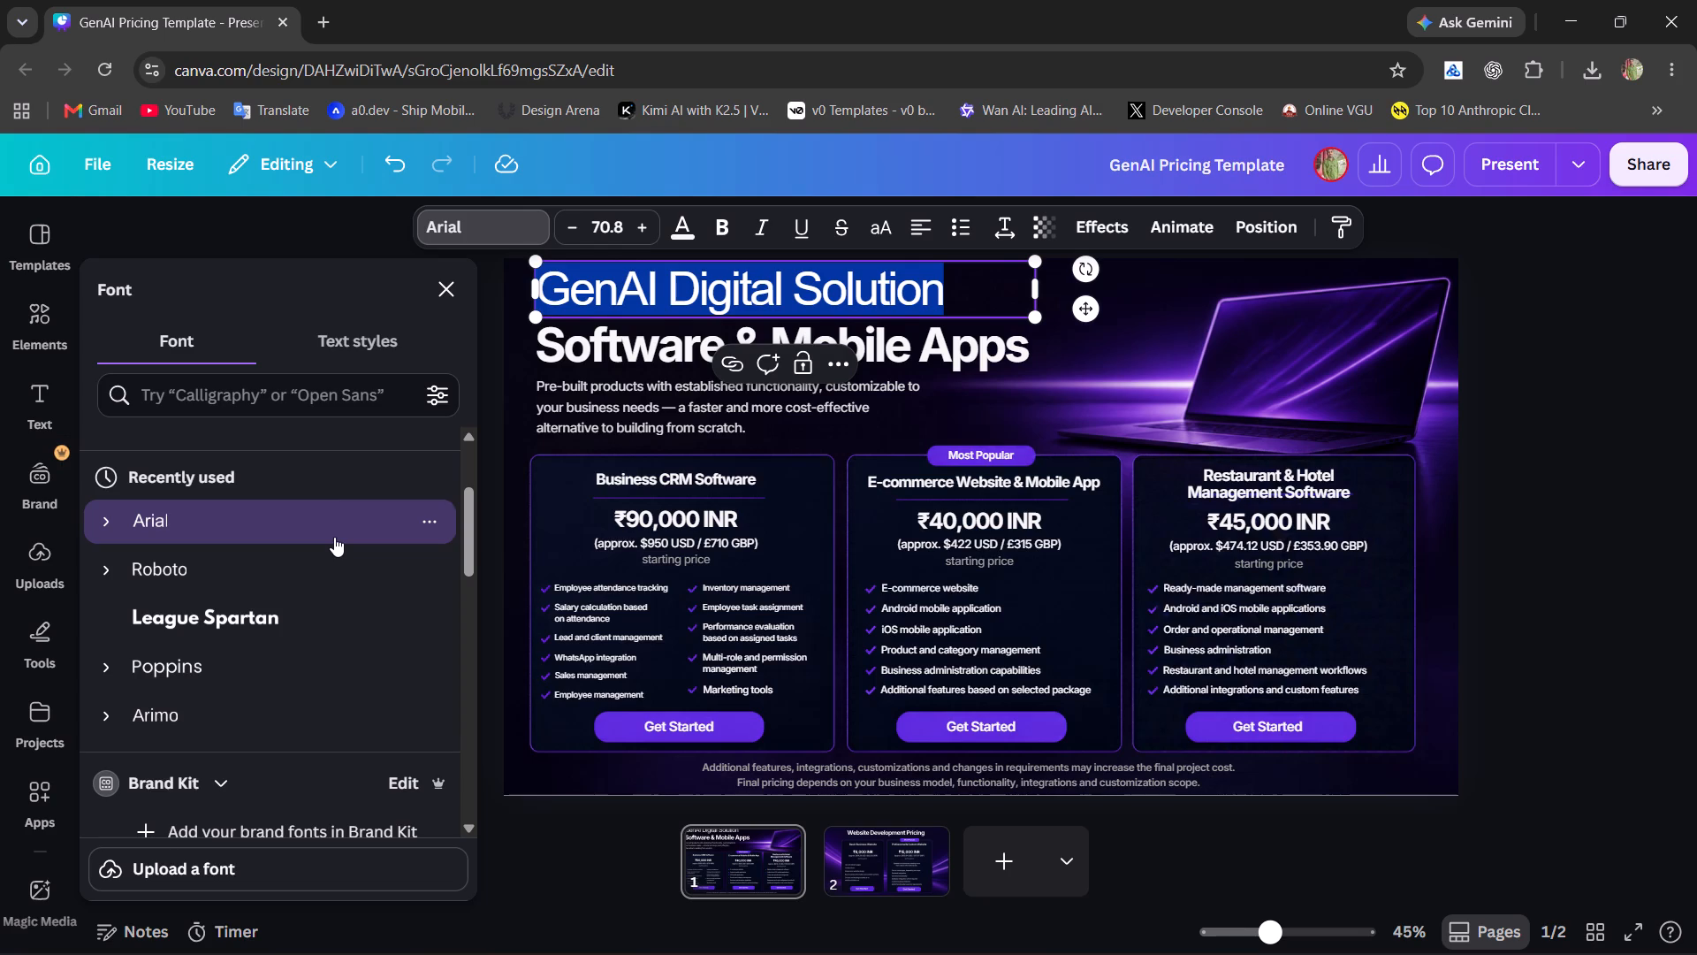
# Reduce the "GenAI Digital Solution" heading's font size to 39.8.
pyautogui.tripleClick(576, 232)
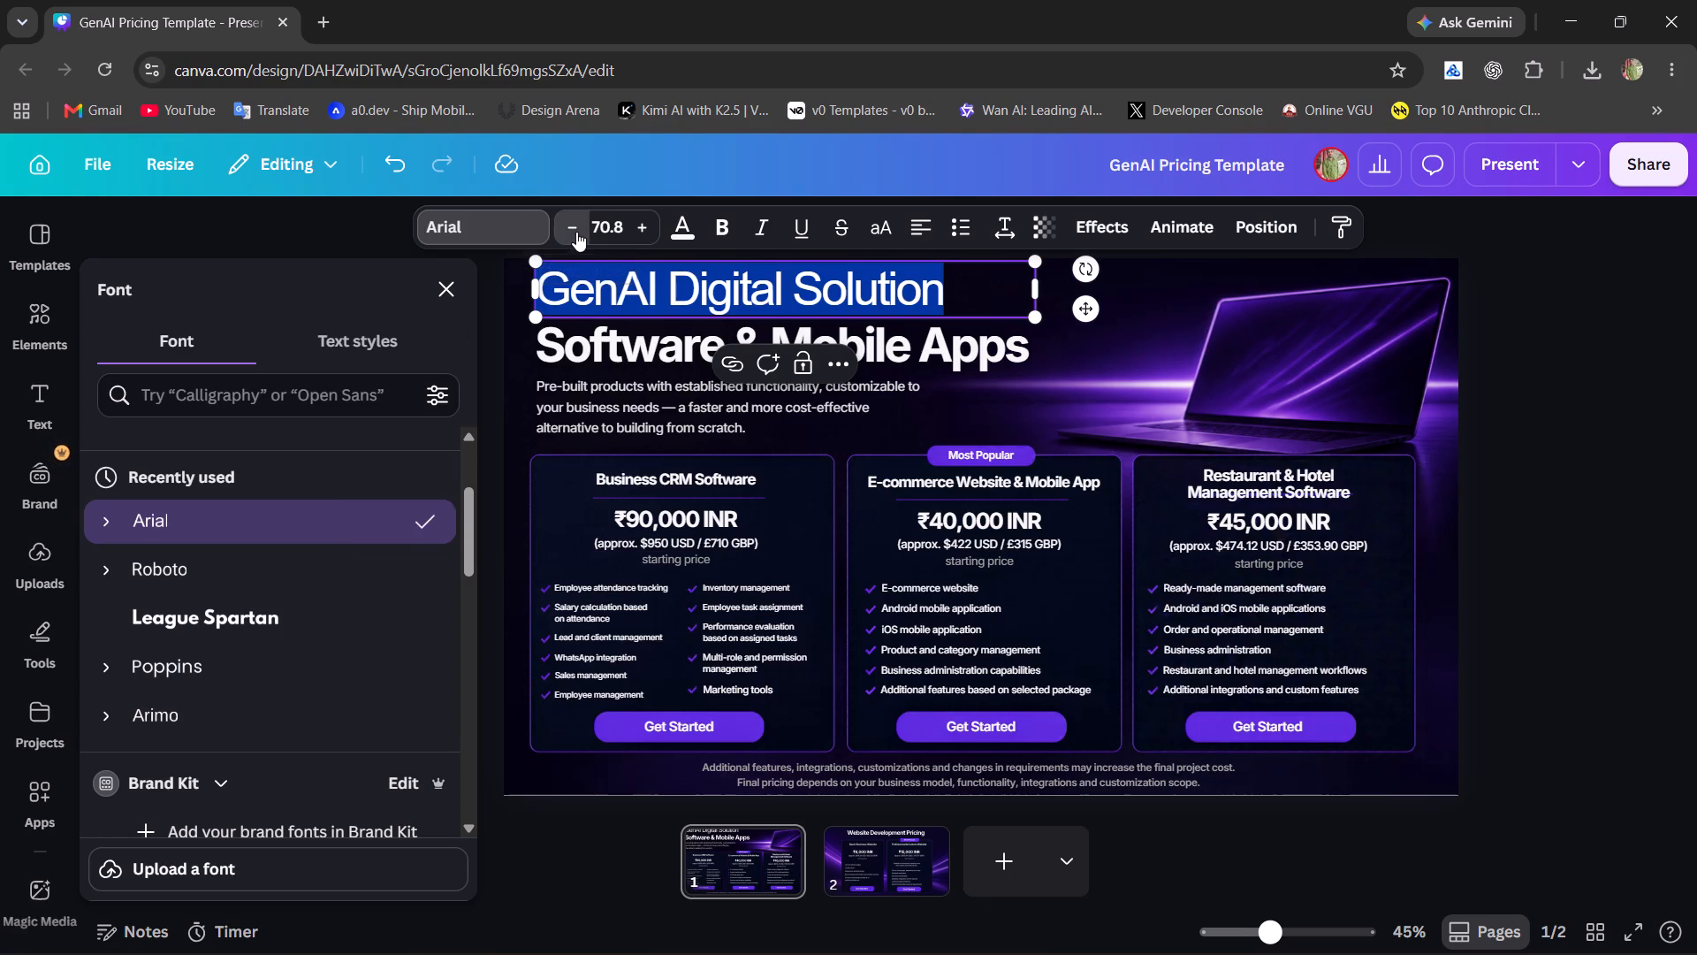
pyautogui.tripleClick(576, 232)
pyautogui.tripleClick(576, 232)
pyautogui.tripleClick(576, 232)
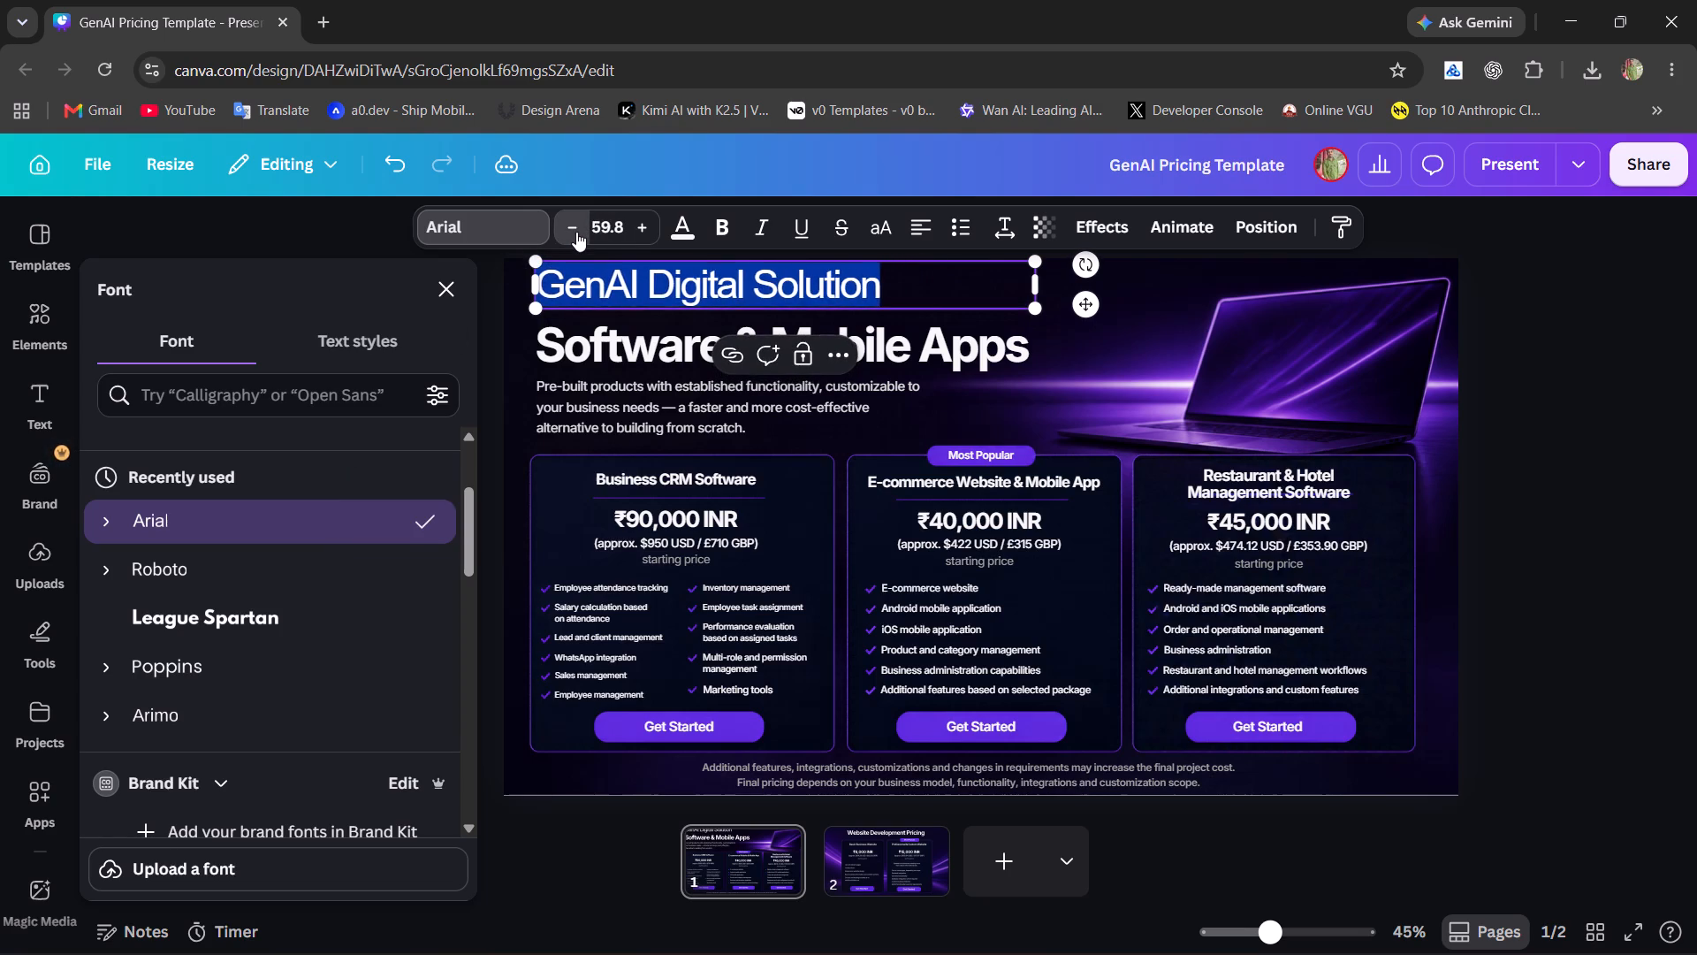
pyautogui.tripleClick(576, 232)
pyautogui.tripleClick(576, 232)
pyautogui.doubleClick(576, 232)
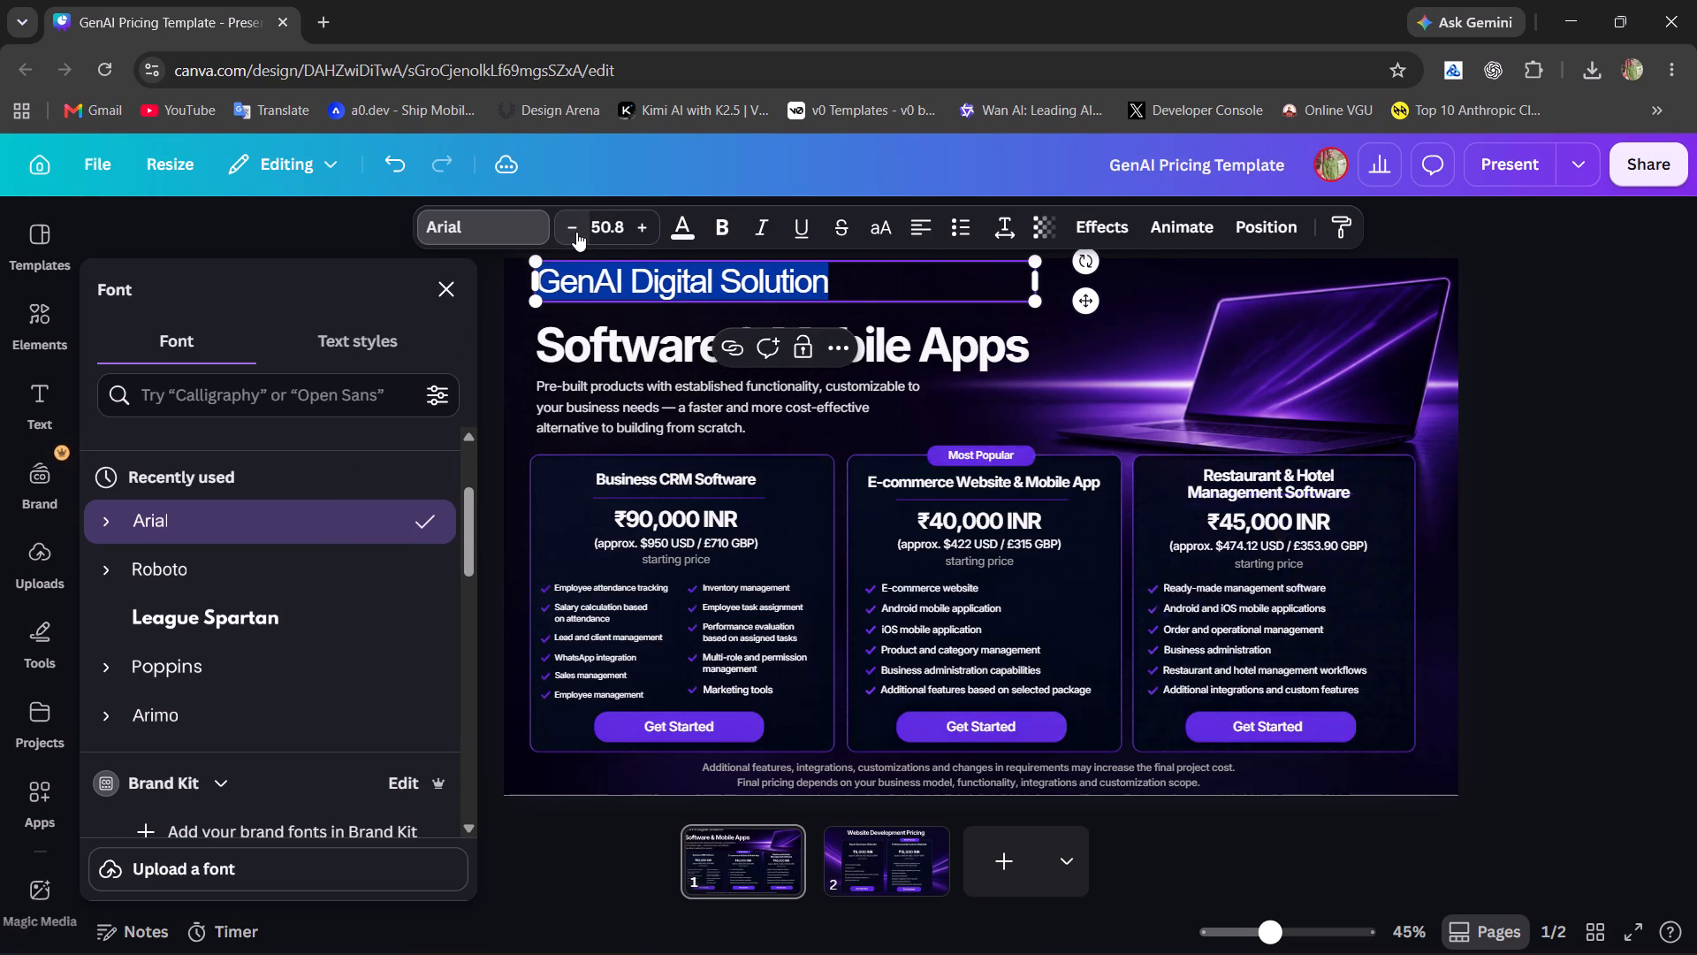
pyautogui.tripleClick(576, 232)
pyautogui.tripleClick(576, 232)
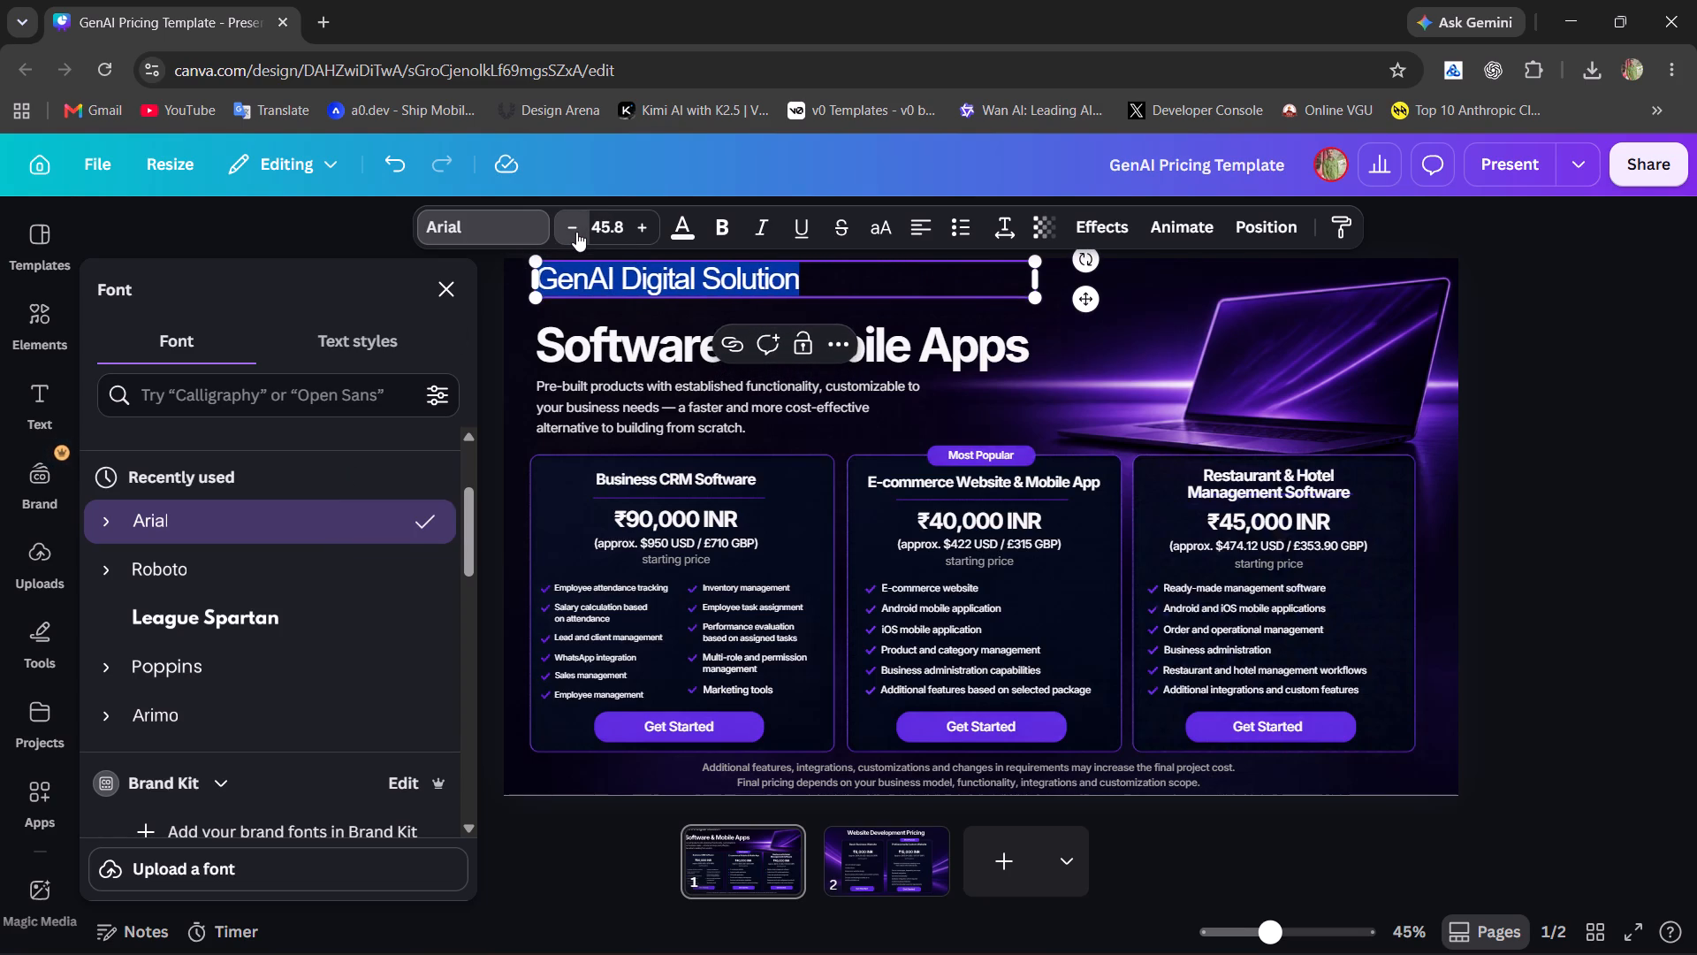
pyautogui.tripleClick(576, 232)
pyautogui.doubleClick(576, 232)
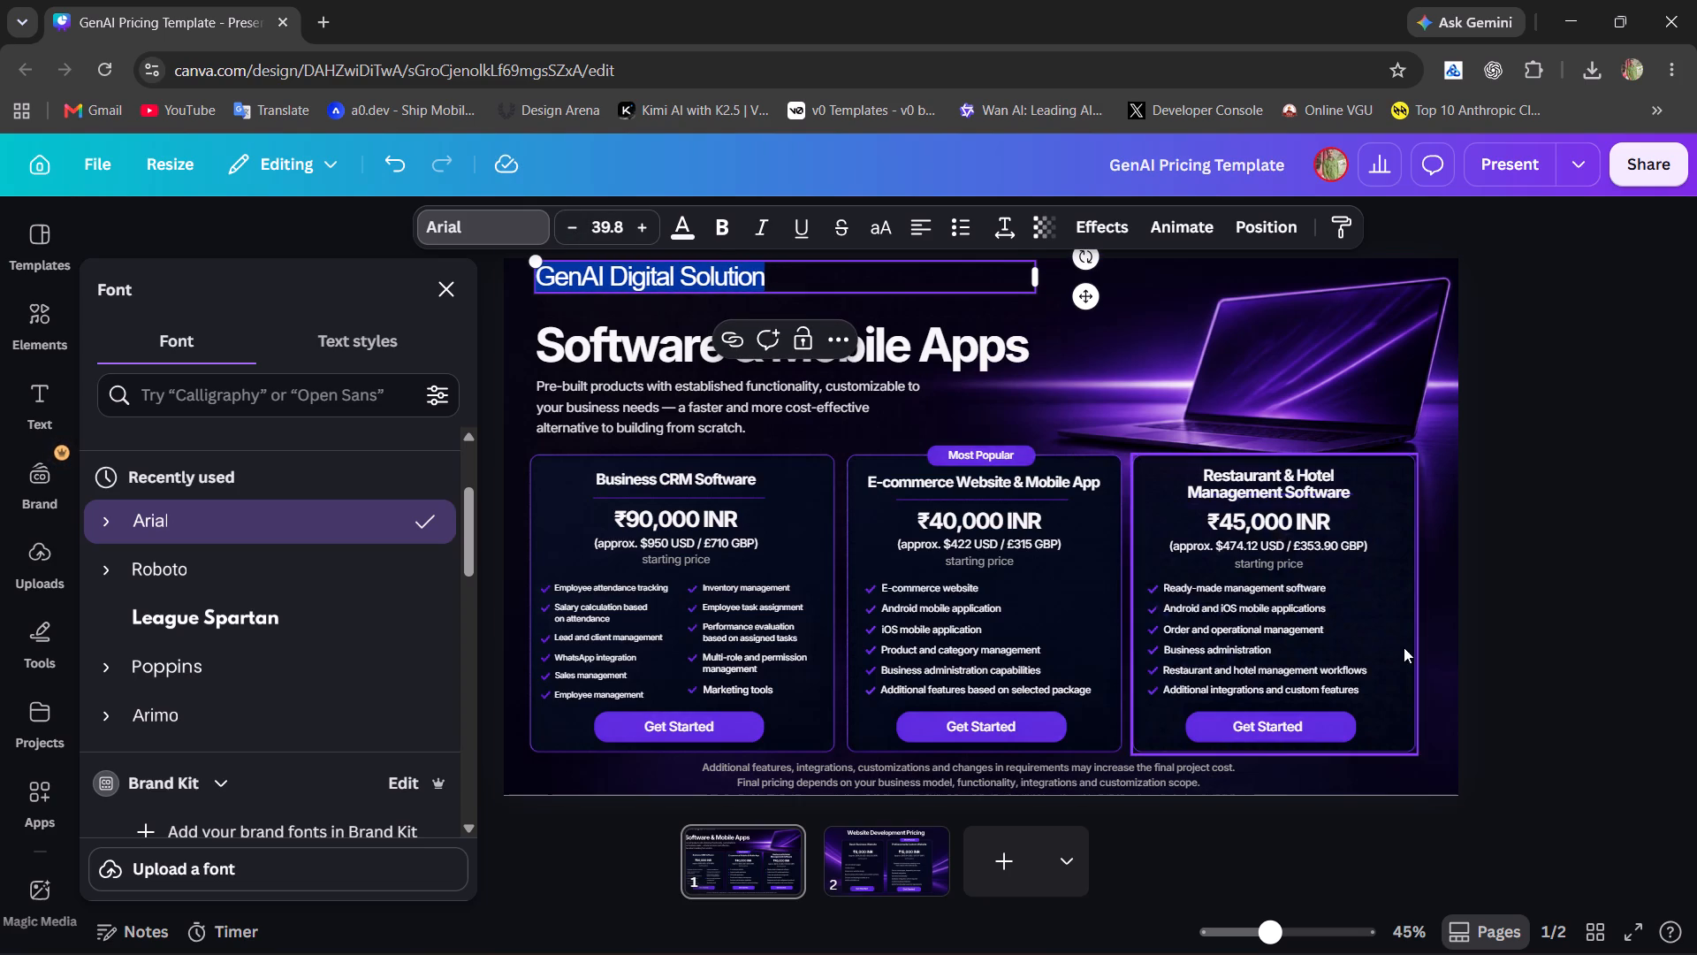
pyautogui.click(1640, 617)
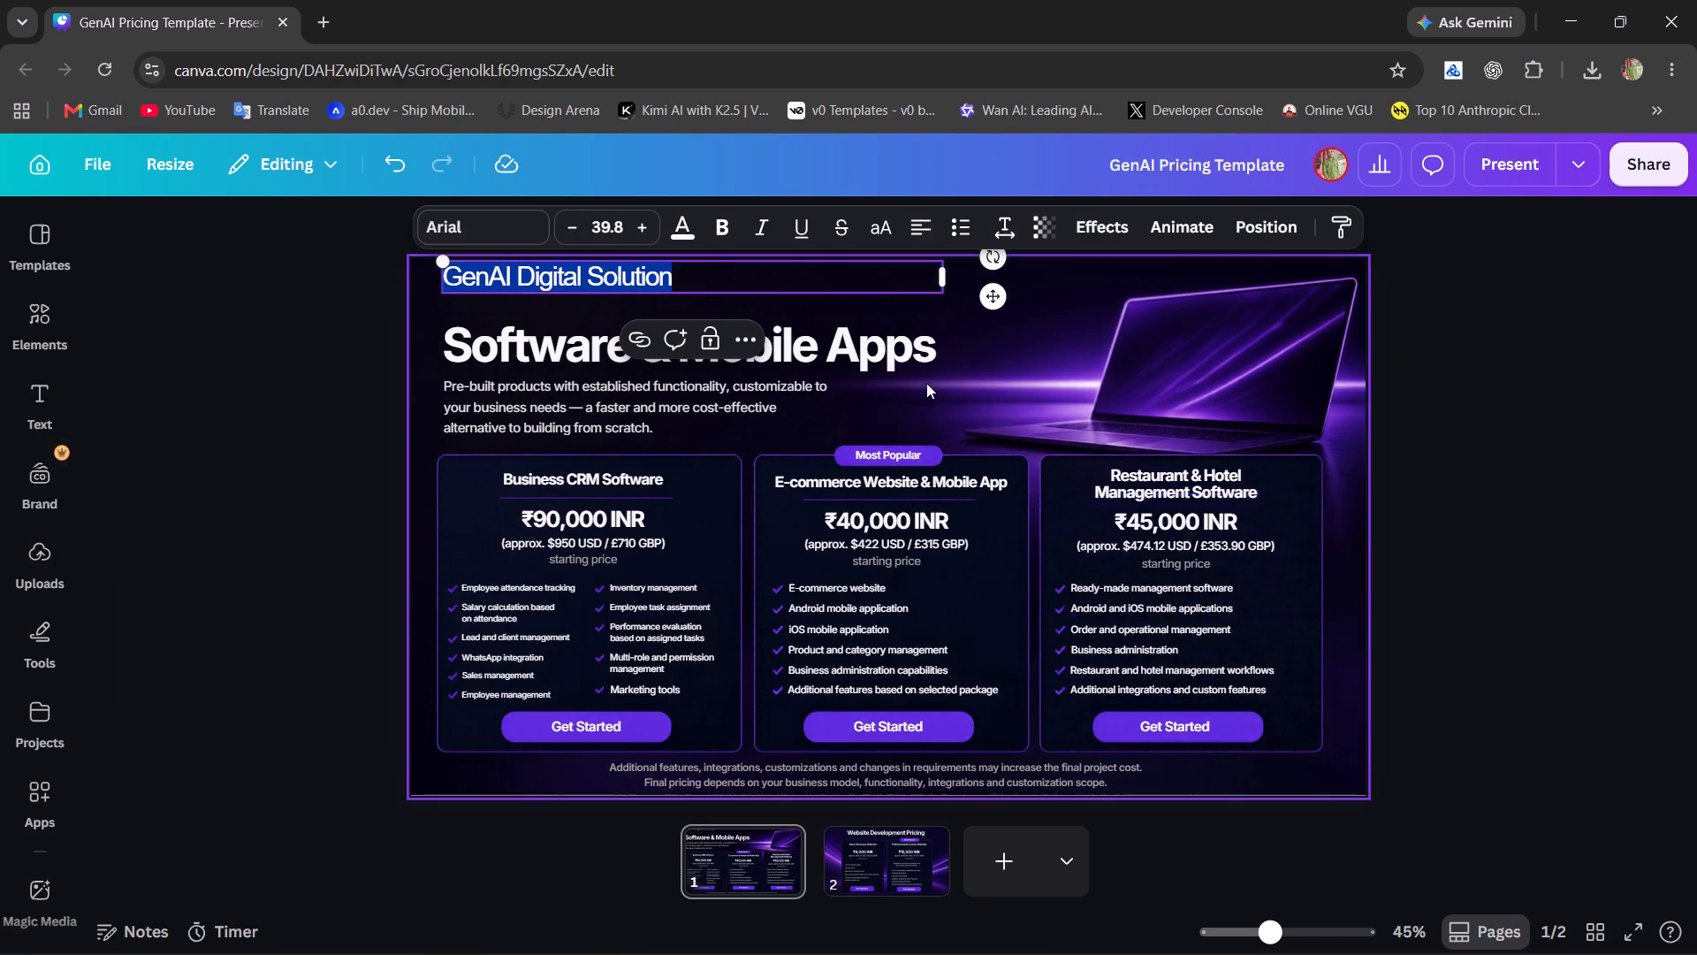
pyautogui.click(1064, 374)
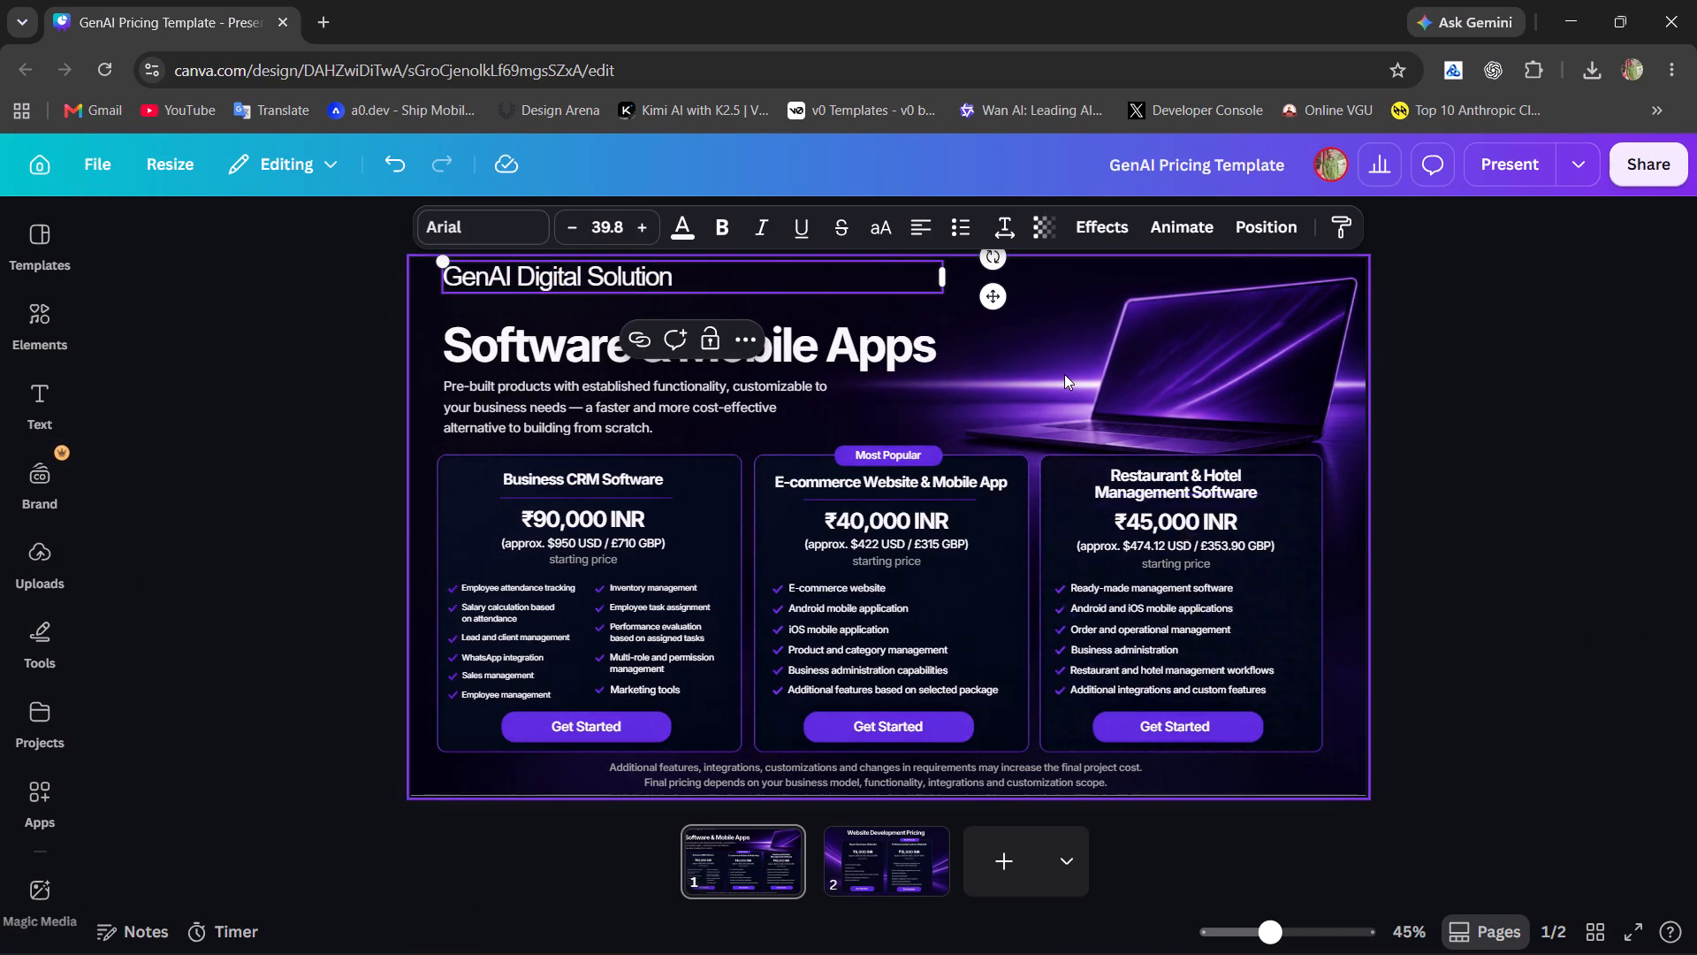
# Nudge the "GenAI Digital Solution" heading down and slightly right so it sits just above the "Software & Mobile Apps" title.
pyautogui.click(651, 272)
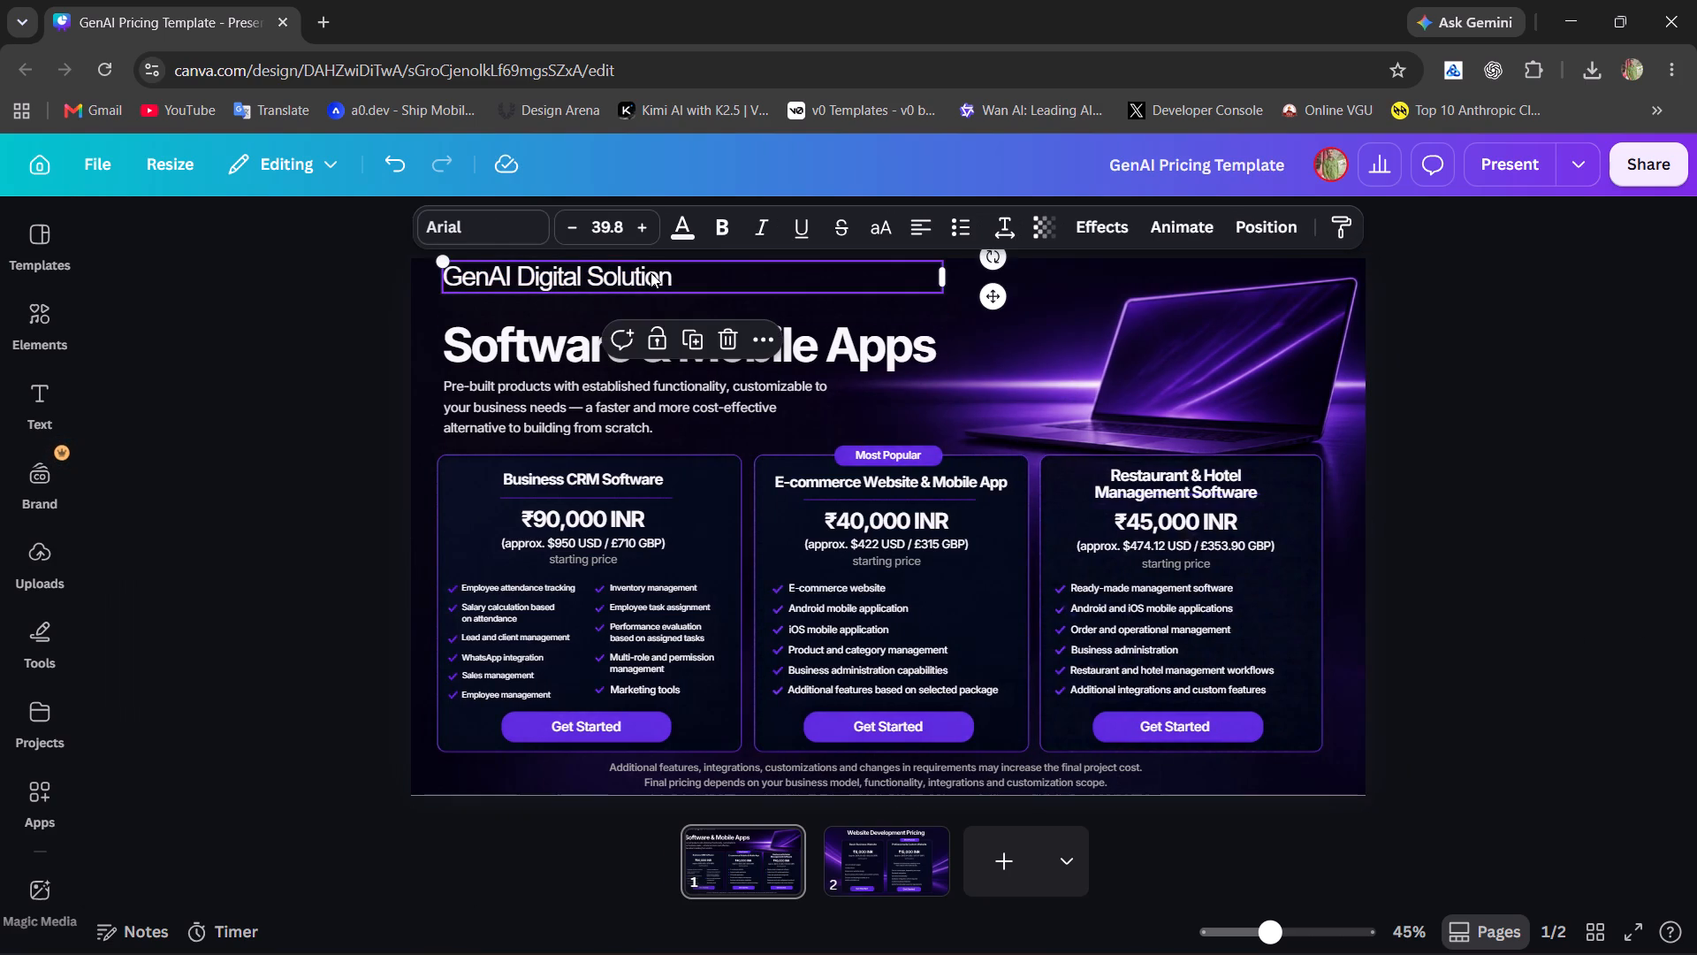
pyautogui.press('Down')
pyautogui.press('Down')
pyautogui.press('Down')
pyautogui.press('Down')
pyautogui.press('Down')
pyautogui.press('Down')
pyautogui.press('Down')
pyautogui.press('Down')
pyautogui.press('Down')
pyautogui.press('Down')
pyautogui.press('Down')
pyautogui.press('Down')
pyautogui.press('Down')
pyautogui.press('Down')
pyautogui.press('Down')
pyautogui.press('Down')
pyautogui.press('Down')
pyautogui.press('Down')
pyautogui.press('Down')
pyautogui.press('Down')
pyautogui.press('Down')
pyautogui.press('Down')
pyautogui.press('Down')
pyautogui.press('Down')
pyautogui.press('Down')
pyautogui.press('Down')
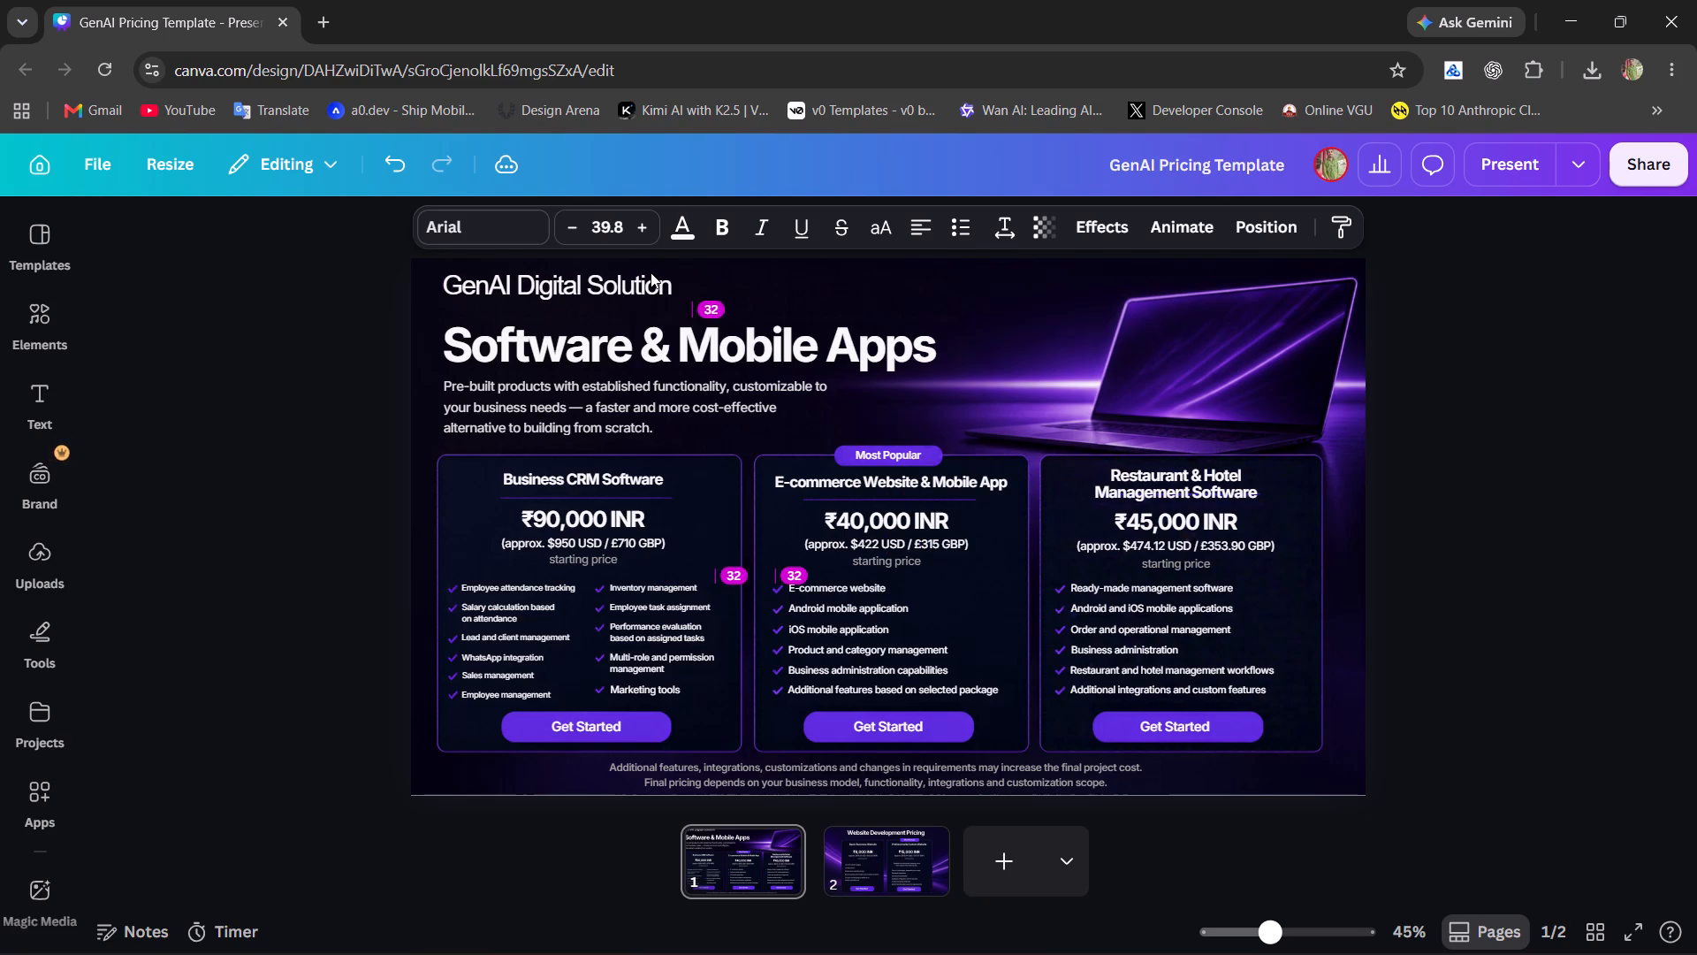
pyautogui.press('Down')
pyautogui.press('Down')
pyautogui.press('Down')
pyautogui.press('Down')
pyautogui.press('Down')
pyautogui.press('Down')
pyautogui.press('Down')
pyautogui.press('Down')
pyautogui.press('Down')
pyautogui.press('Down')
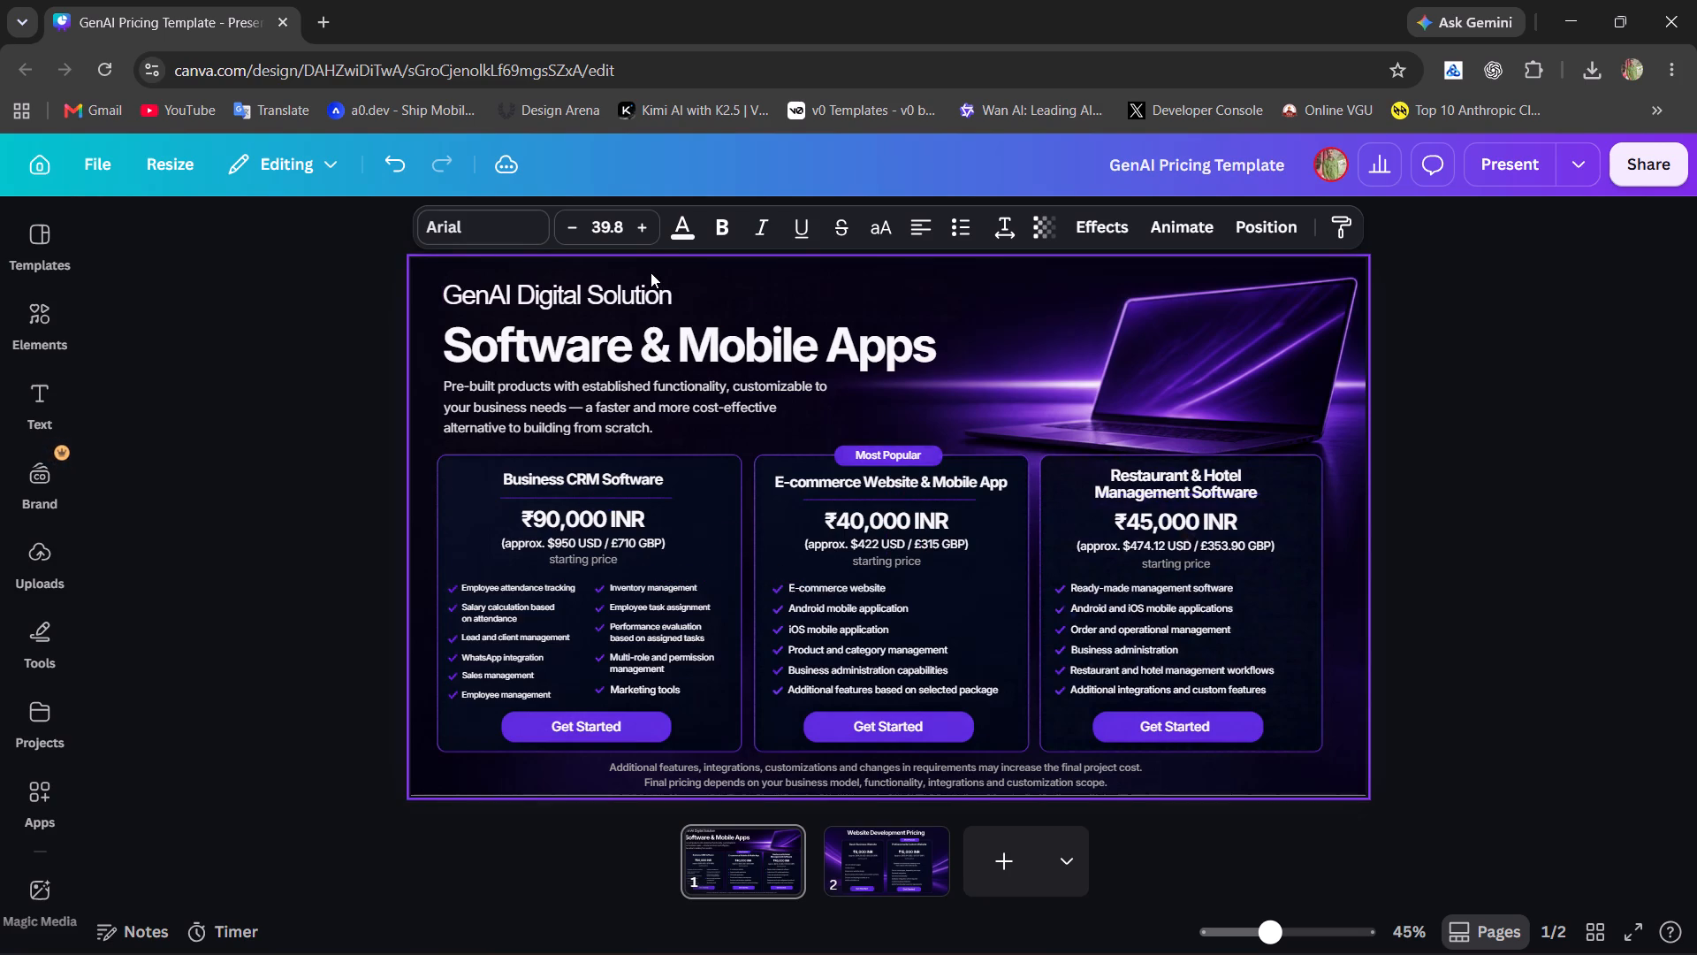
pyautogui.press('Right')
pyautogui.press('Right')
pyautogui.press('Right')
pyautogui.press('Down')
pyautogui.press('Down')
pyautogui.press('Down')
pyautogui.press('Down')
pyautogui.press('Down')
pyautogui.press('Down')
pyautogui.press('Down')
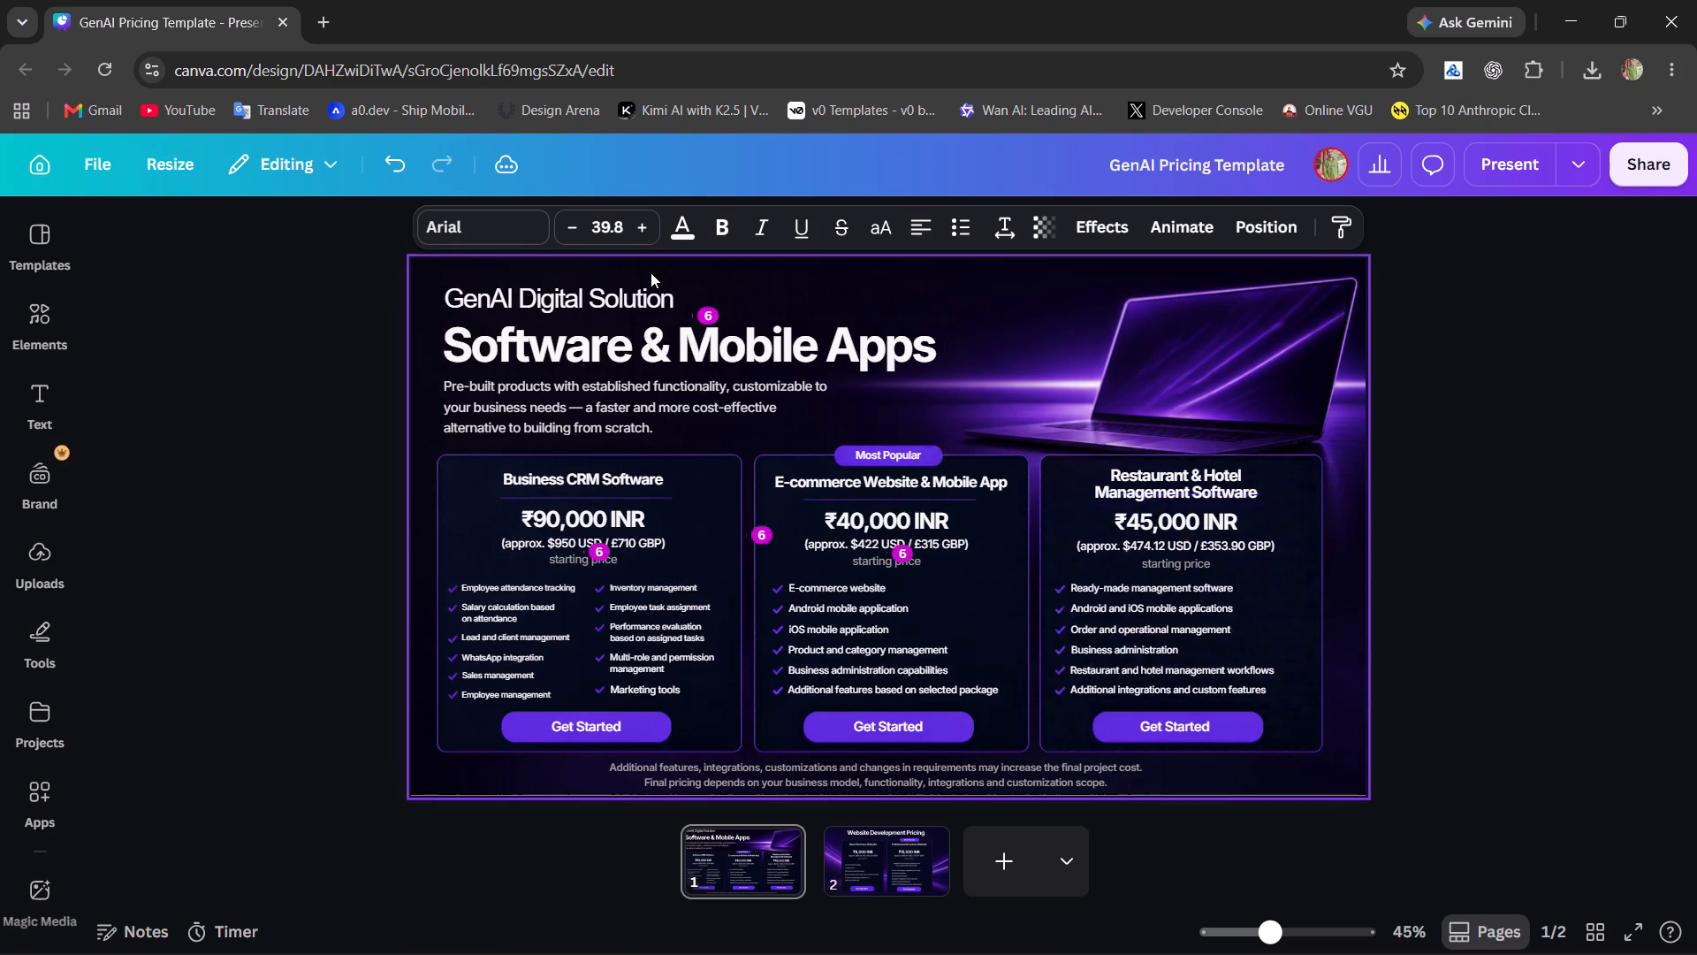
pyautogui.press('Down')
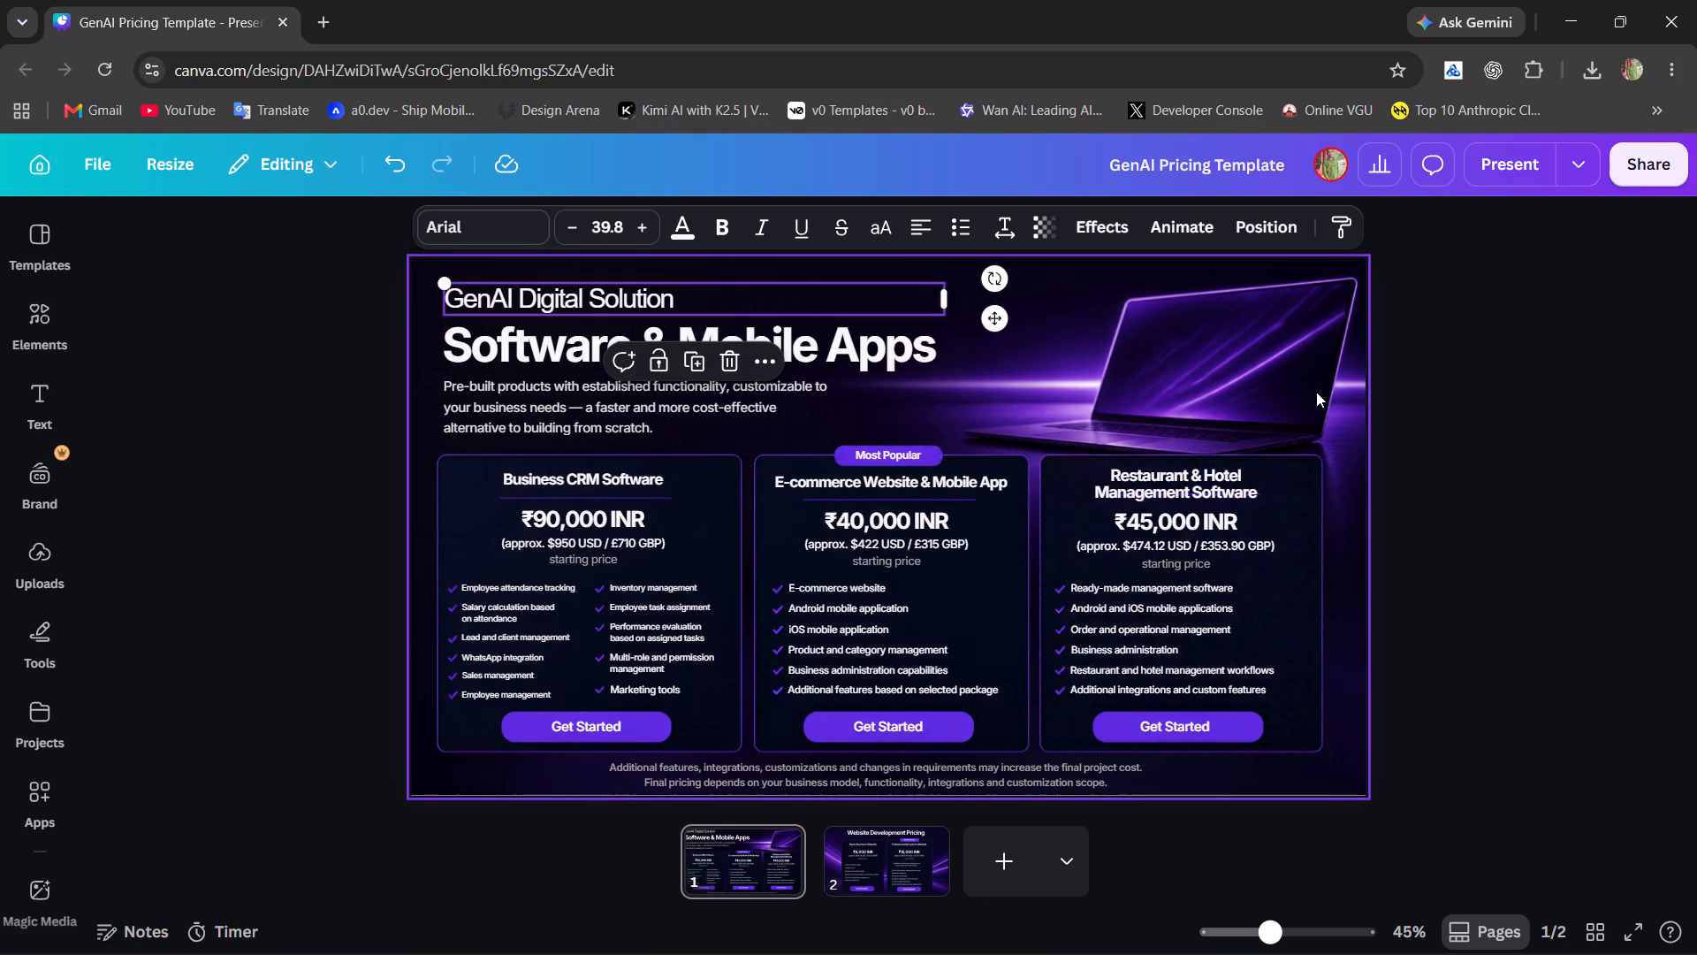
pyautogui.click(1531, 505)
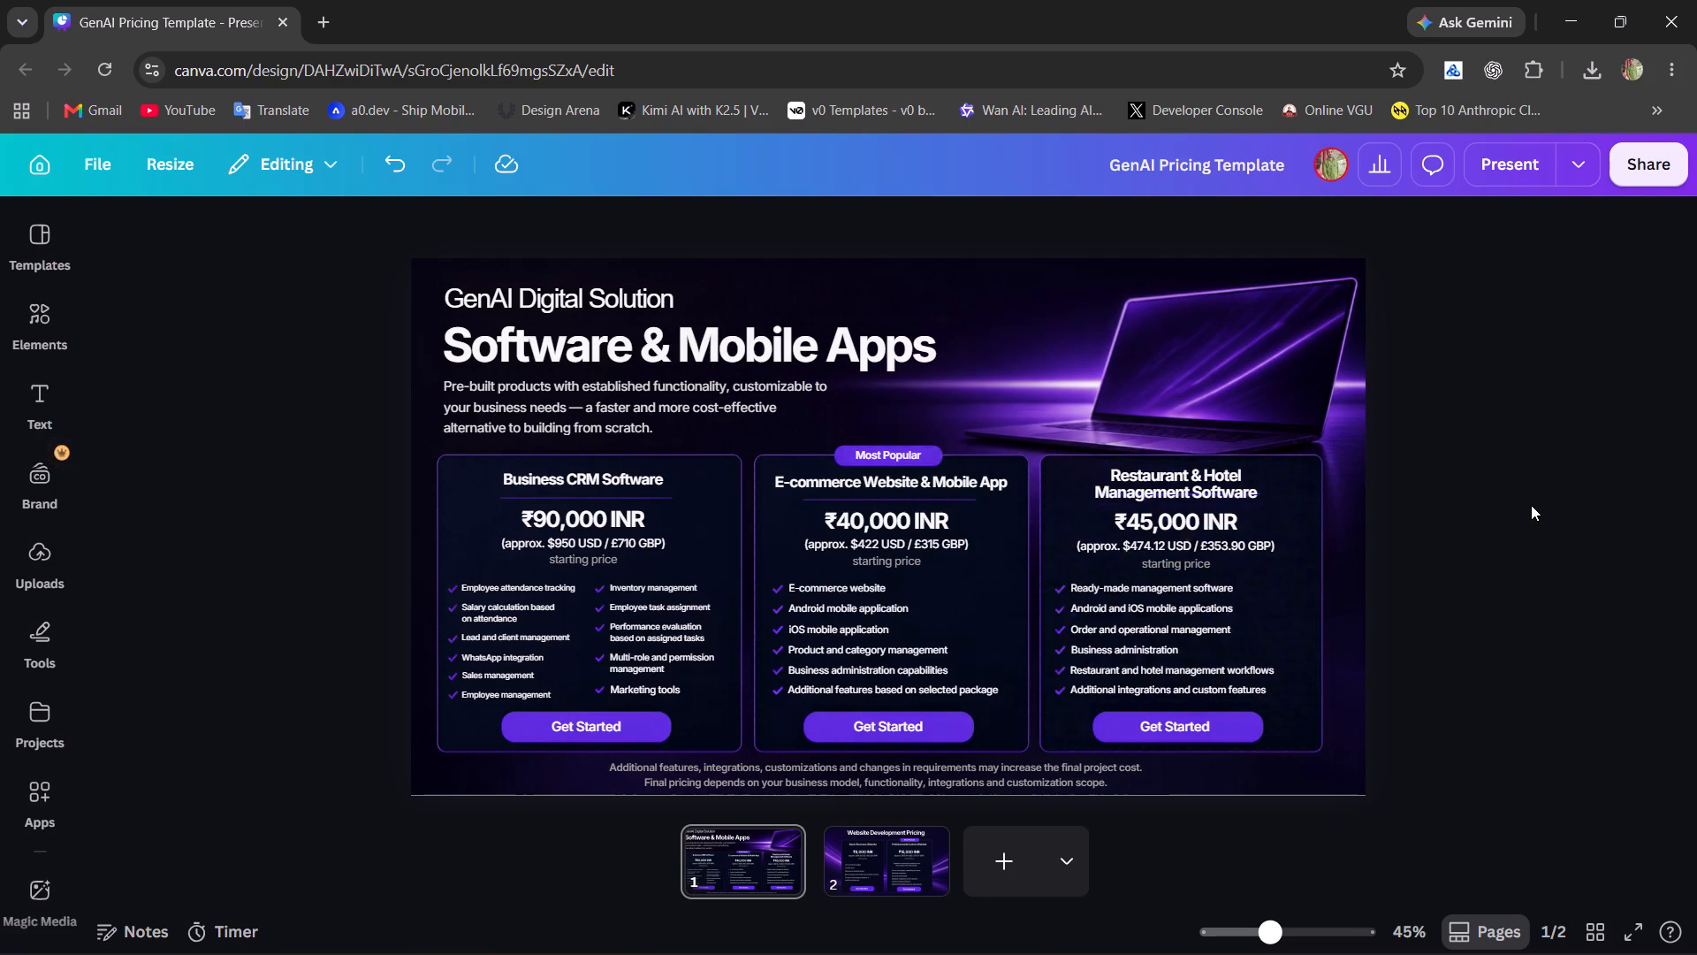
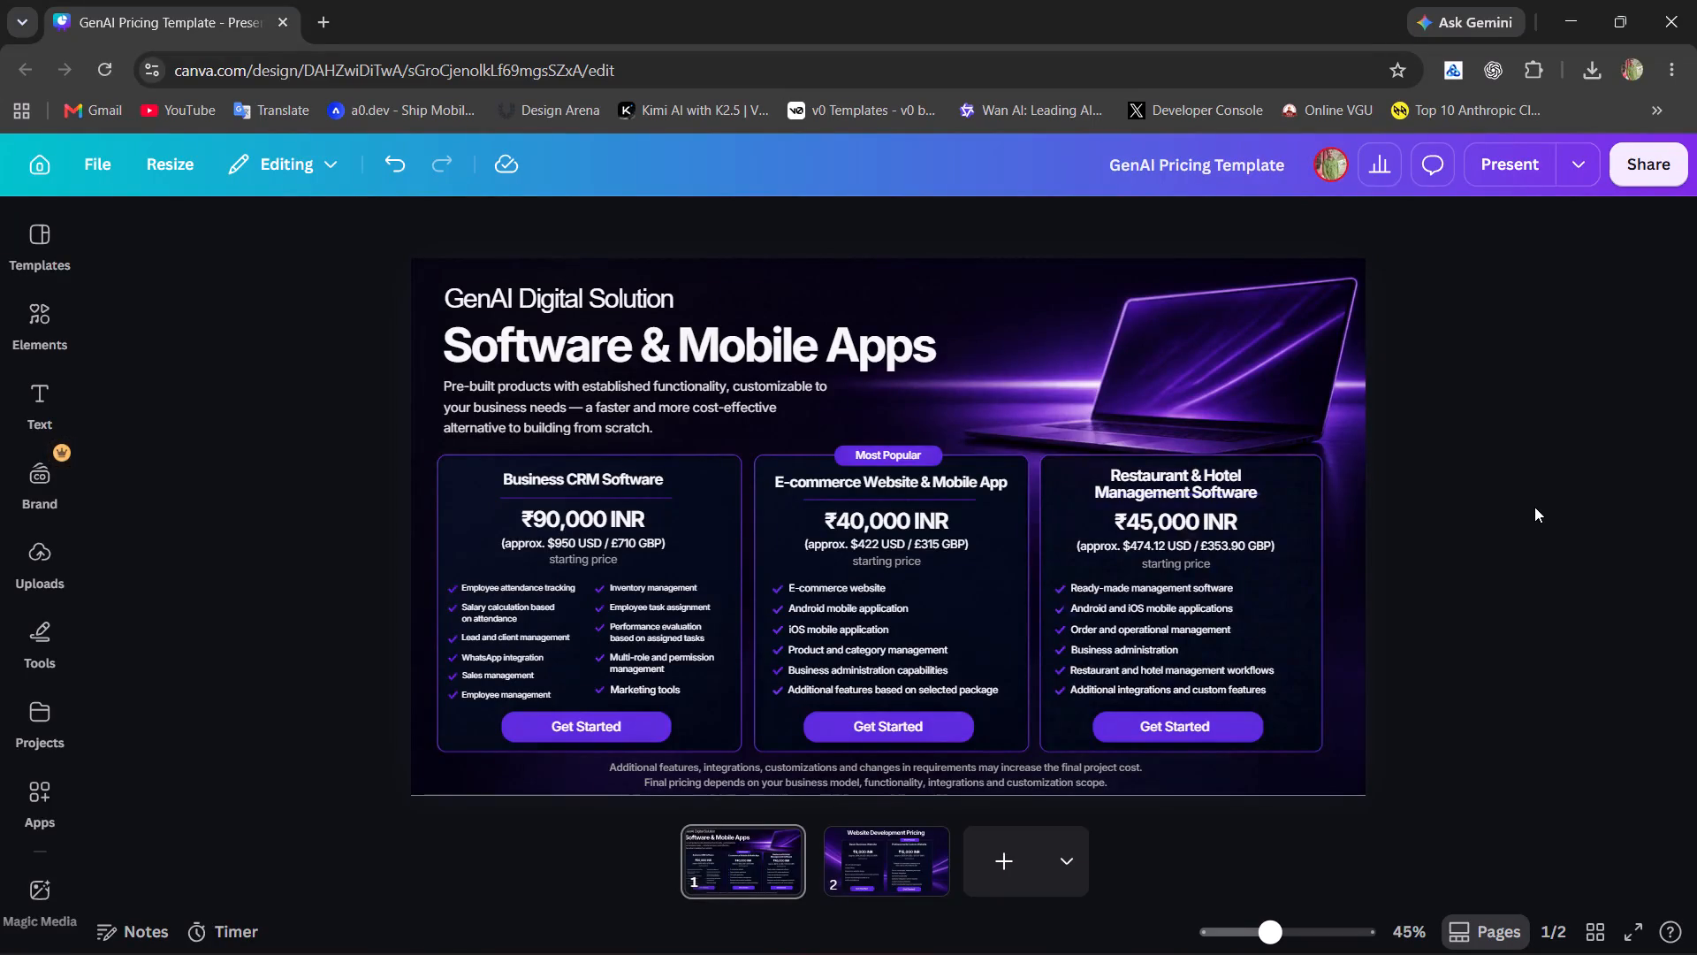
# On the second page, move the "Website Development Pricing" heading up, closer to the page's top edge.
pyautogui.press('Right')
pyautogui.click(1463, 389)
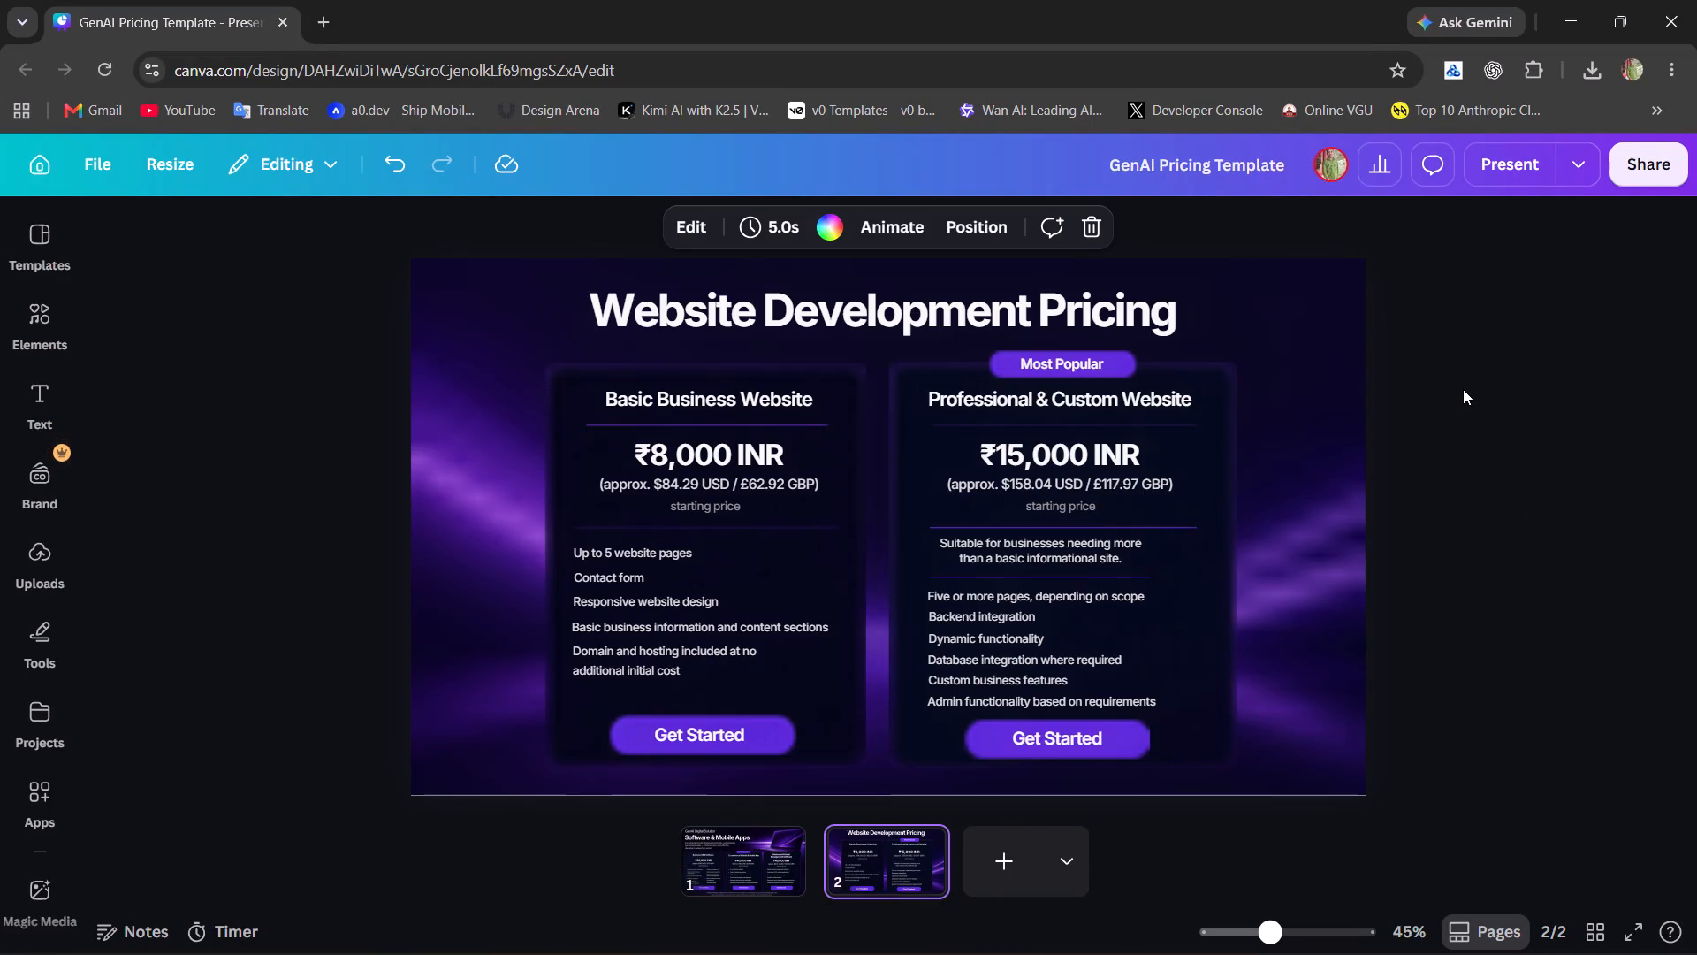
pyautogui.click(1130, 313)
pyautogui.press('Up')
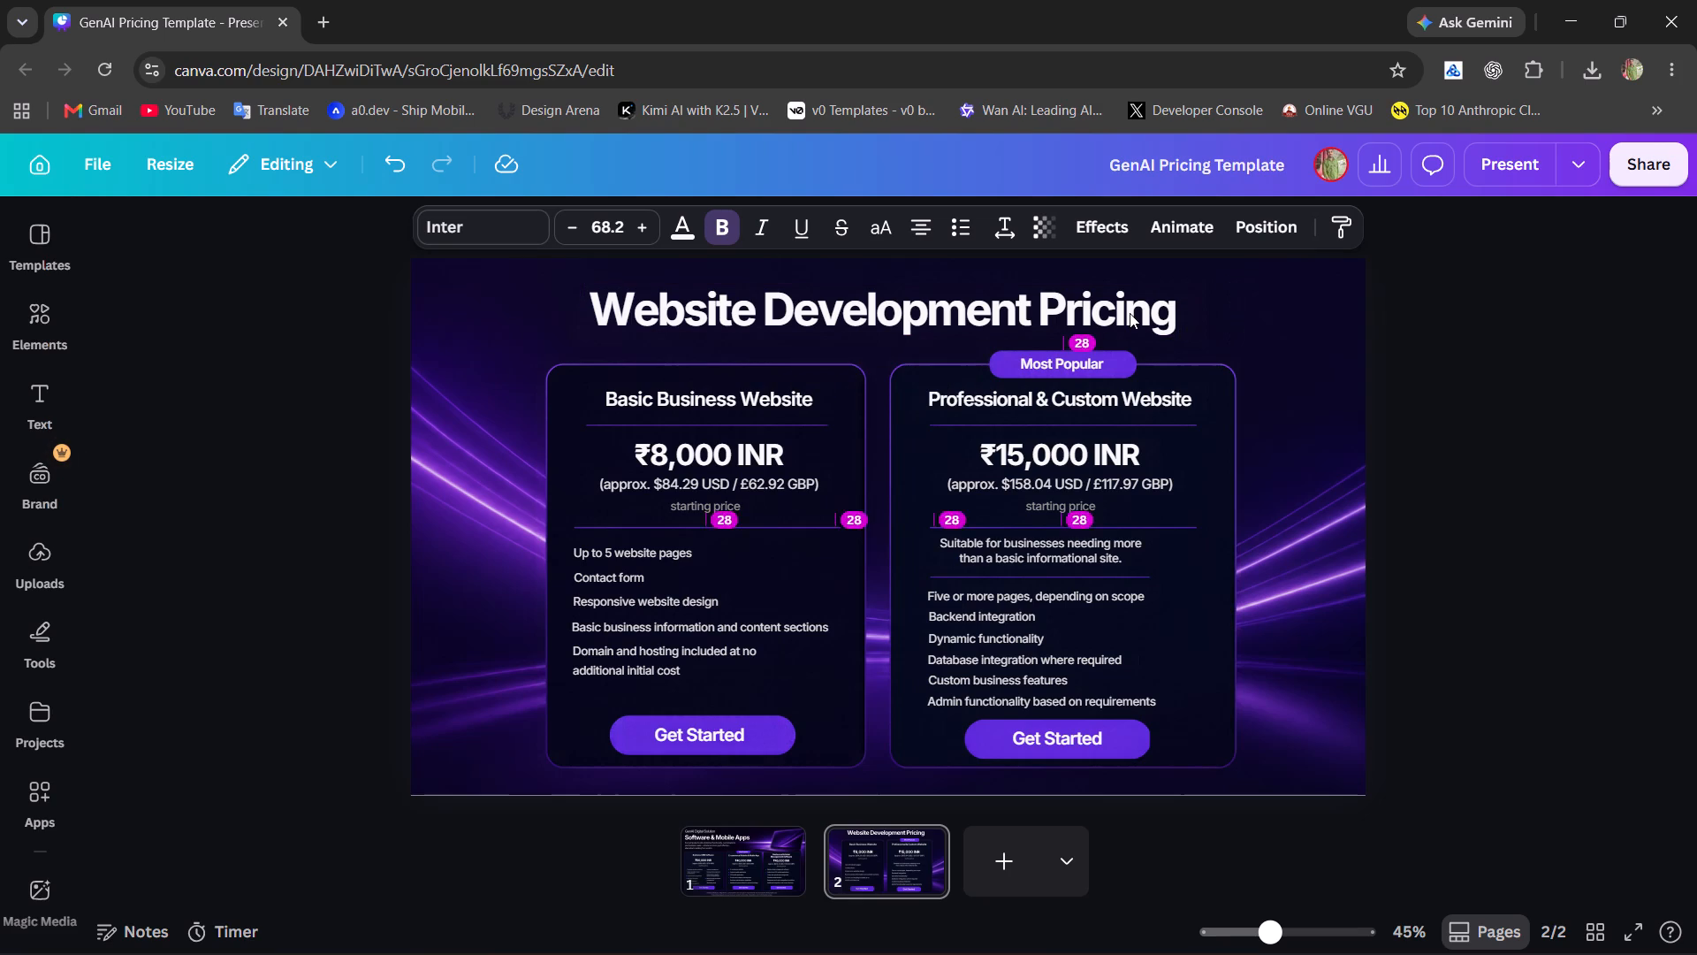
pyautogui.press('Up')
pyautogui.press('Up')
pyautogui.press('Up')
pyautogui.press('Up')
pyautogui.press('Up')
pyautogui.press('Up')
pyautogui.press('Up')
pyautogui.press('Up')
pyautogui.press('Up')
pyautogui.press('Up')
pyautogui.press('Up')
pyautogui.press('Up')
pyautogui.press('Up')
pyautogui.press('Up')
pyautogui.press('Up')
pyautogui.press('Up')
pyautogui.press('Up')
pyautogui.press('Up')
pyautogui.press('Up')
pyautogui.press('Up')
pyautogui.press('Up')
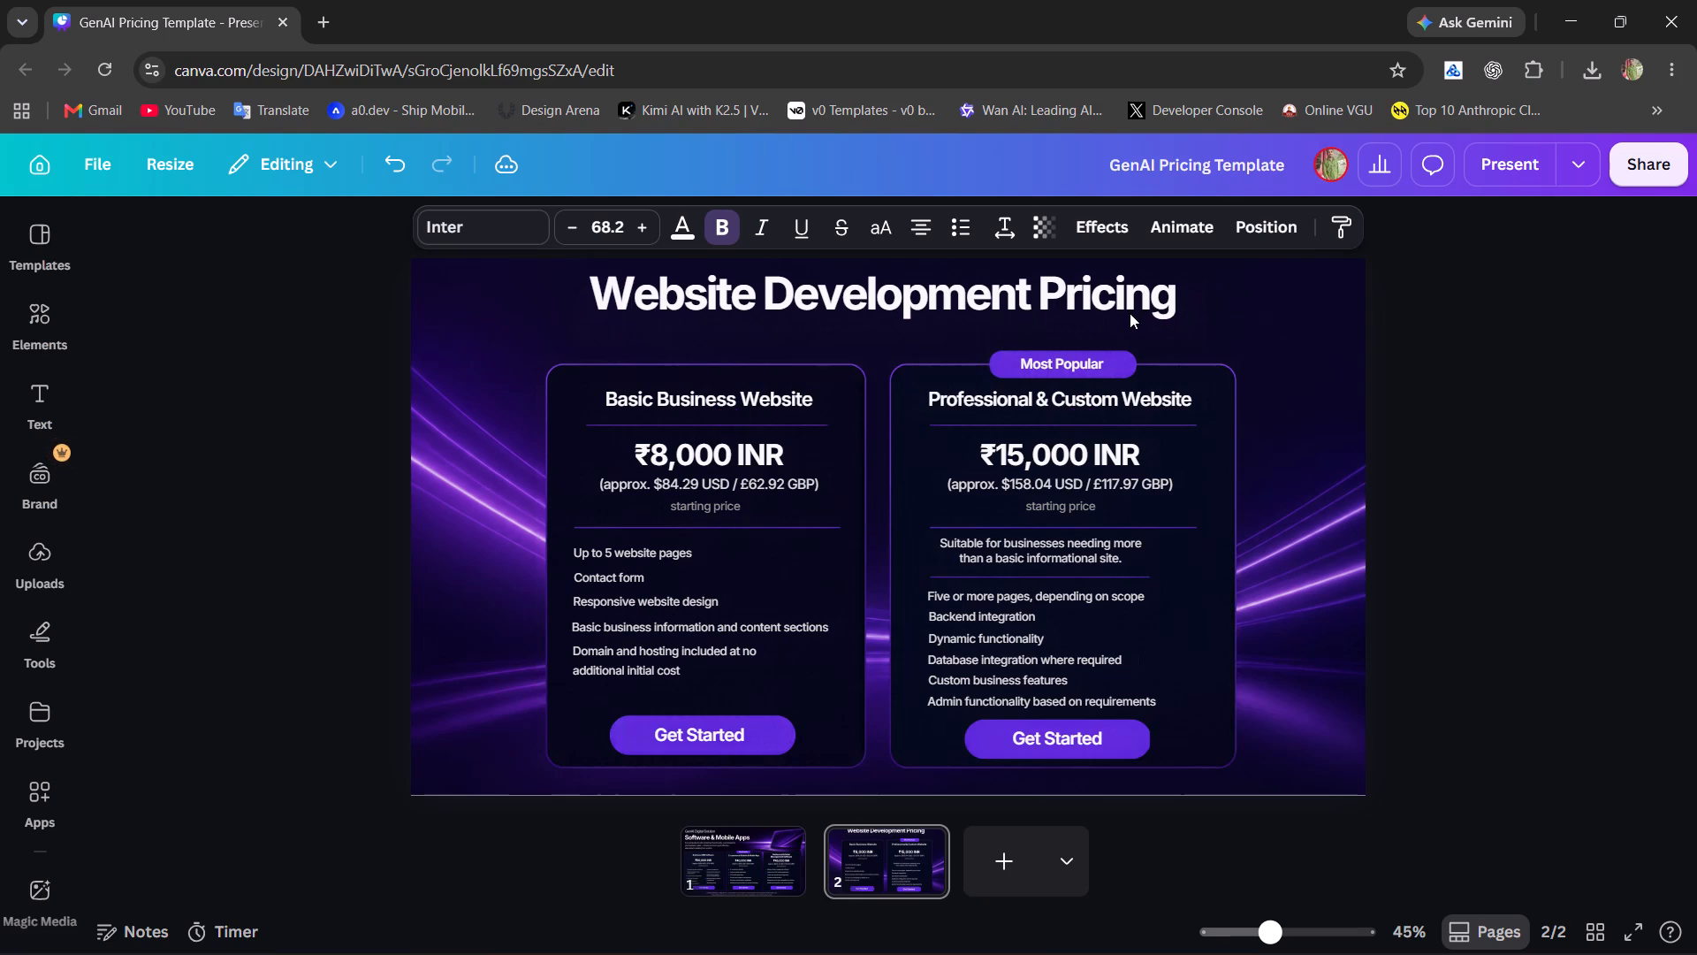
pyautogui.click(1538, 458)
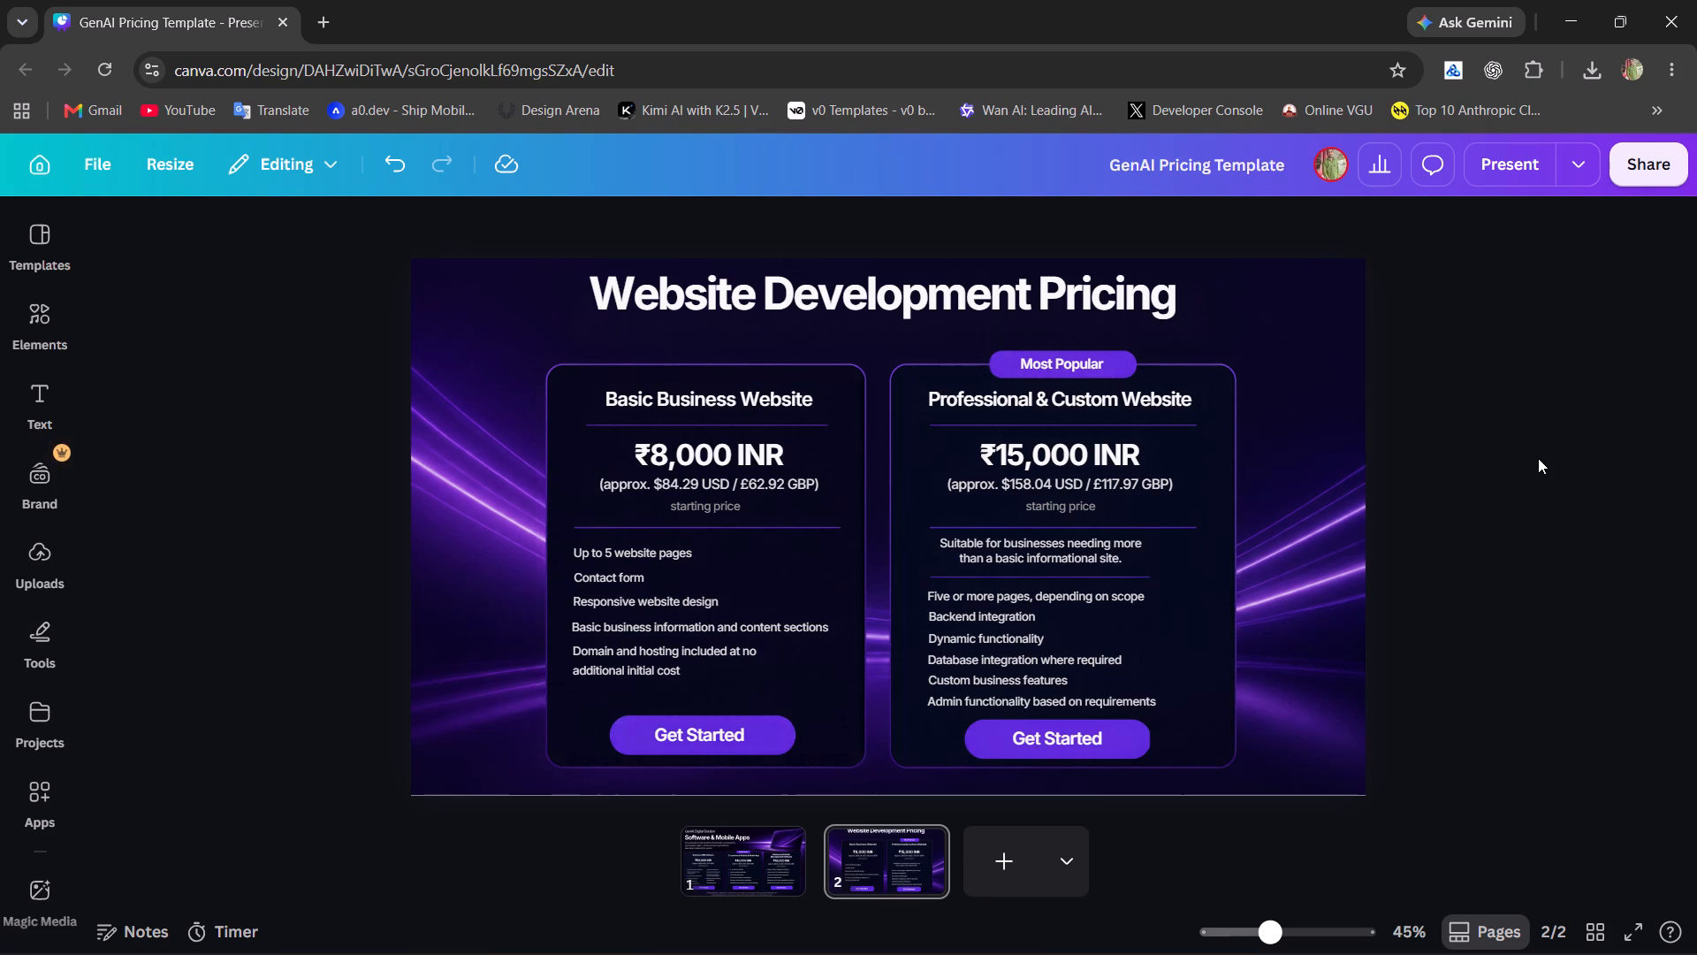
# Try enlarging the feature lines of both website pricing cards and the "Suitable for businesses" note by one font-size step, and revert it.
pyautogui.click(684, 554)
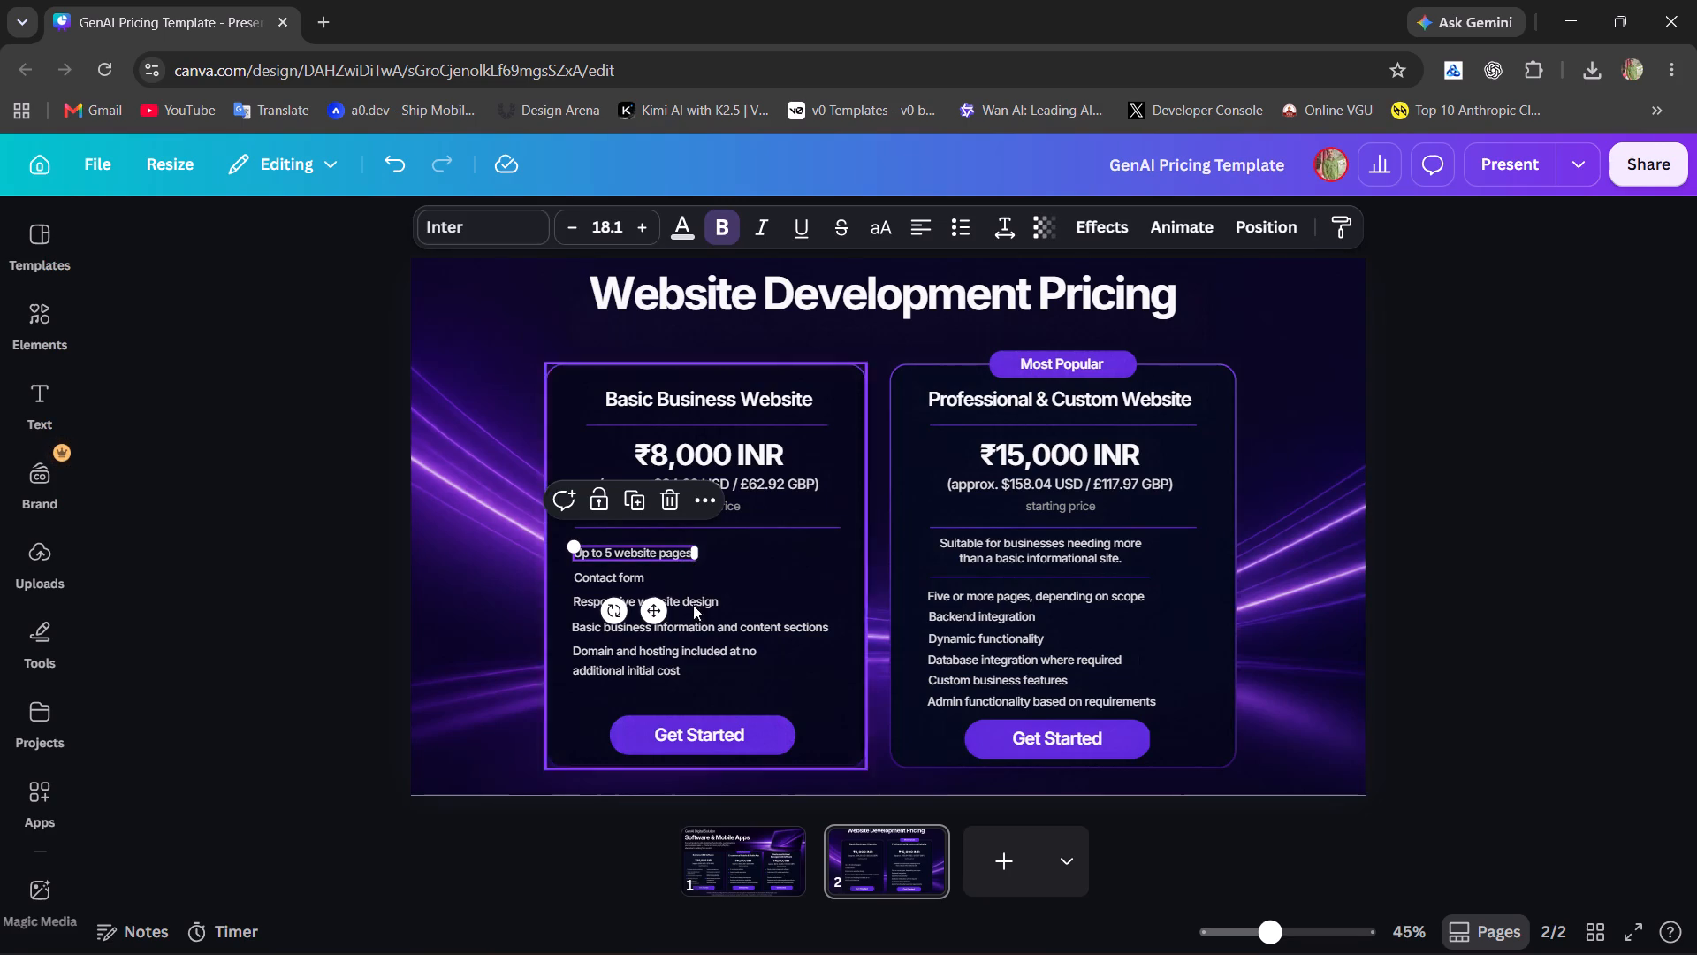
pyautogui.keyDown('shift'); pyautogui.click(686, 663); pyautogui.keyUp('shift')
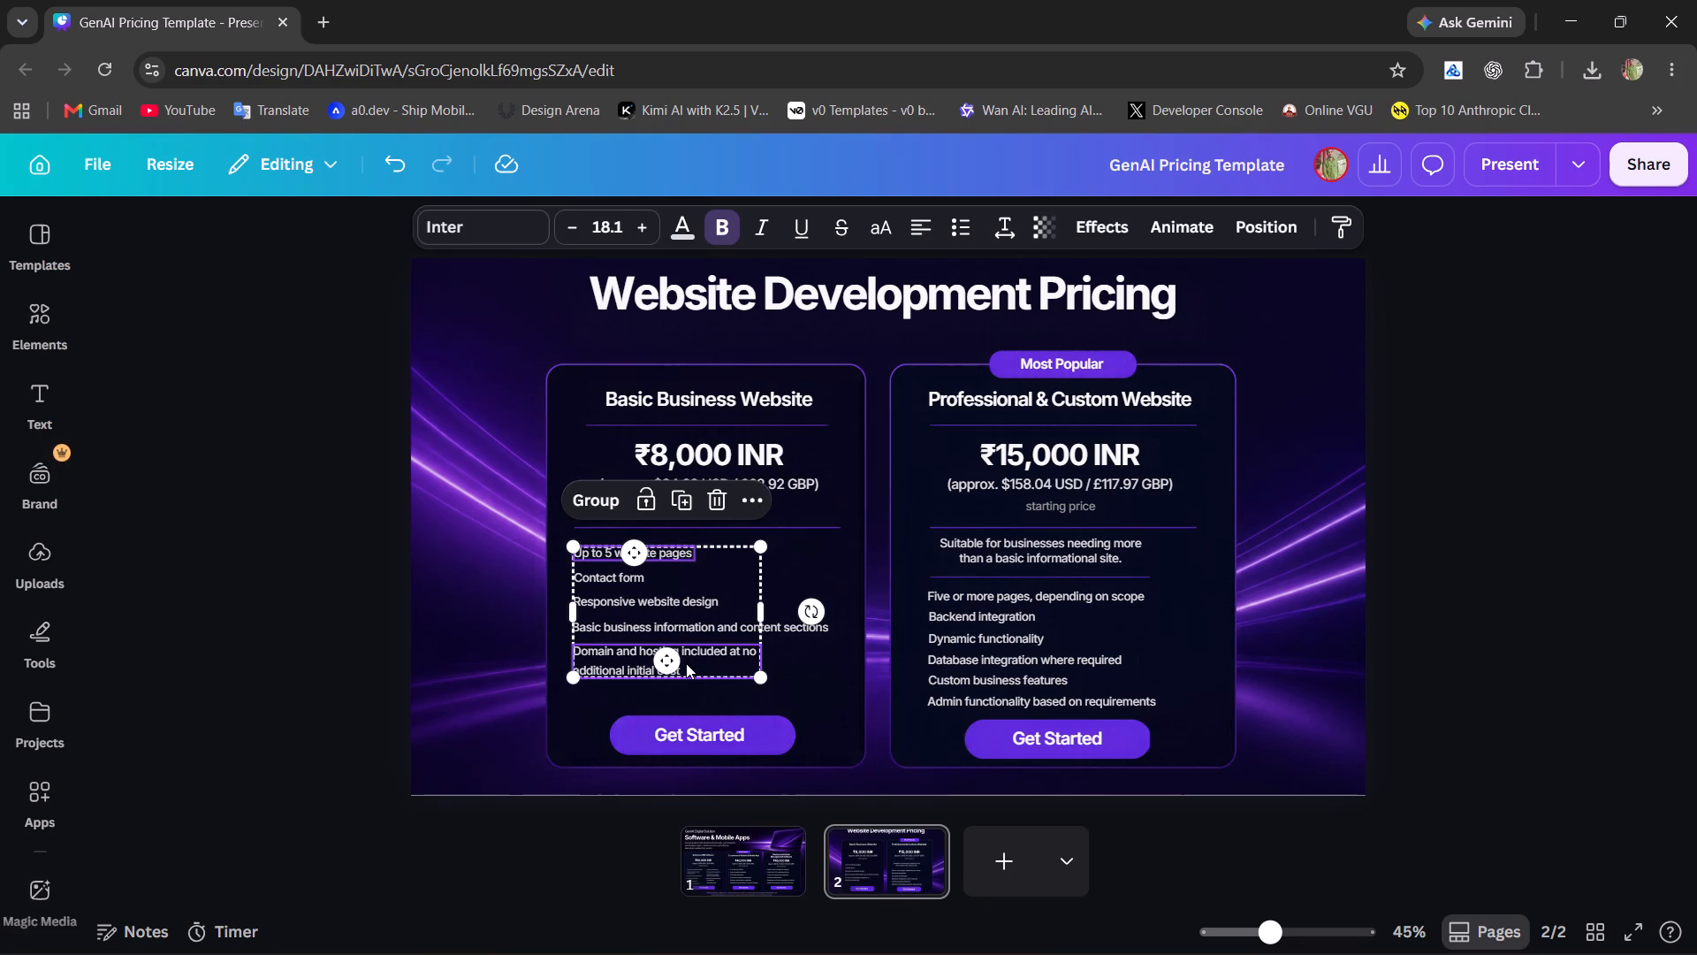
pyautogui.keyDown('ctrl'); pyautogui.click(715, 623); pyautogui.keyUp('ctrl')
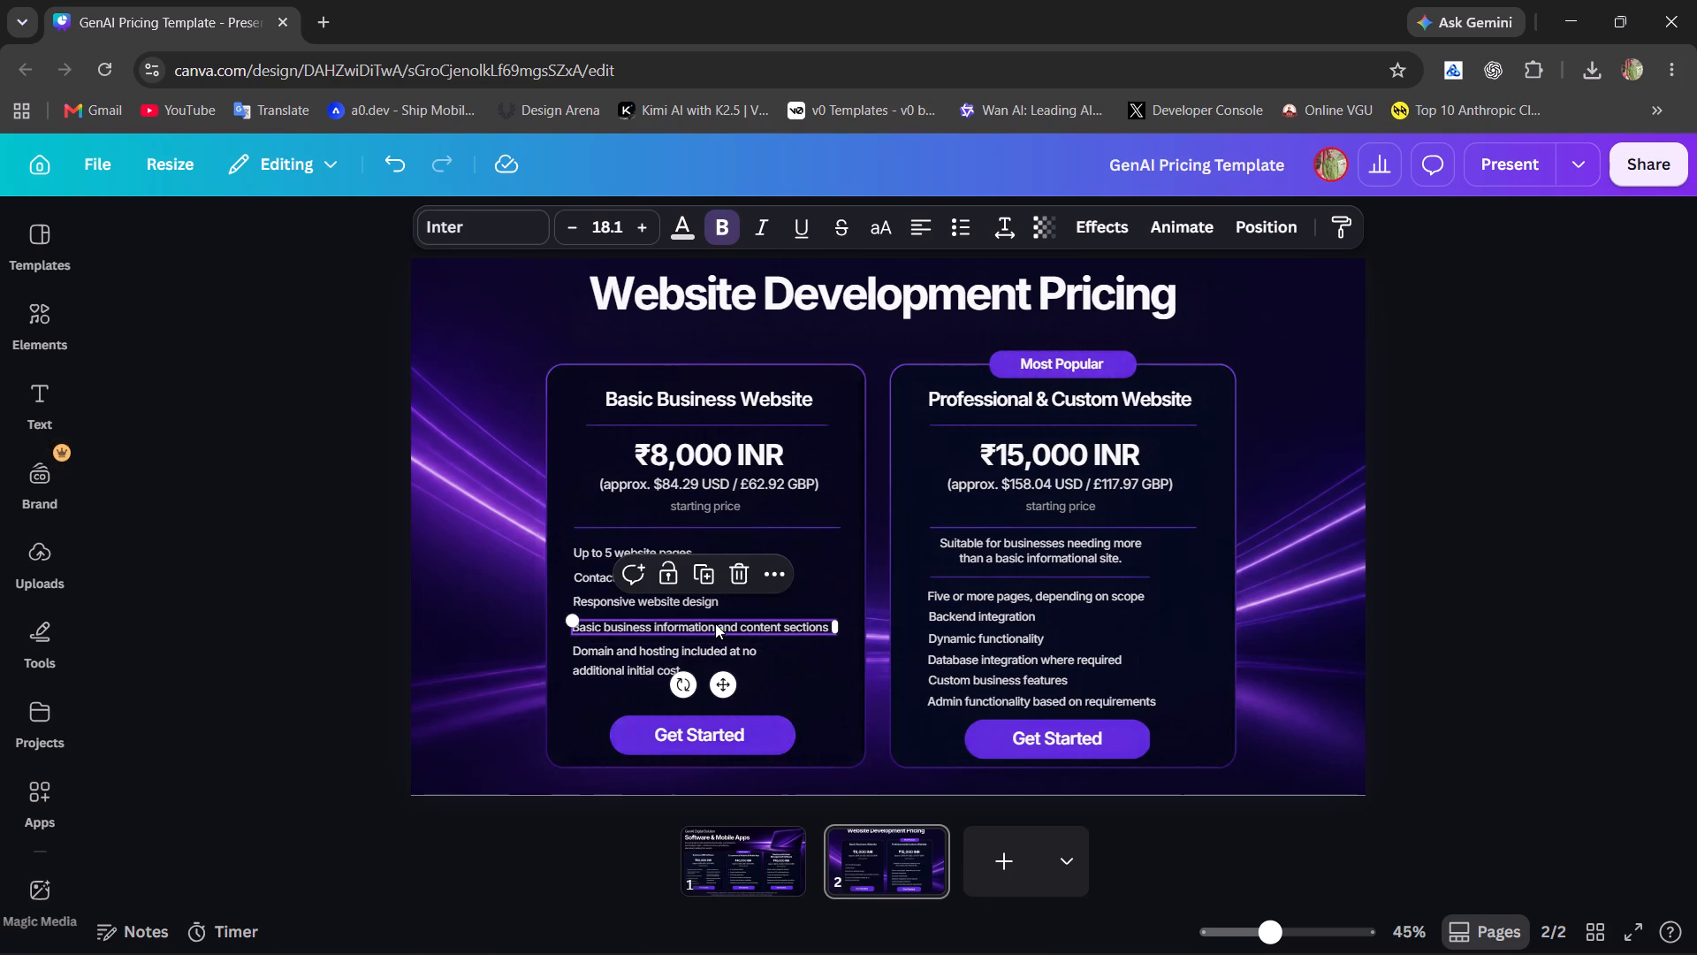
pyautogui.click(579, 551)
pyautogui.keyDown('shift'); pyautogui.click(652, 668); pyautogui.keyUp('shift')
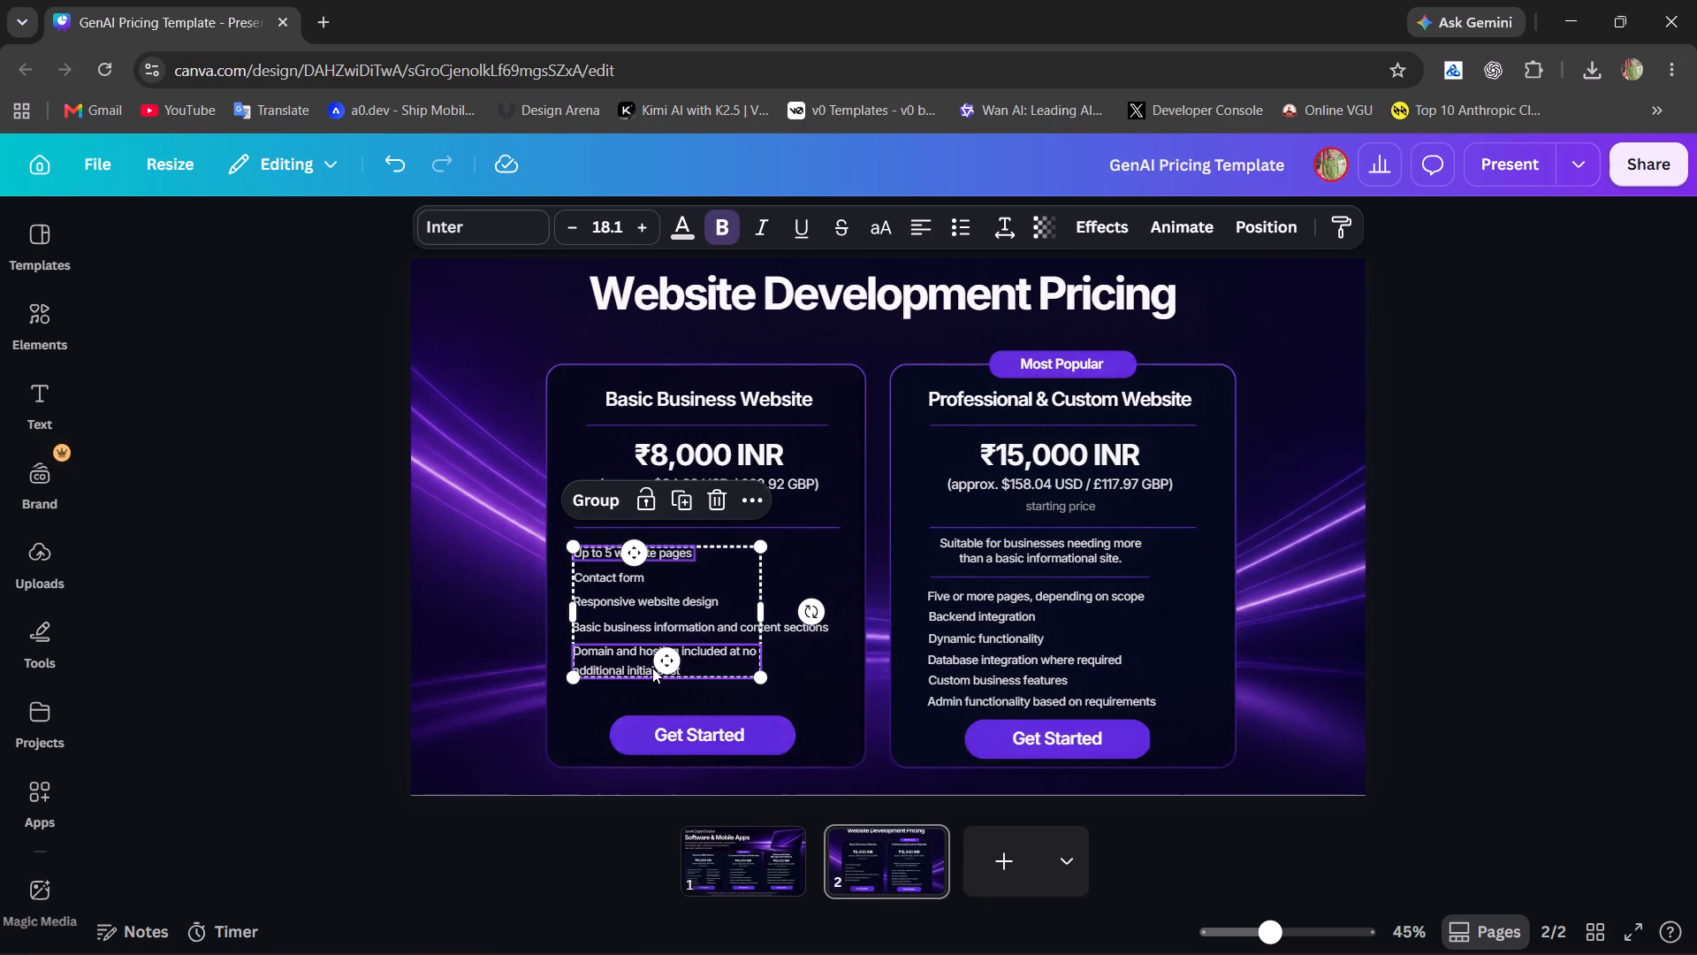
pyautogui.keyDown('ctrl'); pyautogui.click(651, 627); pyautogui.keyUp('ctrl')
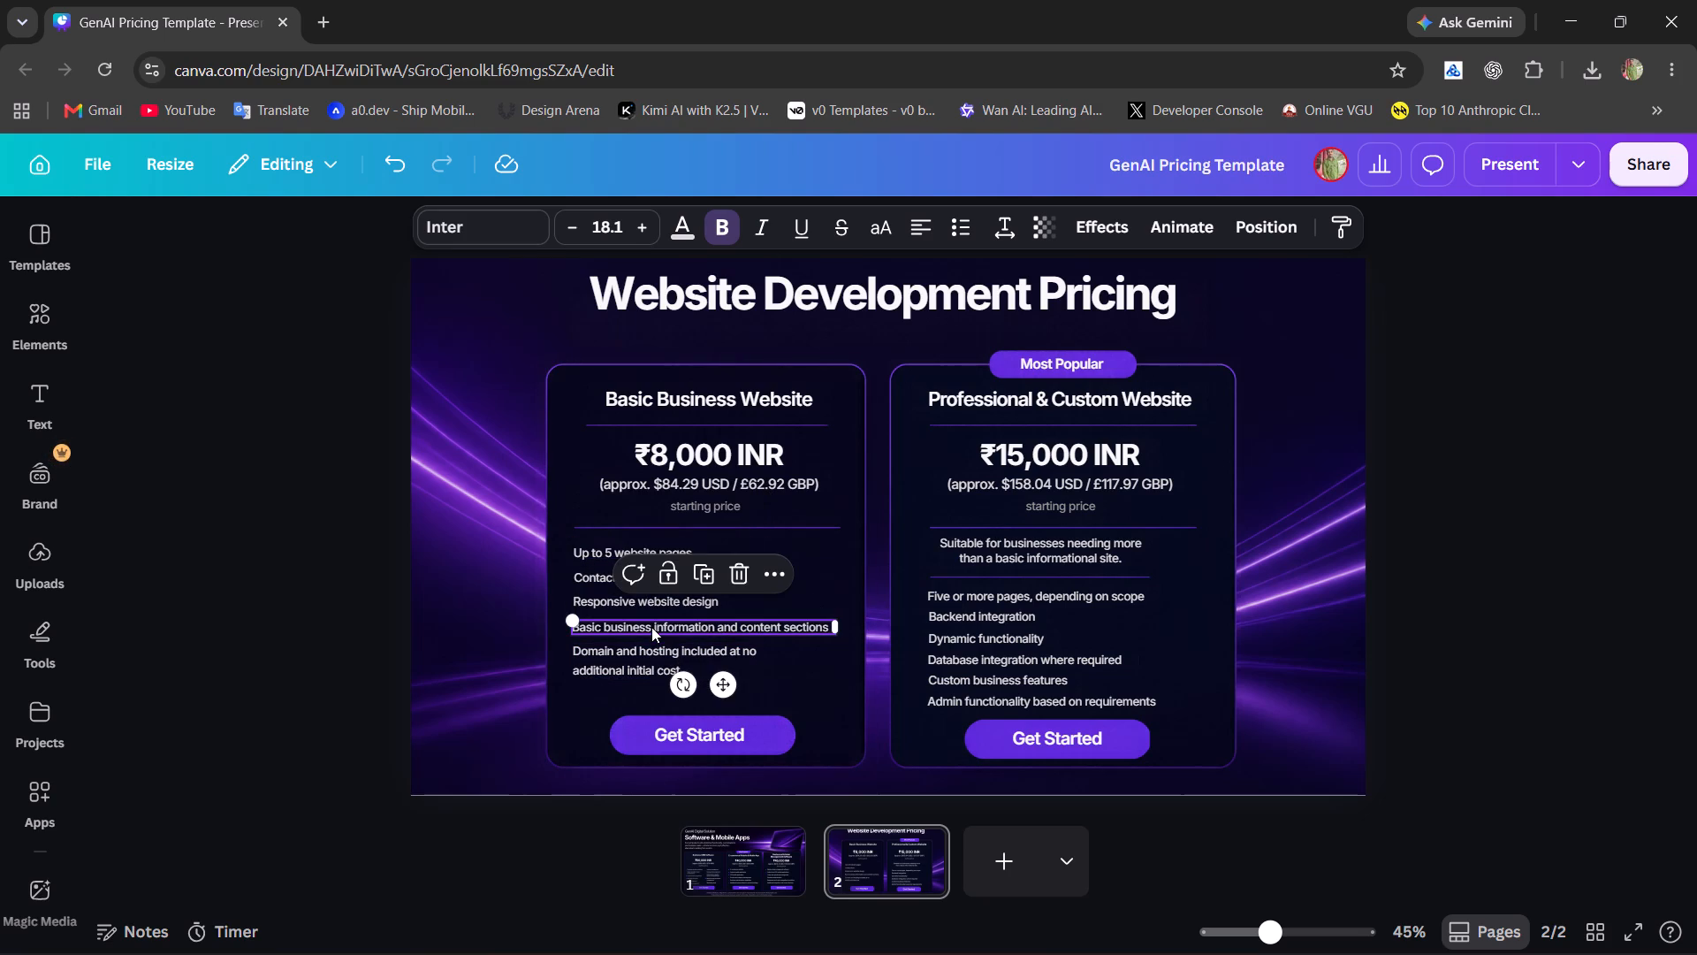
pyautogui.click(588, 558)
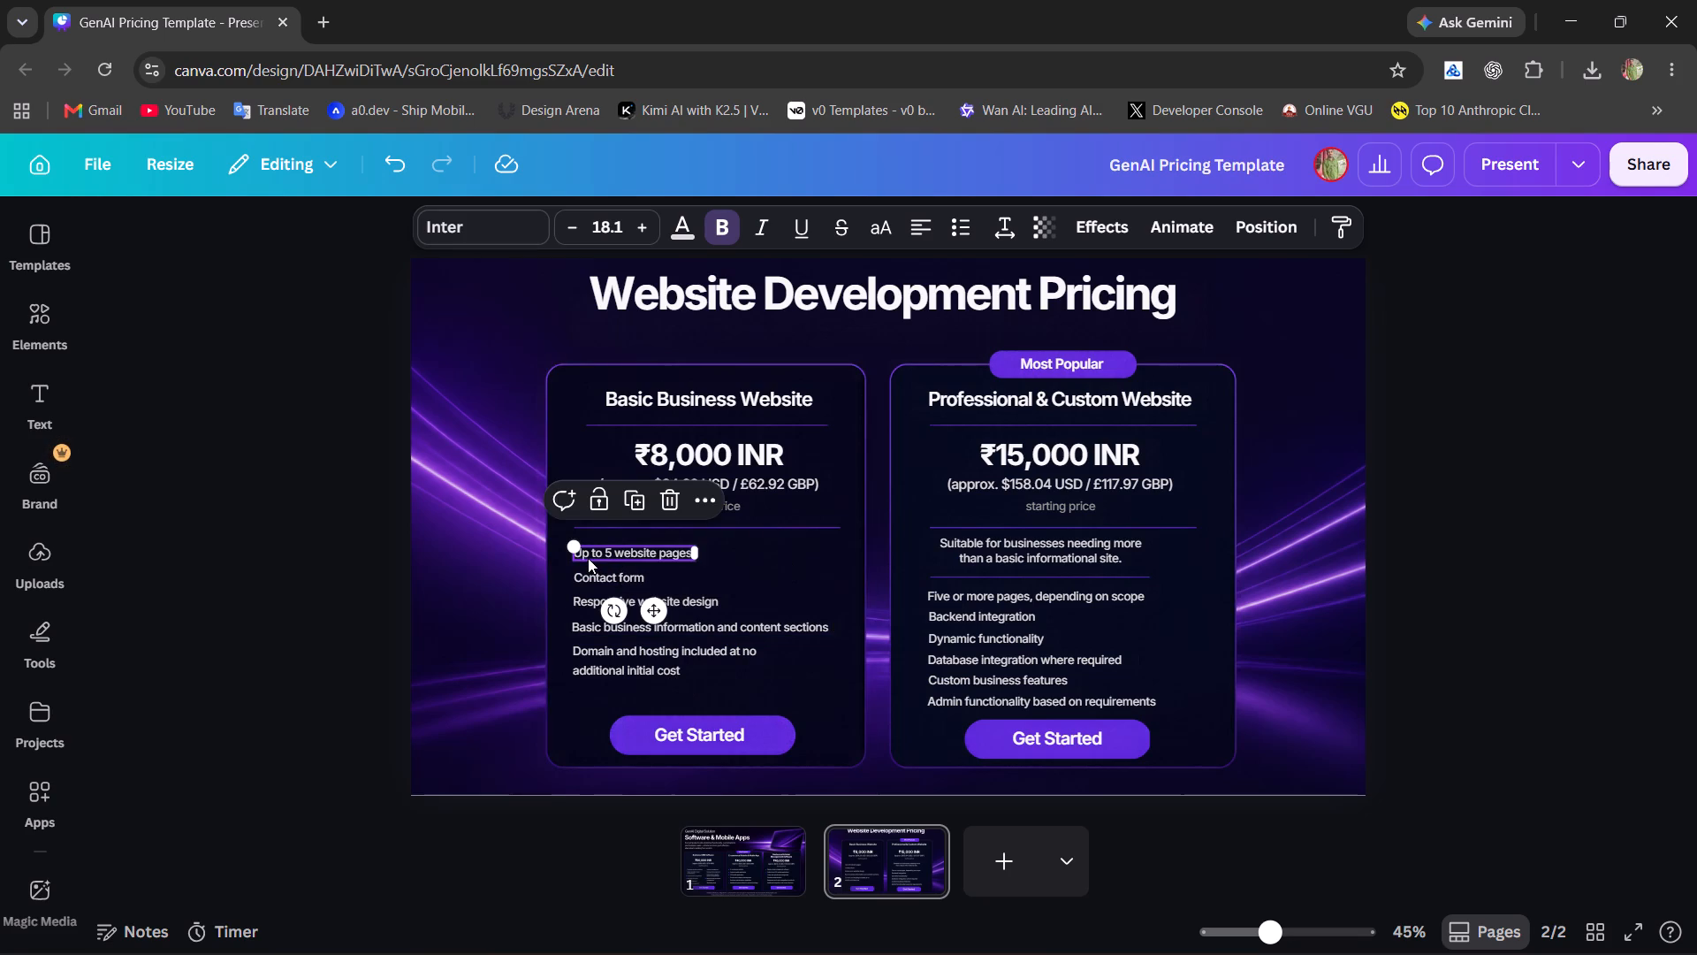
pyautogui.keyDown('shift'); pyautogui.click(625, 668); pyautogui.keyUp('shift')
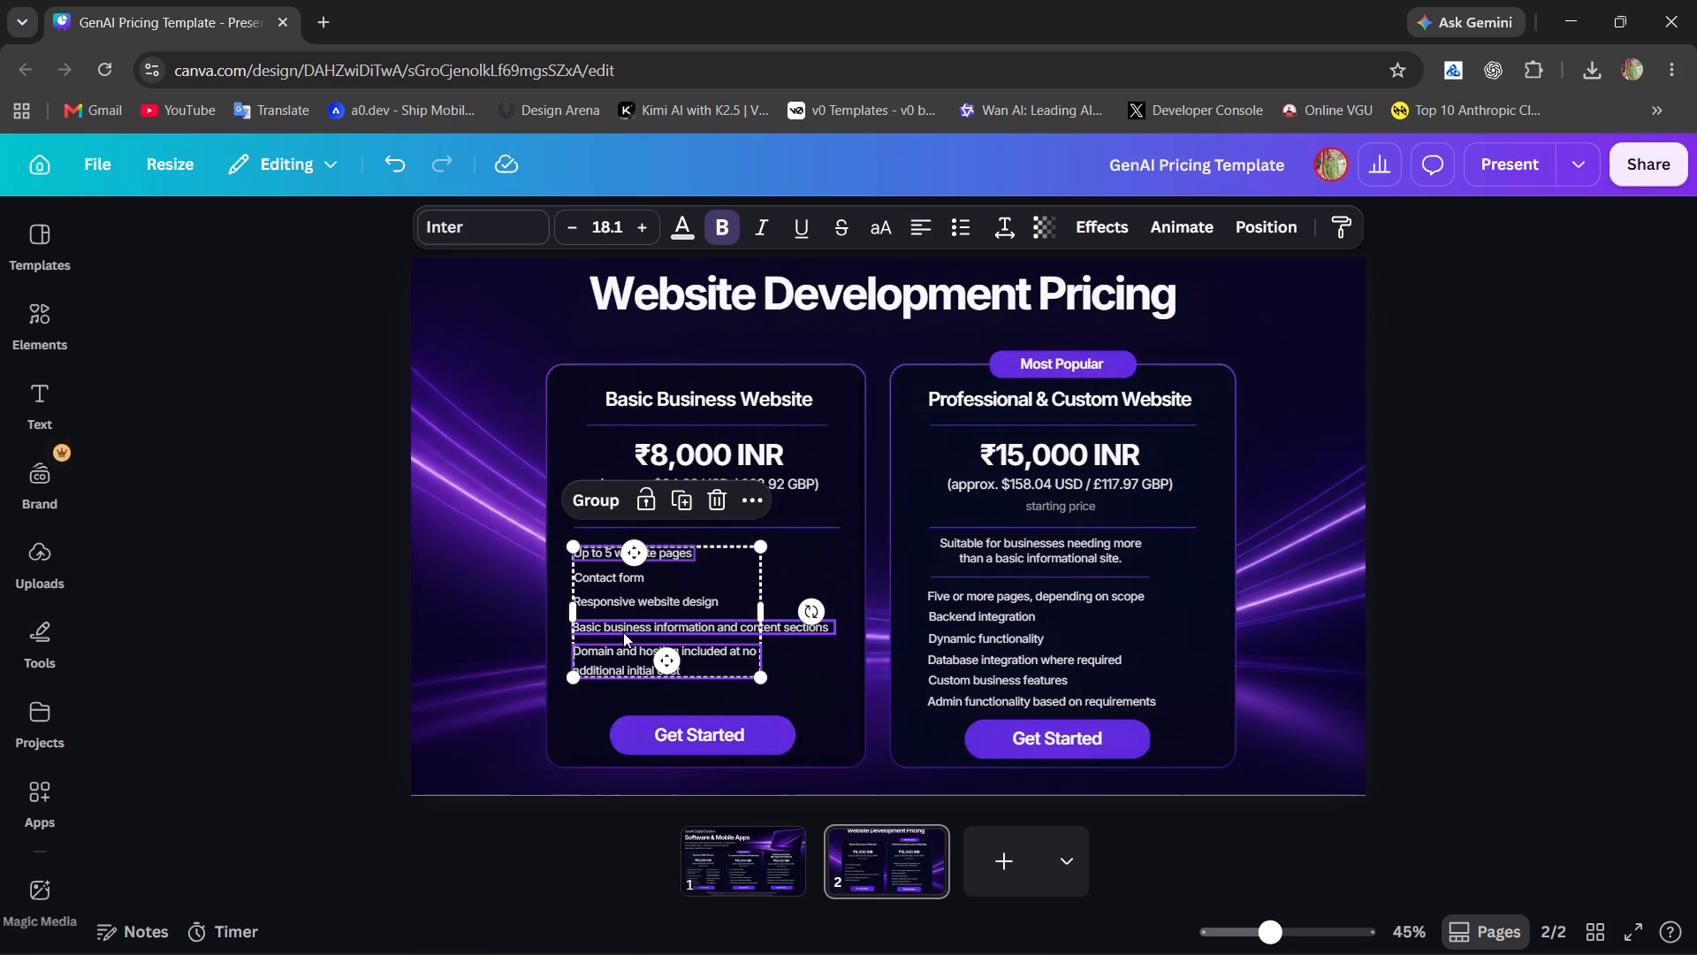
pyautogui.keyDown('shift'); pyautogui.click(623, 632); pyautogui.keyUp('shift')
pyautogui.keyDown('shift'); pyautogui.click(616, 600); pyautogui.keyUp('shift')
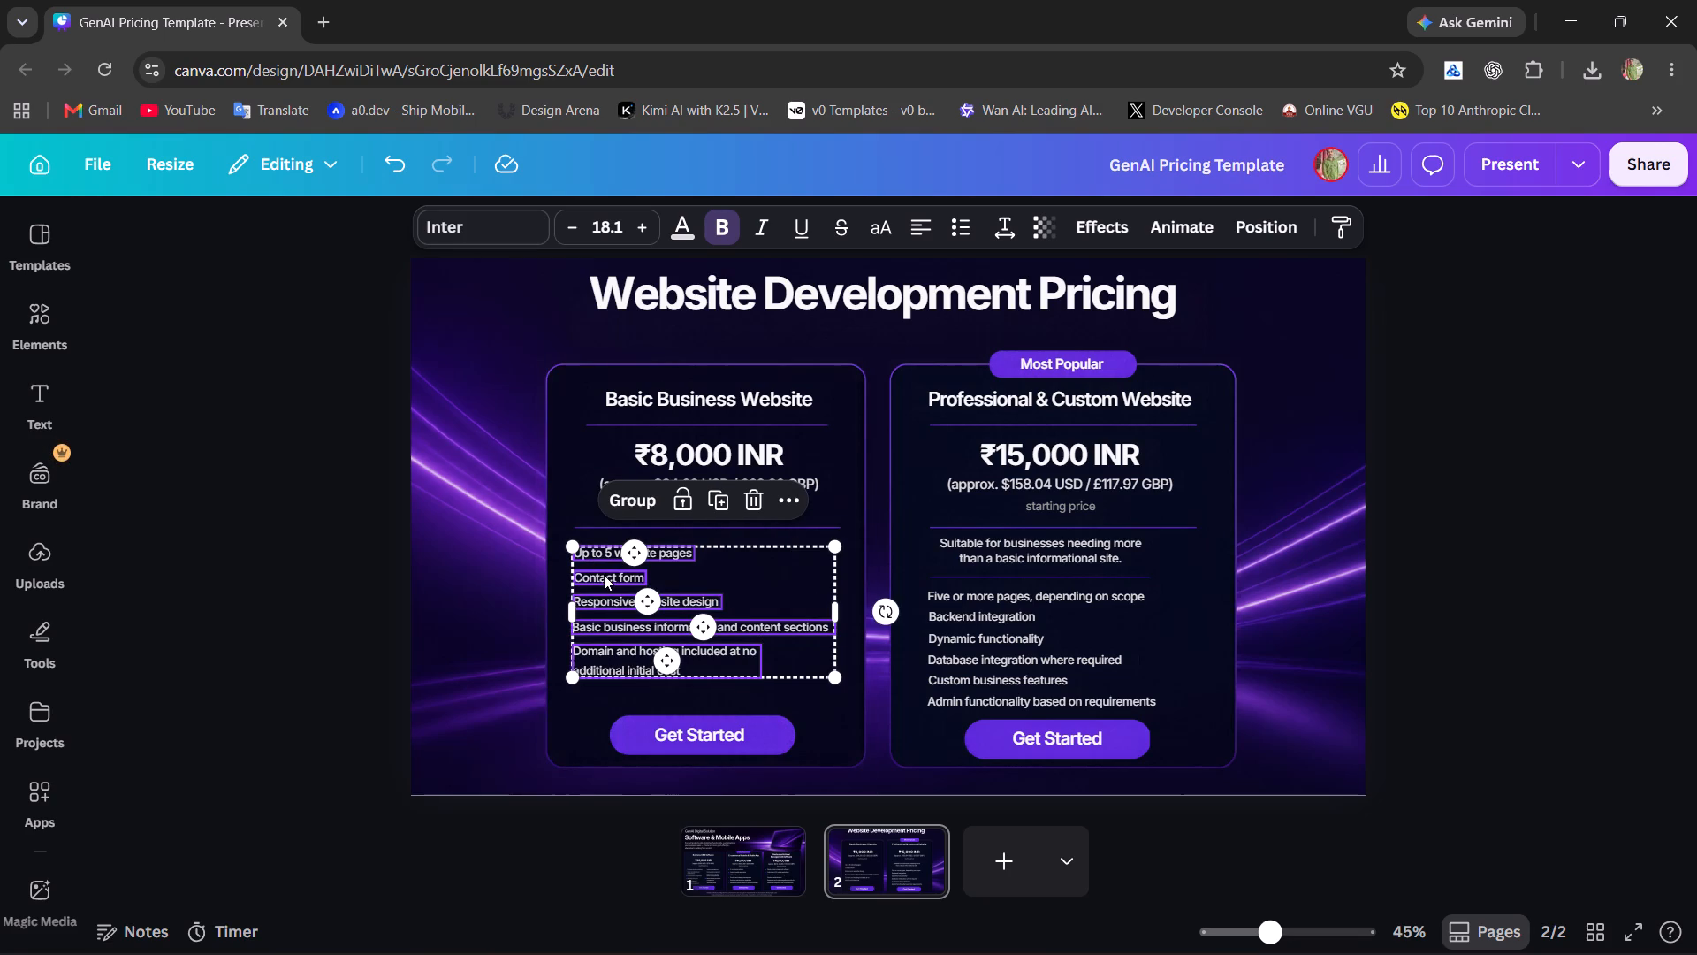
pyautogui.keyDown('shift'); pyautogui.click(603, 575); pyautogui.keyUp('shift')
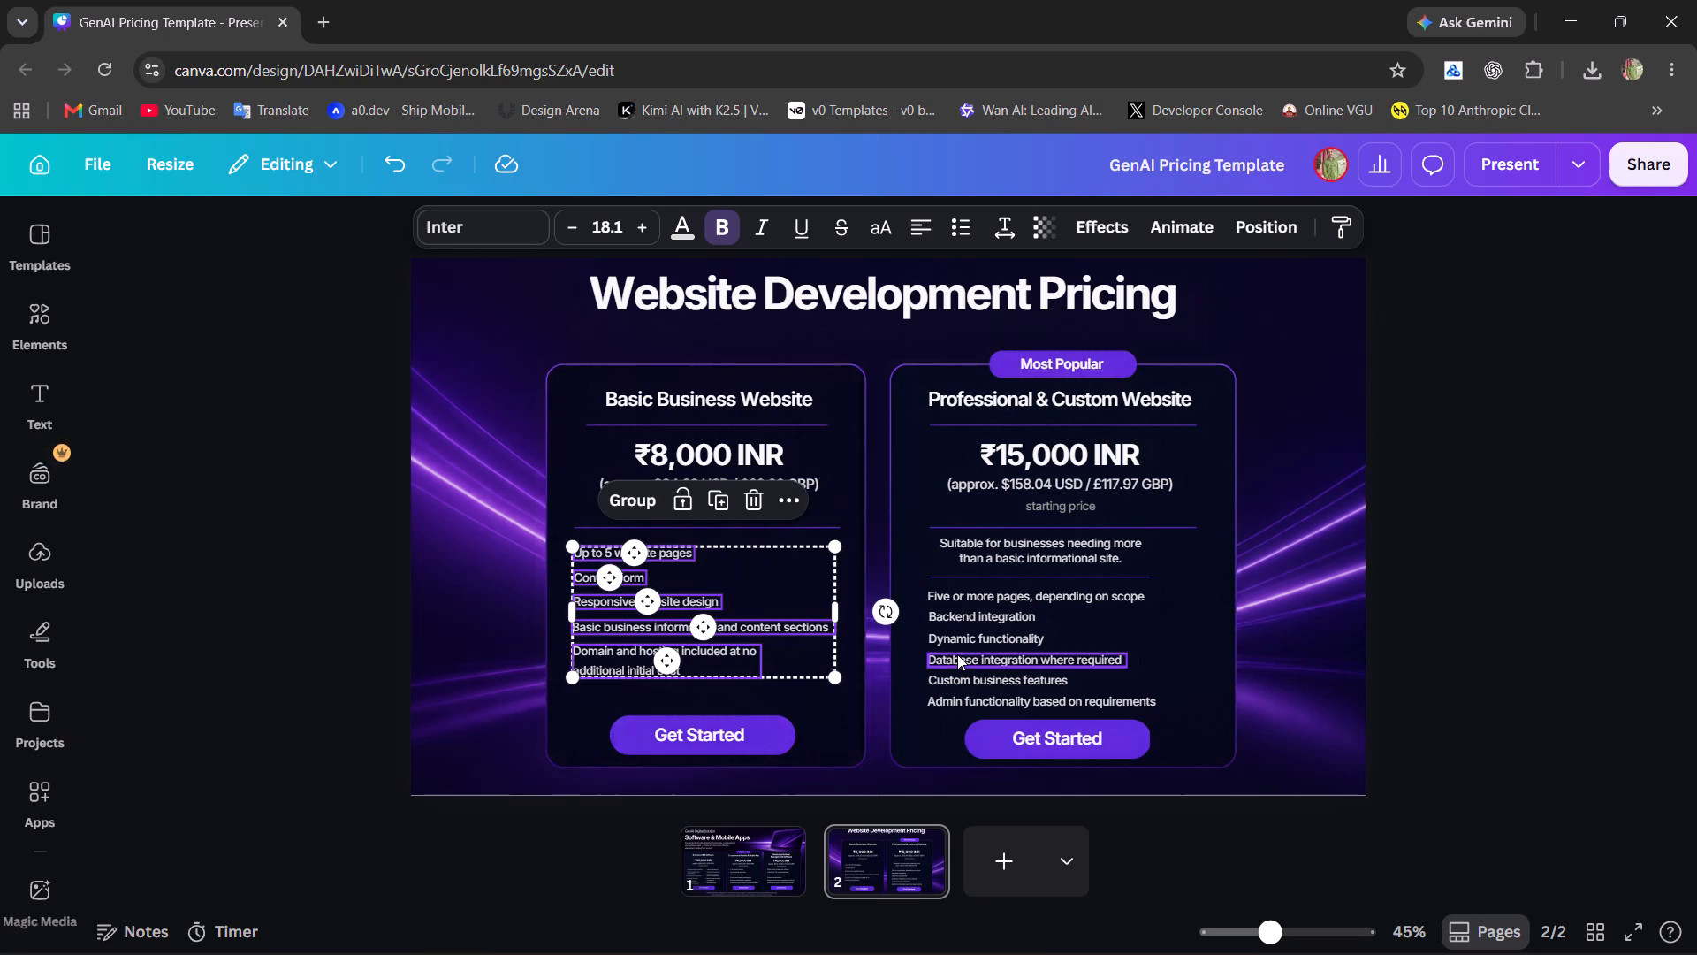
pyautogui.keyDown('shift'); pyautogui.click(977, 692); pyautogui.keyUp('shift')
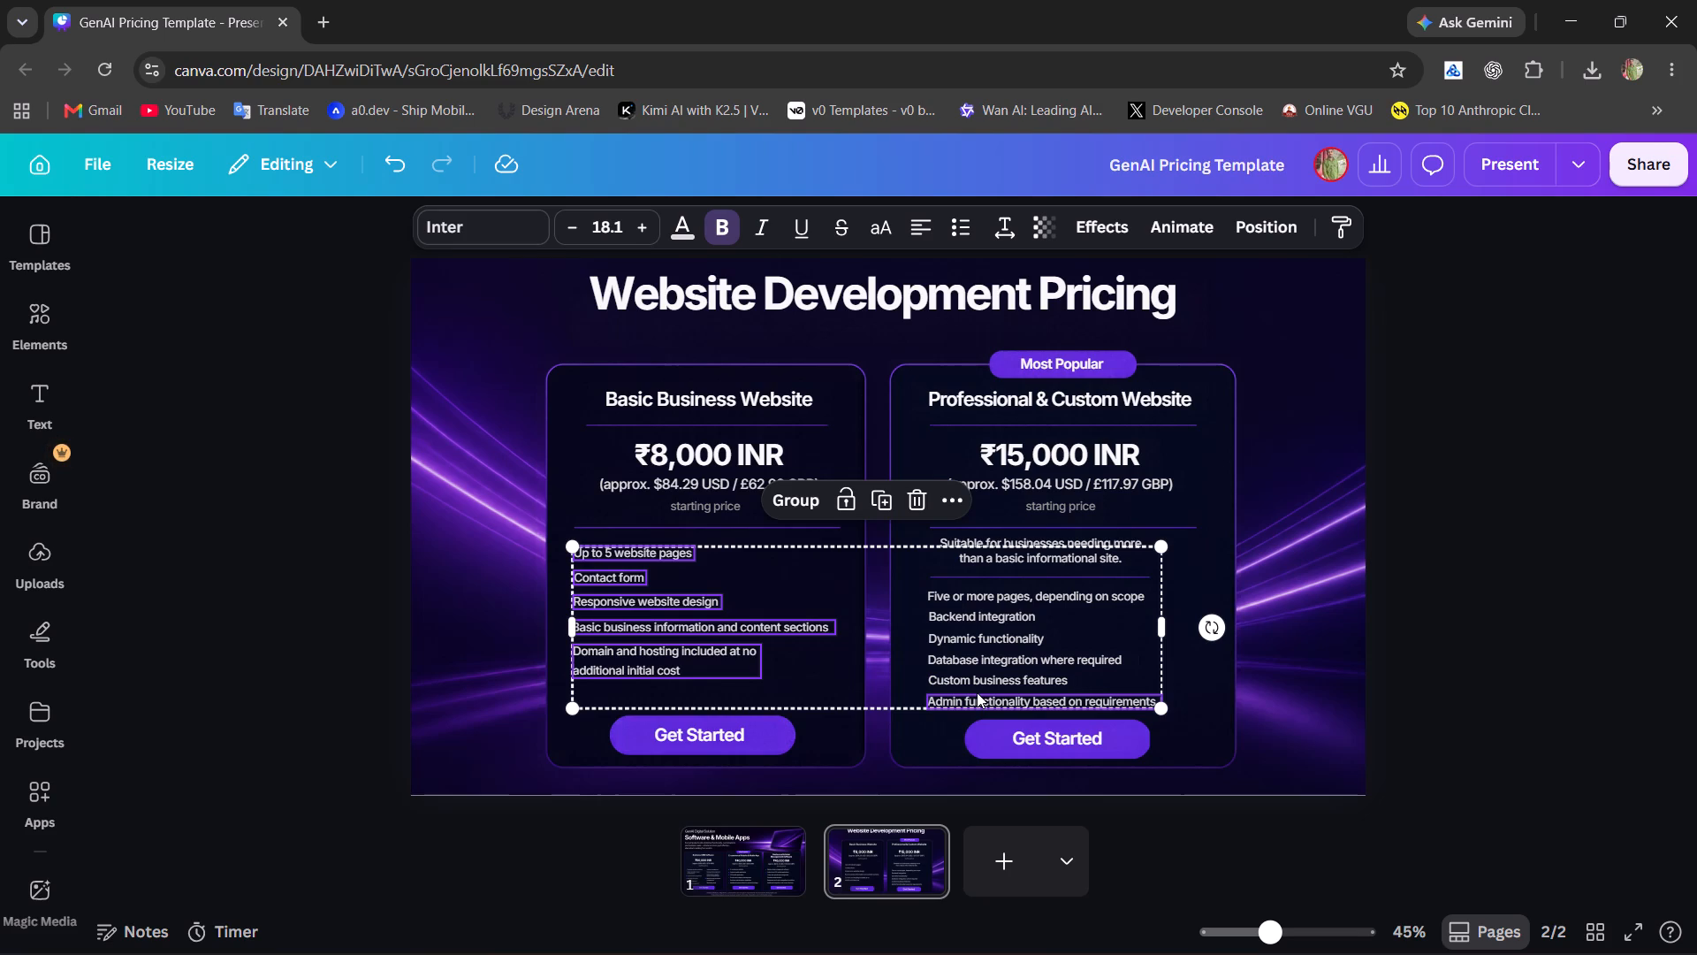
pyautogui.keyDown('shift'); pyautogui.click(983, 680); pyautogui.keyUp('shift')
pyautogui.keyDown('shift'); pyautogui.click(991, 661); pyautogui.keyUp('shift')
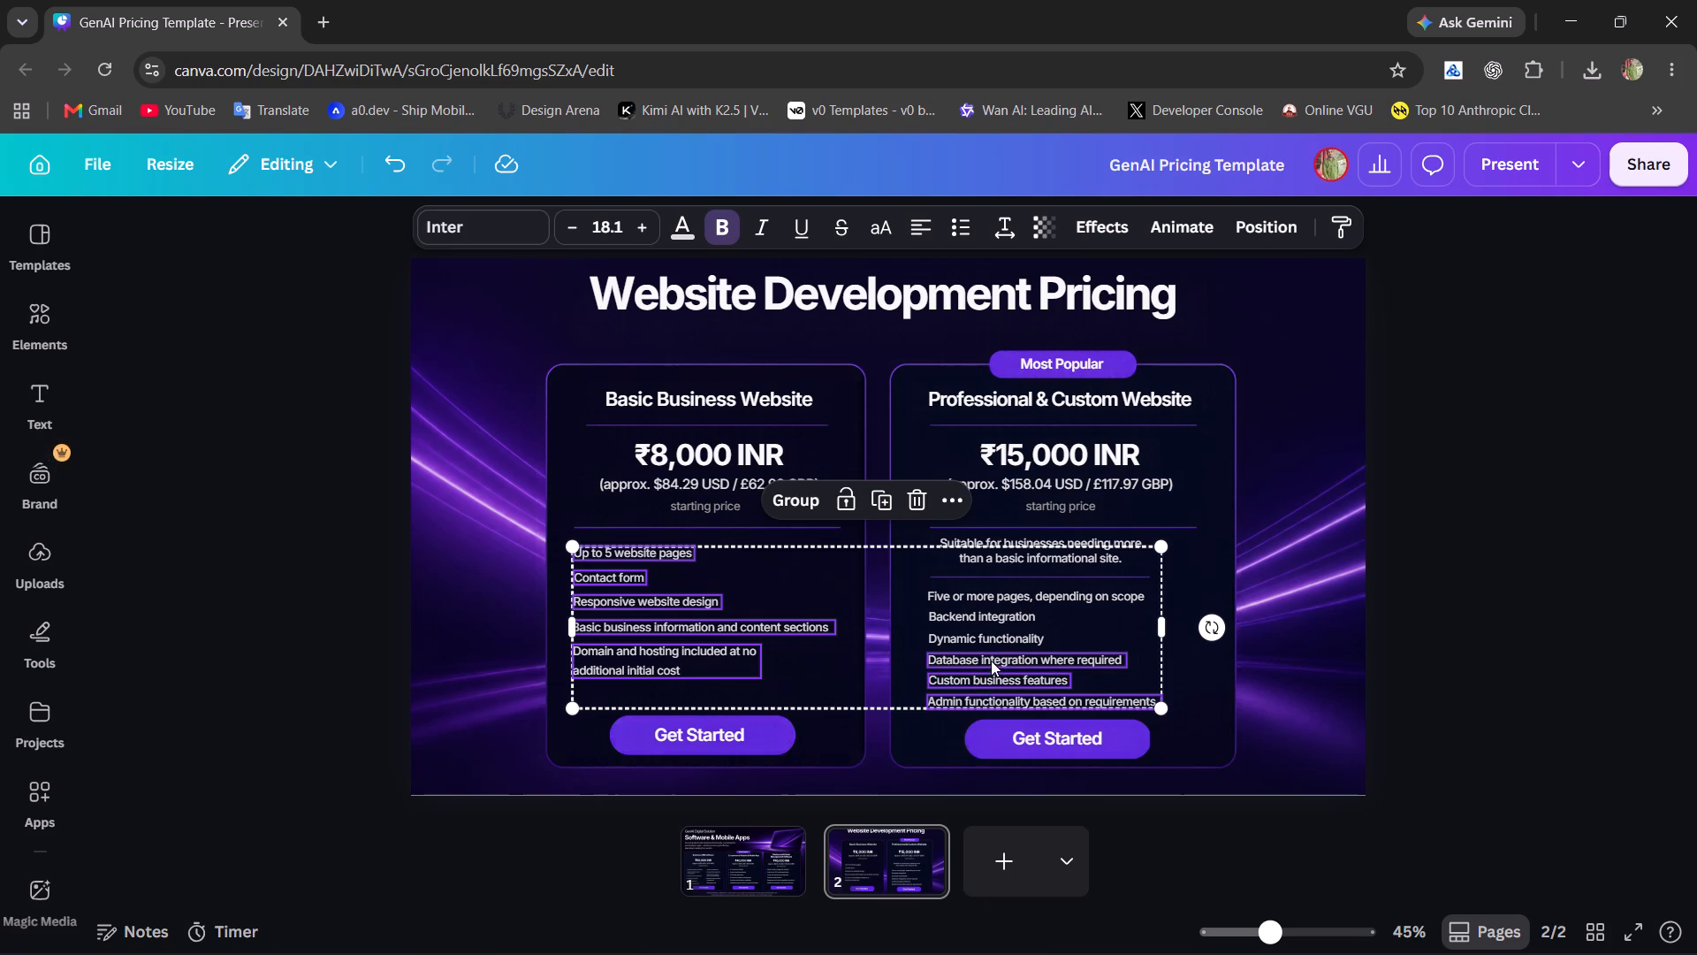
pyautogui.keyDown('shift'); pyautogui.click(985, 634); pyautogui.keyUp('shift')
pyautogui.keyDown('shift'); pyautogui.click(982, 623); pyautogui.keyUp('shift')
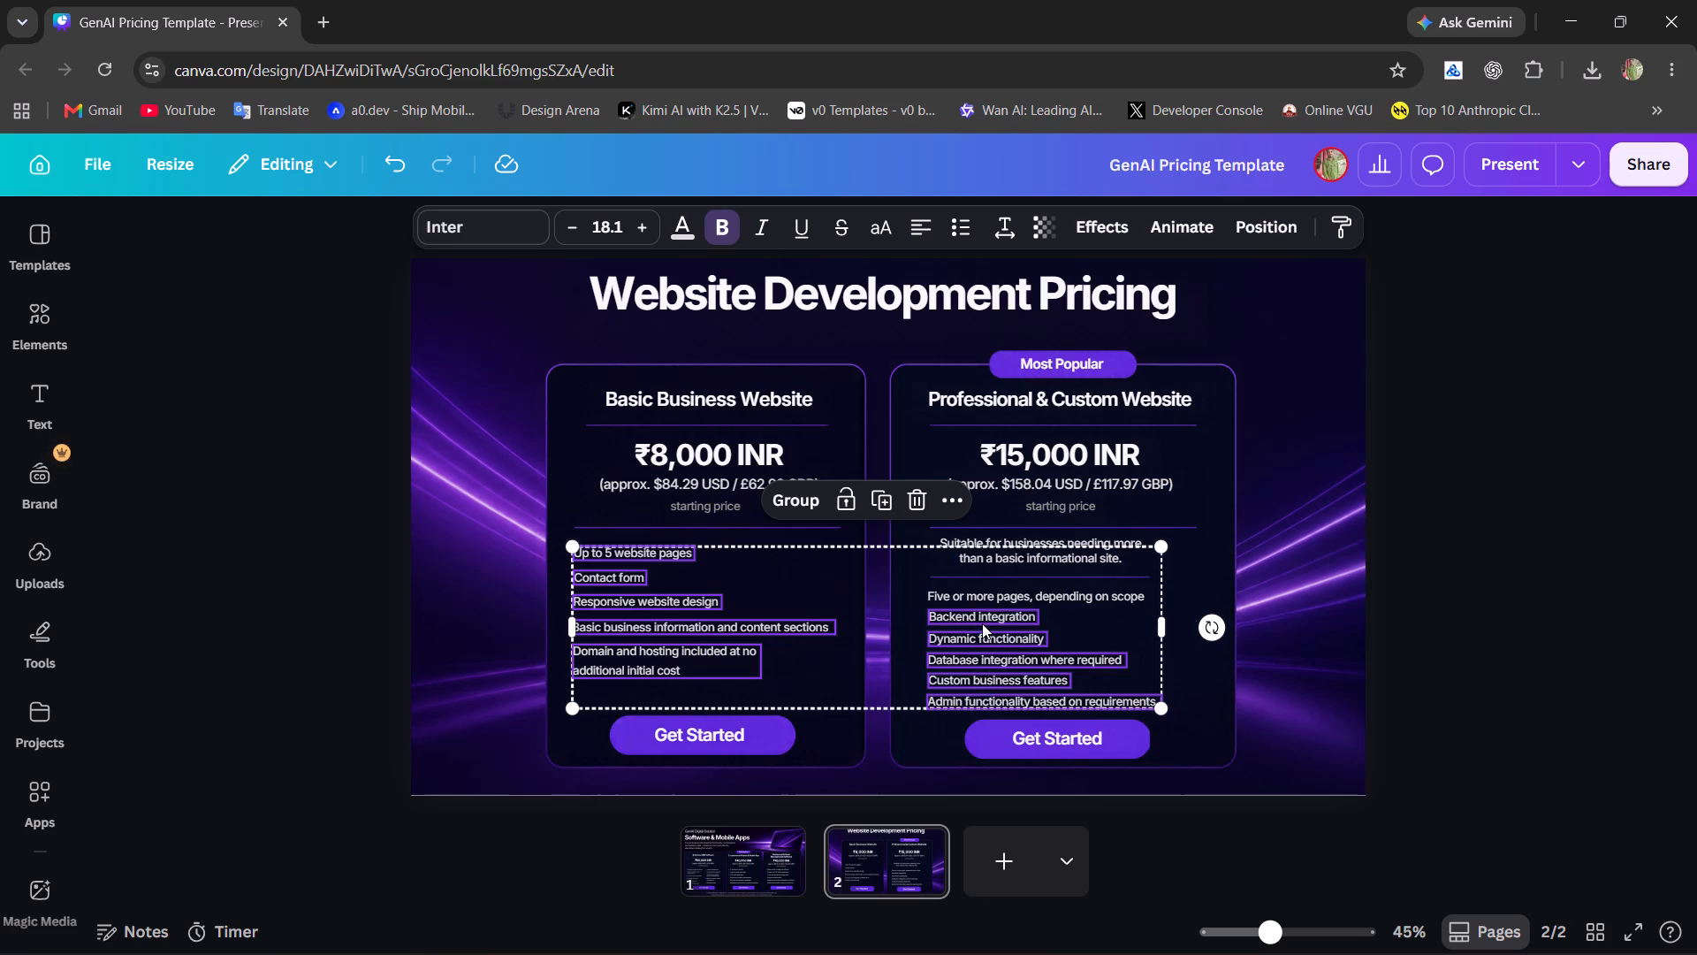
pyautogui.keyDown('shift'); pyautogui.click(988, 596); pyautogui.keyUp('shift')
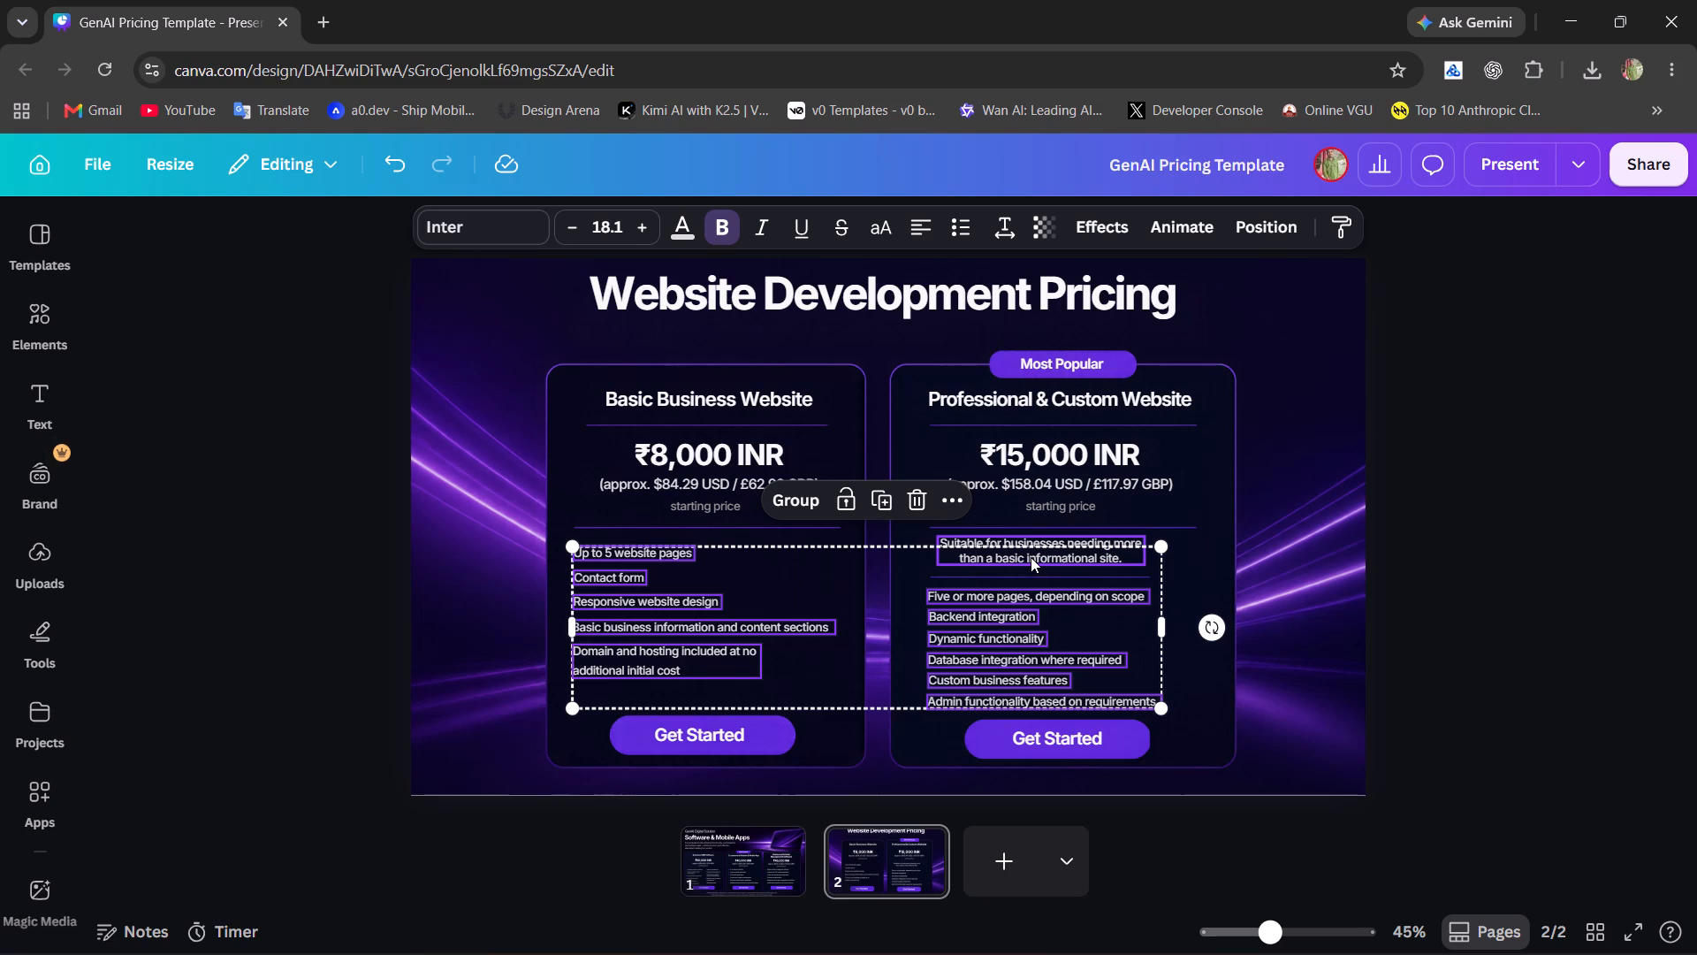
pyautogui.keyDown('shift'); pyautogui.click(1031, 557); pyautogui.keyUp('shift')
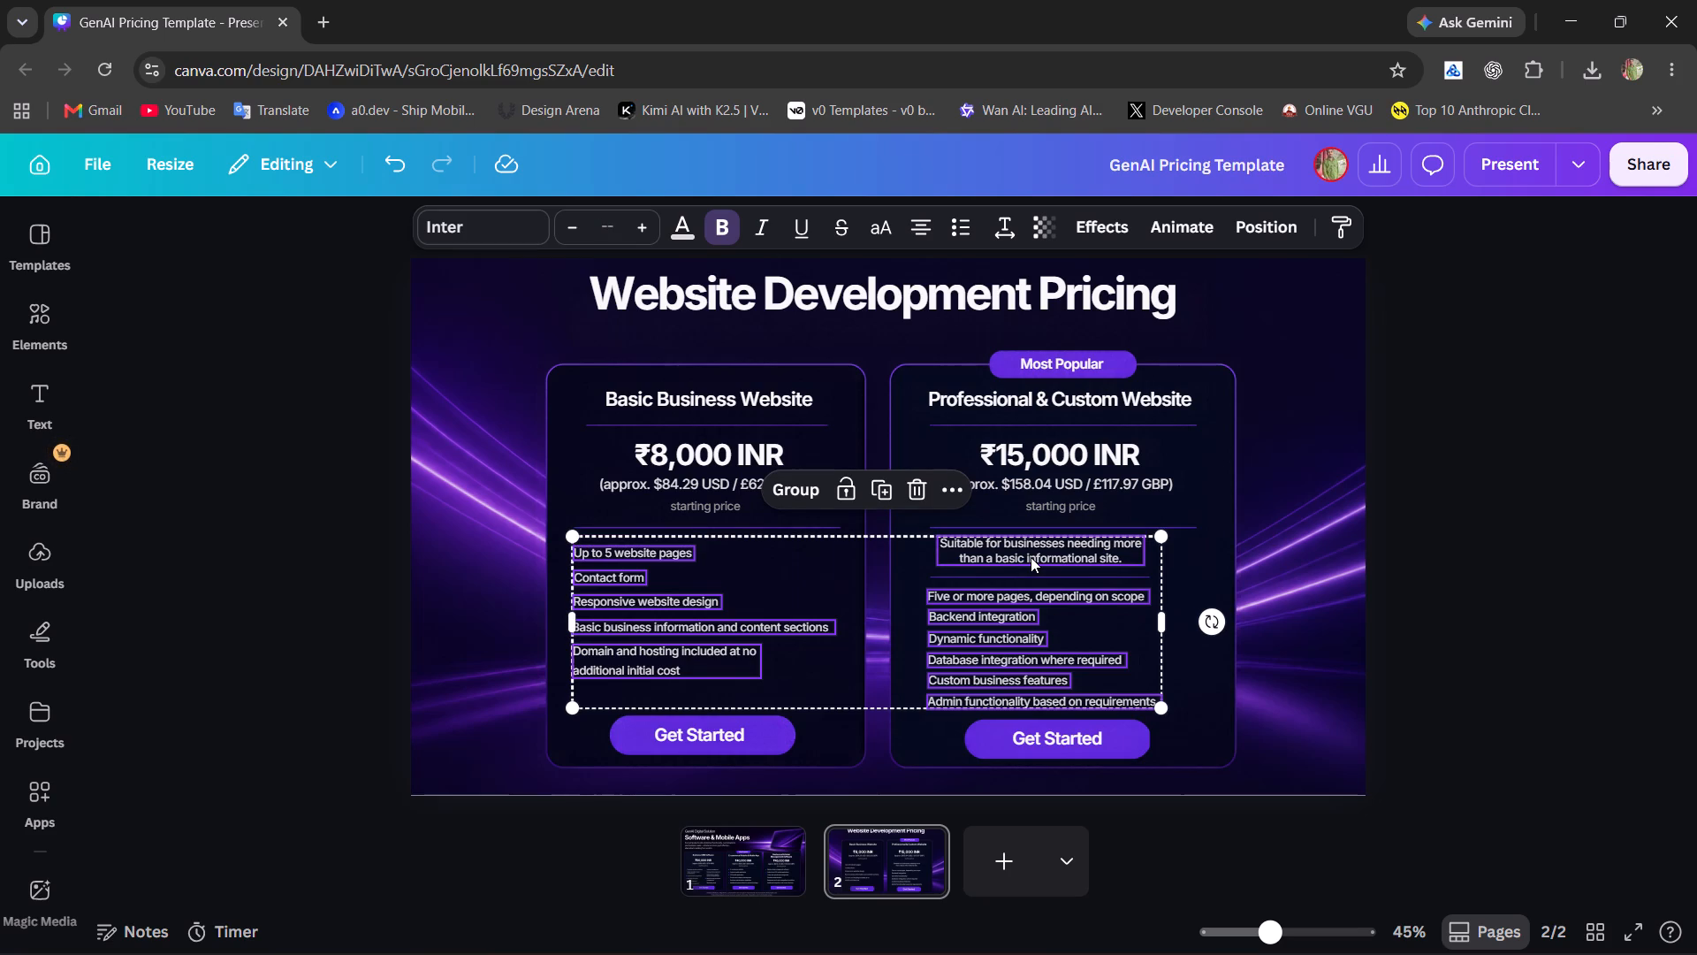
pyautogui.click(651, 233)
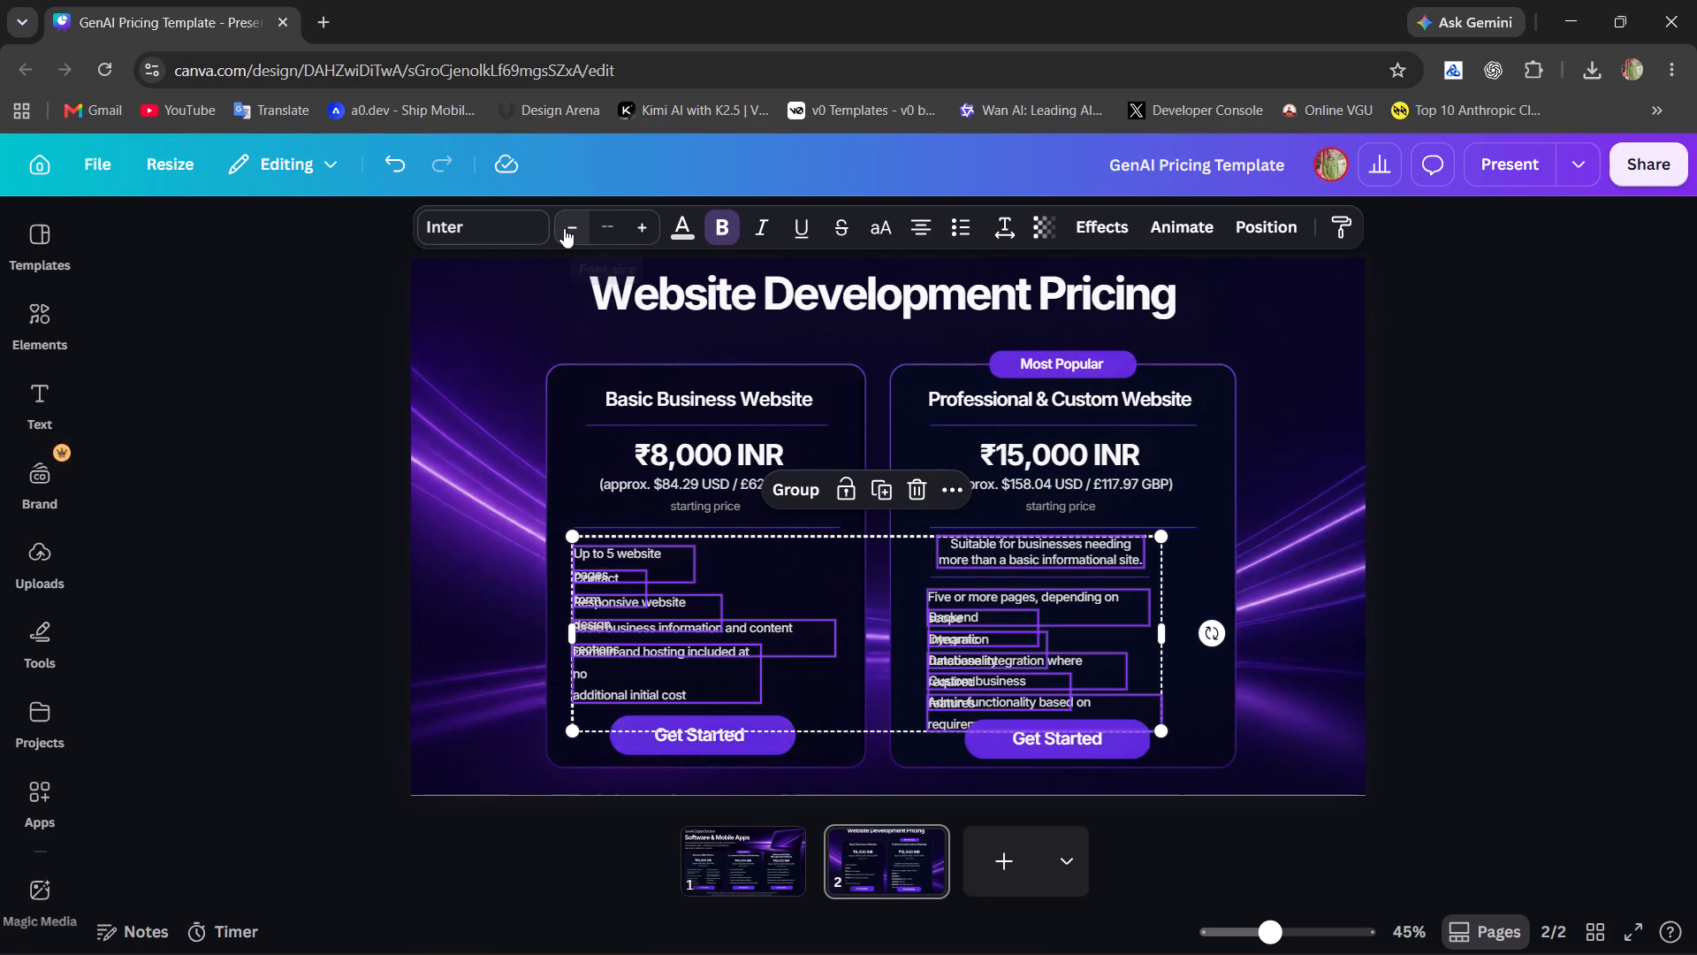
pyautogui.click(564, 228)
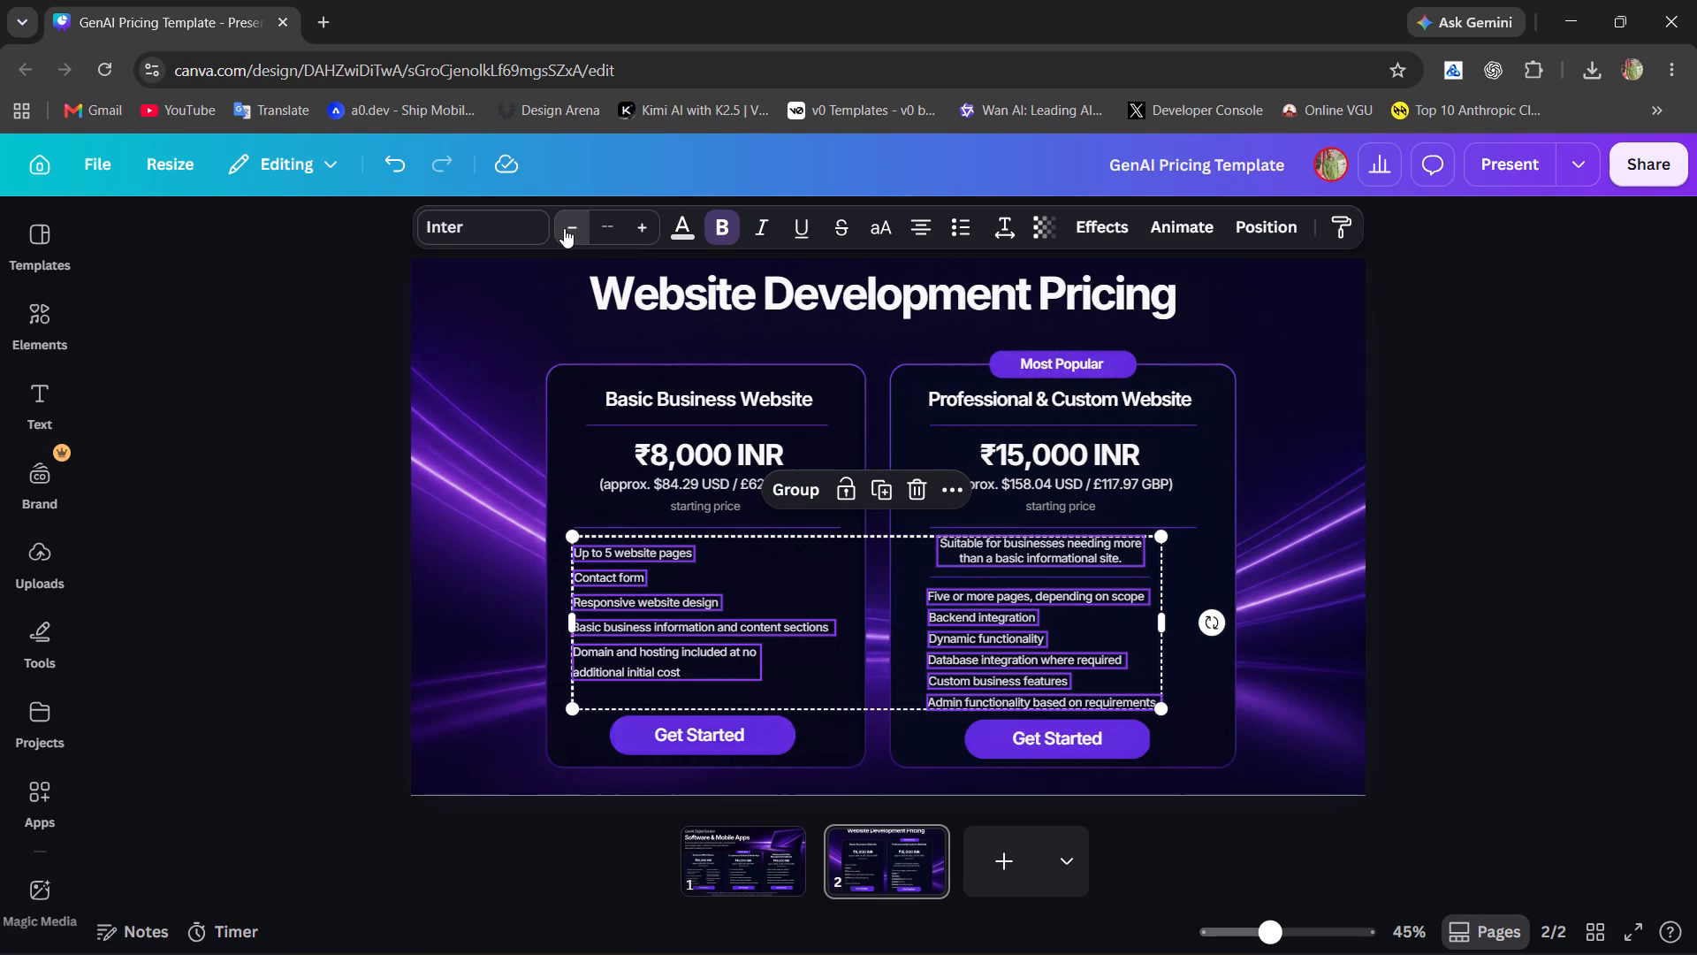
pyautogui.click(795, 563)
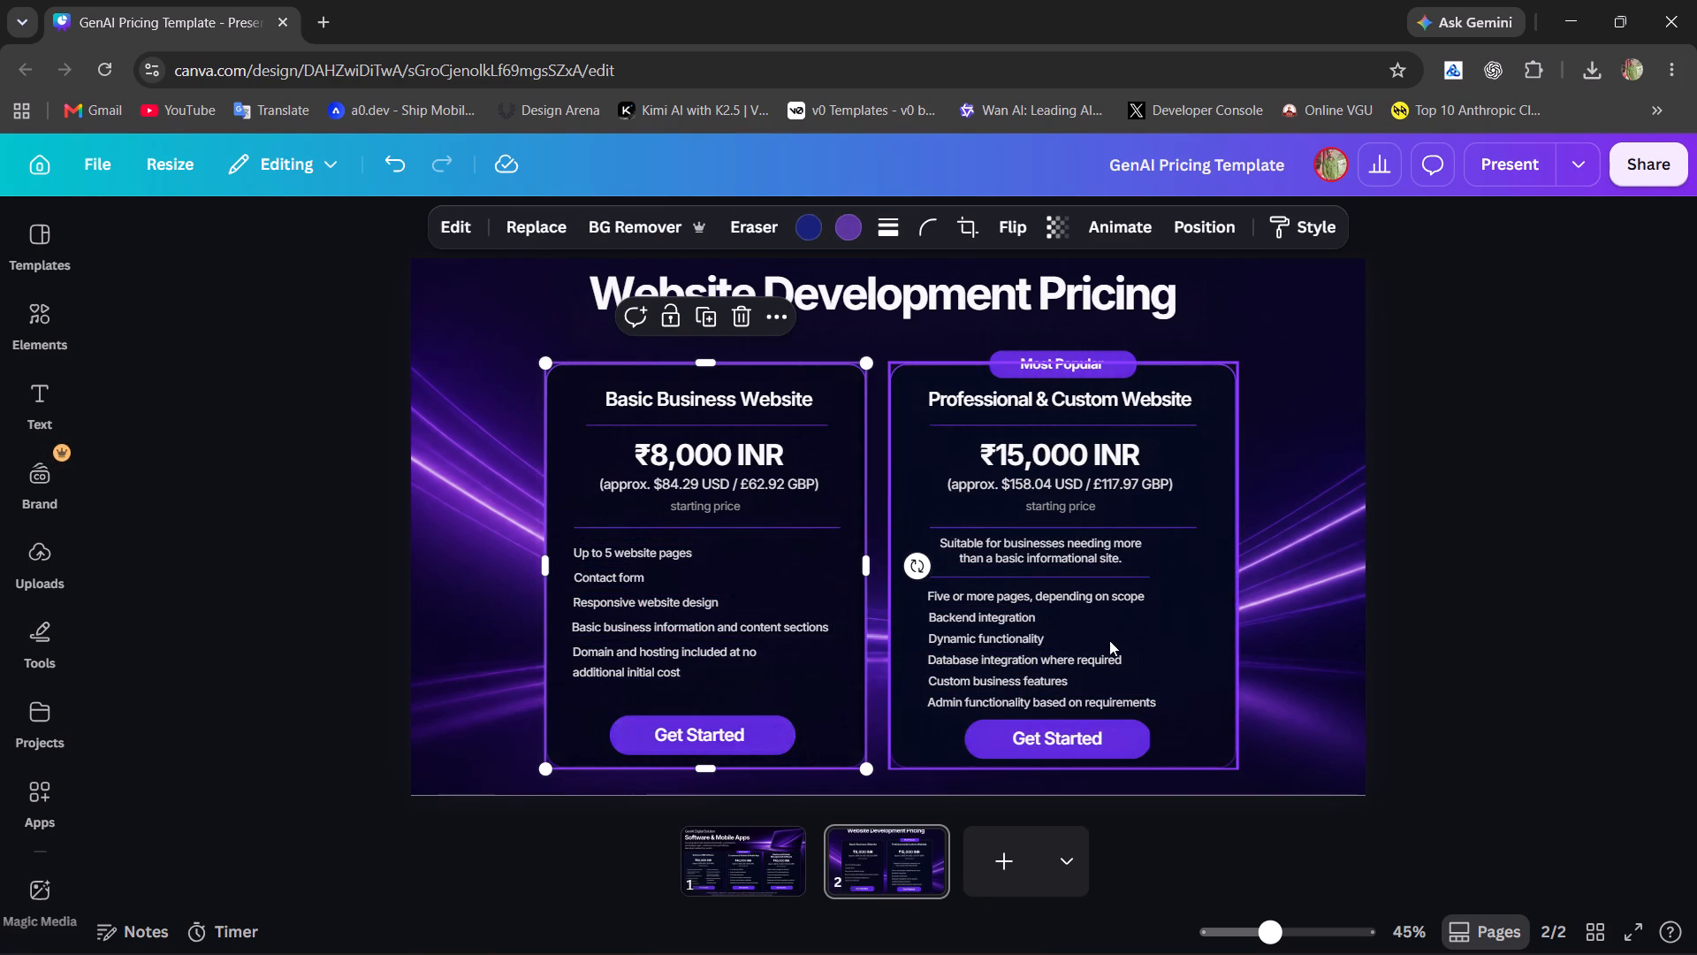
# Lengthen the divider under the "Suitable for businesses" note to the right so it ends level with the divider above the note.
pyautogui.click(1122, 576)
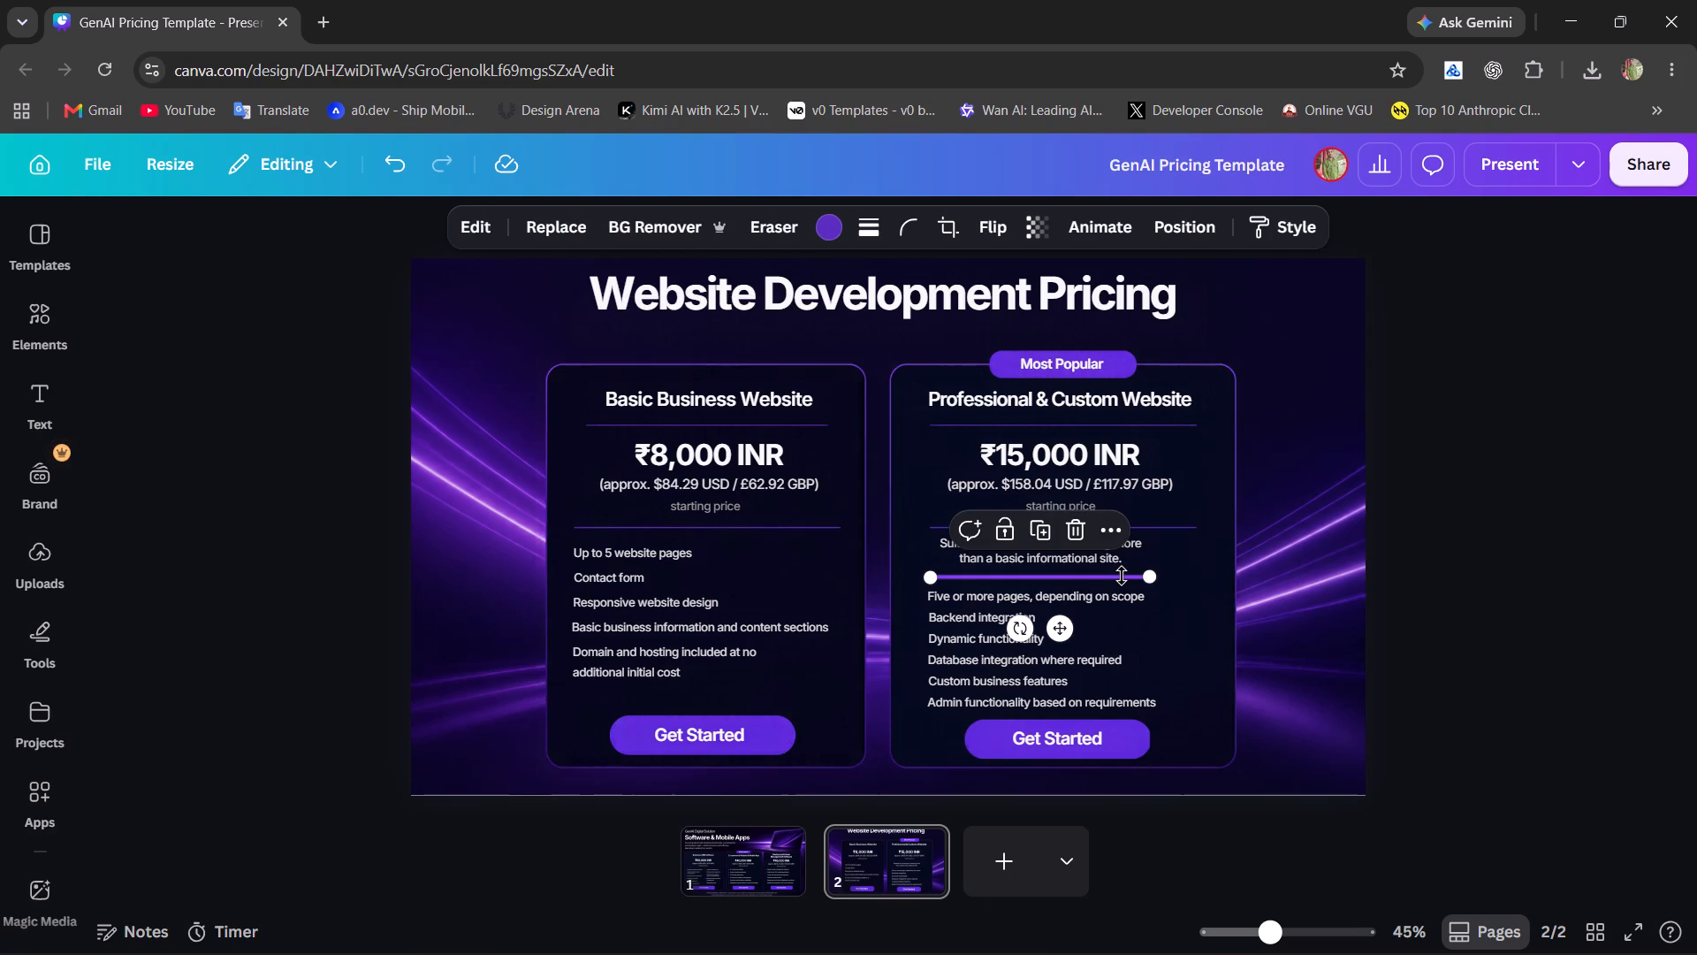
pyautogui.press('Right')
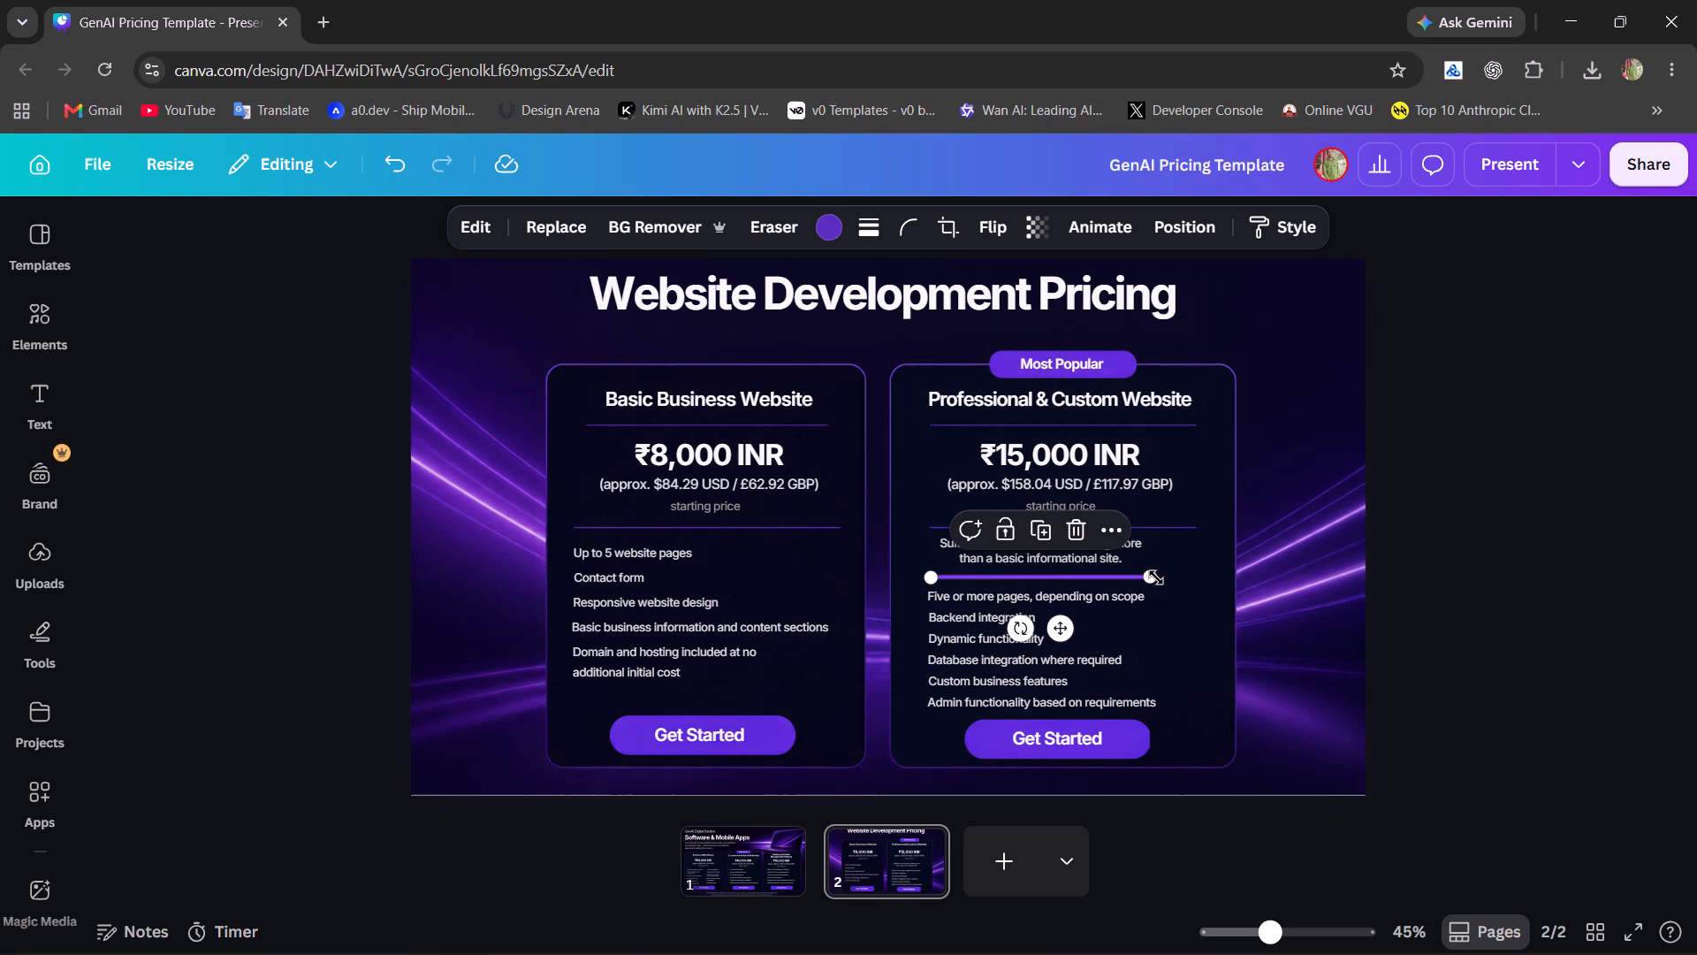
pyautogui.moveTo(1153, 577); pyautogui.dragTo(1185, 575)
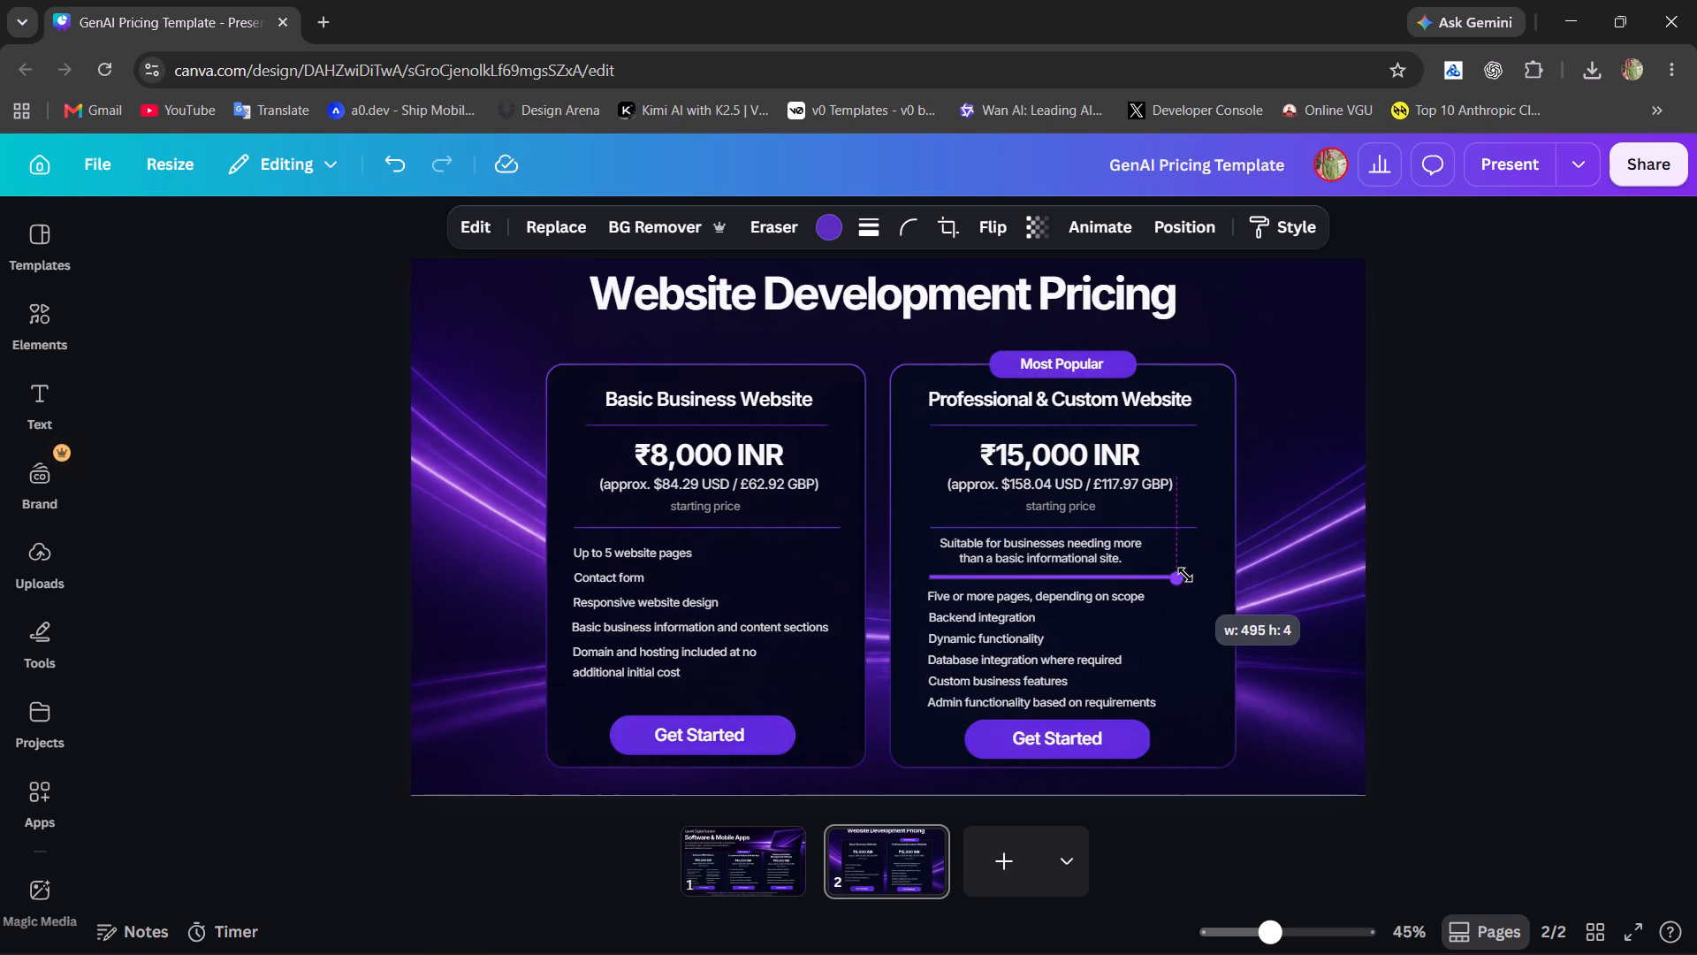
pyautogui.moveTo(1185, 575); pyautogui.dragTo(1203, 575)
pyautogui.click(1350, 634)
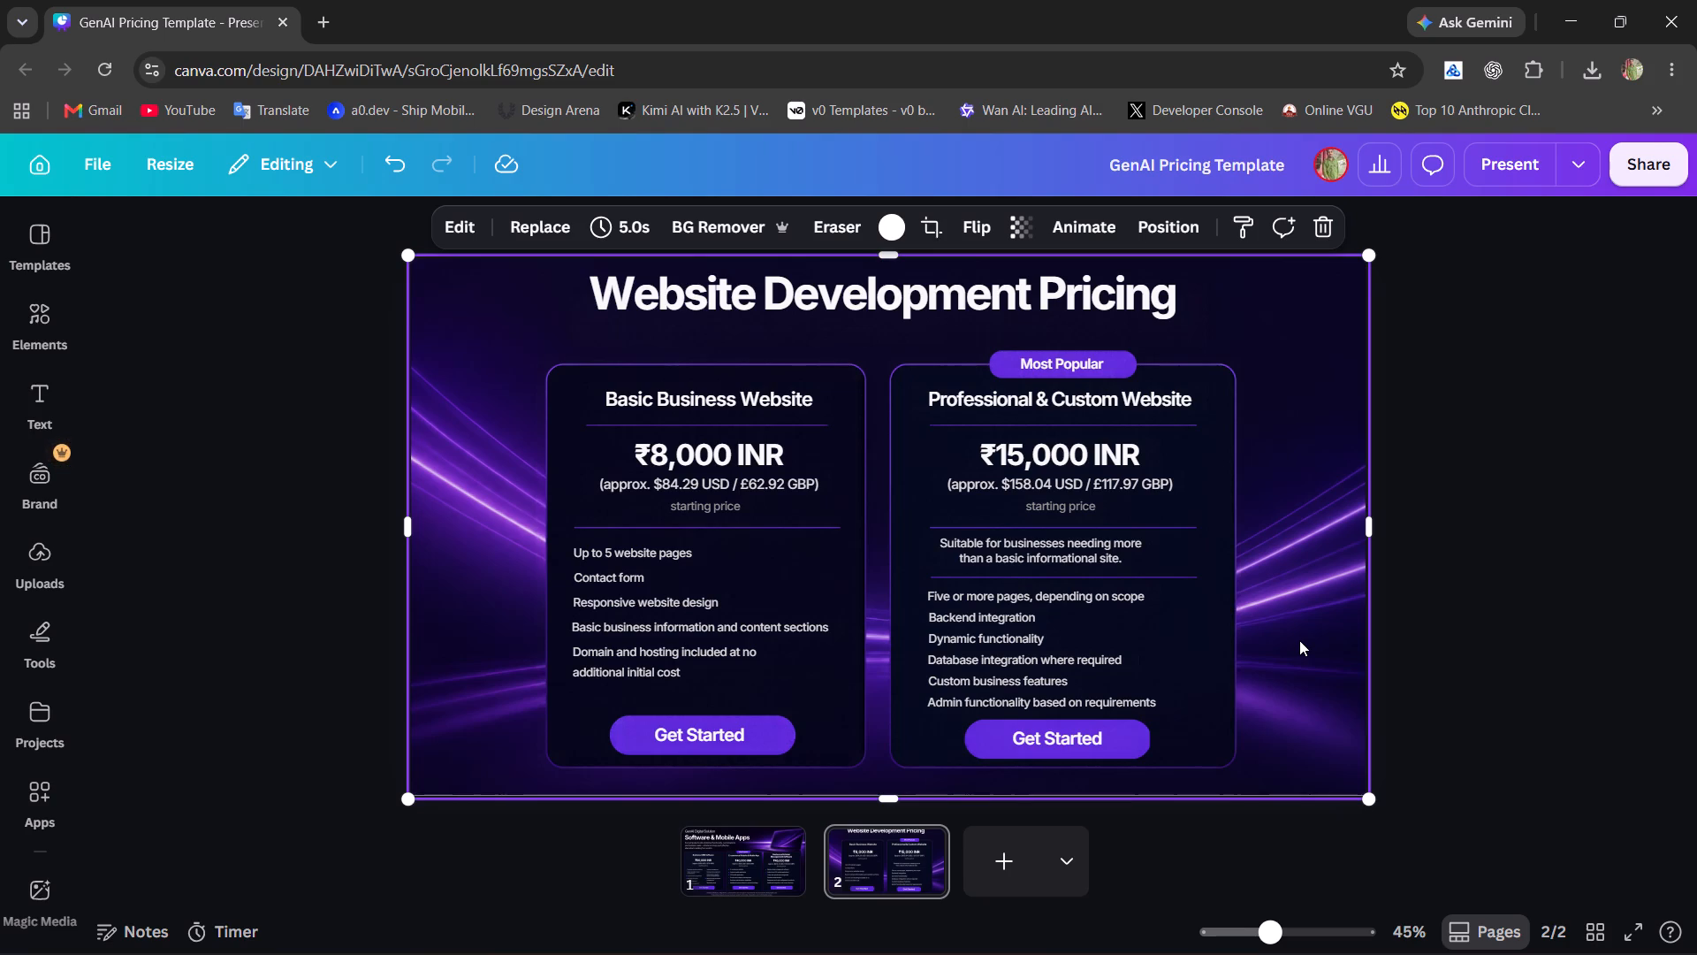
# Set the six feature lines of the Professional & Custom Website card to font size 20.1 and widen their text boxes to about 543 overall.
pyautogui.click(1080, 588)
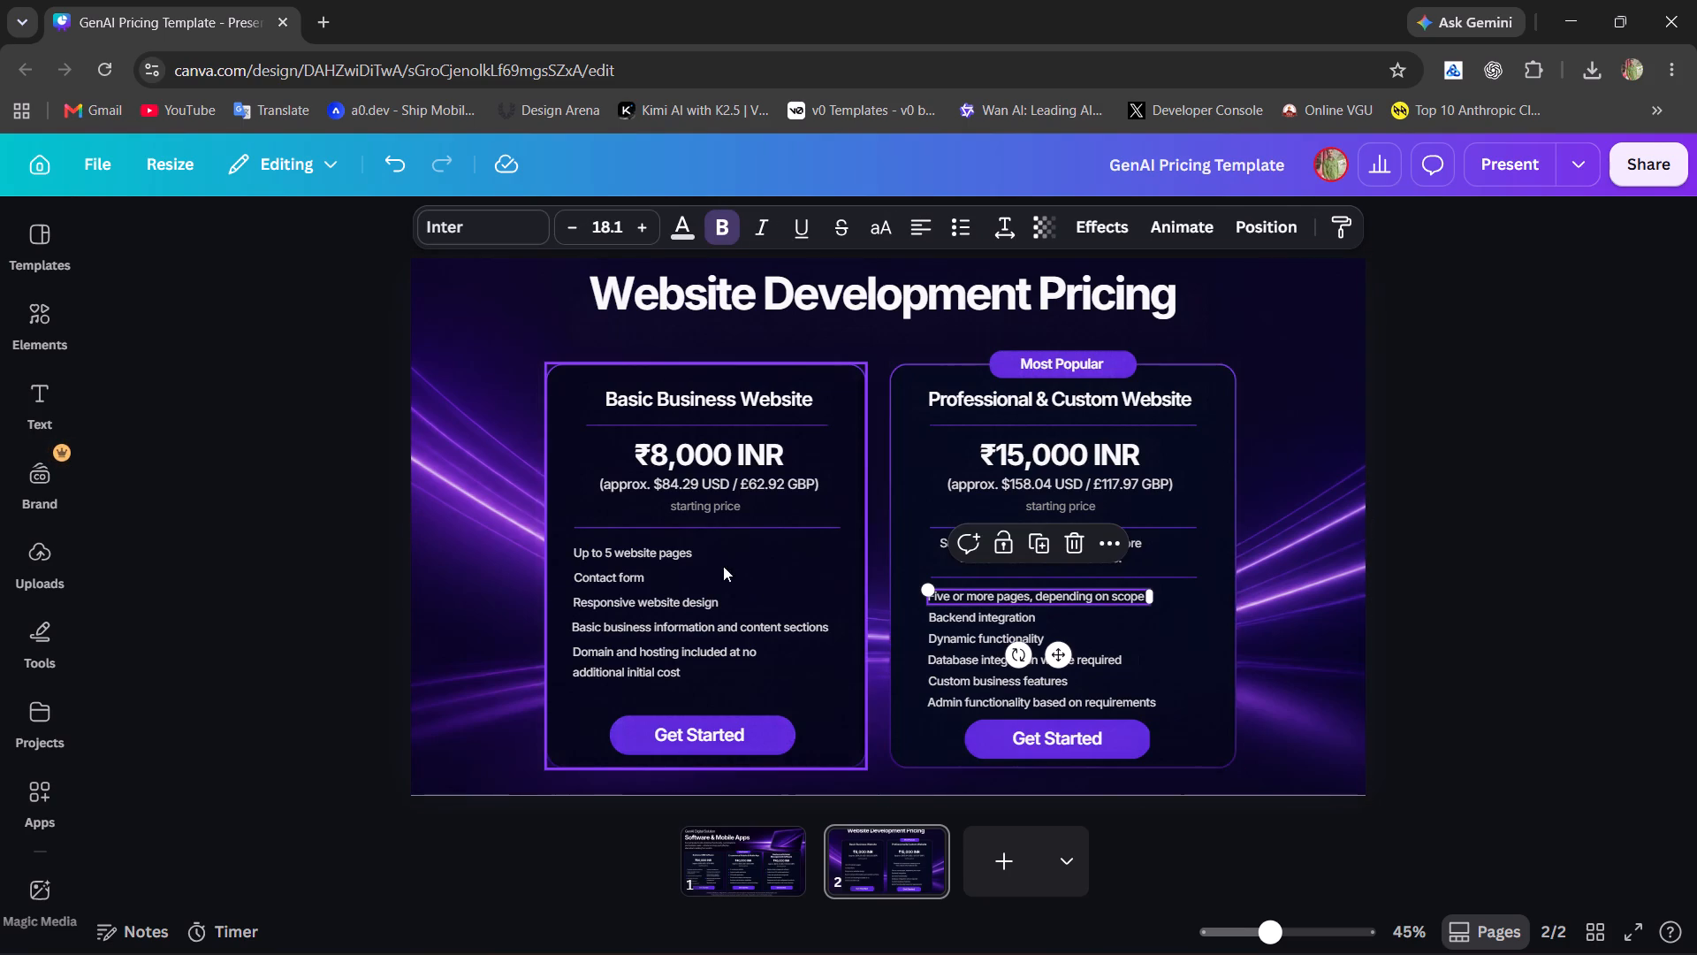
pyautogui.click(688, 552)
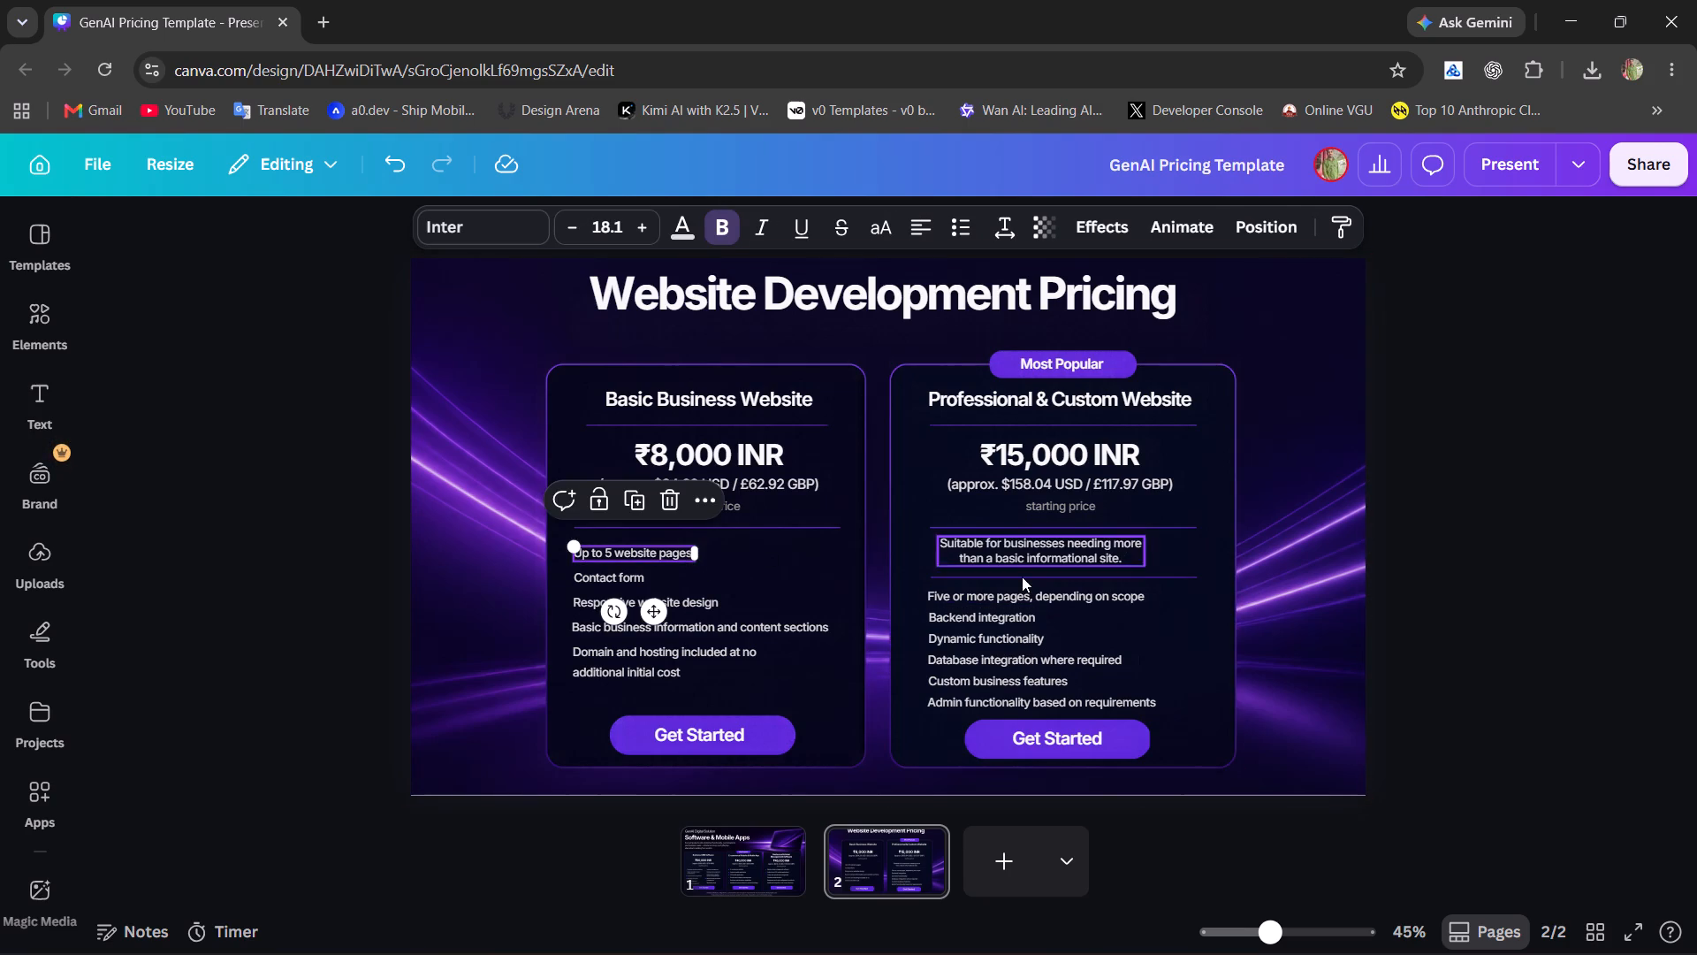
pyautogui.click(1039, 606)
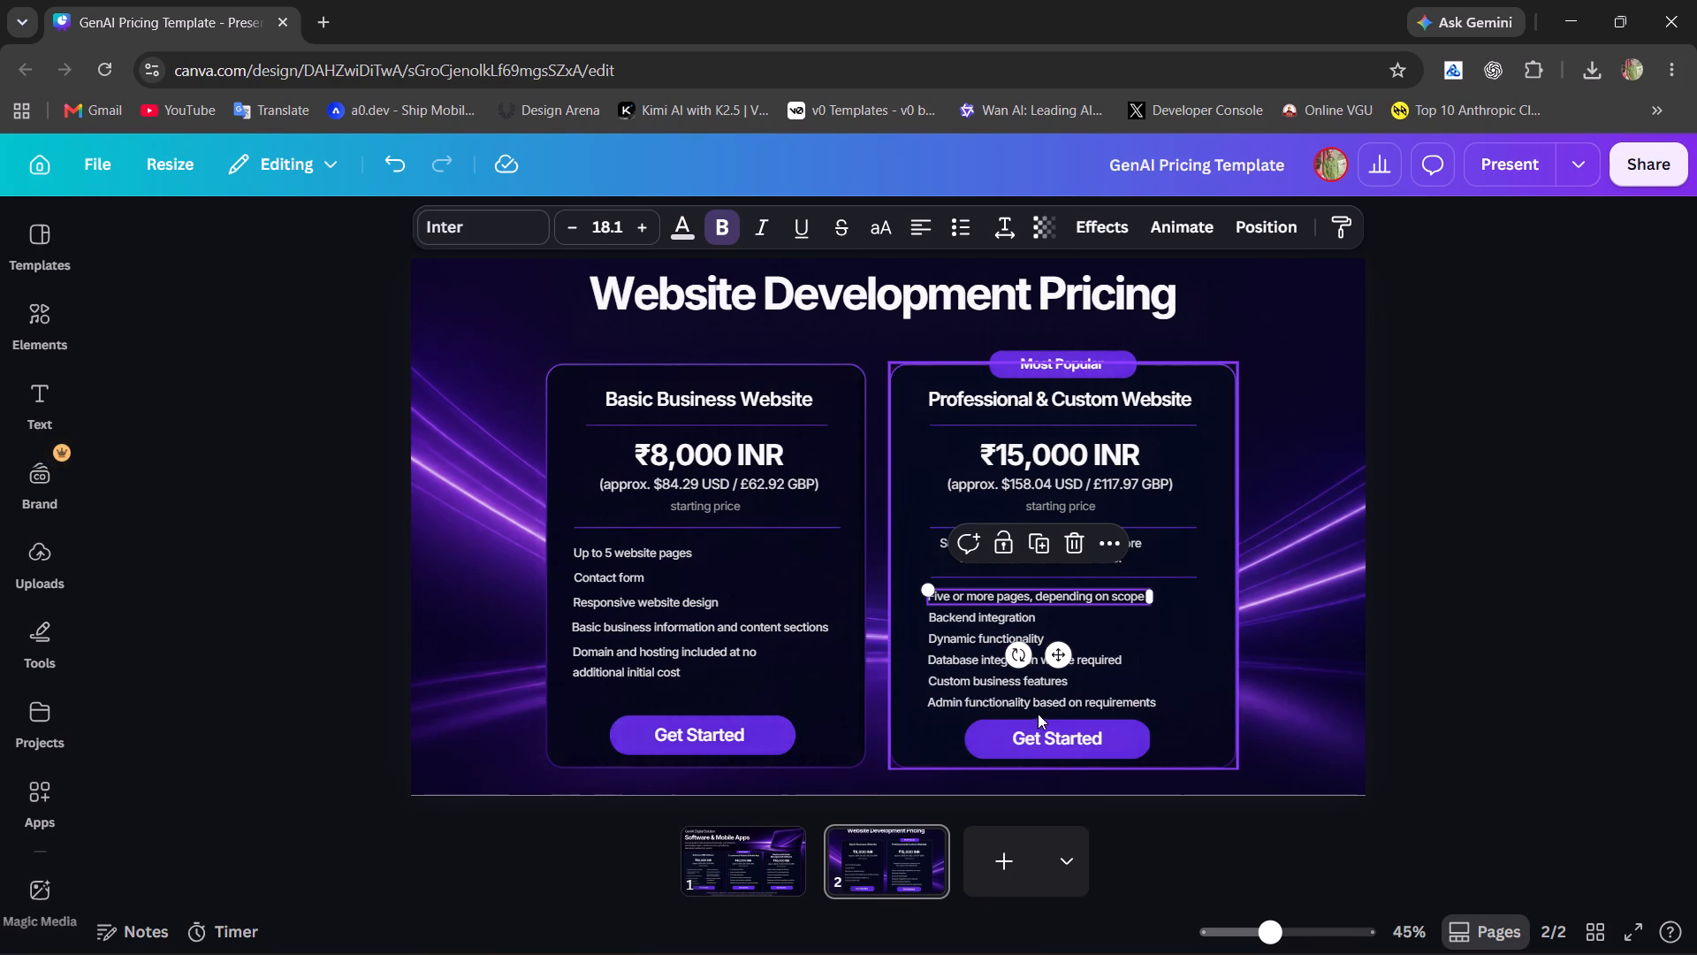
pyautogui.keyDown('shift'); pyautogui.click(1052, 707); pyautogui.keyUp('shift')
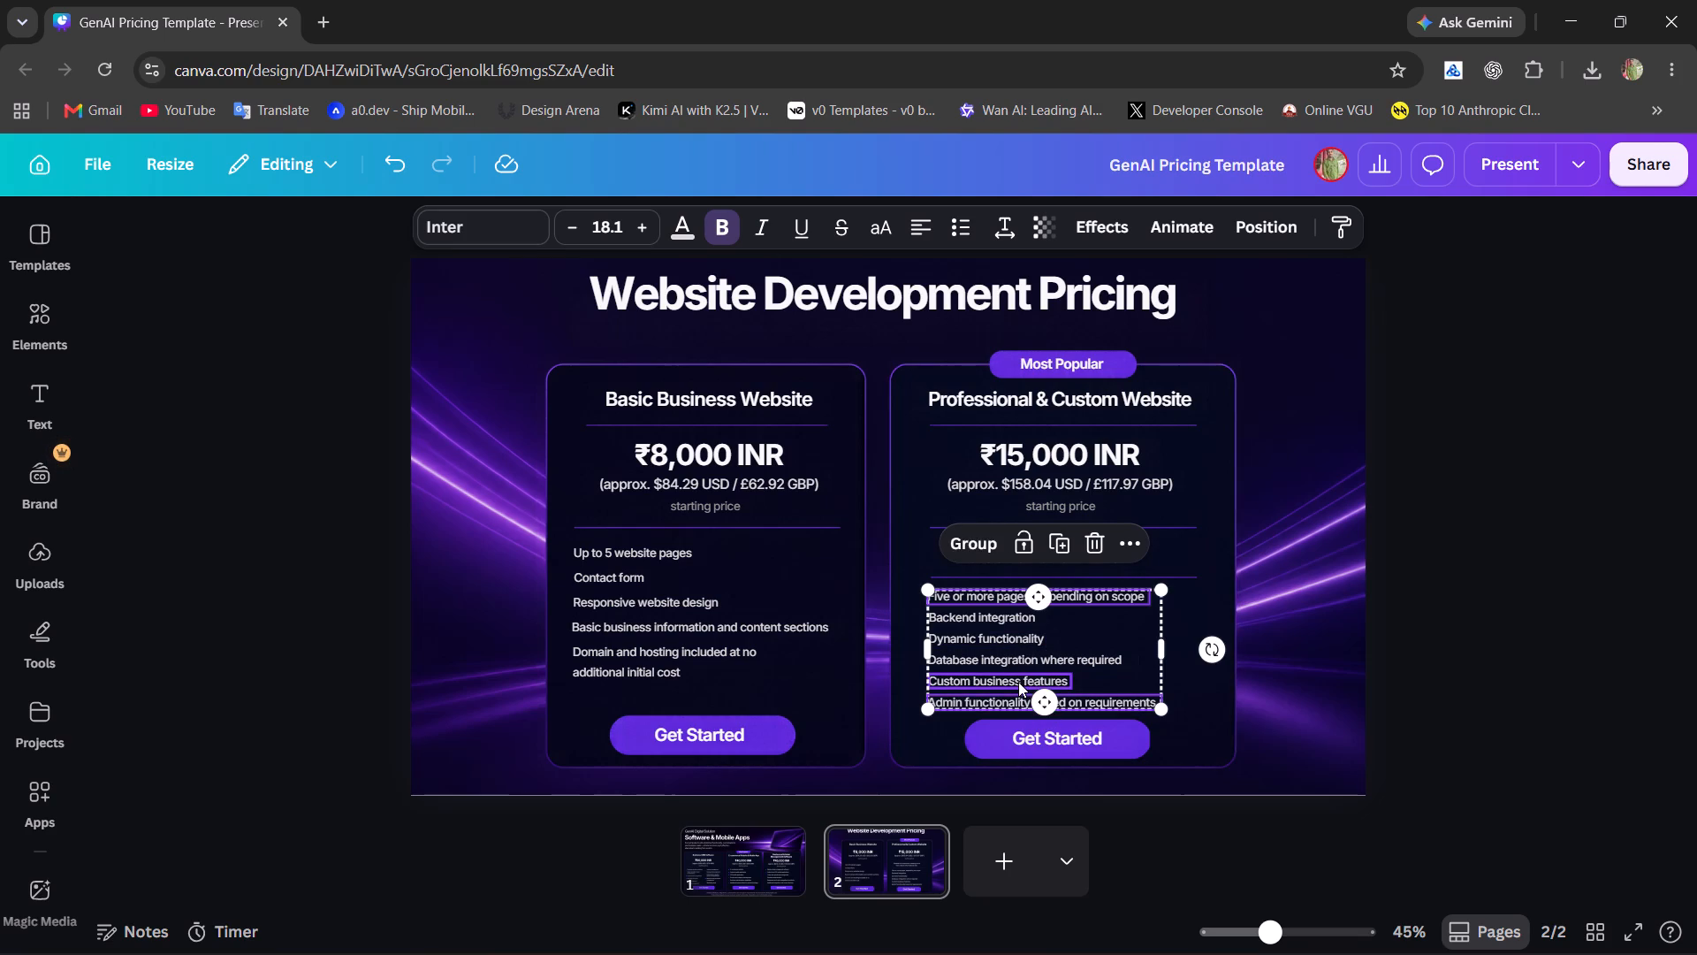
pyautogui.keyDown('shift'); pyautogui.click(1018, 682); pyautogui.keyUp('shift')
pyautogui.keyDown('shift'); pyautogui.click(1009, 660); pyautogui.keyUp('shift')
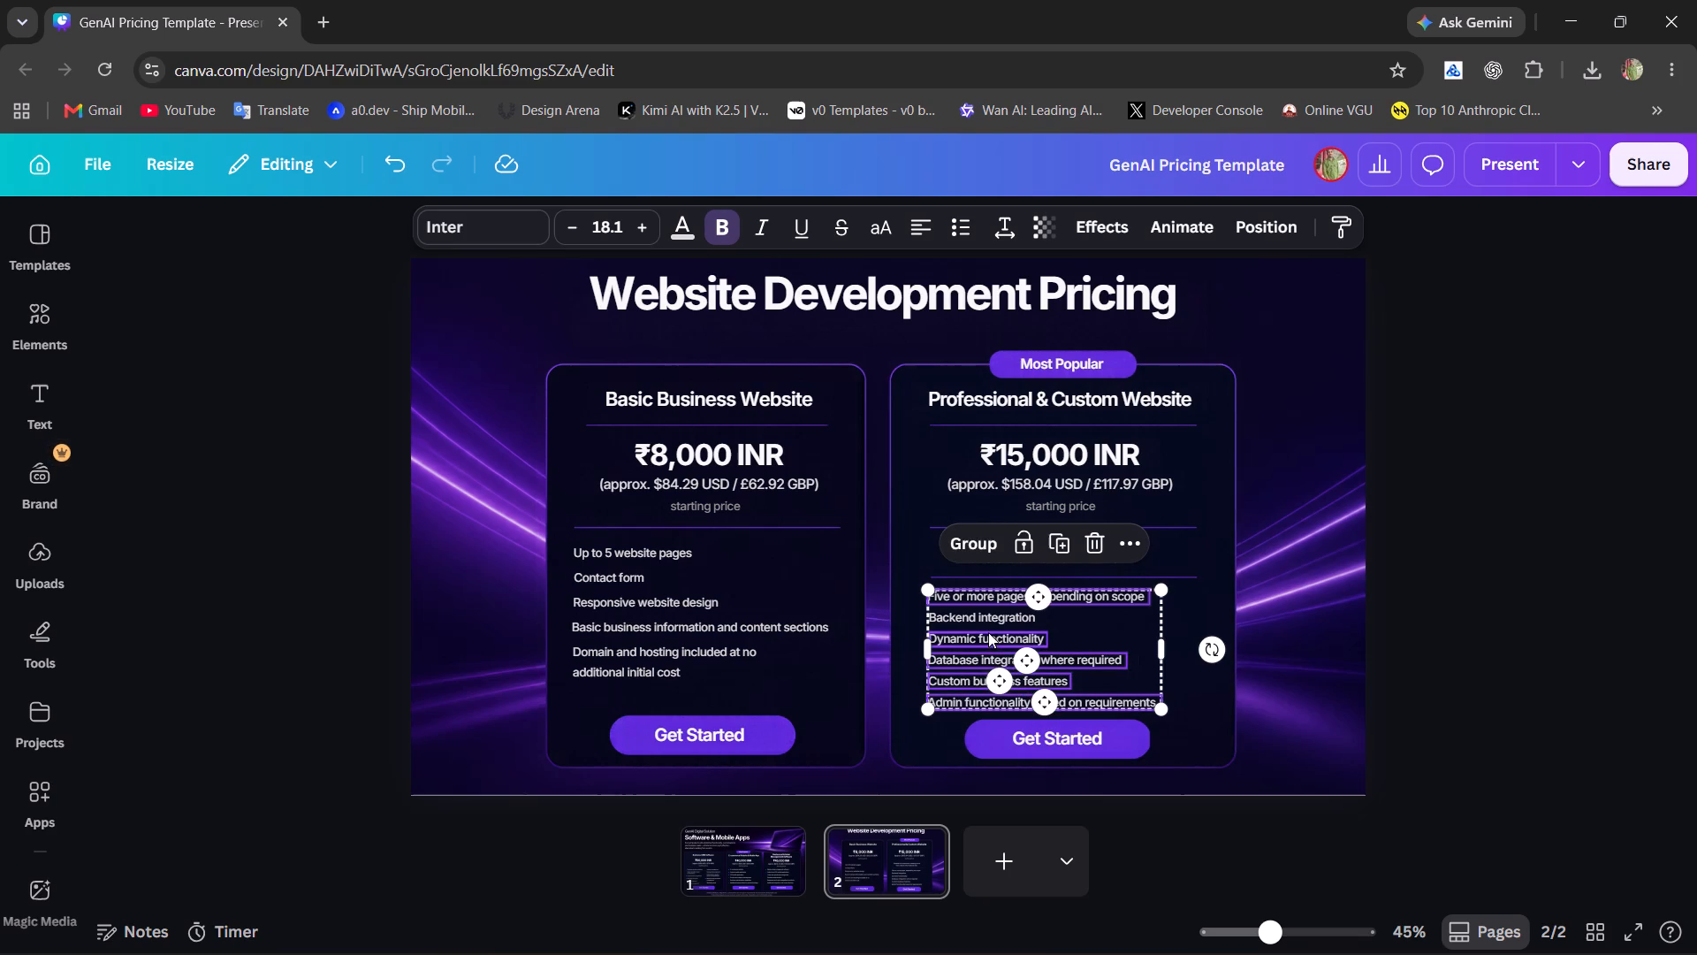
pyautogui.keyDown('shift'); pyautogui.click(988, 632); pyautogui.keyUp('shift')
pyautogui.keyDown('shift'); pyautogui.click(985, 617); pyautogui.keyUp('shift')
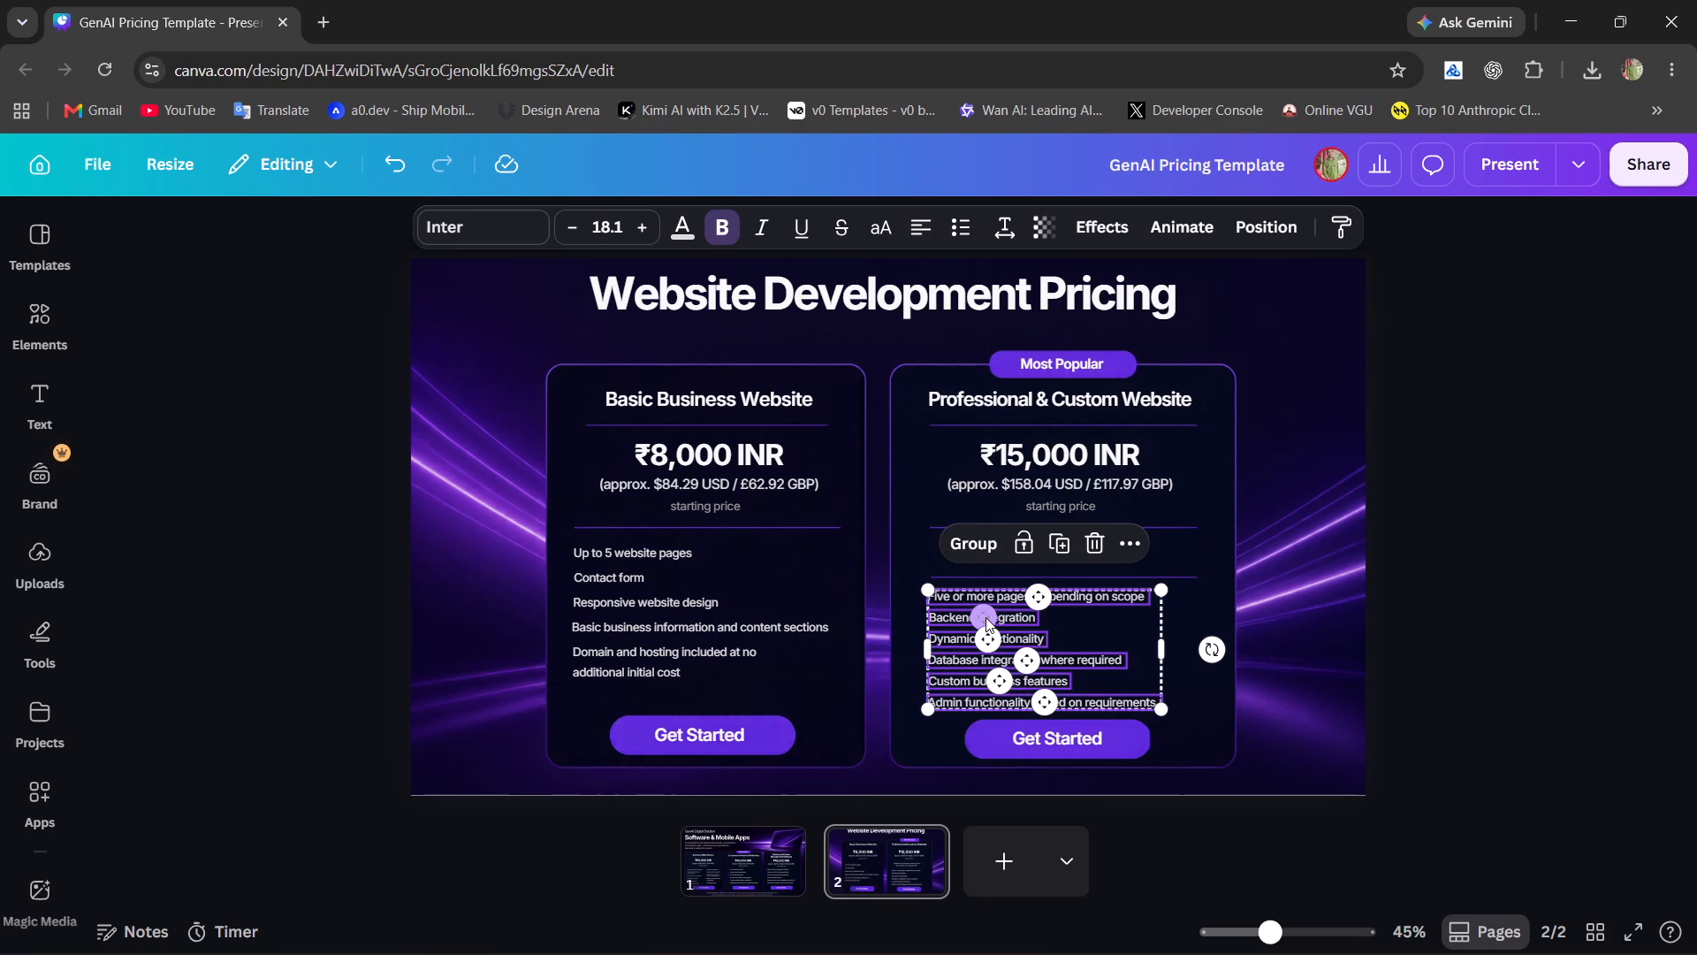
pyautogui.click(643, 218)
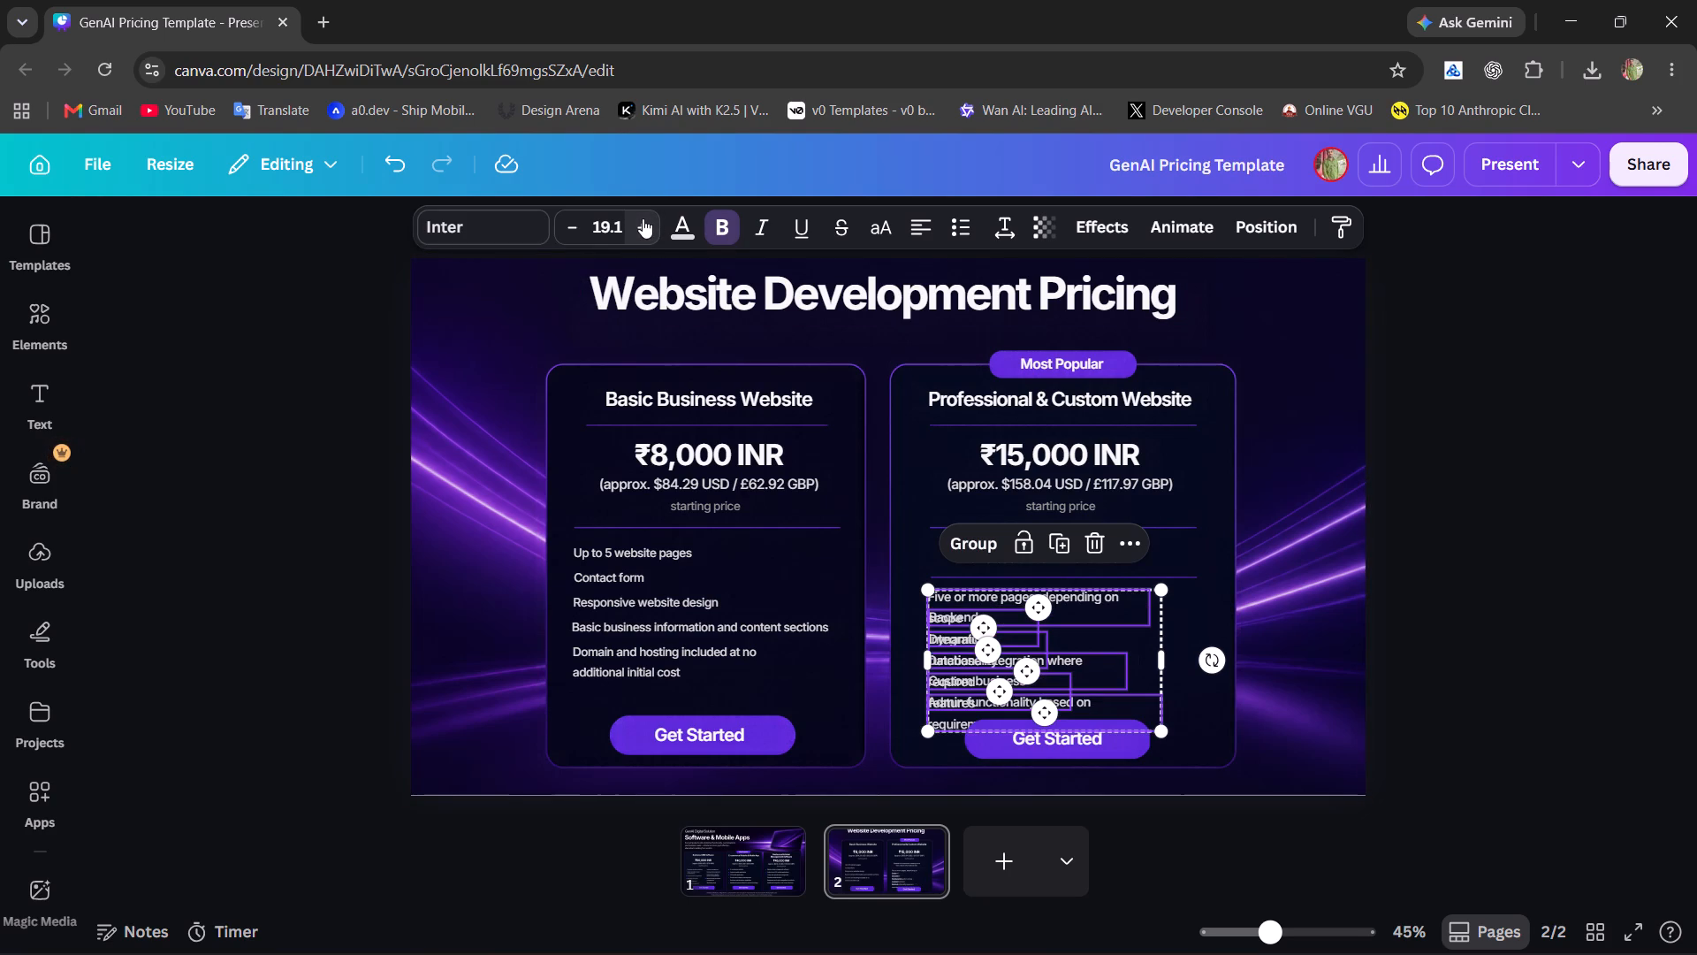
pyautogui.click(643, 218)
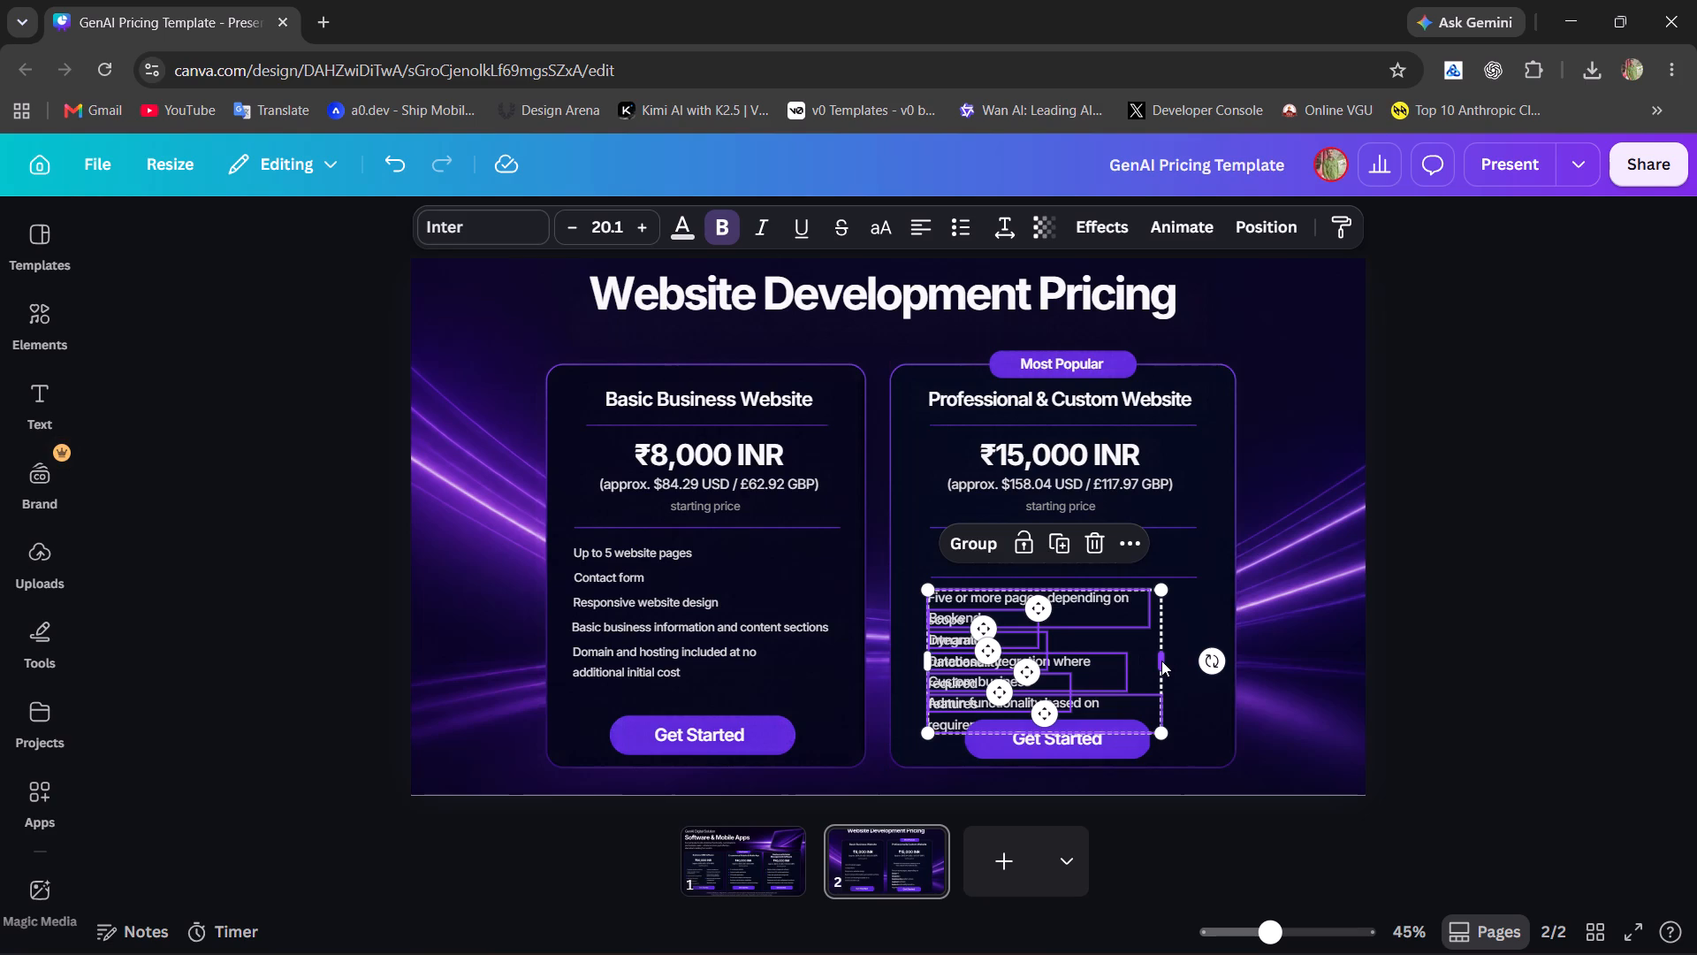
pyautogui.moveTo(1161, 661); pyautogui.dragTo(1203, 650)
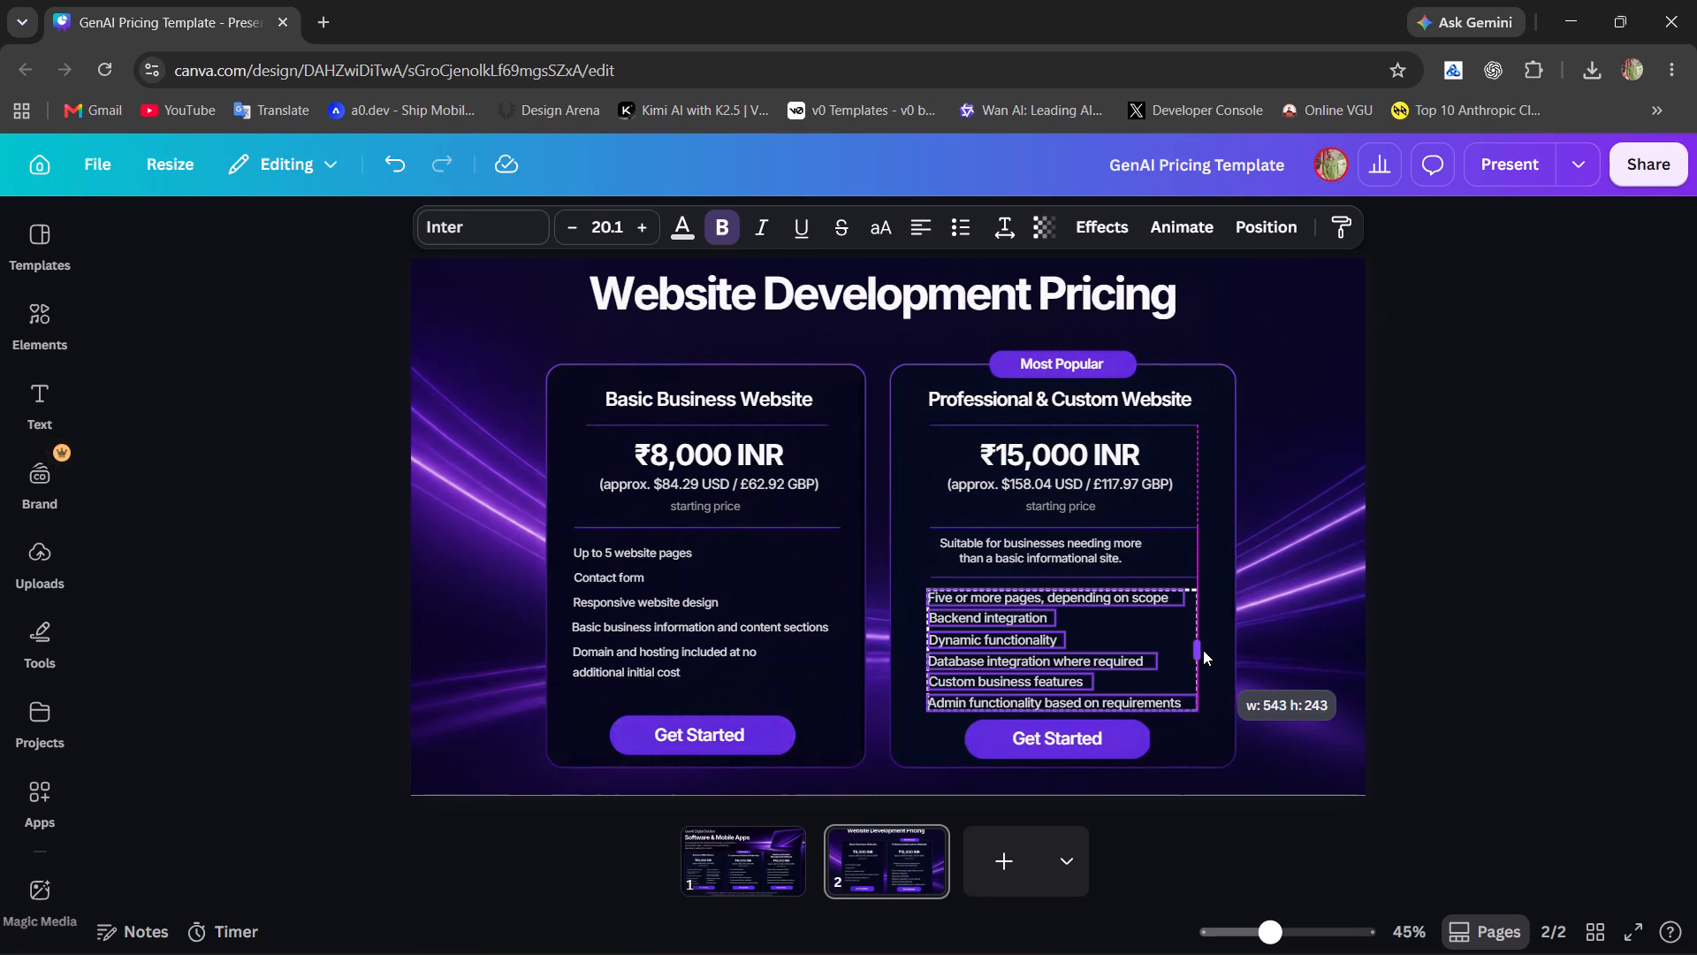
# Widen the text boxes of the Professional & Custom Website card's feature lines further, to about 604 overall.
pyautogui.moveTo(1203, 650); pyautogui.dragTo(1228, 646)
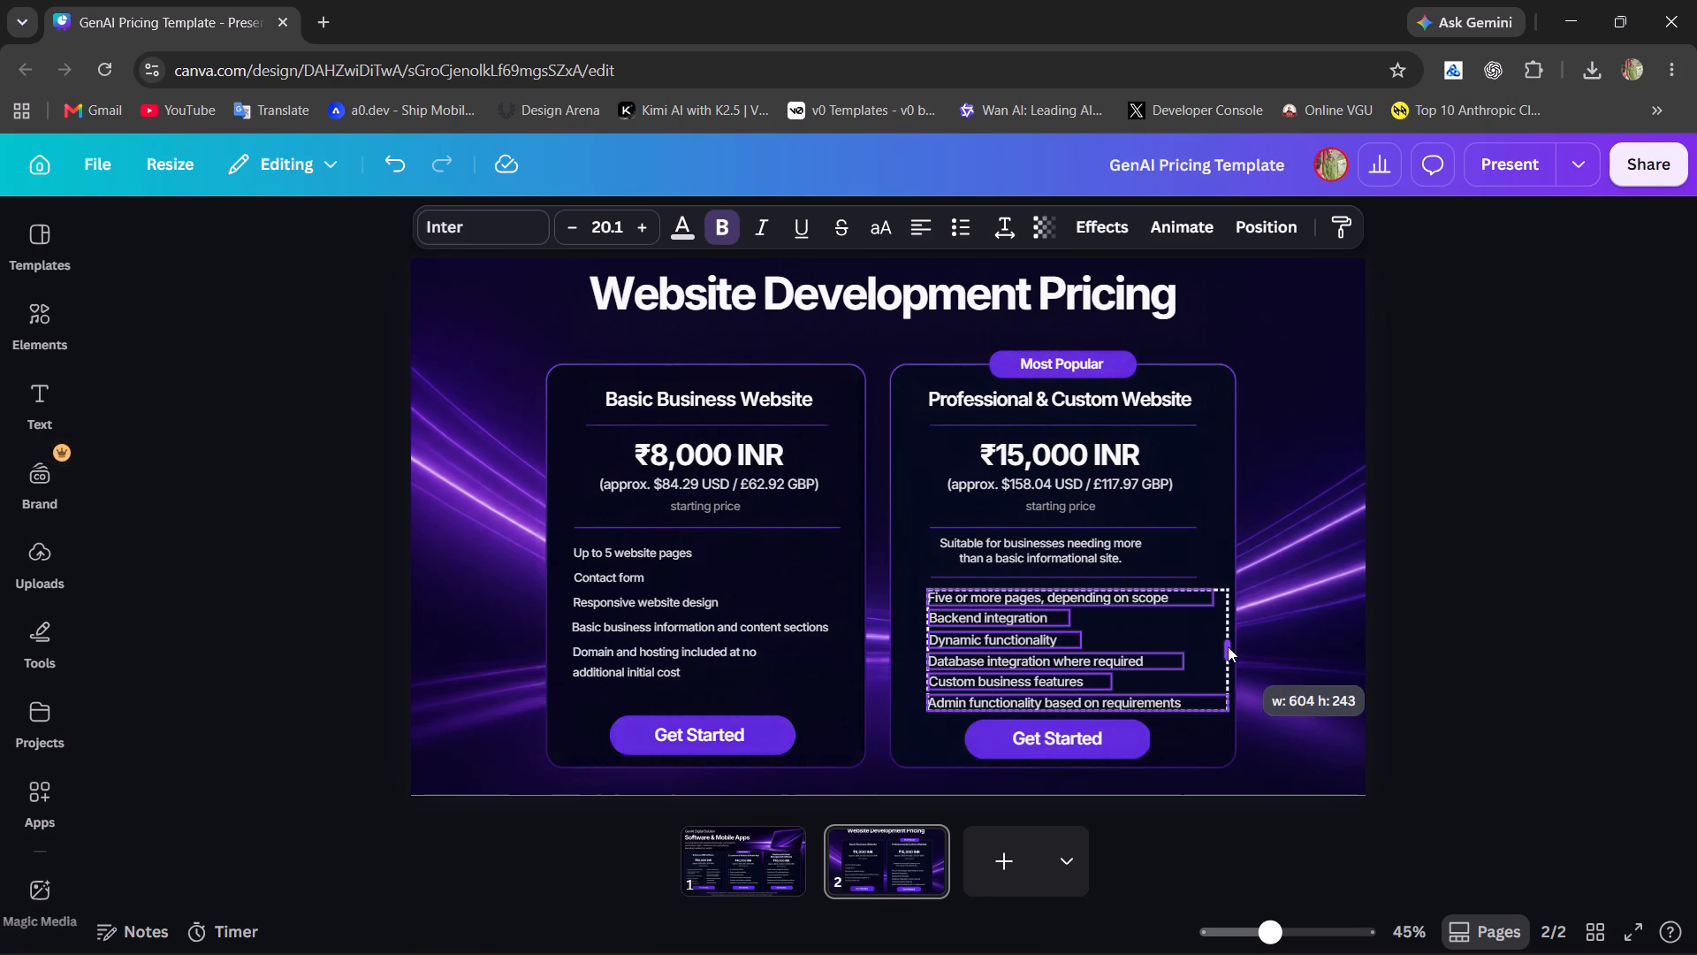
pyautogui.moveTo(1228, 646); pyautogui.dragTo(1229, 646)
pyautogui.click(1533, 651)
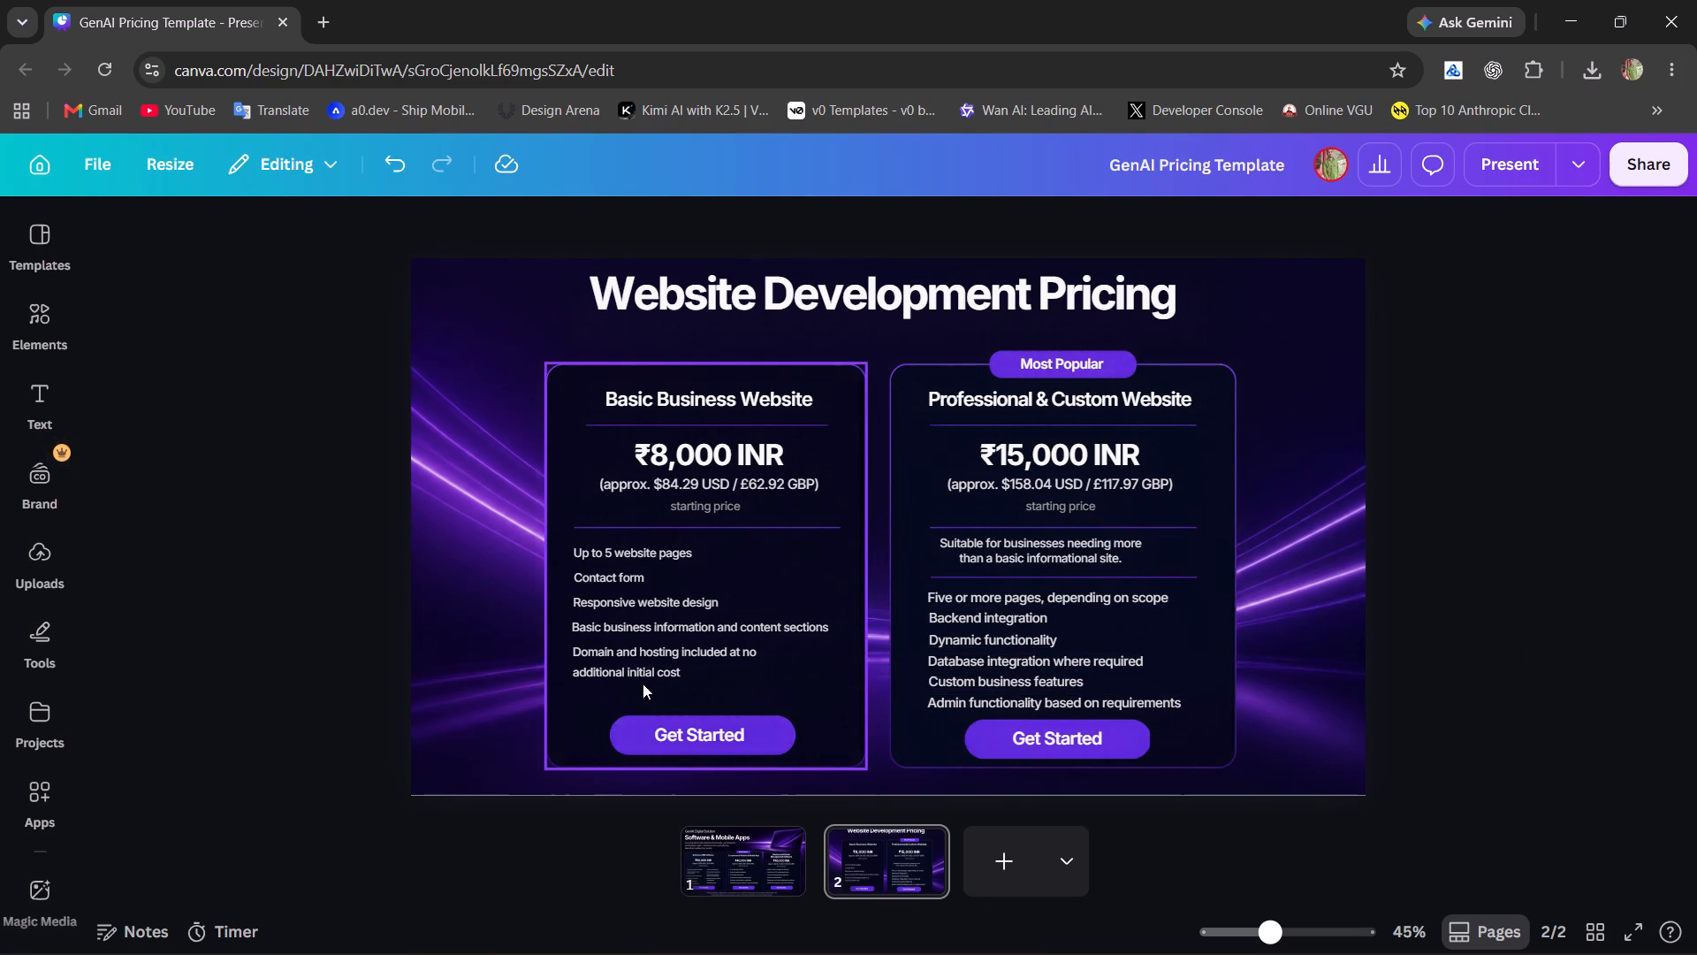
# Set the five feature lines of the Basic Business Website card to font size 20.1 and widen their text boxes so the lines stop wrapping.
pyautogui.click(1072, 672)
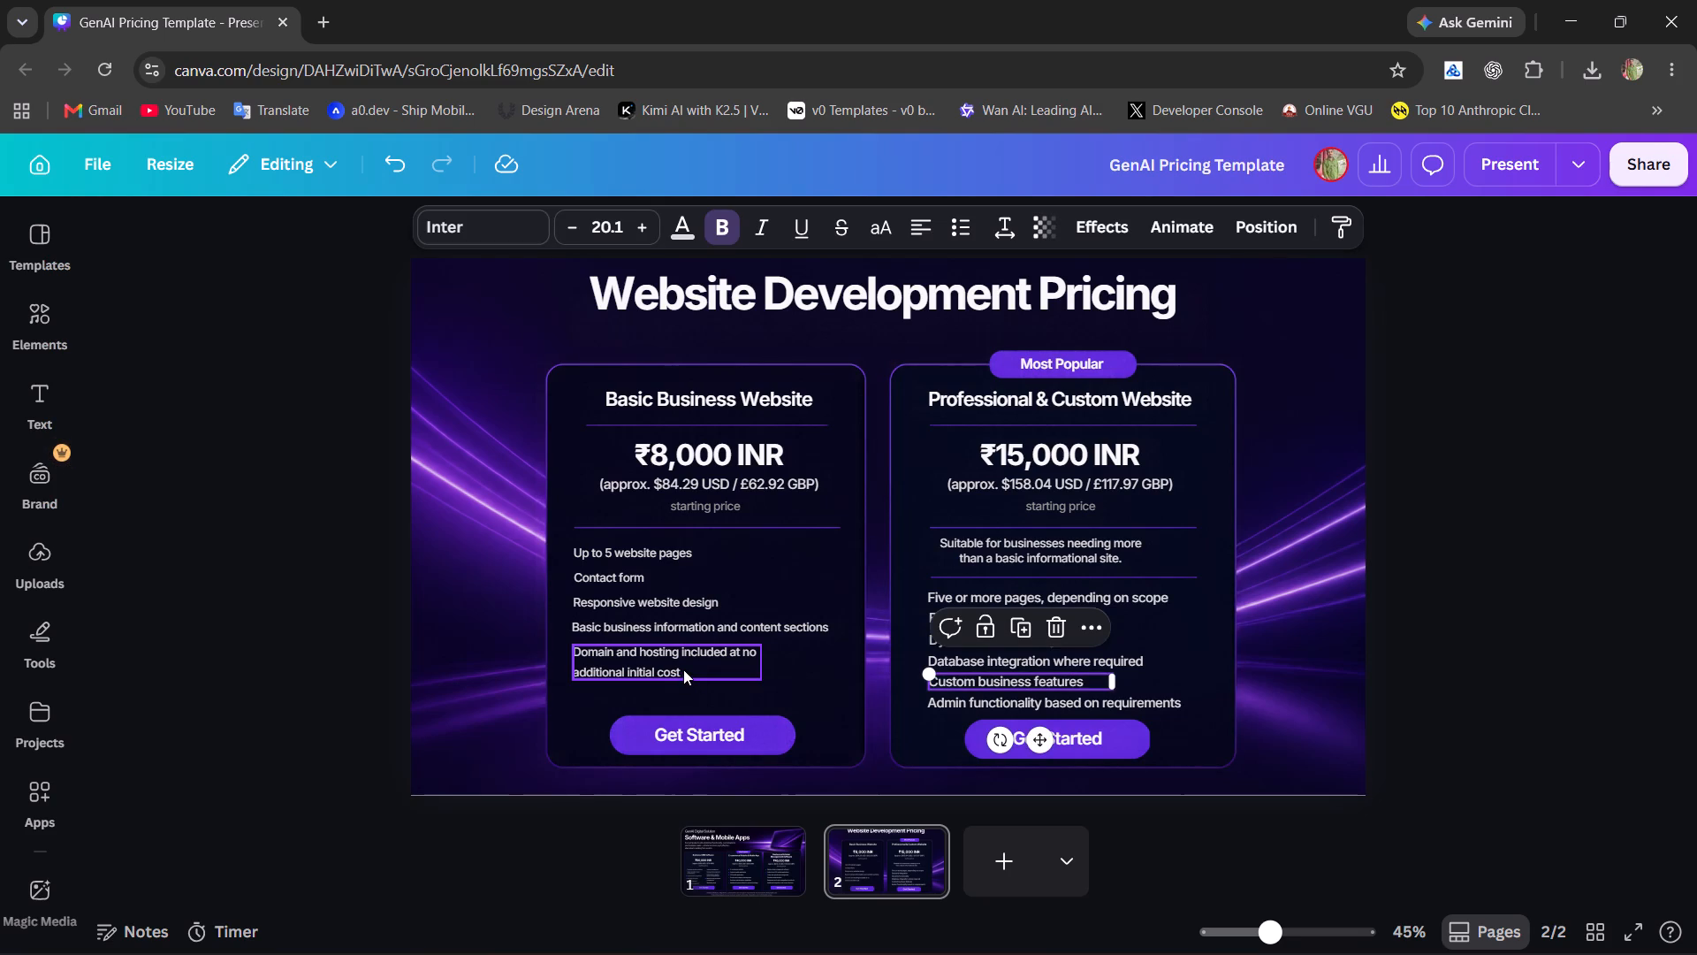
pyautogui.click(683, 669)
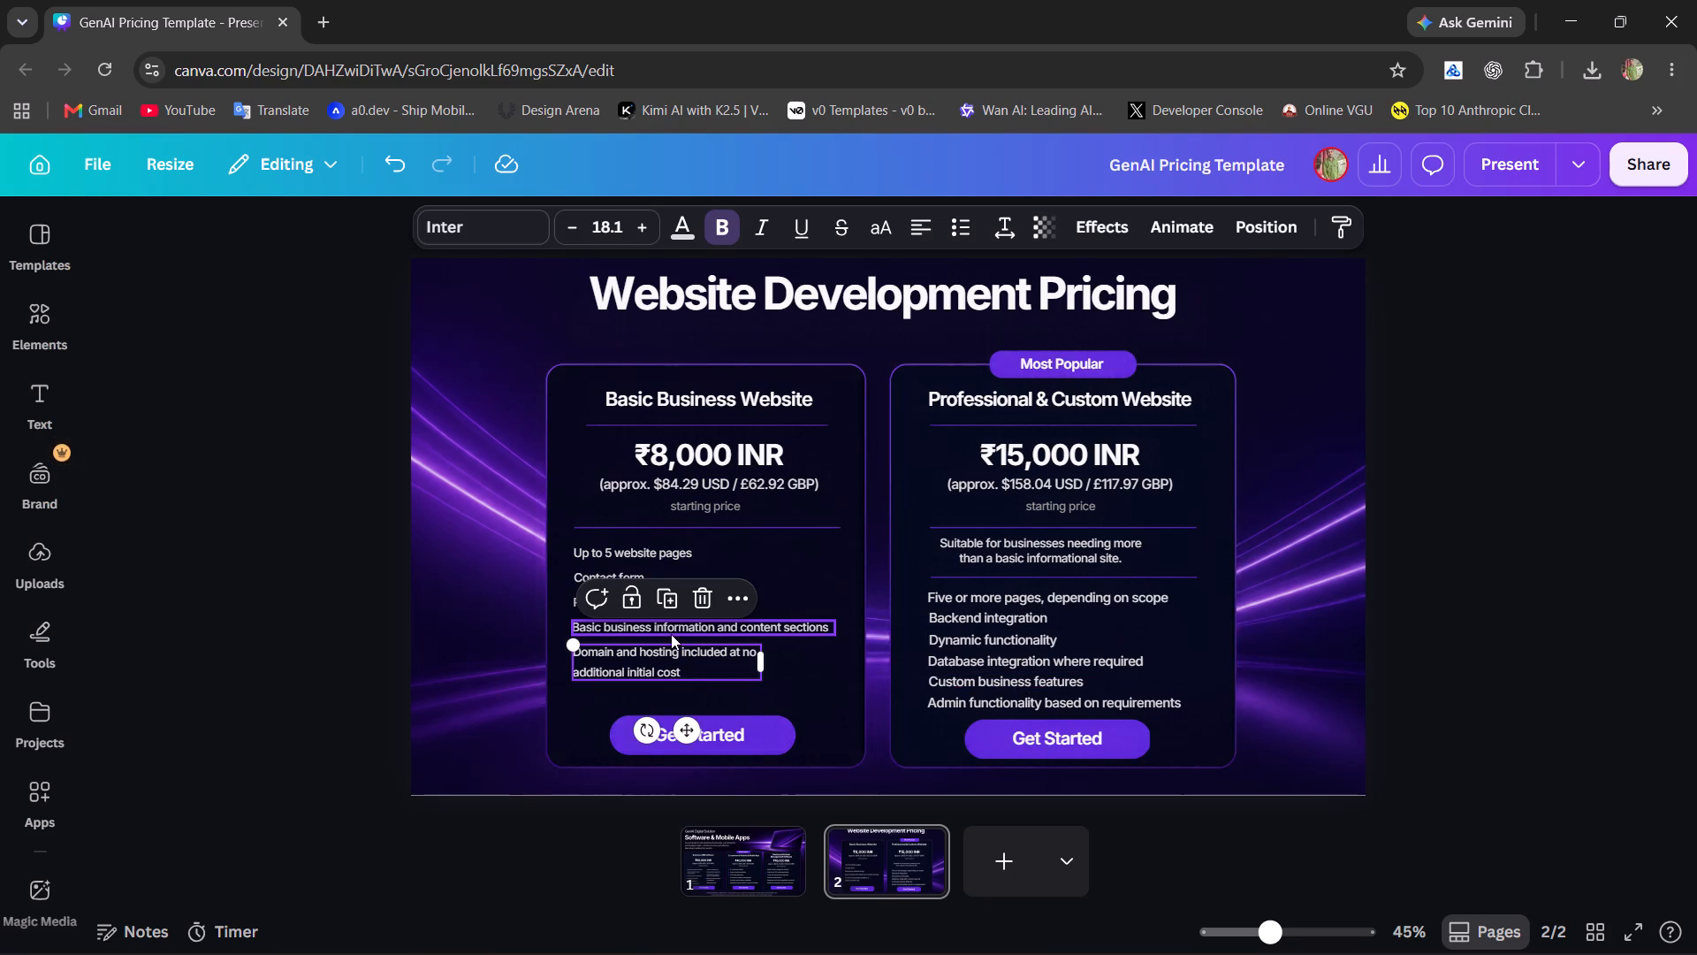
pyautogui.keyDown('shift'); pyautogui.click(671, 625); pyautogui.keyUp('shift')
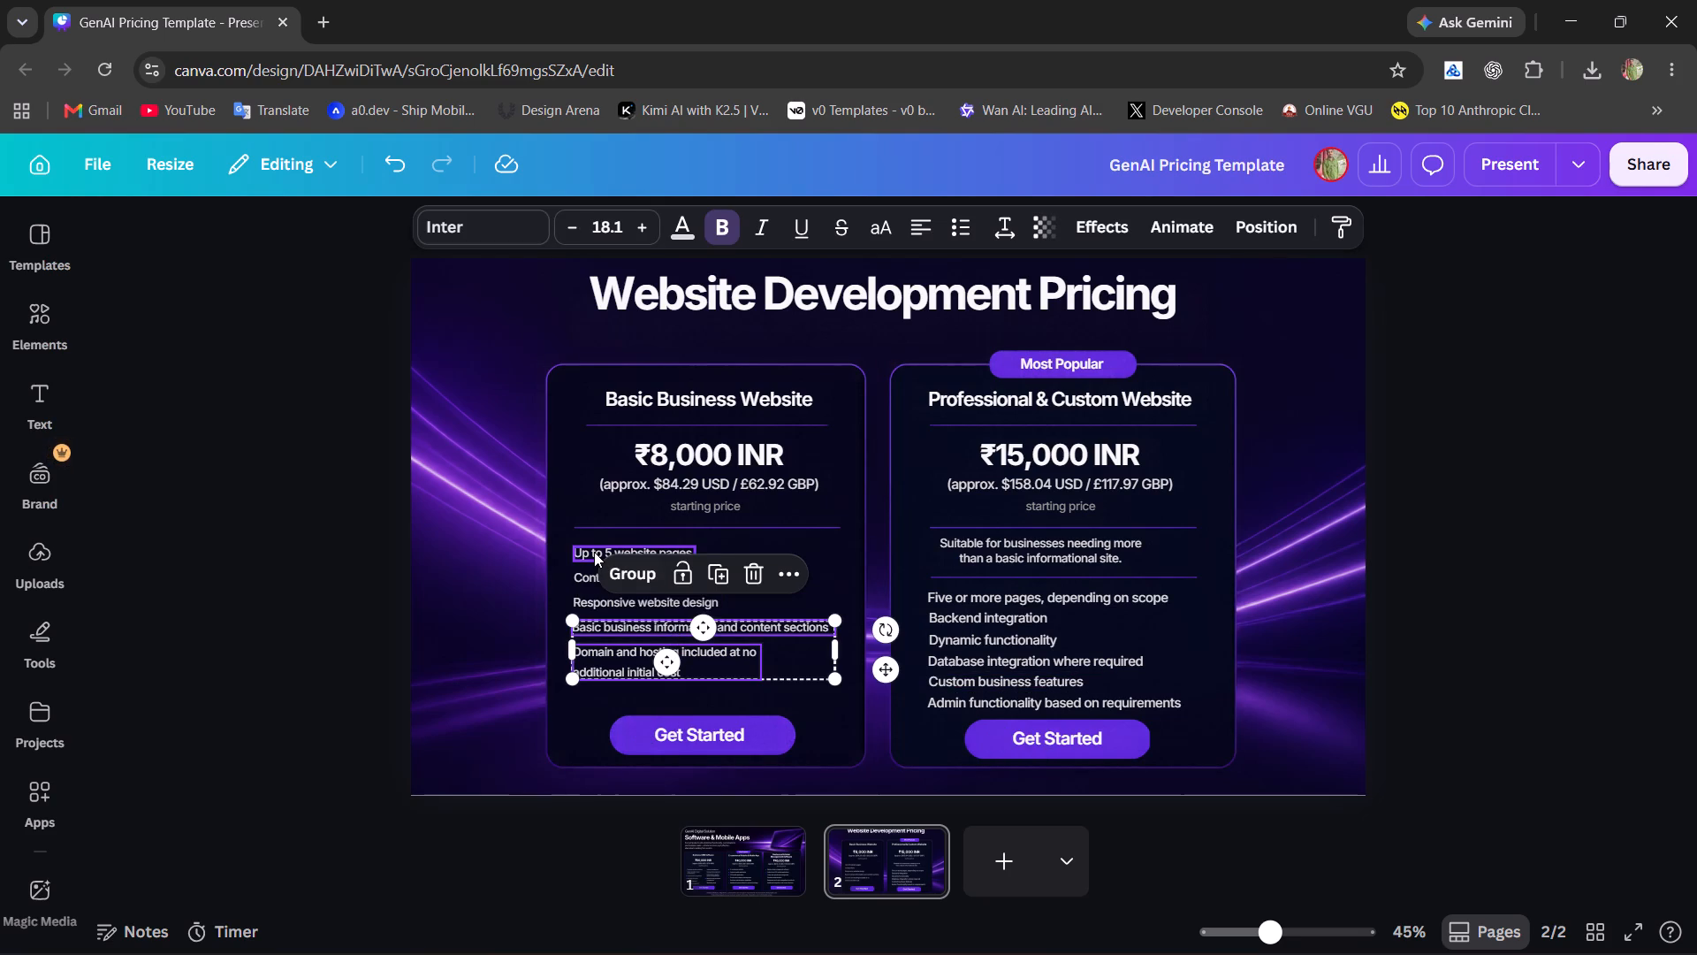
pyautogui.keyDown('shift'); pyautogui.click(591, 552); pyautogui.keyUp('shift')
pyautogui.keyDown('shift'); pyautogui.click(597, 573); pyautogui.keyUp('shift')
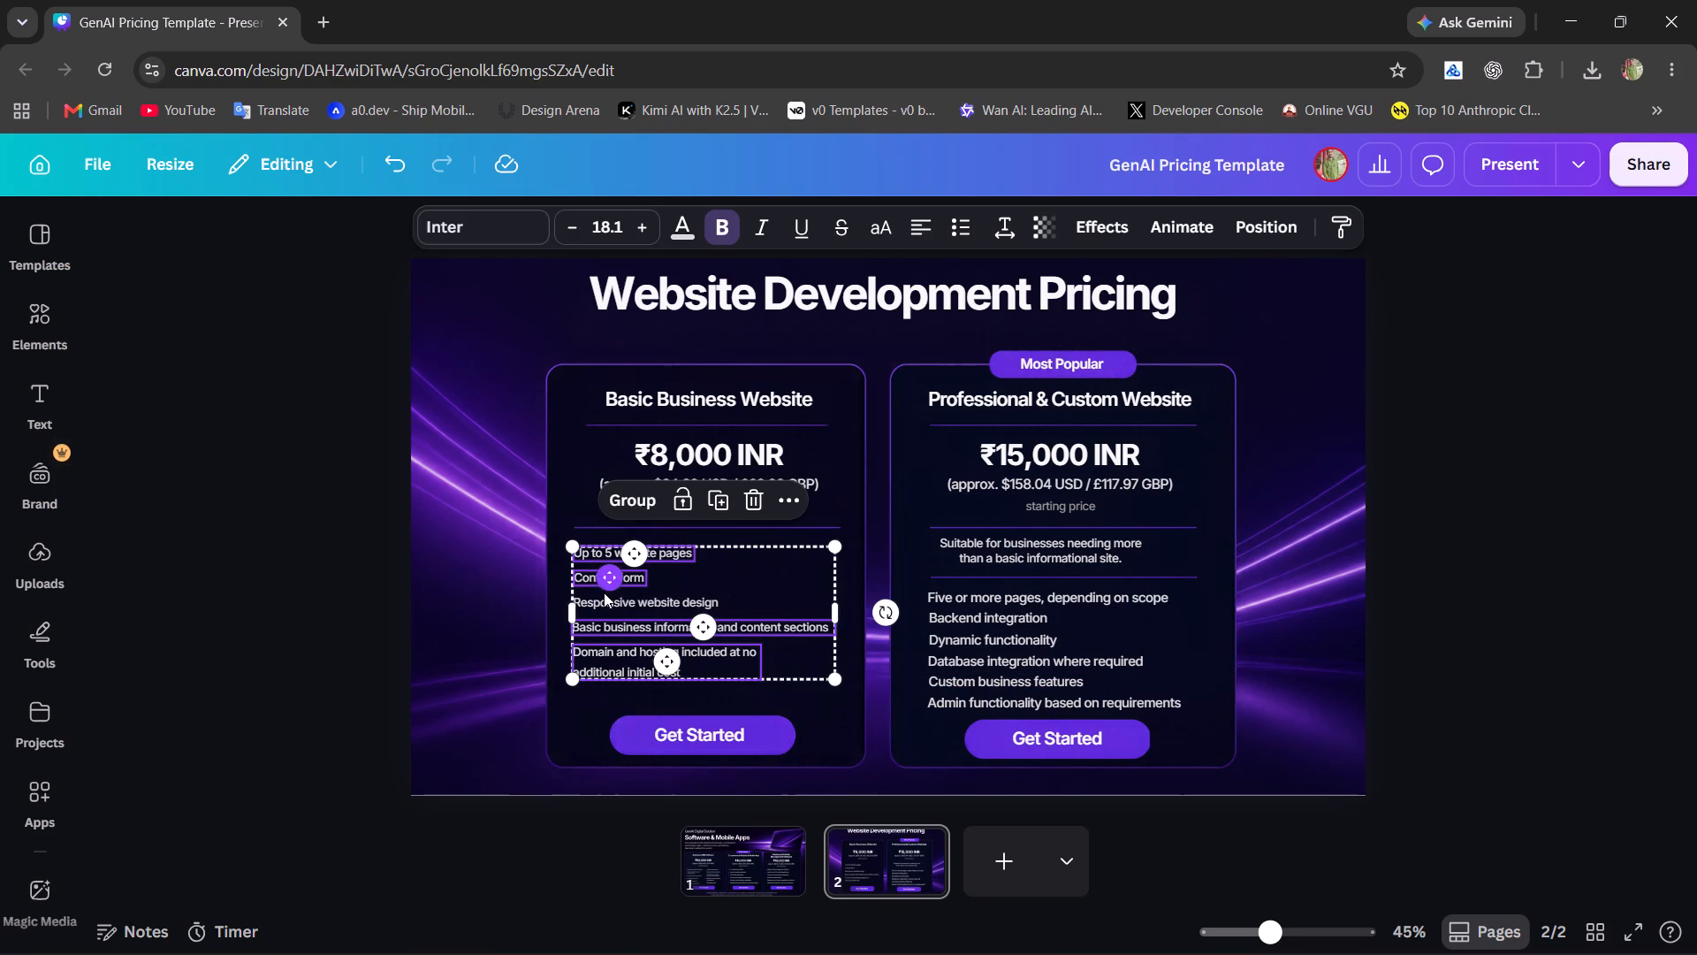
pyautogui.keyDown('shift'); pyautogui.click(604, 598); pyautogui.keyUp('shift')
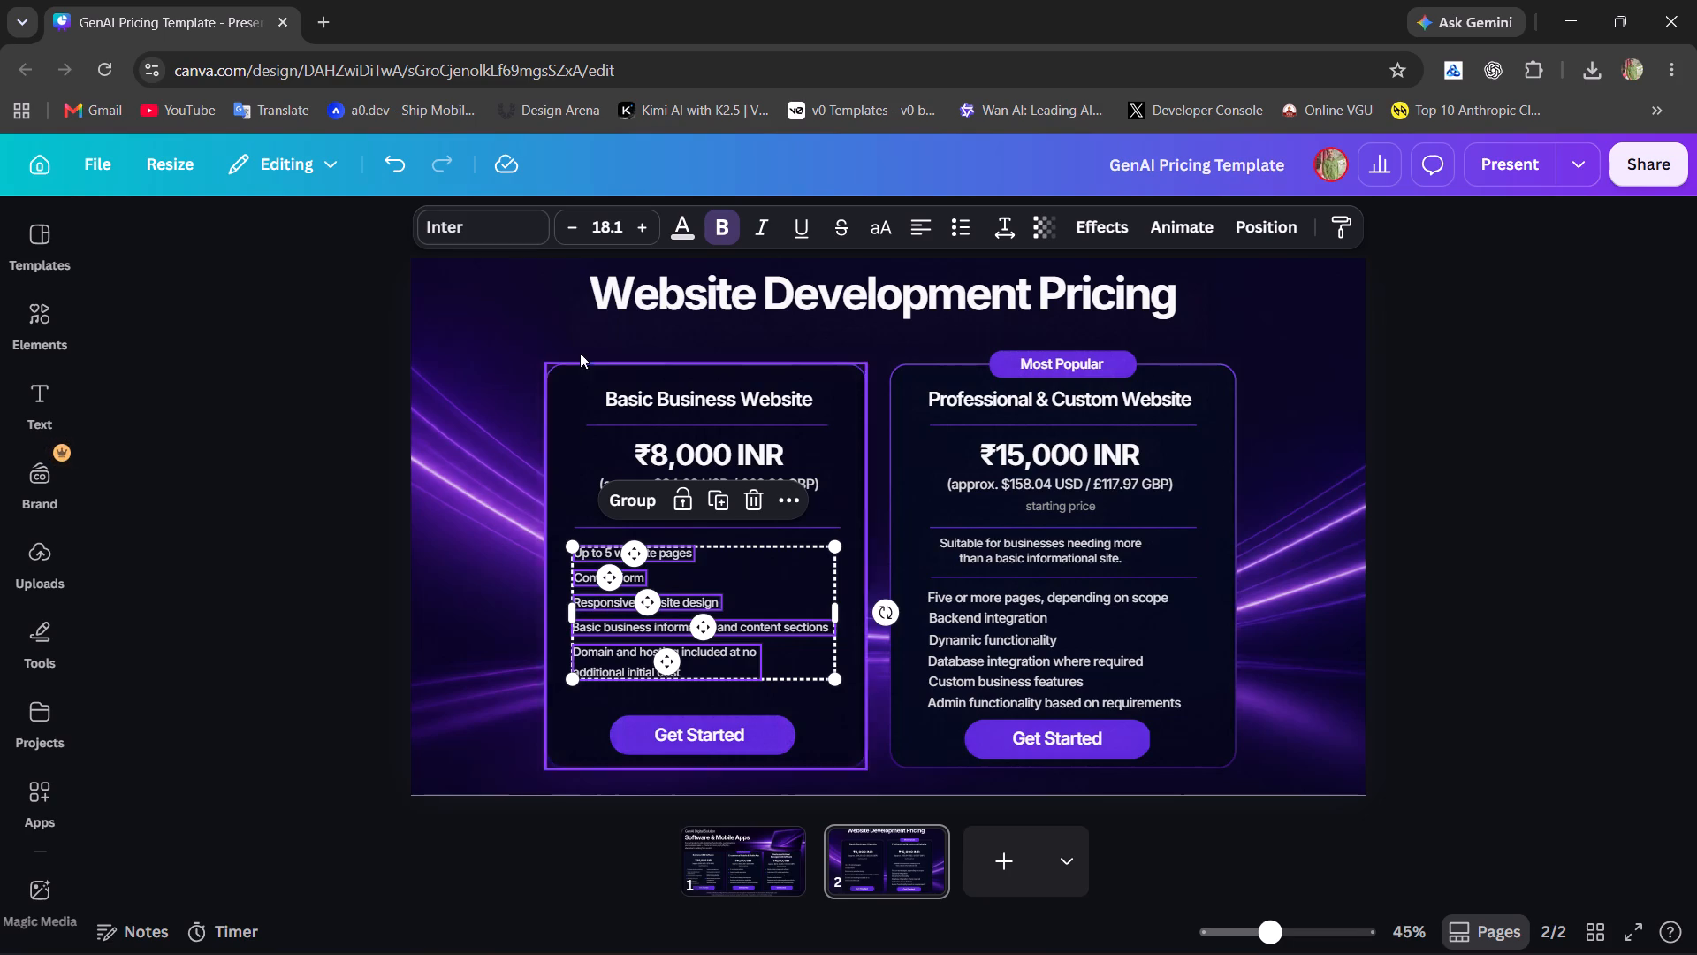
pyautogui.click(645, 220)
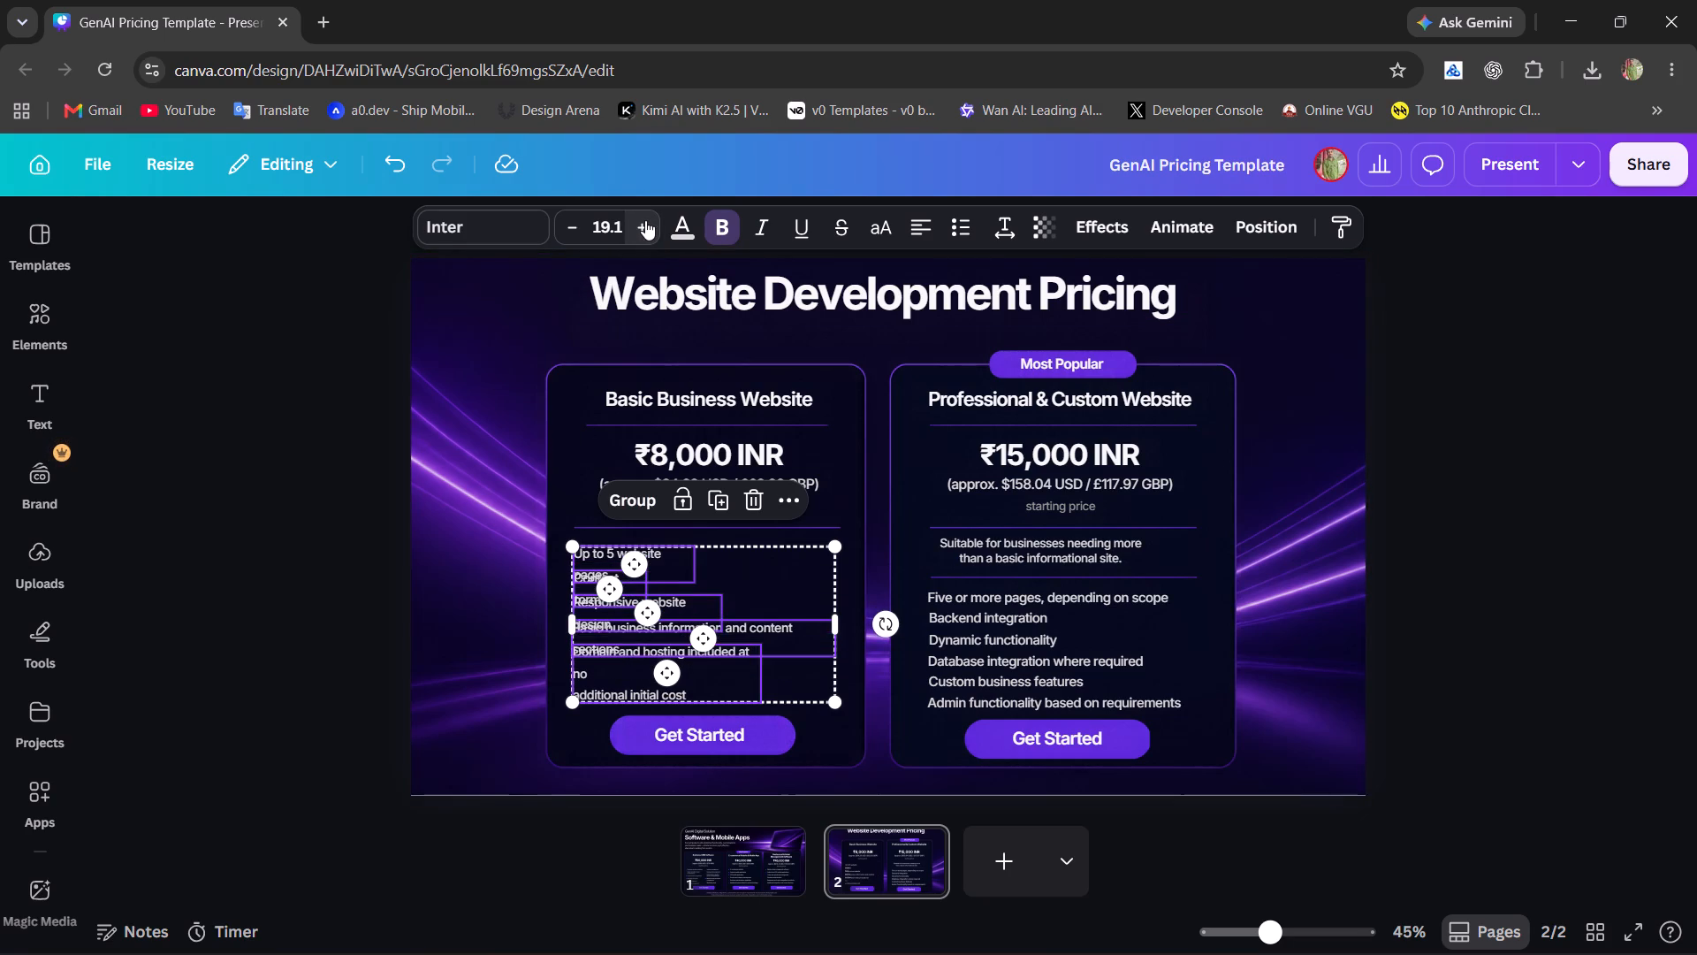
pyautogui.click(645, 220)
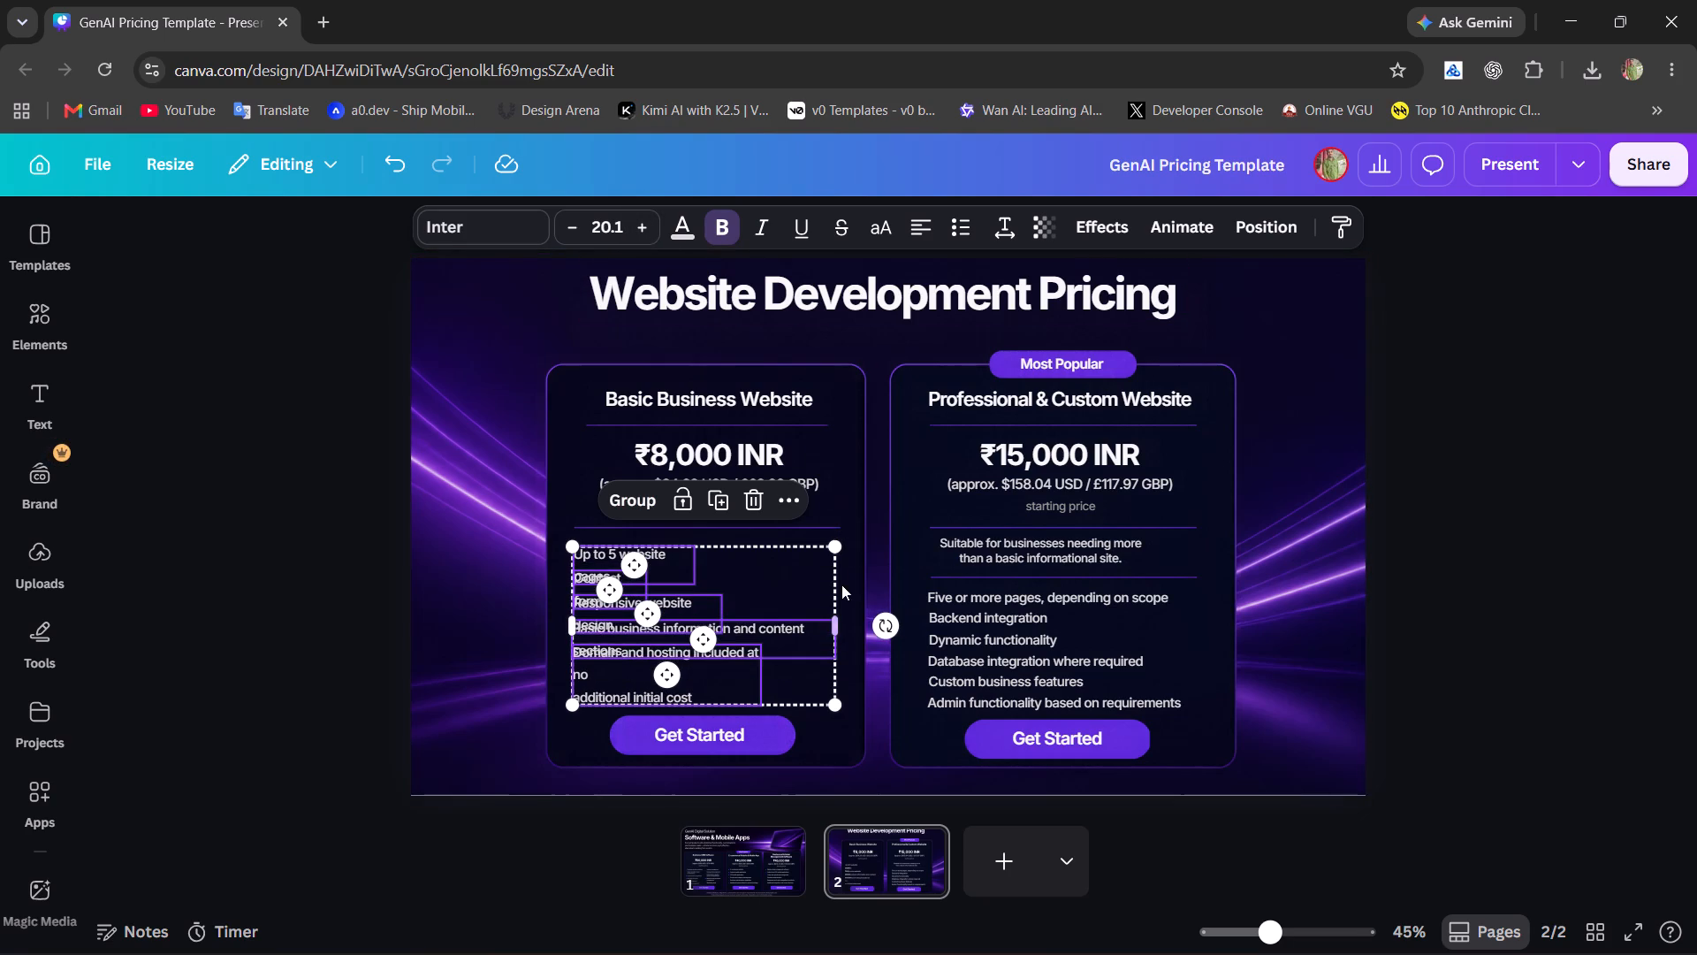
pyautogui.moveTo(835, 625); pyautogui.dragTo(861, 620)
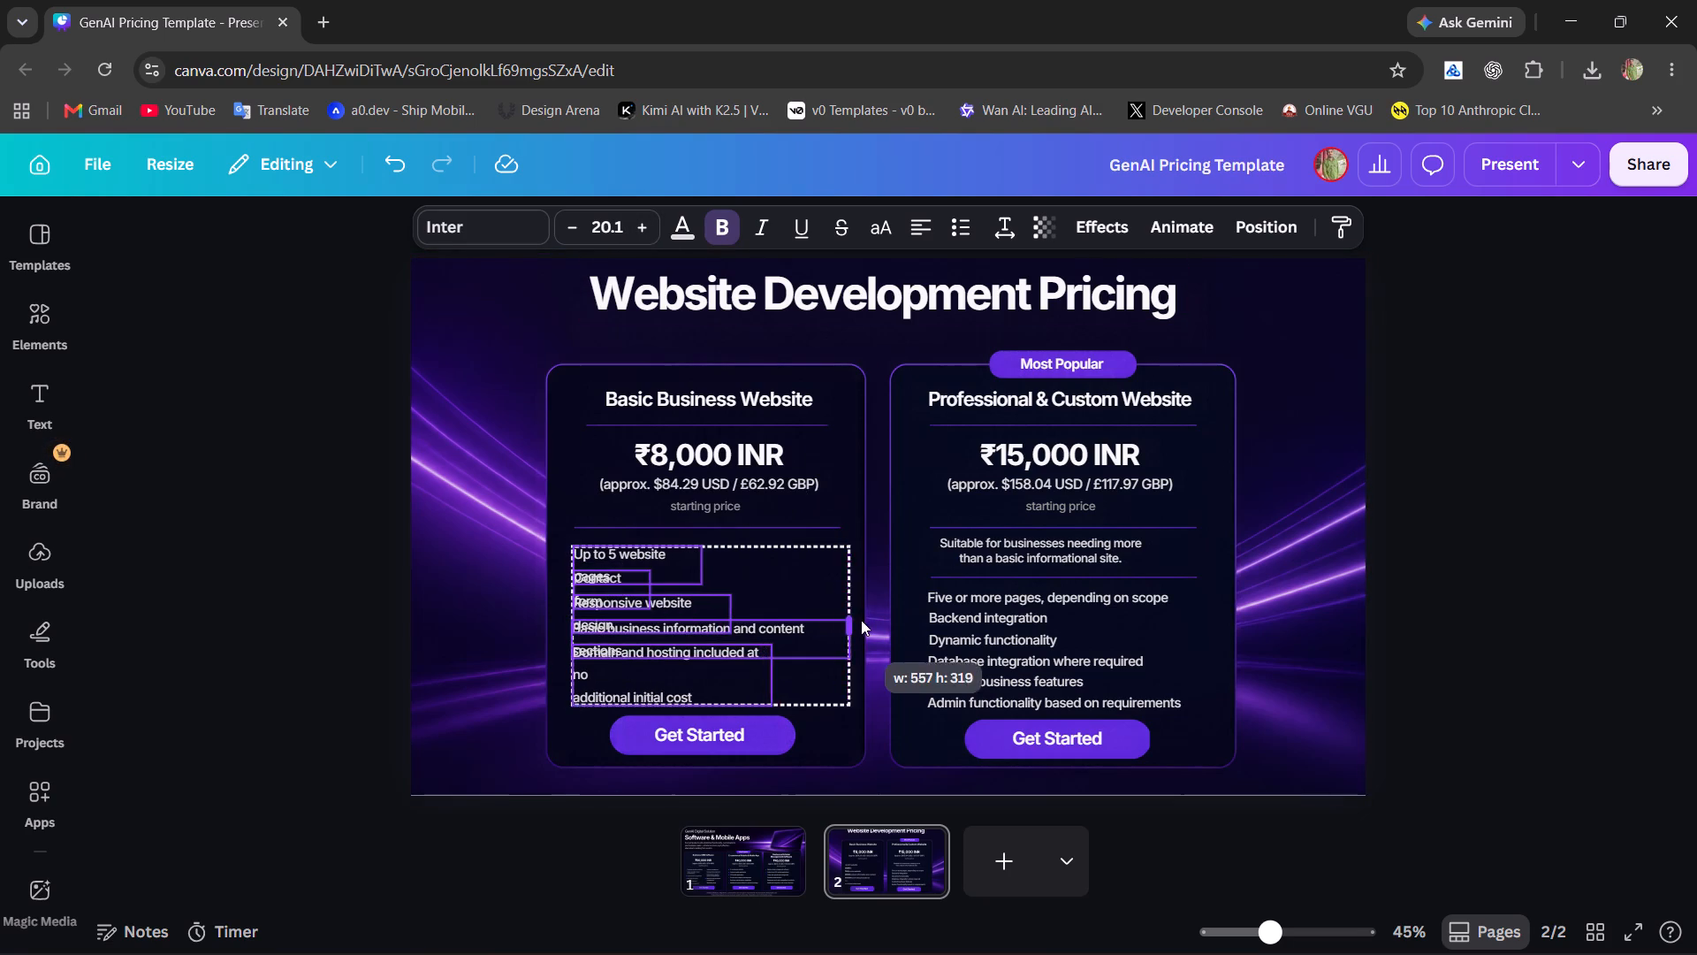
pyautogui.moveTo(861, 620); pyautogui.dragTo(874, 621)
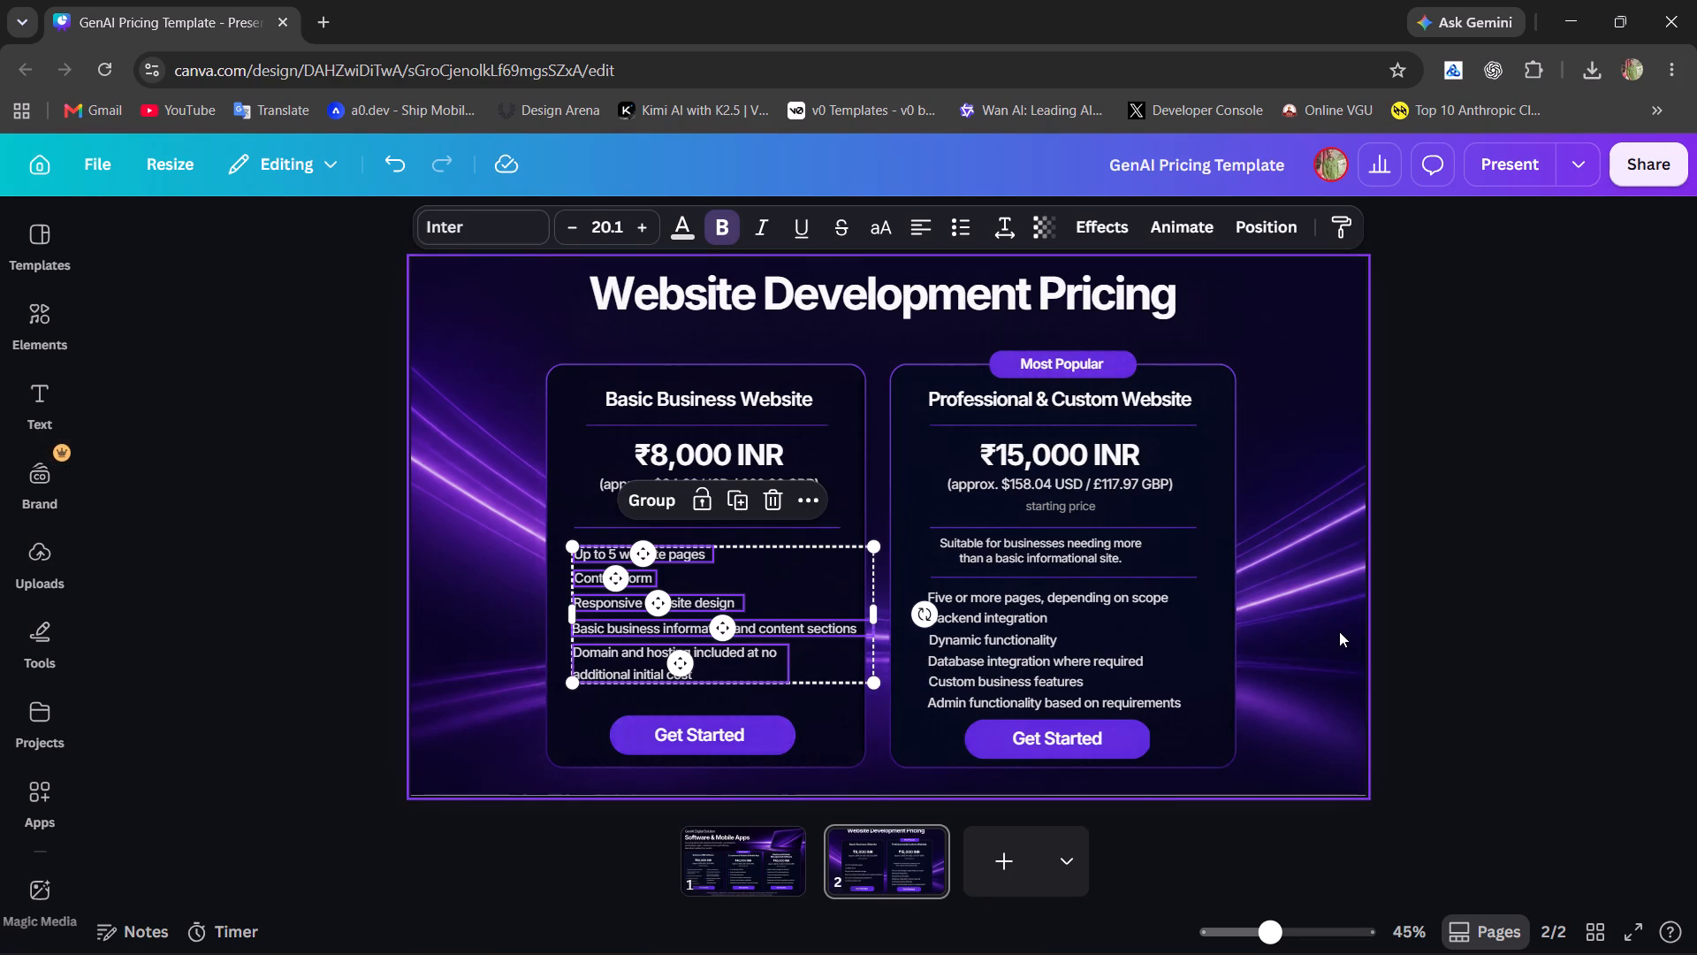
# Nudge the Basic Business Website card's feature lines slightly to the left within the card.
pyautogui.press('Left')
pyautogui.press('Left')
pyautogui.press('Left')
pyautogui.press('Left')
pyautogui.press('Left')
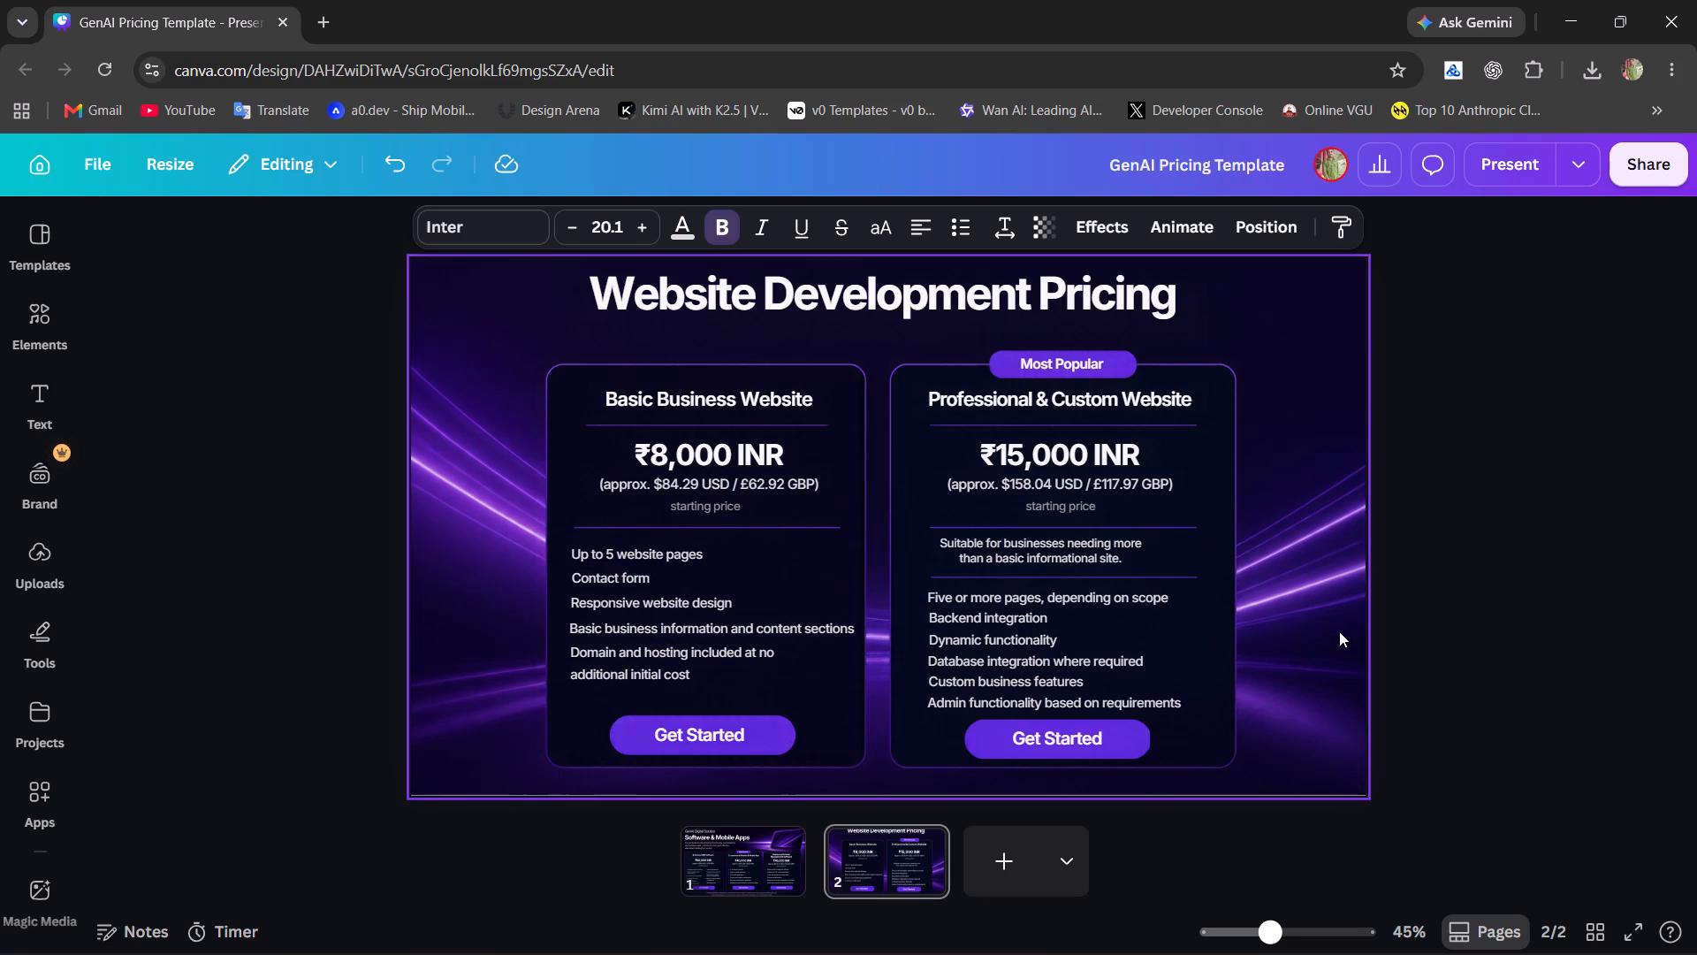
pyautogui.press('Left')
pyautogui.click(1696, 693)
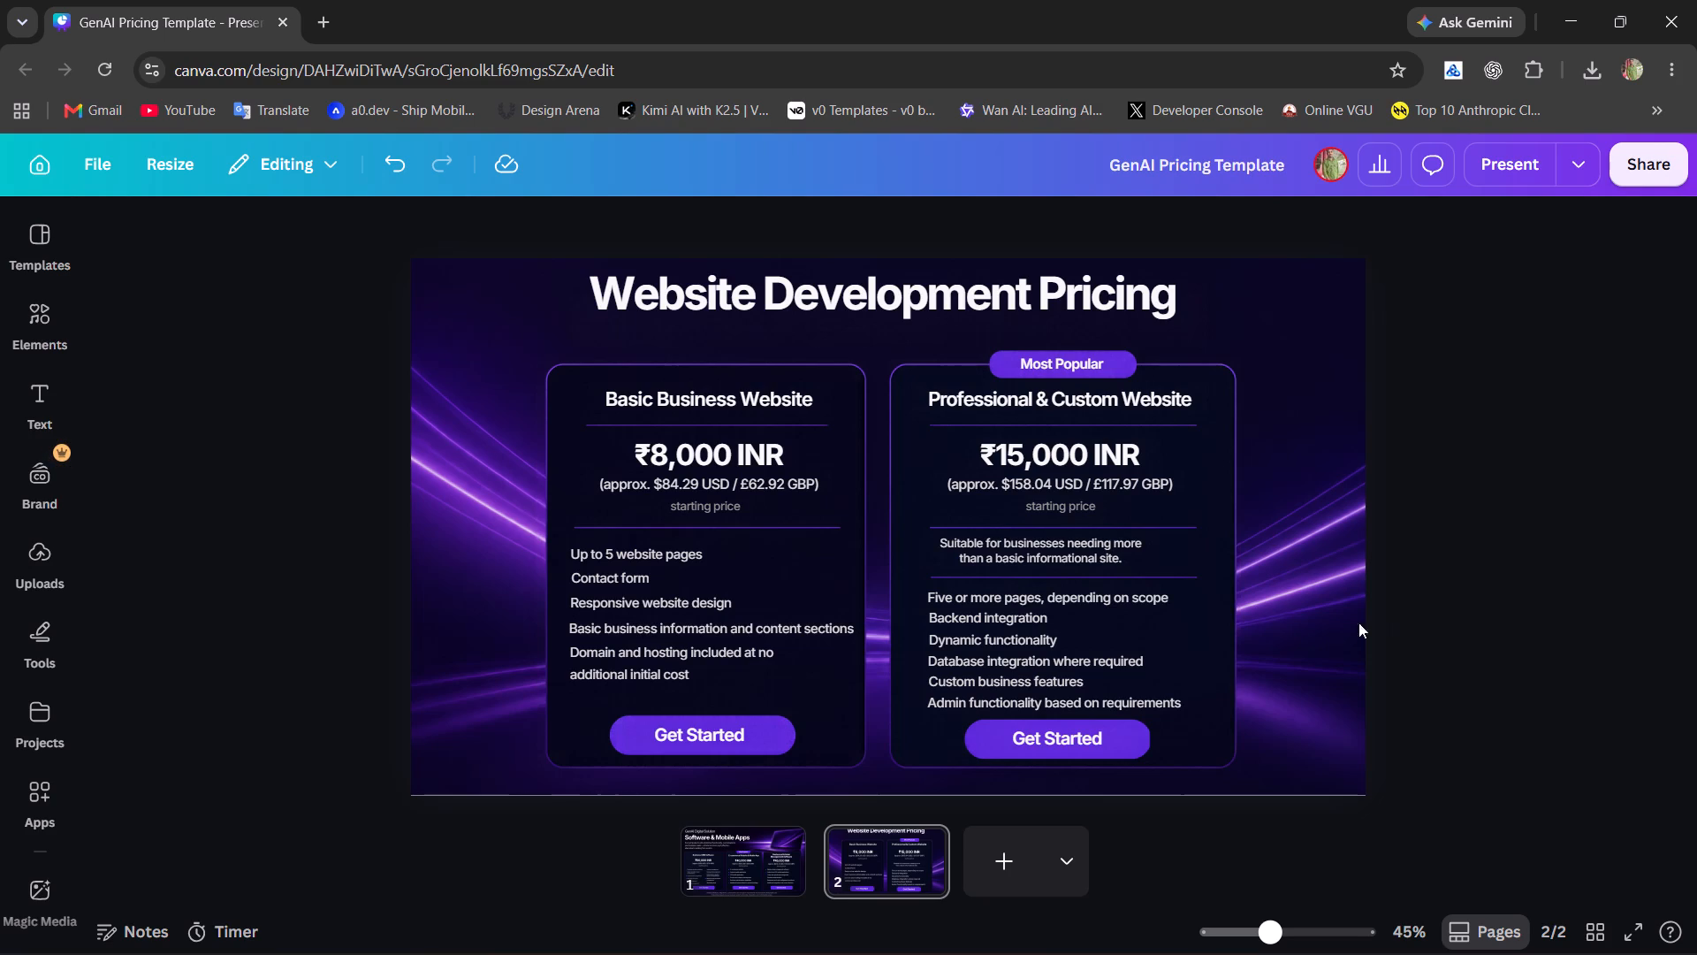
# On the first page, delete "Pre-built products with established functionality," from the description so it starts with "customizable to your business needs".
pyautogui.press('Left')
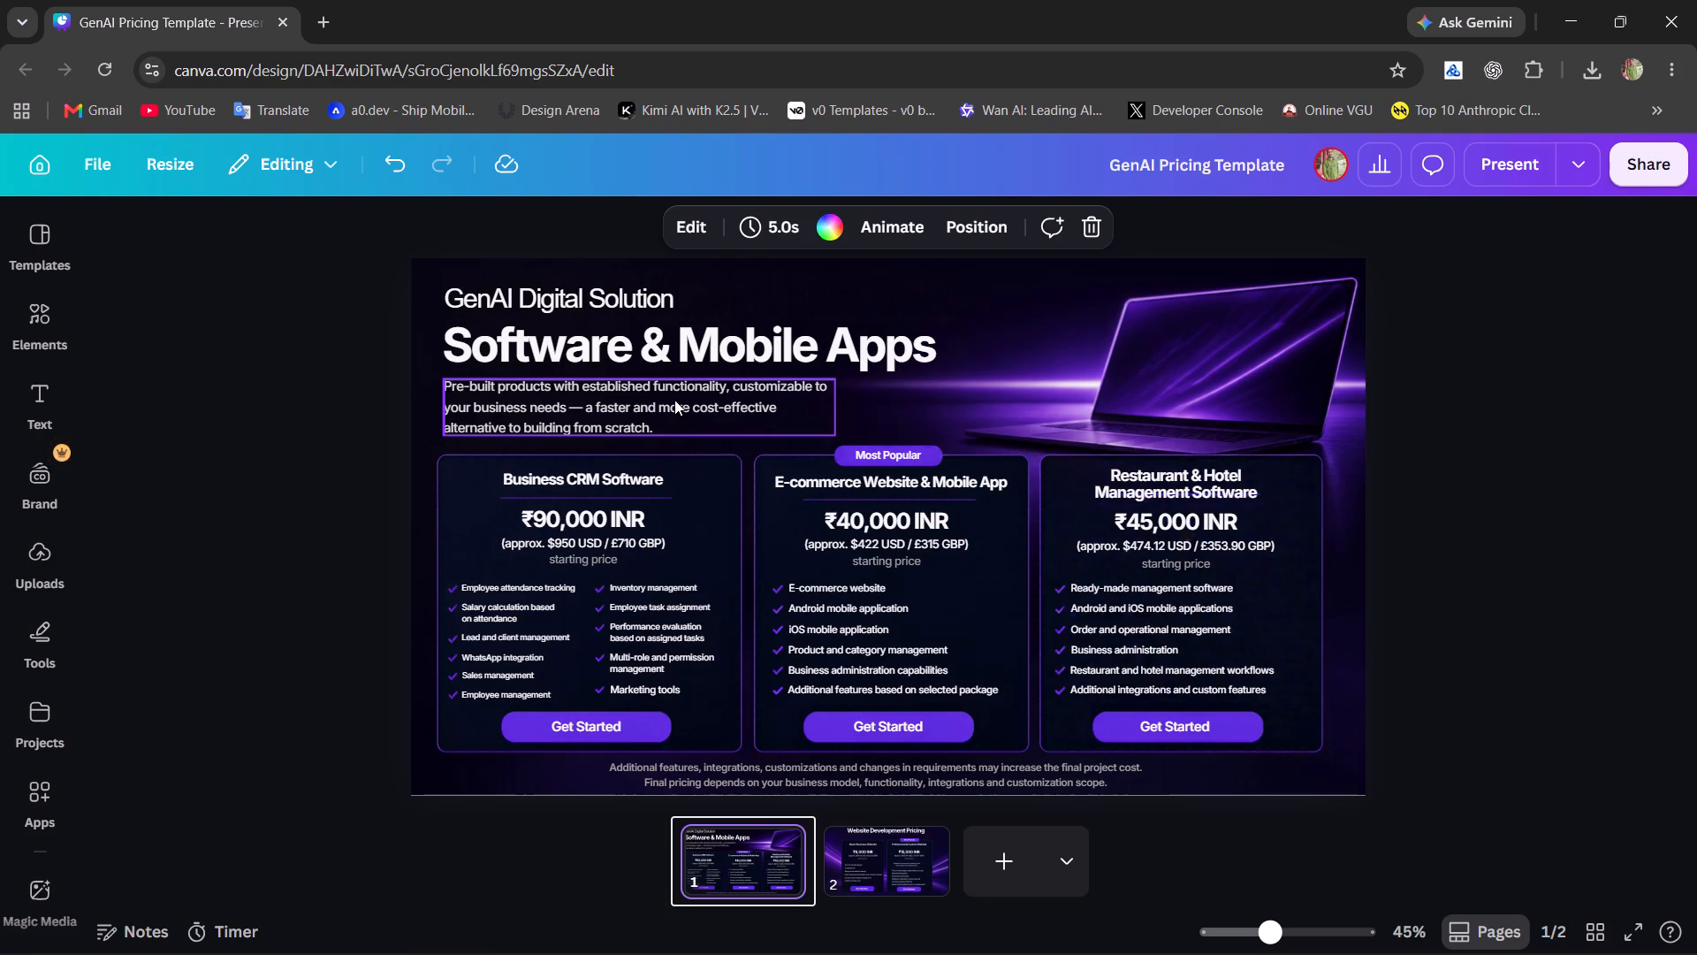
pyautogui.doubleClick(674, 400)
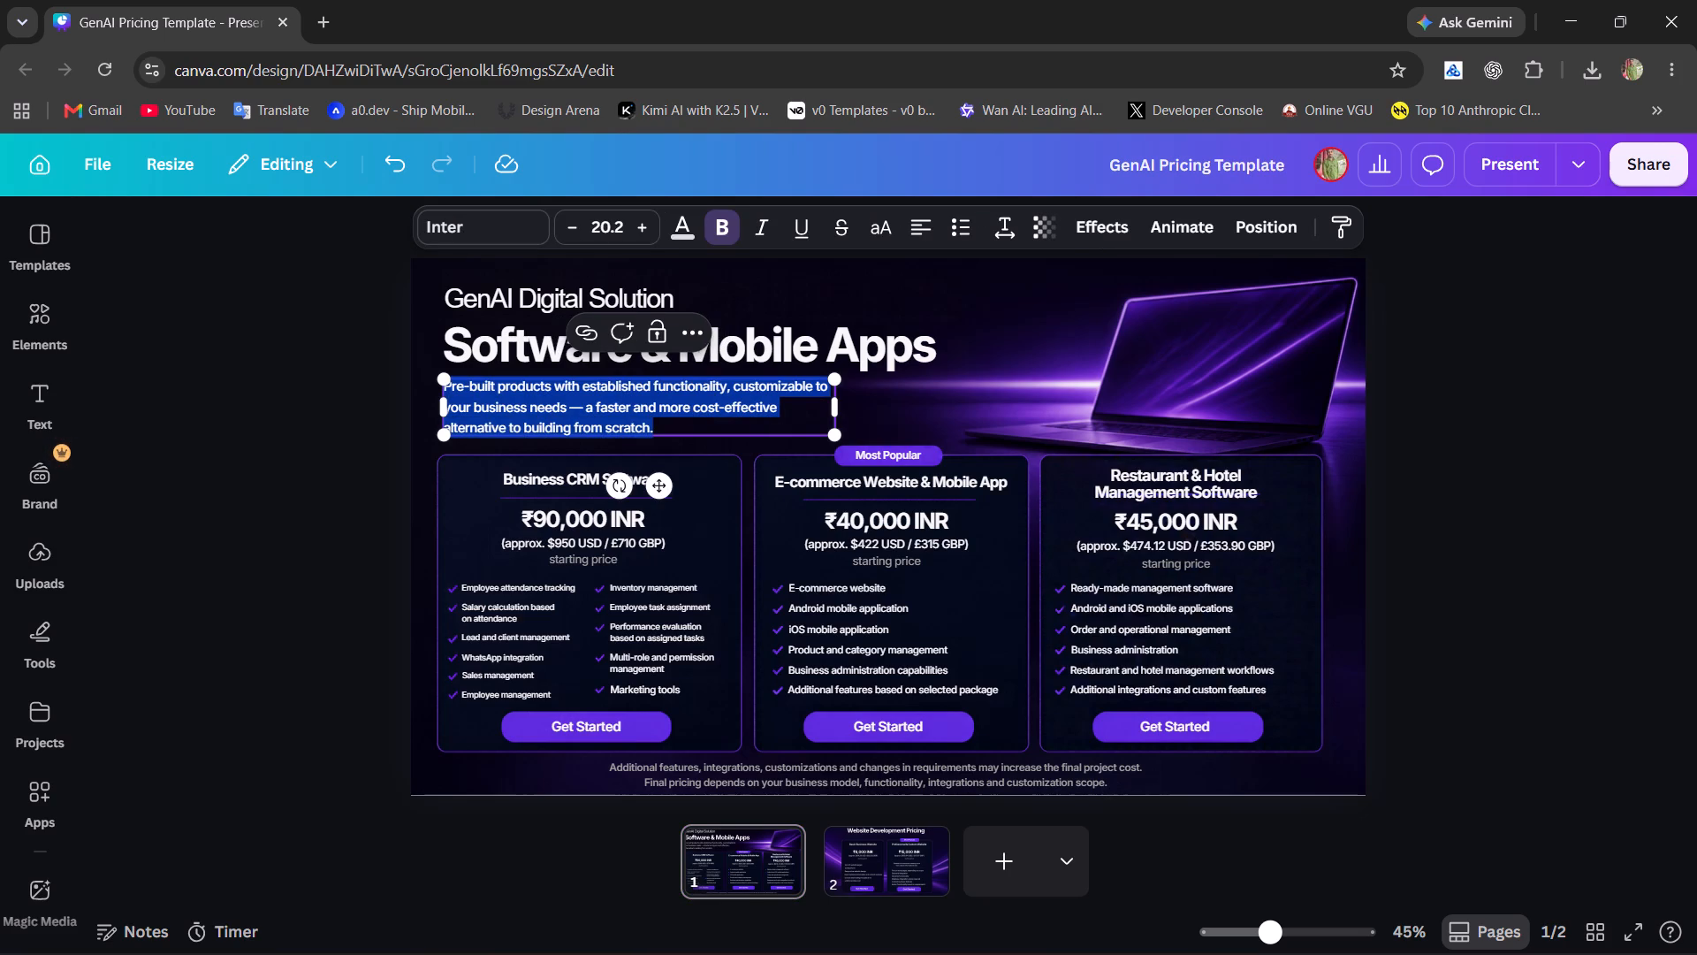
pyautogui.click(732, 387)
pyautogui.press('BackSpace')
pyautogui.press('BackSpace')
pyautogui.press('BackSpace')
pyautogui.press('BackSpace')
pyautogui.press('BackSpace')
pyautogui.press('BackSpace')
pyautogui.press('BackSpace')
pyautogui.press('BackSpace')
pyautogui.press('BackSpace')
pyautogui.press('BackSpace')
pyautogui.press('BackSpace')
pyautogui.press('BackSpace')
pyautogui.press('BackSpace')
pyautogui.press('BackSpace')
pyautogui.press('BackSpace')
pyautogui.press('BackSpace')
pyautogui.press('BackSpace')
pyautogui.press('BackSpace')
pyautogui.press('BackSpace')
pyautogui.press('BackSpace')
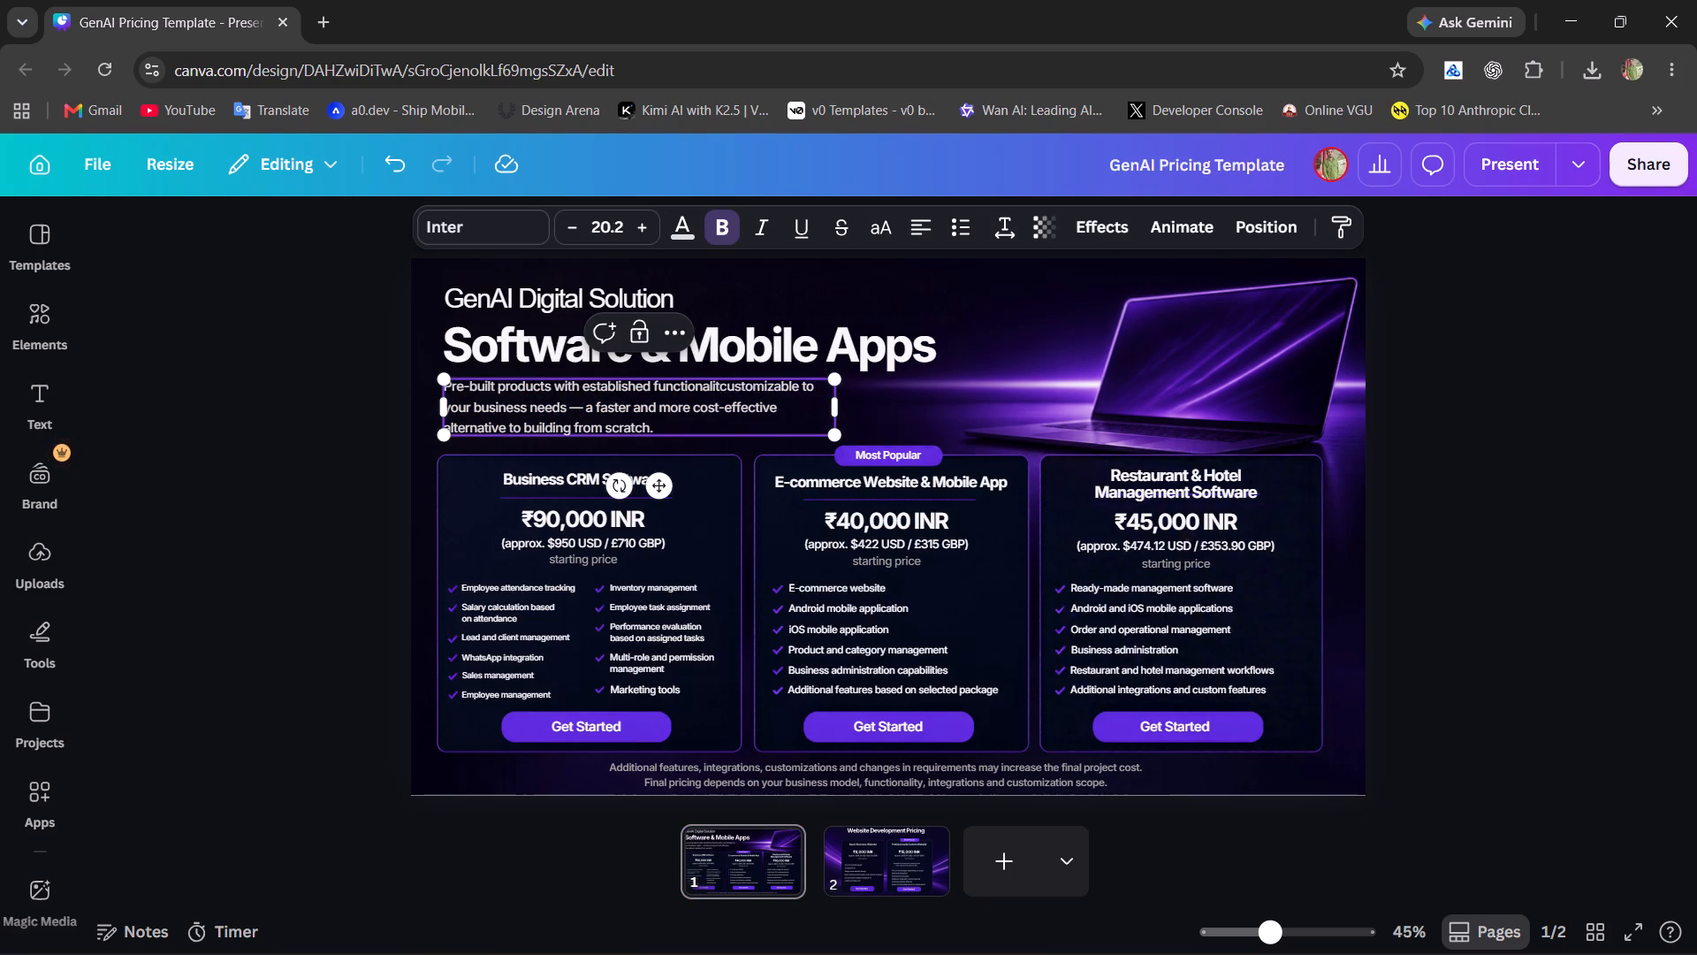
pyautogui.press('BackSpace')
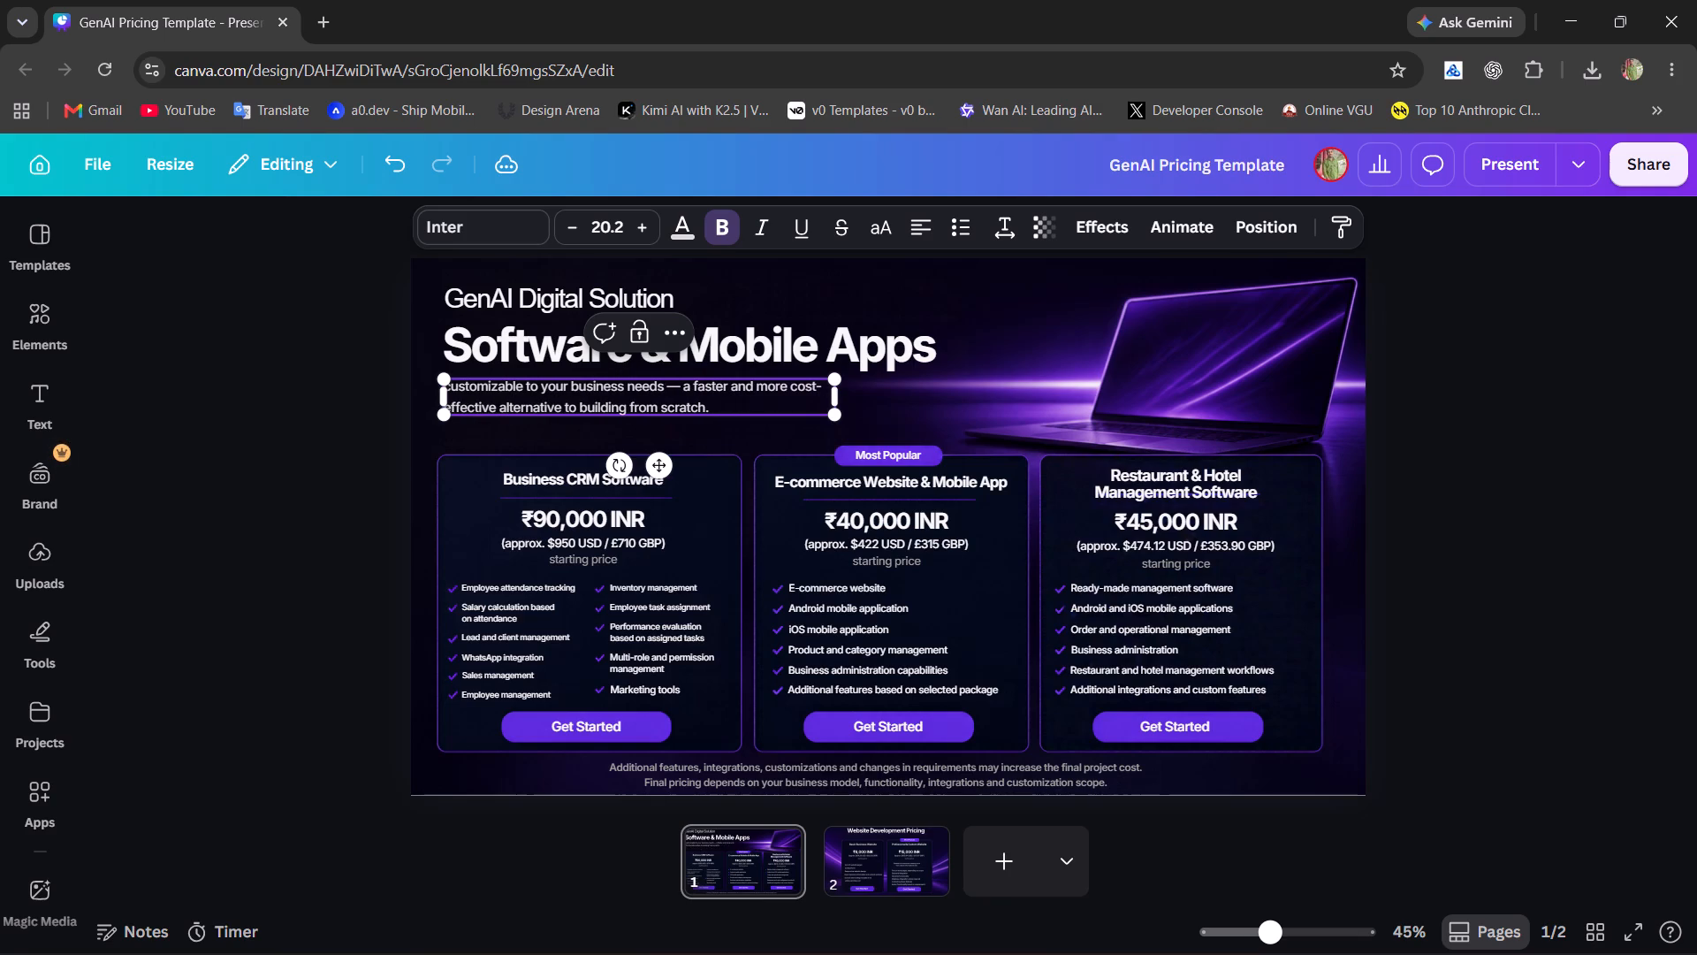
pyautogui.press('BackSpace')
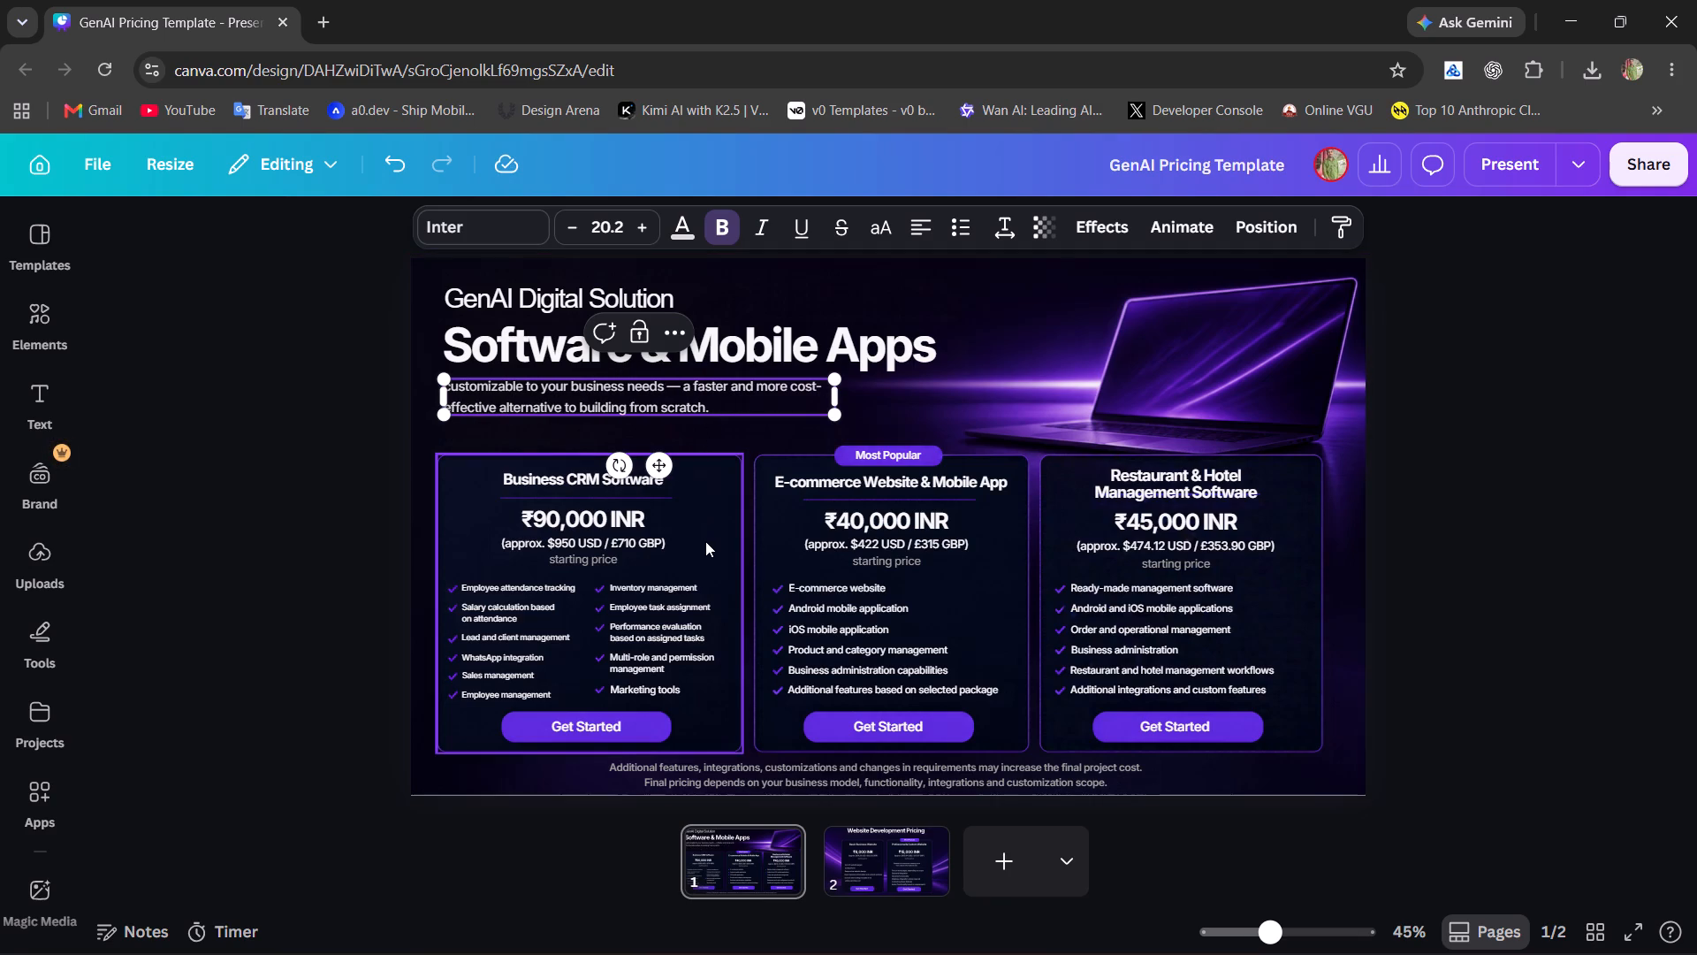
# Extend the Business CRM Software card's frame upward to a height of about 656, just below the description.
pyautogui.click(704, 541)
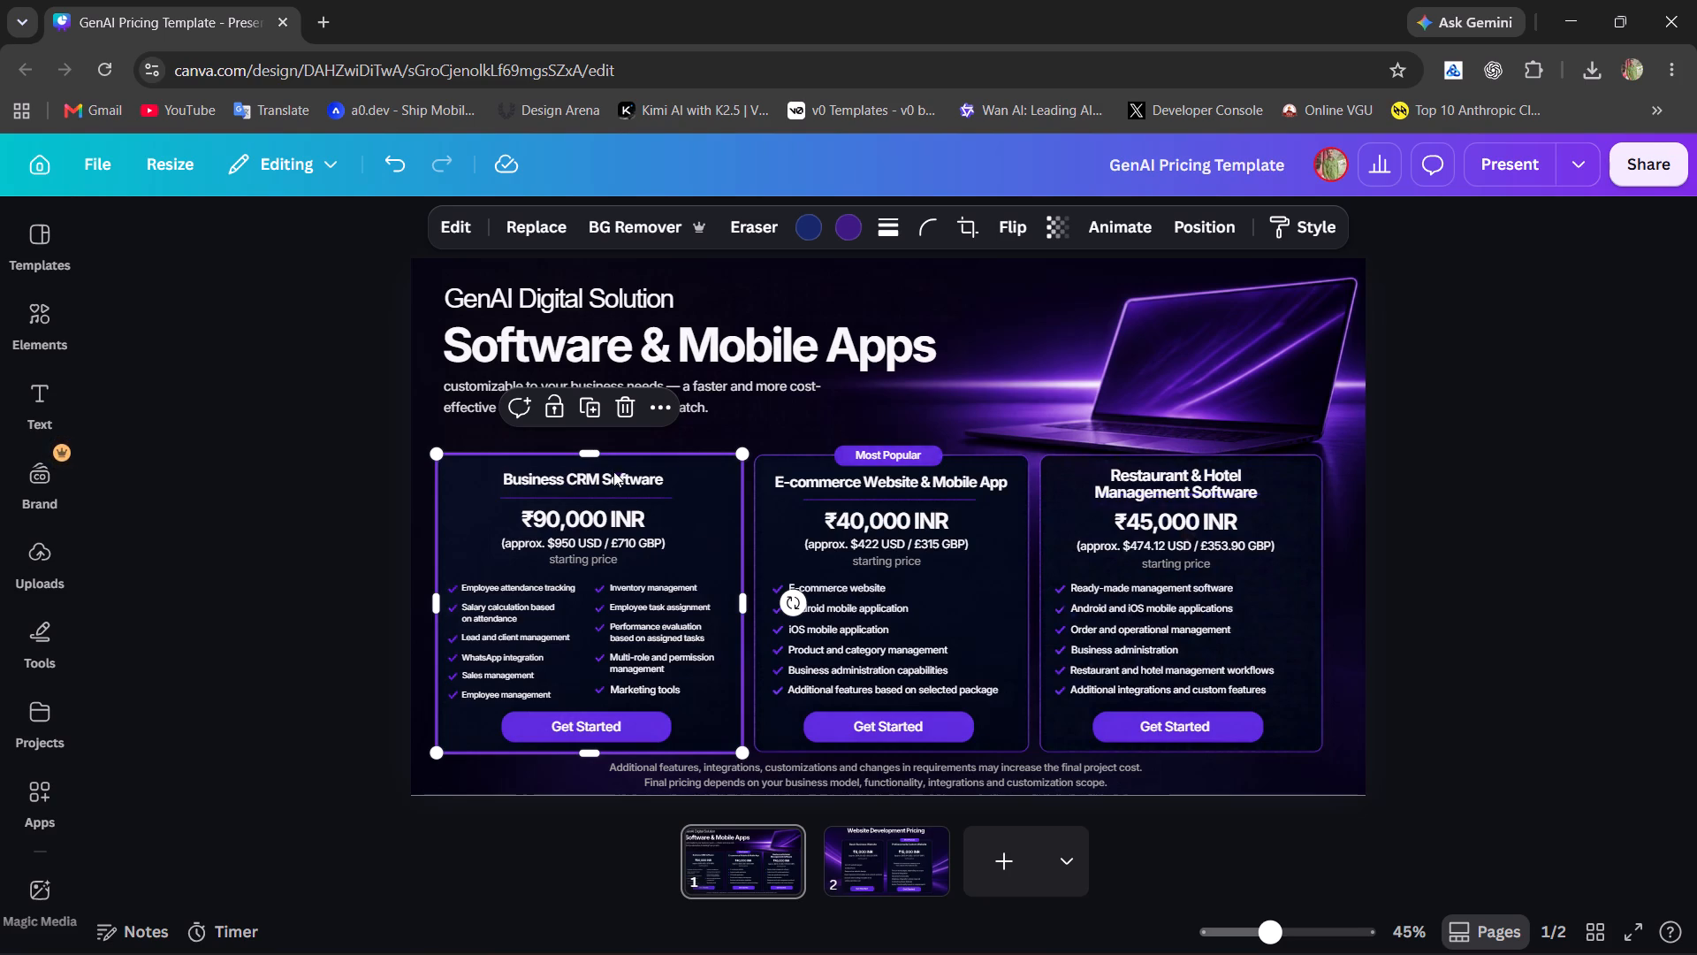
pyautogui.moveTo(592, 454); pyautogui.dragTo(592, 444)
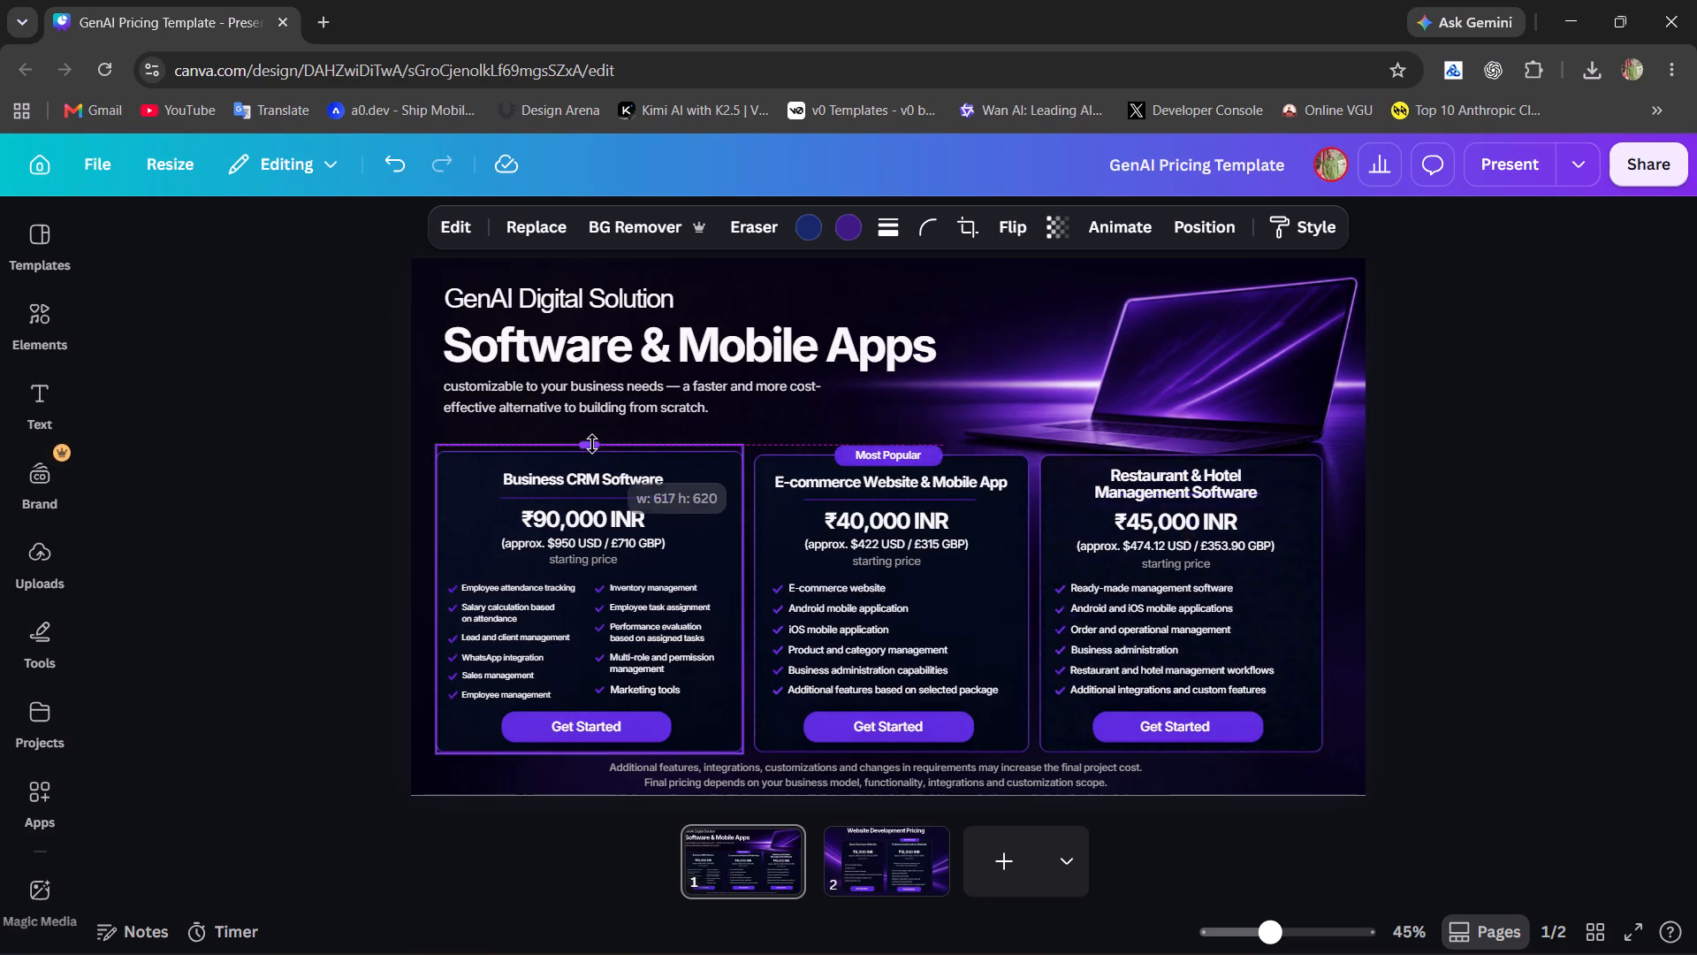
pyautogui.moveTo(592, 444); pyautogui.dragTo(592, 432)
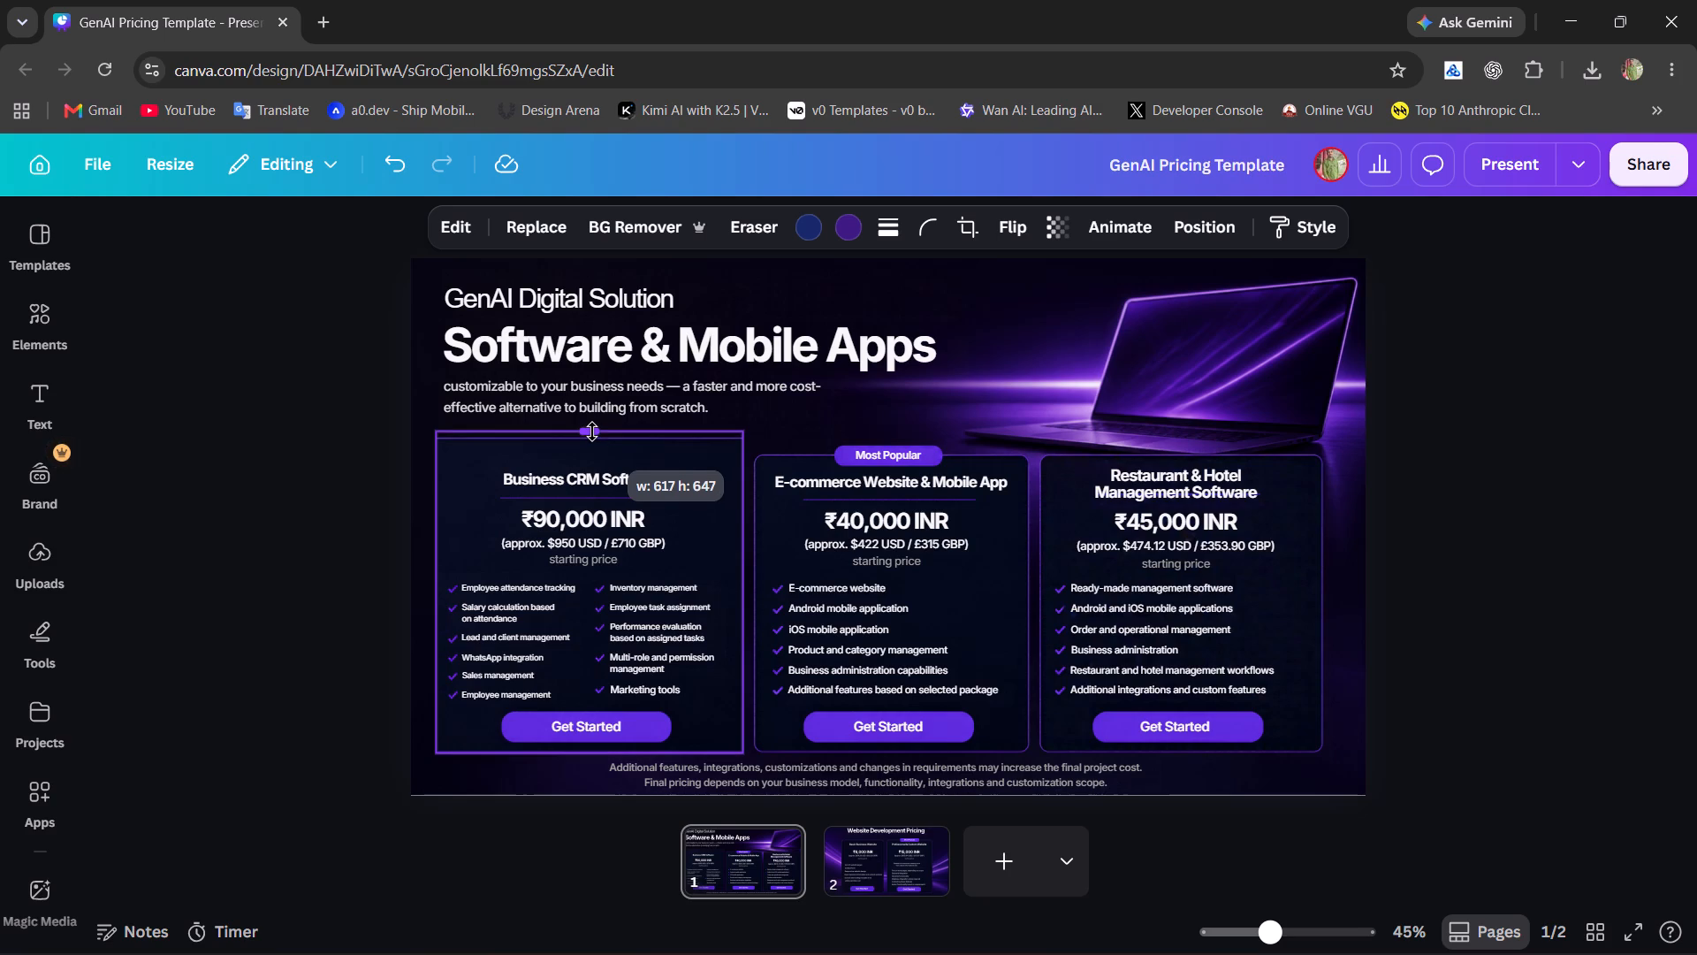
pyautogui.moveTo(592, 432); pyautogui.dragTo(592, 431)
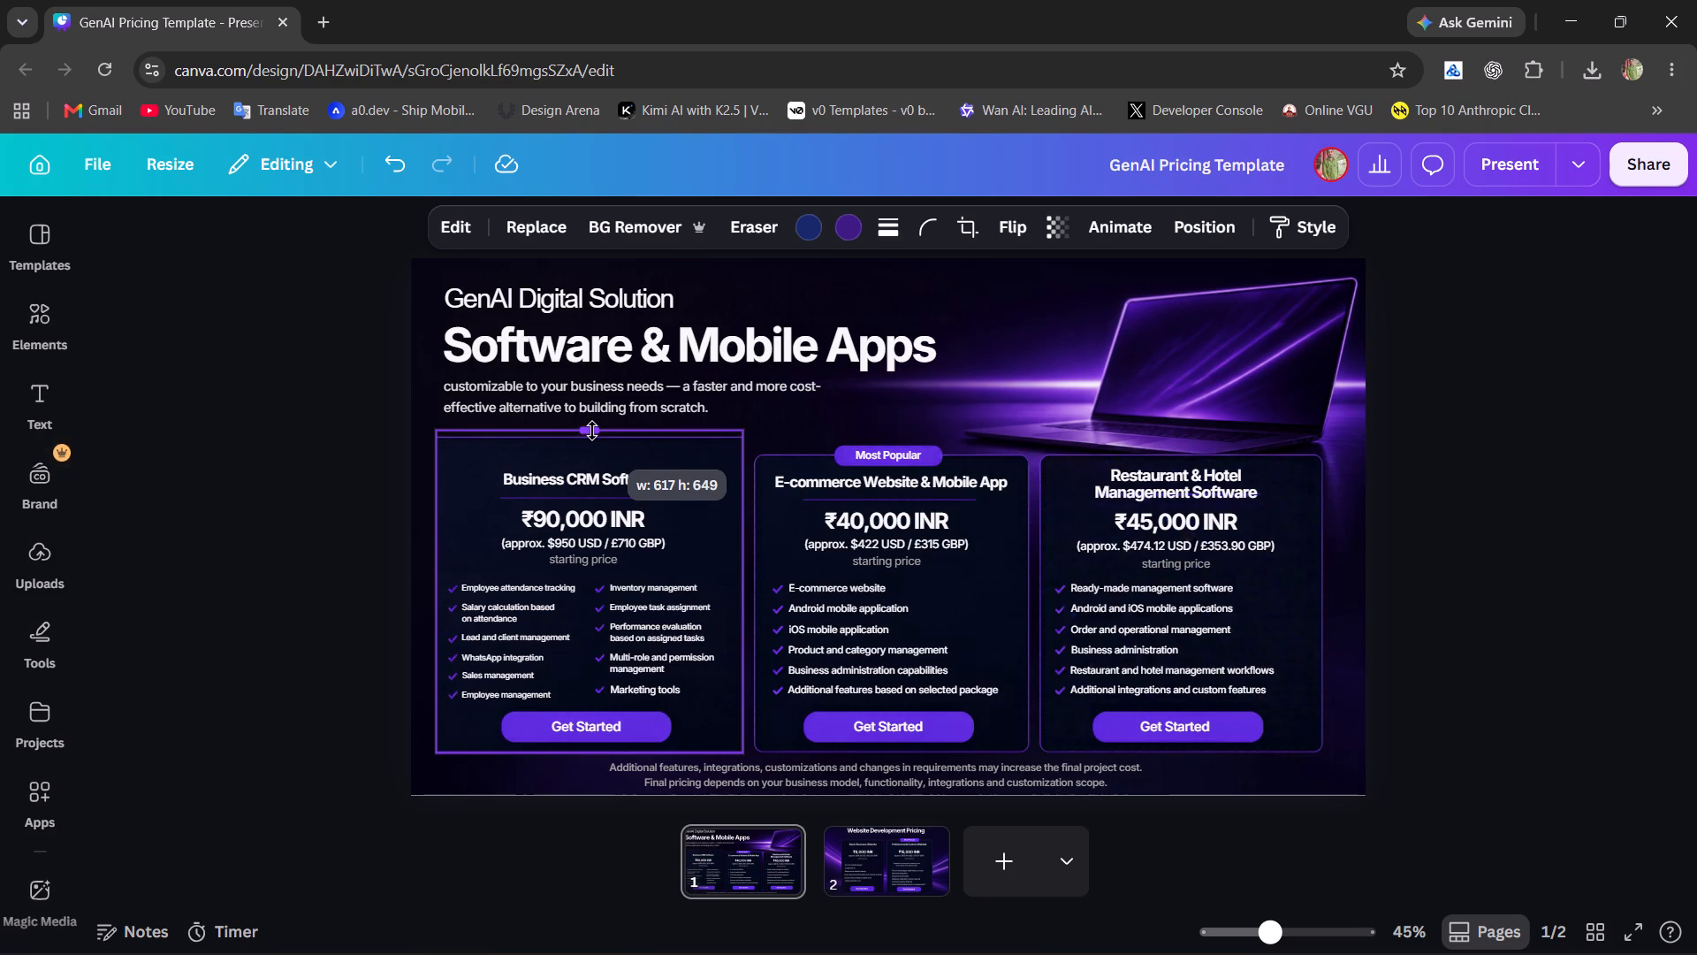
pyautogui.moveTo(592, 431); pyautogui.dragTo(594, 427)
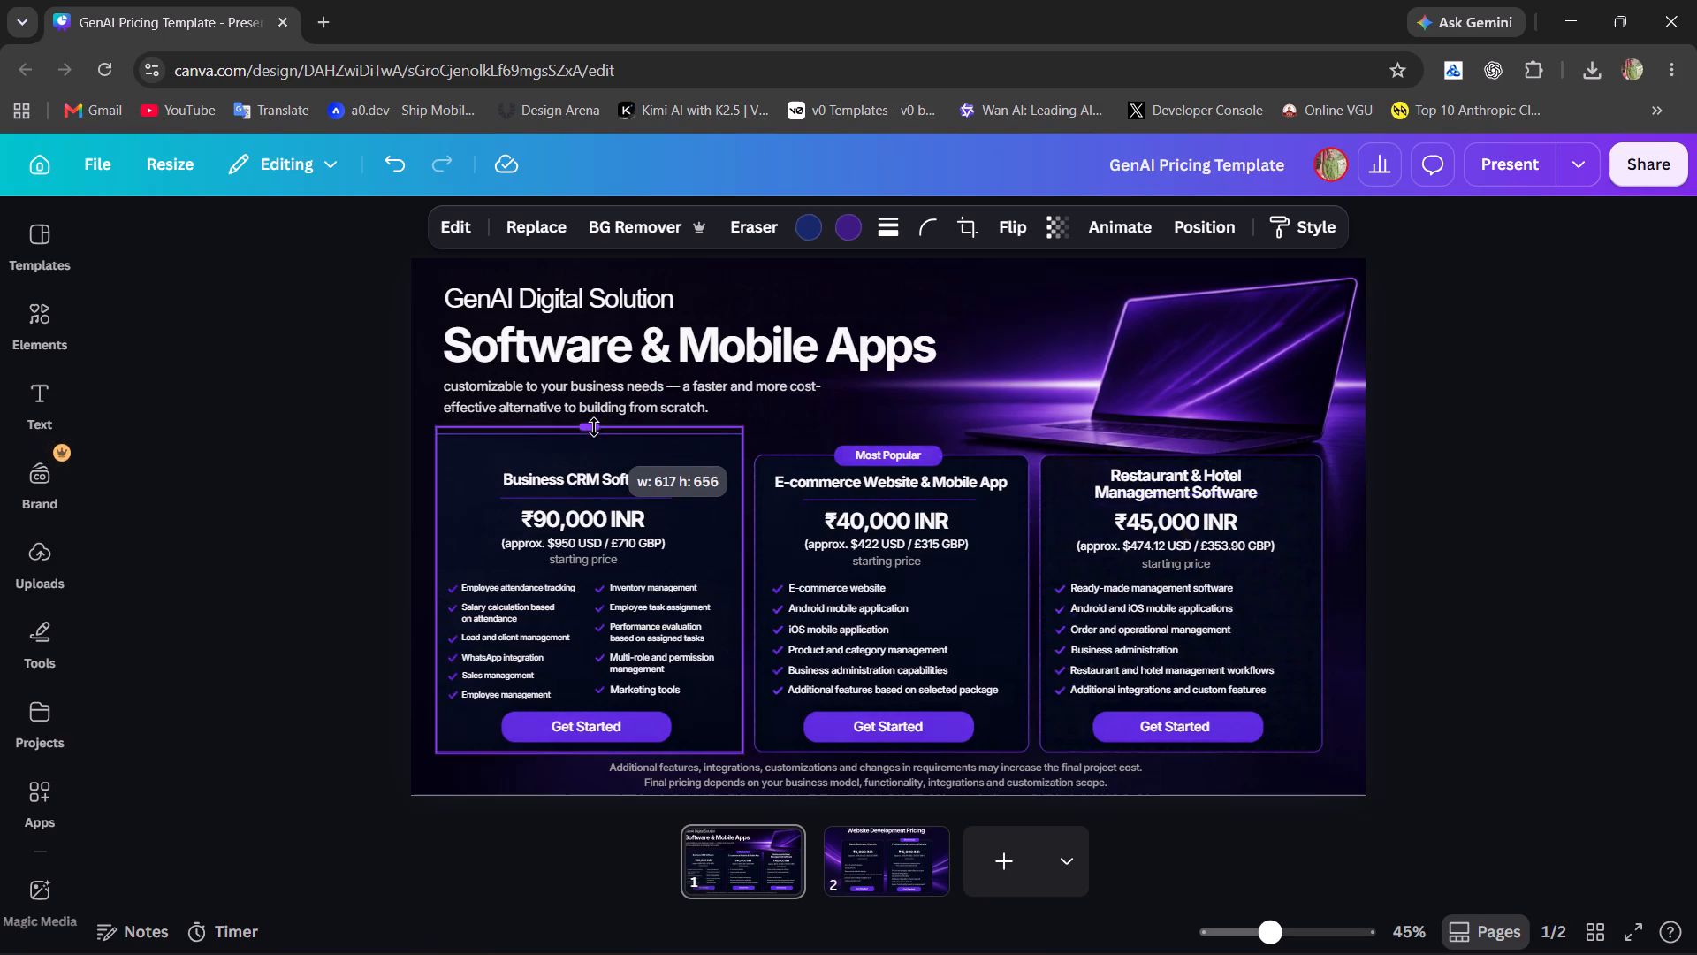
pyautogui.moveTo(594, 427); pyautogui.dragTo(594, 428)
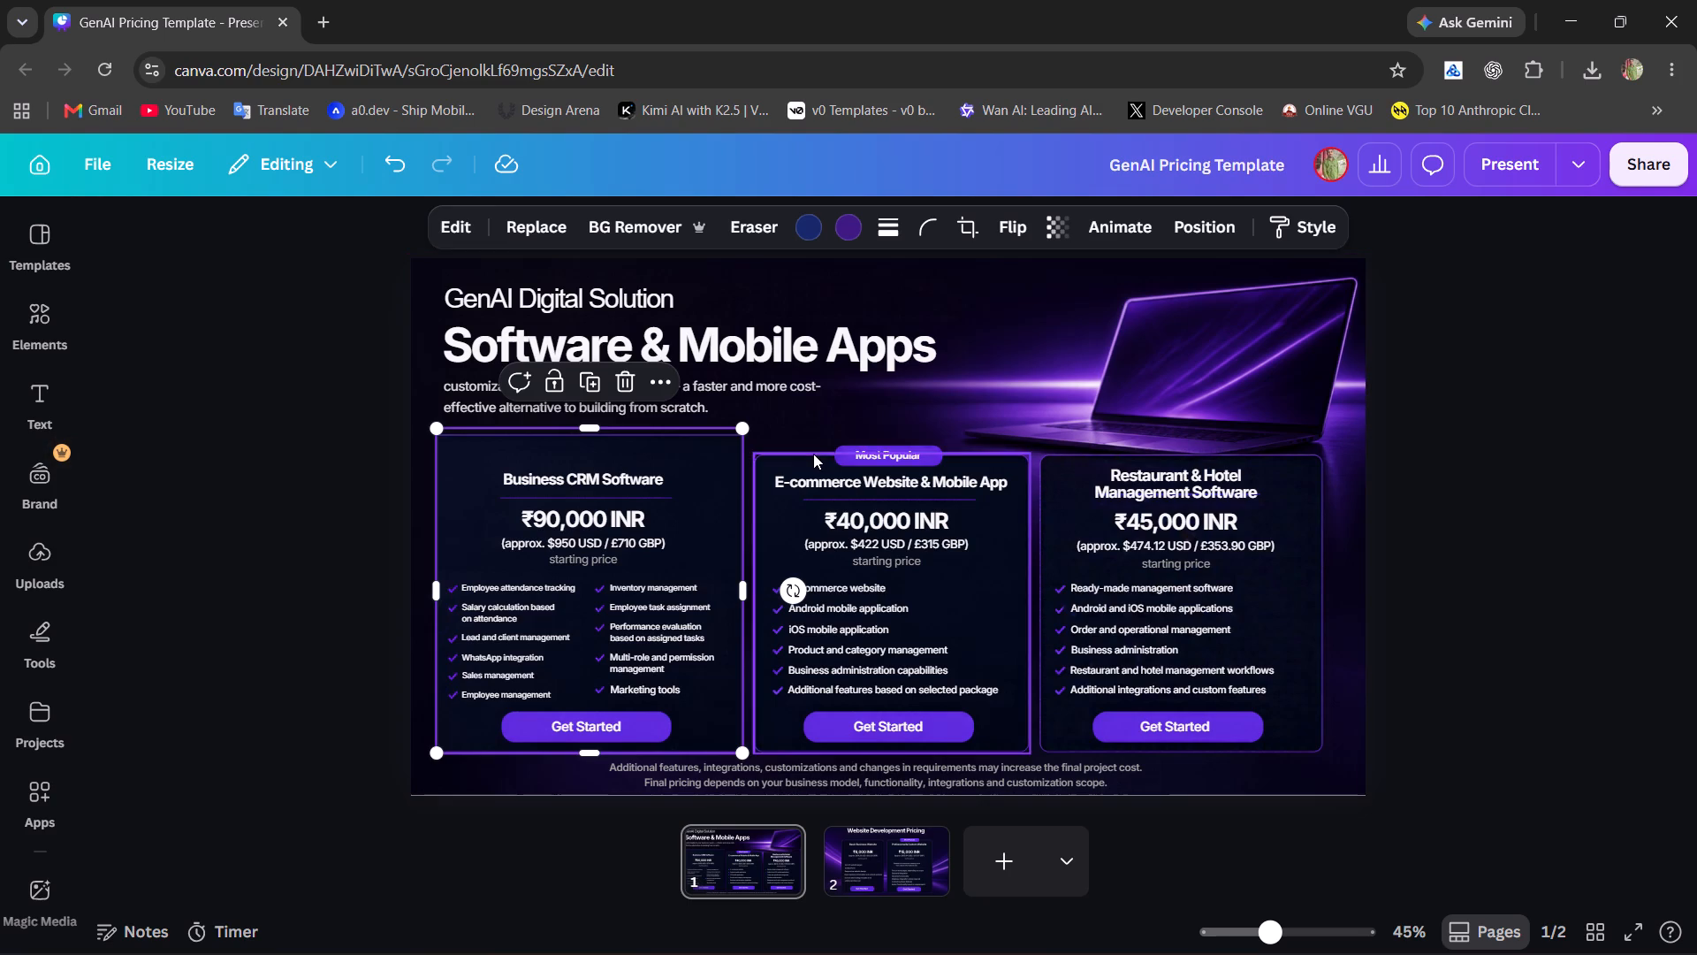
# Extend the E-commerce Website & Mobile App card's frame upward, level with the top of the Business CRM Software card.
pyautogui.click(813, 454)
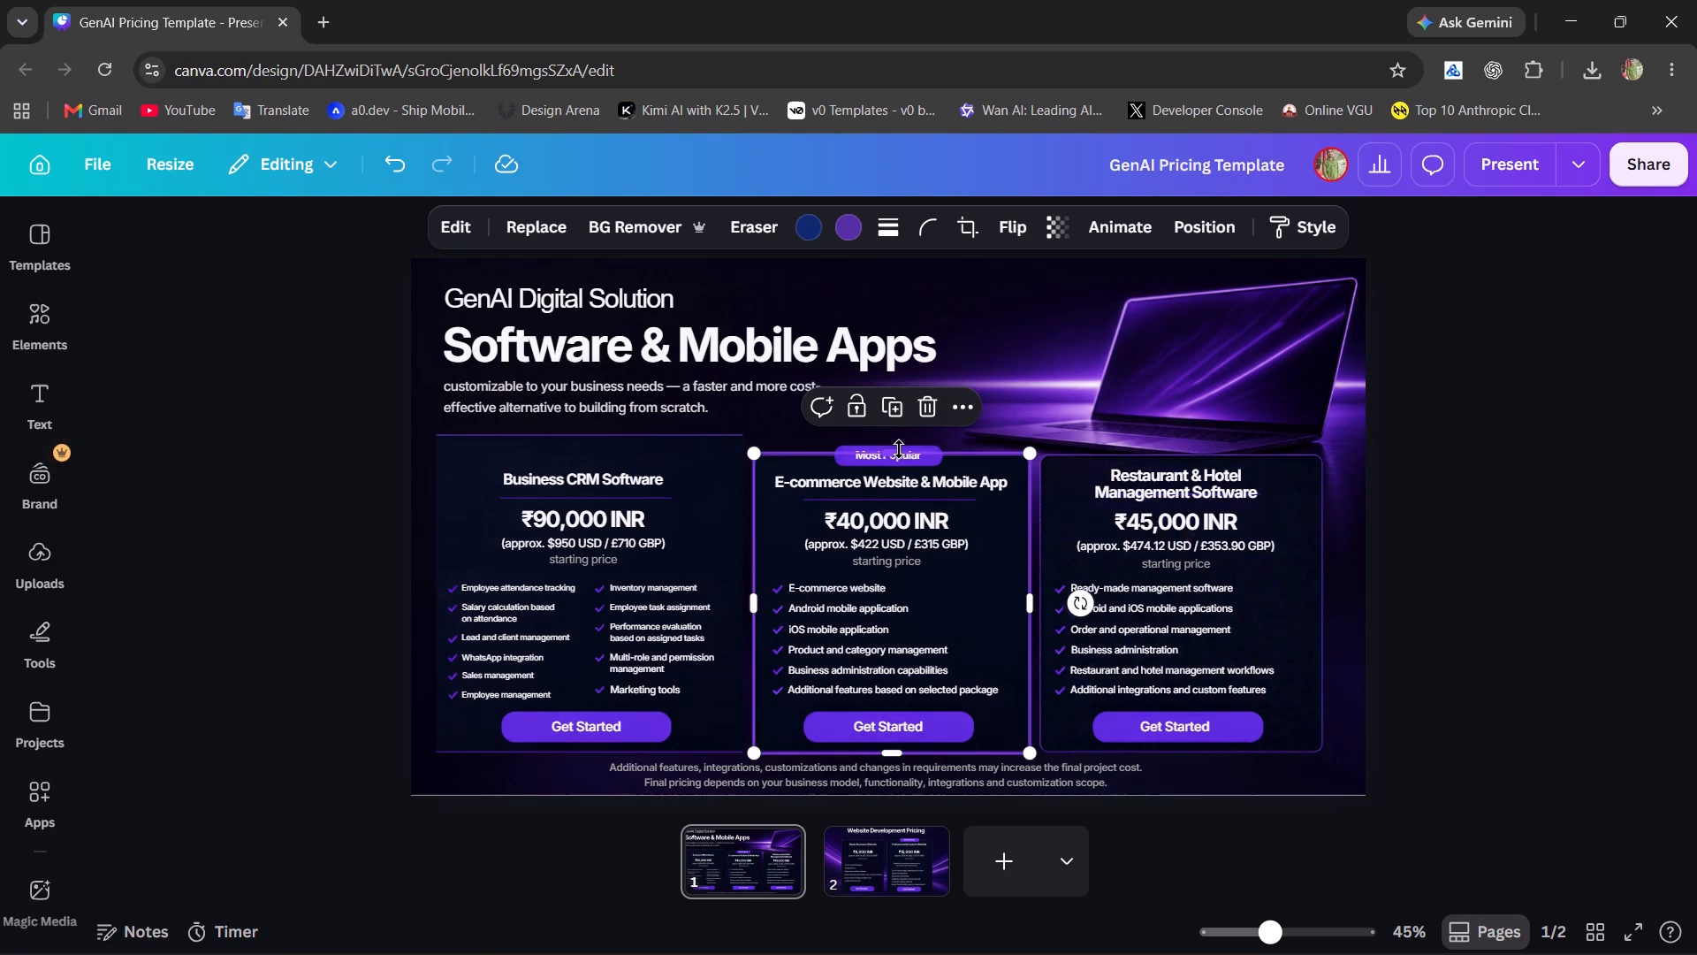
pyautogui.moveTo(899, 449); pyautogui.dragTo(899, 429)
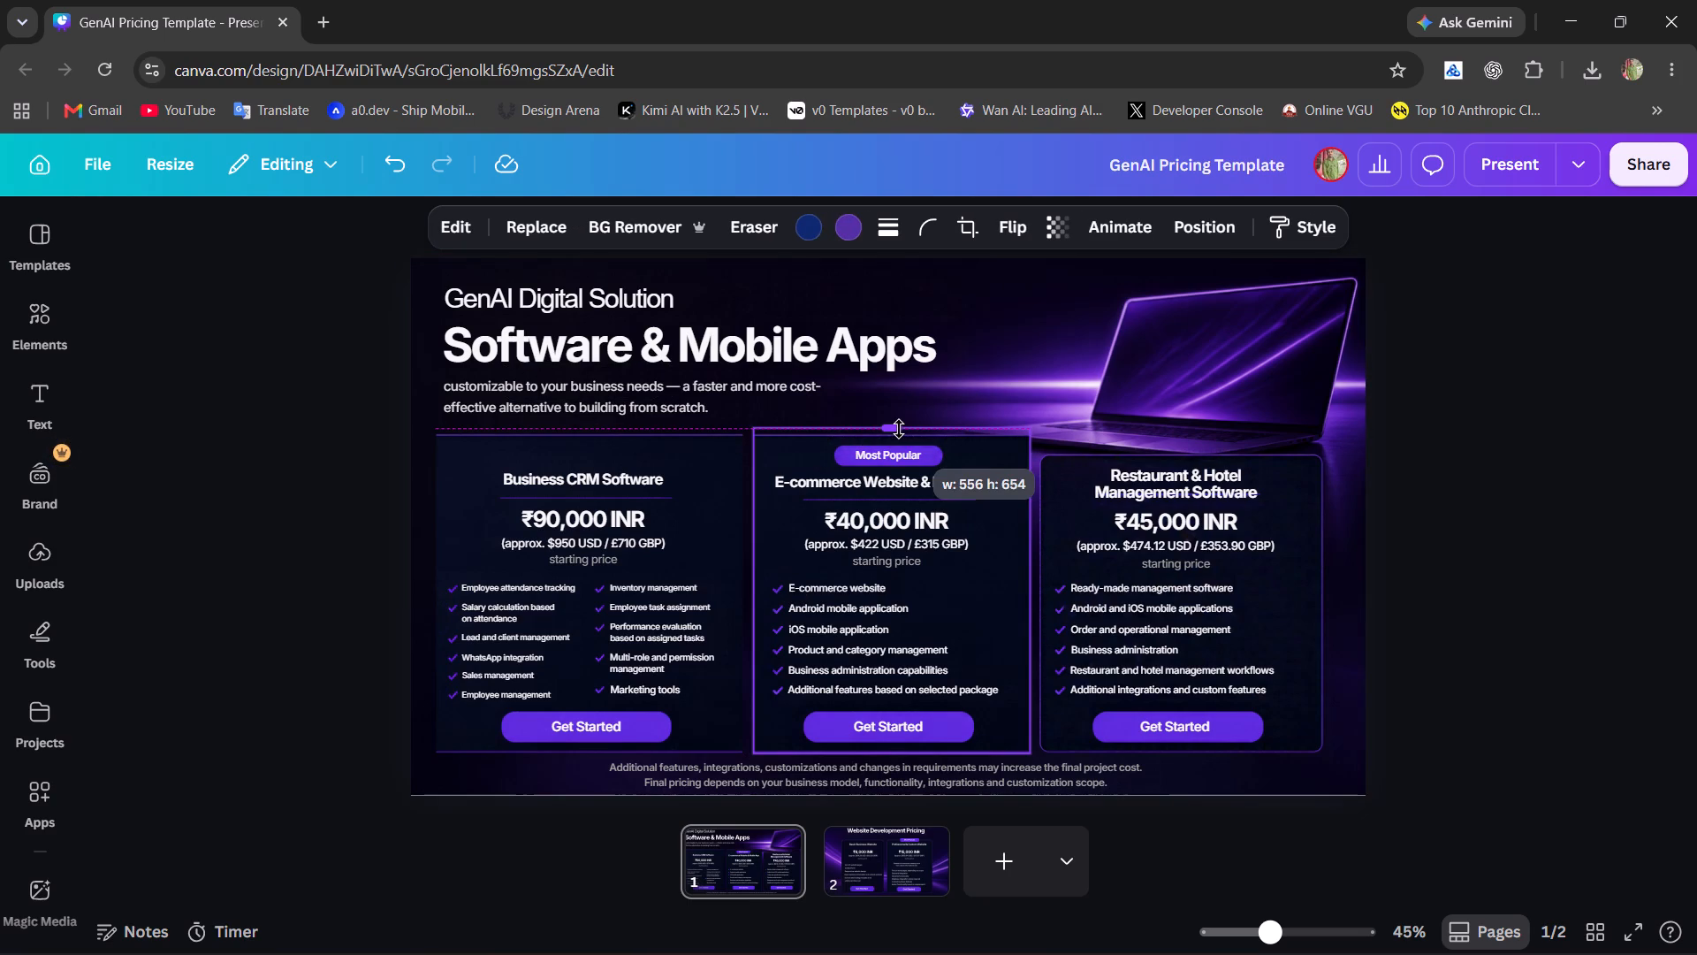
pyautogui.moveTo(899, 429); pyautogui.dragTo(899, 432)
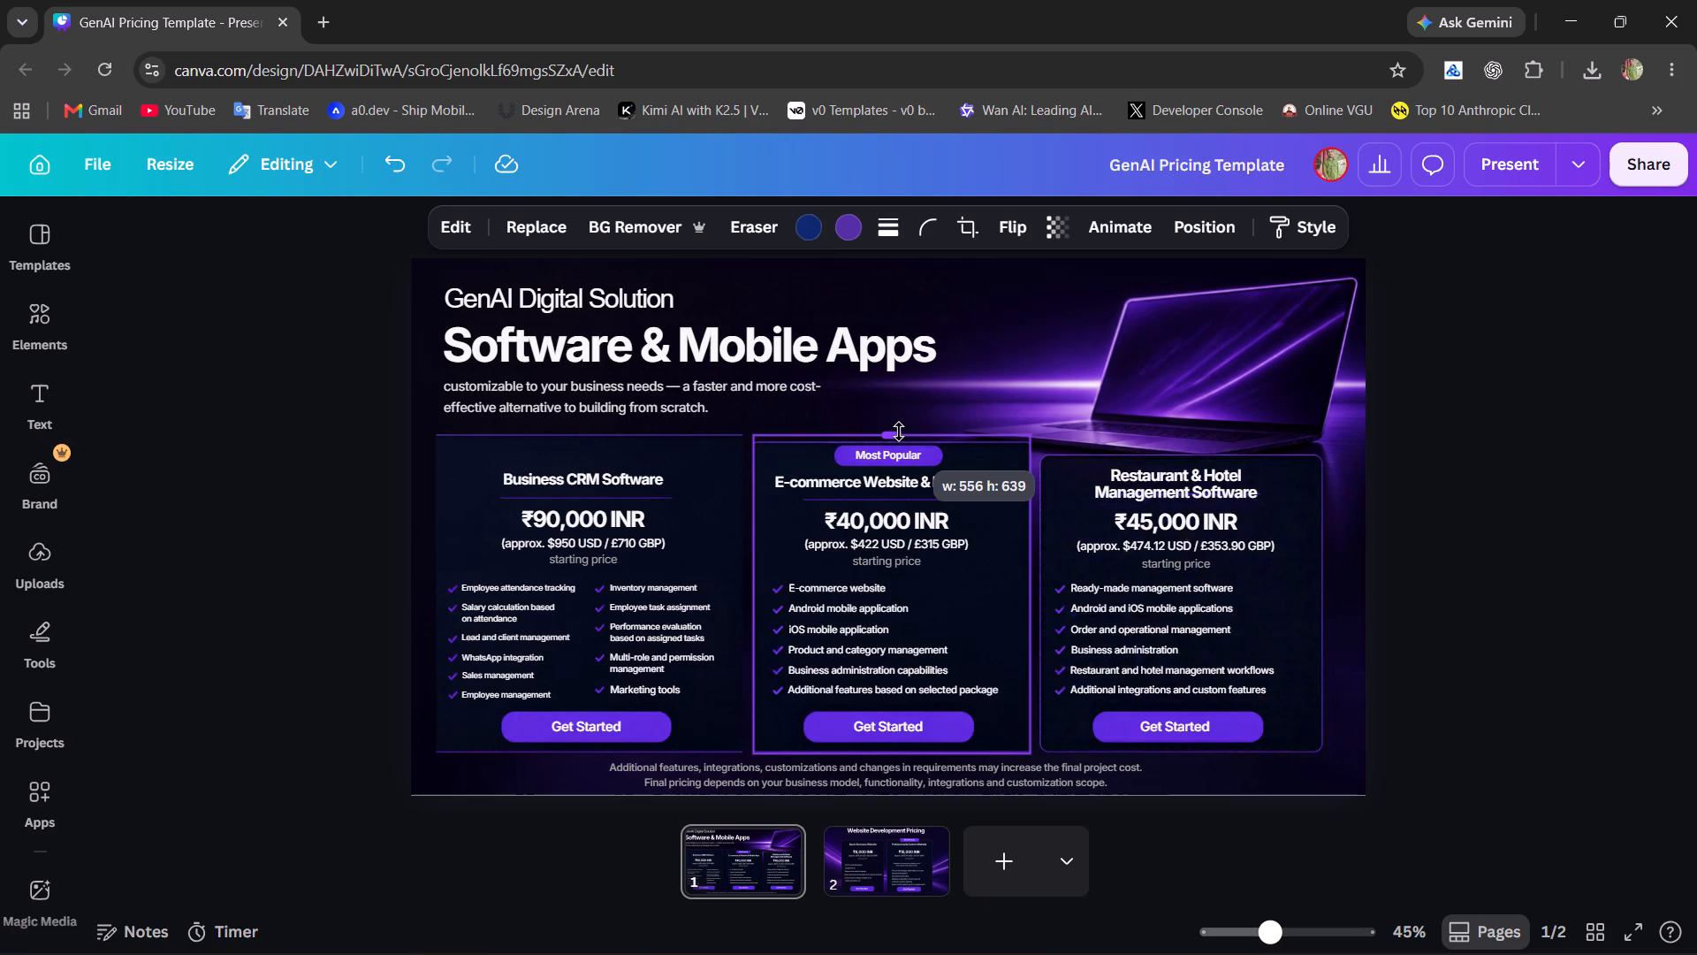
pyautogui.moveTo(899, 432); pyautogui.dragTo(899, 429)
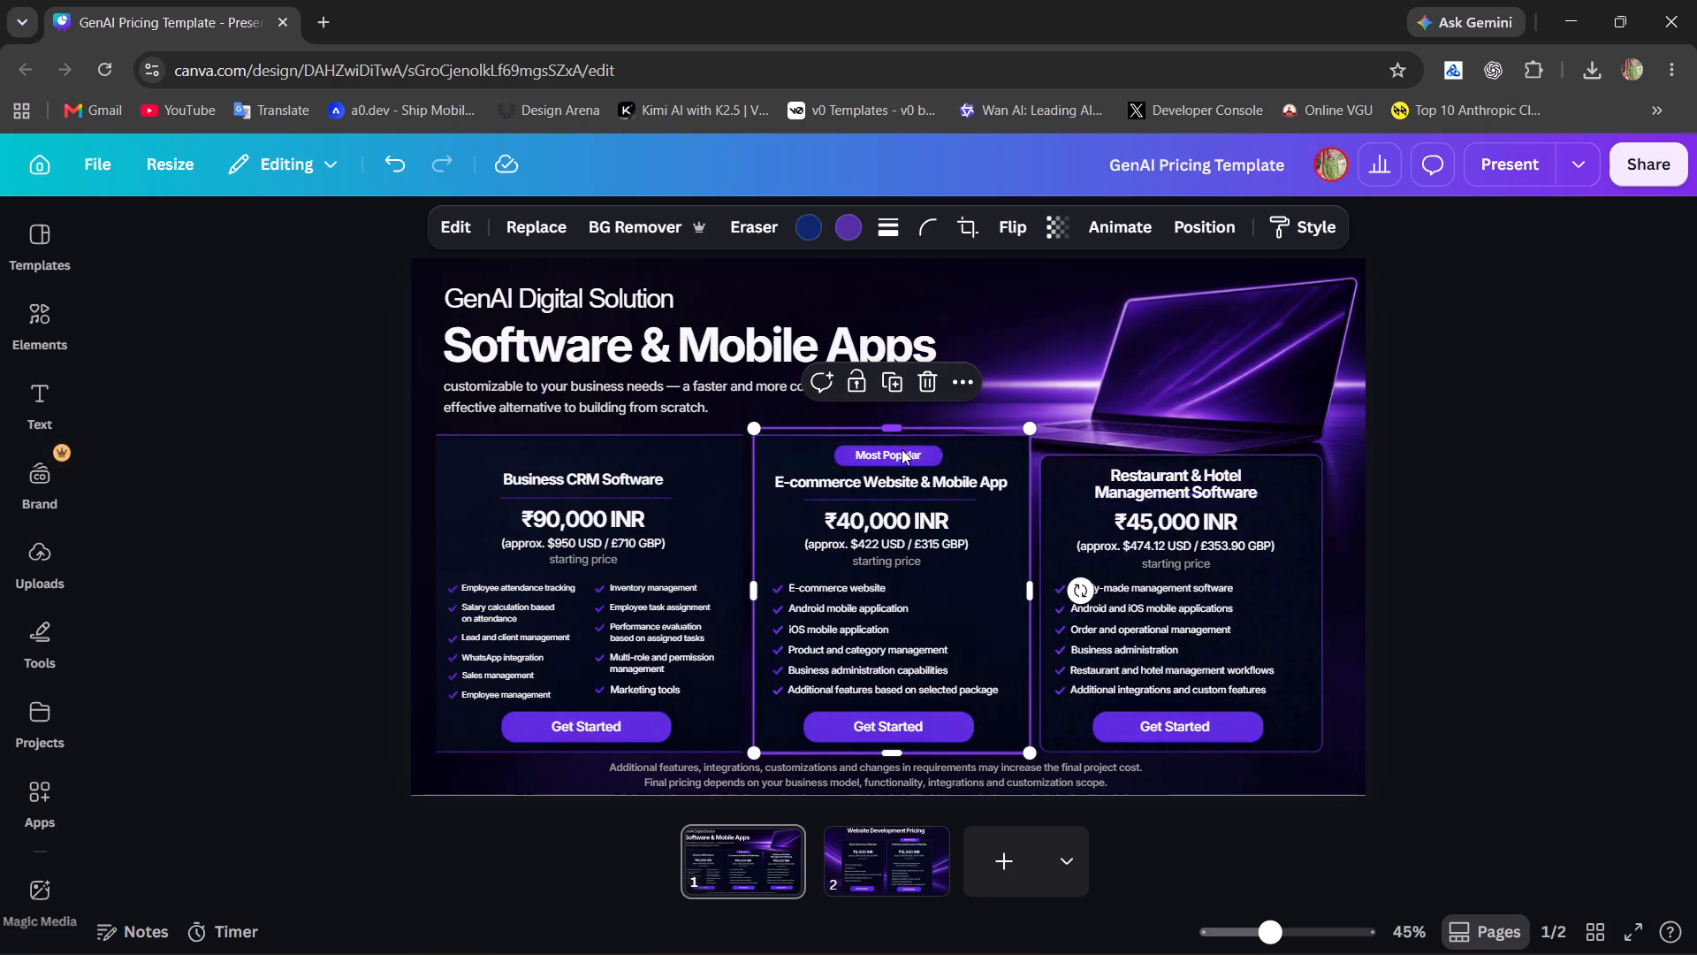
# Move the "Most Popular" label and its purple pill up together onto the top border of the E-commerce Website & Mobile App card.
pyautogui.click(902, 451)
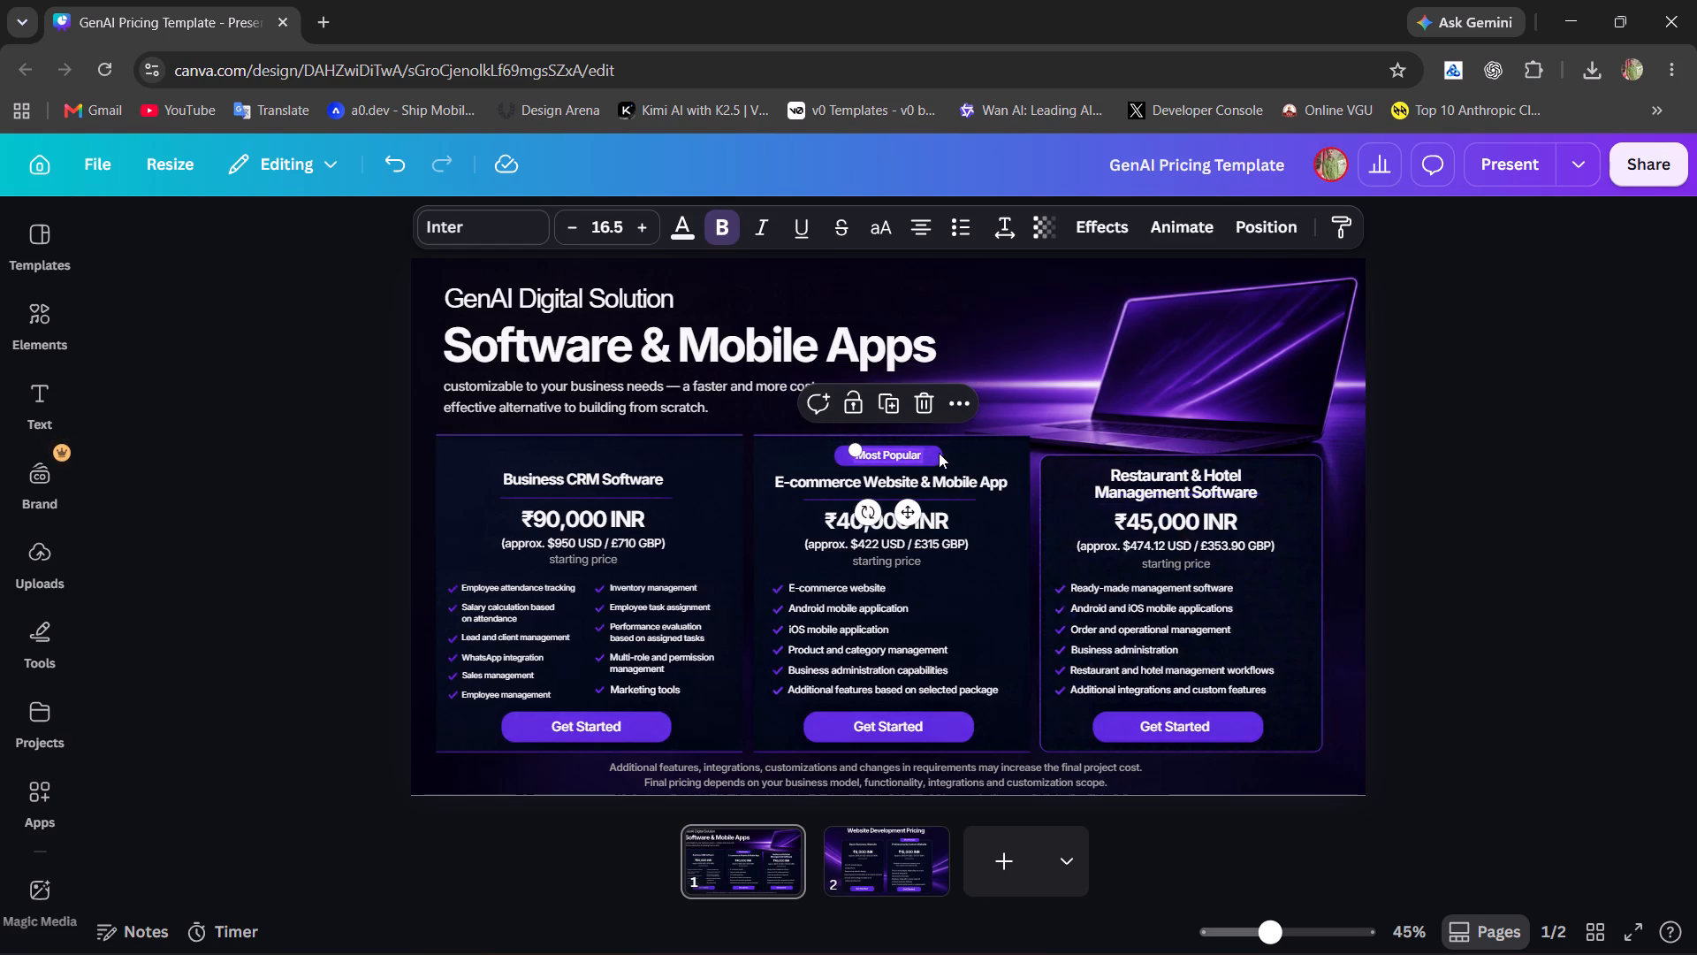
pyautogui.keyDown('shift'); pyautogui.click(939, 453); pyautogui.keyUp('shift')
pyautogui.click(932, 455)
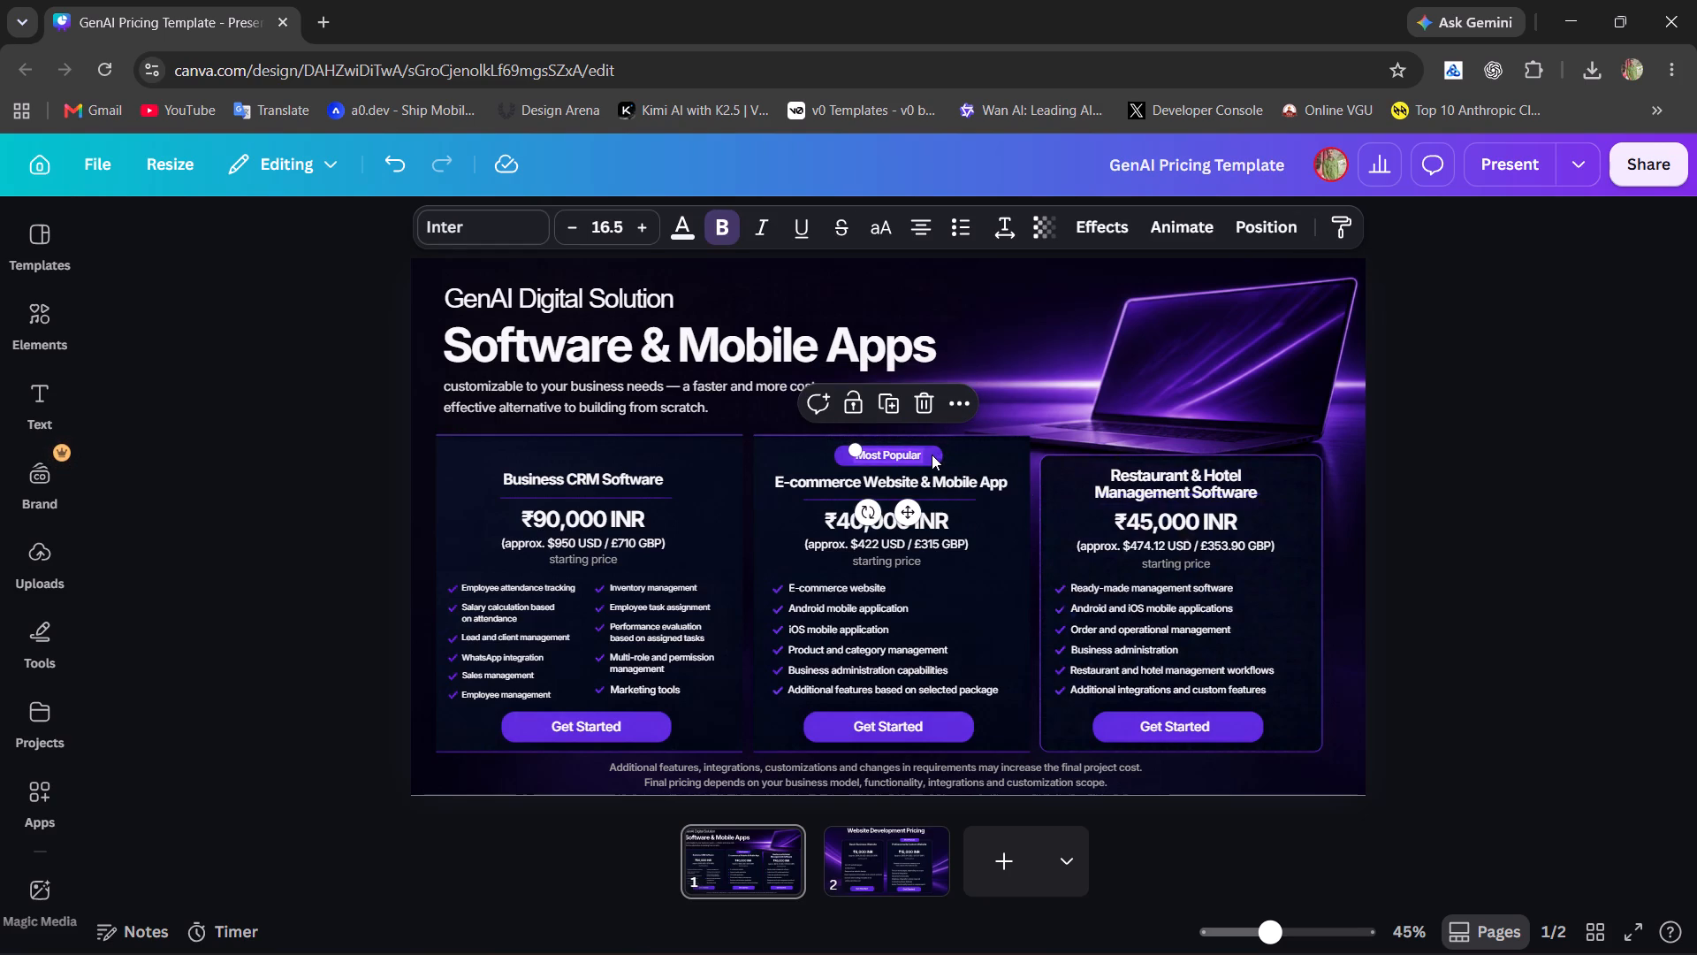
pyautogui.click(932, 455)
pyautogui.click(932, 455)
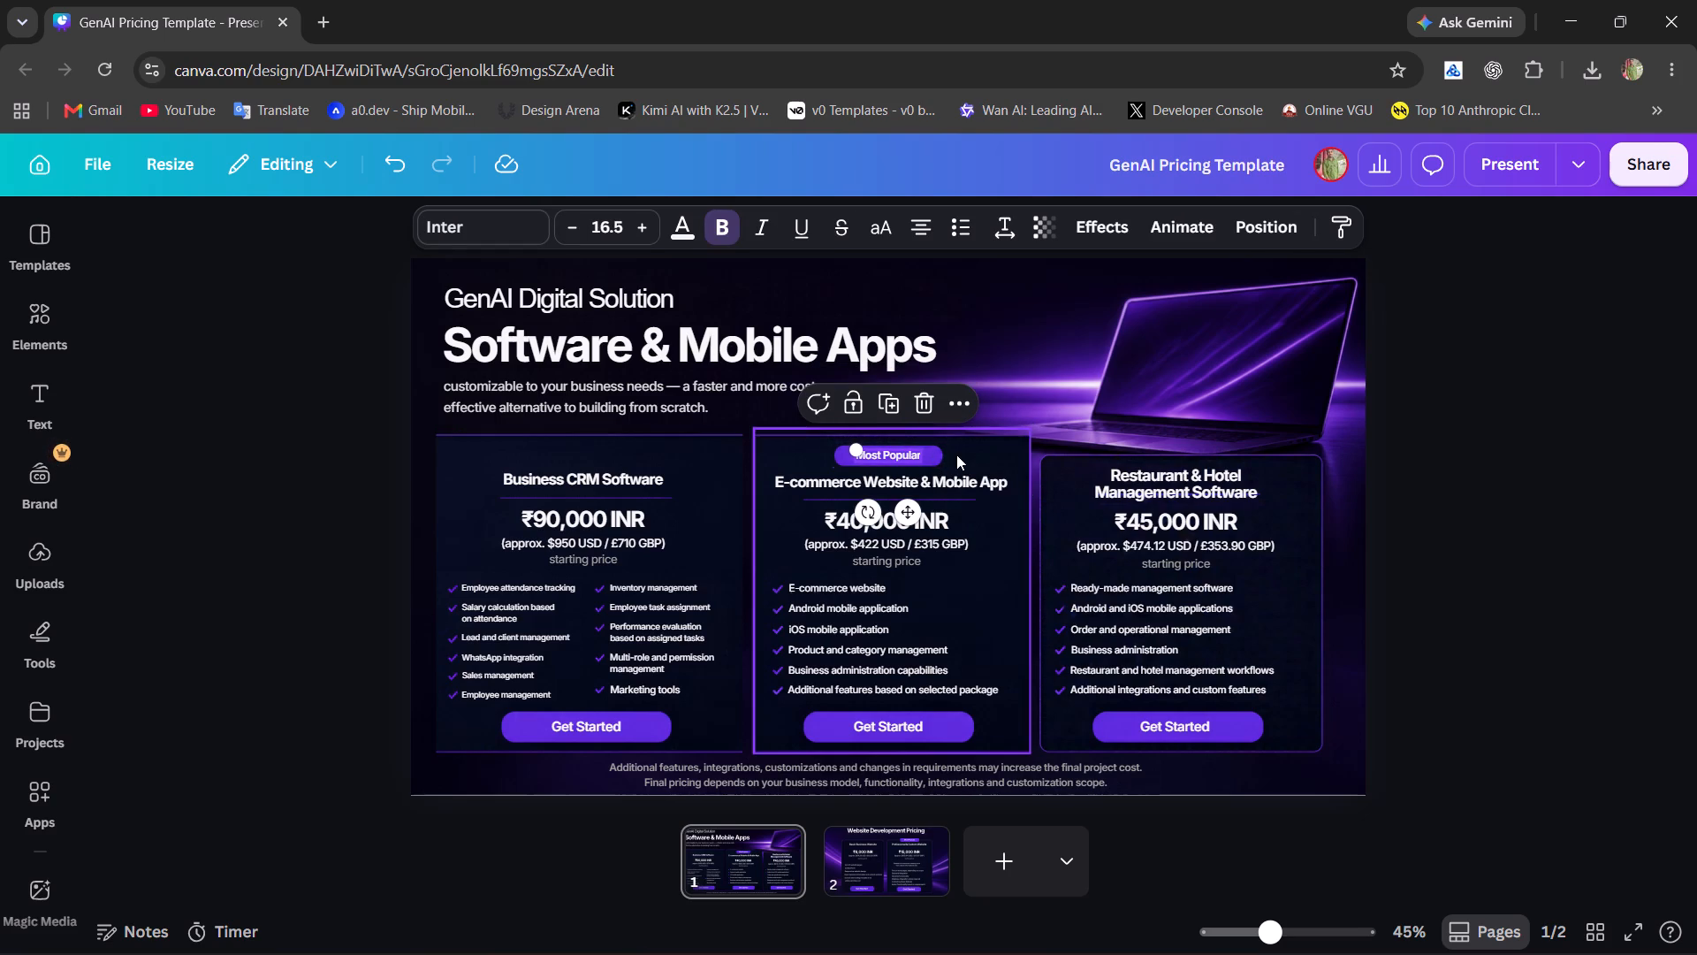
pyautogui.click(957, 455)
pyautogui.click(931, 448)
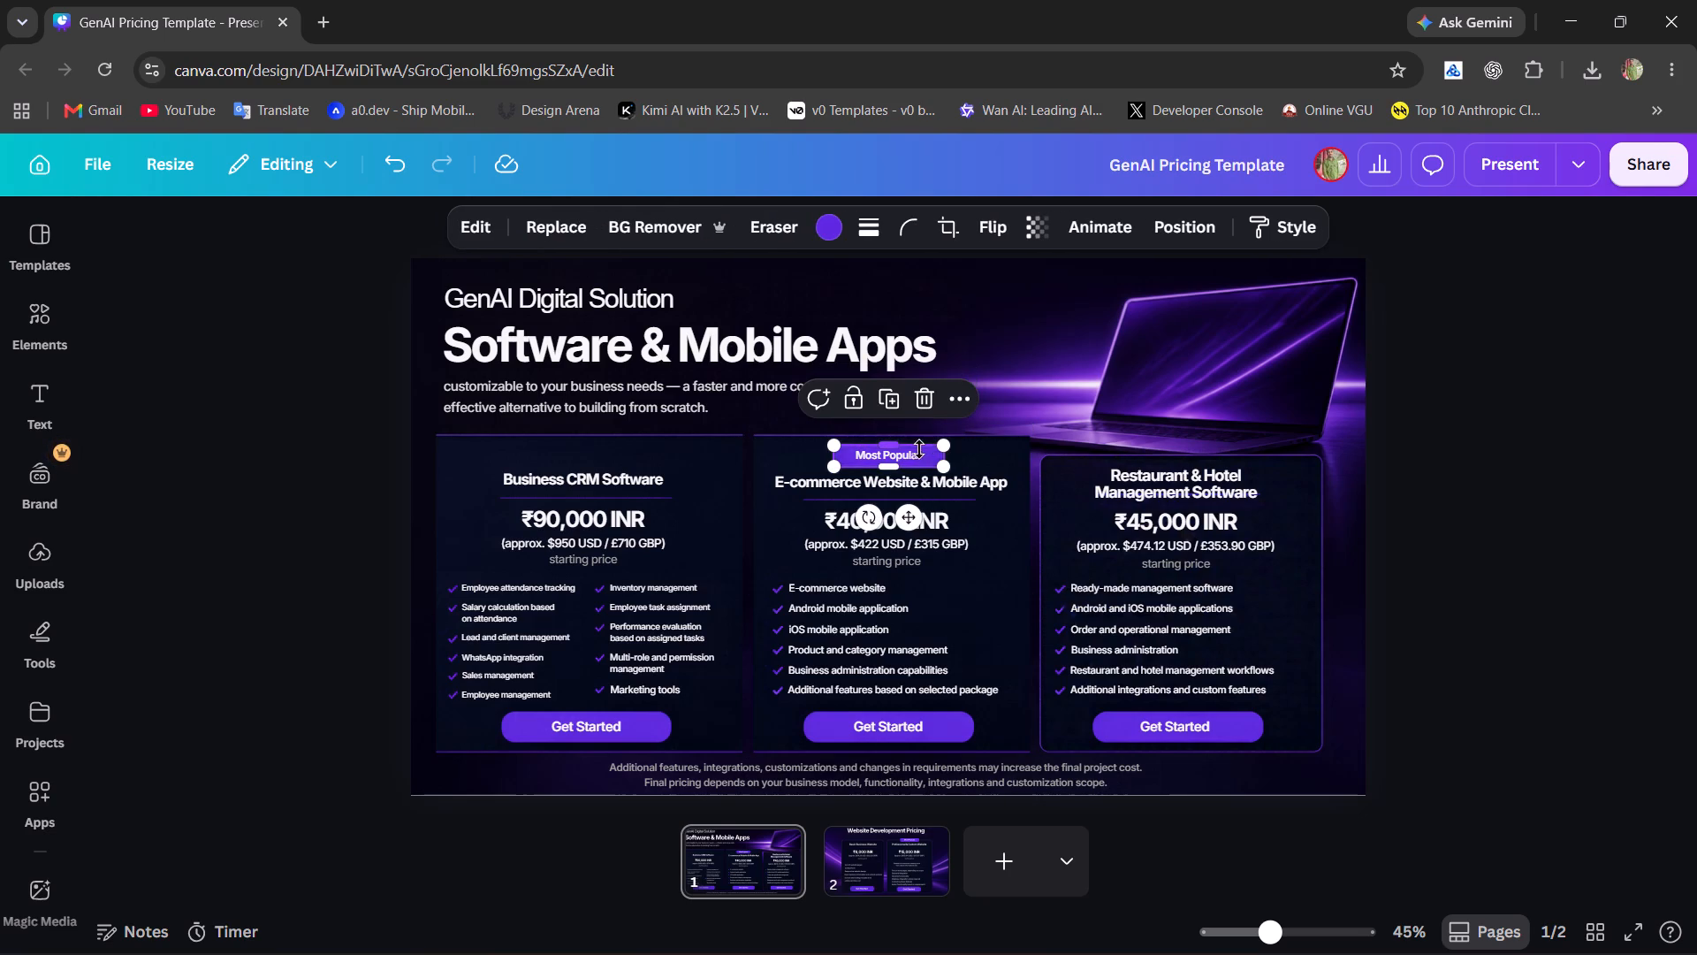
pyautogui.keyDown('shift'); pyautogui.click(907, 456); pyautogui.keyUp('shift')
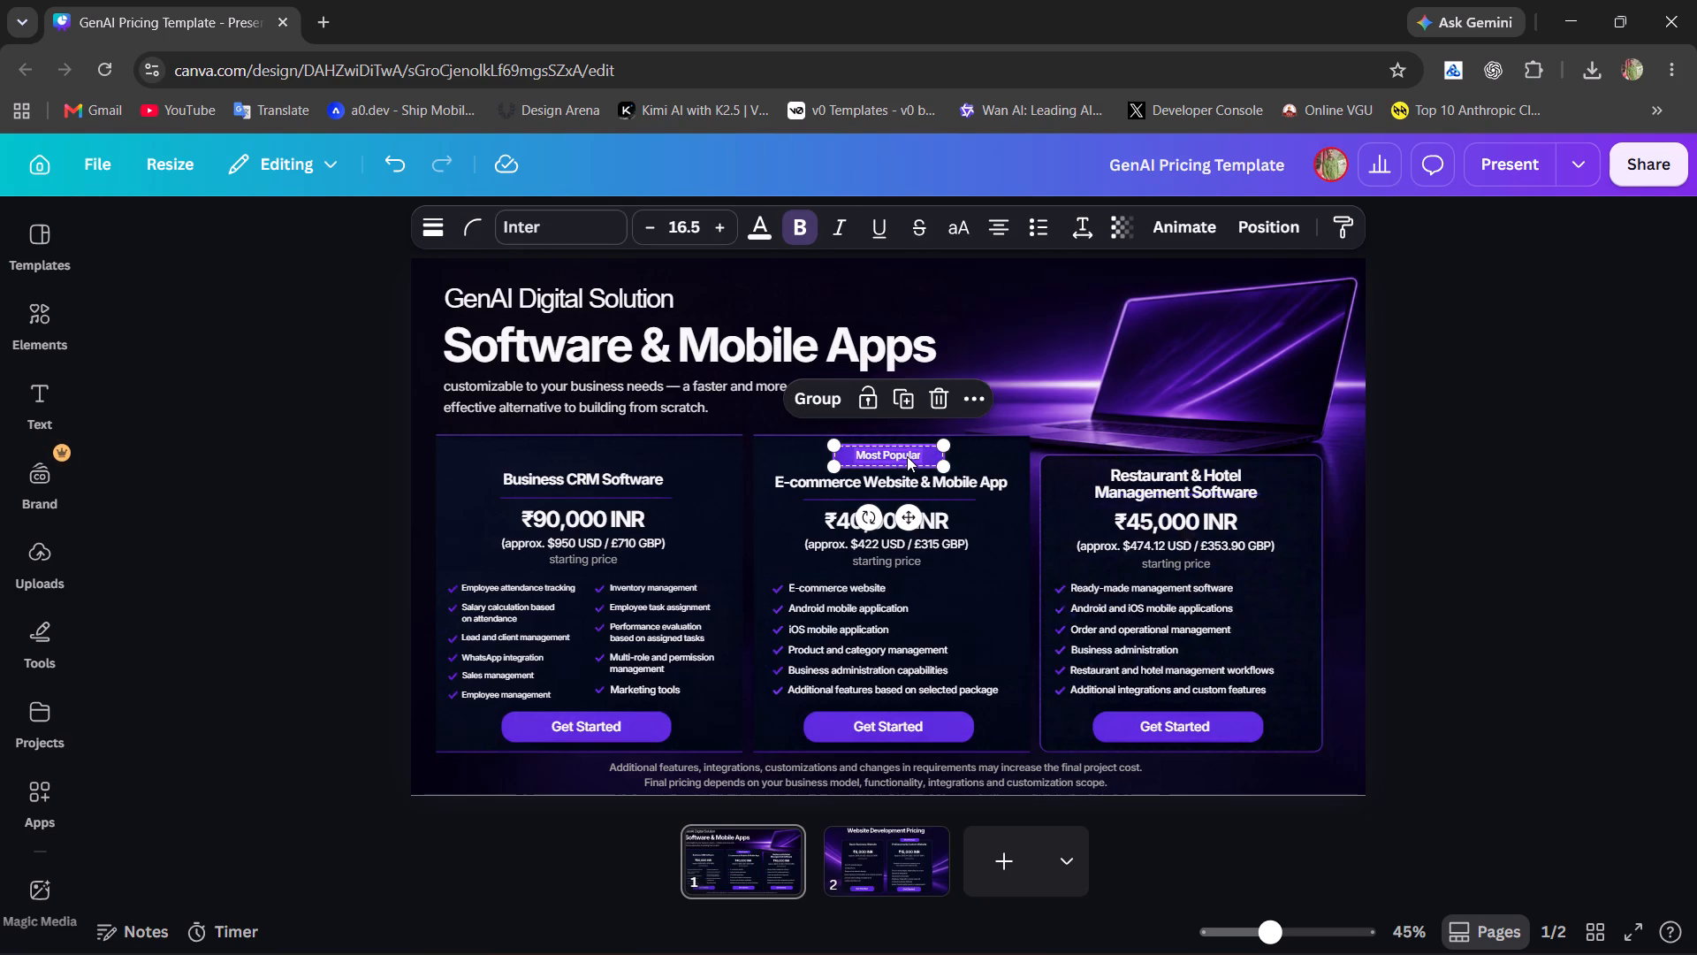
pyautogui.press('Up')
pyautogui.press('Up')
pyautogui.press('Up')
pyautogui.press('Up')
pyautogui.press('Up')
pyautogui.press('Up')
pyautogui.press('Up')
pyautogui.press('Up')
pyautogui.press('Up')
pyautogui.press('Up')
pyautogui.press('Up')
pyautogui.press('Up')
pyautogui.press('Up')
pyautogui.press('Up')
pyautogui.press('Up')
pyautogui.press('Up')
pyautogui.press('Up')
pyautogui.press('Up')
pyautogui.press('Up')
pyautogui.press('Up')
pyautogui.press('Up')
pyautogui.press('Up')
pyautogui.press('Up')
pyautogui.press('Up')
pyautogui.press('Up')
pyautogui.press('Up')
pyautogui.press('Up')
pyautogui.press('Up')
pyautogui.press('Up')
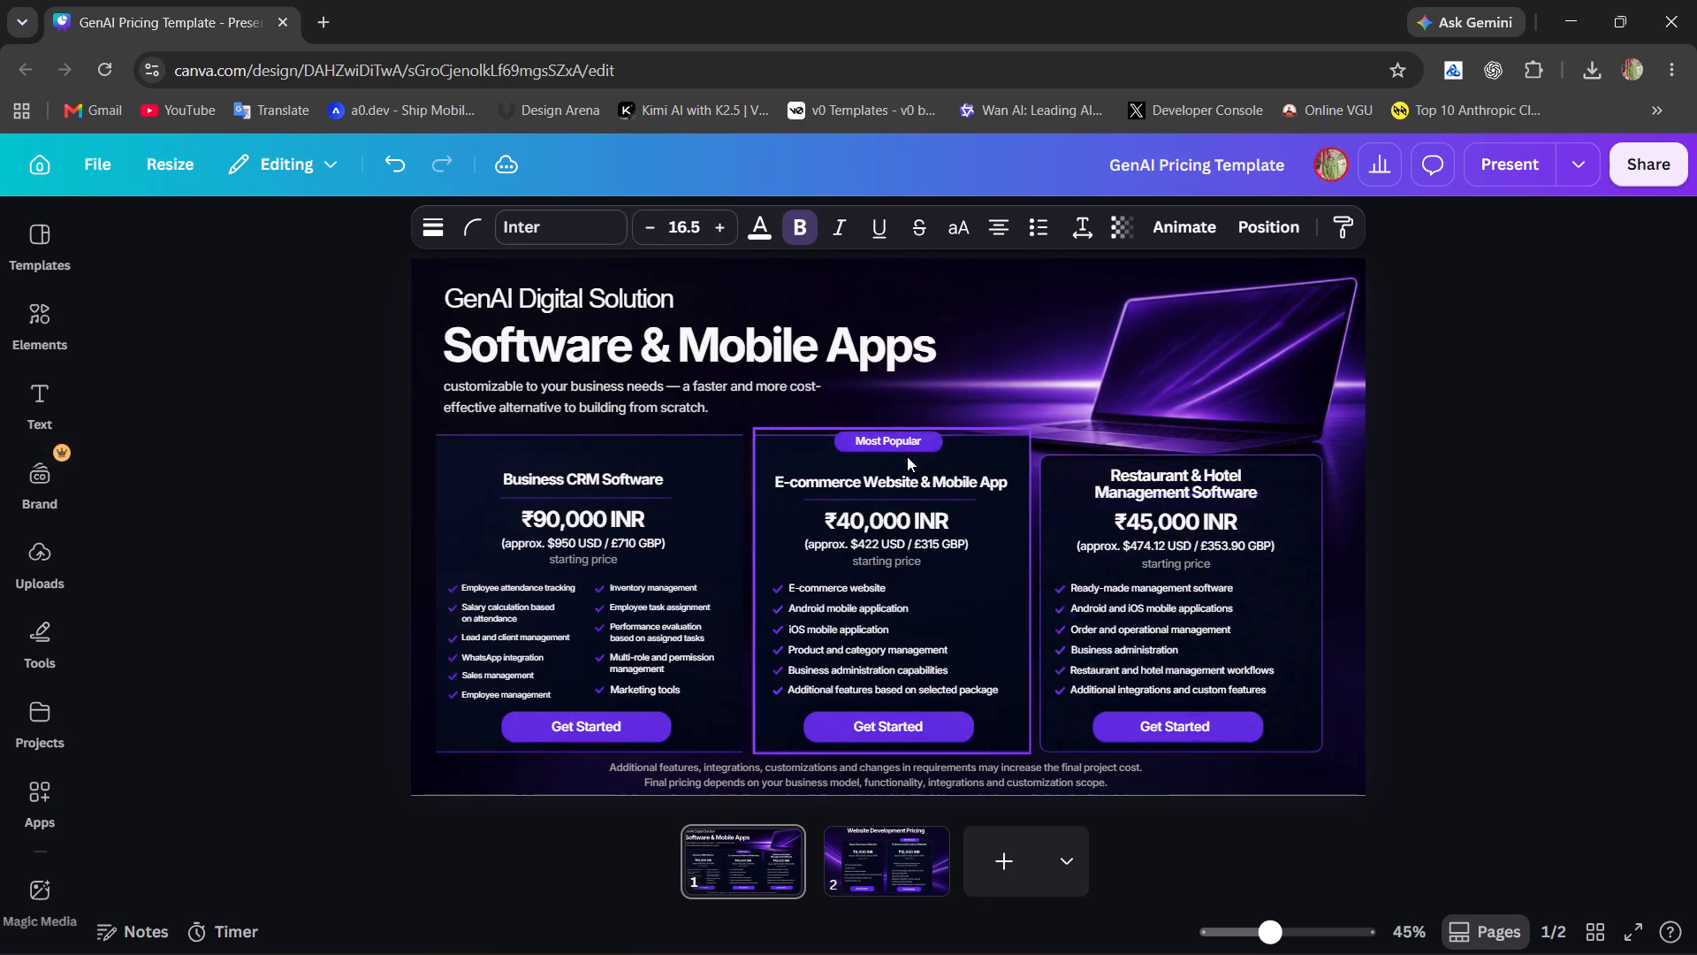
pyautogui.press('Up')
pyautogui.press('Up')
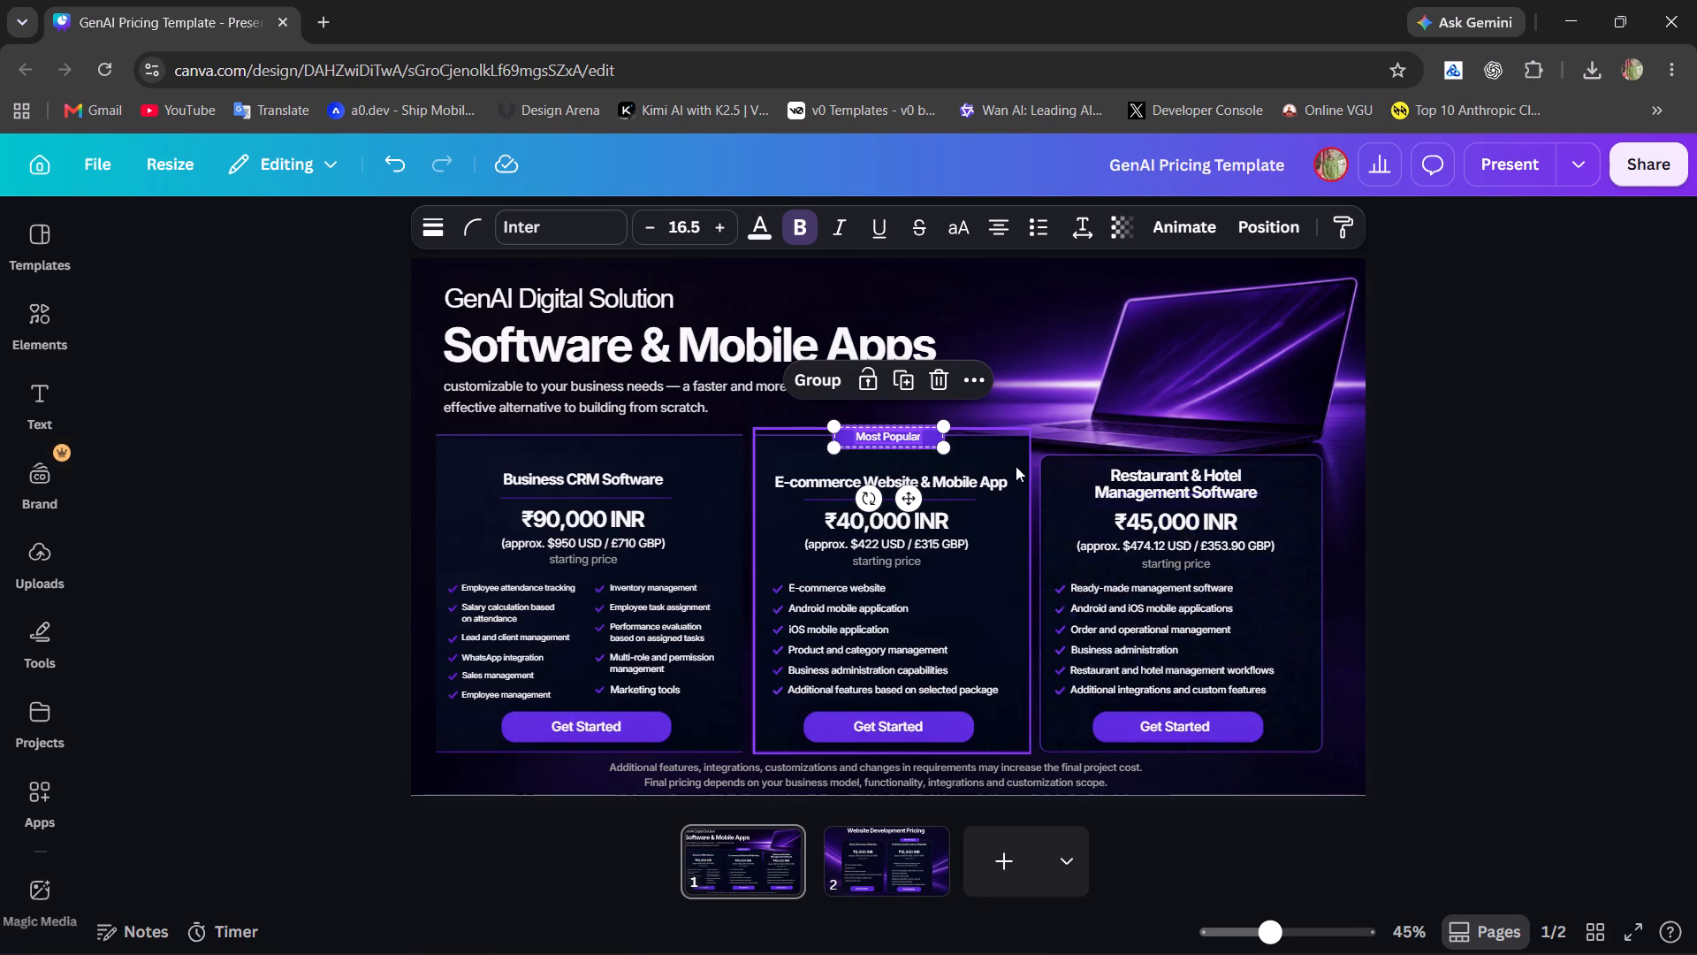
# Extend the Restaurant & Hotel Management Software card's frame upward to a height of about 656, level with the other two cards.
pyautogui.click(1081, 486)
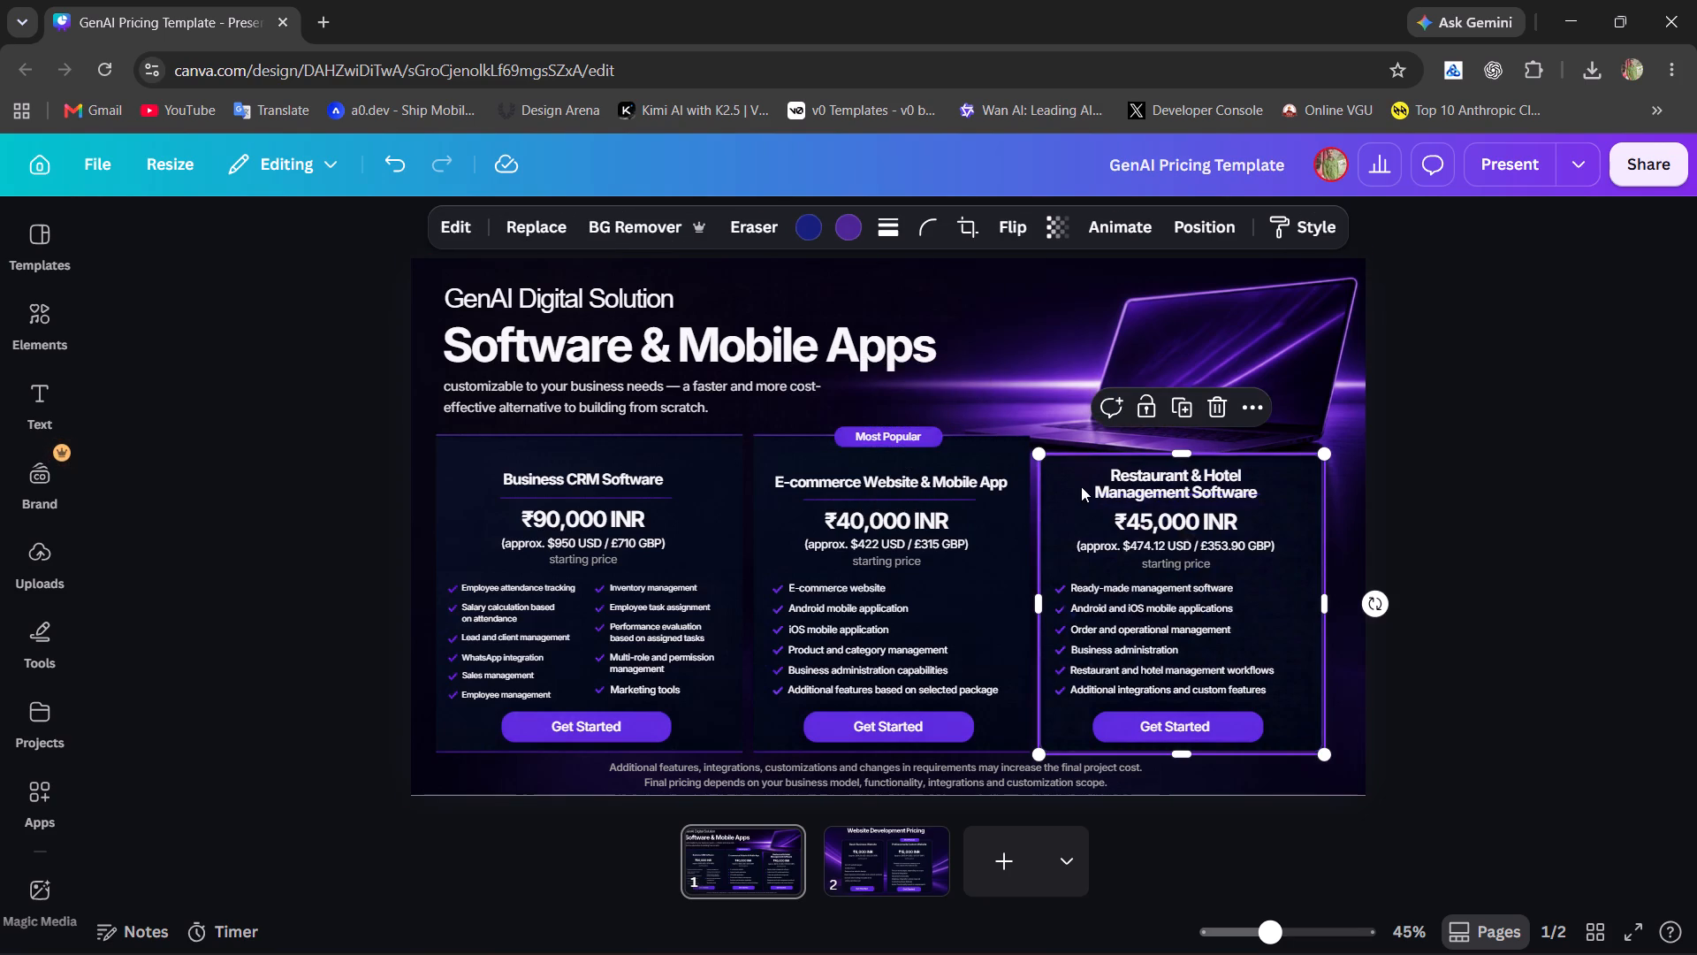
pyautogui.moveTo(1183, 448); pyautogui.dragTo(1183, 431)
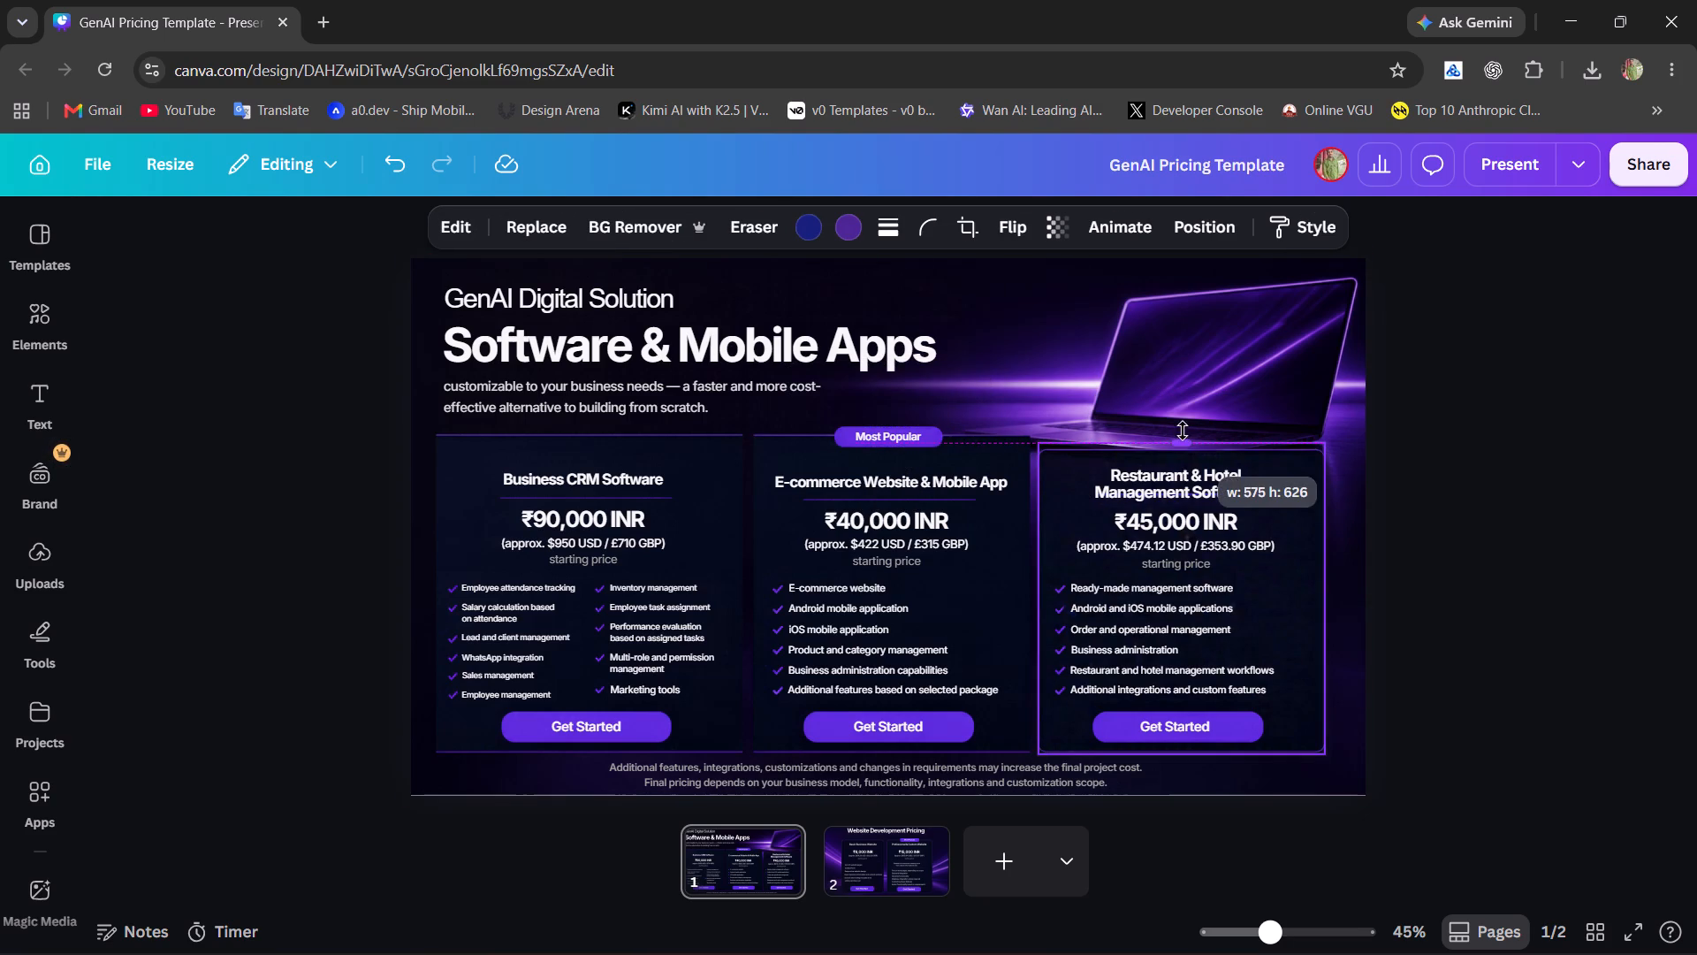
pyautogui.moveTo(1183, 431); pyautogui.dragTo(1182, 427)
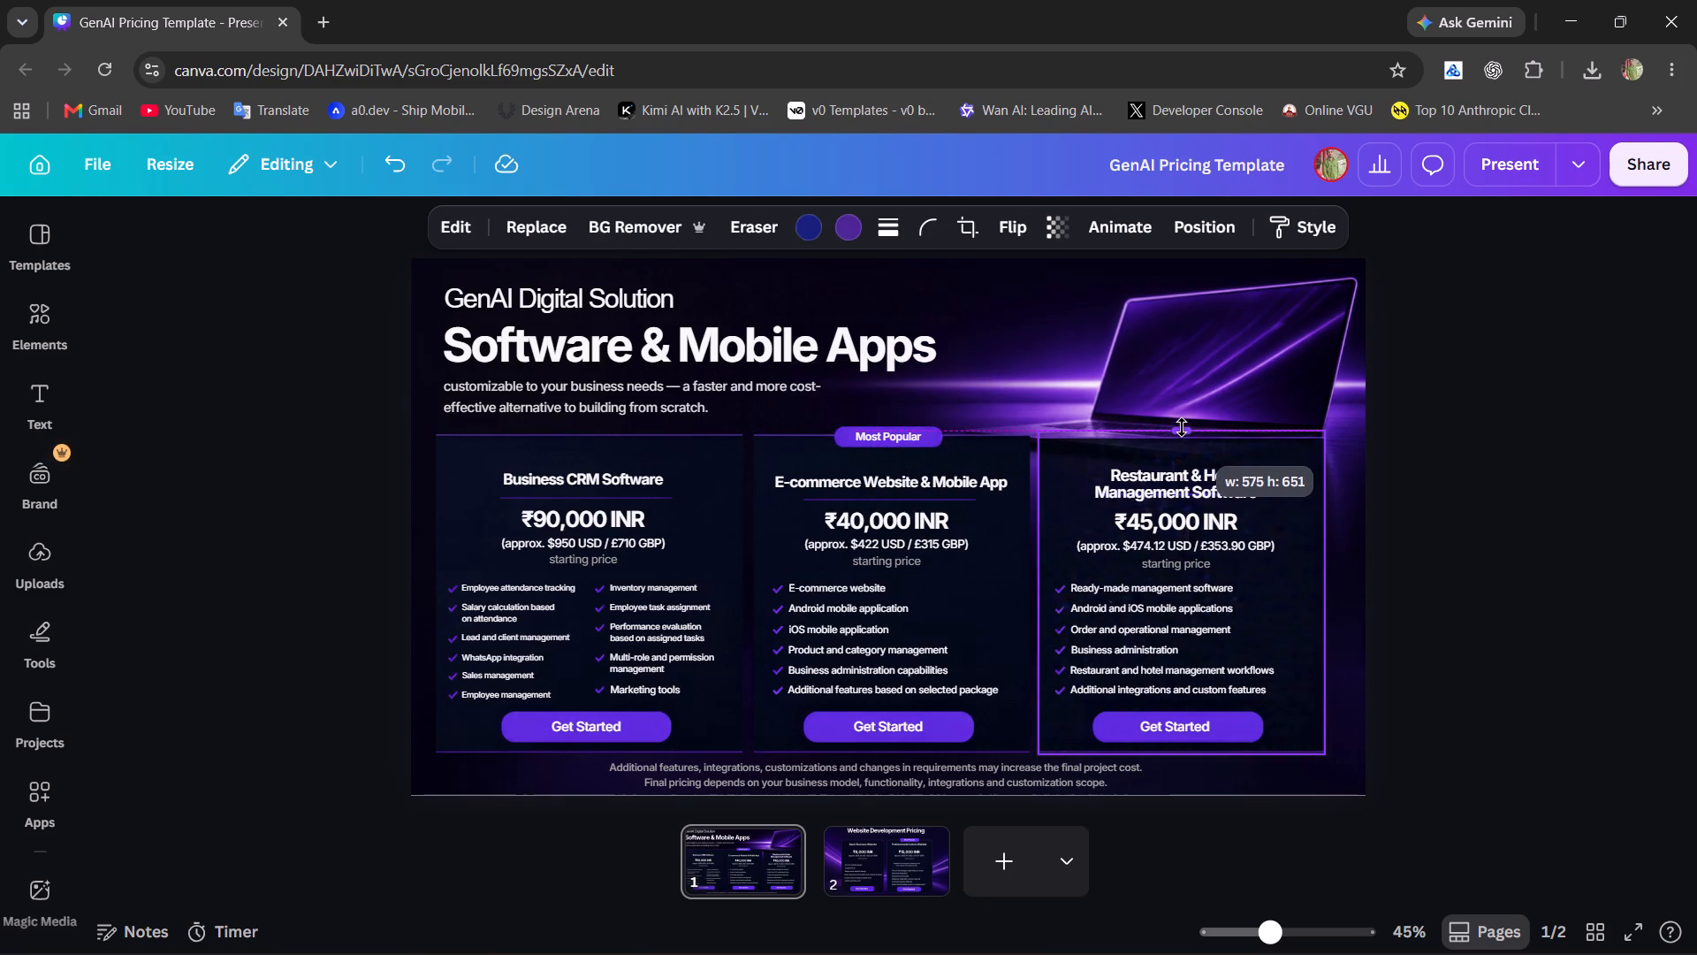
pyautogui.moveTo(1182, 427); pyautogui.dragTo(1182, 426)
pyautogui.moveTo(1182, 426); pyautogui.dragTo(1180, 423)
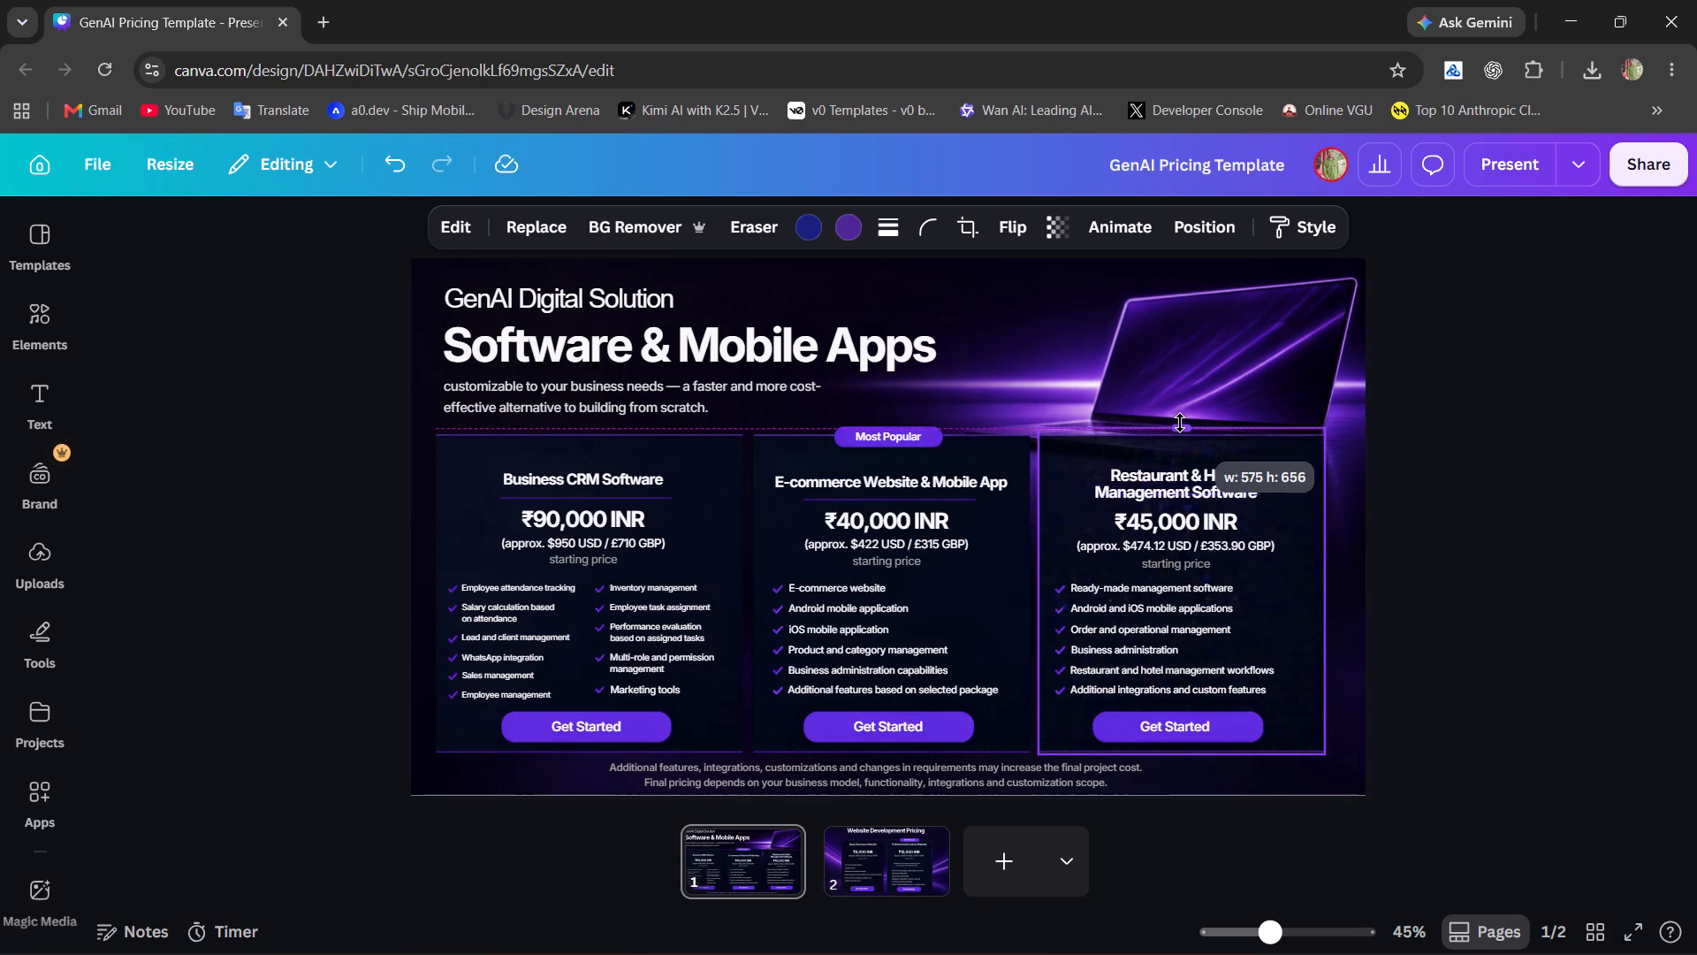
pyautogui.moveTo(1180, 423); pyautogui.dragTo(1179, 423)
pyautogui.click(1572, 610)
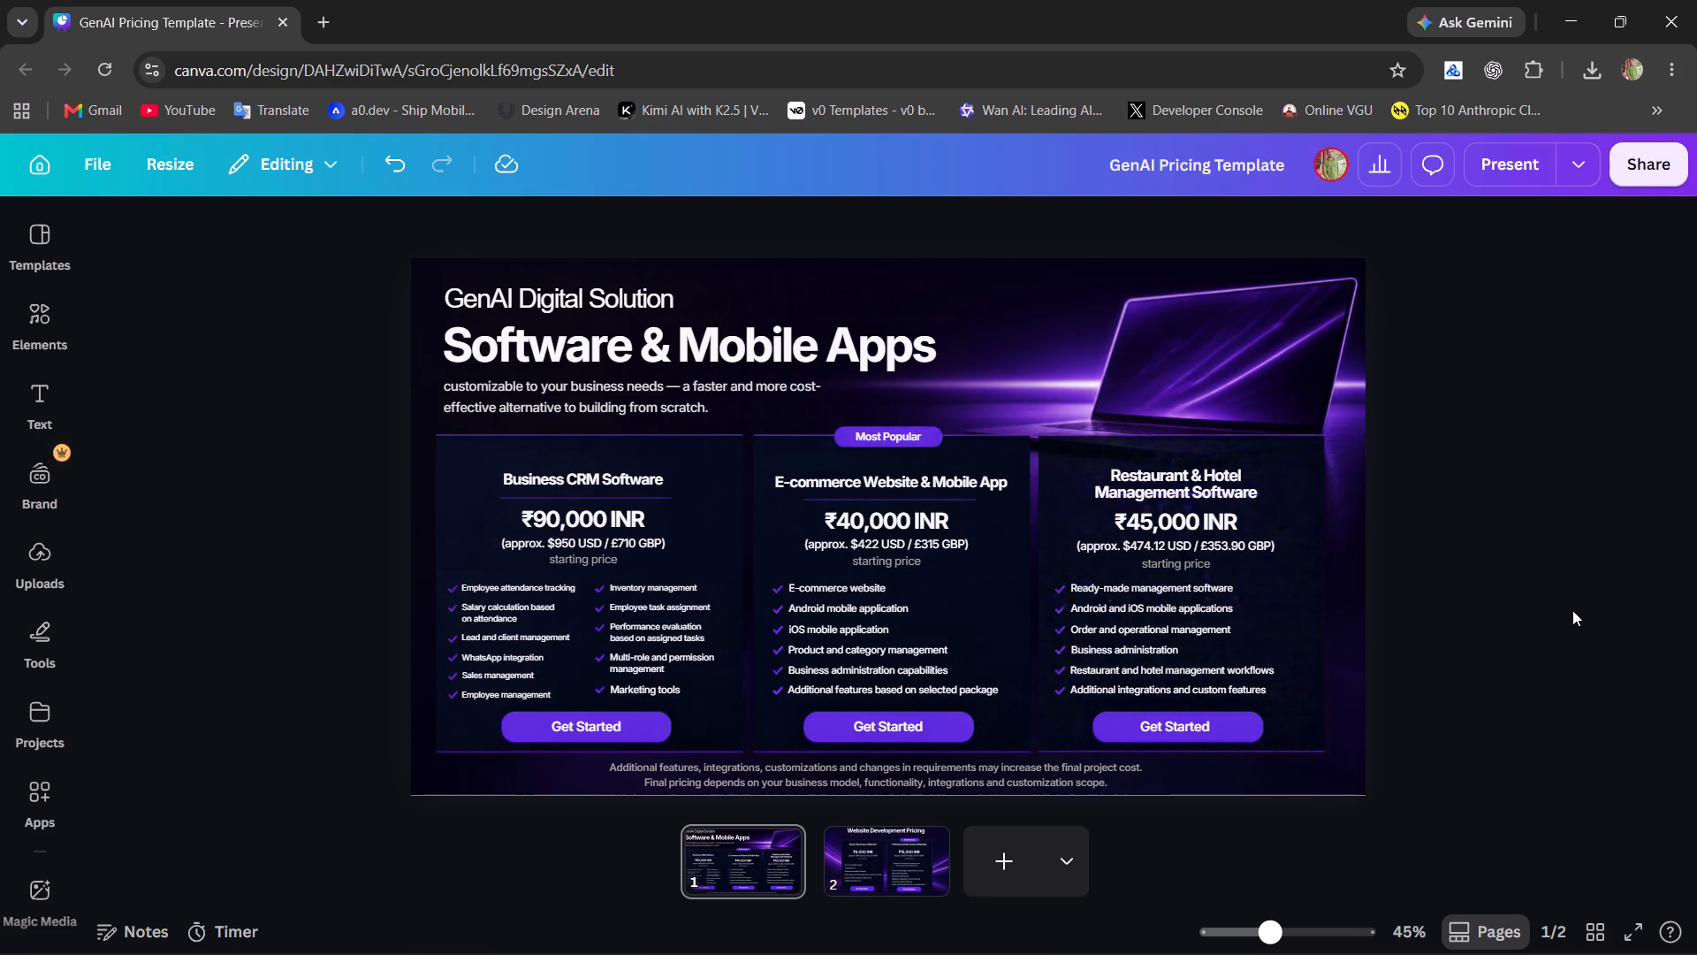
# Move the Restaurant & Hotel card's title, INR price, USD/GBP conversion and "starting price" up together, close to the card's top border.
pyautogui.click(1223, 497)
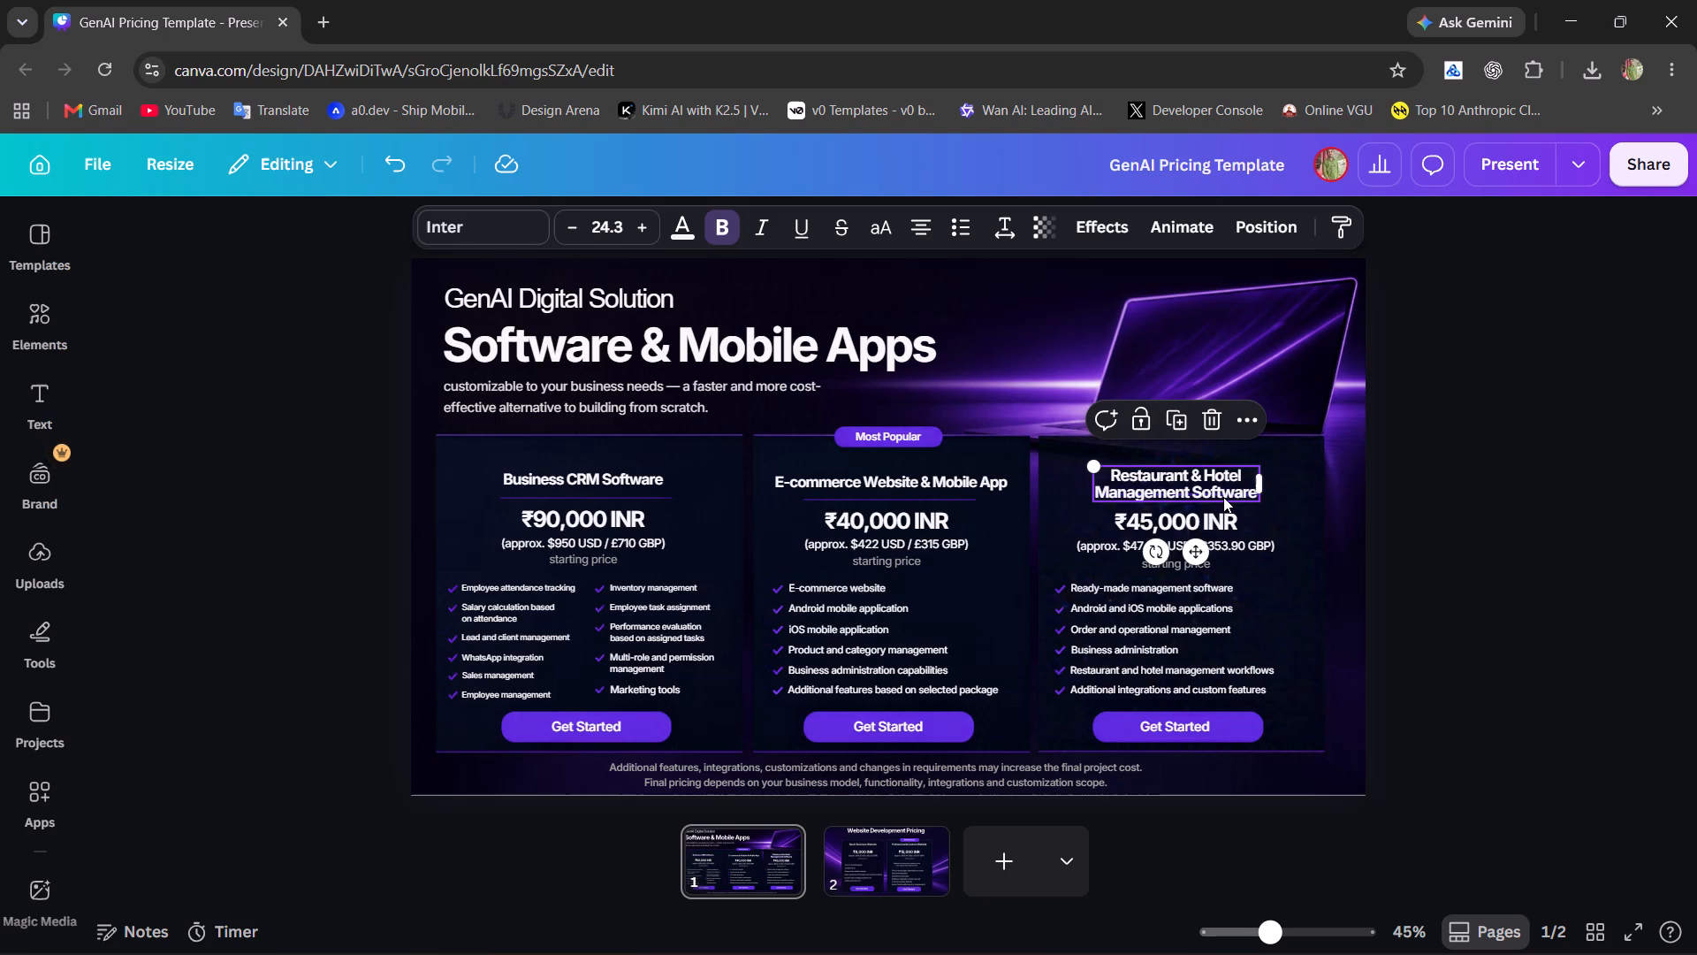
pyautogui.keyDown('shift'); pyautogui.click(1223, 528); pyautogui.keyUp('shift')
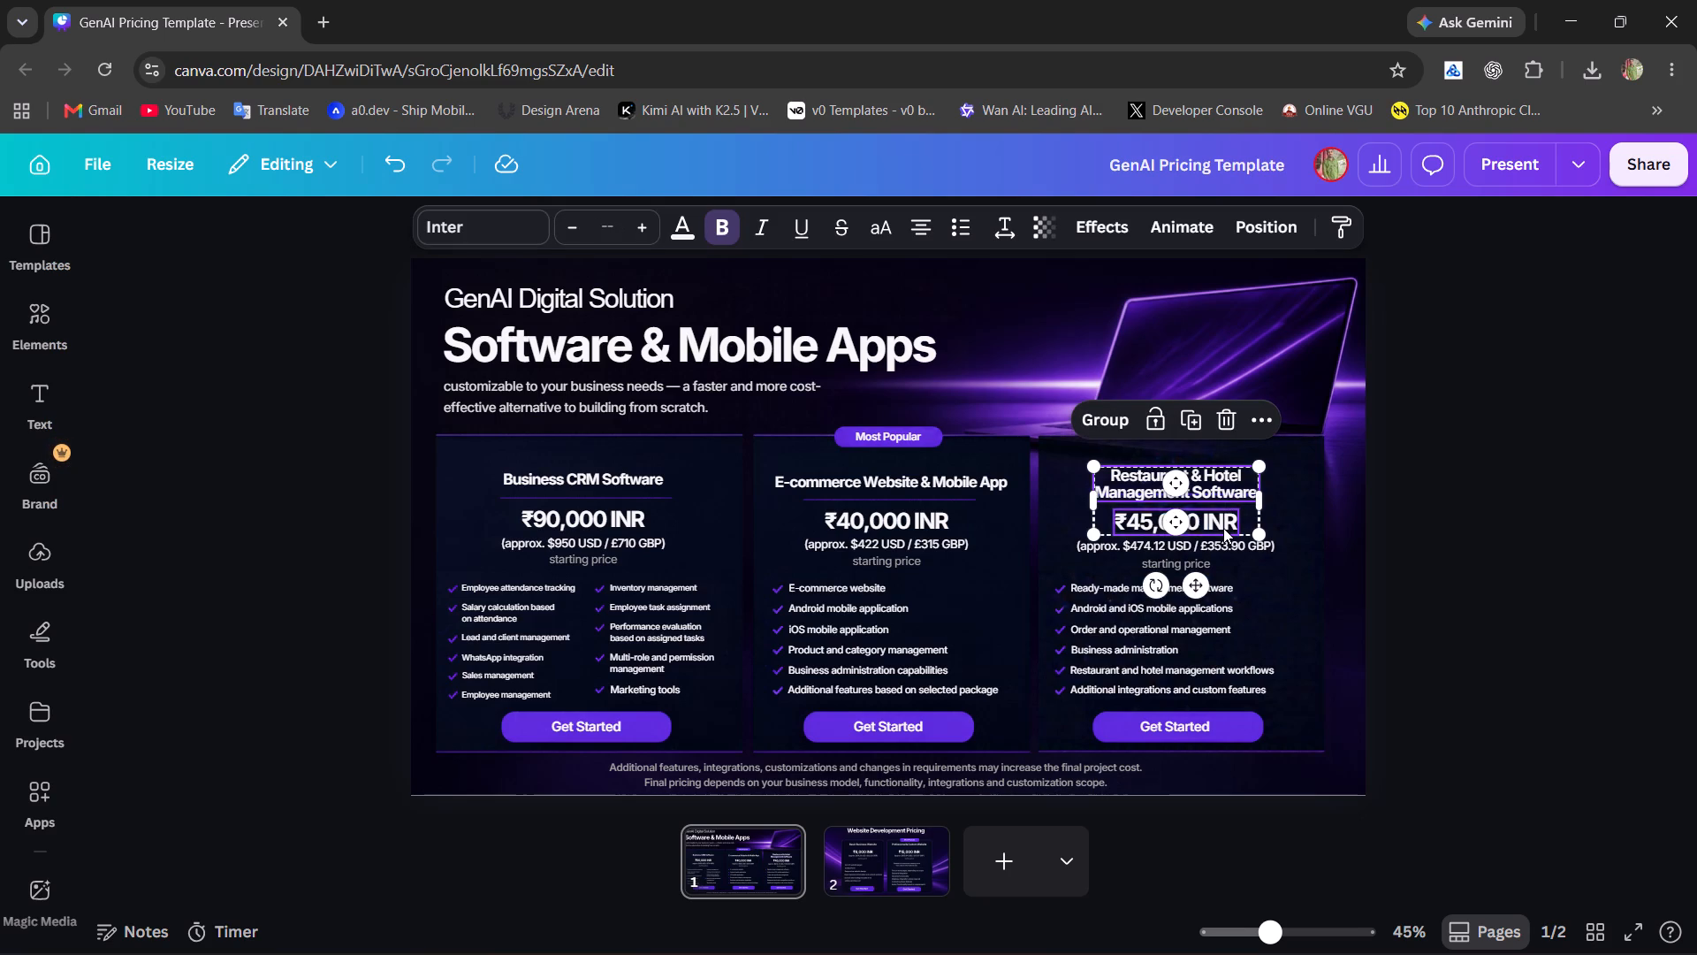
pyautogui.keyDown('shift'); pyautogui.click(1227, 547); pyautogui.keyUp('shift')
pyautogui.keyDown('shift'); pyautogui.click(1193, 564); pyautogui.keyUp('shift')
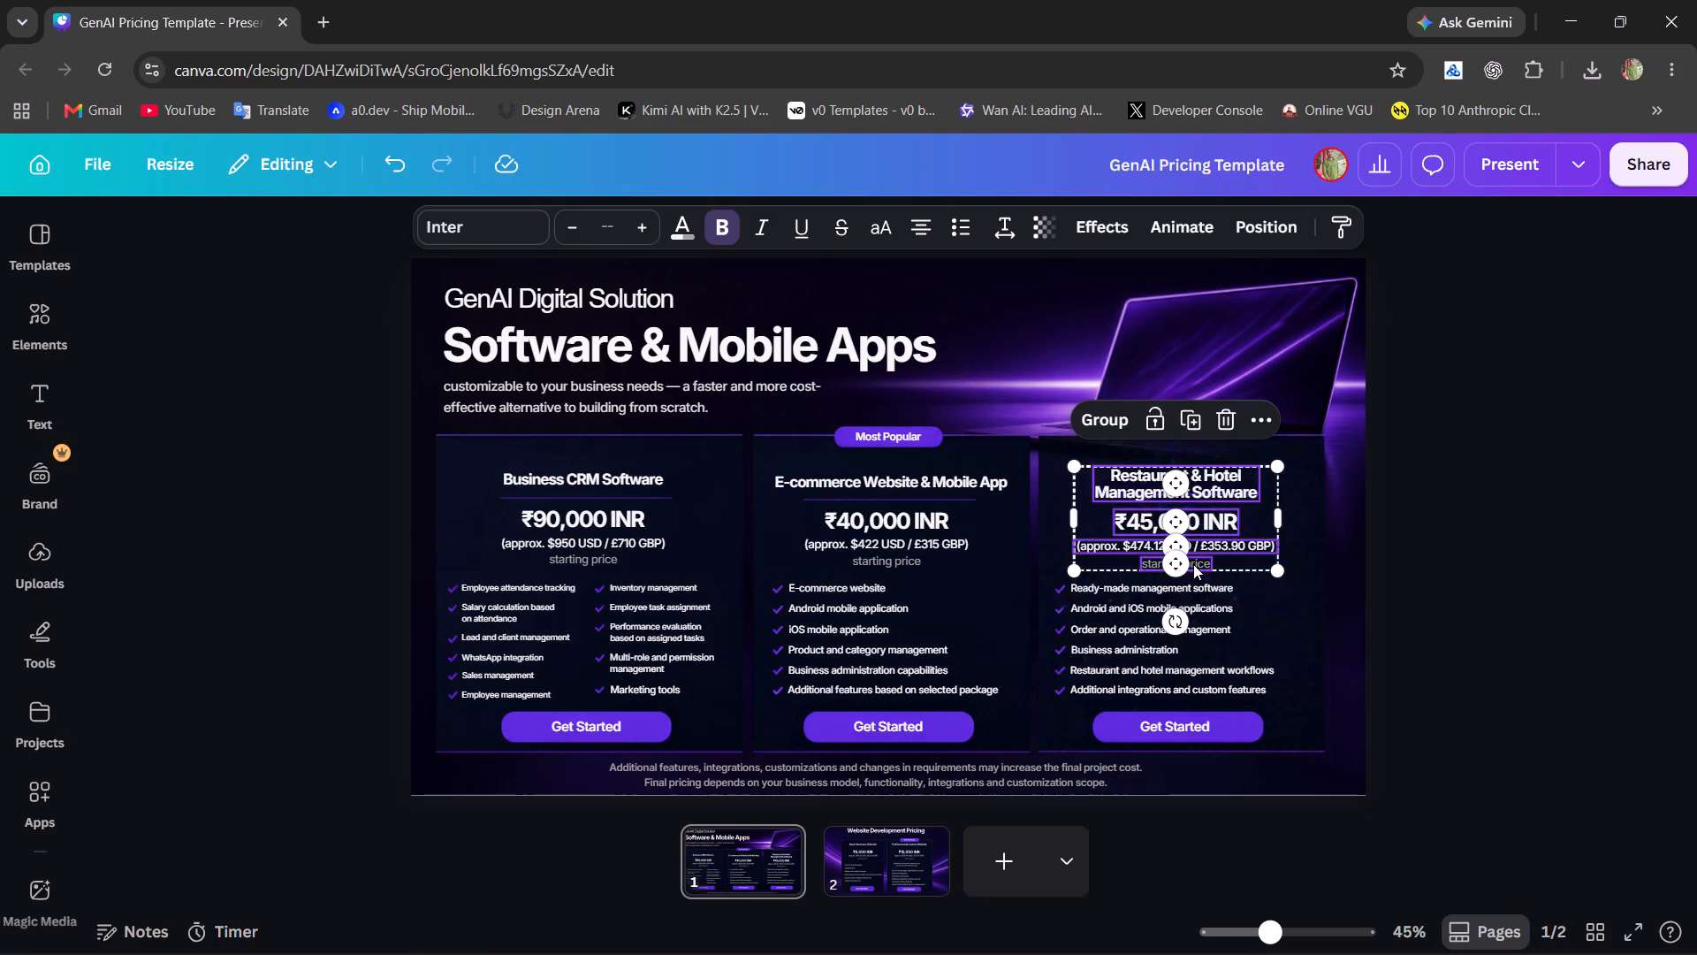
pyautogui.press('Up')
pyautogui.press('Up')
pyautogui.press('Up')
pyautogui.press('Up')
pyautogui.press('Up')
pyautogui.press('Up')
pyautogui.press('Up')
pyautogui.press('Up')
pyautogui.press('Up')
pyautogui.press('Up')
pyautogui.press('Up')
pyautogui.press('Up')
pyautogui.press('Up')
pyautogui.press('Up')
pyautogui.press('Up')
pyautogui.press('Up')
pyautogui.press('Up')
pyautogui.press('Up')
pyautogui.press('Up')
pyautogui.press('Up')
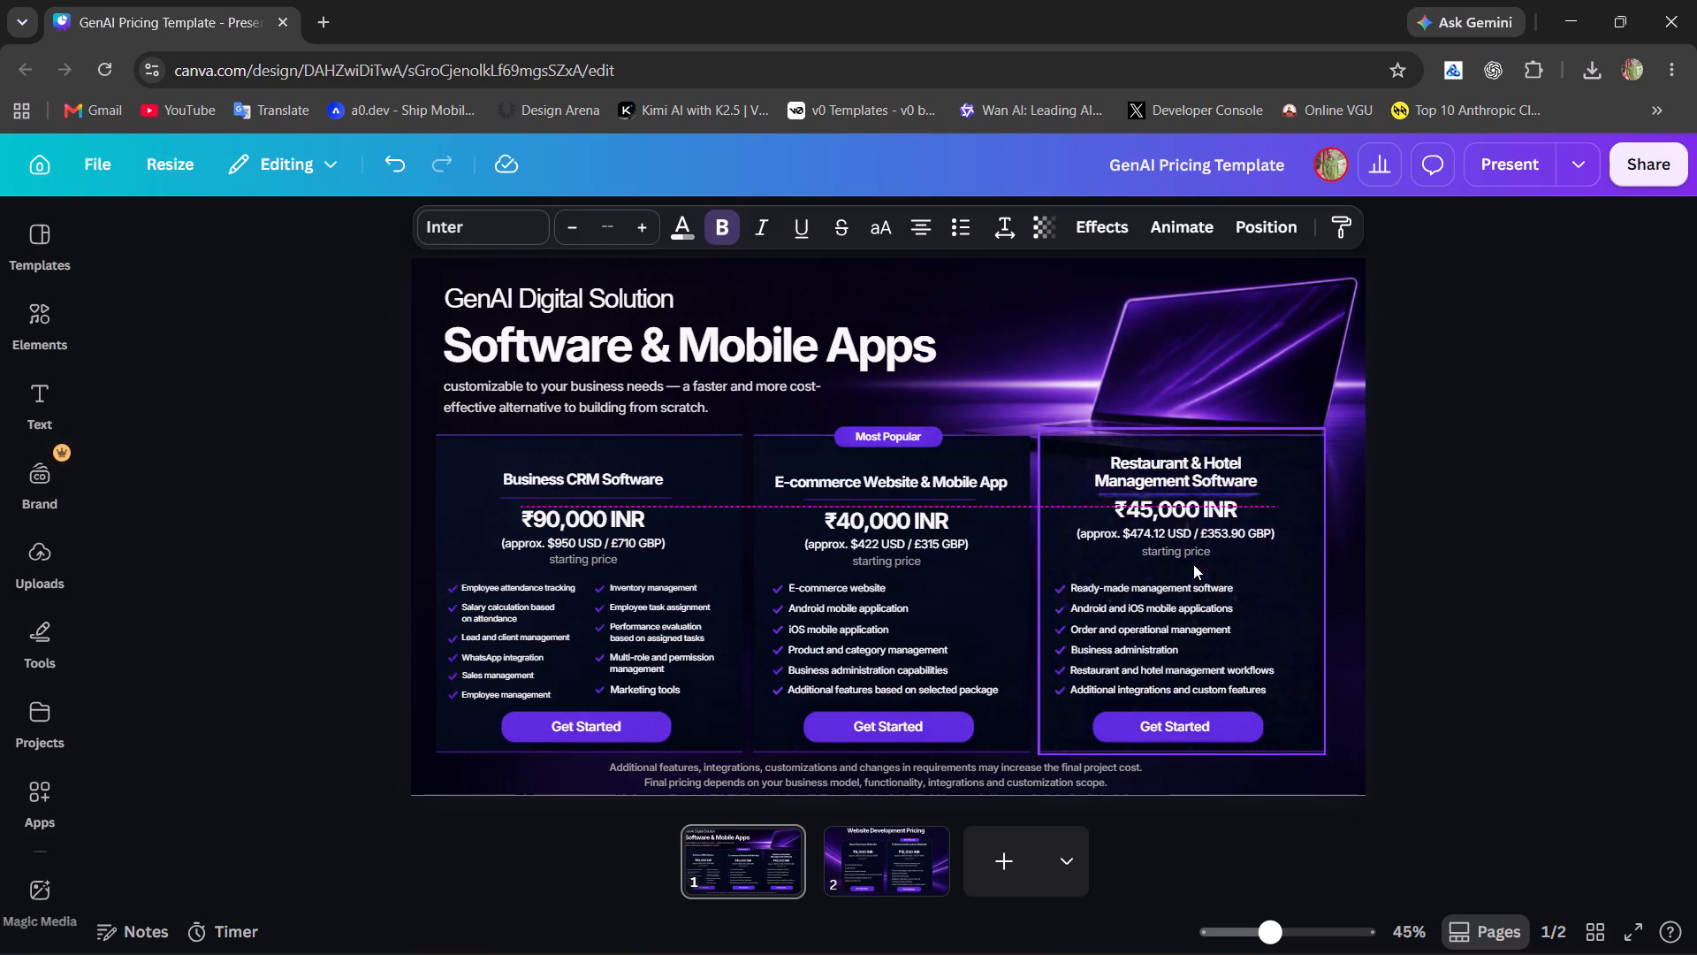
pyautogui.press('Up')
pyautogui.press('Up')
pyautogui.press('Up')
pyautogui.press('Up')
pyautogui.press('Up')
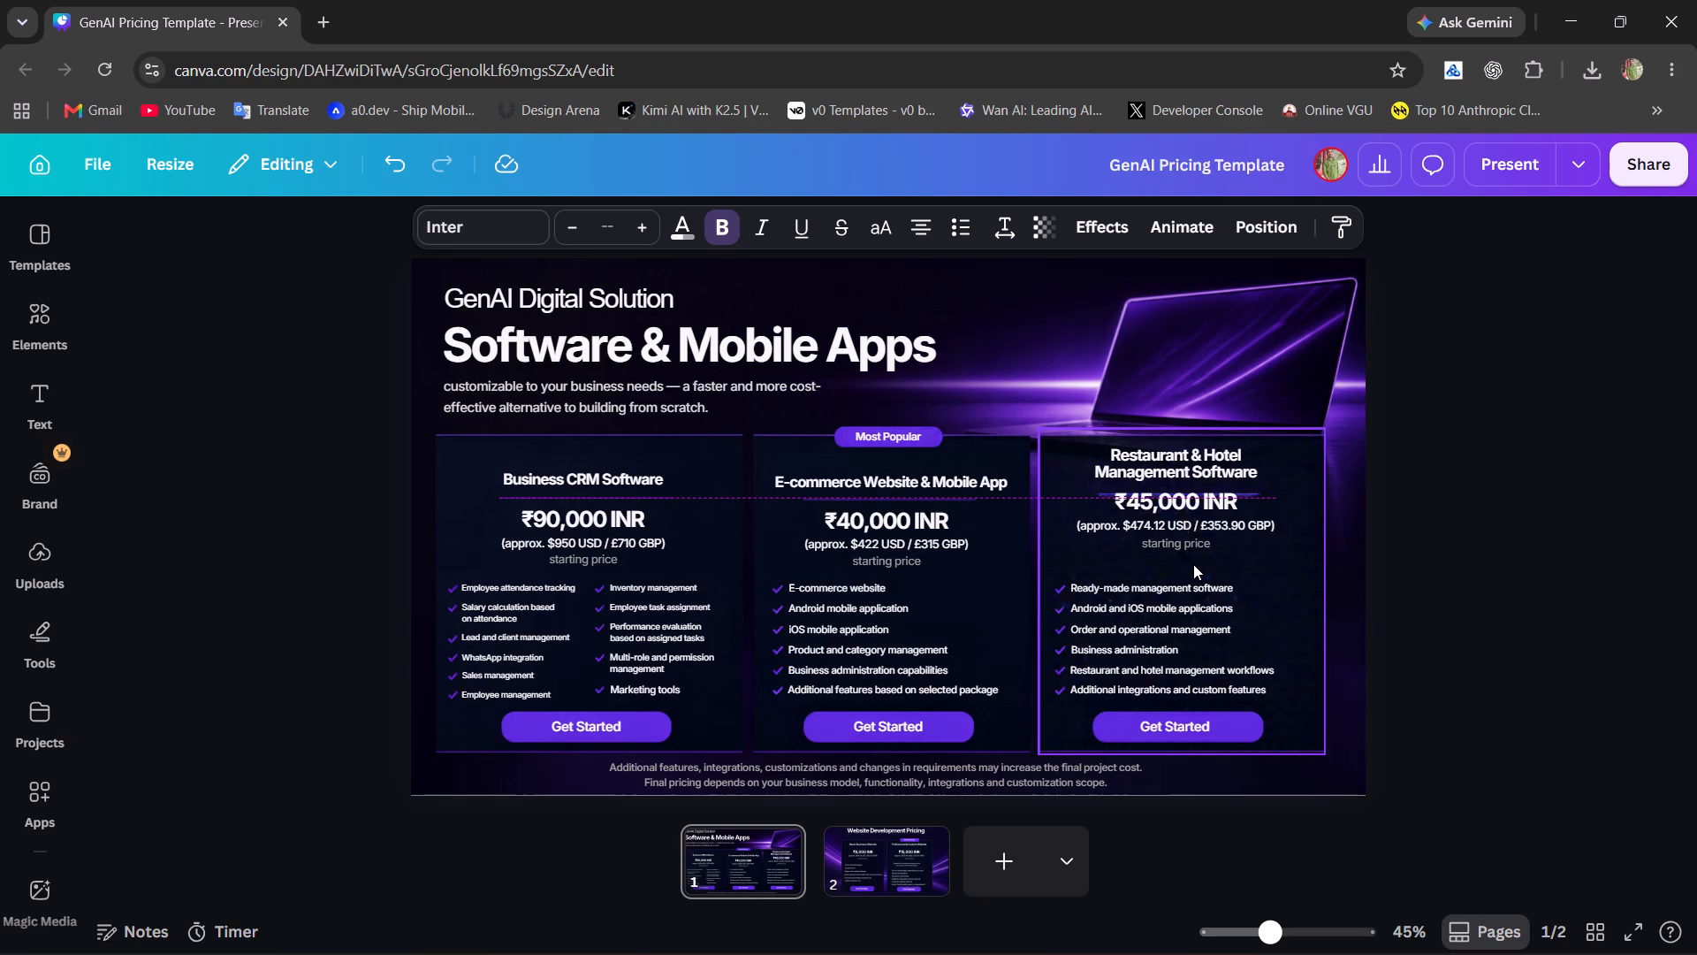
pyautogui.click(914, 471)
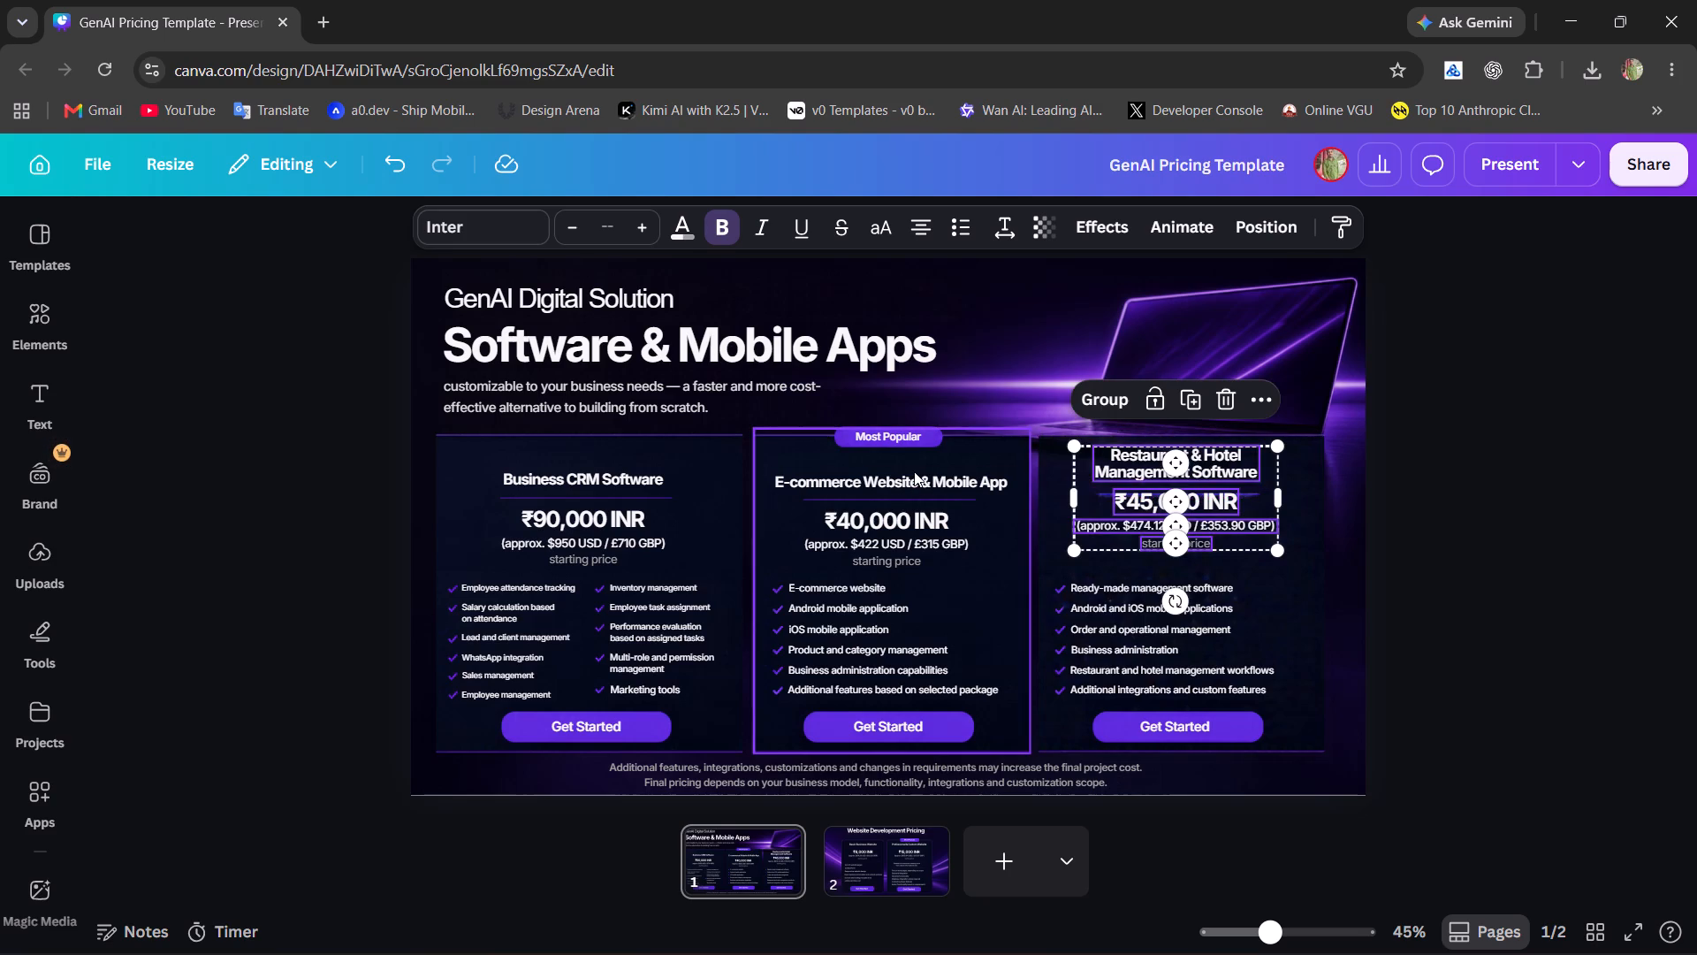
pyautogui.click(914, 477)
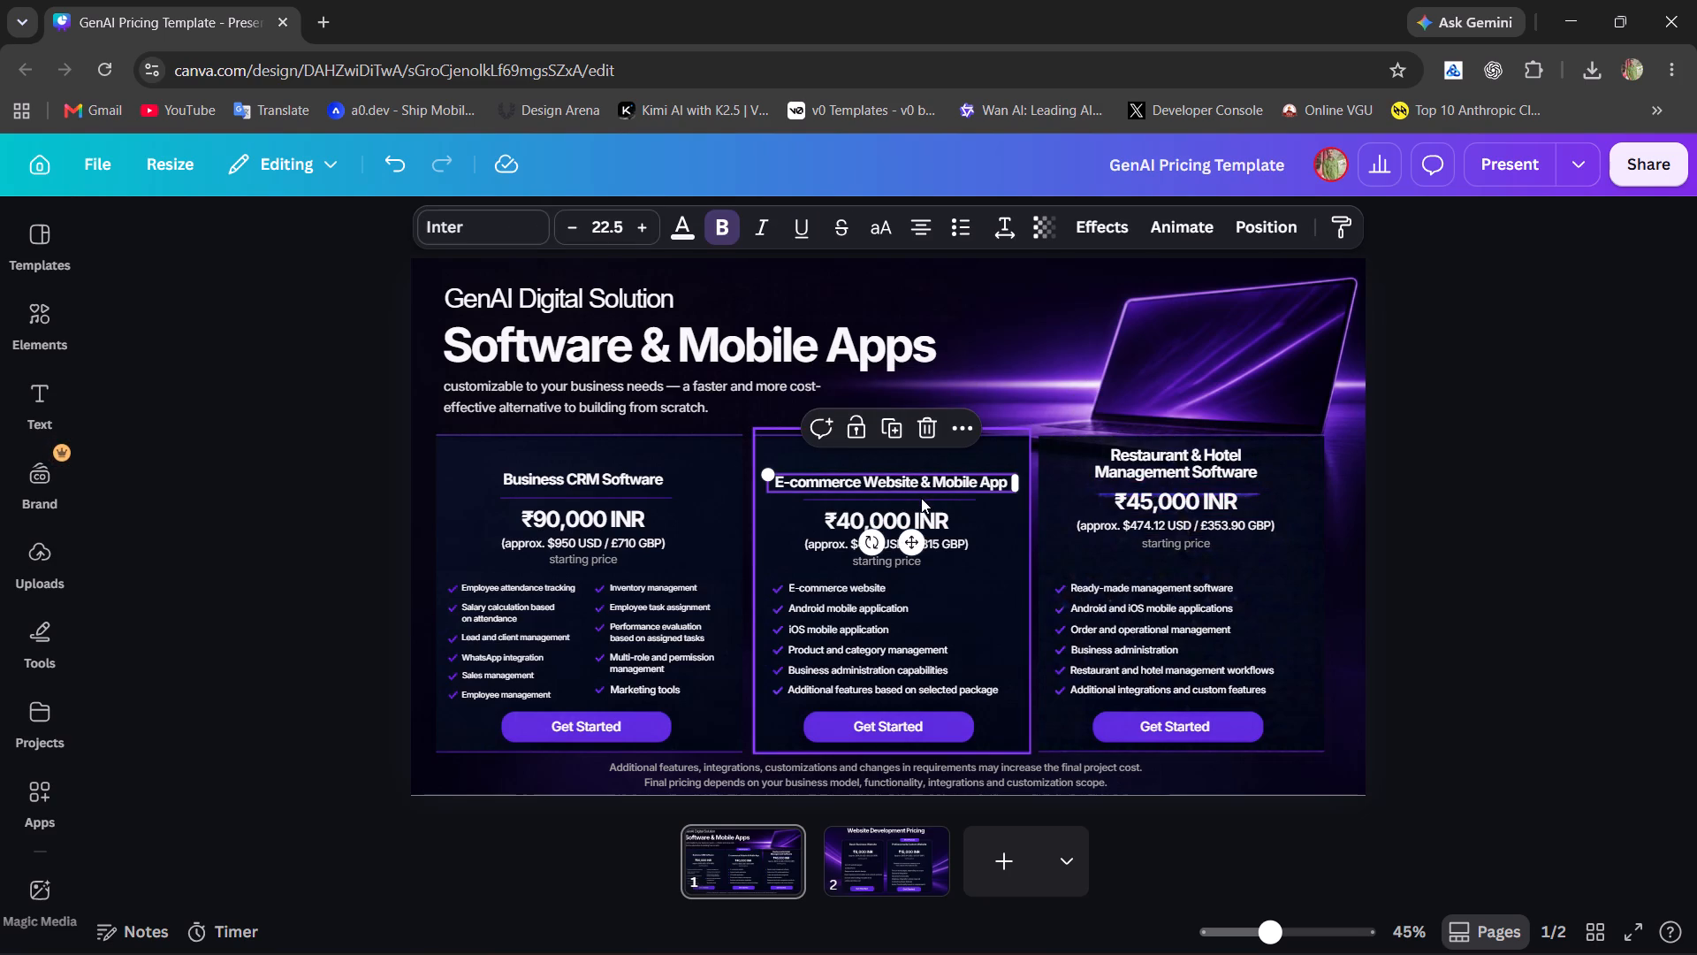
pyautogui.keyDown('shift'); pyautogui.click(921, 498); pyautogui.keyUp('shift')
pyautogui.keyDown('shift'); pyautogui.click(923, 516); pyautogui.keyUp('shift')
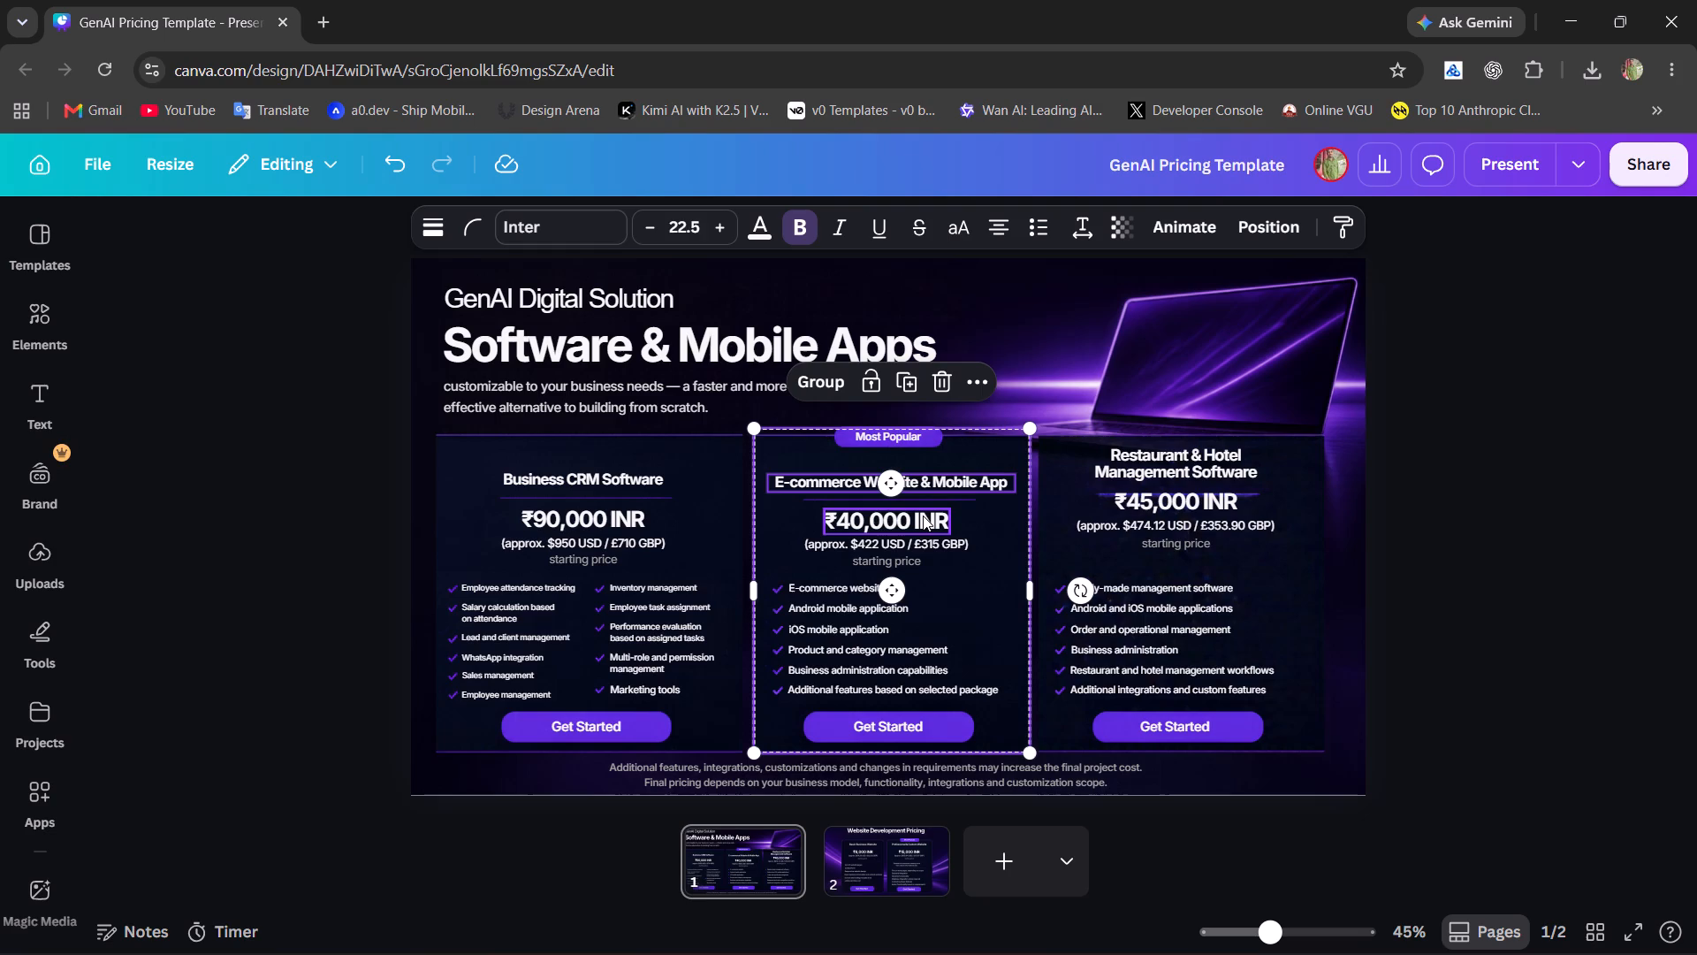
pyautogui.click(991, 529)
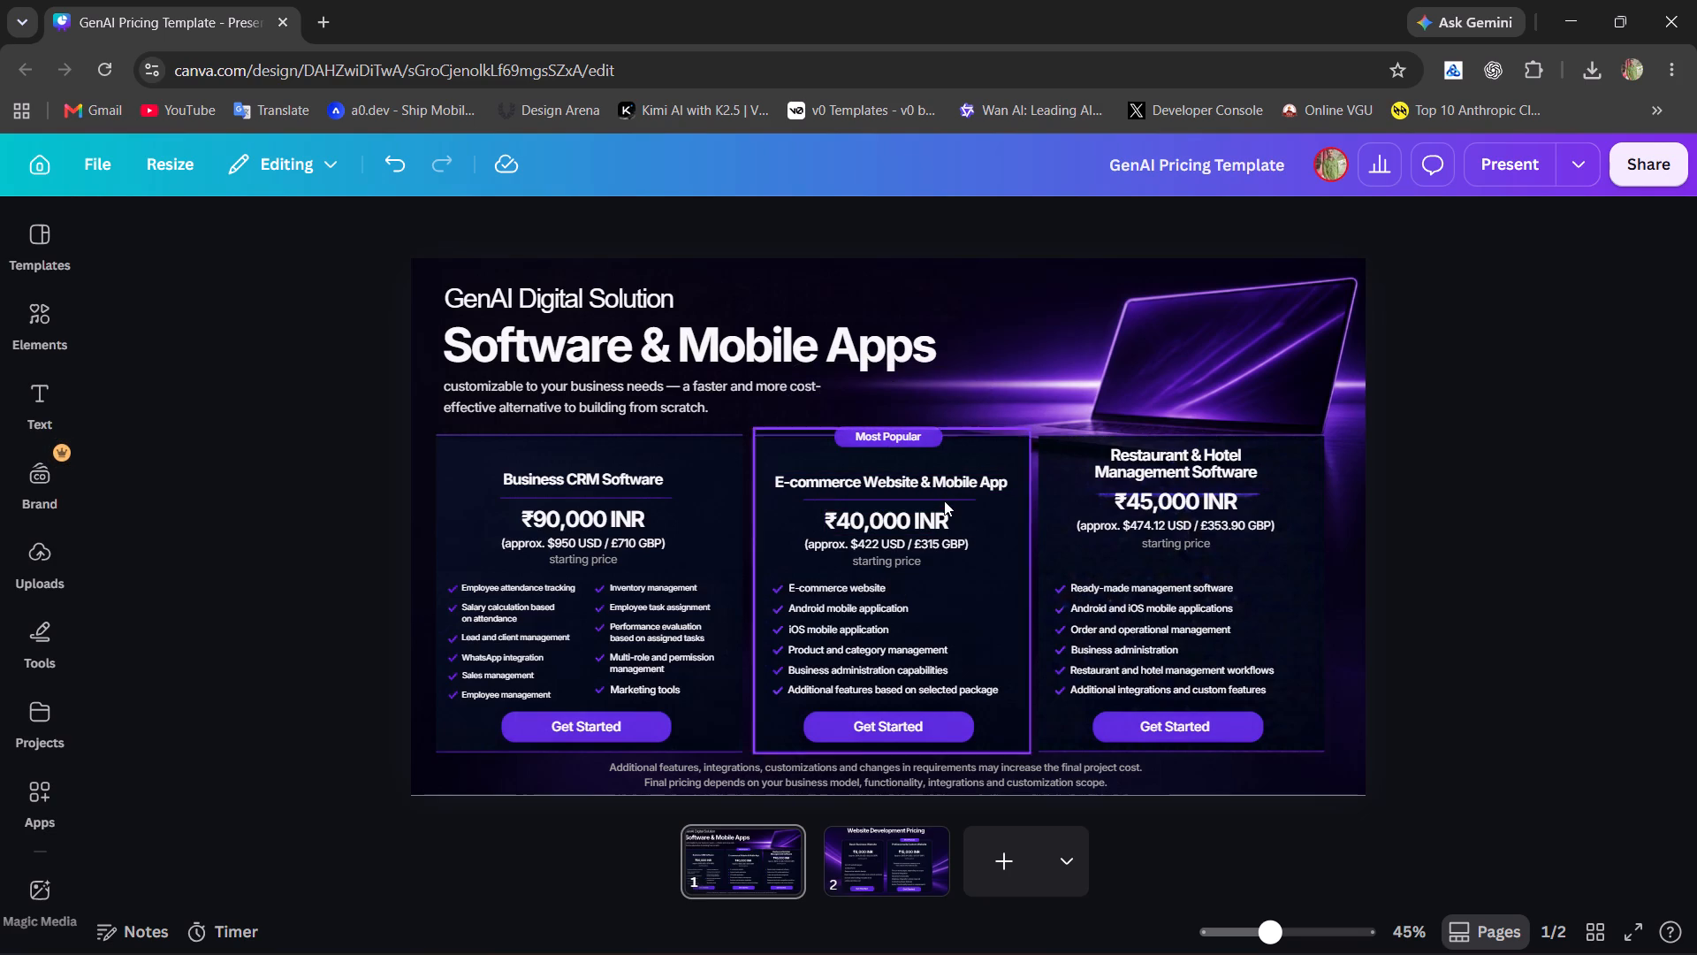
pyautogui.click(944, 500)
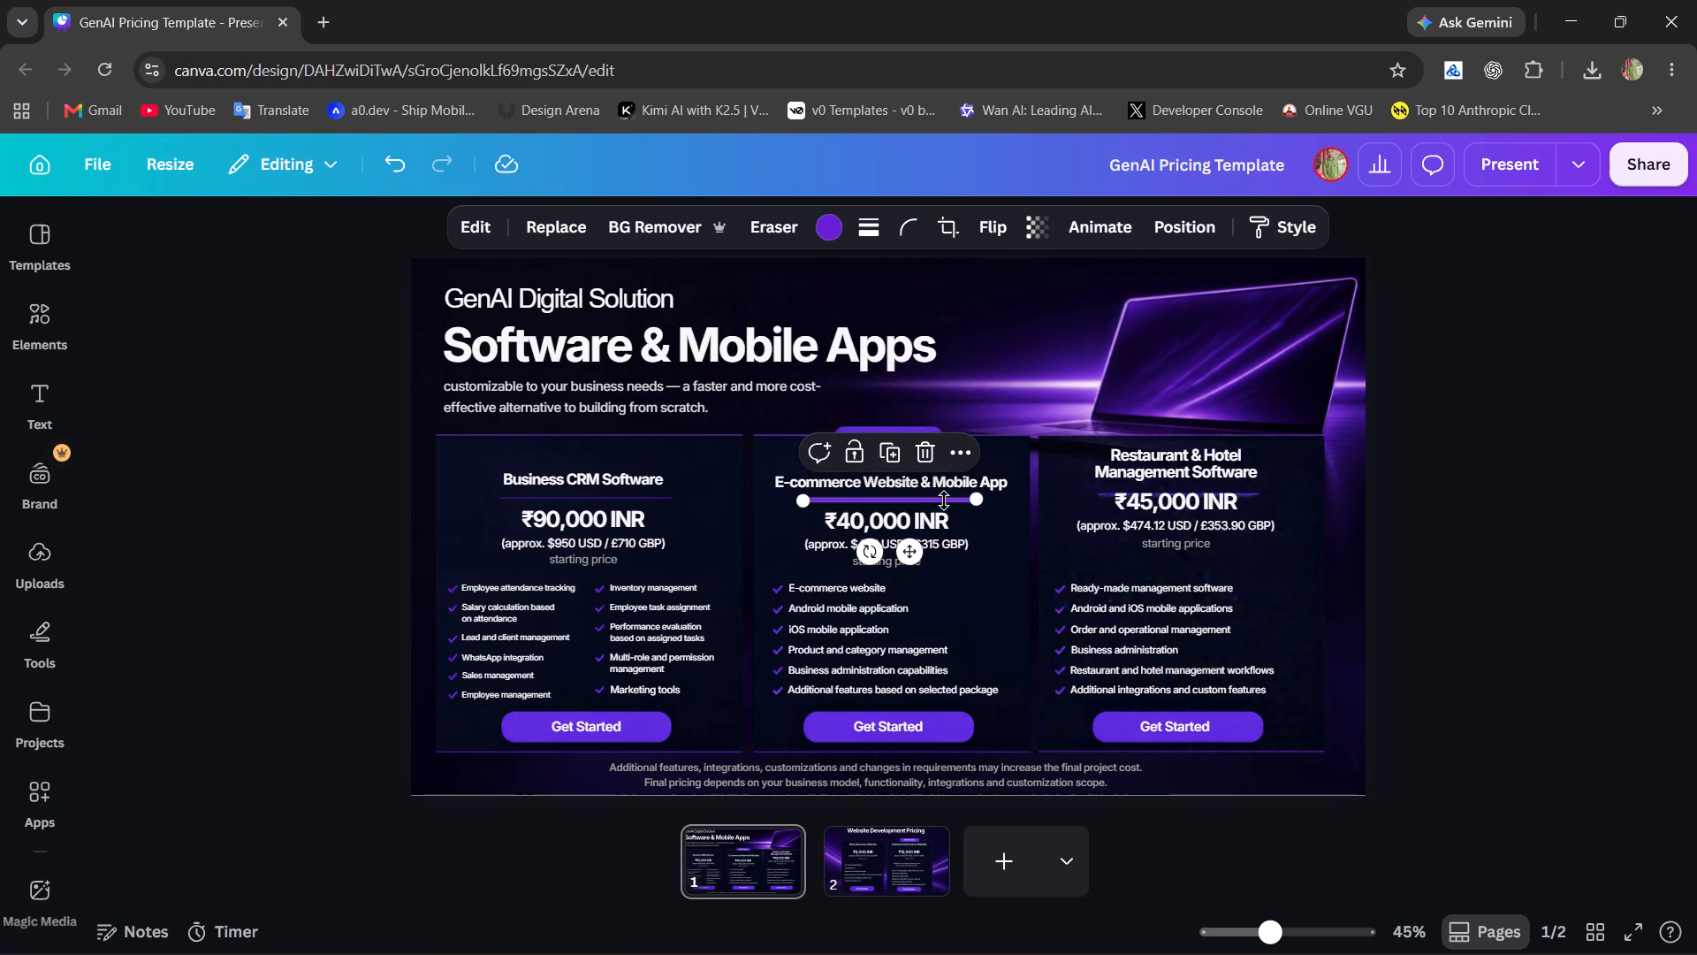
pyautogui.keyDown('shift'); pyautogui.click(942, 487); pyautogui.keyUp('shift')
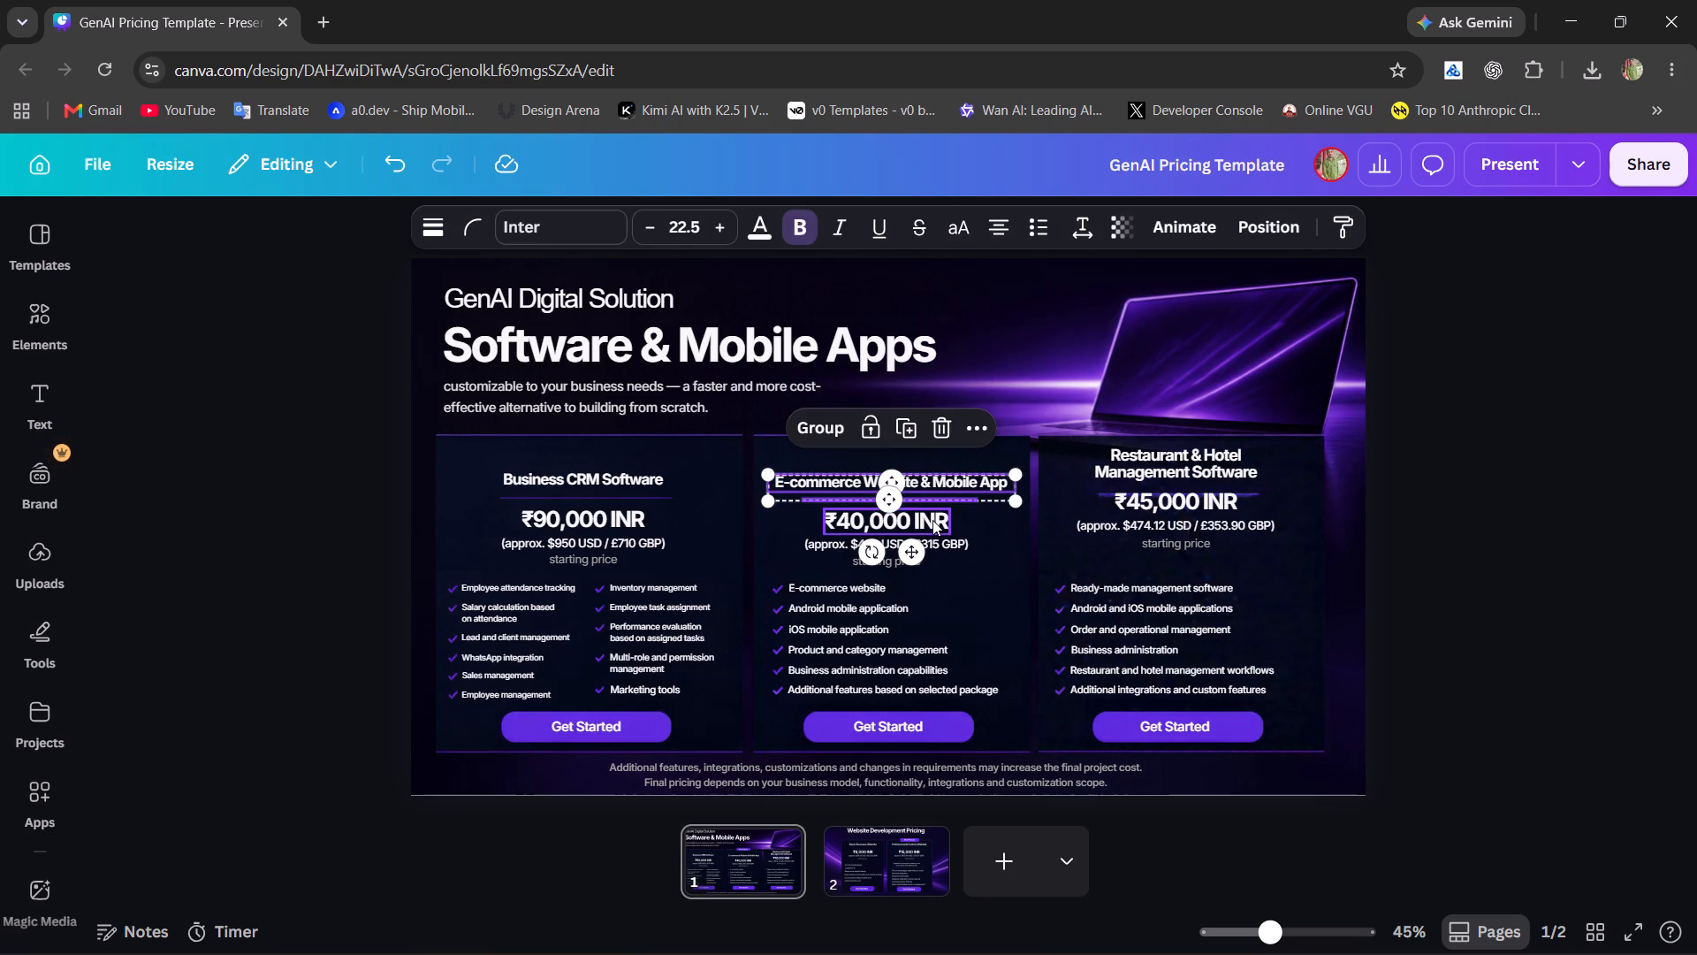
pyautogui.keyDown('shift'); pyautogui.click(932, 520); pyautogui.keyUp('shift')
pyautogui.keyDown('shift'); pyautogui.click(935, 549); pyautogui.keyUp('shift')
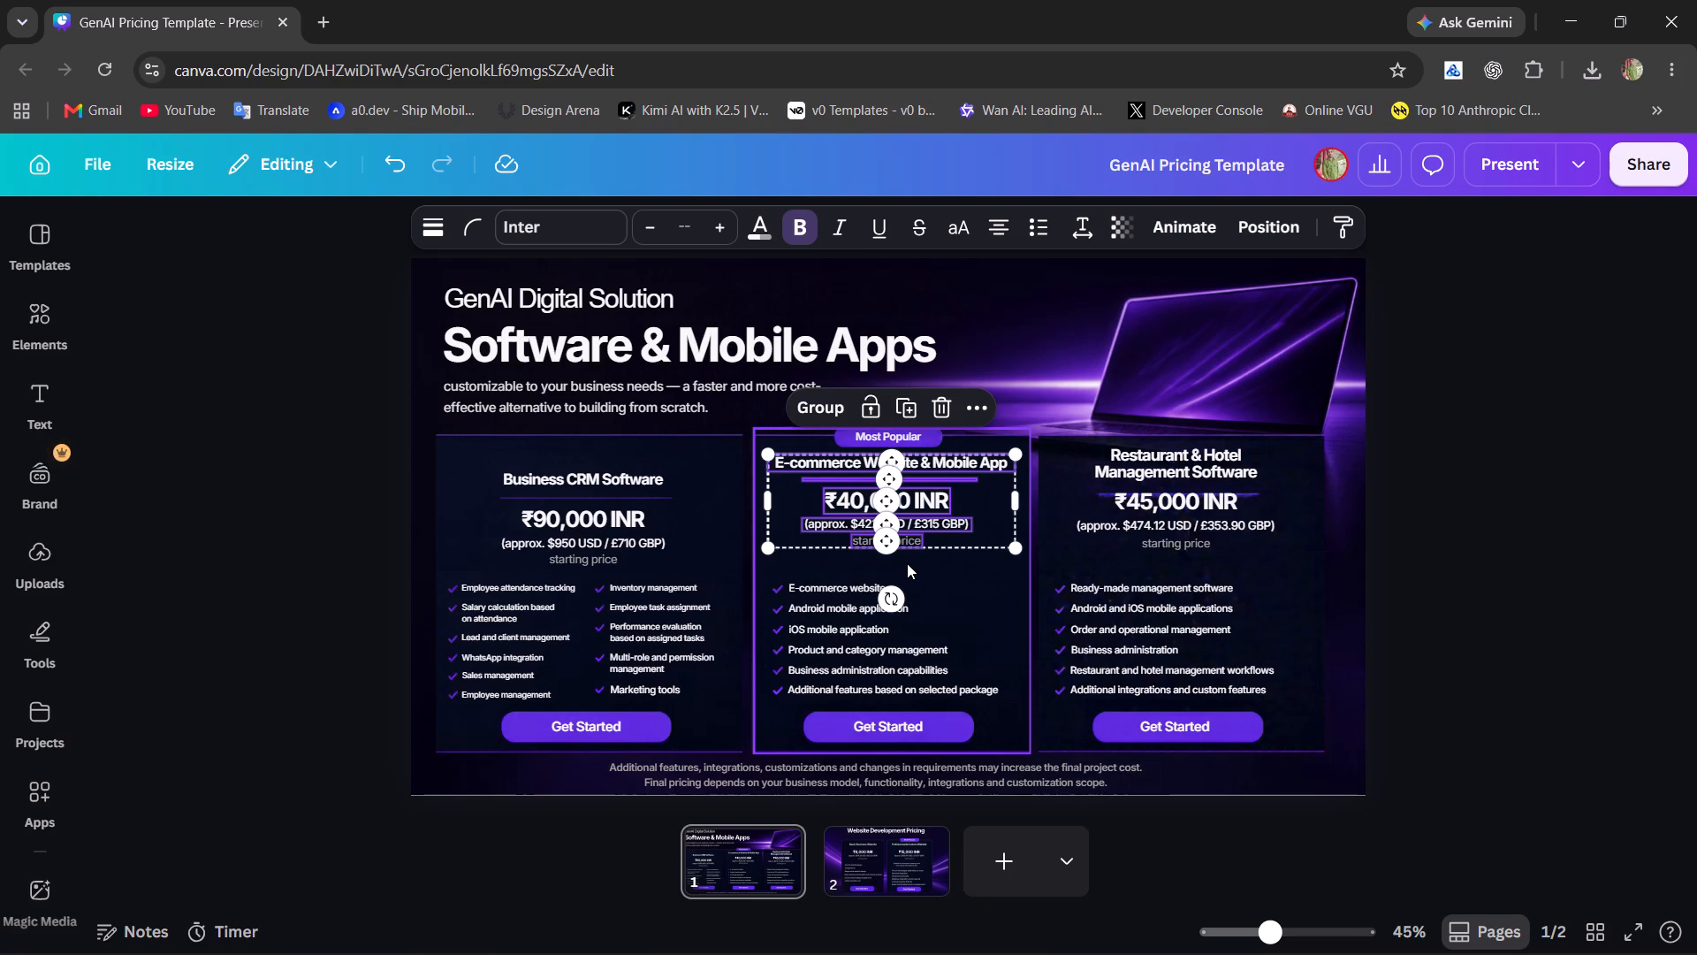
pyautogui.press('Up')
pyautogui.press('Up')
pyautogui.press('Up')
pyautogui.press('Up')
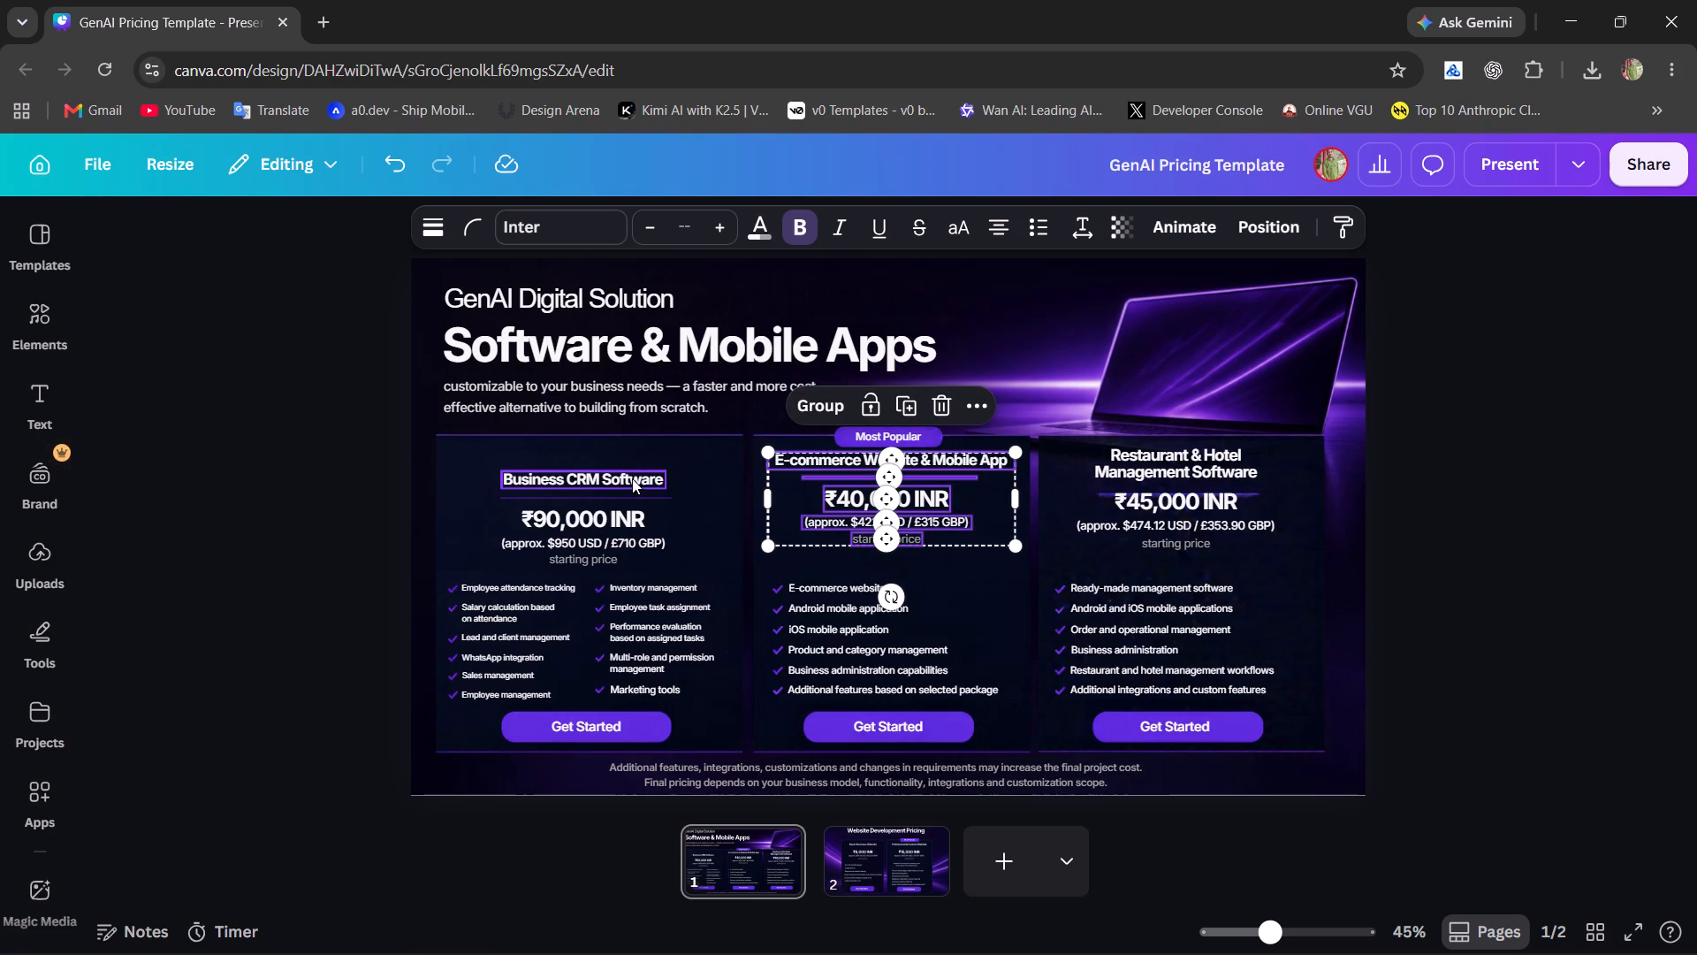
# Move the Restaurant & Hotel card's purple divider line up between its title and the ₹45,000 INR price.
pyautogui.click(1256, 493)
pyautogui.press('Up')
pyautogui.press('Up')
pyautogui.press('Up')
pyautogui.press('Up')
pyautogui.press('Up')
pyautogui.press('Up')
pyautogui.press('Up')
pyautogui.press('Up')
pyautogui.press('Up')
pyautogui.press('Up')
pyautogui.press('Up')
pyautogui.press('Up')
pyautogui.press('Up')
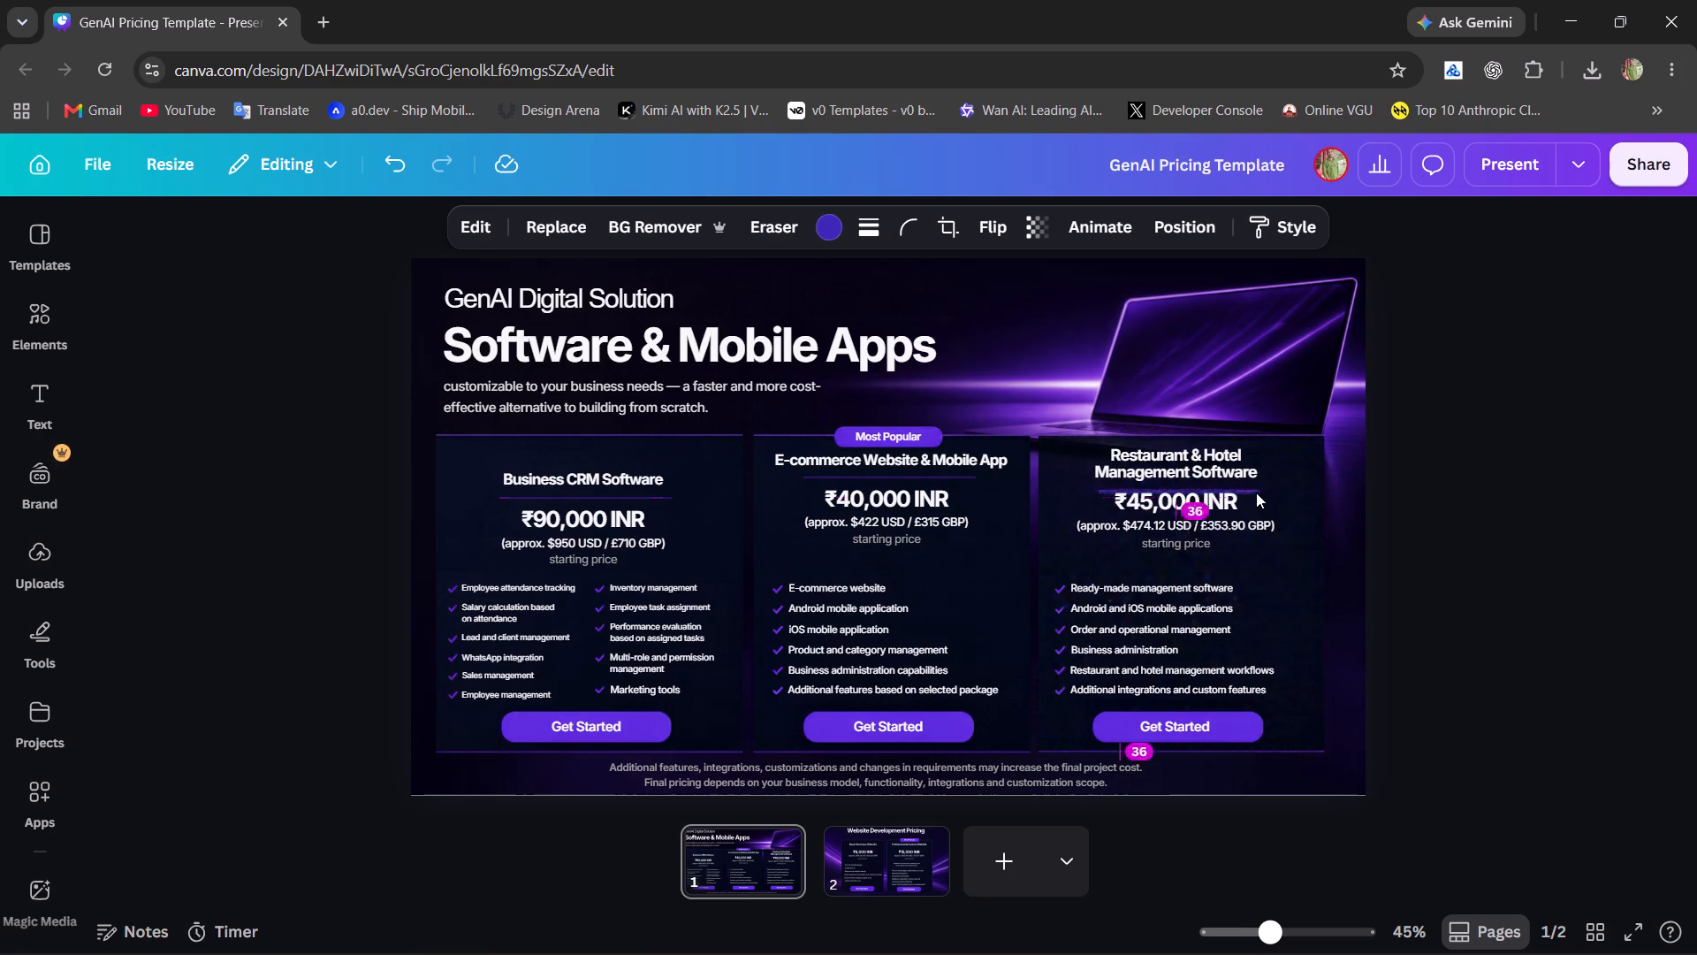
pyautogui.press('Up')
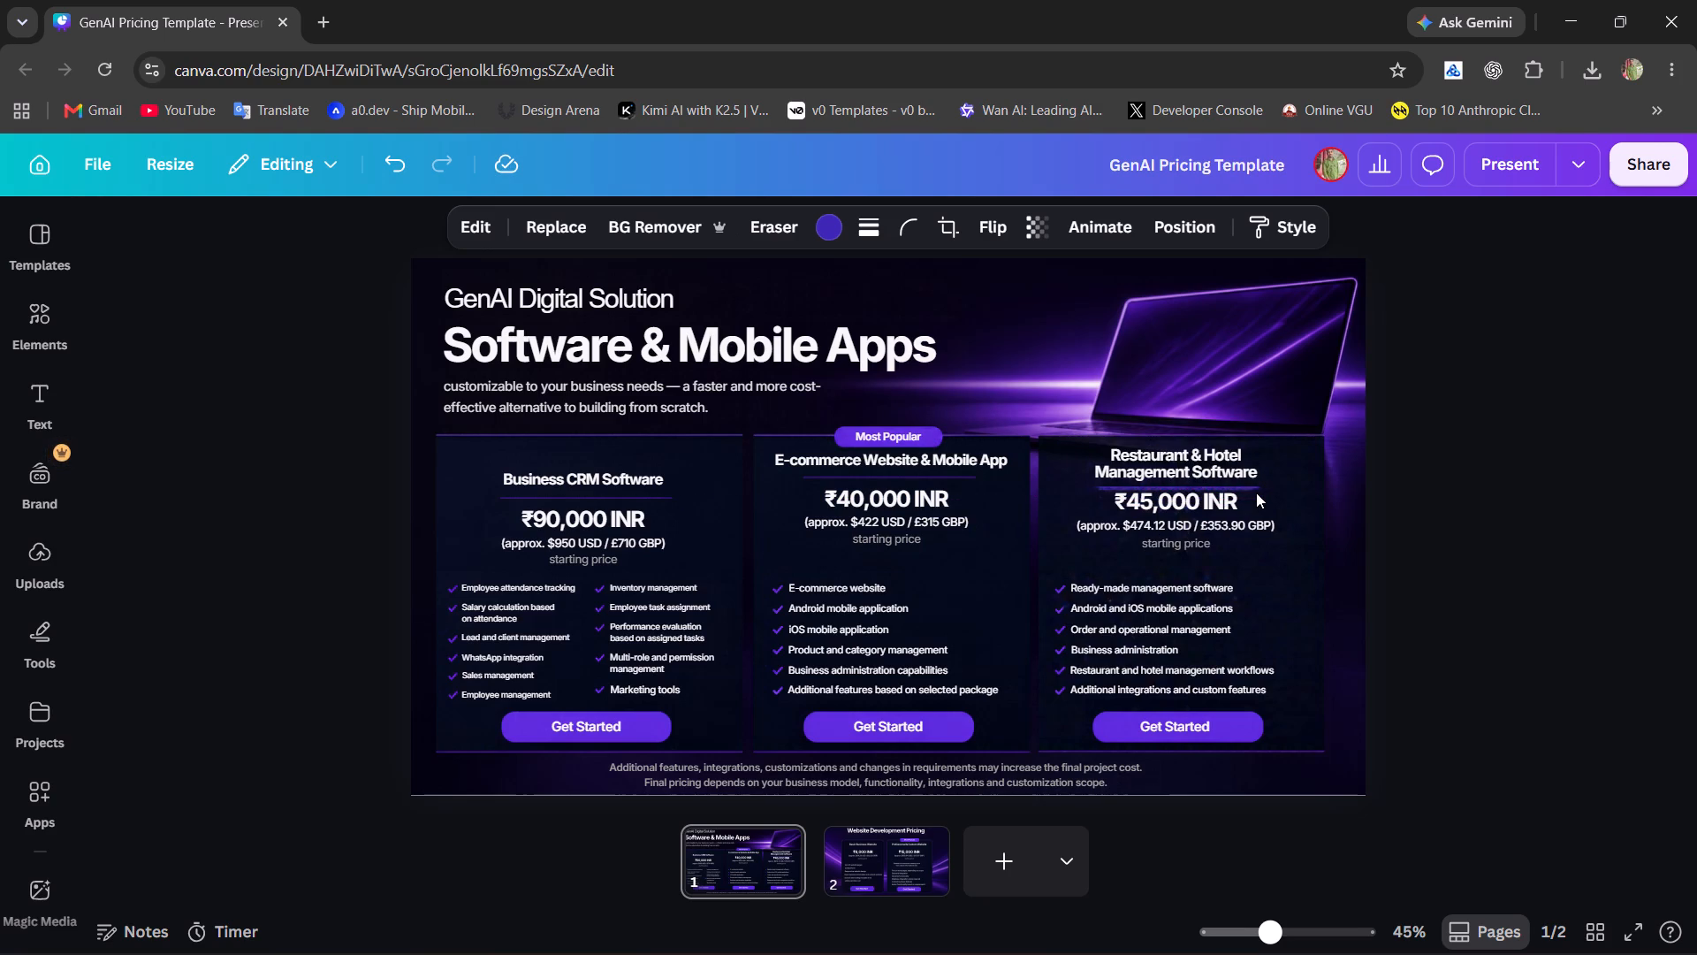
pyautogui.press('Up')
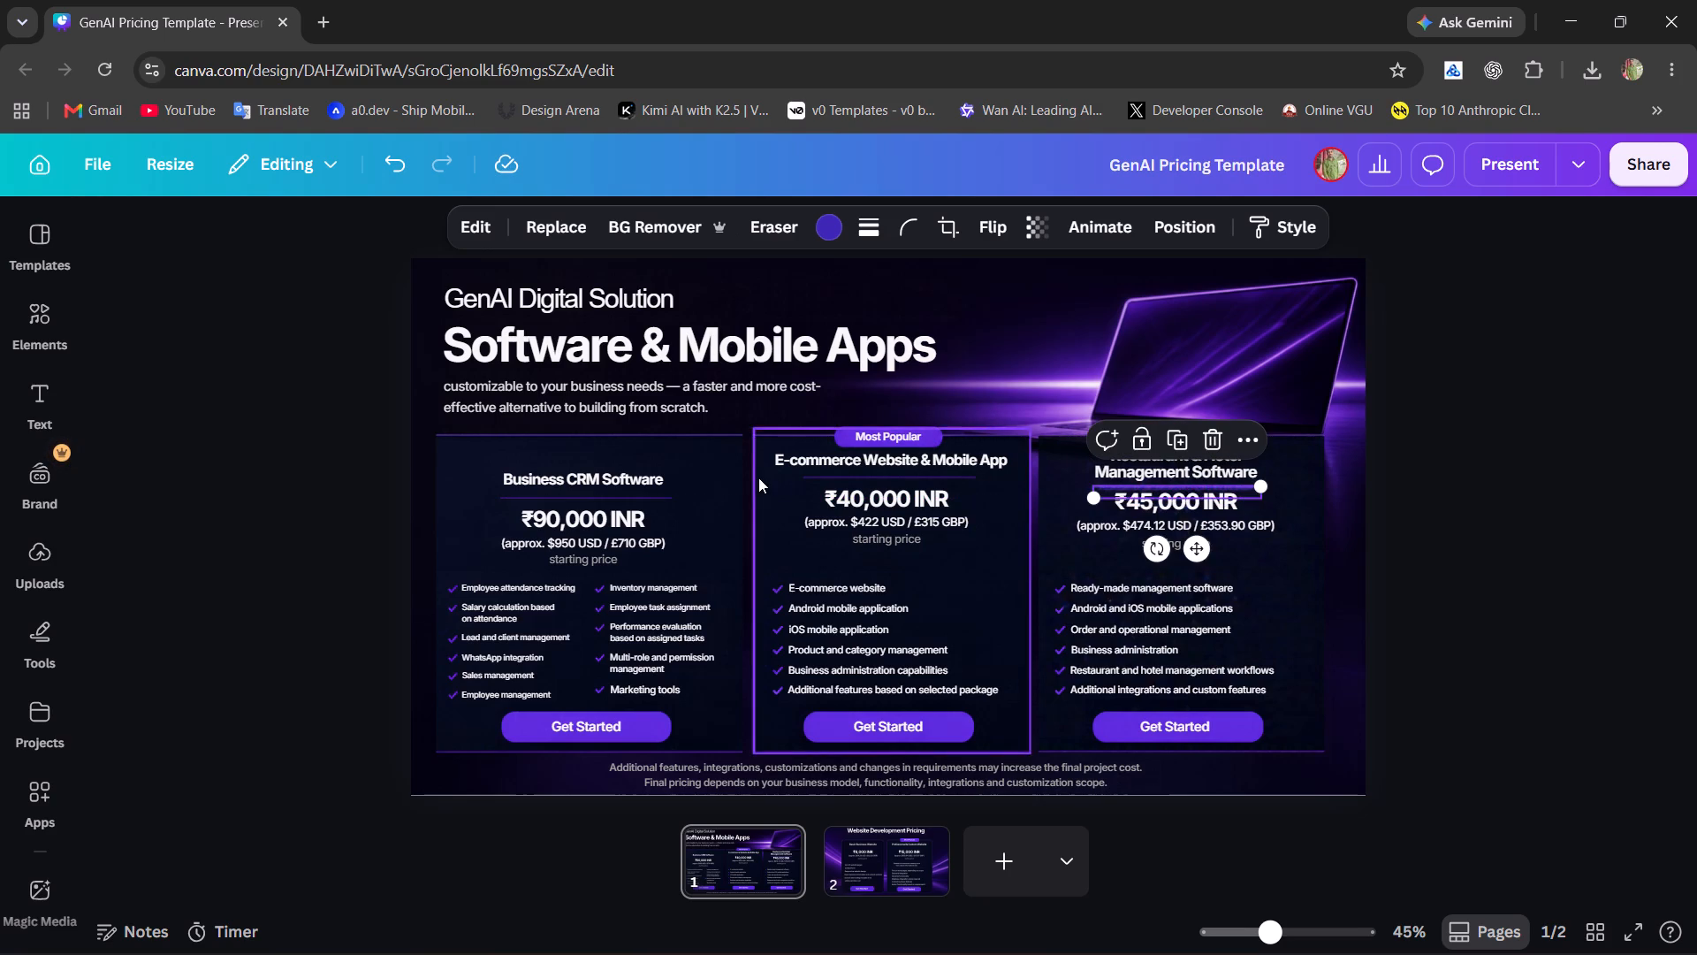
# Move the Business CRM card's title, divider, INR price, conversion and "starting price" up together, roughly level with the other cards' headings.
pyautogui.click(591, 478)
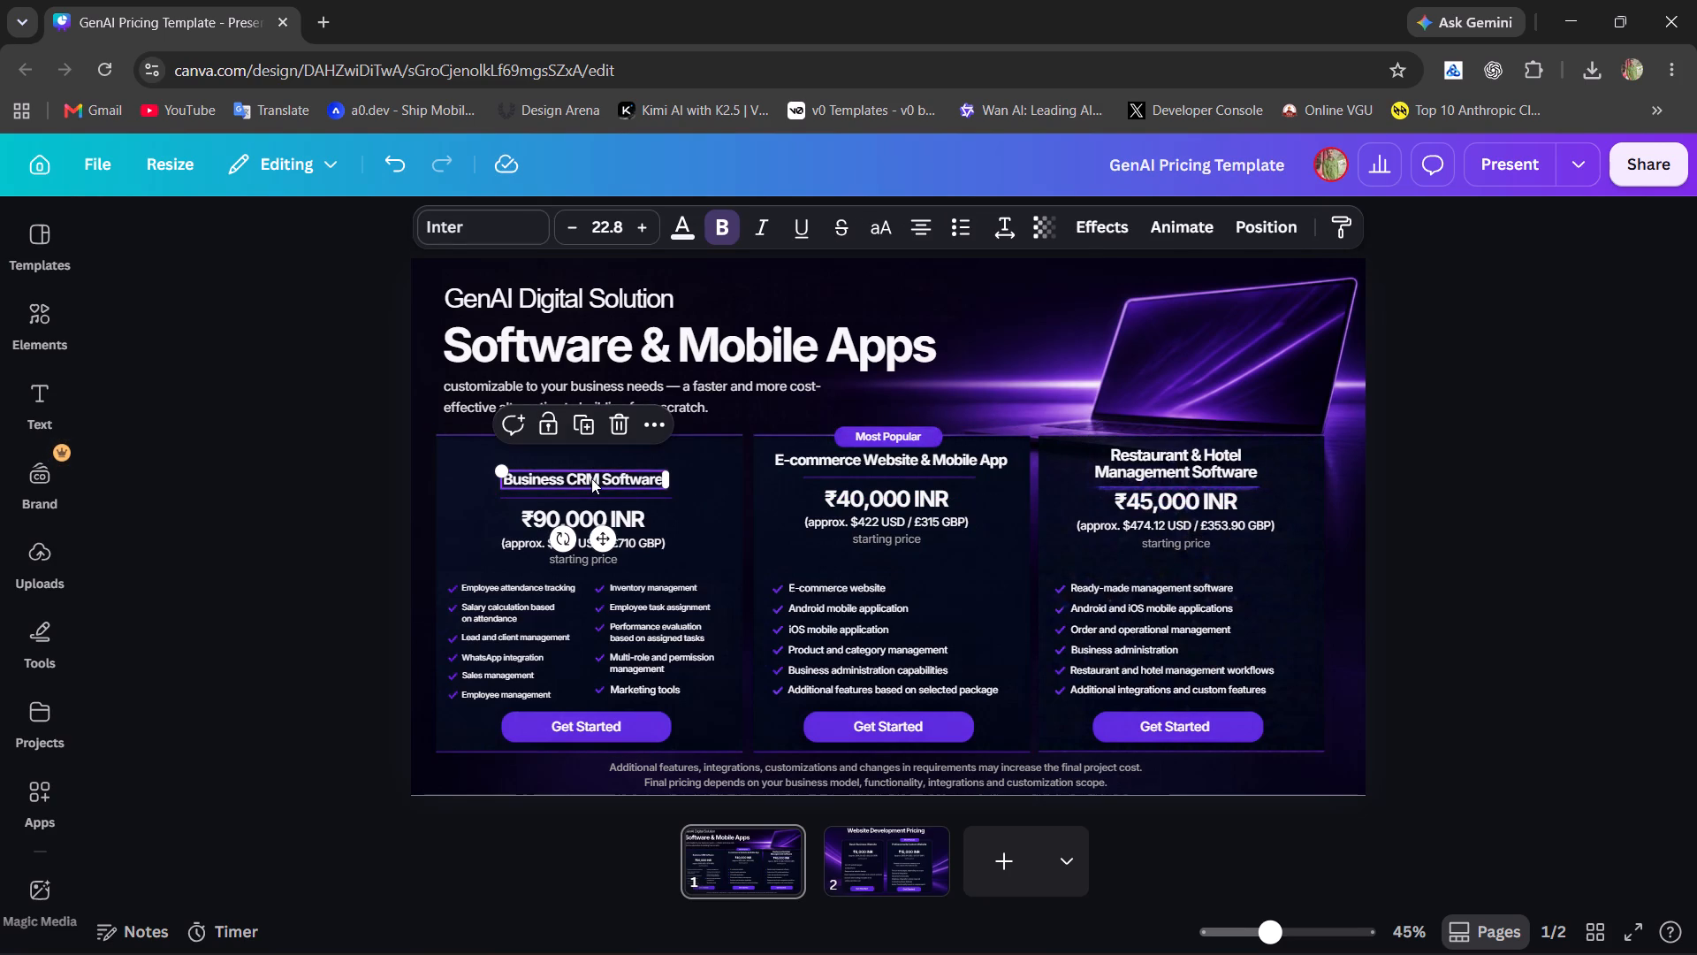
pyautogui.click(604, 497)
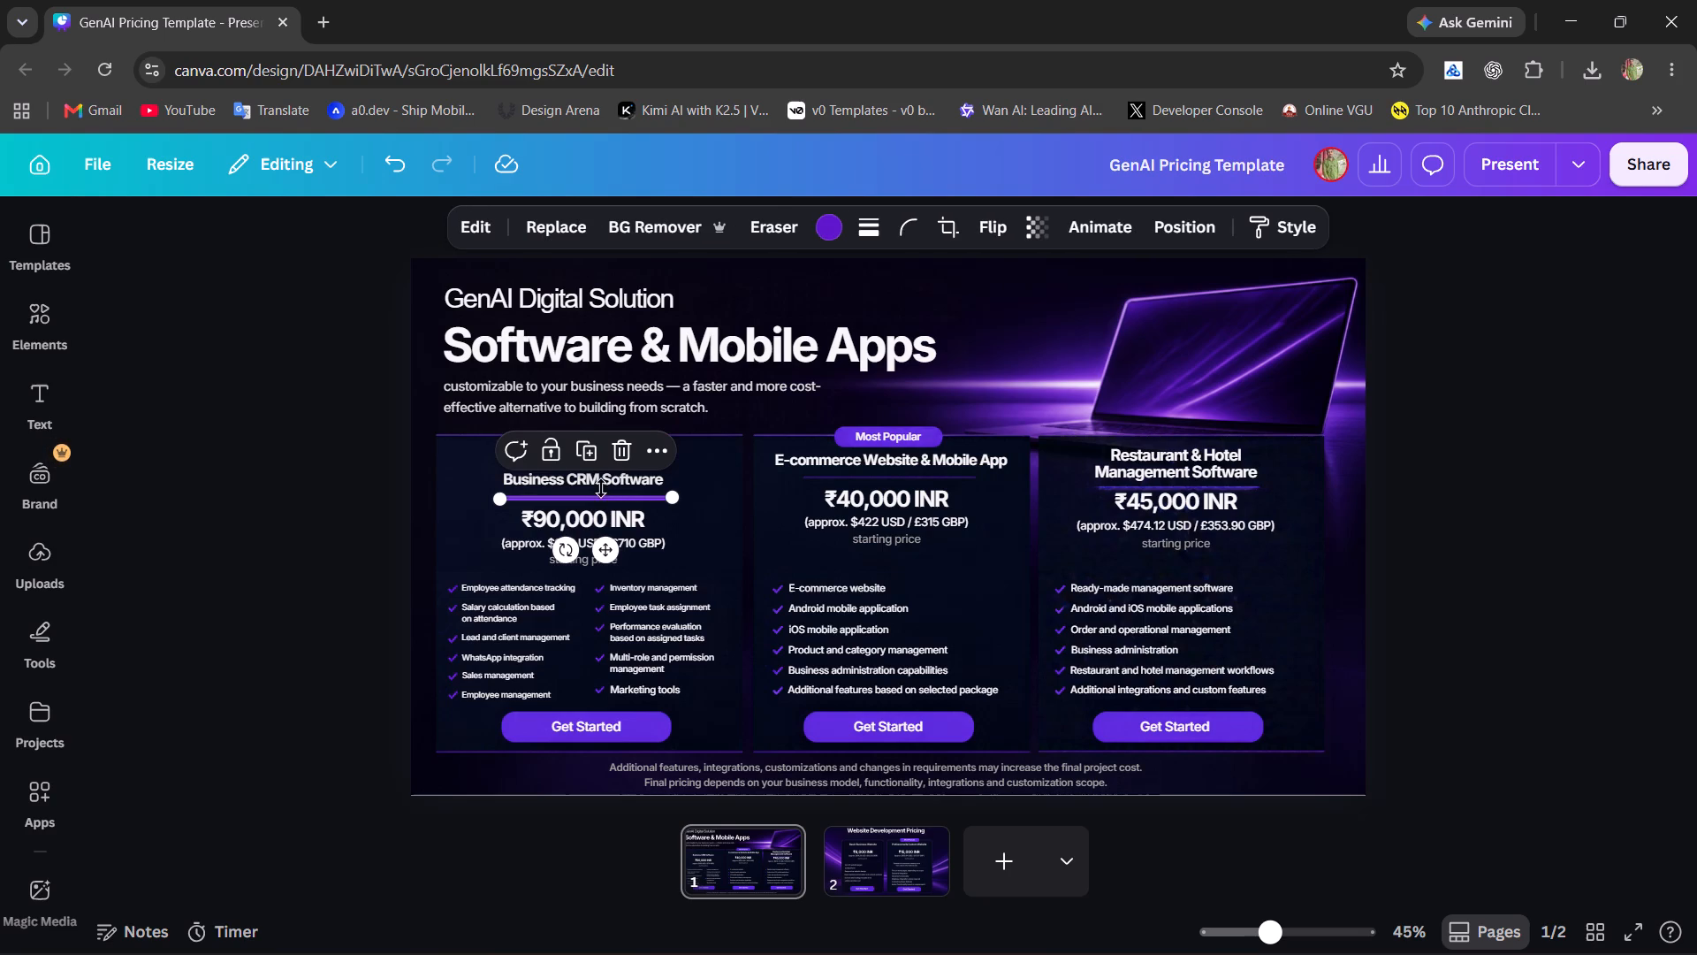
pyautogui.keyDown('shift'); pyautogui.click(597, 479); pyautogui.keyUp('shift')
pyautogui.keyDown('shift'); pyautogui.click(610, 517); pyautogui.keyUp('shift')
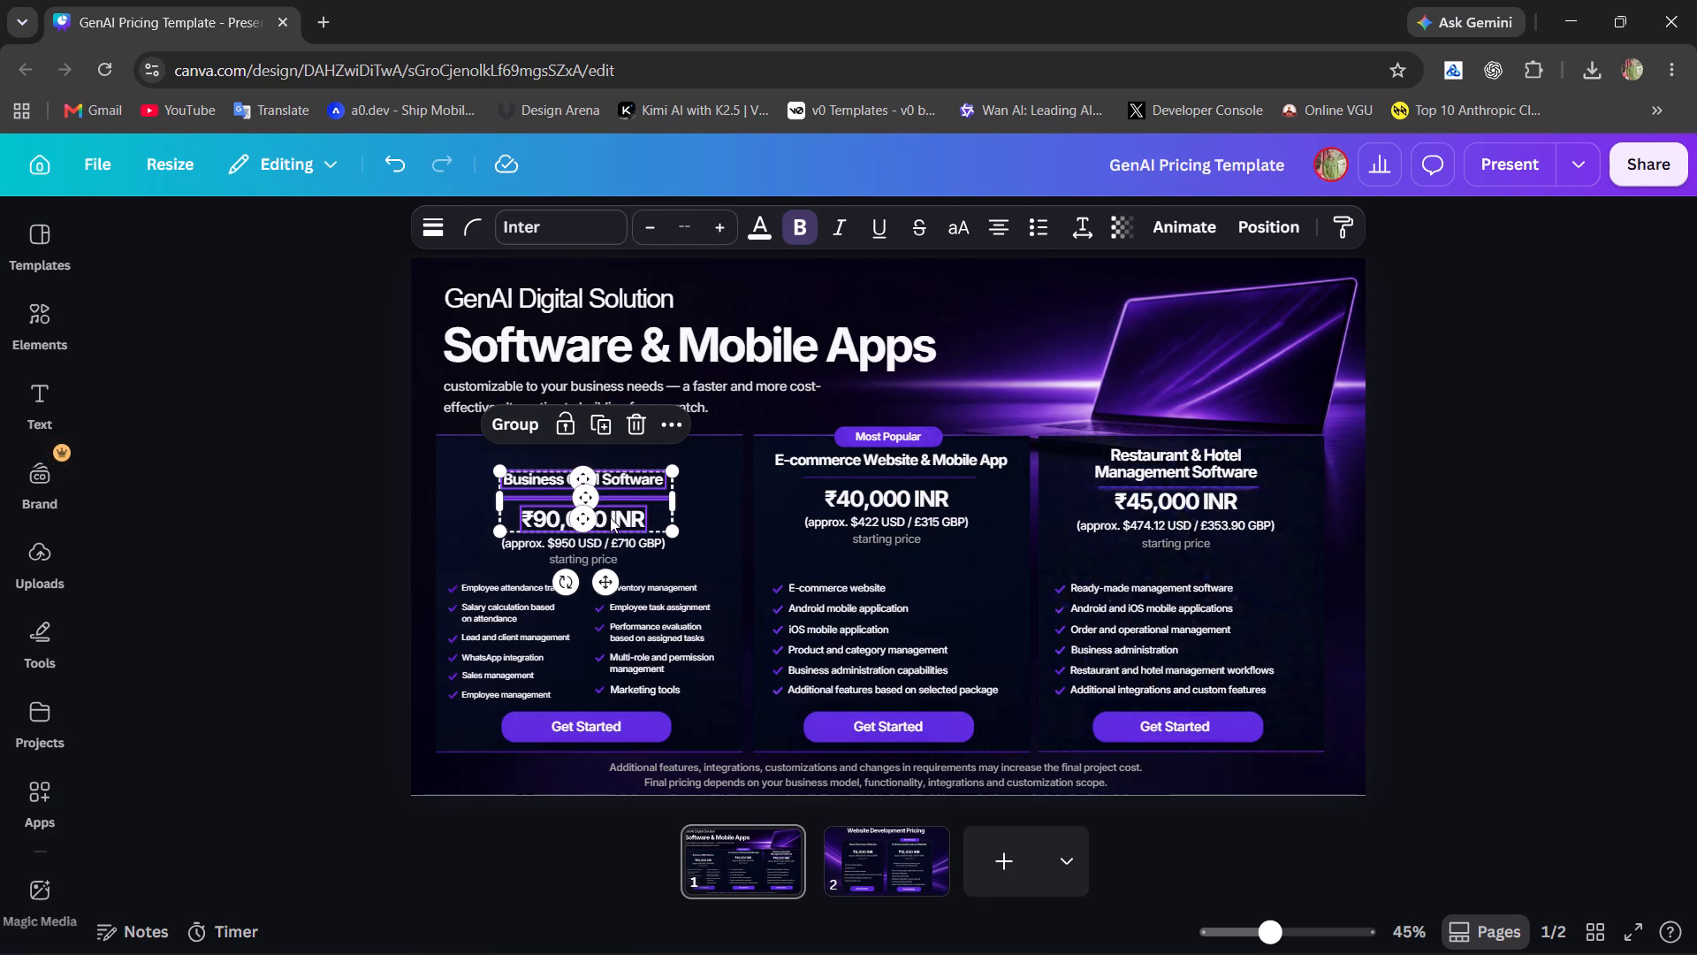
pyautogui.keyDown('shift'); pyautogui.click(618, 542); pyautogui.keyUp('shift')
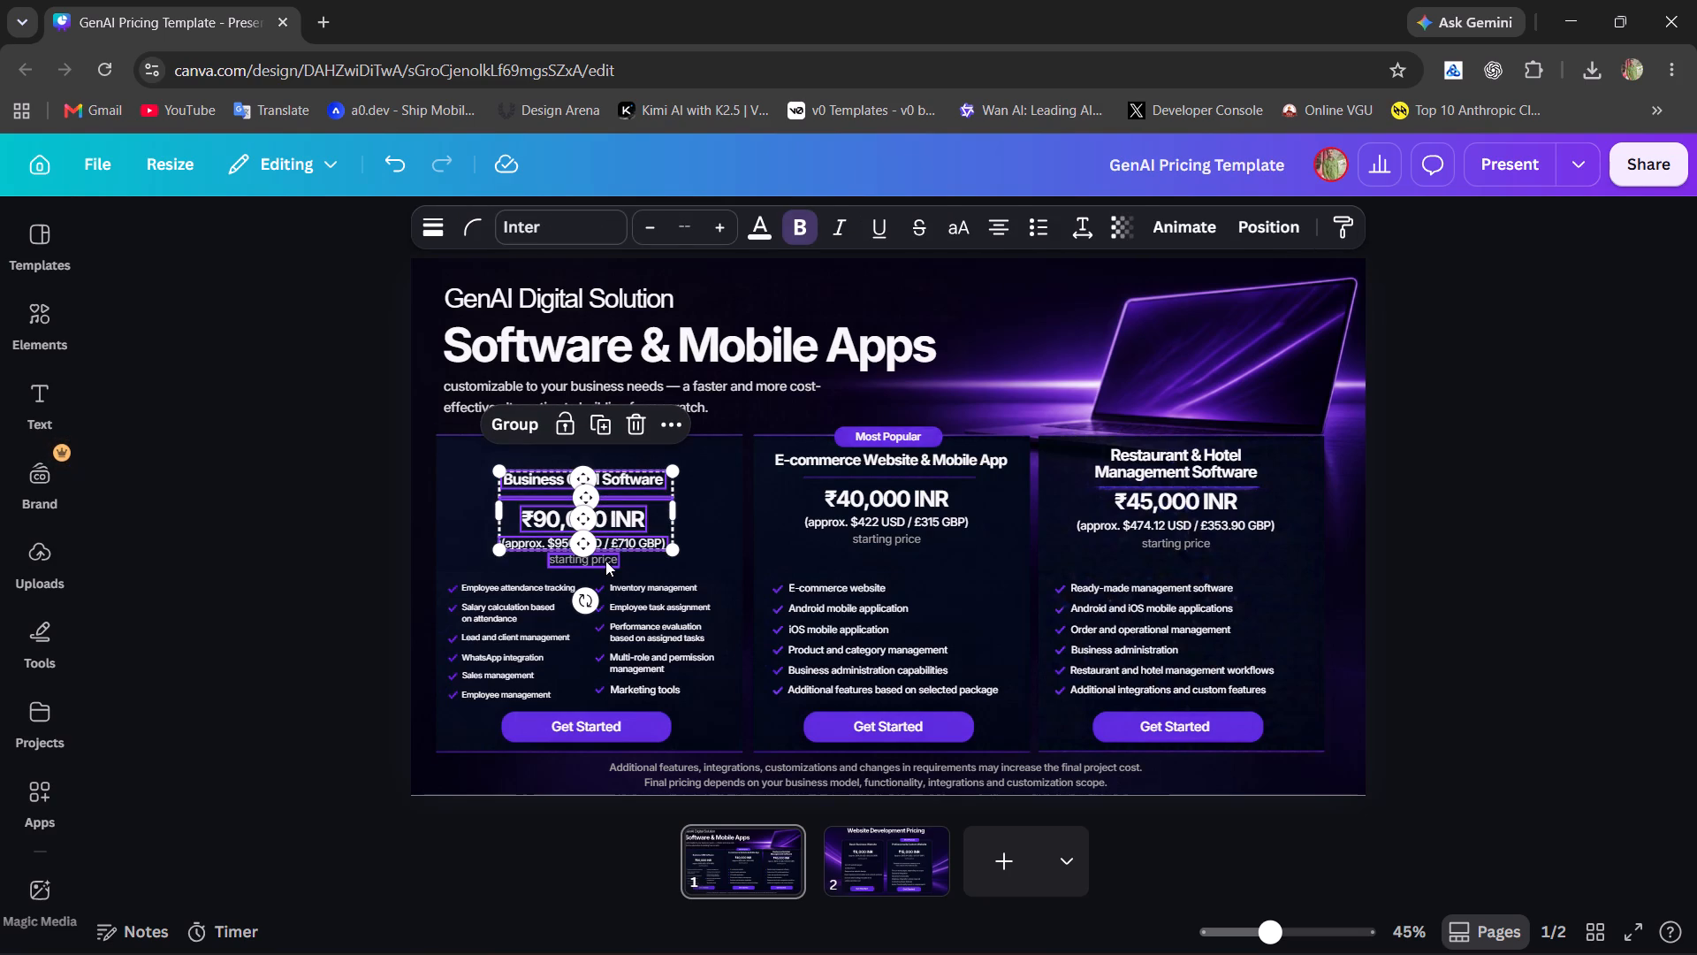
pyautogui.keyDown('shift'); pyautogui.click(605, 561); pyautogui.keyUp('shift')
pyautogui.press('Up')
pyautogui.press('Up')
pyautogui.press('Up')
pyautogui.press('Up')
pyautogui.press('Up')
pyautogui.press('Up')
pyautogui.press('Up')
pyautogui.press('Up')
pyautogui.press('Up')
pyautogui.press('Up')
pyautogui.press('Up')
pyautogui.press('Up')
pyautogui.press('Up')
pyautogui.press('Up')
pyautogui.press('Up')
pyautogui.press('Up')
pyautogui.press('Up')
pyautogui.press('Up')
pyautogui.press('Up')
pyautogui.press('Up')
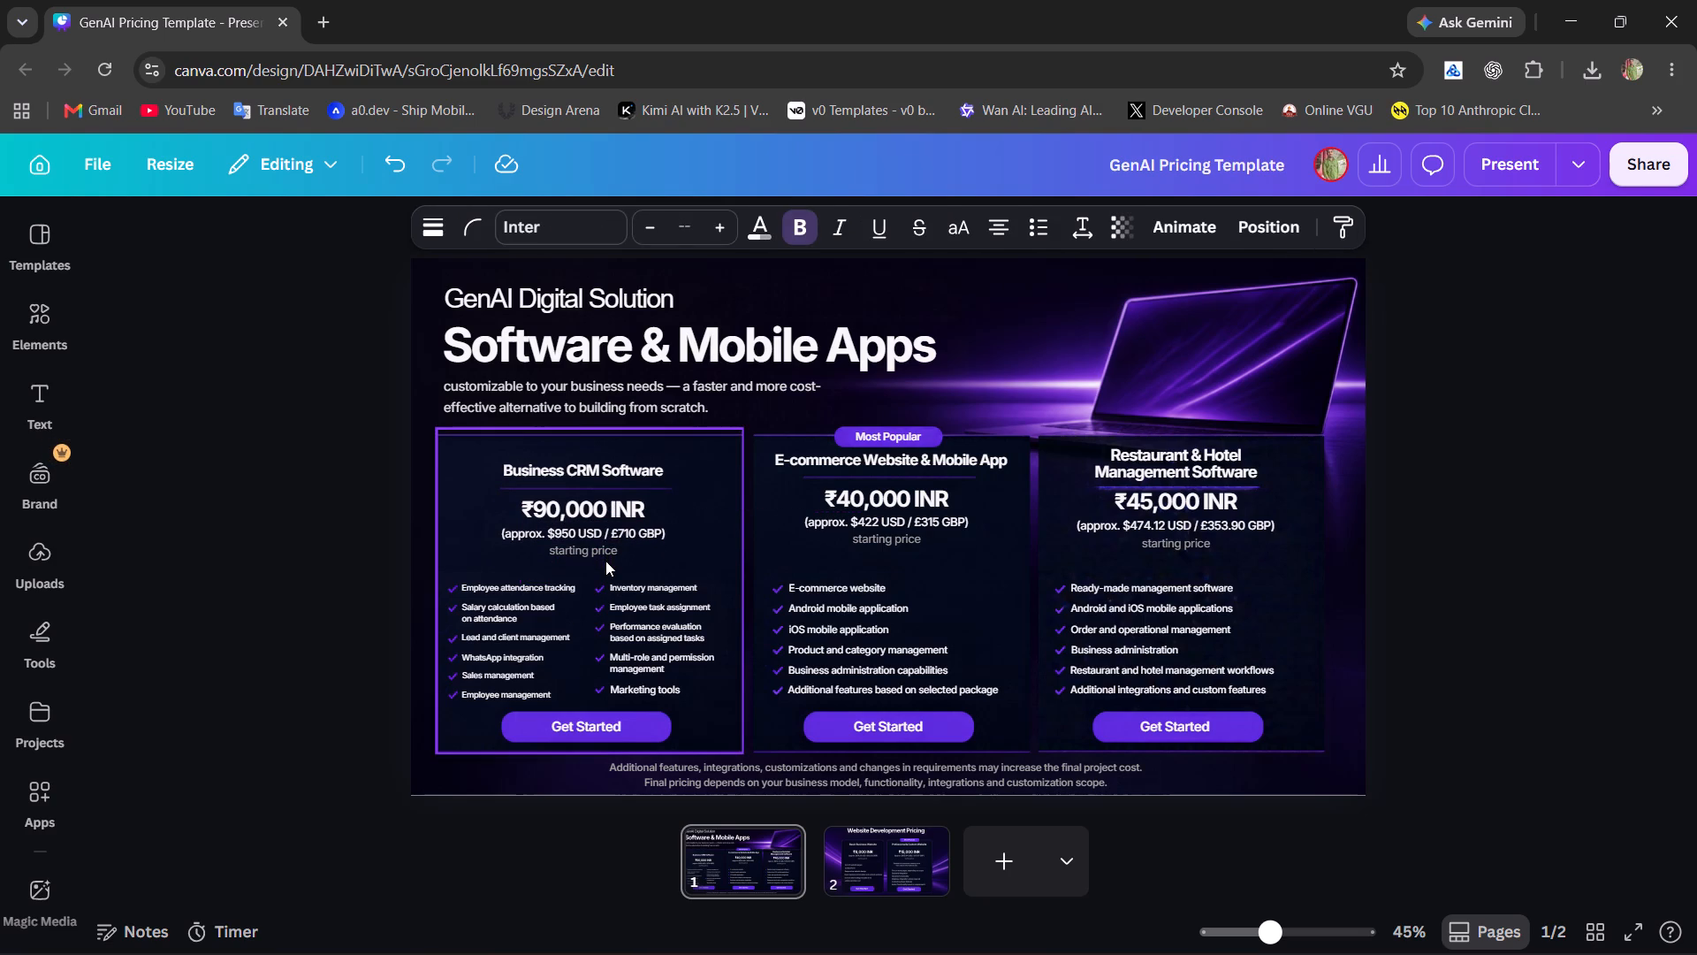
pyautogui.press('Up')
pyautogui.press('Up')
pyautogui.press('Up')
pyautogui.press('Up')
pyautogui.press('Up')
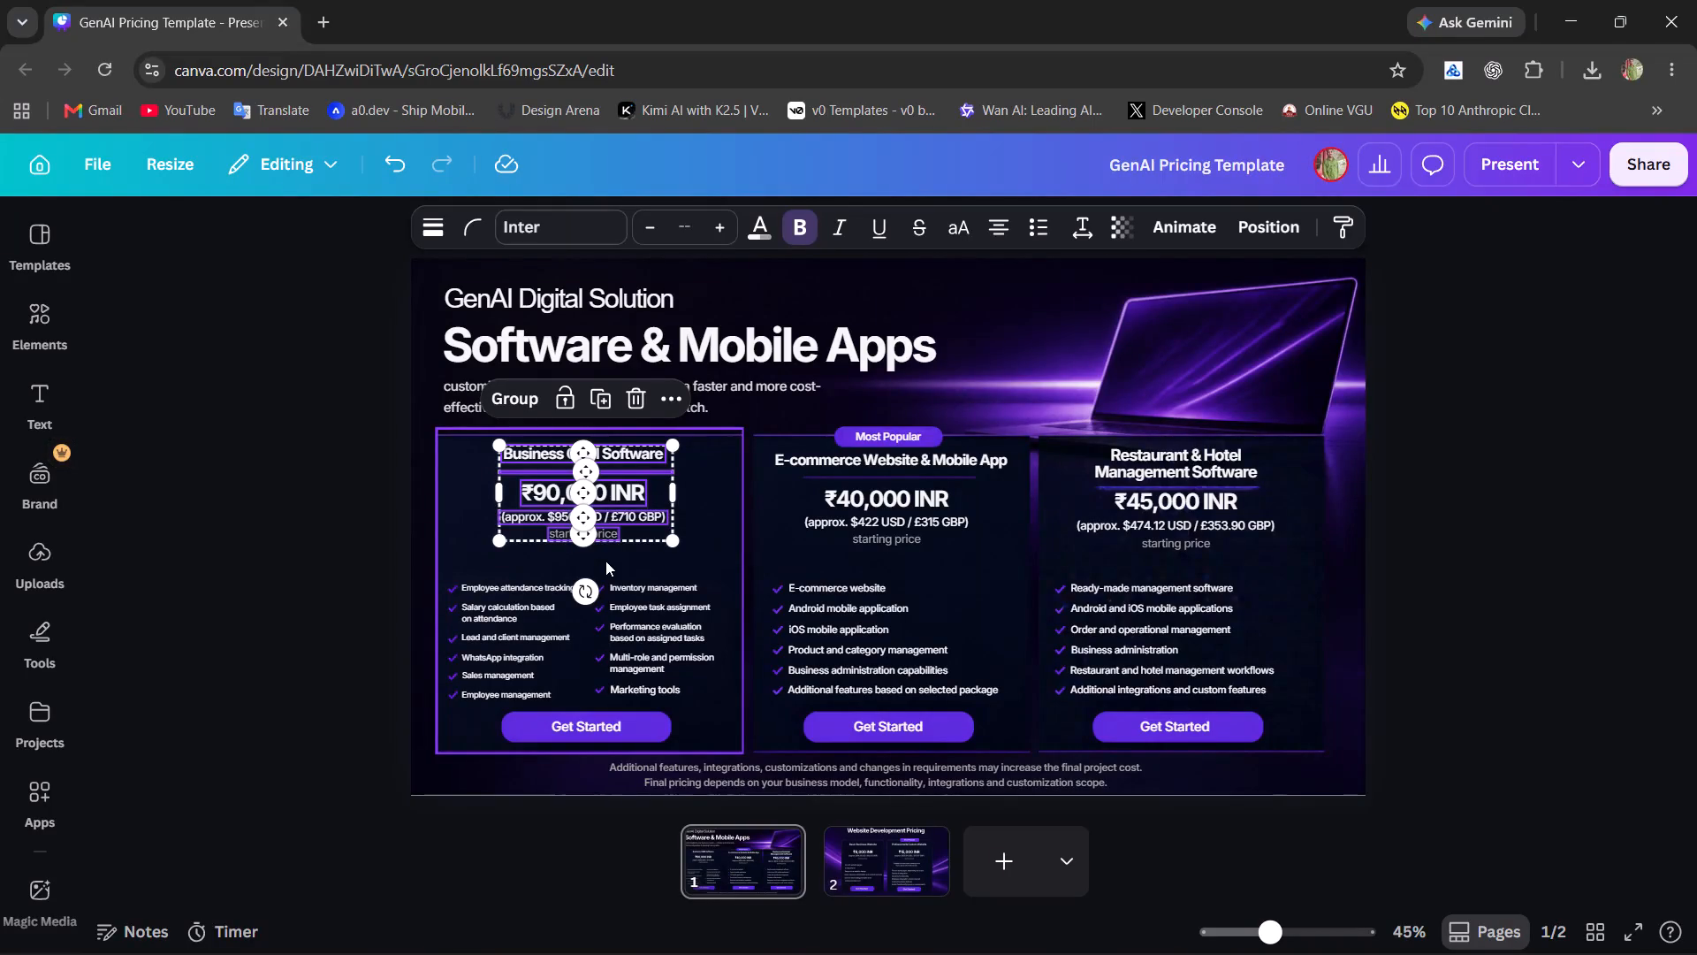
pyautogui.press('Down')
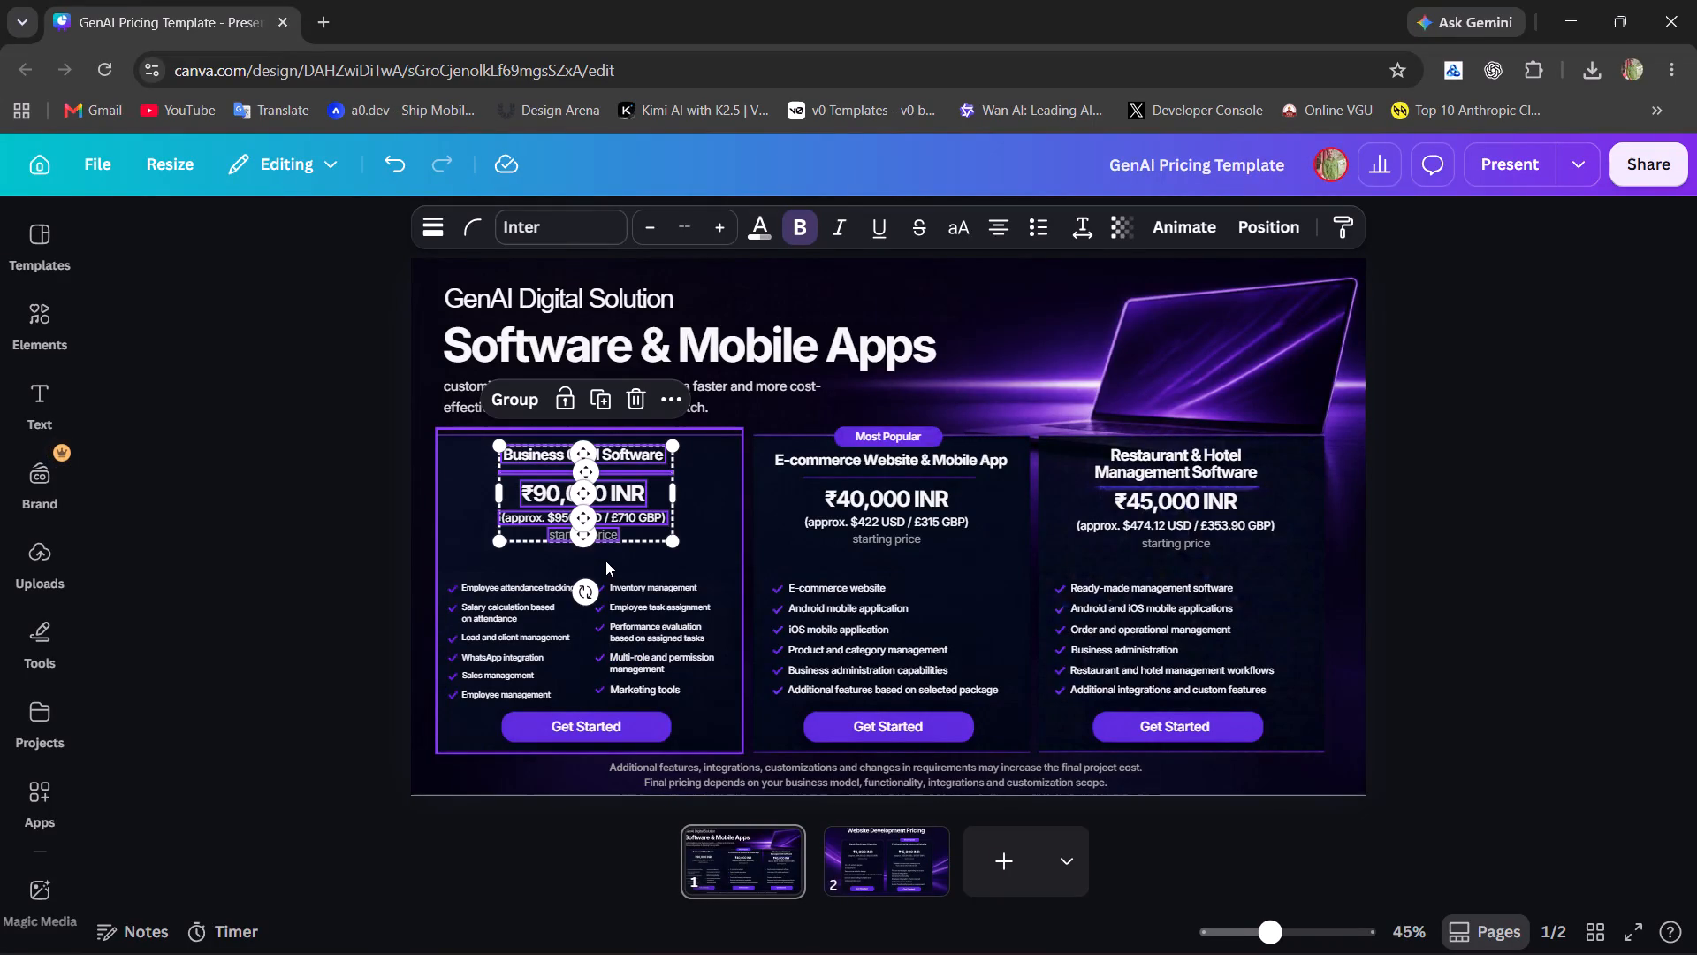
pyautogui.press('Down')
pyautogui.press('Down')
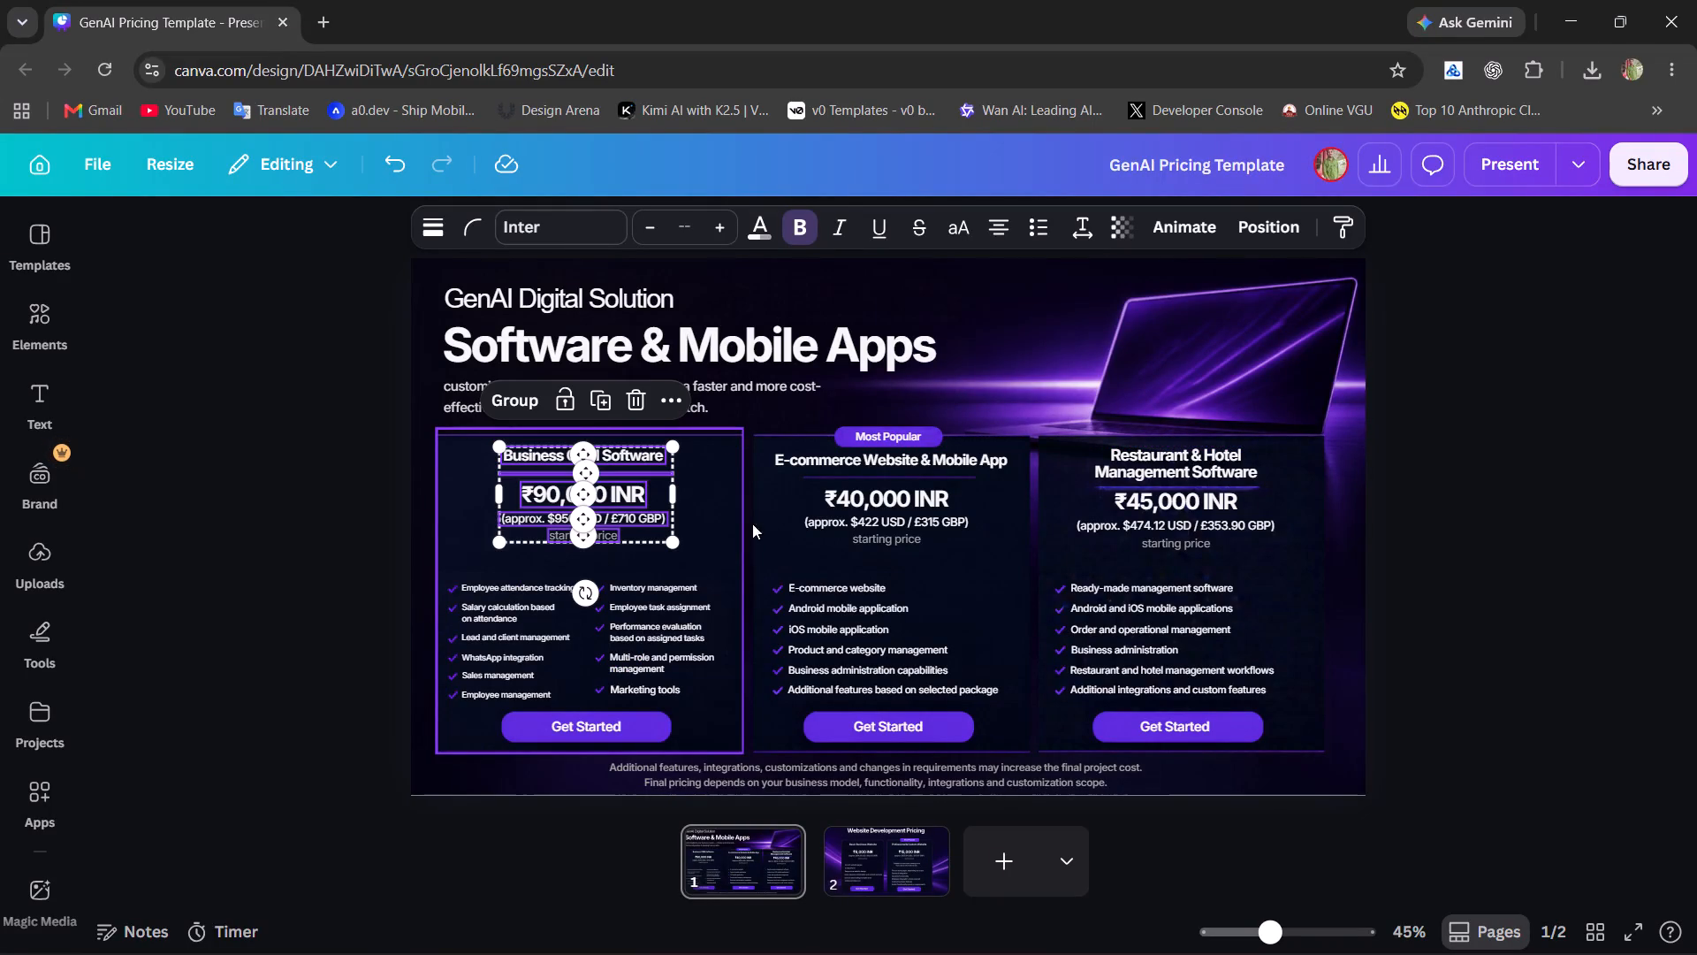
pyautogui.click(1457, 670)
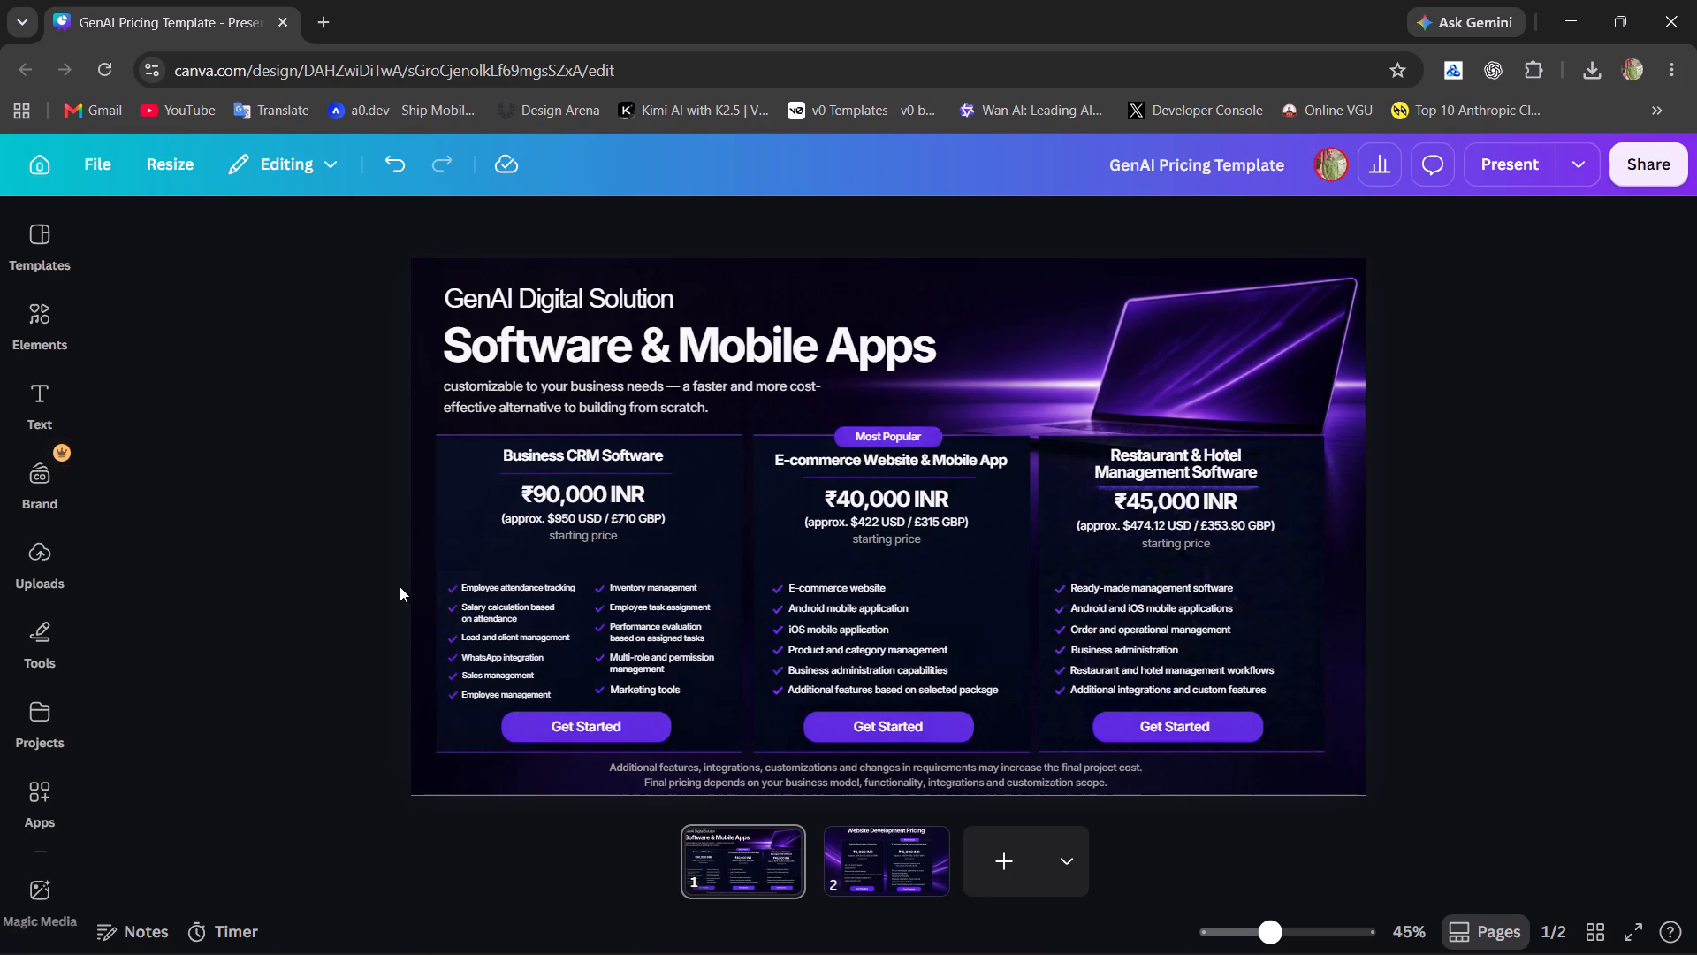
# Move the Business CRM card's feature texts and the second column's checkmarks up together, to just below "starting price".
pyautogui.click(522, 585)
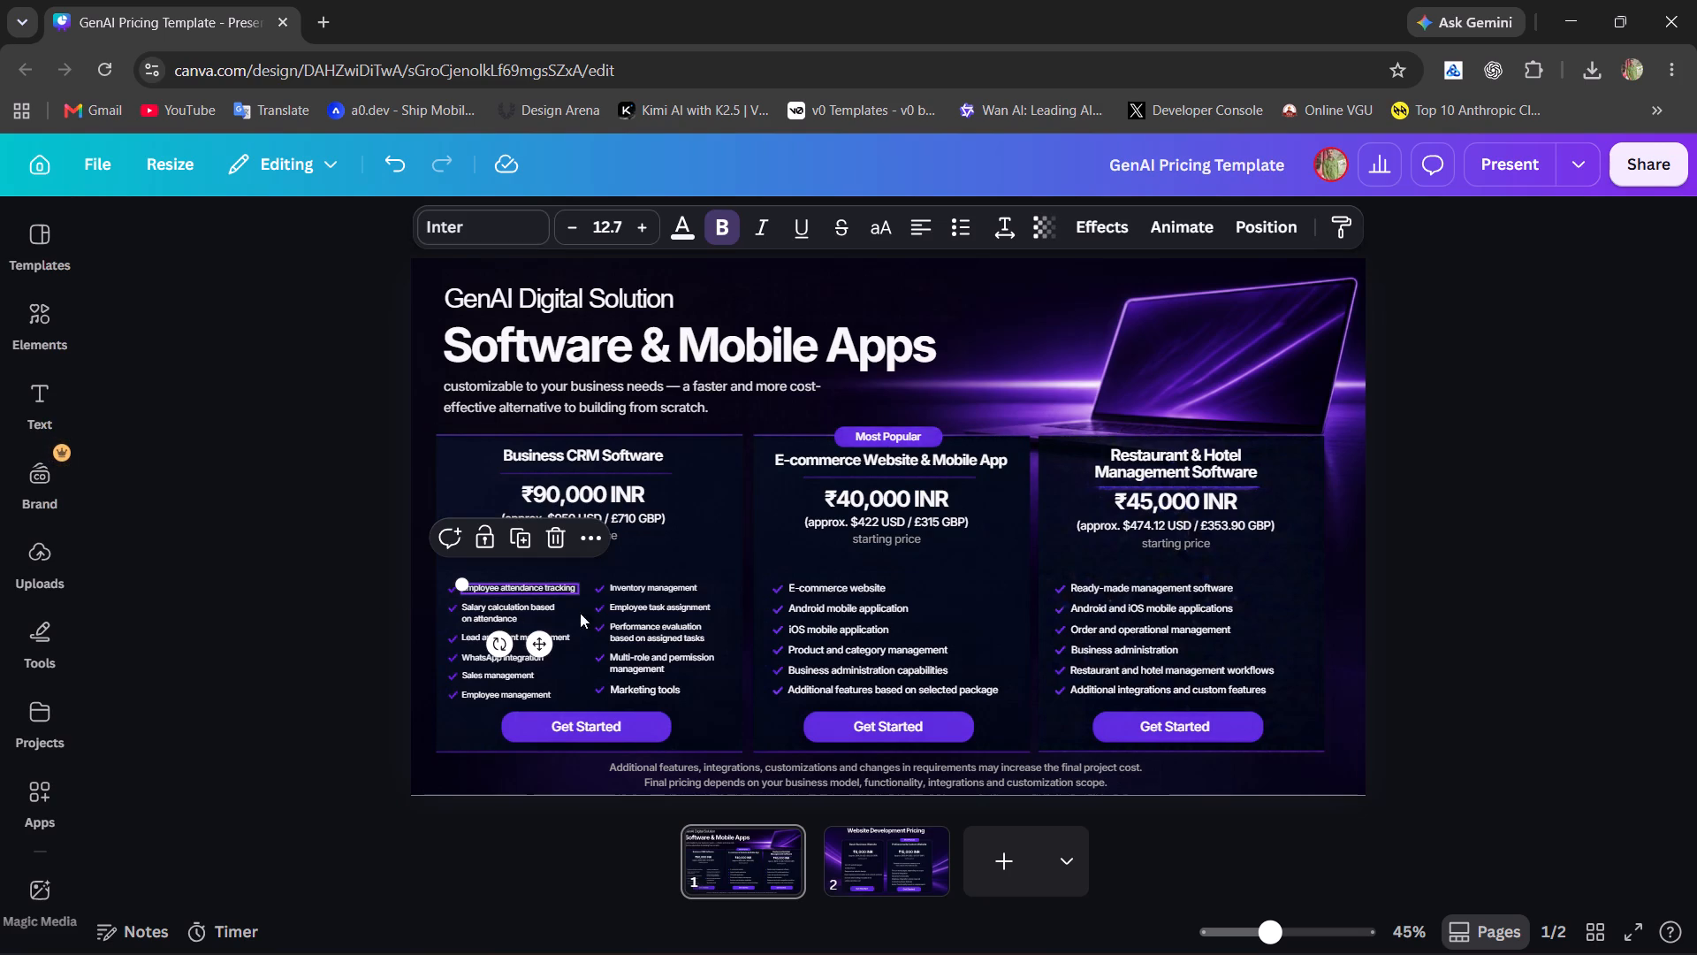
pyautogui.keyDown('shift'); pyautogui.click(663, 686); pyautogui.keyUp('shift')
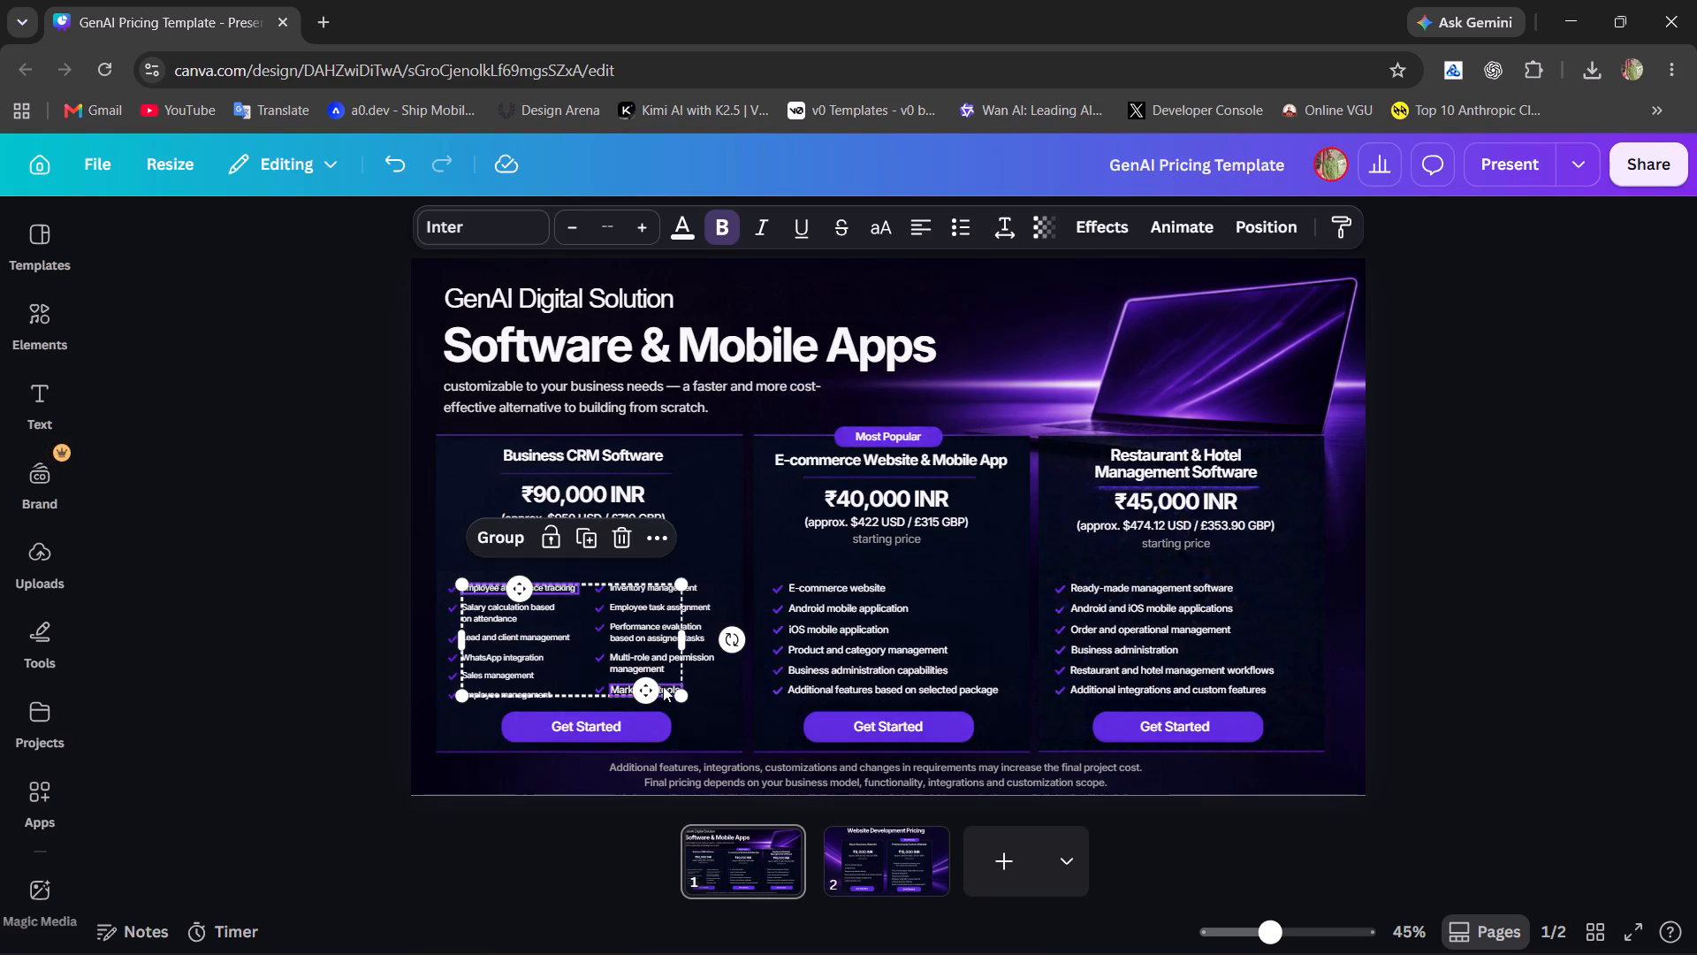
pyautogui.keyDown('shift'); pyautogui.click(649, 661); pyautogui.keyUp('shift')
pyautogui.keyDown('shift'); pyautogui.click(645, 640); pyautogui.keyUp('shift')
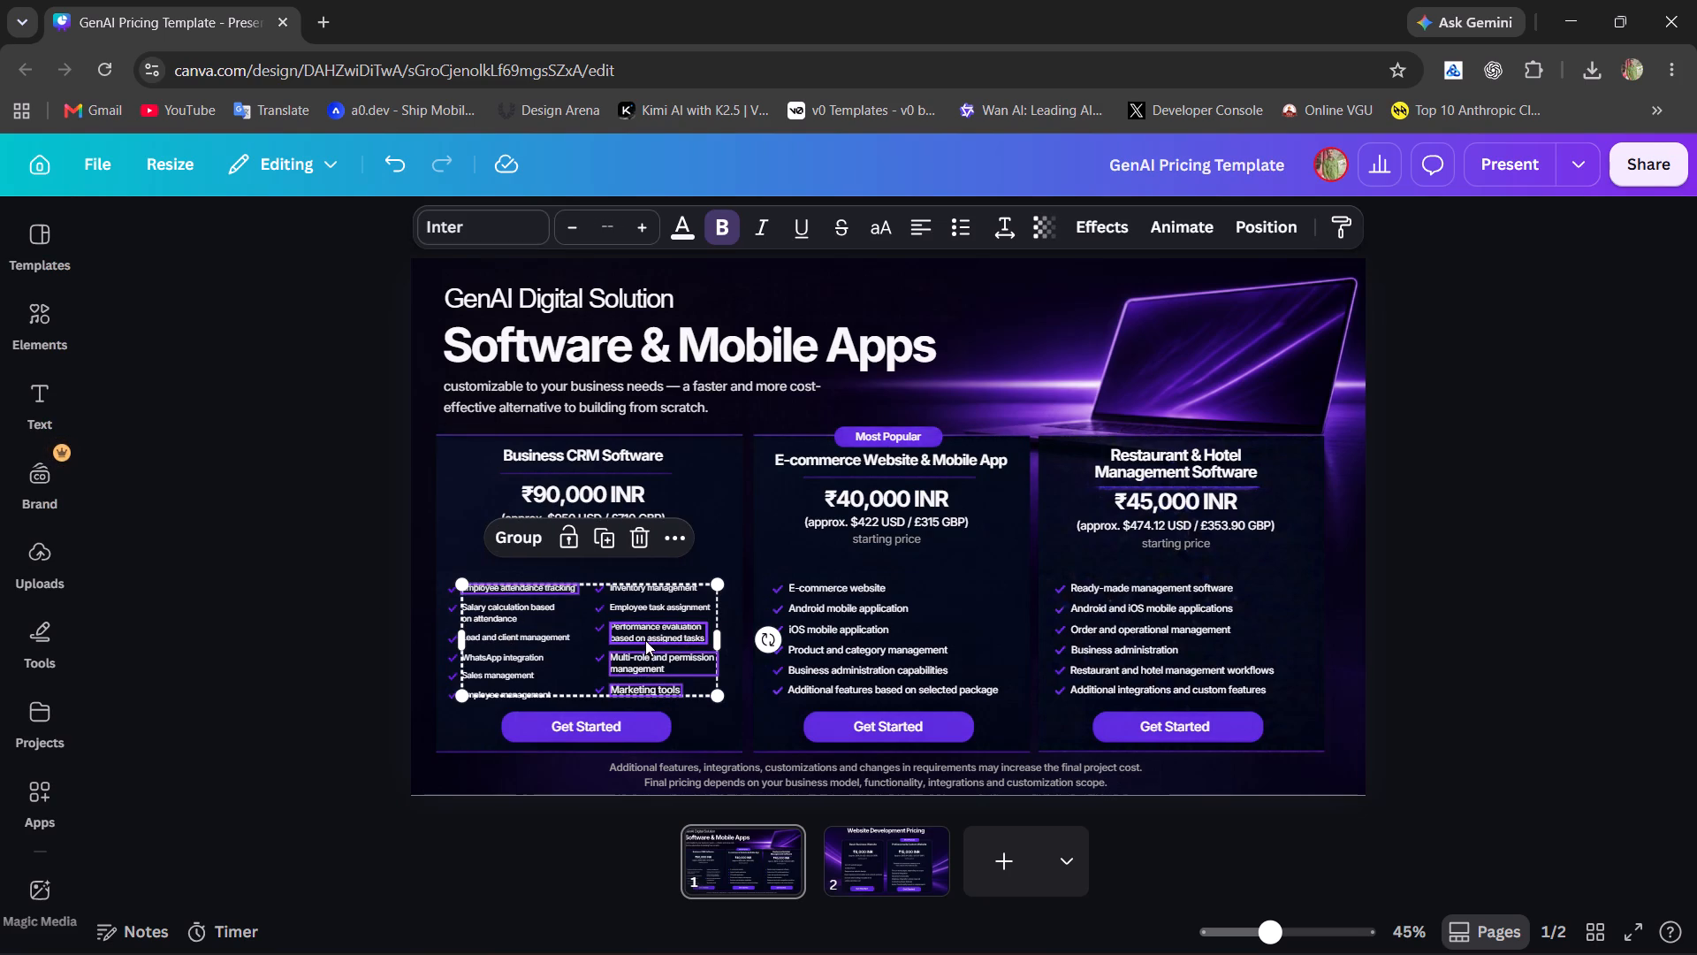
pyautogui.keyDown('shift'); pyautogui.click(639, 608); pyautogui.keyUp('shift')
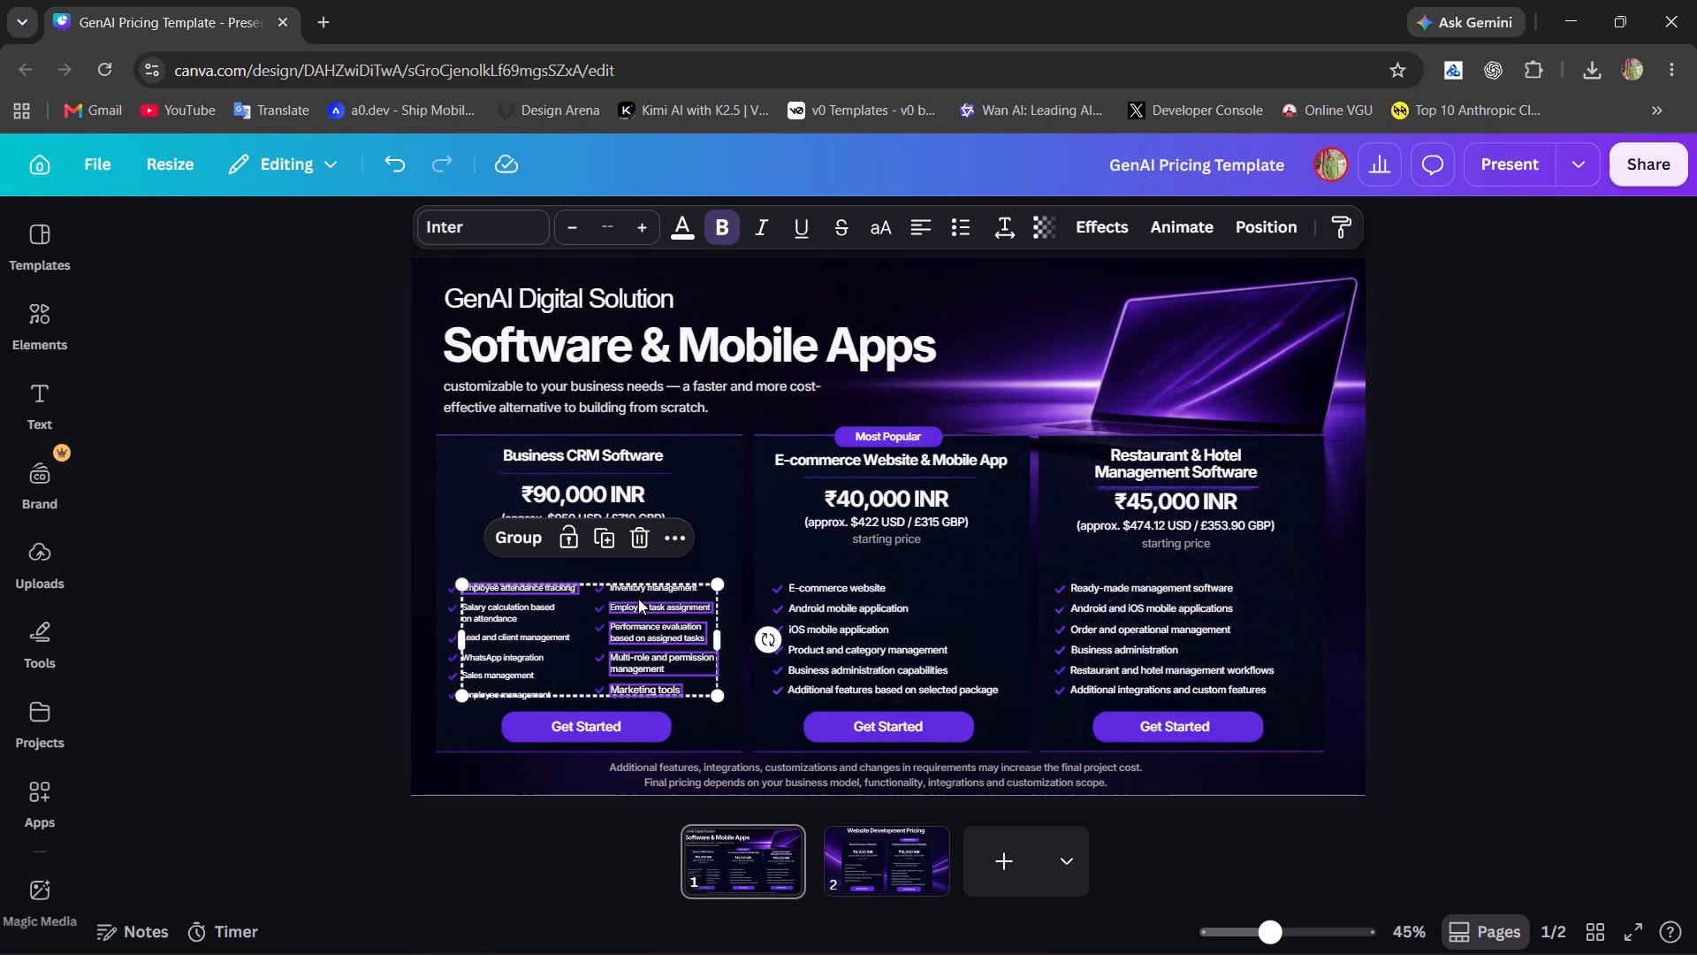
pyautogui.keyDown('shift'); pyautogui.click(638, 589); pyautogui.keyUp('shift')
pyautogui.keyDown('shift'); pyautogui.click(529, 610); pyautogui.keyUp('shift')
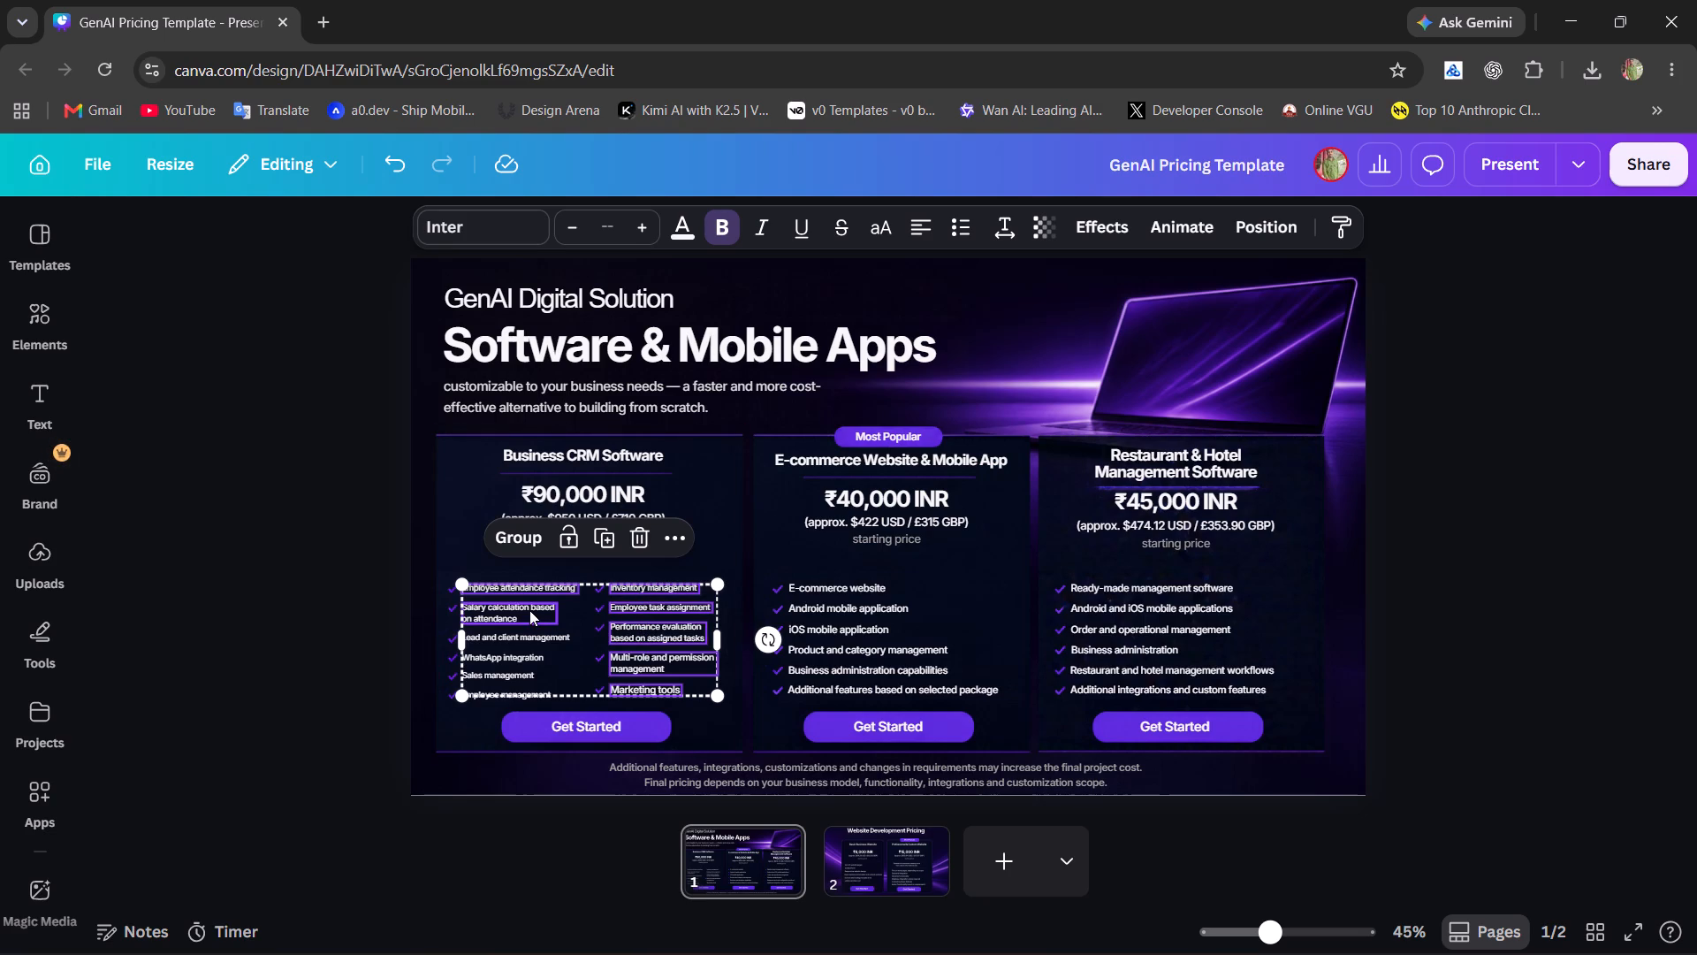
pyautogui.keyDown('shift'); pyautogui.click(536, 638); pyautogui.keyUp('shift')
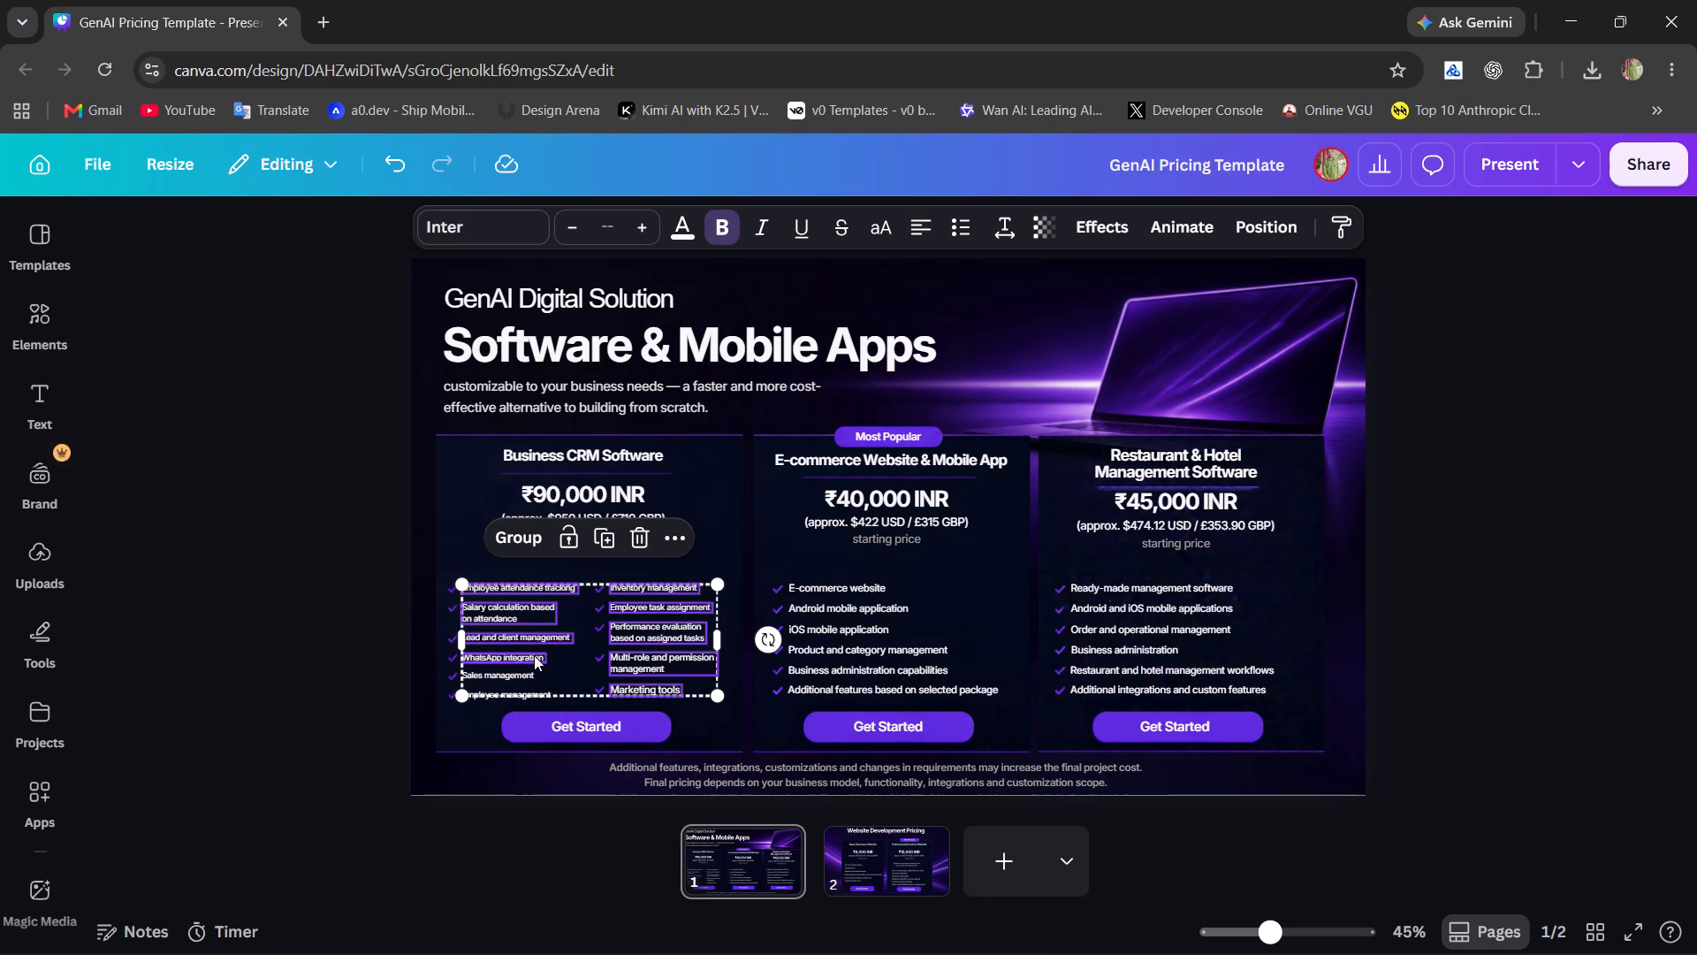
pyautogui.keyDown('shift'); pyautogui.click(534, 655); pyautogui.keyUp('shift')
pyautogui.keyDown('shift'); pyautogui.click(528, 669); pyautogui.keyUp('shift')
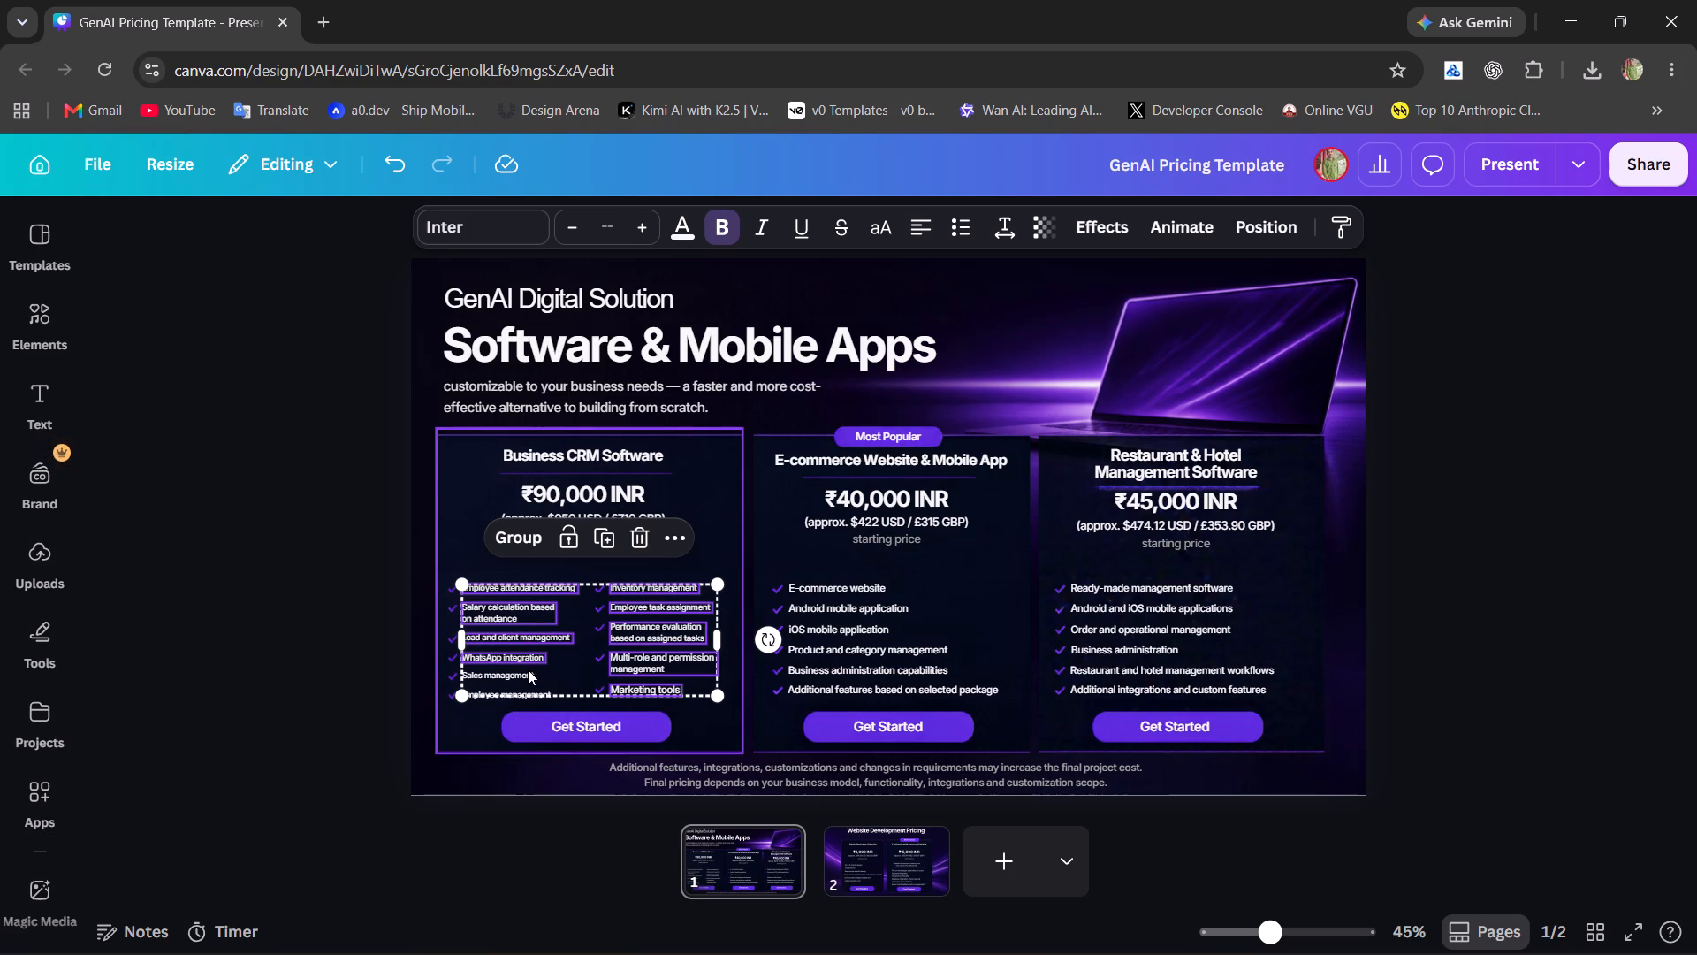
pyautogui.keyDown('shift'); pyautogui.click(524, 674); pyautogui.keyUp('shift')
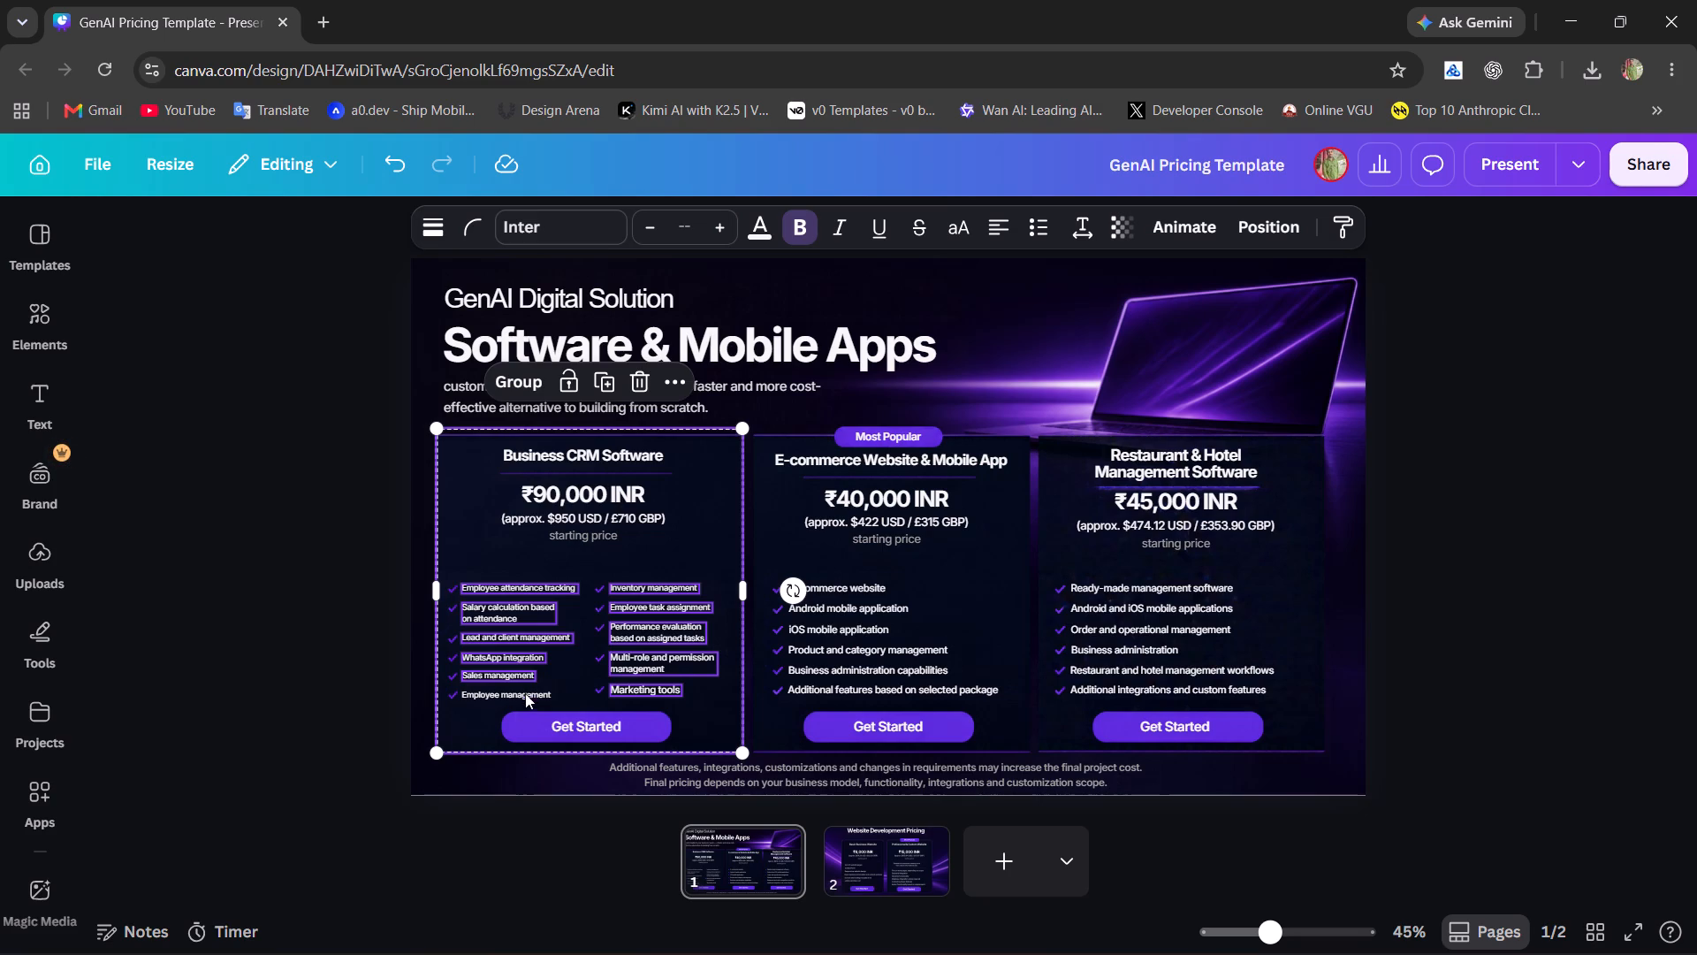
pyautogui.keyDown('shift'); pyautogui.click(525, 695); pyautogui.keyUp('shift')
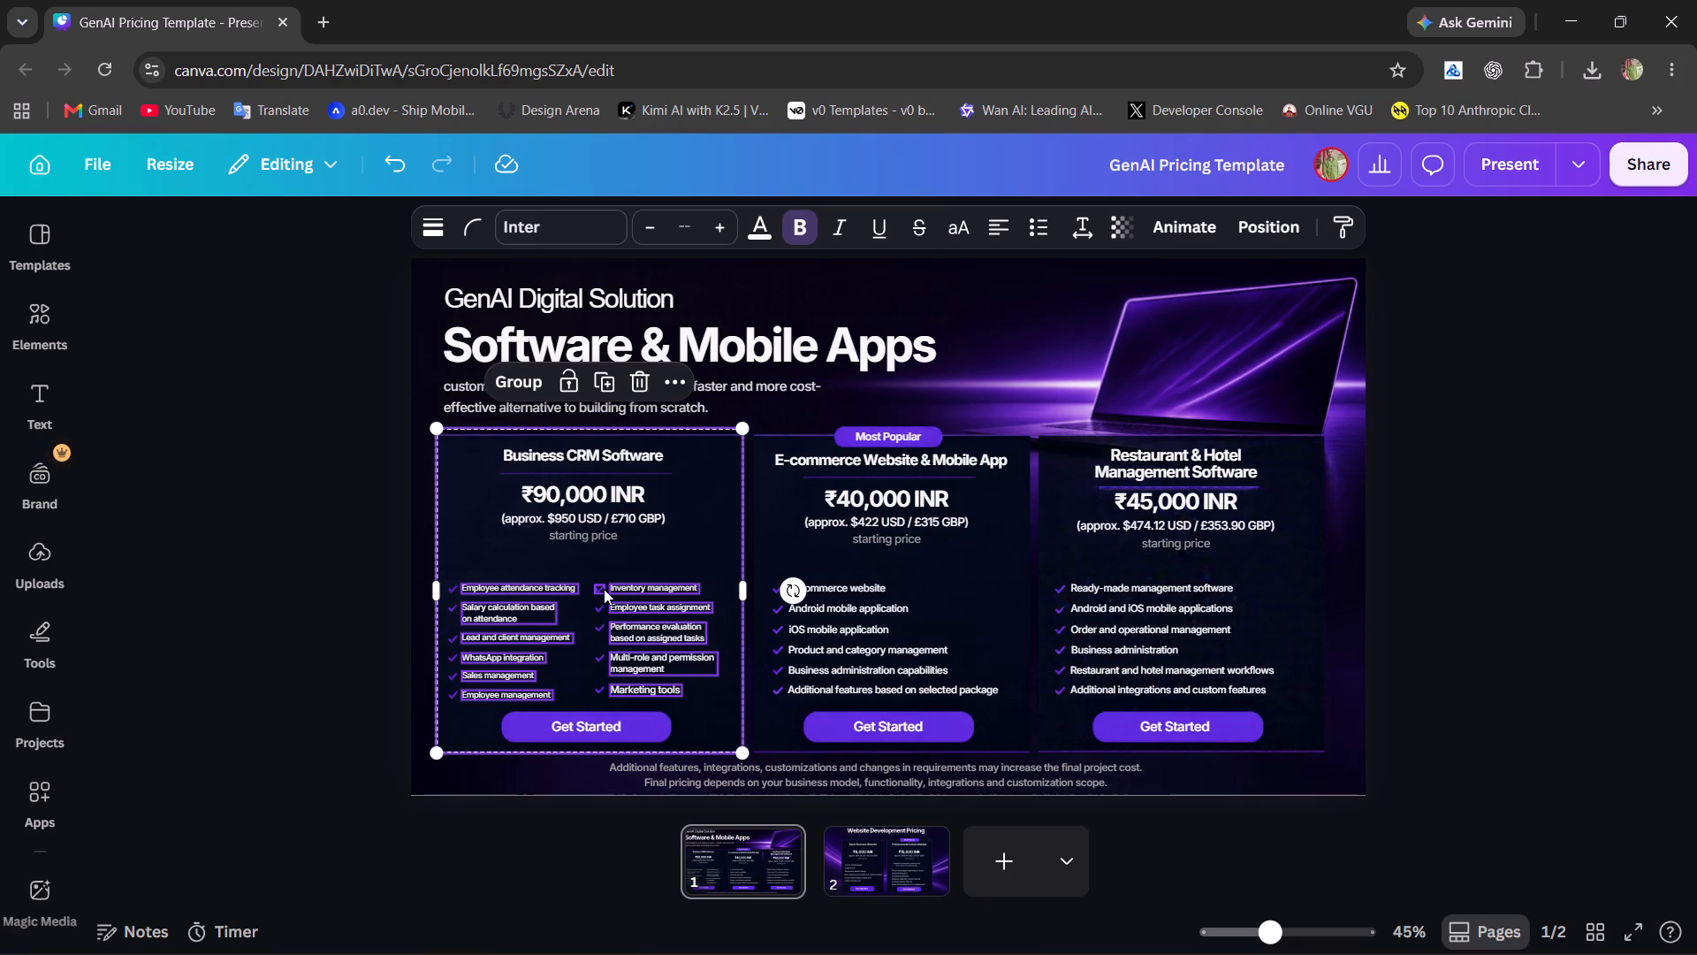
pyautogui.keyDown('shift'); pyautogui.click(604, 589); pyautogui.keyUp('shift')
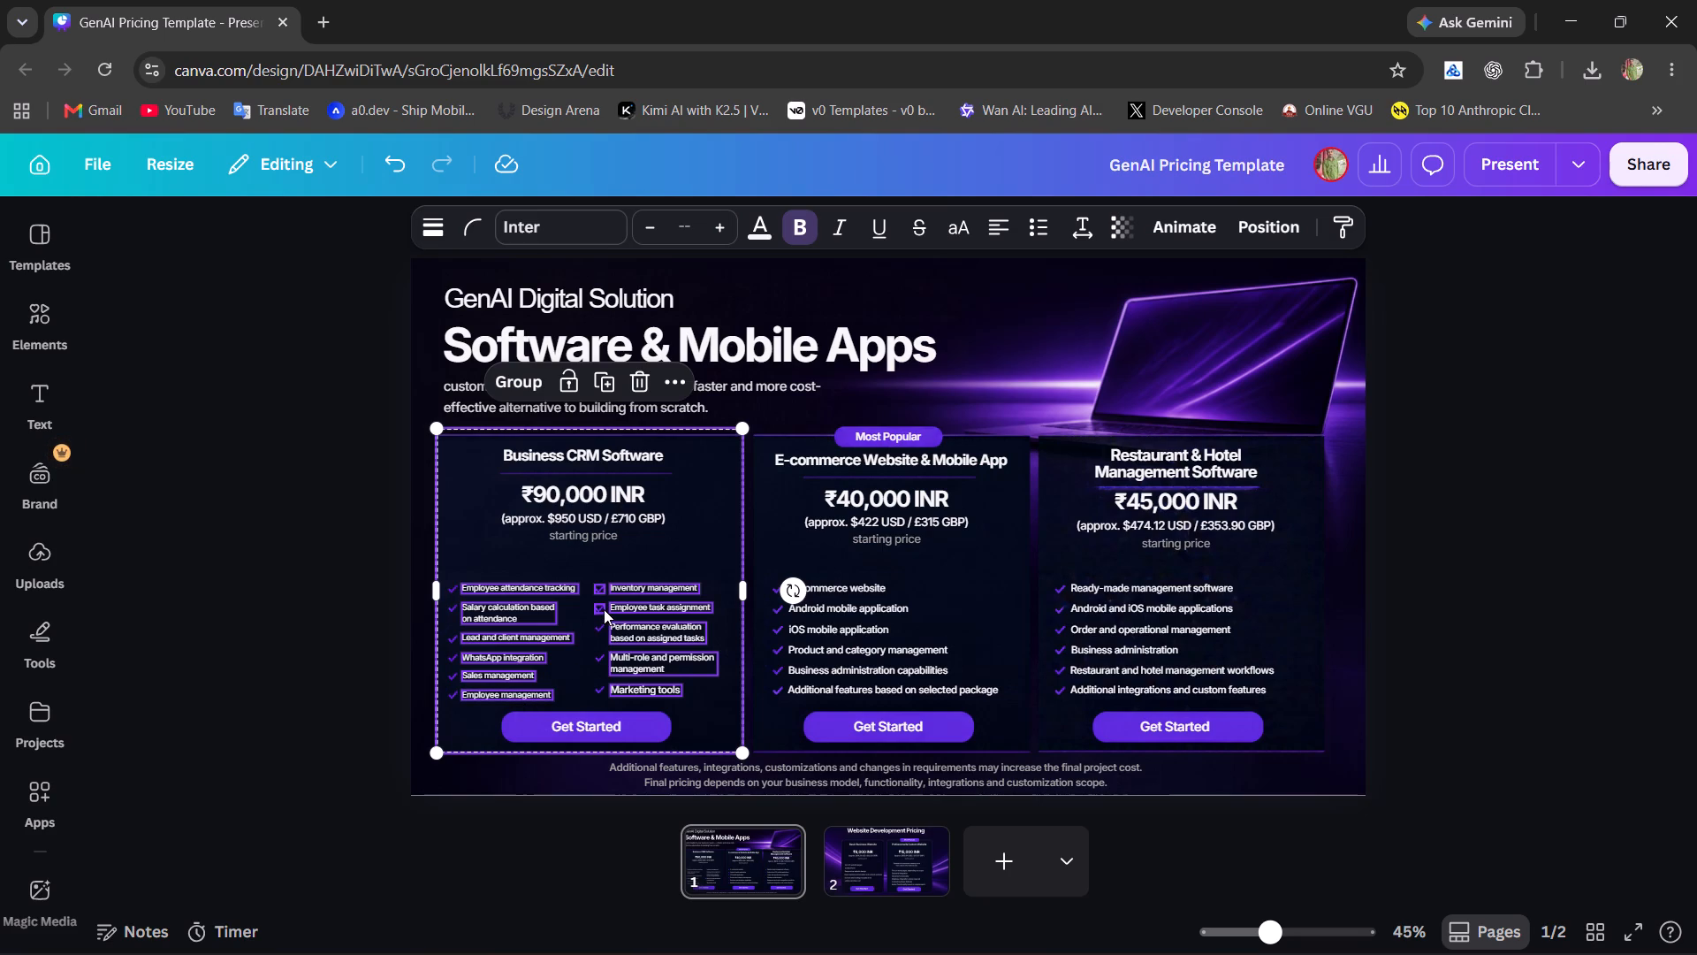
pyautogui.keyDown('shift'); pyautogui.click(604, 609); pyautogui.keyUp('shift')
pyautogui.keyDown('shift'); pyautogui.click(604, 625); pyautogui.keyUp('shift')
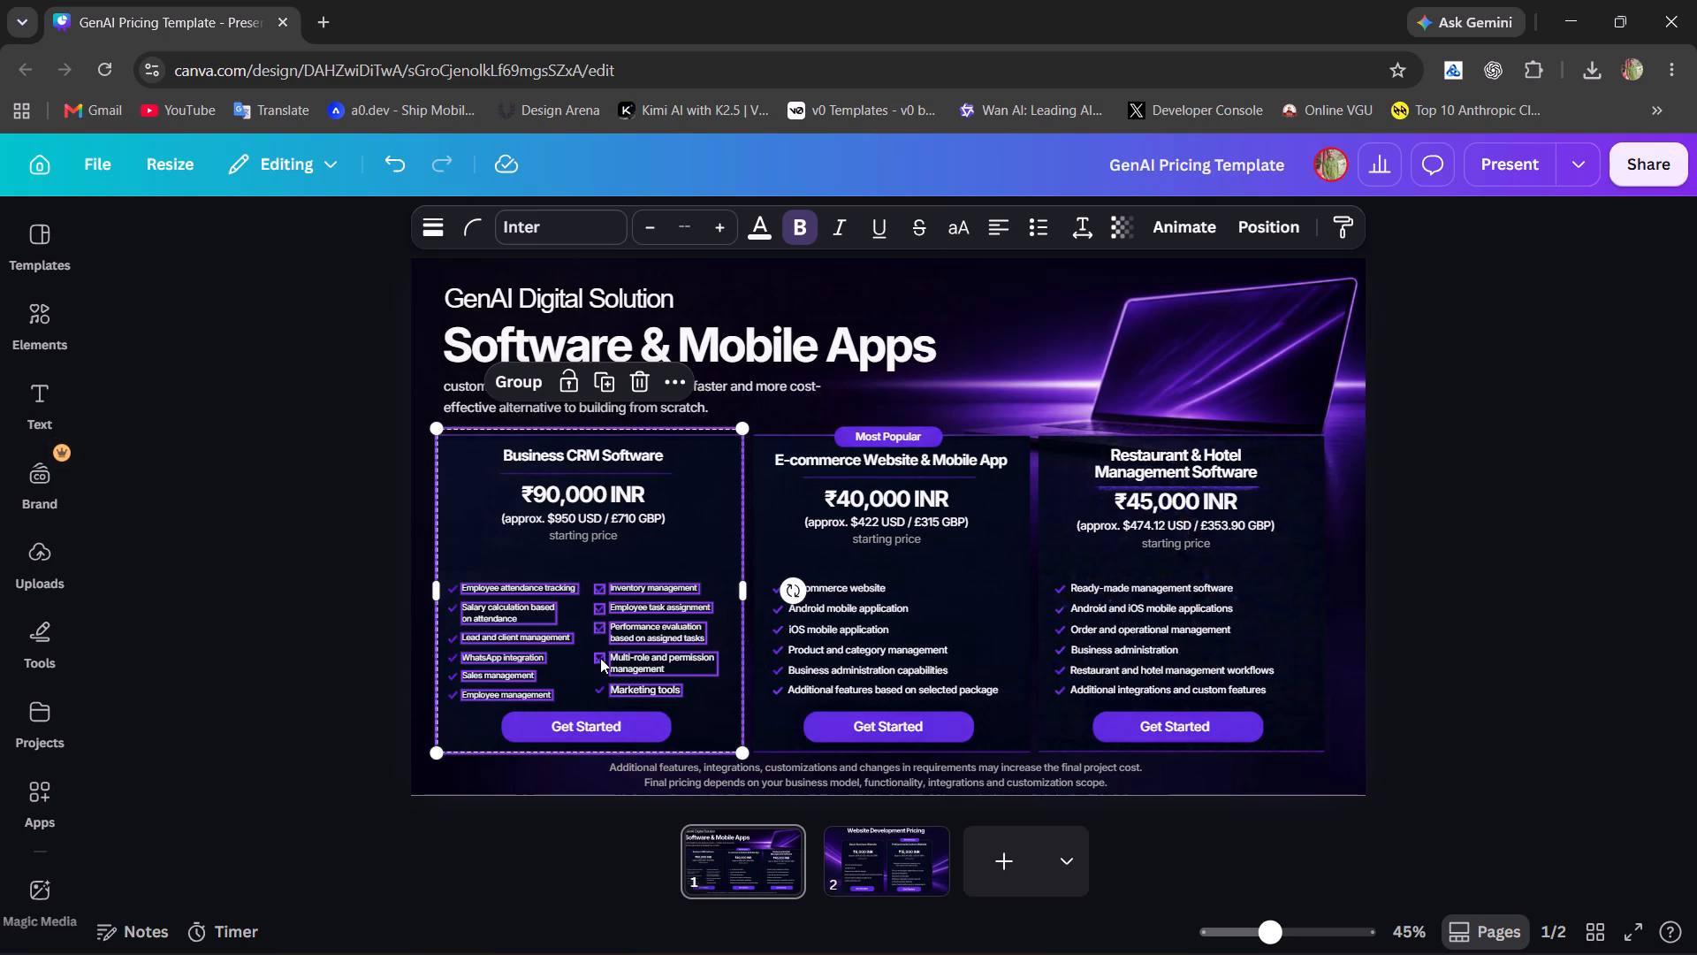
pyautogui.keyDown('shift'); pyautogui.click(600, 658); pyautogui.keyUp('shift')
pyautogui.keyDown('shift'); pyautogui.click(601, 684); pyautogui.keyUp('shift')
pyautogui.keyDown('shift'); pyautogui.click(601, 684); pyautogui.keyUp('shift')
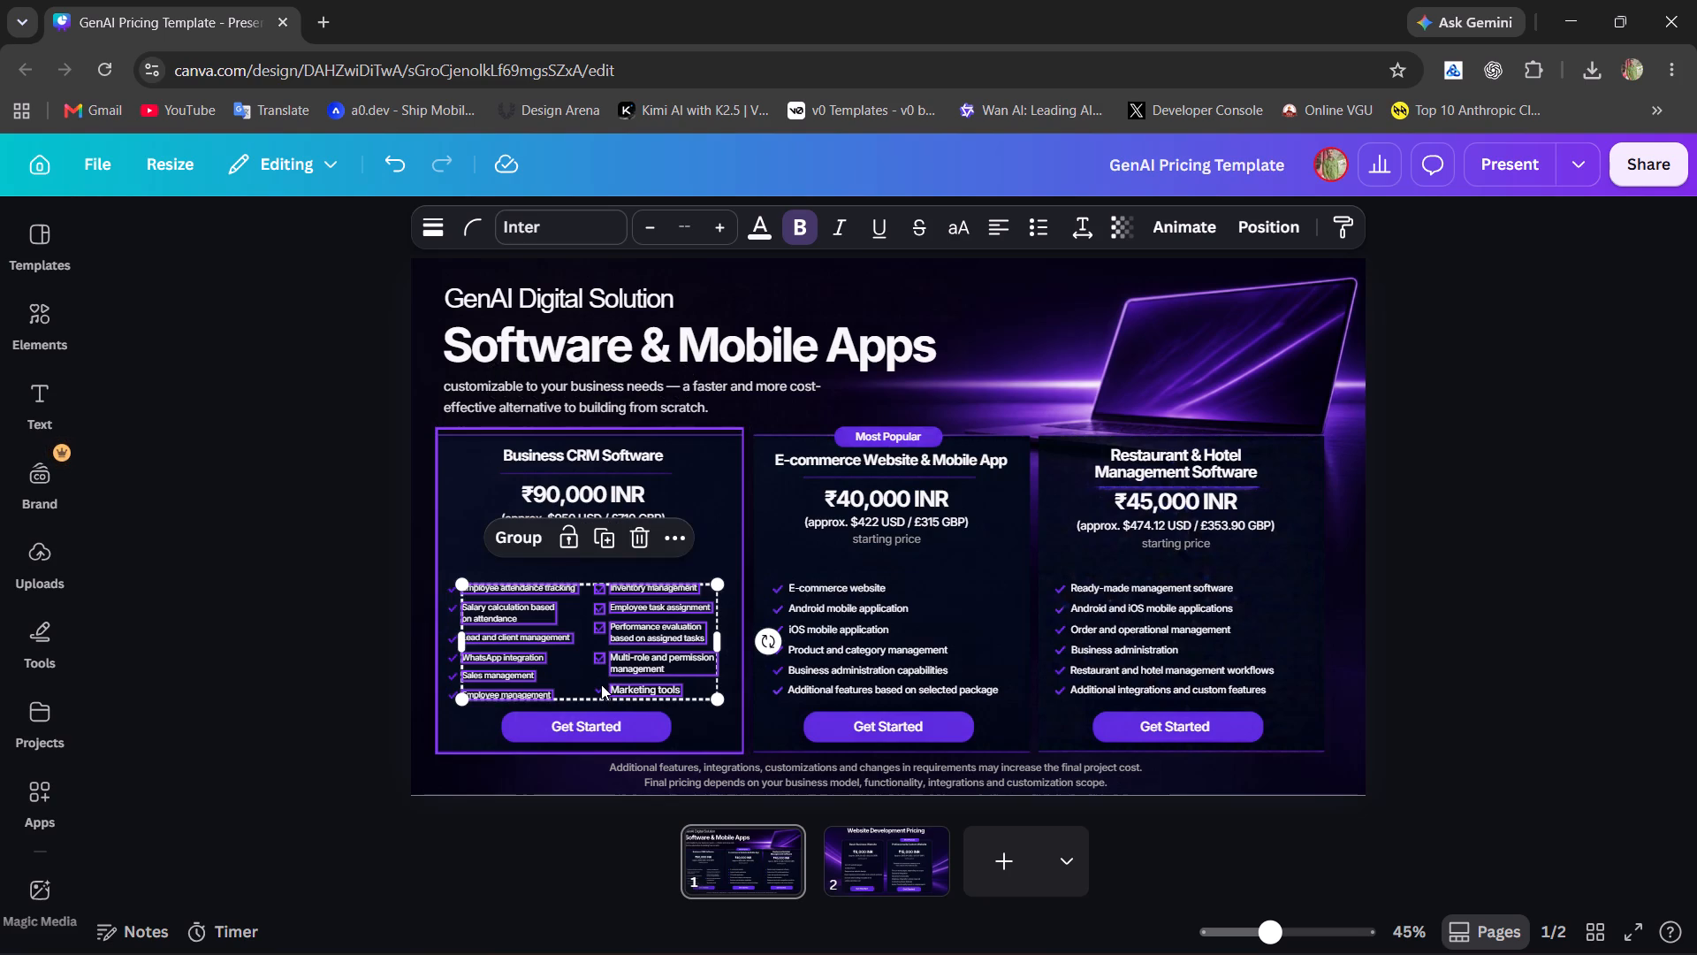
pyautogui.keyDown('shift'); pyautogui.click(599, 690); pyautogui.keyUp('shift')
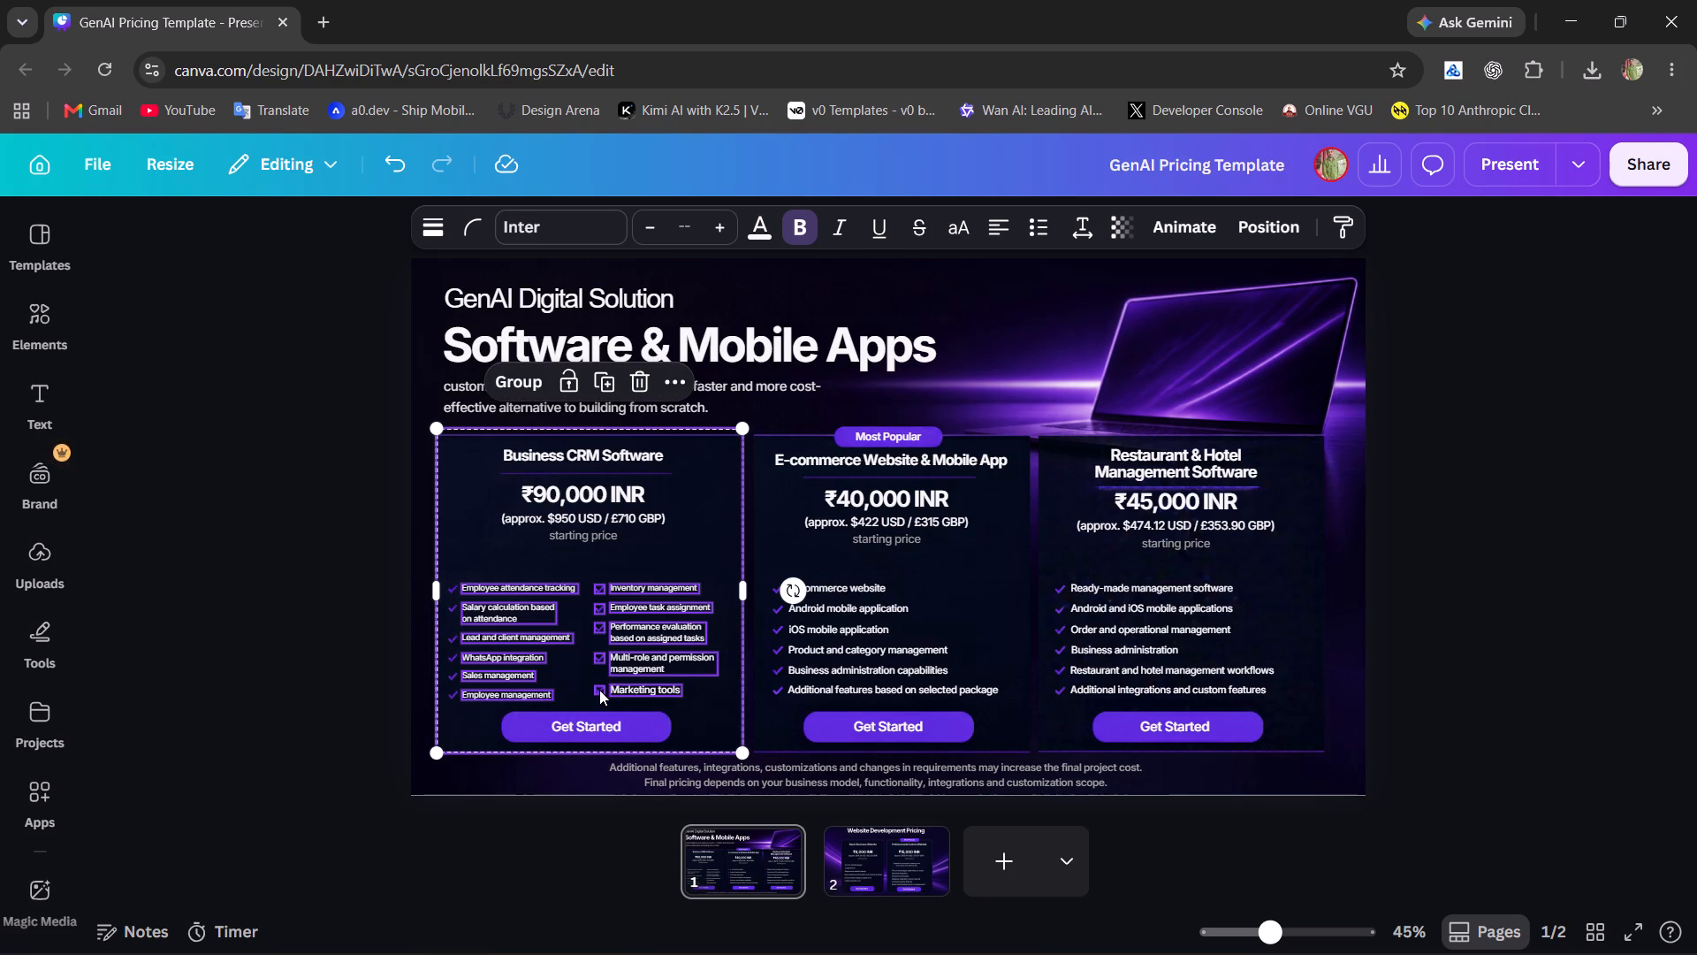
pyautogui.keyDown('shift'); pyautogui.click(455, 687); pyautogui.keyUp('shift')
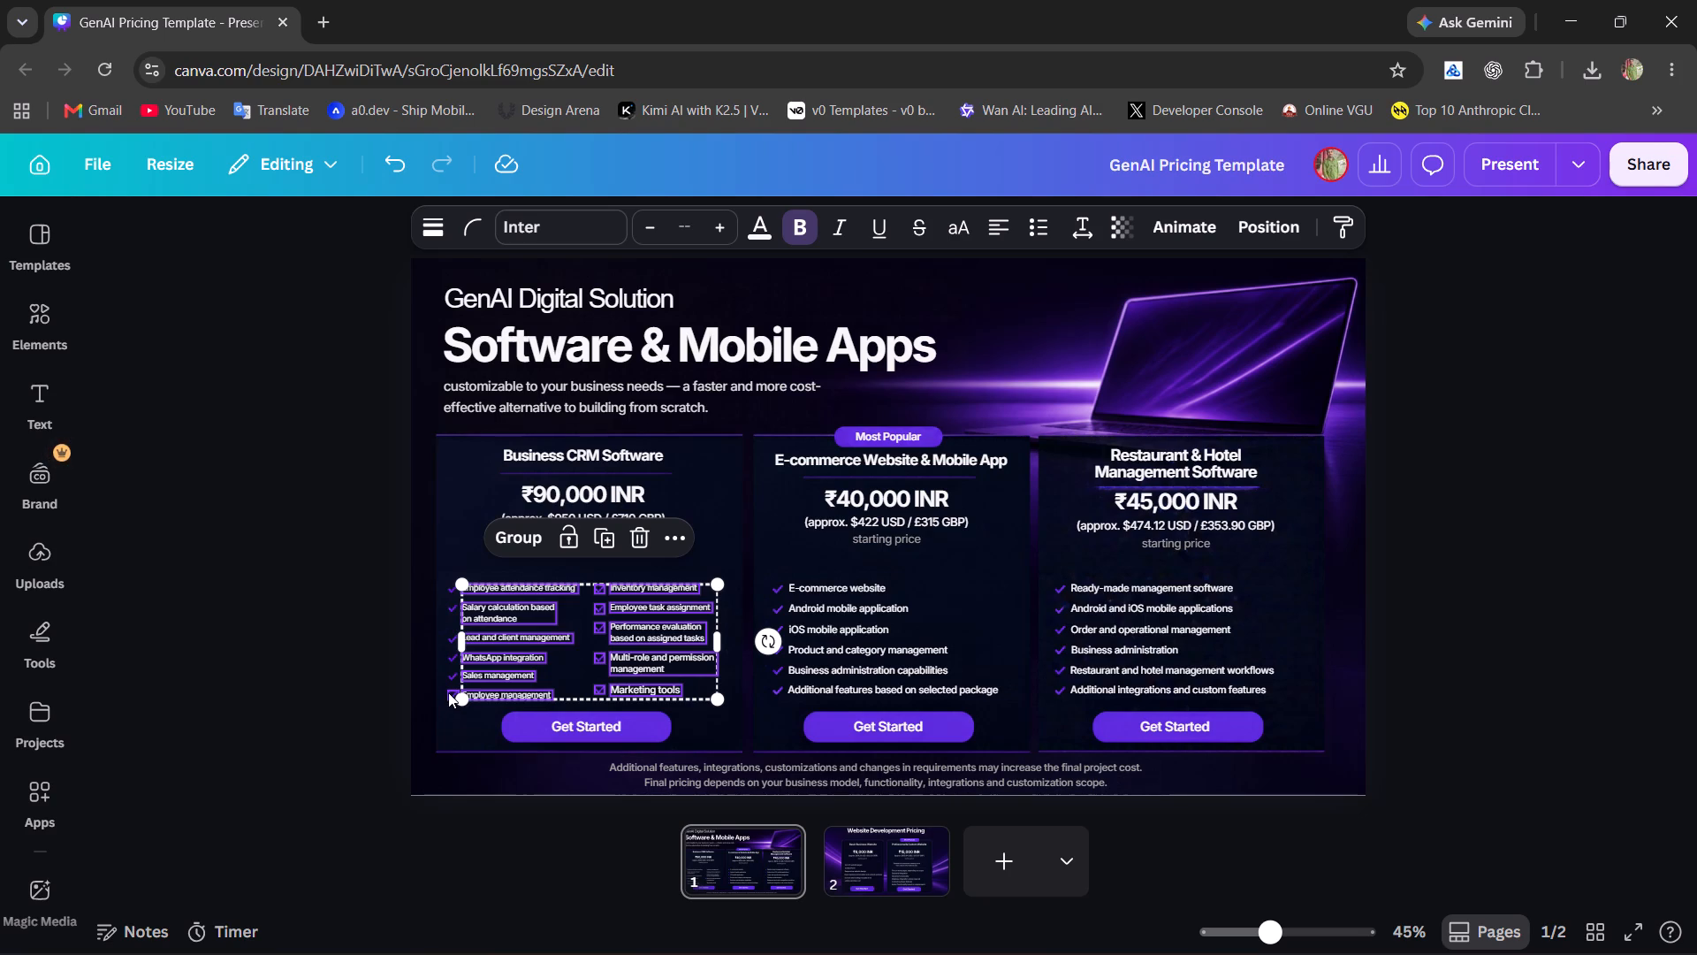
pyautogui.keyDown('shift'); pyautogui.click(448, 692); pyautogui.keyUp('shift')
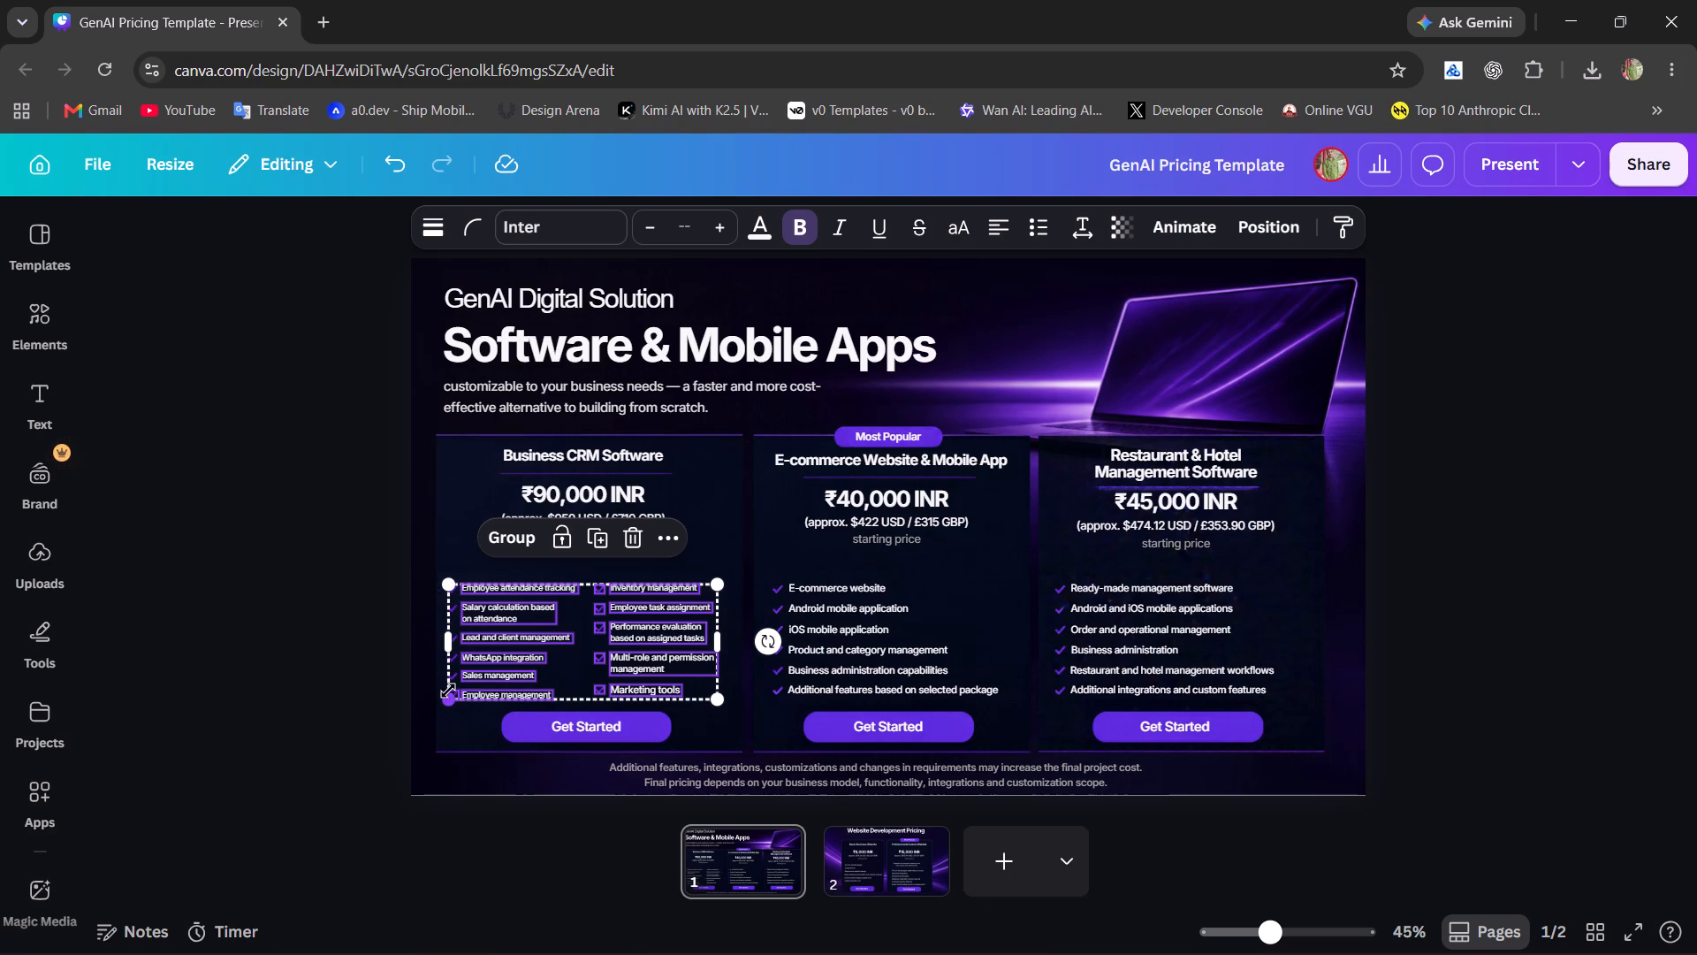
pyautogui.keyDown('shift'); pyautogui.click(453, 676); pyautogui.keyUp('shift')
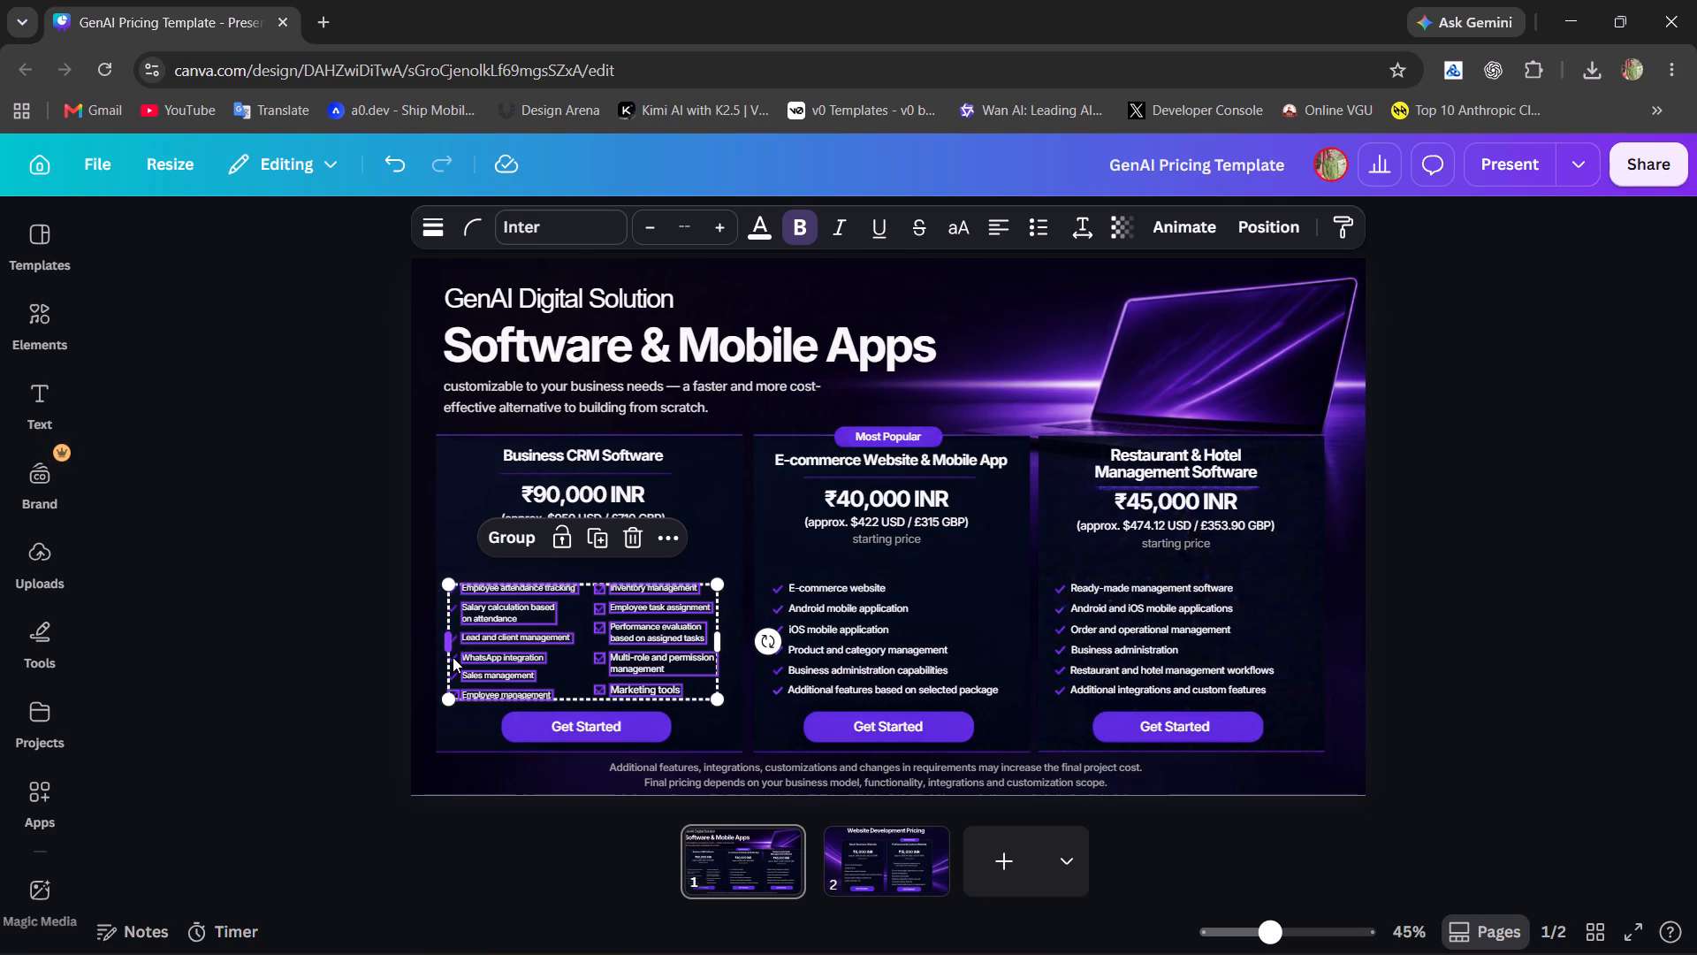
pyautogui.keyDown('shift'); pyautogui.click(453, 657); pyautogui.keyUp('shift')
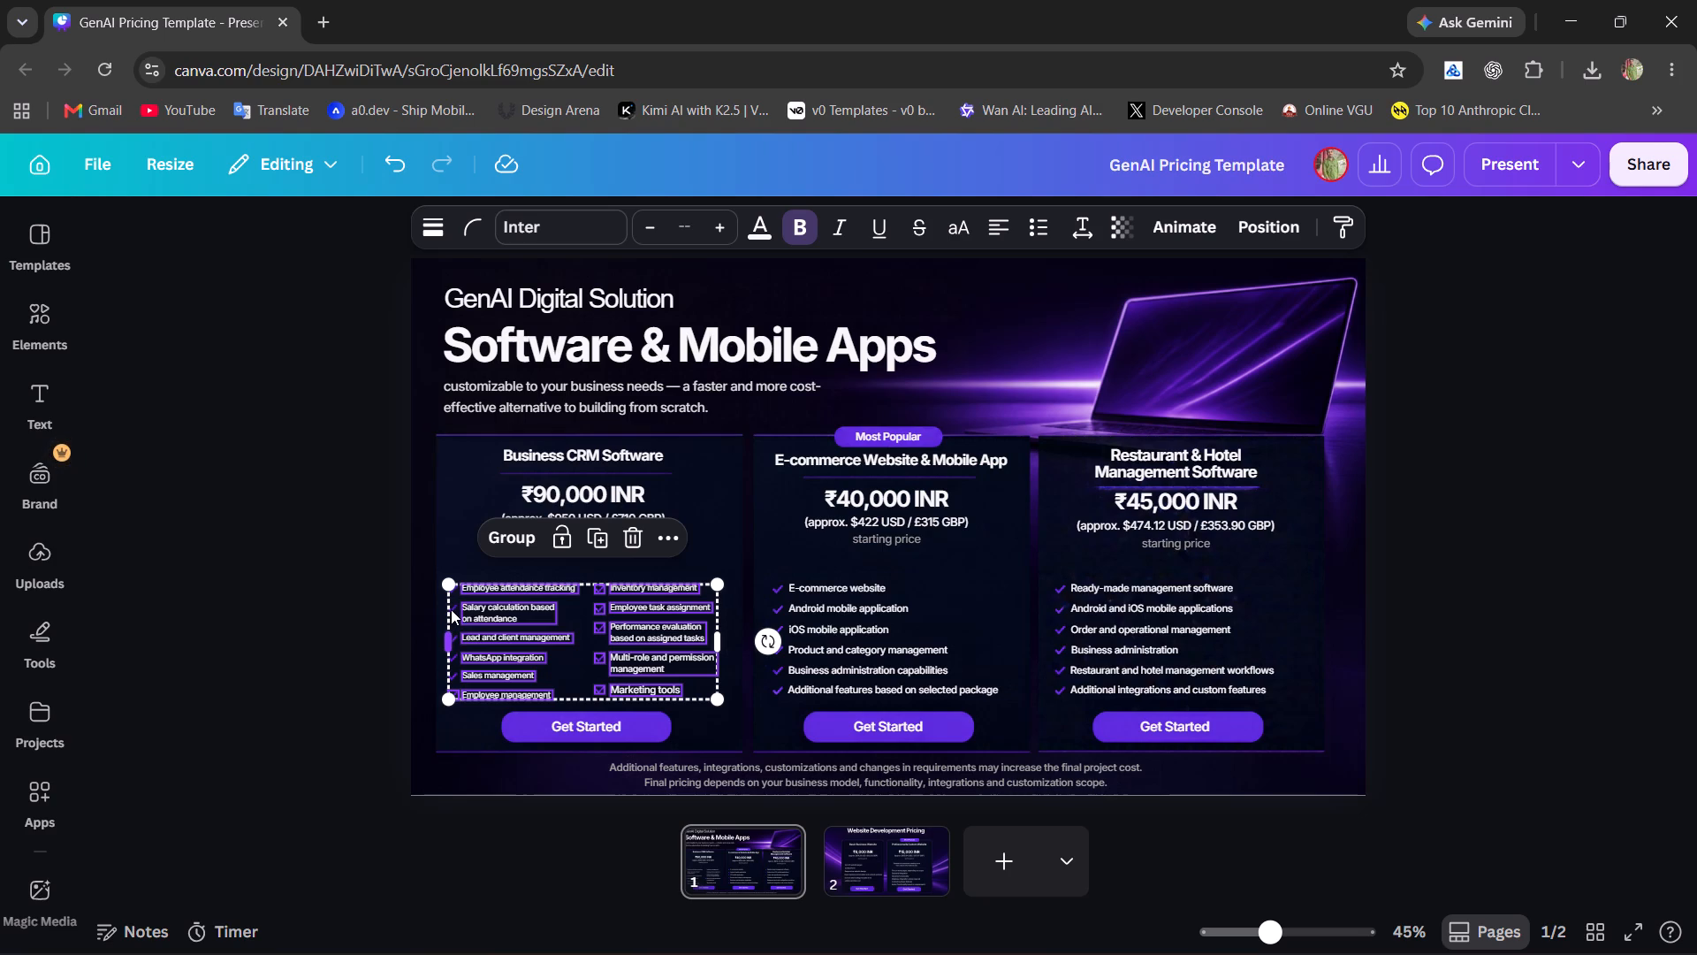
pyautogui.keyDown('shift'); pyautogui.click(451, 609); pyautogui.keyUp('shift')
pyautogui.keyDown('shift'); pyautogui.click(453, 676); pyautogui.keyUp('shift')
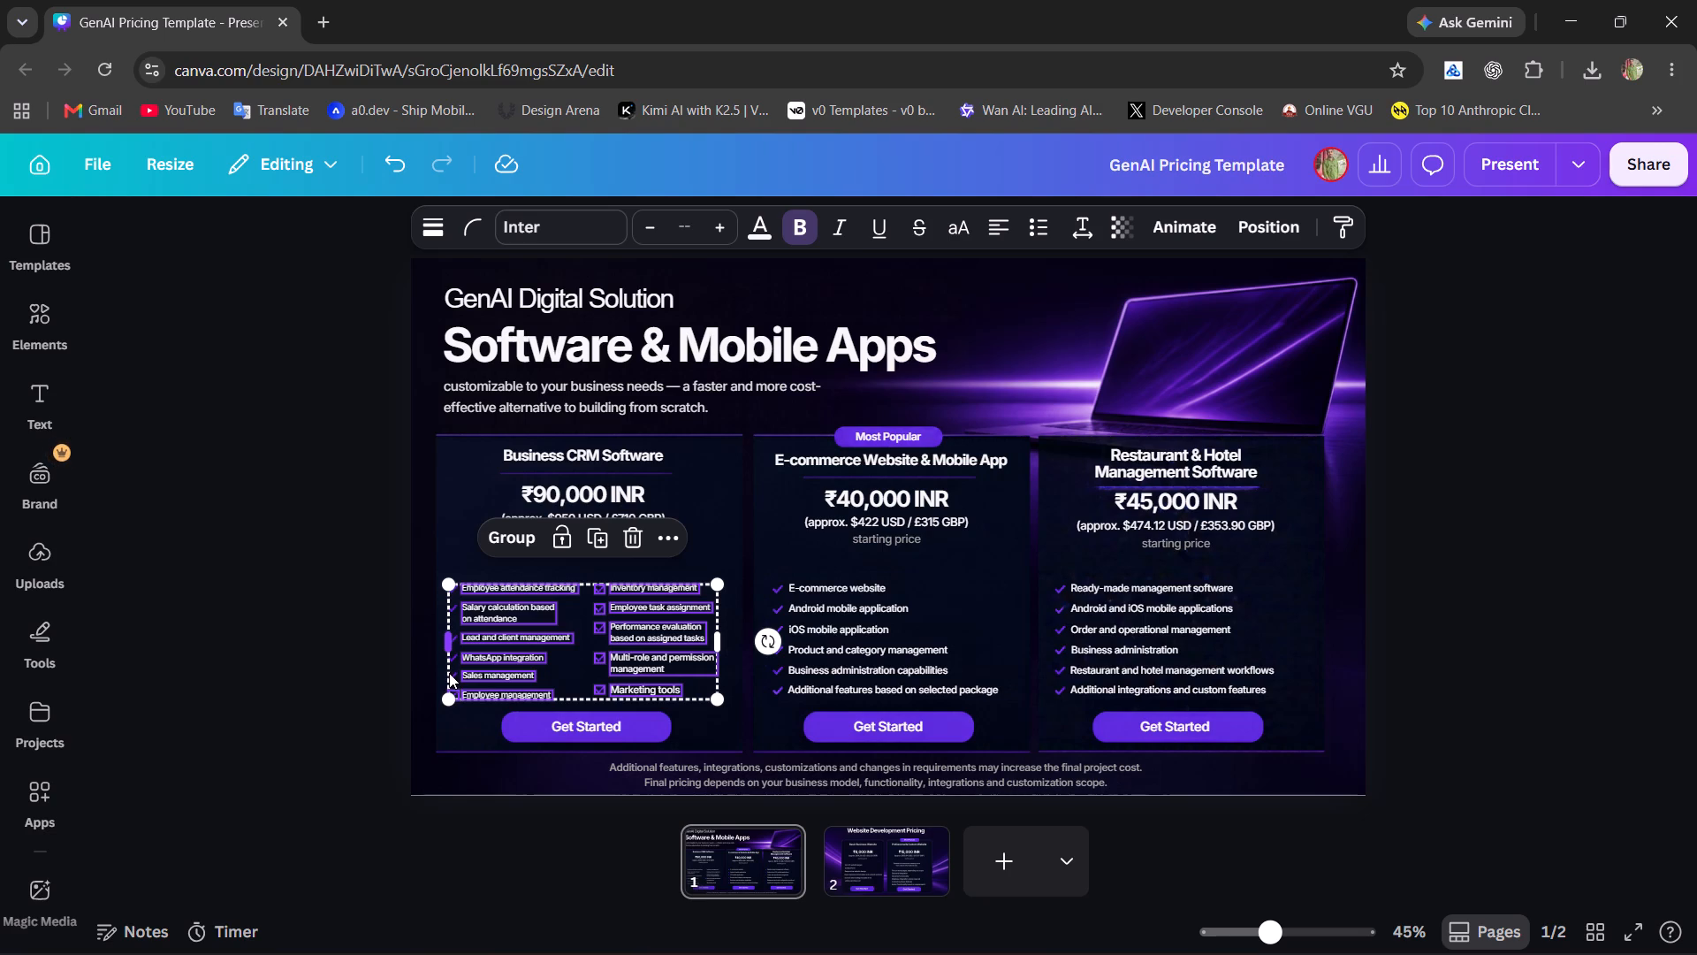
pyautogui.keyDown('shift'); pyautogui.click(449, 674); pyautogui.keyUp('shift')
pyautogui.keyDown('shift'); pyautogui.click(452, 653); pyautogui.keyUp('shift')
pyautogui.press('Up')
pyautogui.press('Up')
pyautogui.press('Up')
pyautogui.press('Up')
pyautogui.press('Up')
pyautogui.press('Up')
pyautogui.press('Up')
pyautogui.press('Up')
pyautogui.press('Up')
pyautogui.press('Up')
pyautogui.press('Up')
pyautogui.press('Up')
pyautogui.press('Up')
pyautogui.press('Up')
pyautogui.press('Up')
pyautogui.press('Up')
pyautogui.press('Up')
pyautogui.press('Up')
pyautogui.press('Up')
pyautogui.press('Up')
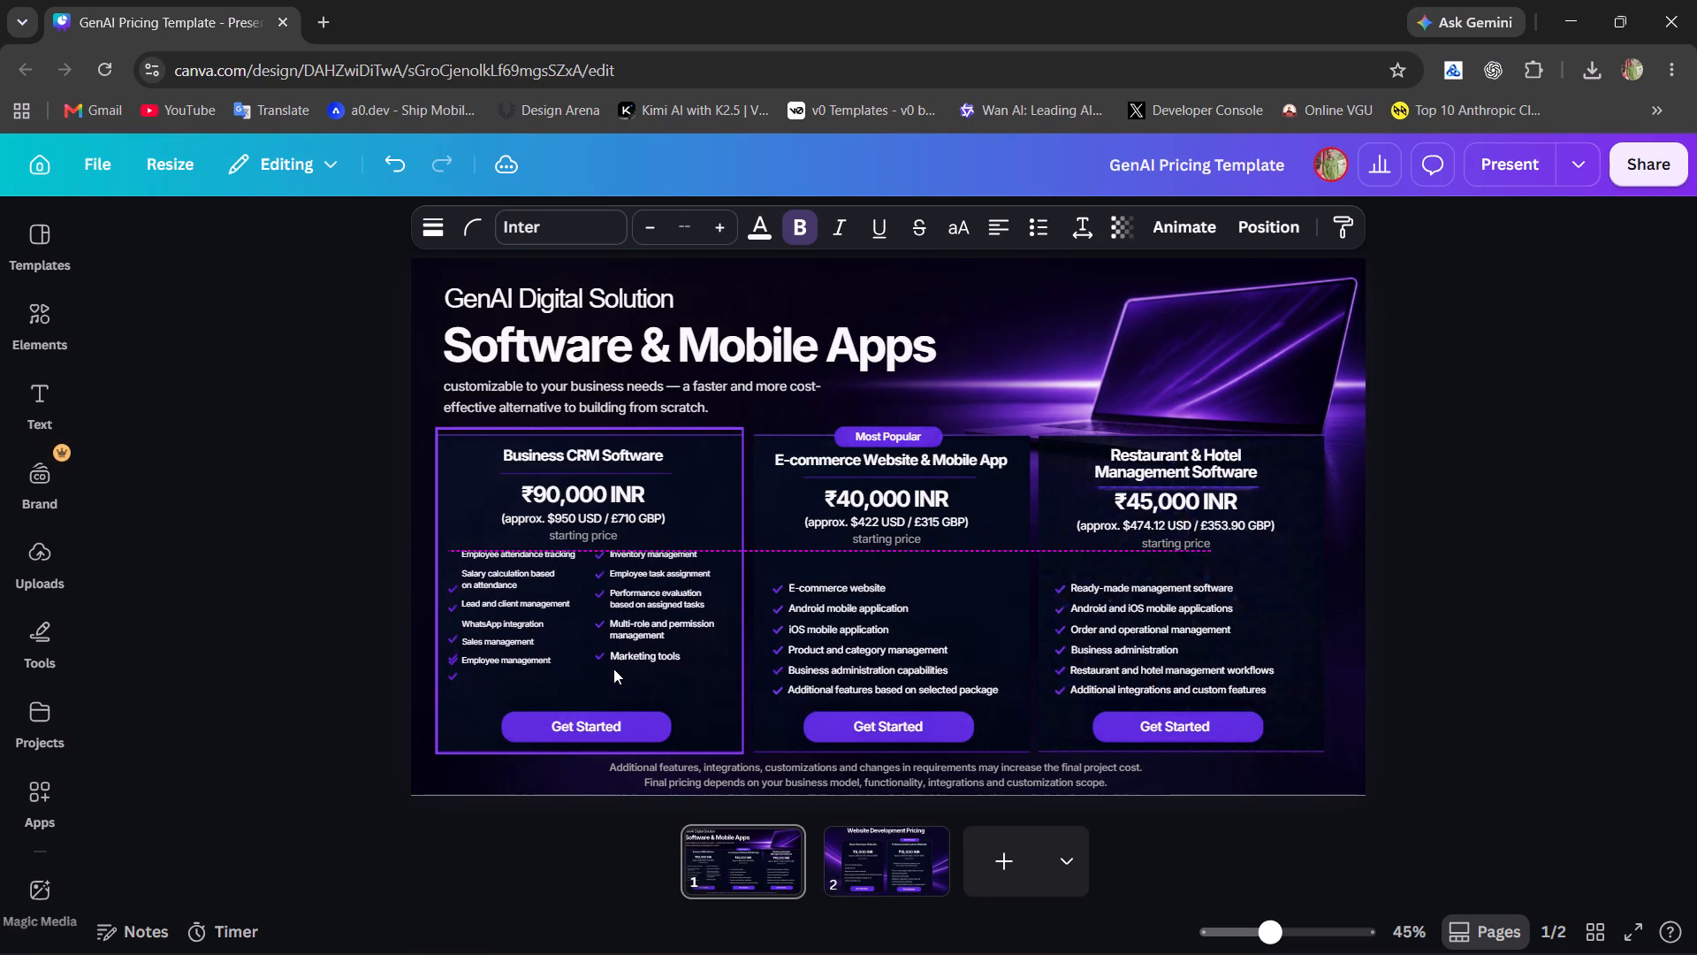
pyautogui.press('Down')
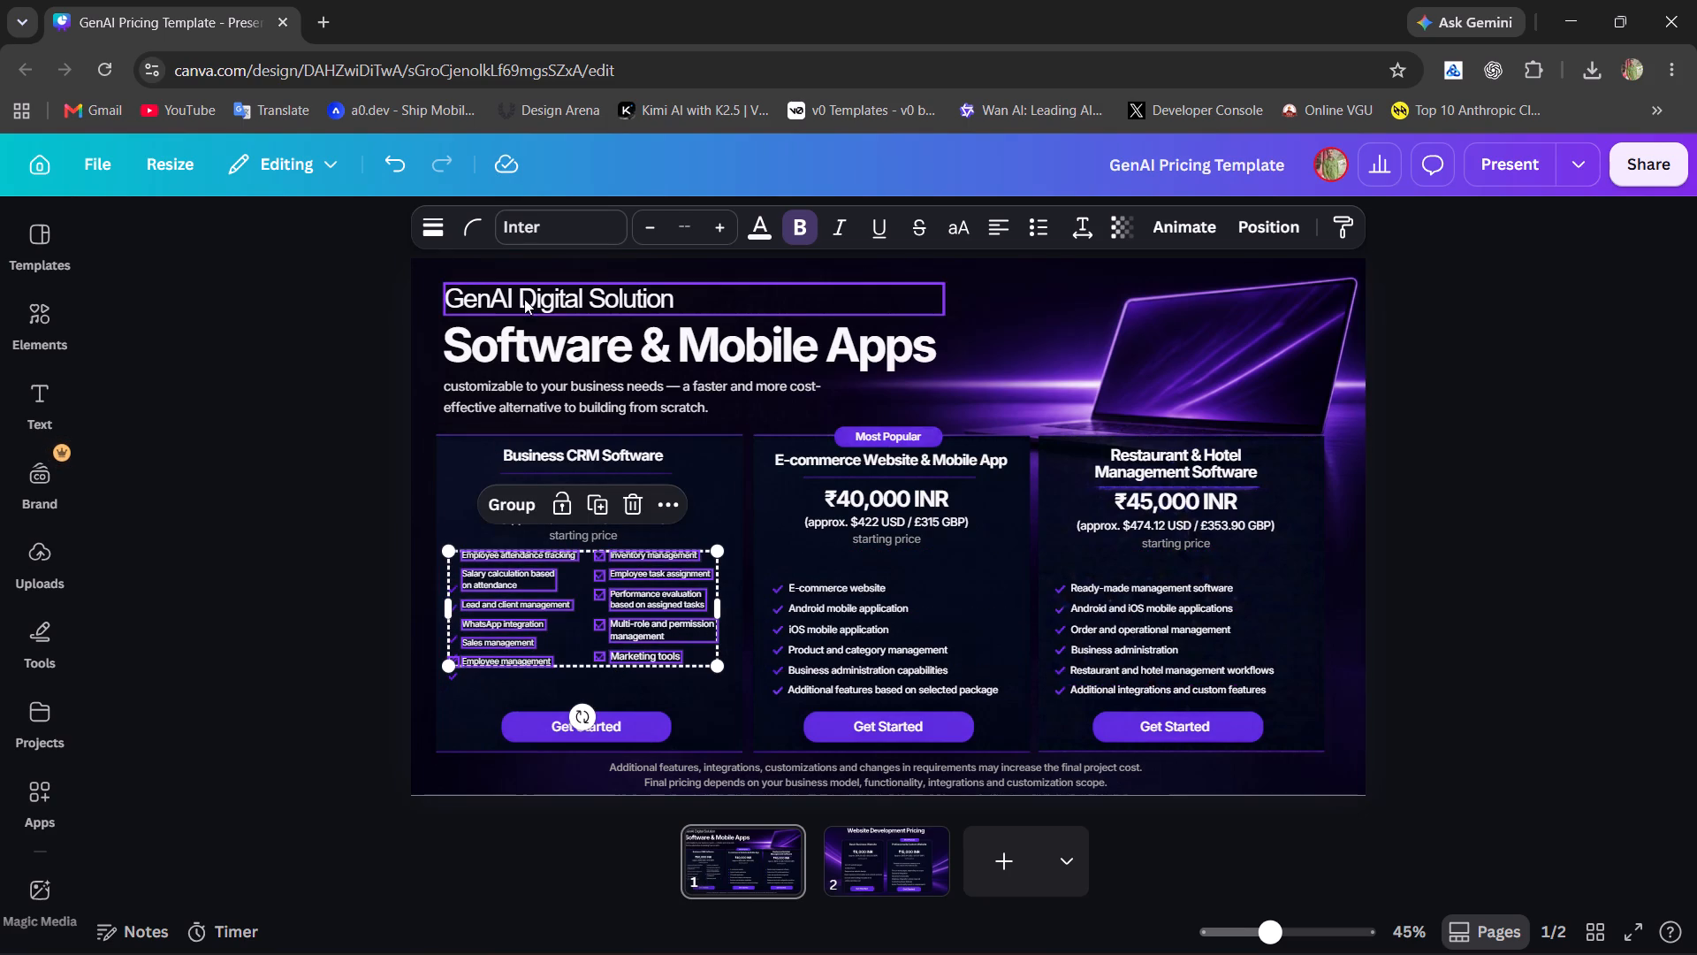
pyautogui.click(719, 218)
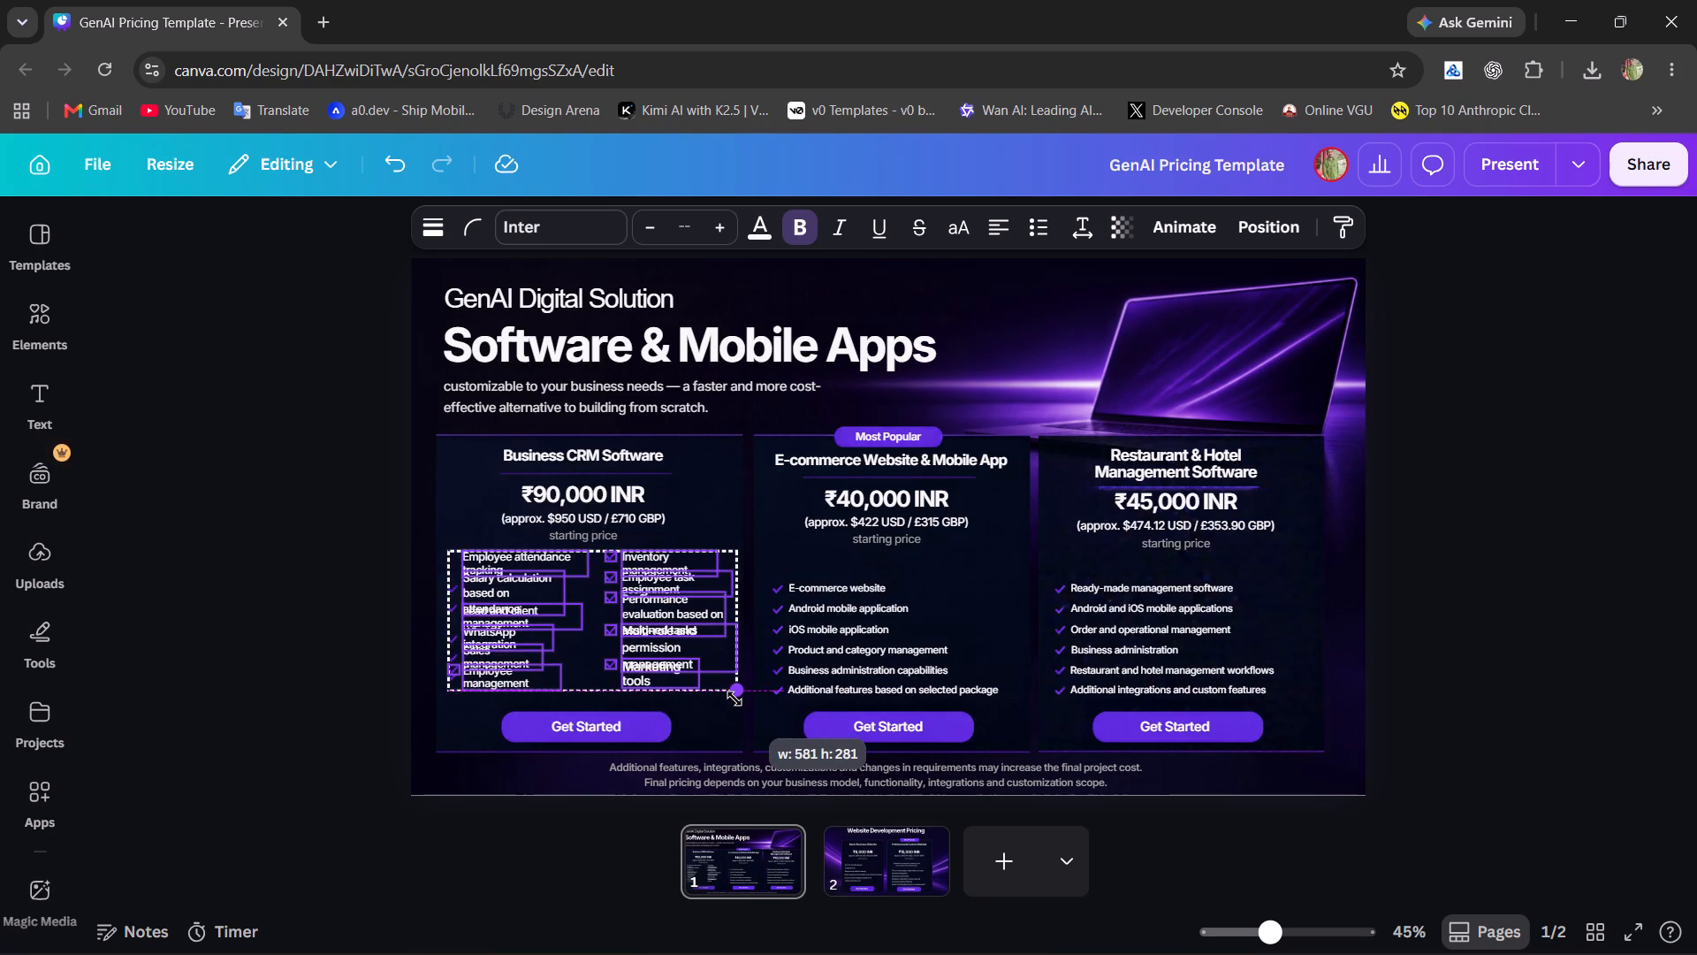
pyautogui.moveTo(734, 699); pyautogui.dragTo(739, 702)
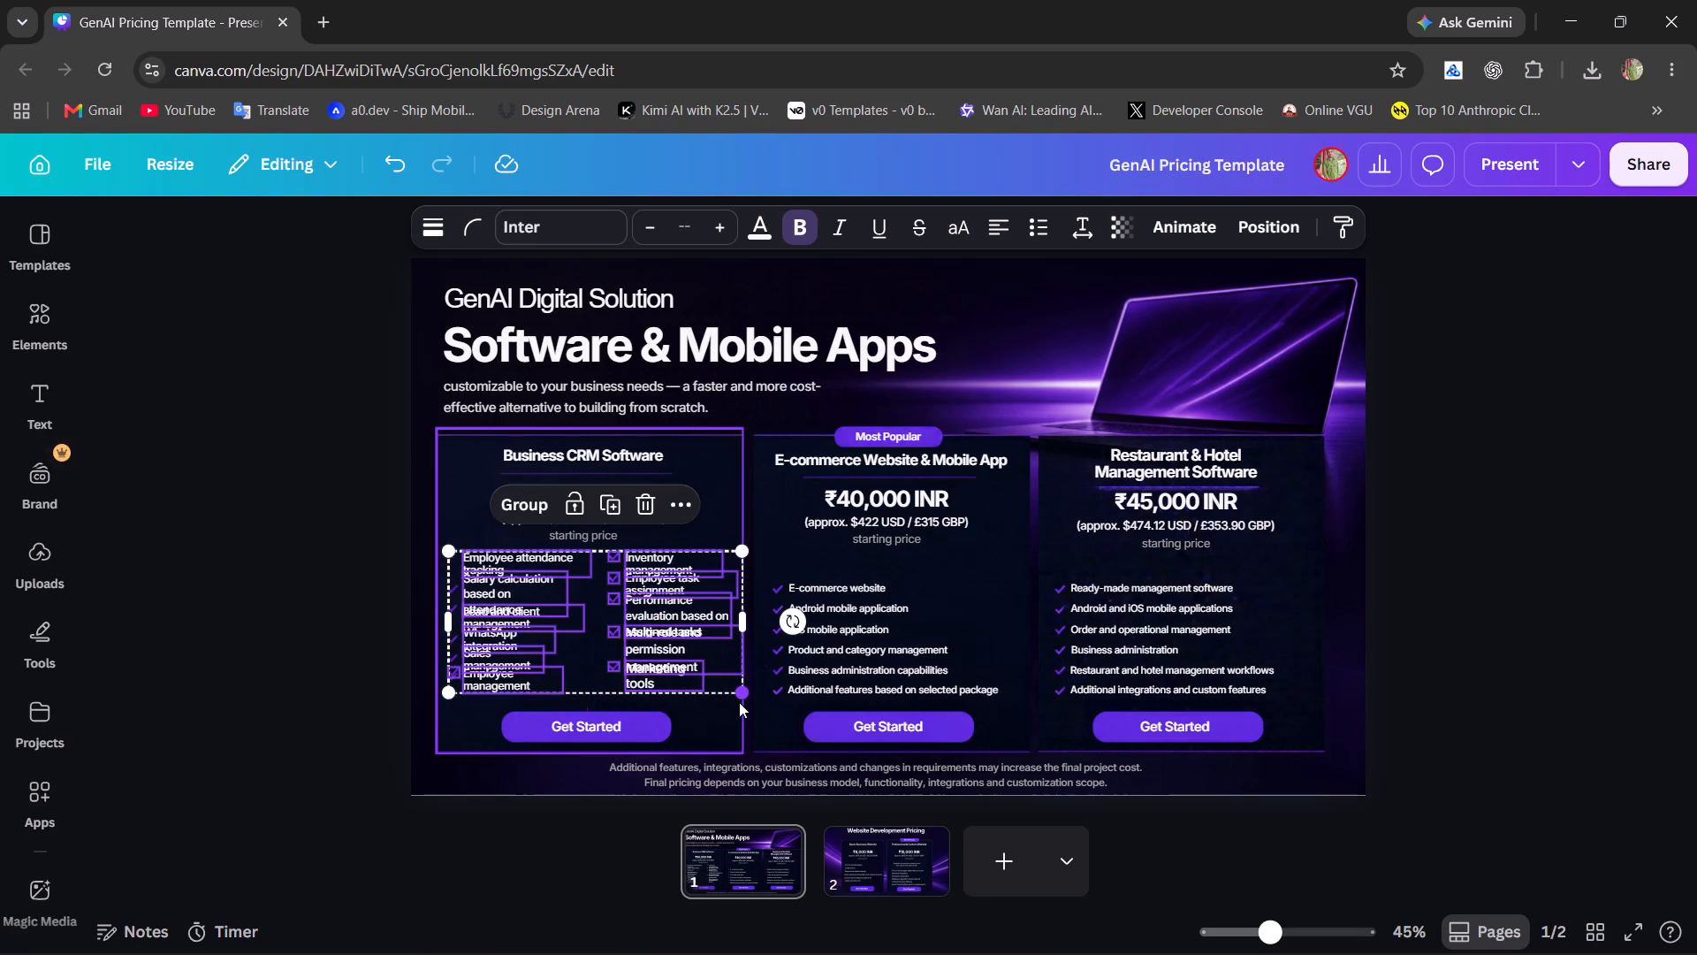
pyautogui.click(315, 665)
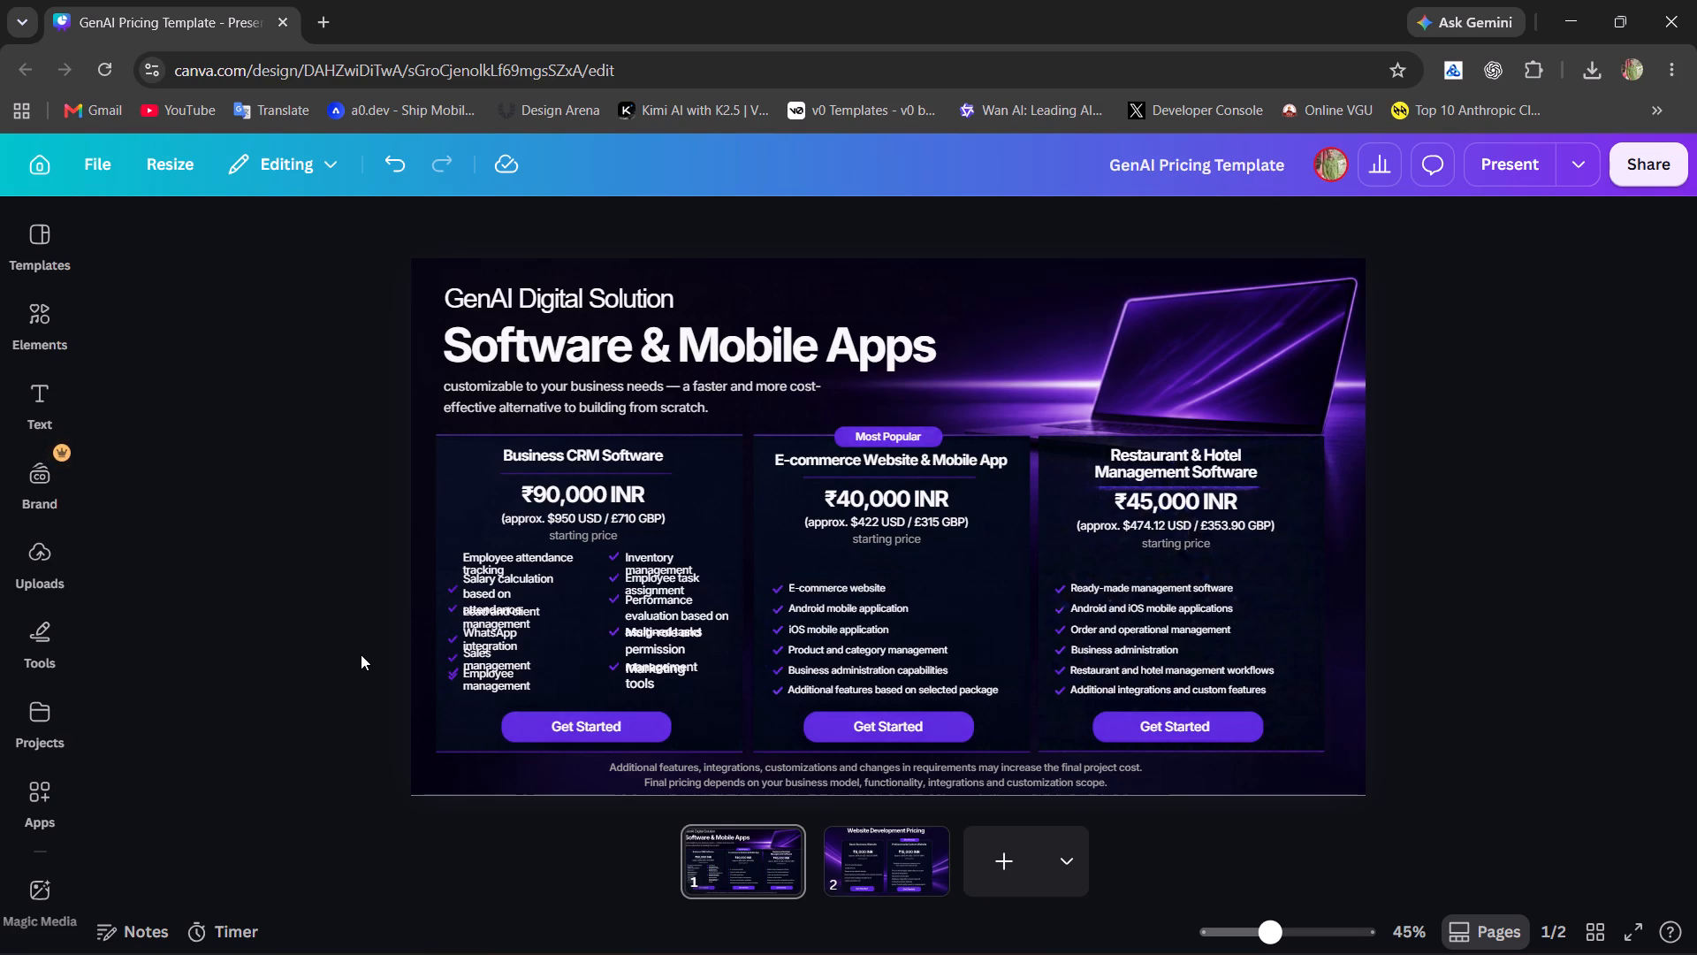
# Move the first checkmark in the Business CRM card's left column up beside "Employee attendance tracking".
pyautogui.click(453, 585)
pyautogui.press('Up')
pyautogui.press('Up')
pyautogui.press('Up')
pyautogui.press('Up')
pyautogui.press('Up')
pyautogui.press('Up')
pyautogui.press('Up')
pyautogui.press('Up')
pyautogui.press('Up')
pyautogui.press('Up')
pyautogui.press('Up')
pyautogui.press('Up')
pyautogui.press('Up')
pyautogui.press('Up')
pyautogui.press('Up')
pyautogui.press('Up')
pyautogui.press('Up')
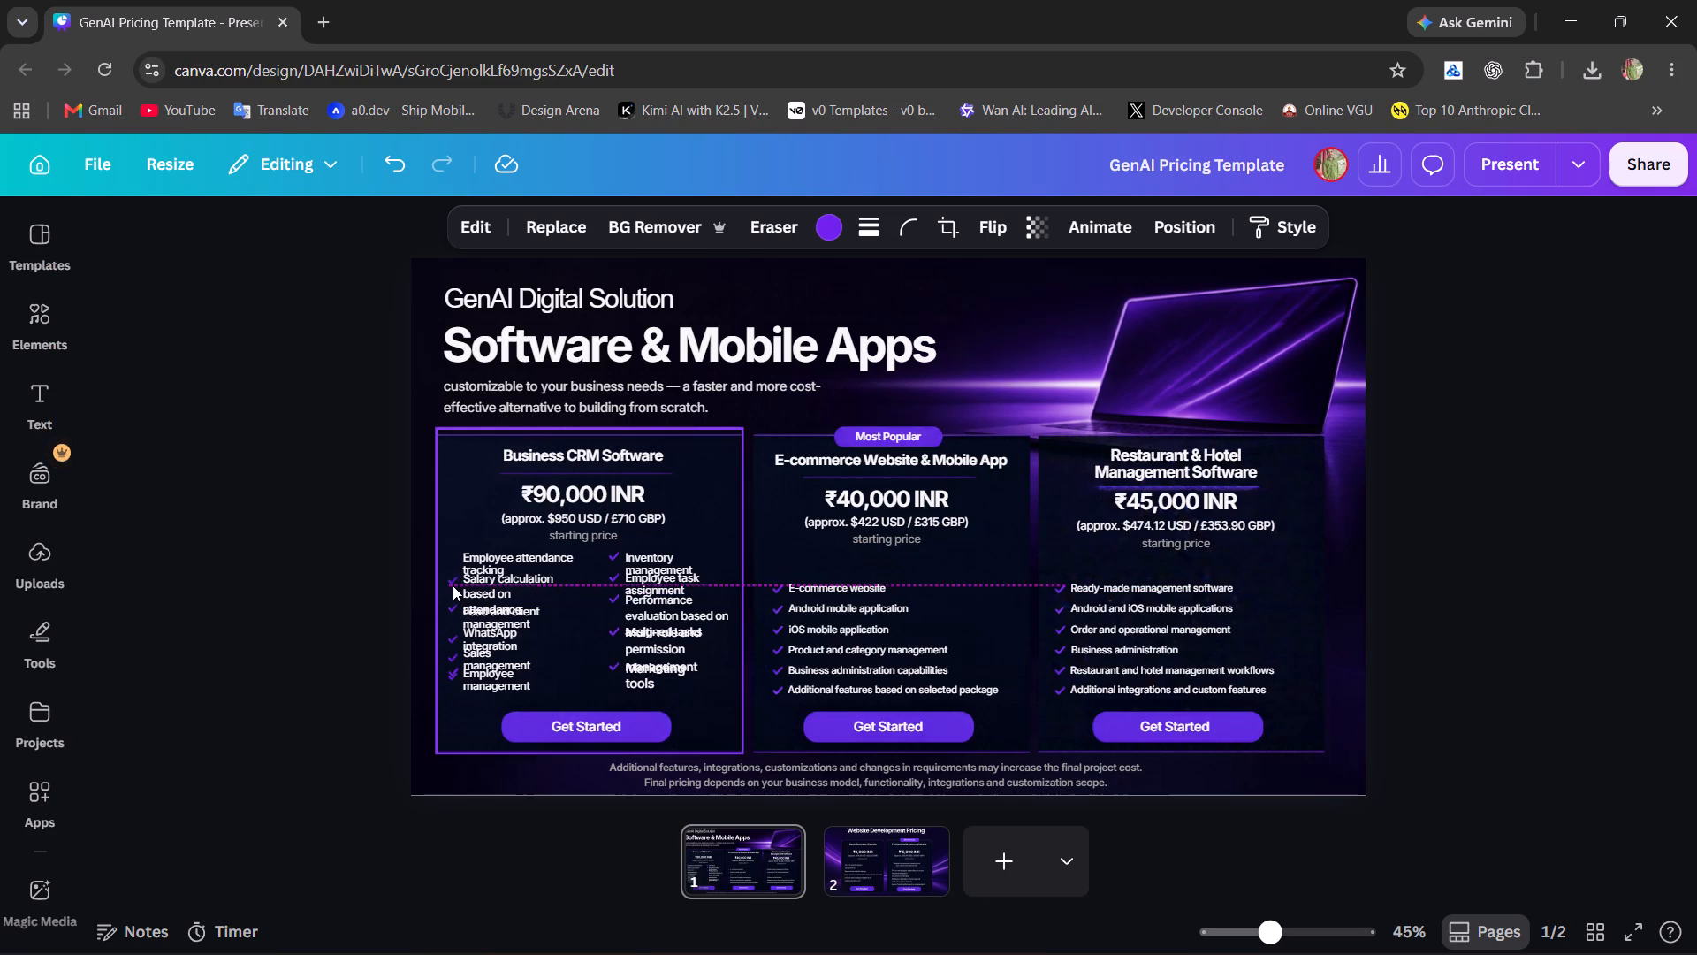
pyautogui.press('Up')
pyautogui.press('Up')
pyautogui.press('Up')
pyautogui.press('Up')
pyautogui.press('Up')
pyautogui.press('Up')
pyautogui.press('Up')
pyautogui.press('Up')
pyautogui.press('Up')
pyautogui.press('Up')
pyautogui.press('Up')
pyautogui.press('Up')
pyautogui.press('Up')
pyautogui.press('Up')
pyautogui.press('Up')
pyautogui.press('Up')
pyautogui.press('Up')
pyautogui.press('Up')
pyautogui.press('Up')
pyautogui.press('Up')
pyautogui.press('Up')
pyautogui.press('Up')
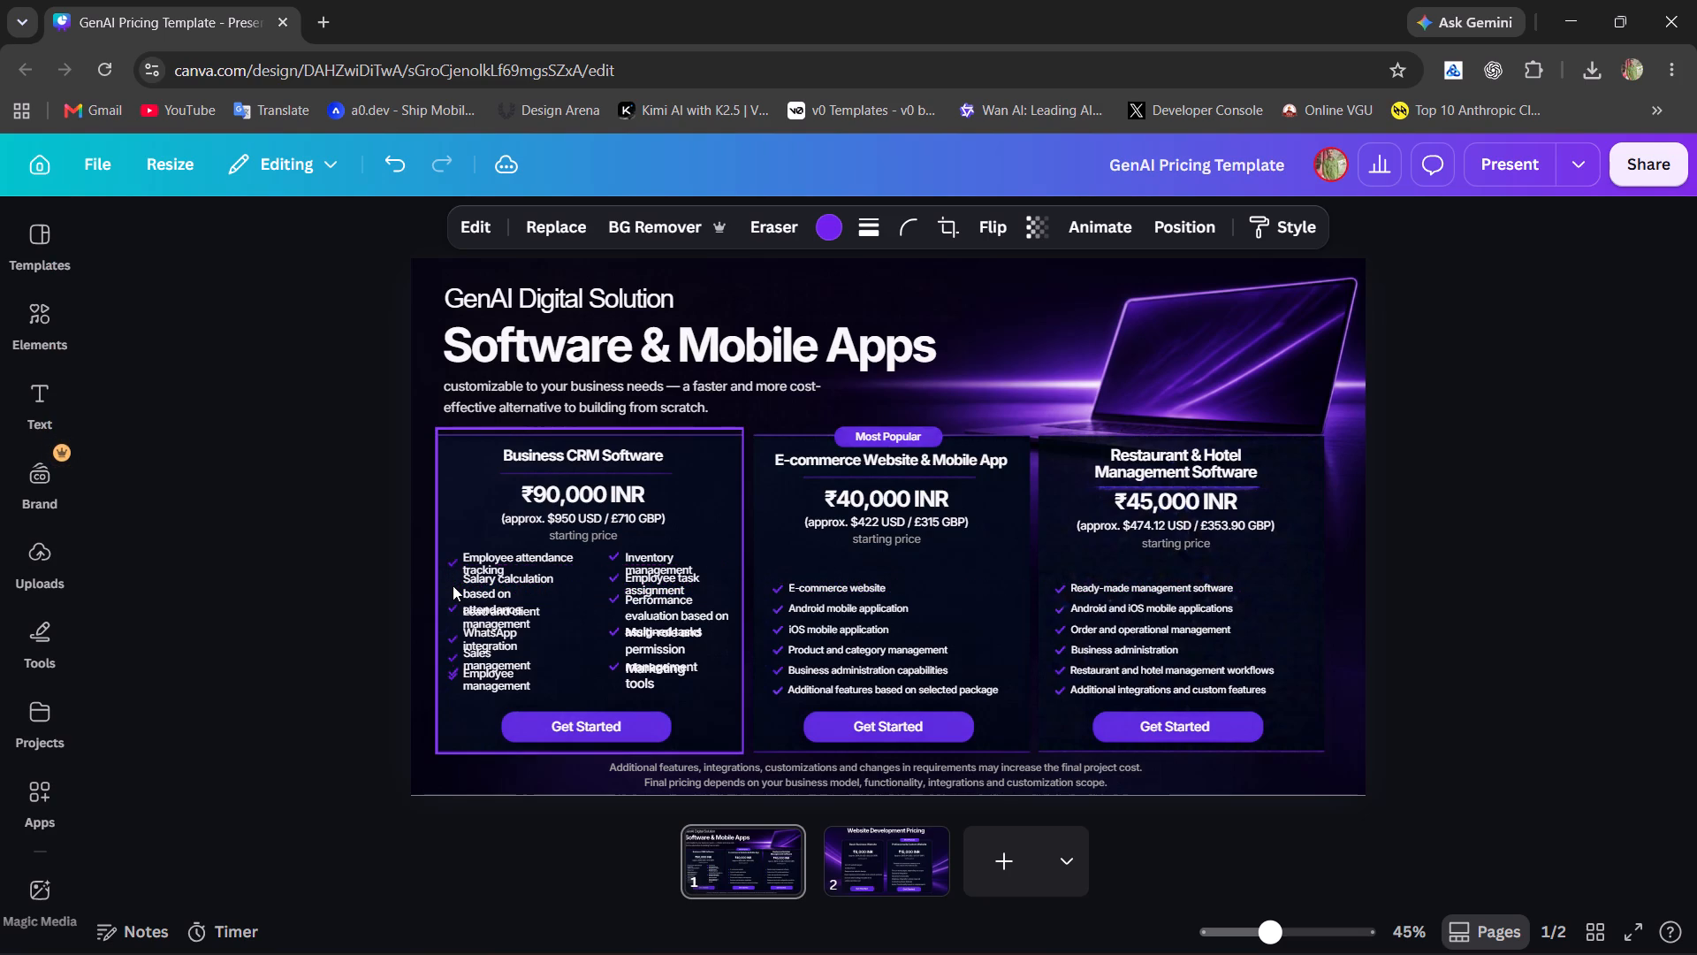
pyautogui.press('Up')
pyautogui.press('Up')
pyautogui.press('Up')
pyautogui.press('Up')
pyautogui.press('Up')
pyautogui.press('Up')
pyautogui.press('Up')
pyautogui.press('Up')
pyautogui.press('Up')
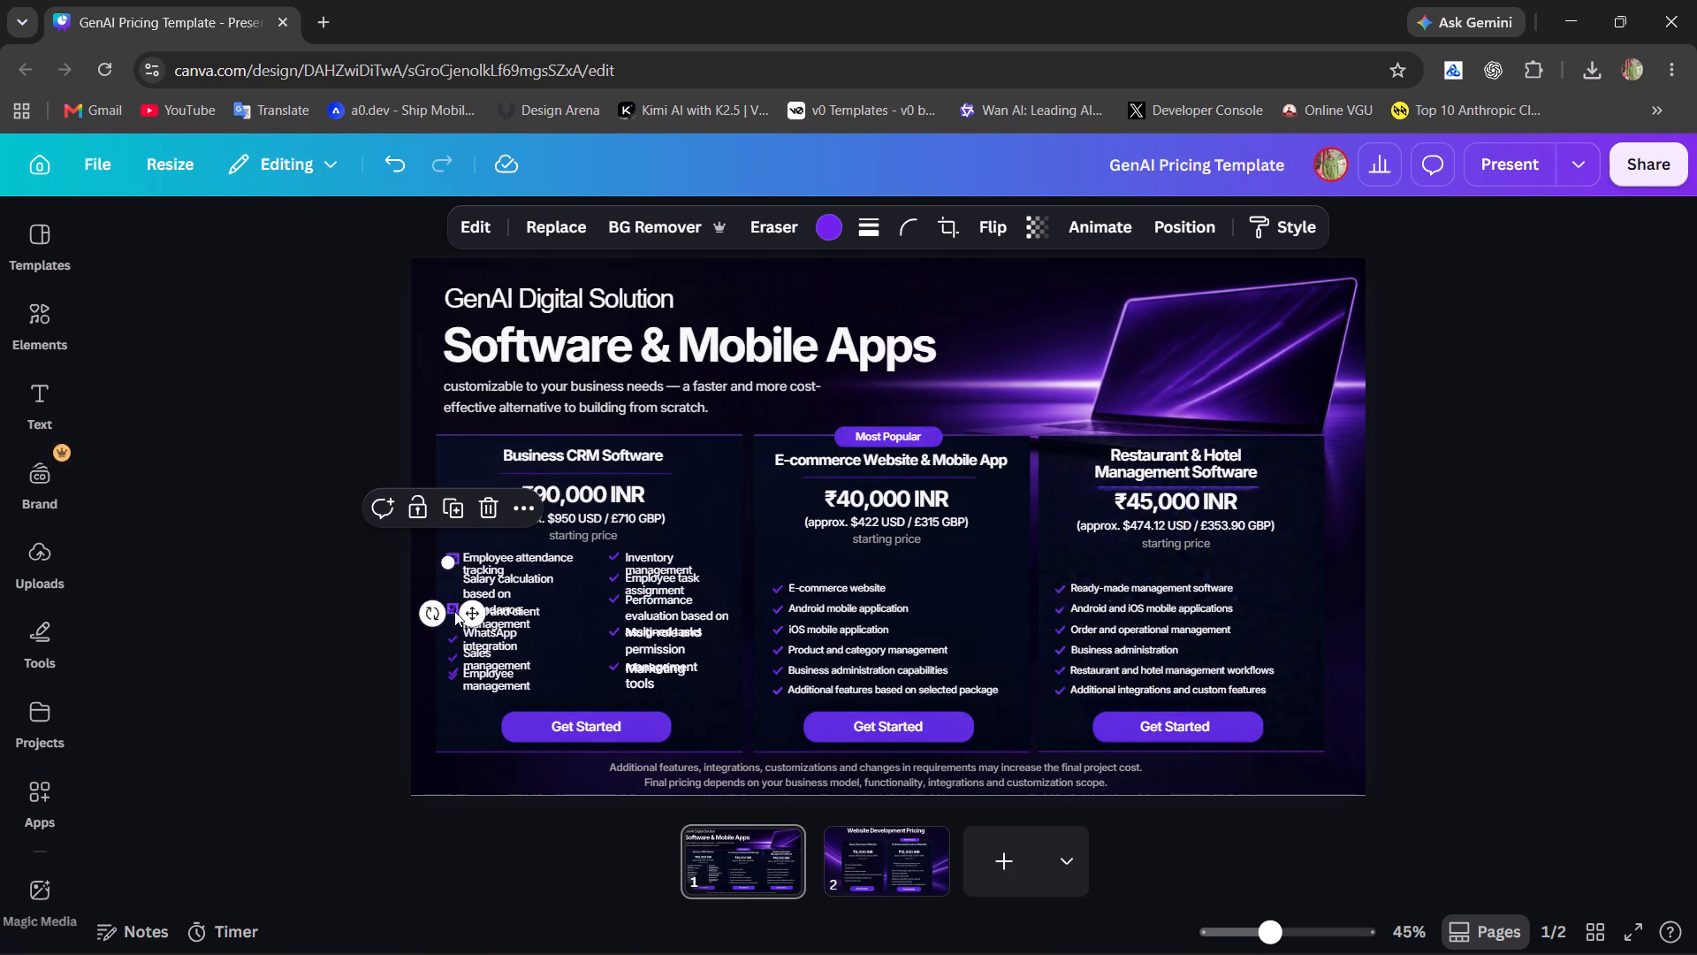
# Move the second checkmark in the Business CRM card's left column up beside "Salary calculation based on attendance".
pyautogui.click(454, 611)
pyautogui.press('Up')
pyautogui.press('Up')
pyautogui.press('Up')
pyautogui.press('Up')
pyautogui.press('Up')
pyautogui.press('Up')
pyautogui.press('Up')
pyautogui.press('Up')
pyautogui.press('Up')
pyautogui.press('Up')
pyautogui.press('Up')
pyautogui.press('Up')
pyautogui.press('Up')
pyautogui.press('Up')
pyautogui.press('Up')
pyautogui.press('Up')
pyautogui.press('Up')
pyautogui.press('Up')
pyautogui.press('Up')
pyautogui.press('Up')
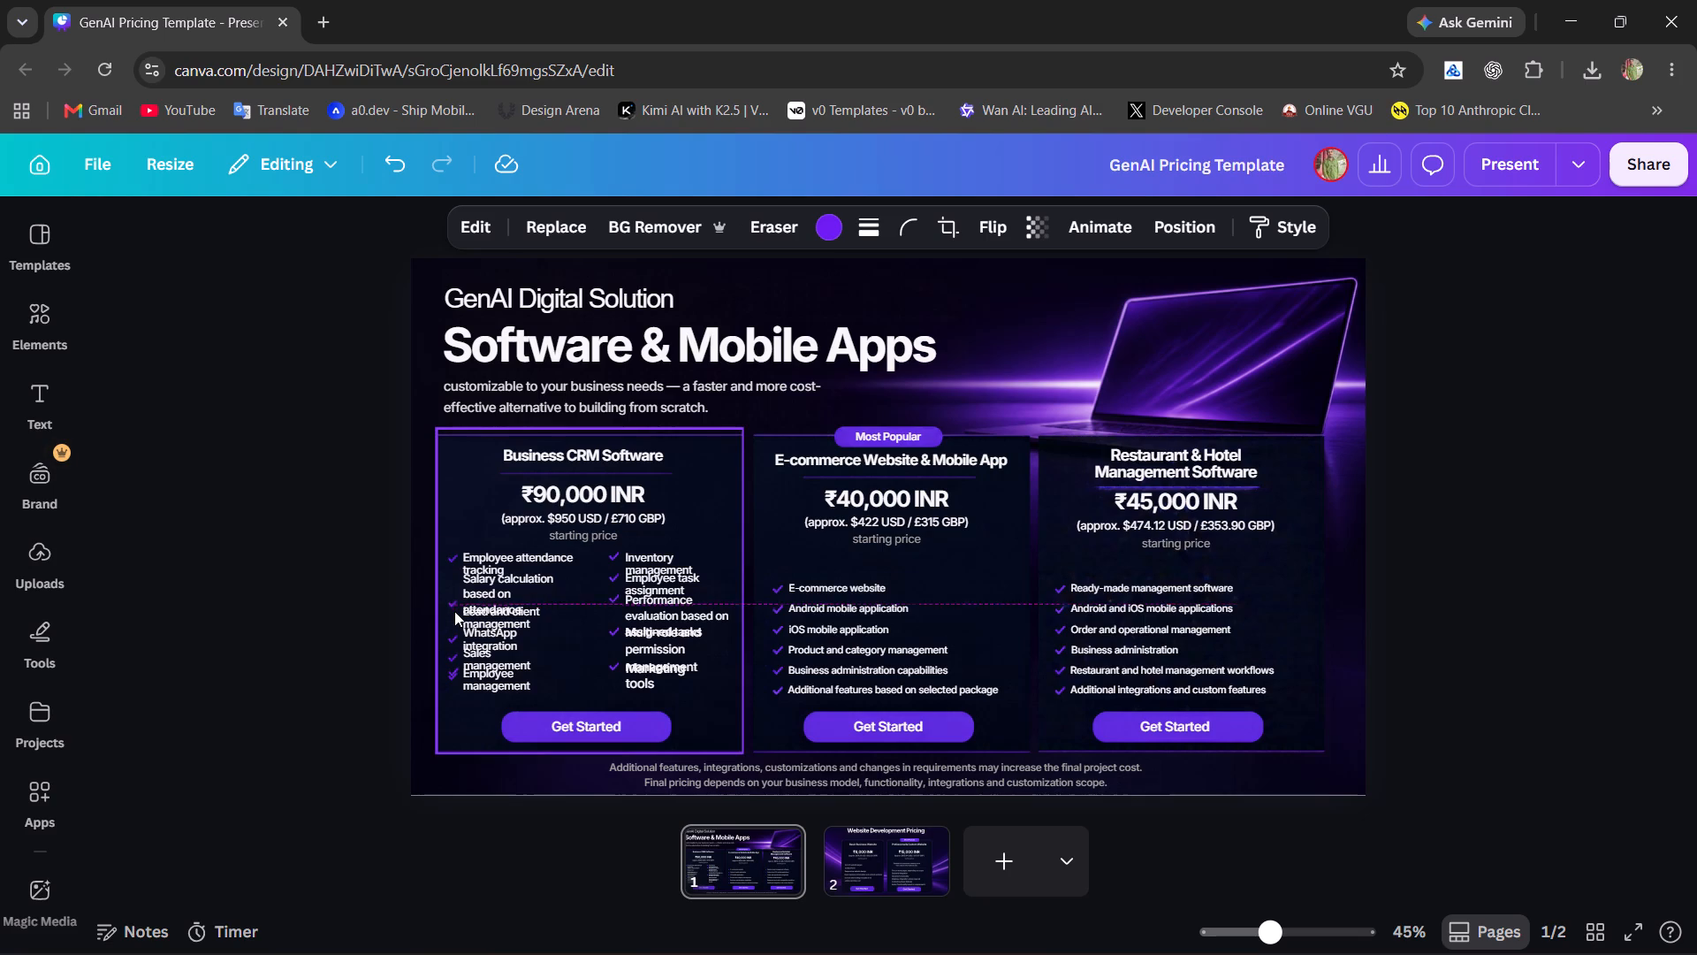
pyautogui.press('Up')
pyautogui.press('Up')
pyautogui.press('Up')
pyautogui.press('Up')
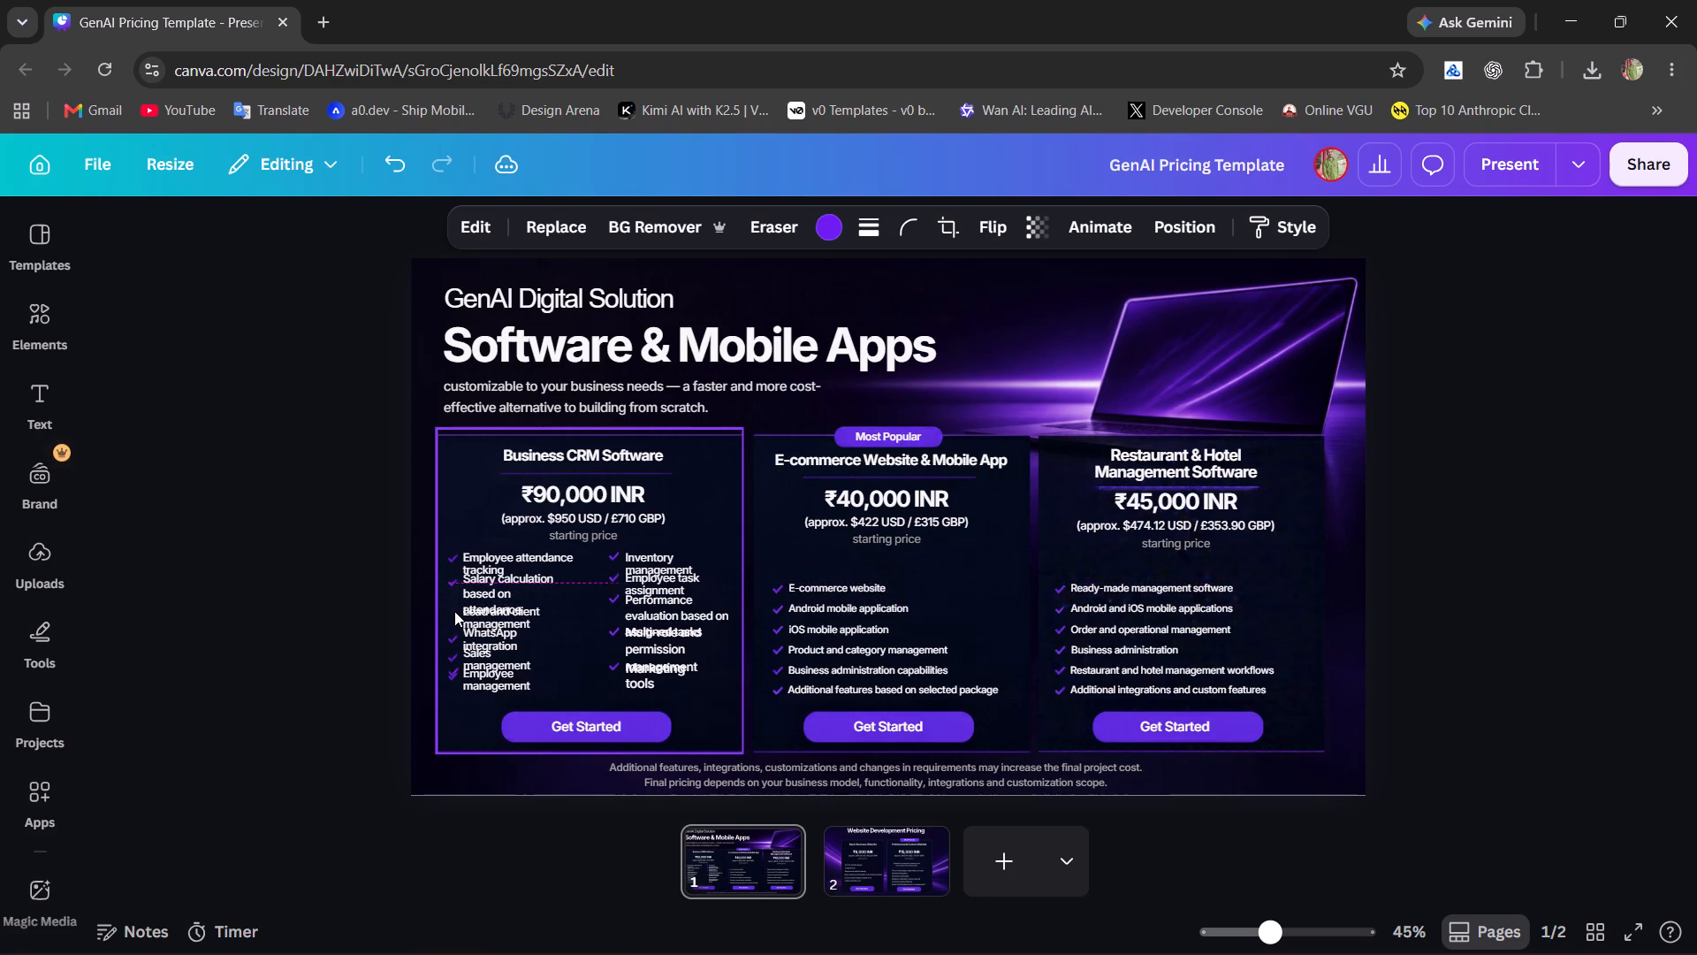
pyautogui.press('Up')
pyautogui.press('Up')
pyautogui.press('Up')
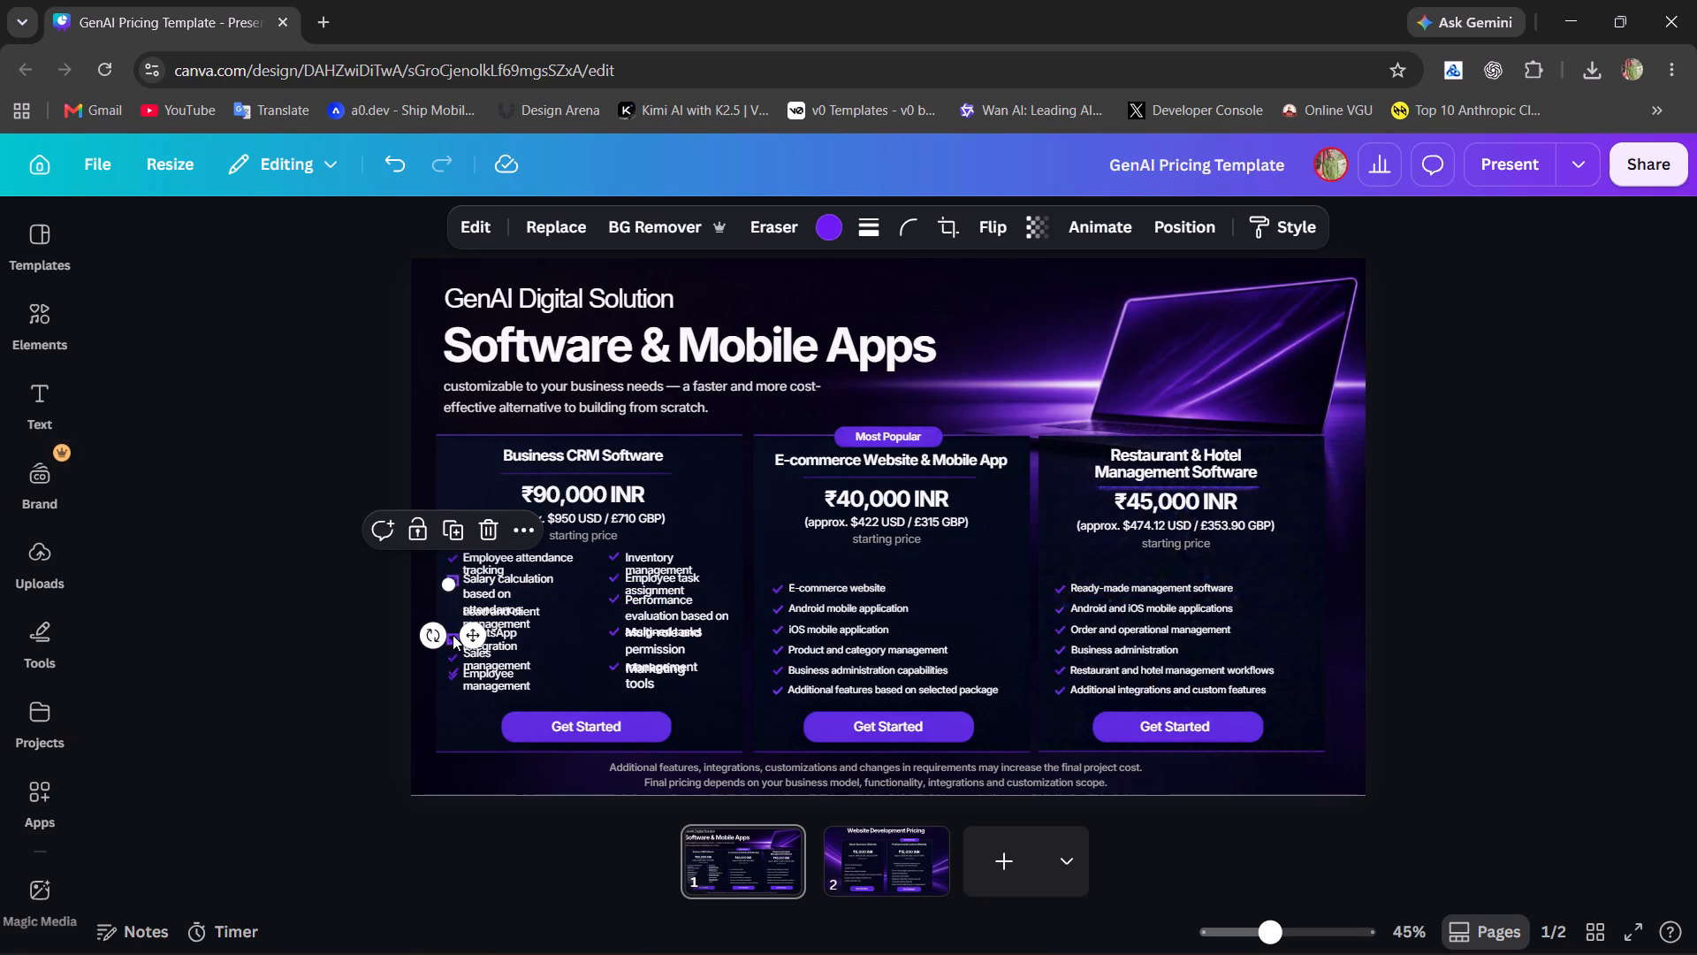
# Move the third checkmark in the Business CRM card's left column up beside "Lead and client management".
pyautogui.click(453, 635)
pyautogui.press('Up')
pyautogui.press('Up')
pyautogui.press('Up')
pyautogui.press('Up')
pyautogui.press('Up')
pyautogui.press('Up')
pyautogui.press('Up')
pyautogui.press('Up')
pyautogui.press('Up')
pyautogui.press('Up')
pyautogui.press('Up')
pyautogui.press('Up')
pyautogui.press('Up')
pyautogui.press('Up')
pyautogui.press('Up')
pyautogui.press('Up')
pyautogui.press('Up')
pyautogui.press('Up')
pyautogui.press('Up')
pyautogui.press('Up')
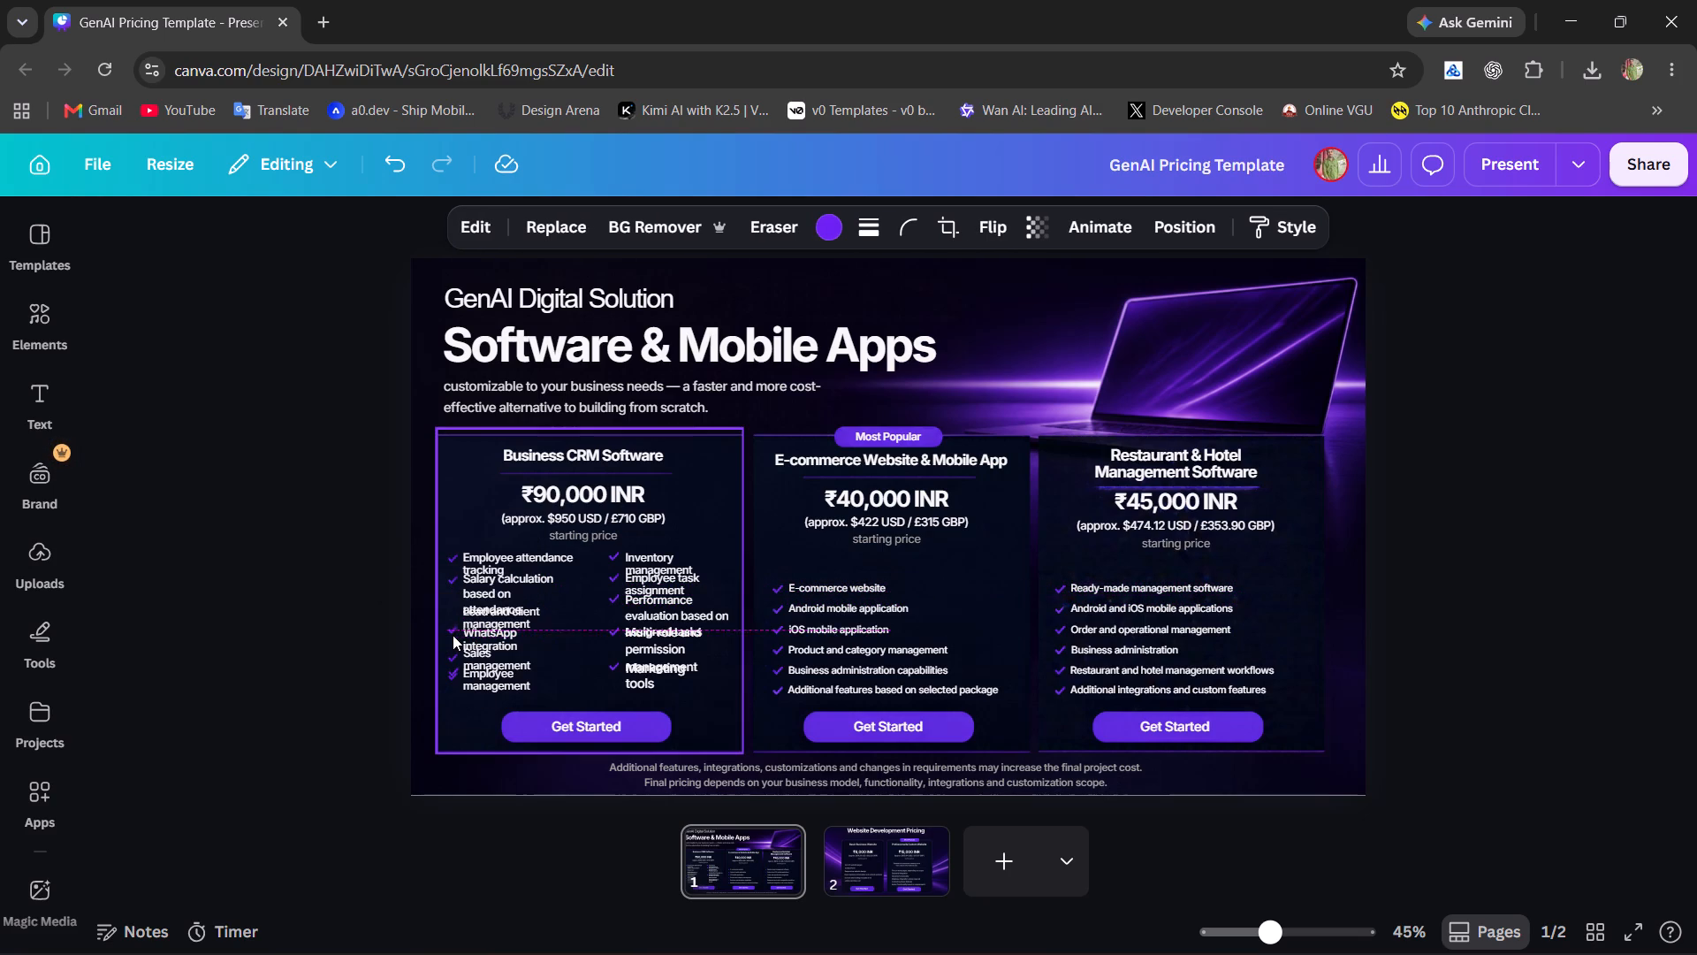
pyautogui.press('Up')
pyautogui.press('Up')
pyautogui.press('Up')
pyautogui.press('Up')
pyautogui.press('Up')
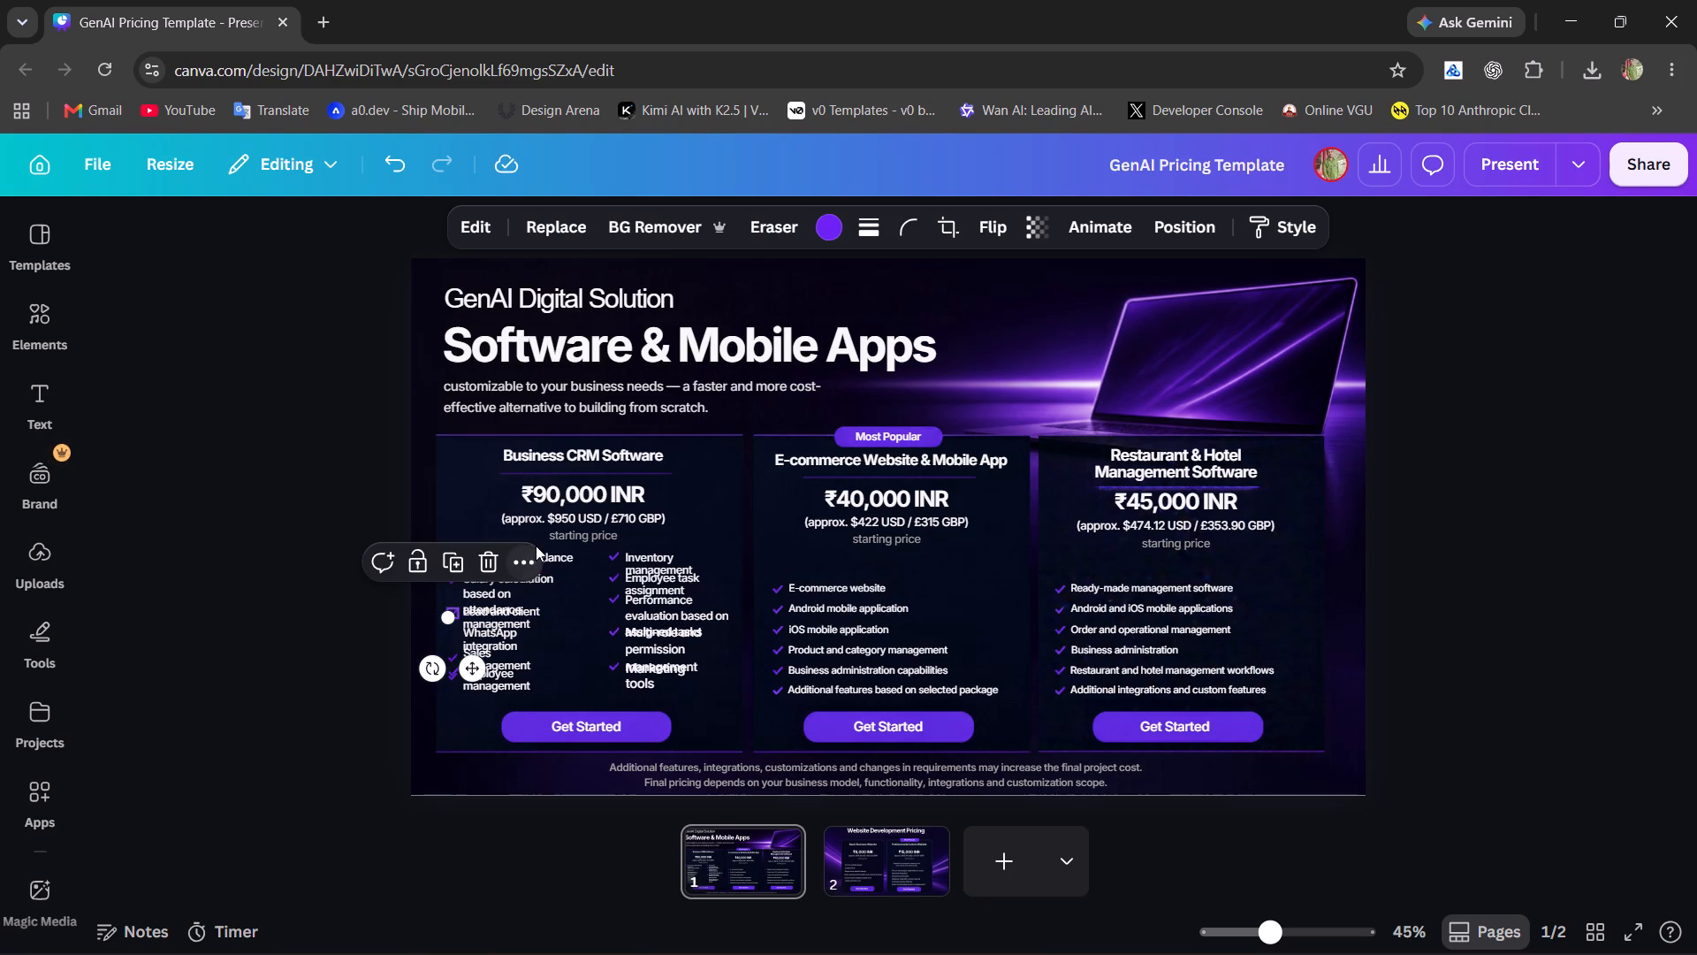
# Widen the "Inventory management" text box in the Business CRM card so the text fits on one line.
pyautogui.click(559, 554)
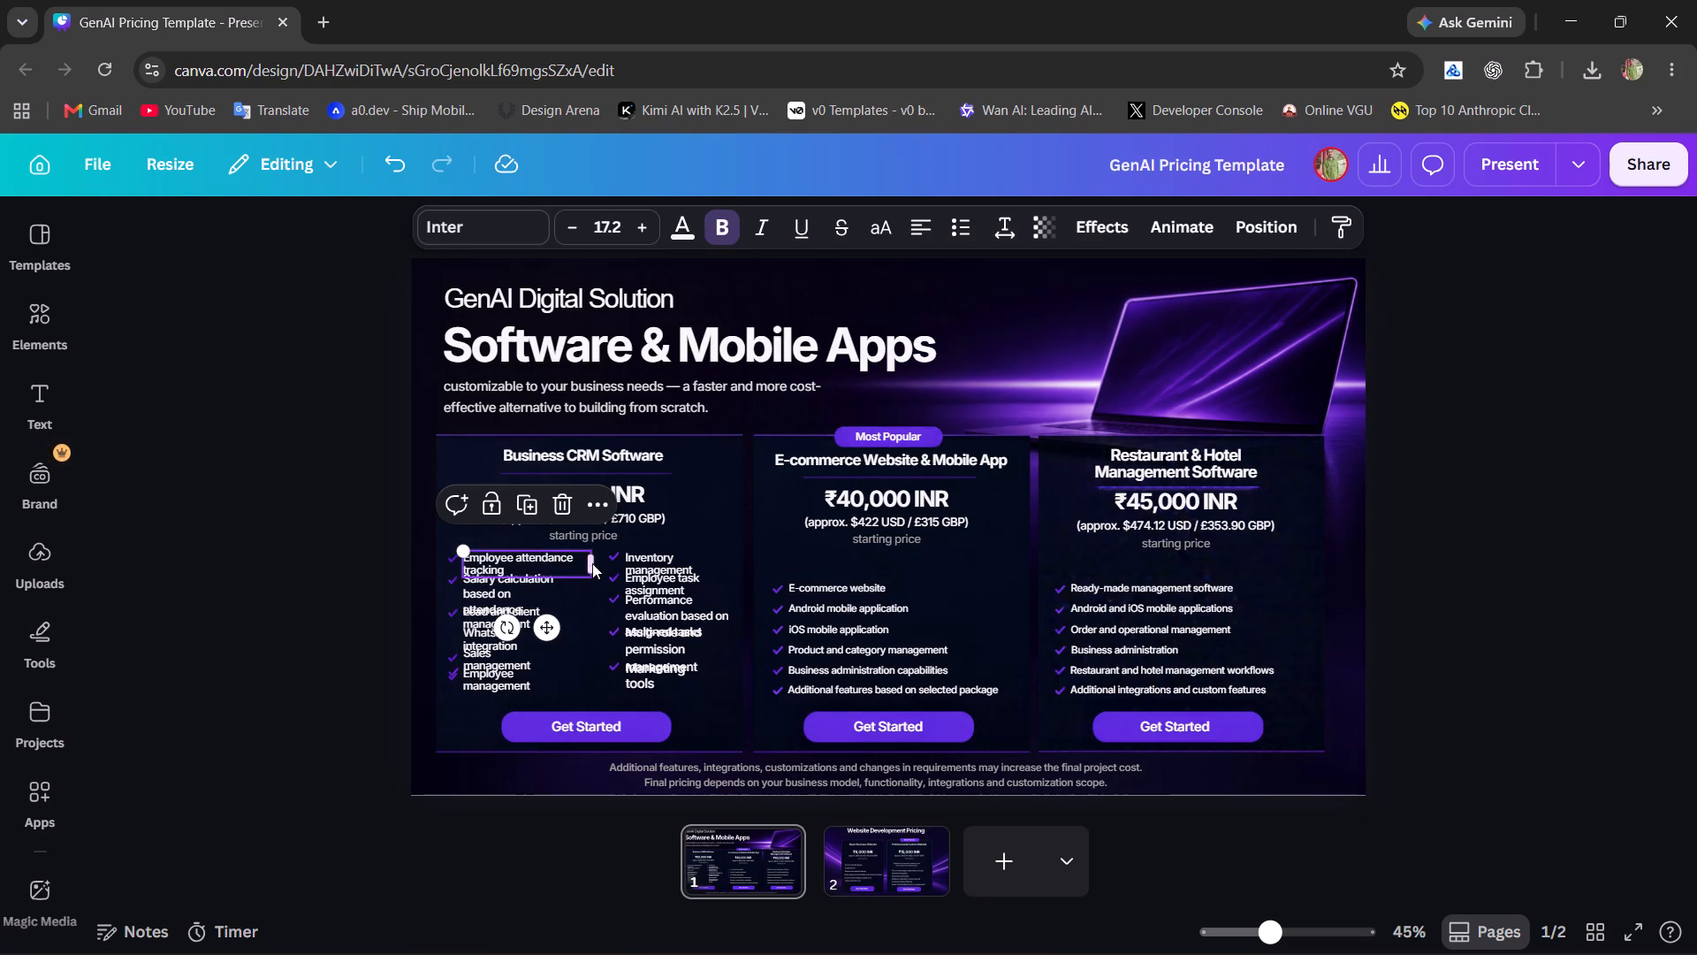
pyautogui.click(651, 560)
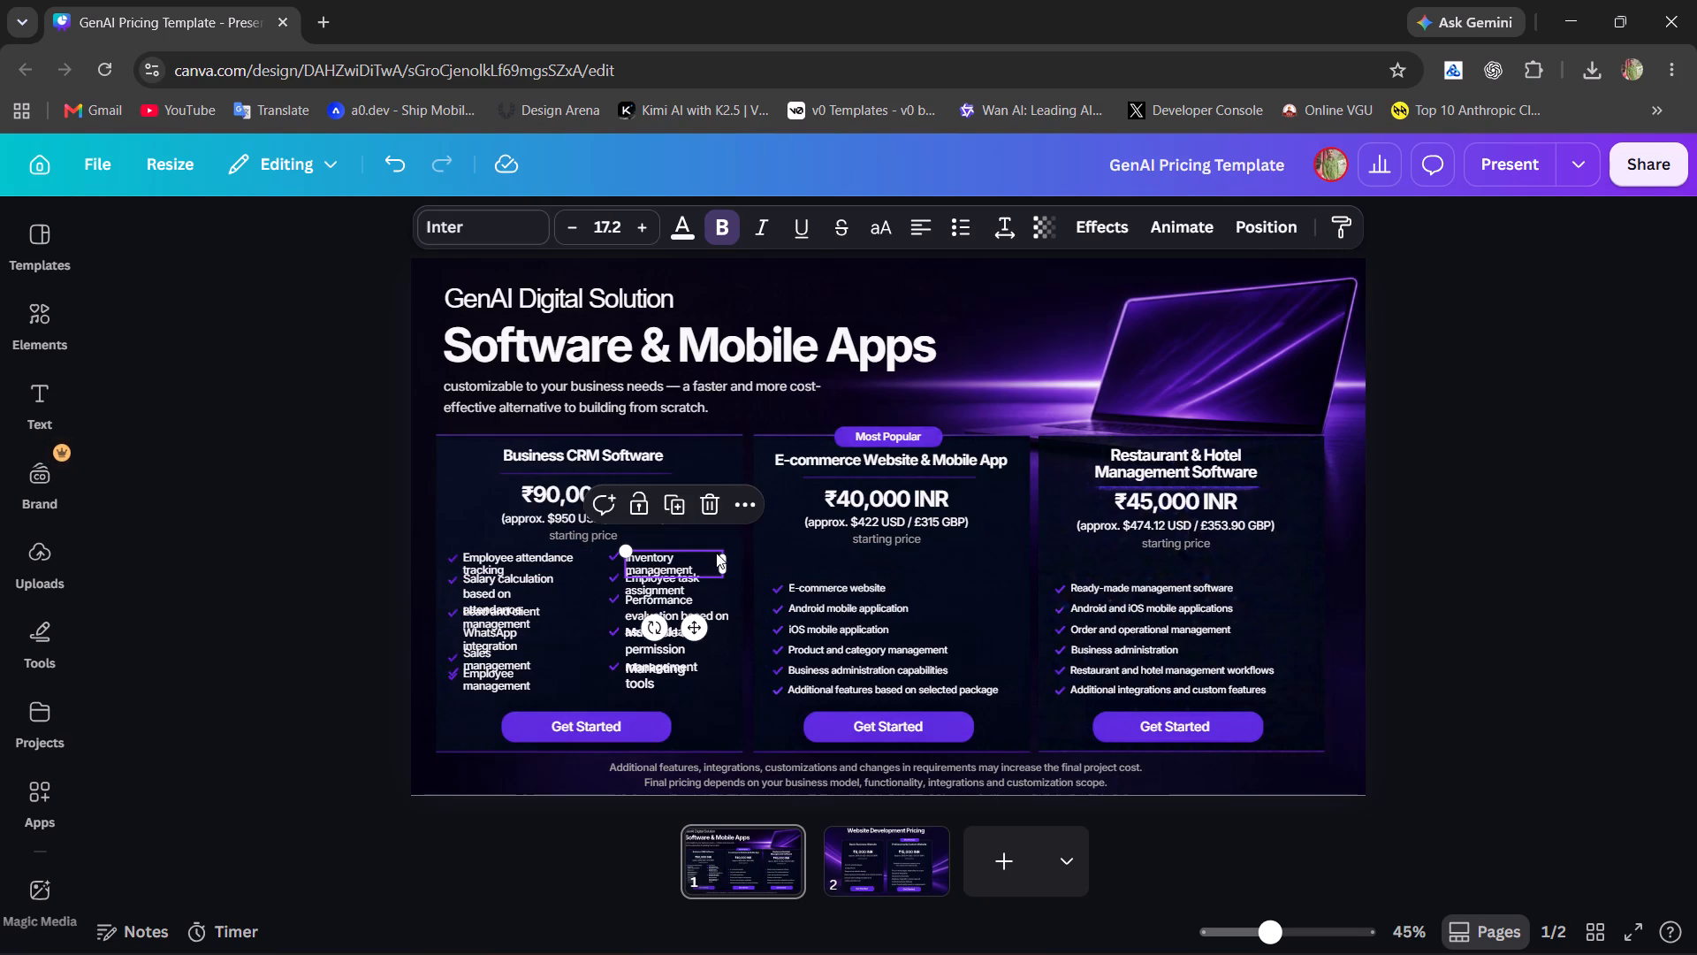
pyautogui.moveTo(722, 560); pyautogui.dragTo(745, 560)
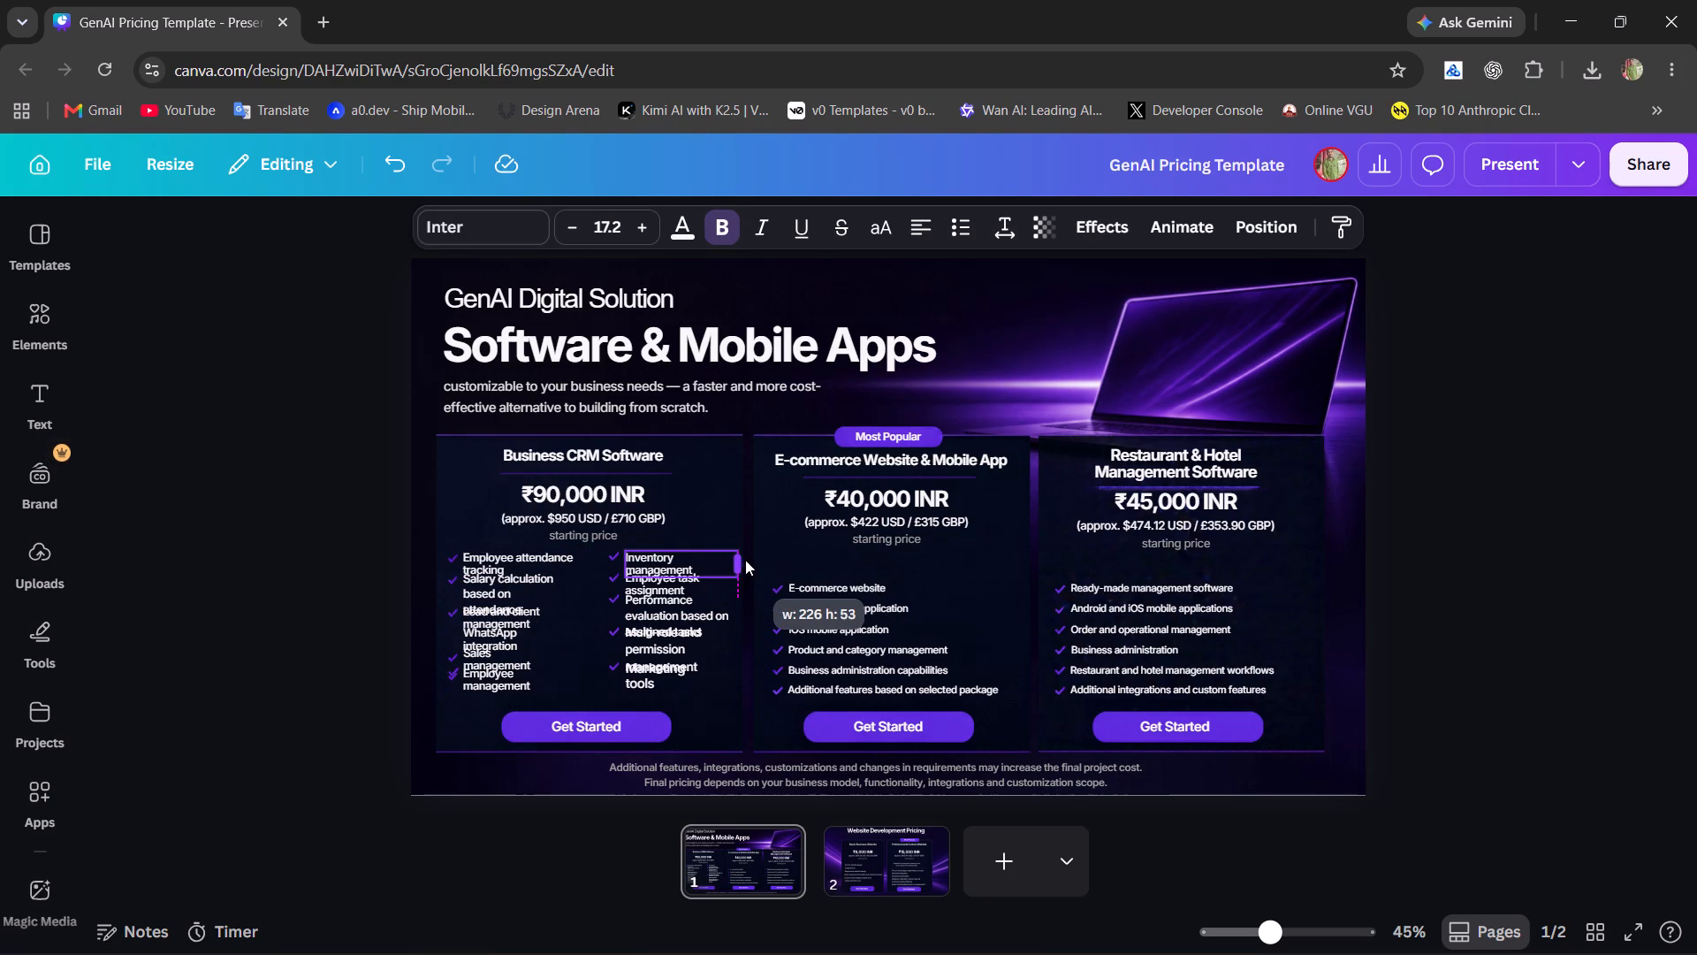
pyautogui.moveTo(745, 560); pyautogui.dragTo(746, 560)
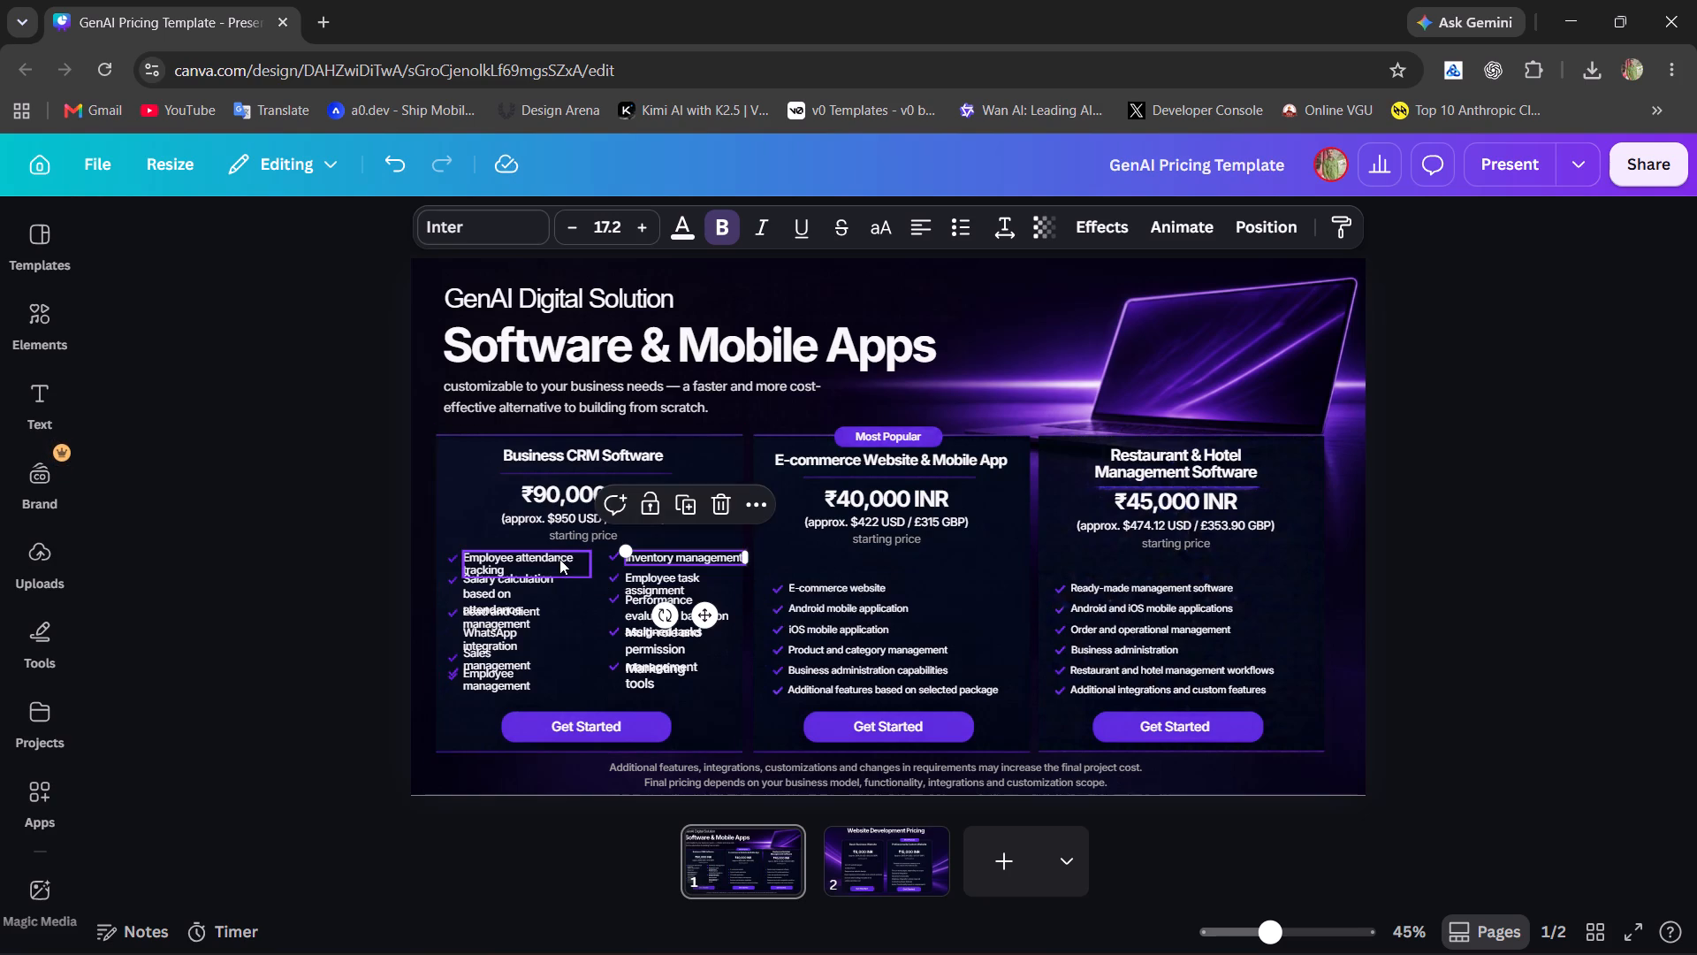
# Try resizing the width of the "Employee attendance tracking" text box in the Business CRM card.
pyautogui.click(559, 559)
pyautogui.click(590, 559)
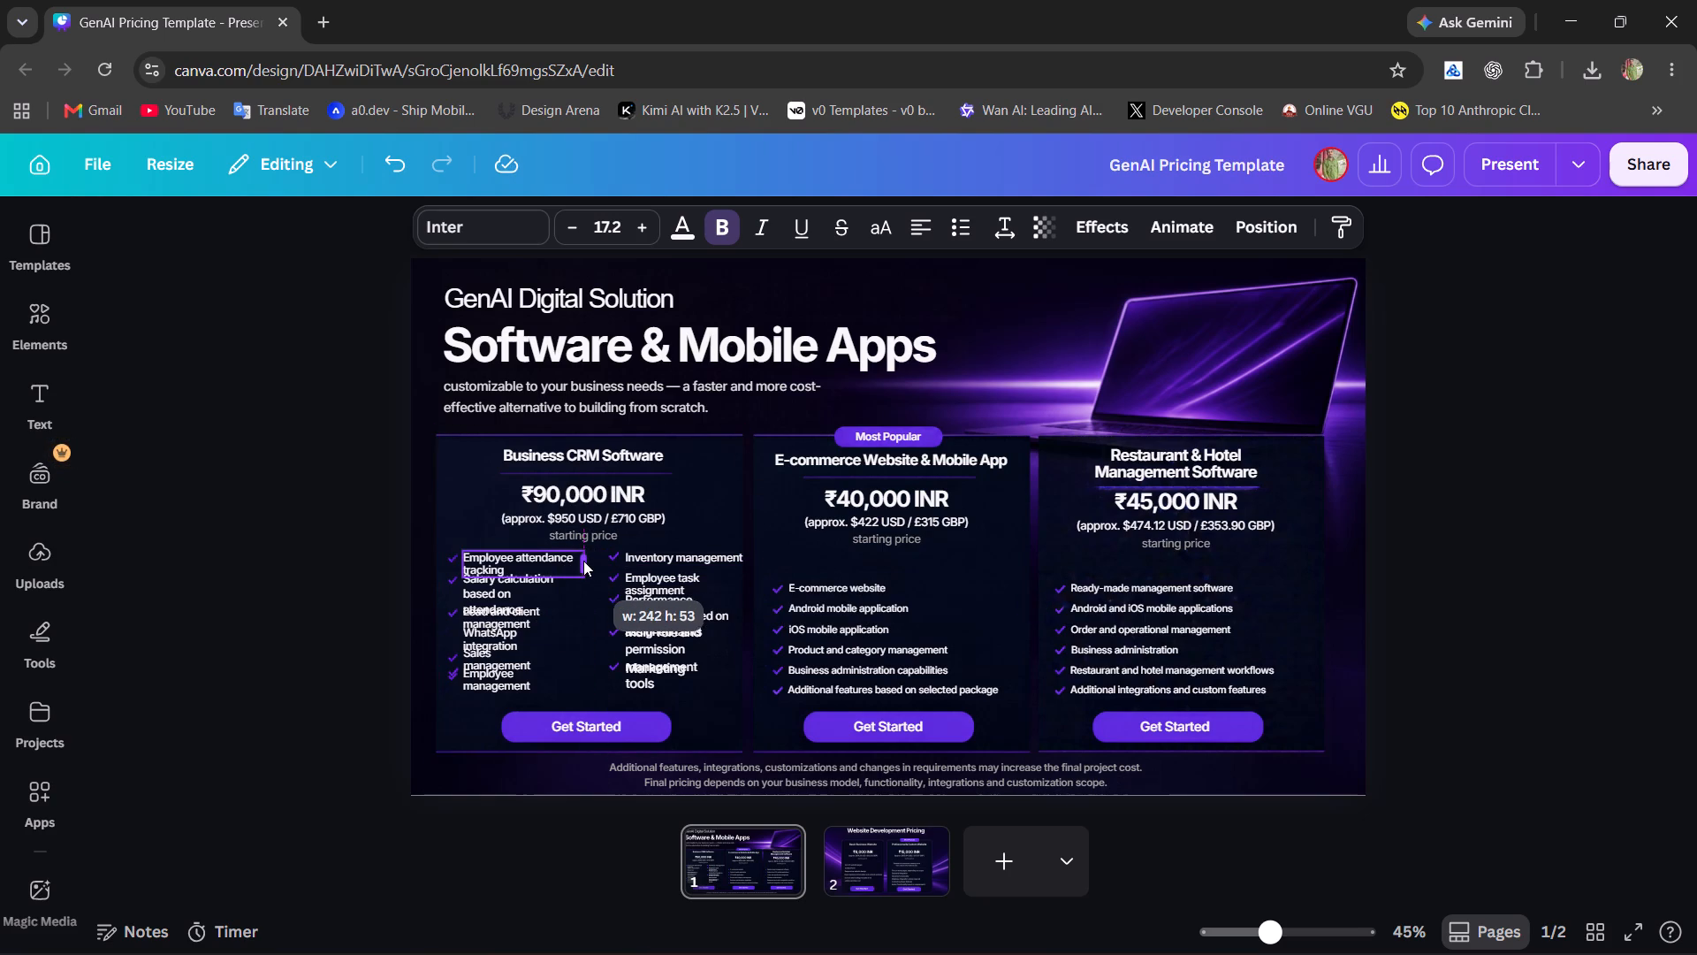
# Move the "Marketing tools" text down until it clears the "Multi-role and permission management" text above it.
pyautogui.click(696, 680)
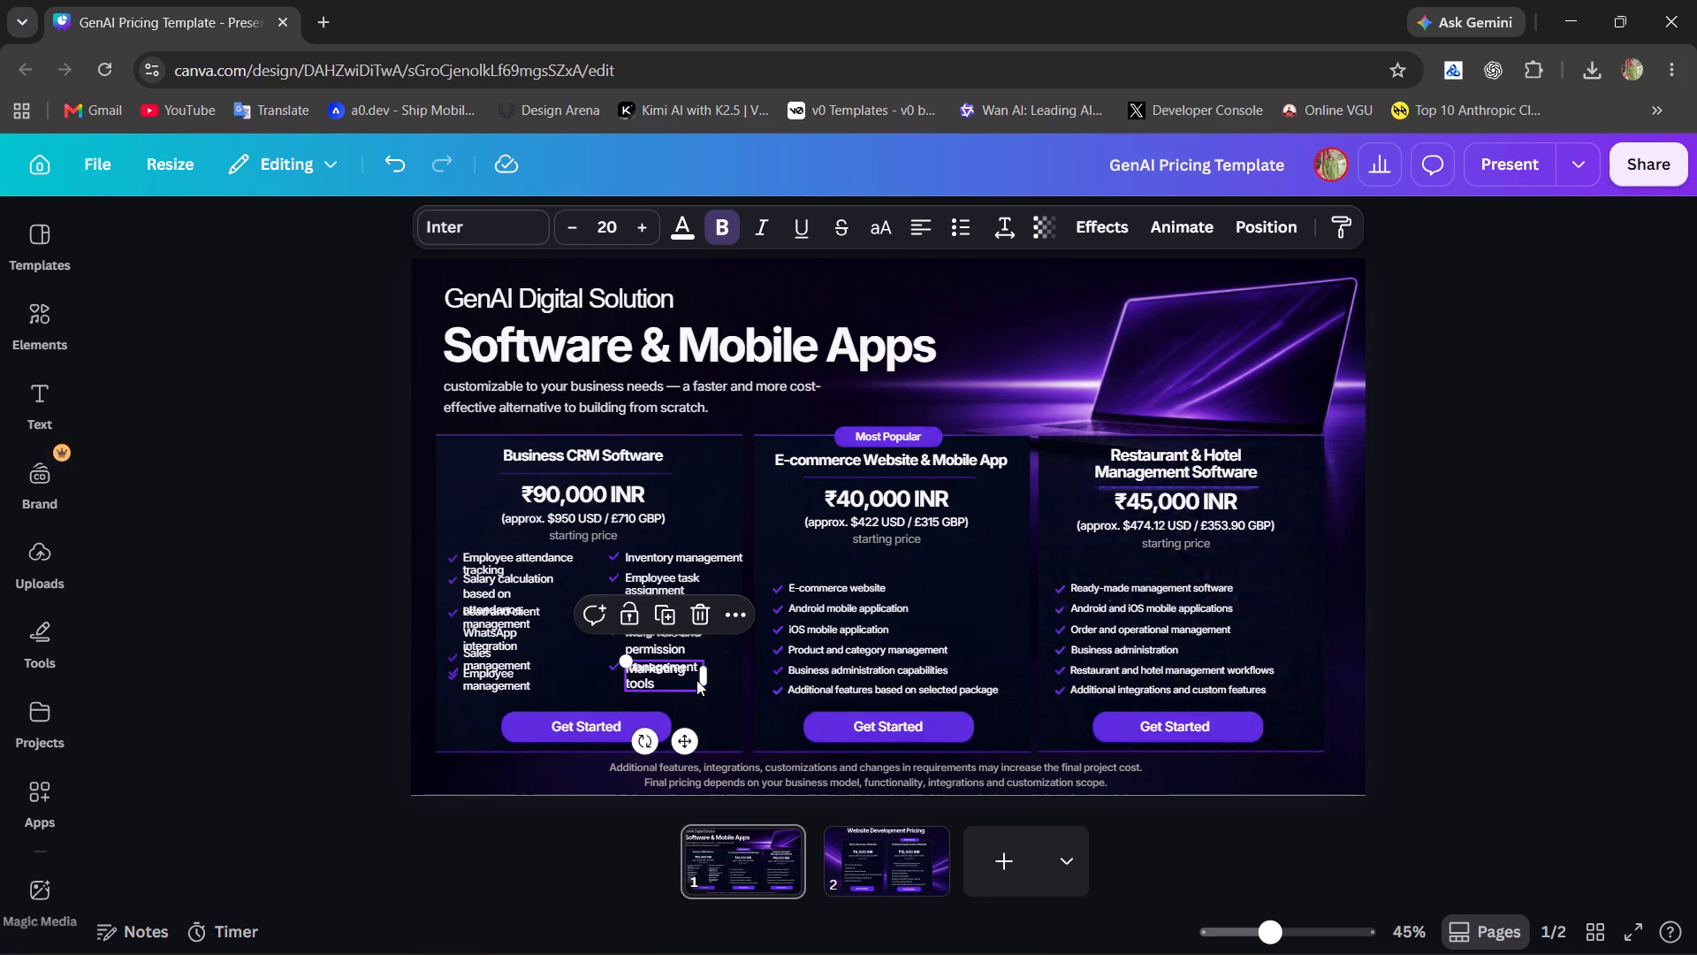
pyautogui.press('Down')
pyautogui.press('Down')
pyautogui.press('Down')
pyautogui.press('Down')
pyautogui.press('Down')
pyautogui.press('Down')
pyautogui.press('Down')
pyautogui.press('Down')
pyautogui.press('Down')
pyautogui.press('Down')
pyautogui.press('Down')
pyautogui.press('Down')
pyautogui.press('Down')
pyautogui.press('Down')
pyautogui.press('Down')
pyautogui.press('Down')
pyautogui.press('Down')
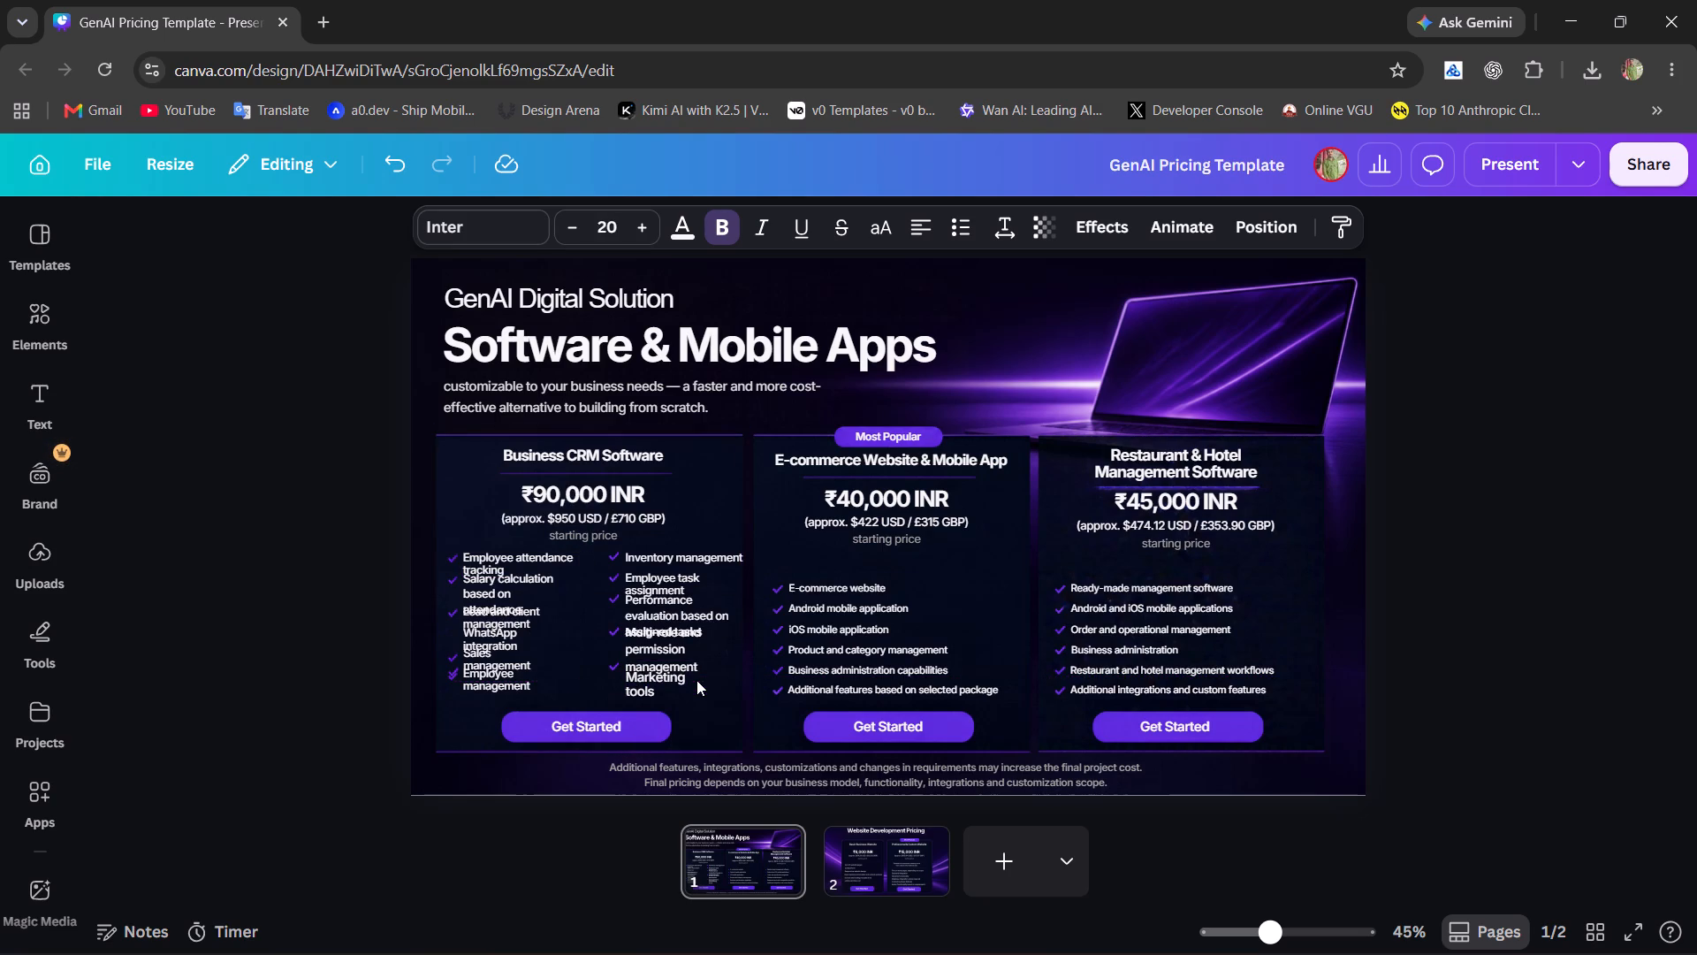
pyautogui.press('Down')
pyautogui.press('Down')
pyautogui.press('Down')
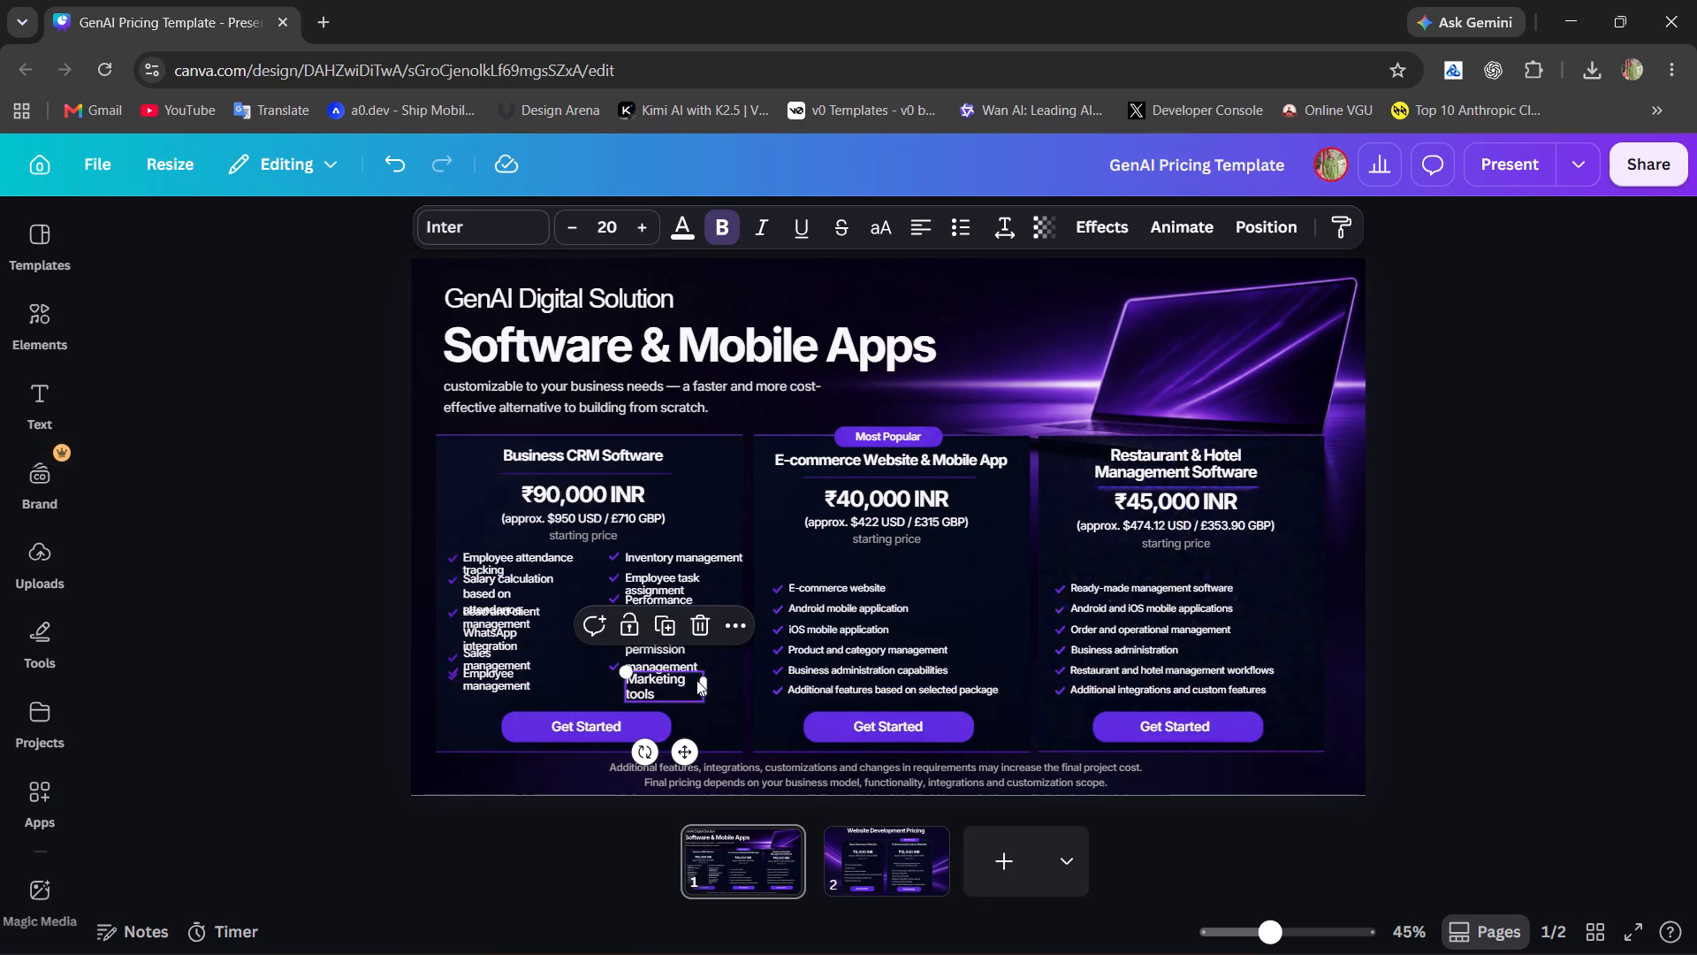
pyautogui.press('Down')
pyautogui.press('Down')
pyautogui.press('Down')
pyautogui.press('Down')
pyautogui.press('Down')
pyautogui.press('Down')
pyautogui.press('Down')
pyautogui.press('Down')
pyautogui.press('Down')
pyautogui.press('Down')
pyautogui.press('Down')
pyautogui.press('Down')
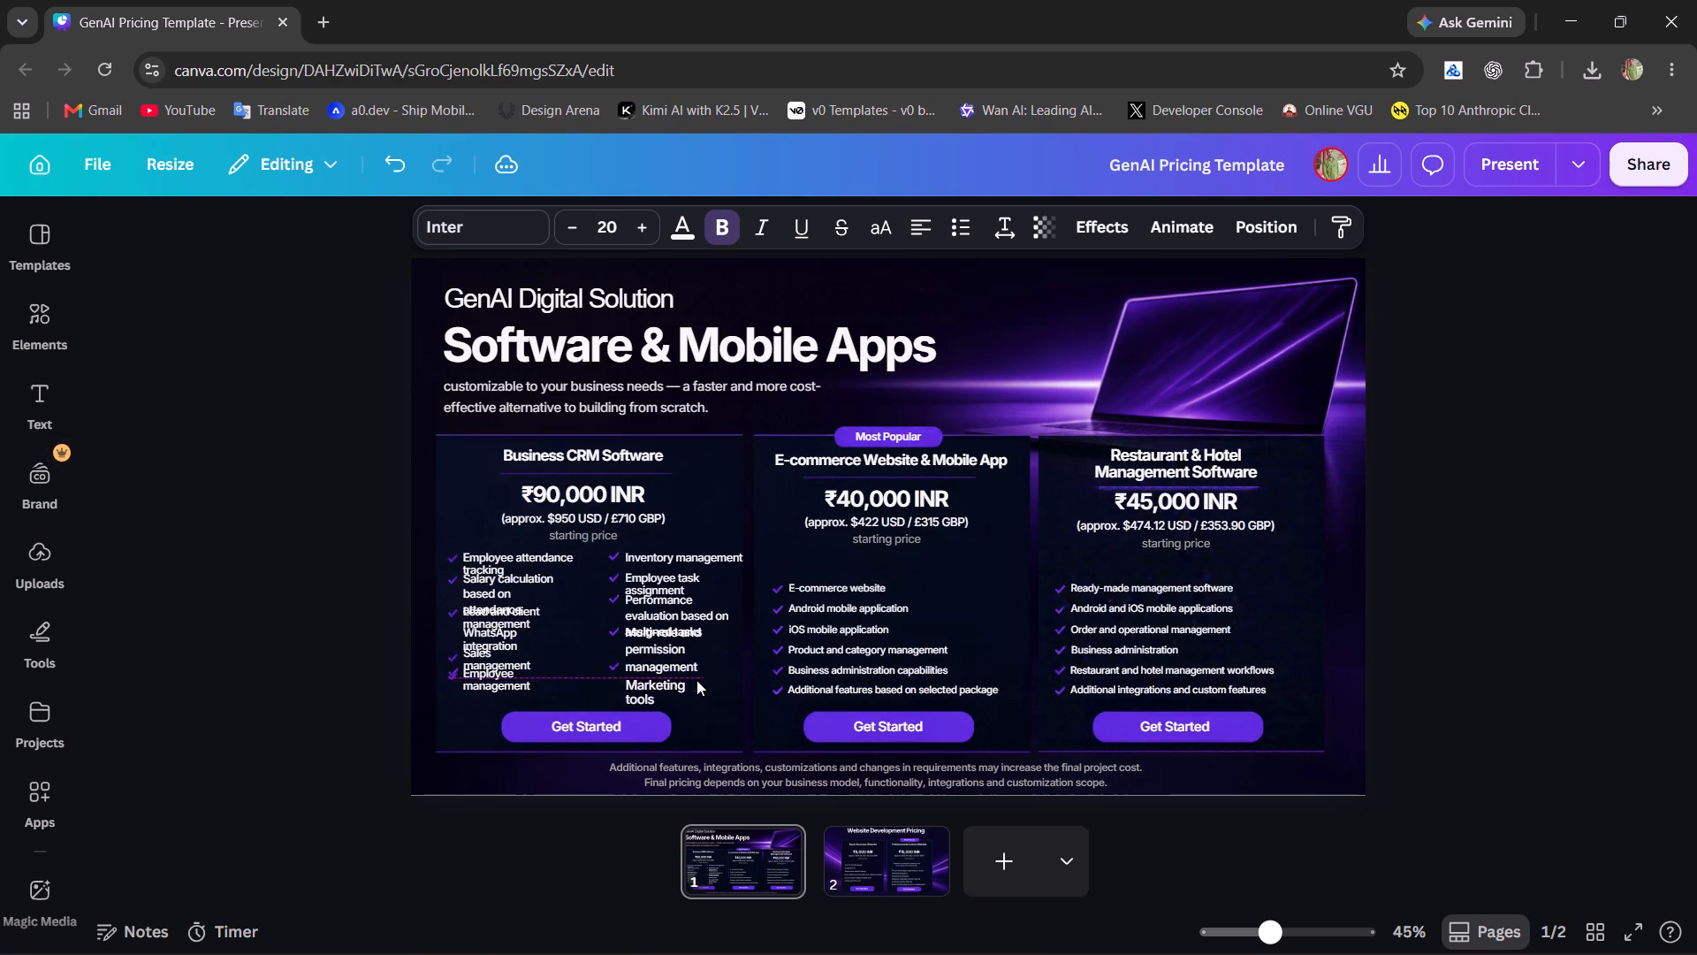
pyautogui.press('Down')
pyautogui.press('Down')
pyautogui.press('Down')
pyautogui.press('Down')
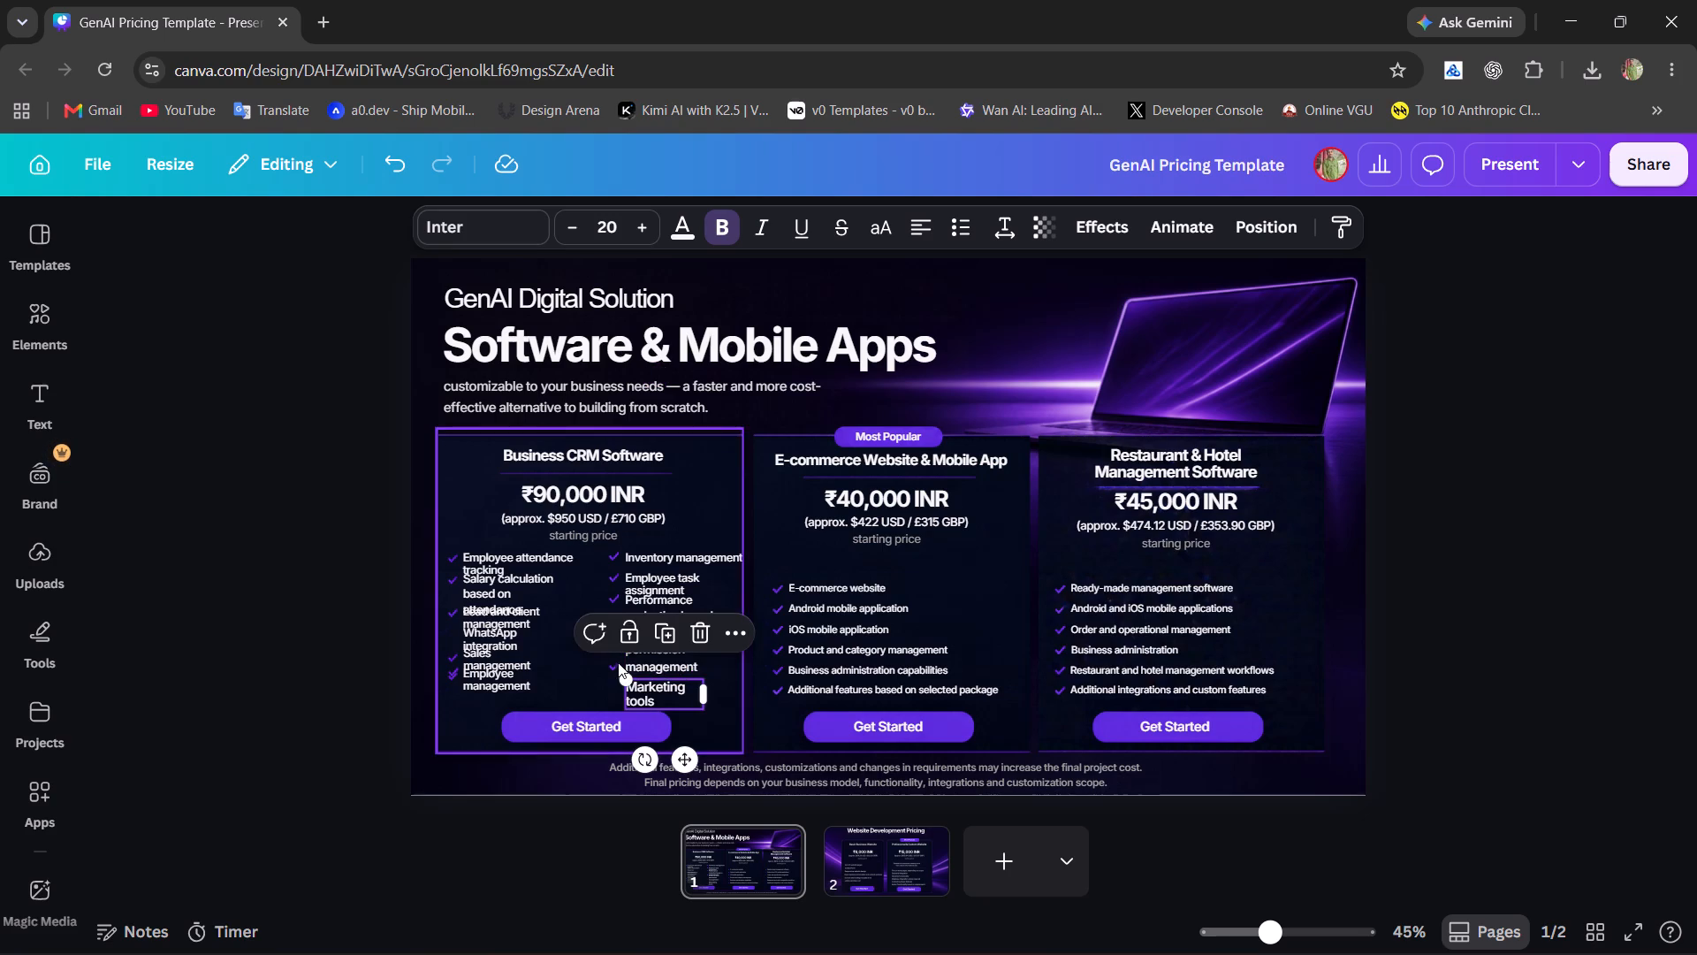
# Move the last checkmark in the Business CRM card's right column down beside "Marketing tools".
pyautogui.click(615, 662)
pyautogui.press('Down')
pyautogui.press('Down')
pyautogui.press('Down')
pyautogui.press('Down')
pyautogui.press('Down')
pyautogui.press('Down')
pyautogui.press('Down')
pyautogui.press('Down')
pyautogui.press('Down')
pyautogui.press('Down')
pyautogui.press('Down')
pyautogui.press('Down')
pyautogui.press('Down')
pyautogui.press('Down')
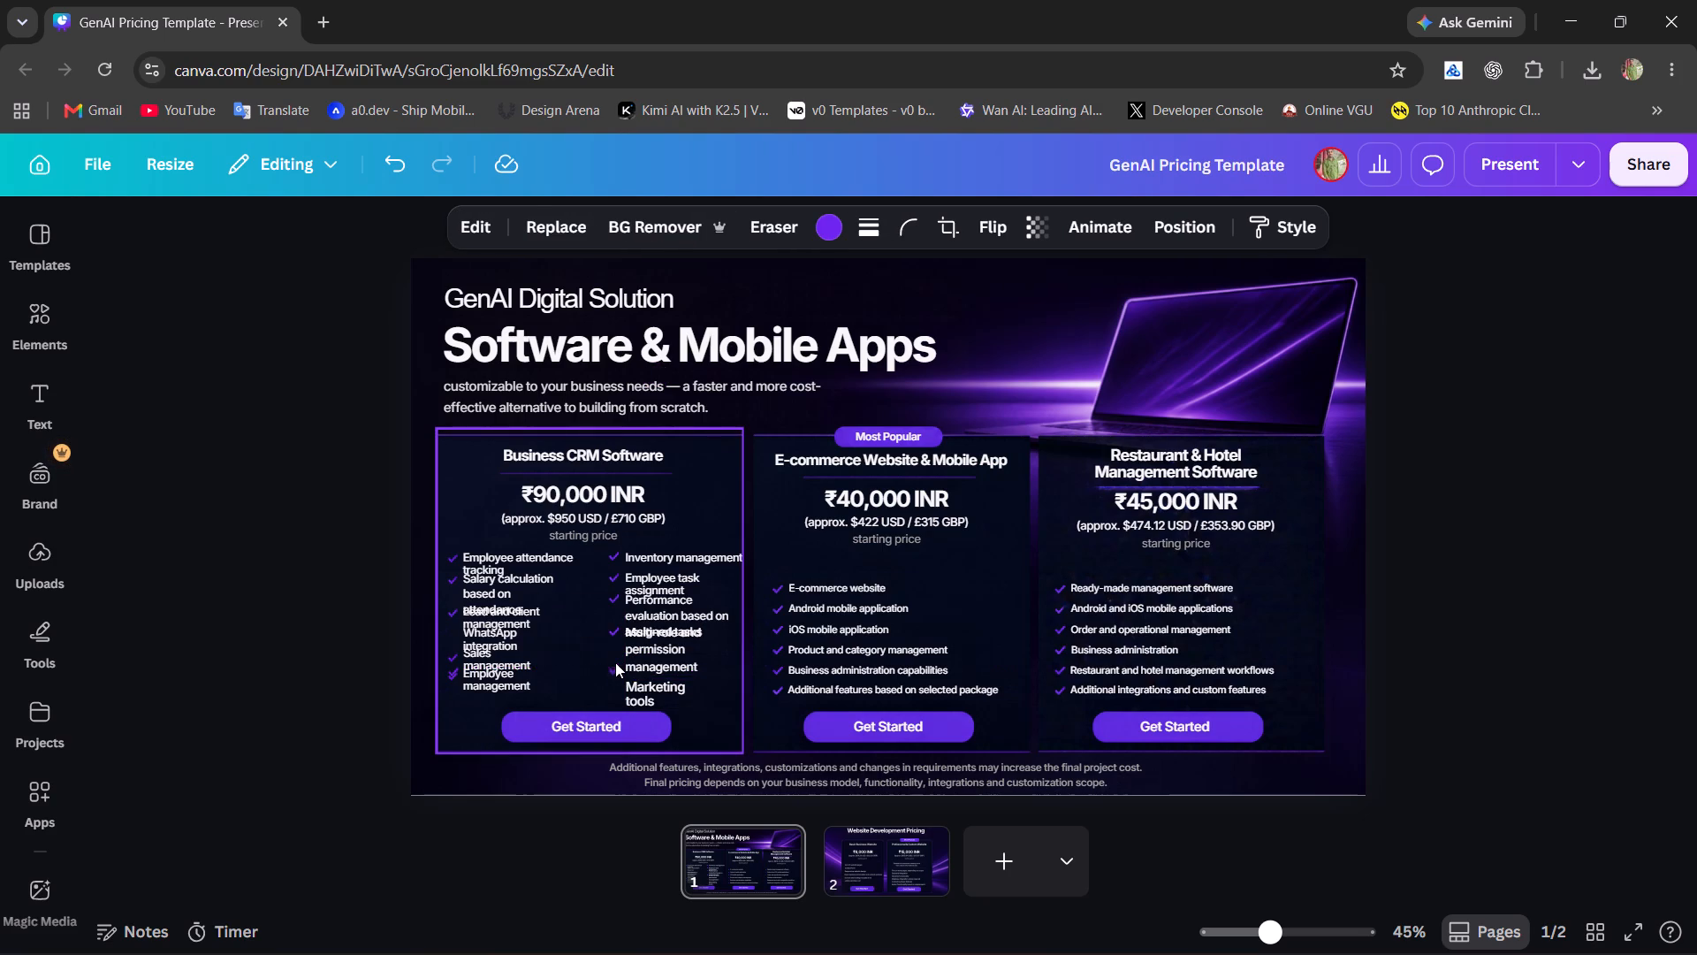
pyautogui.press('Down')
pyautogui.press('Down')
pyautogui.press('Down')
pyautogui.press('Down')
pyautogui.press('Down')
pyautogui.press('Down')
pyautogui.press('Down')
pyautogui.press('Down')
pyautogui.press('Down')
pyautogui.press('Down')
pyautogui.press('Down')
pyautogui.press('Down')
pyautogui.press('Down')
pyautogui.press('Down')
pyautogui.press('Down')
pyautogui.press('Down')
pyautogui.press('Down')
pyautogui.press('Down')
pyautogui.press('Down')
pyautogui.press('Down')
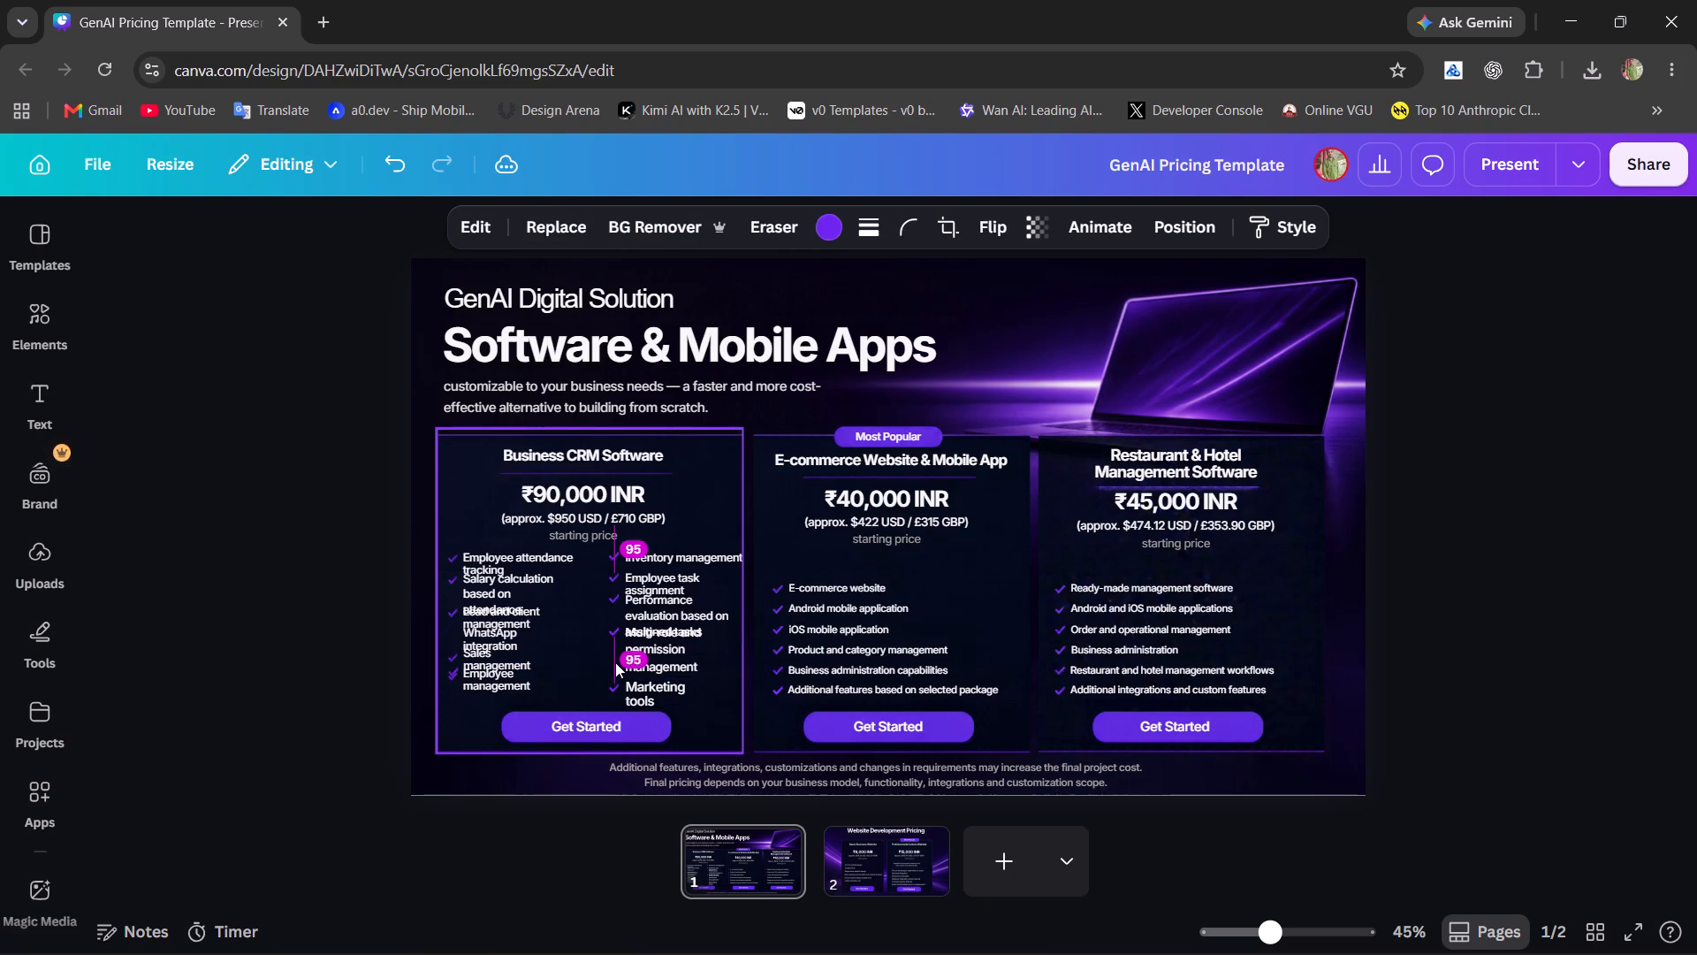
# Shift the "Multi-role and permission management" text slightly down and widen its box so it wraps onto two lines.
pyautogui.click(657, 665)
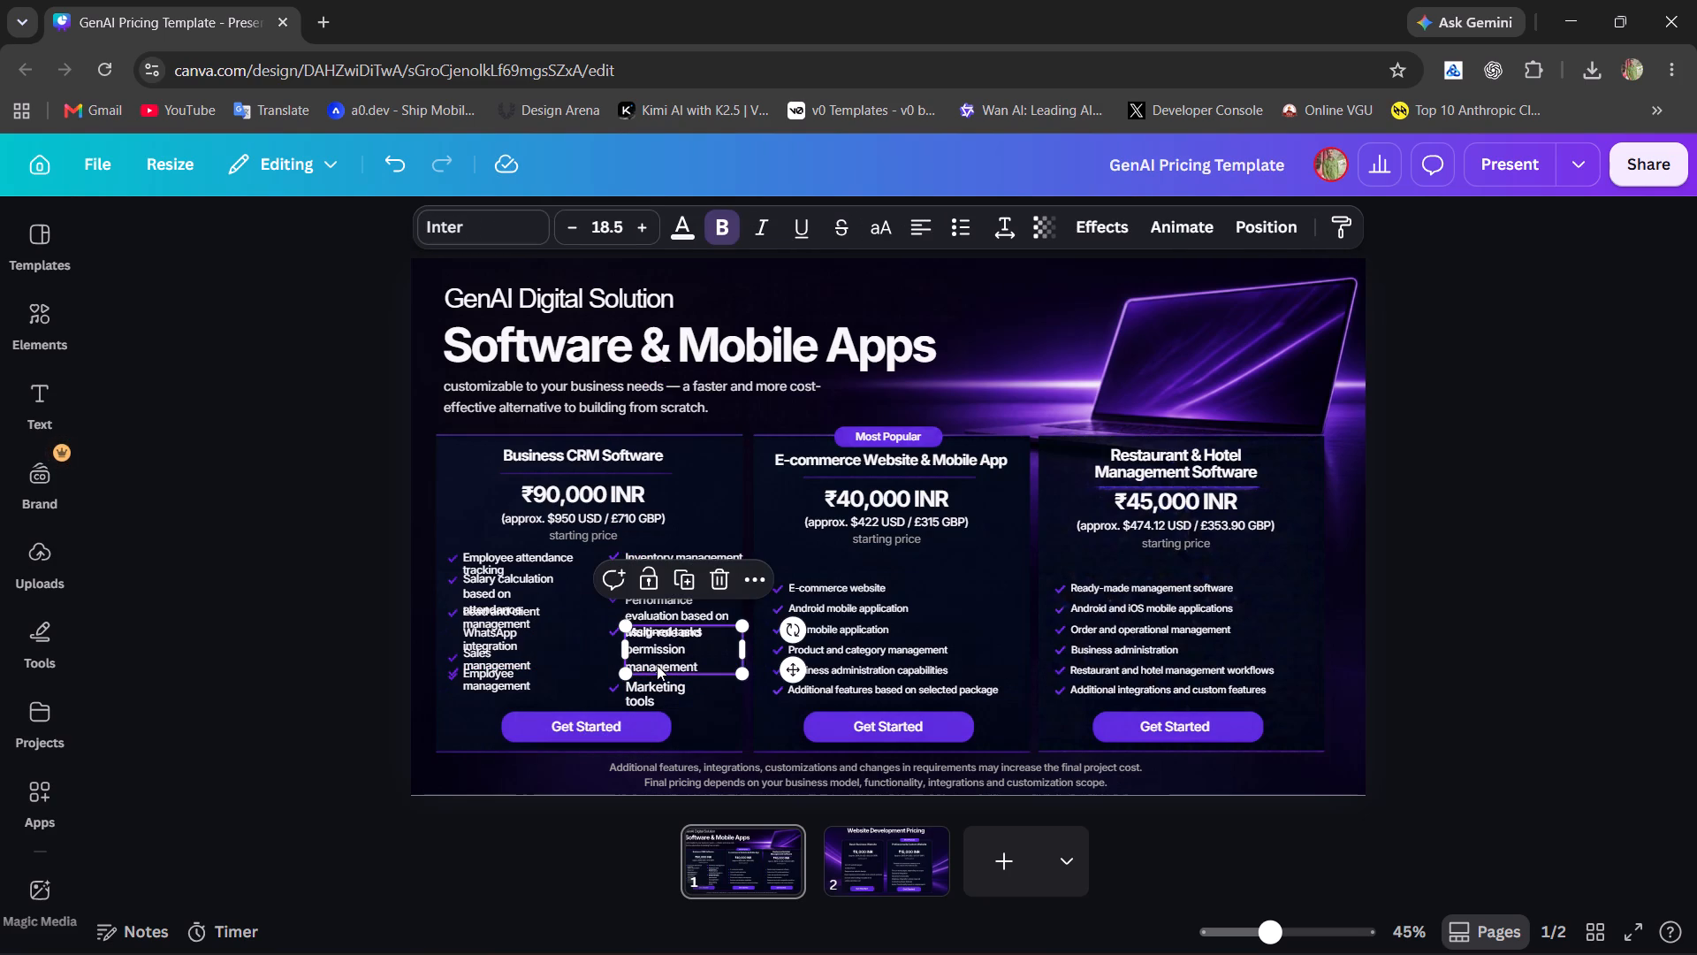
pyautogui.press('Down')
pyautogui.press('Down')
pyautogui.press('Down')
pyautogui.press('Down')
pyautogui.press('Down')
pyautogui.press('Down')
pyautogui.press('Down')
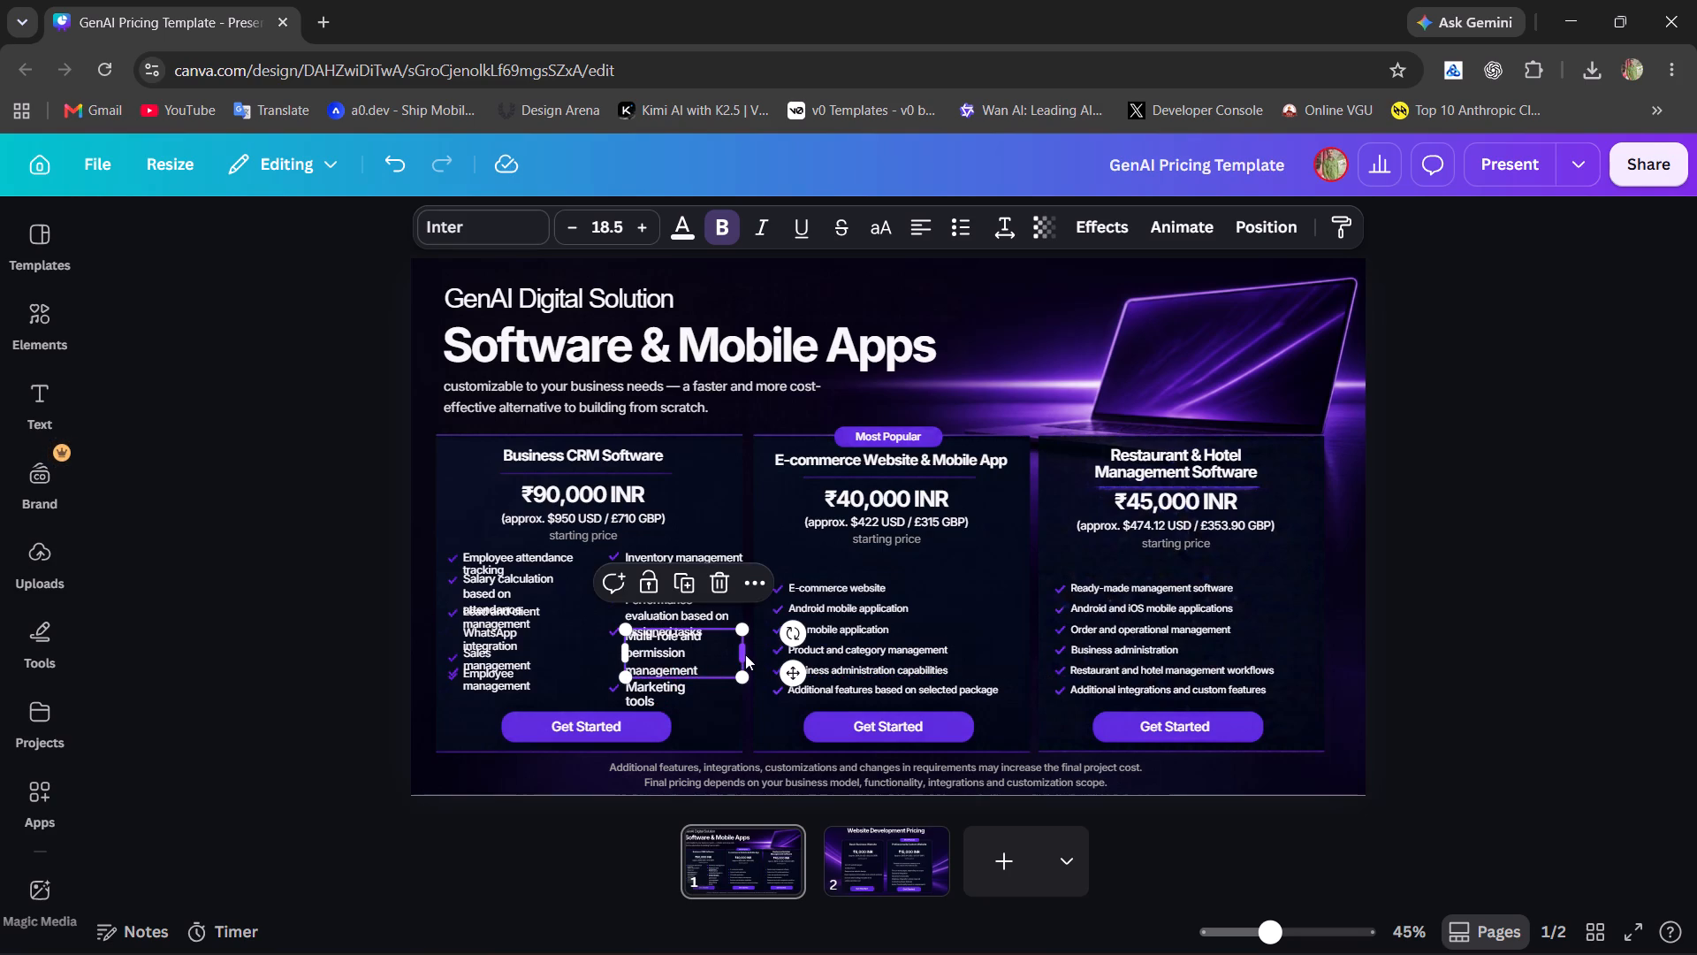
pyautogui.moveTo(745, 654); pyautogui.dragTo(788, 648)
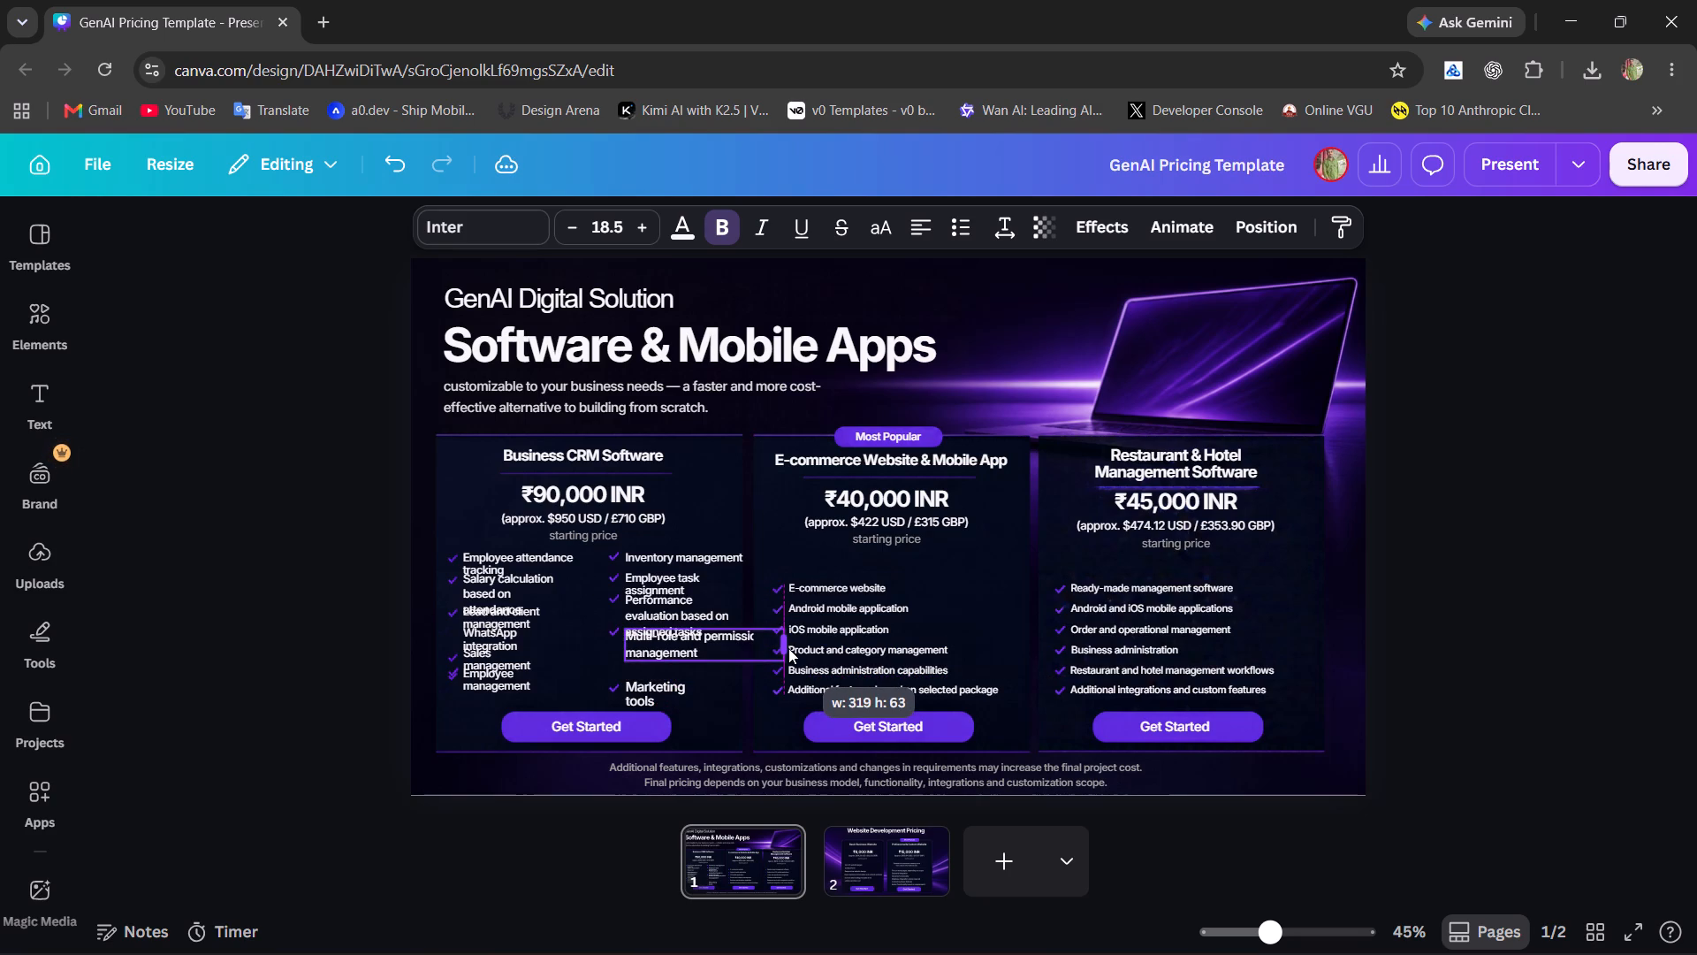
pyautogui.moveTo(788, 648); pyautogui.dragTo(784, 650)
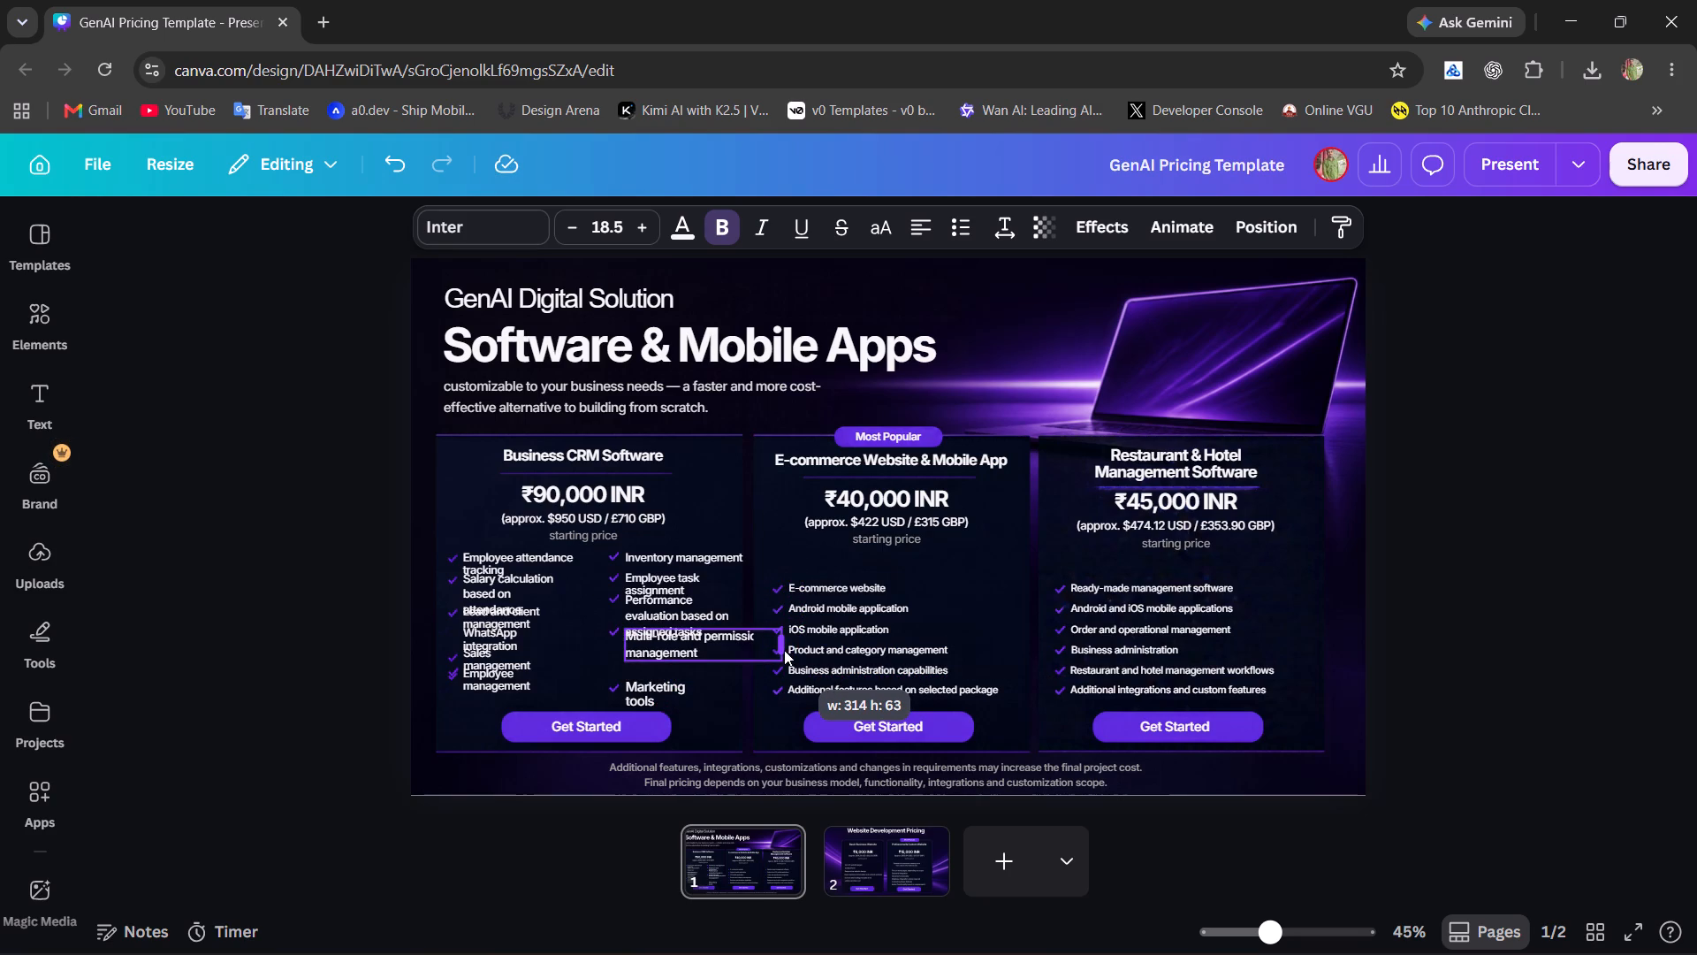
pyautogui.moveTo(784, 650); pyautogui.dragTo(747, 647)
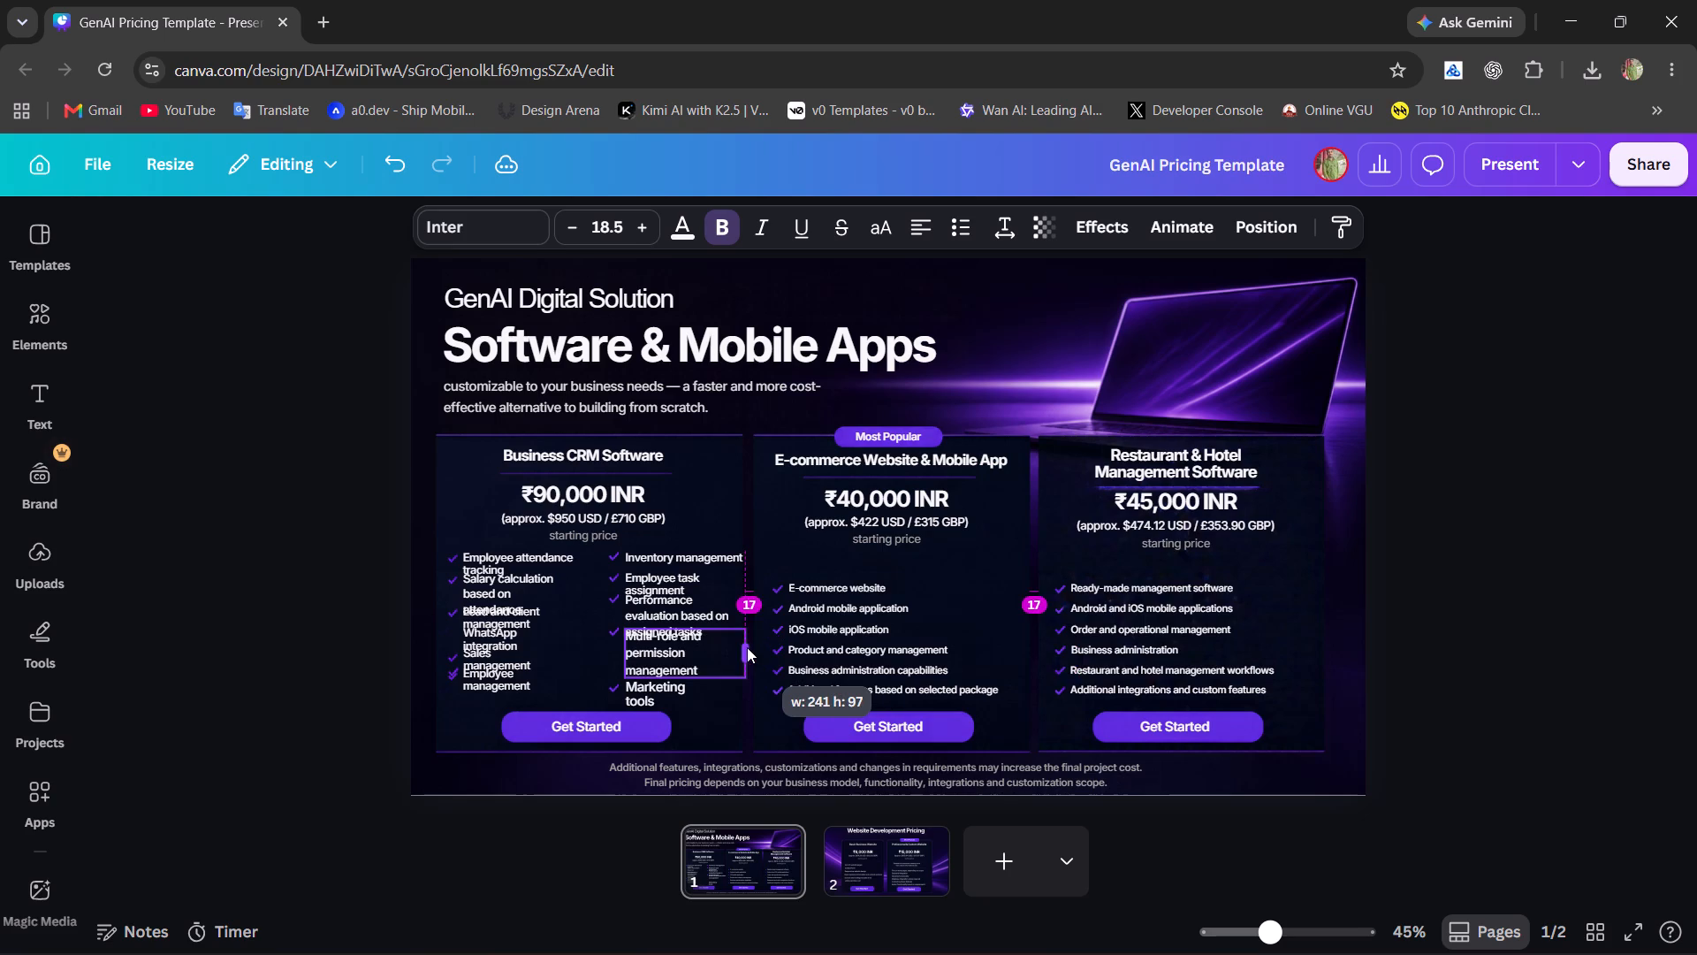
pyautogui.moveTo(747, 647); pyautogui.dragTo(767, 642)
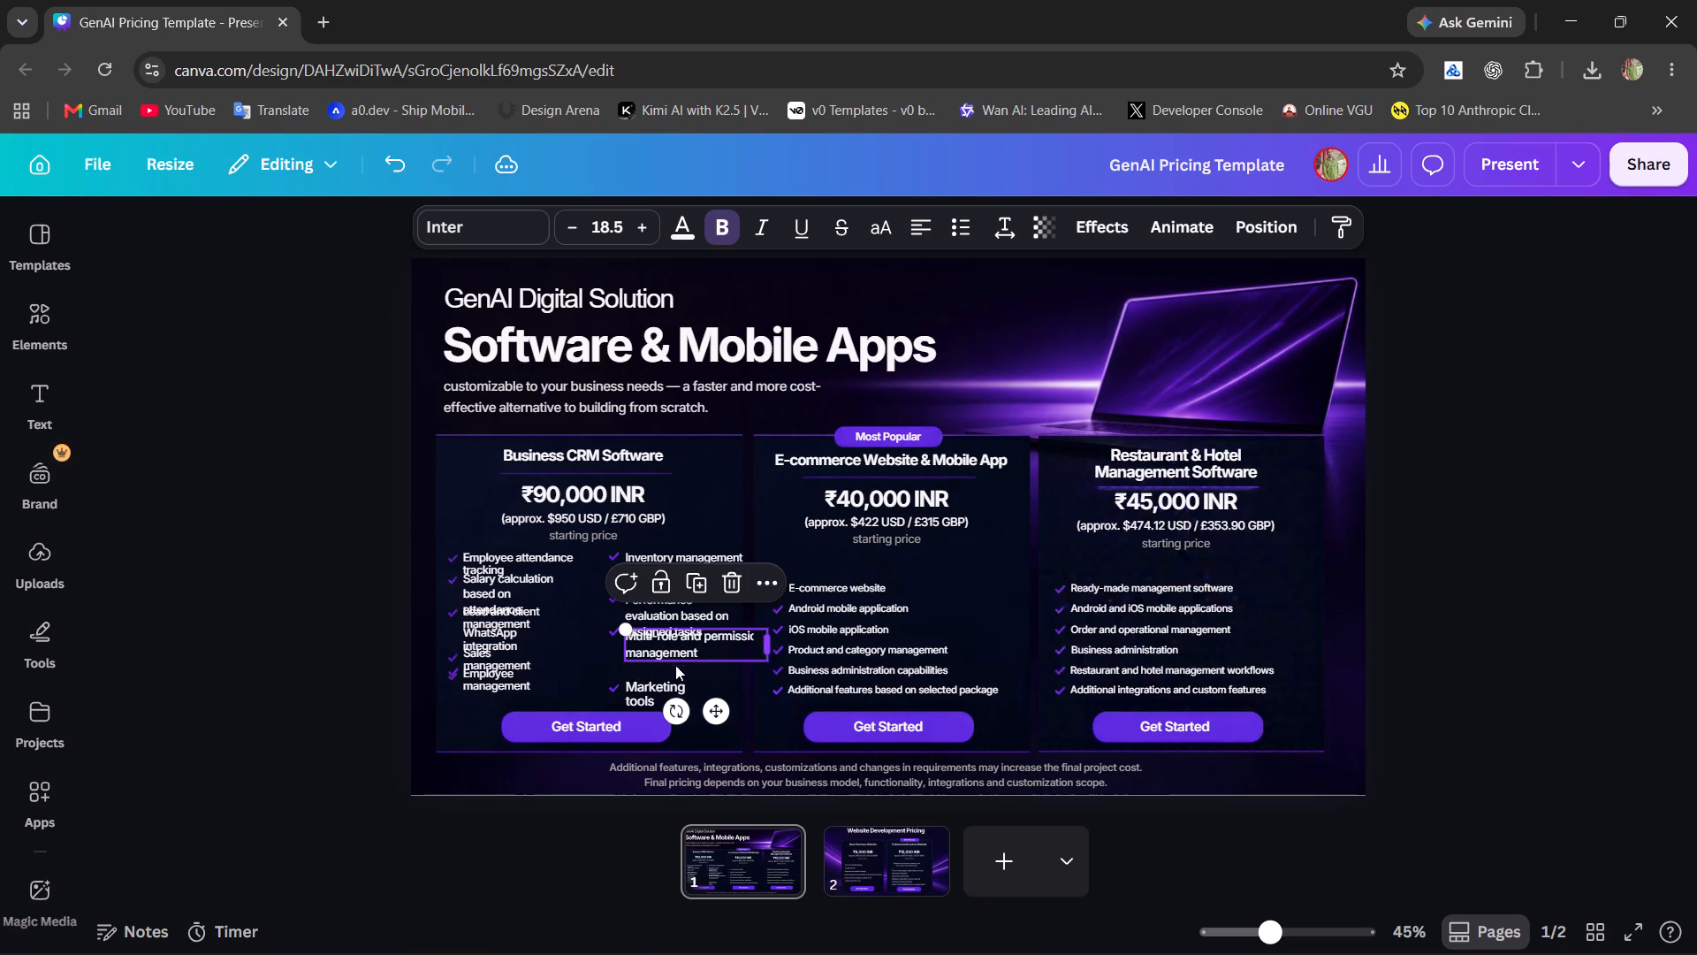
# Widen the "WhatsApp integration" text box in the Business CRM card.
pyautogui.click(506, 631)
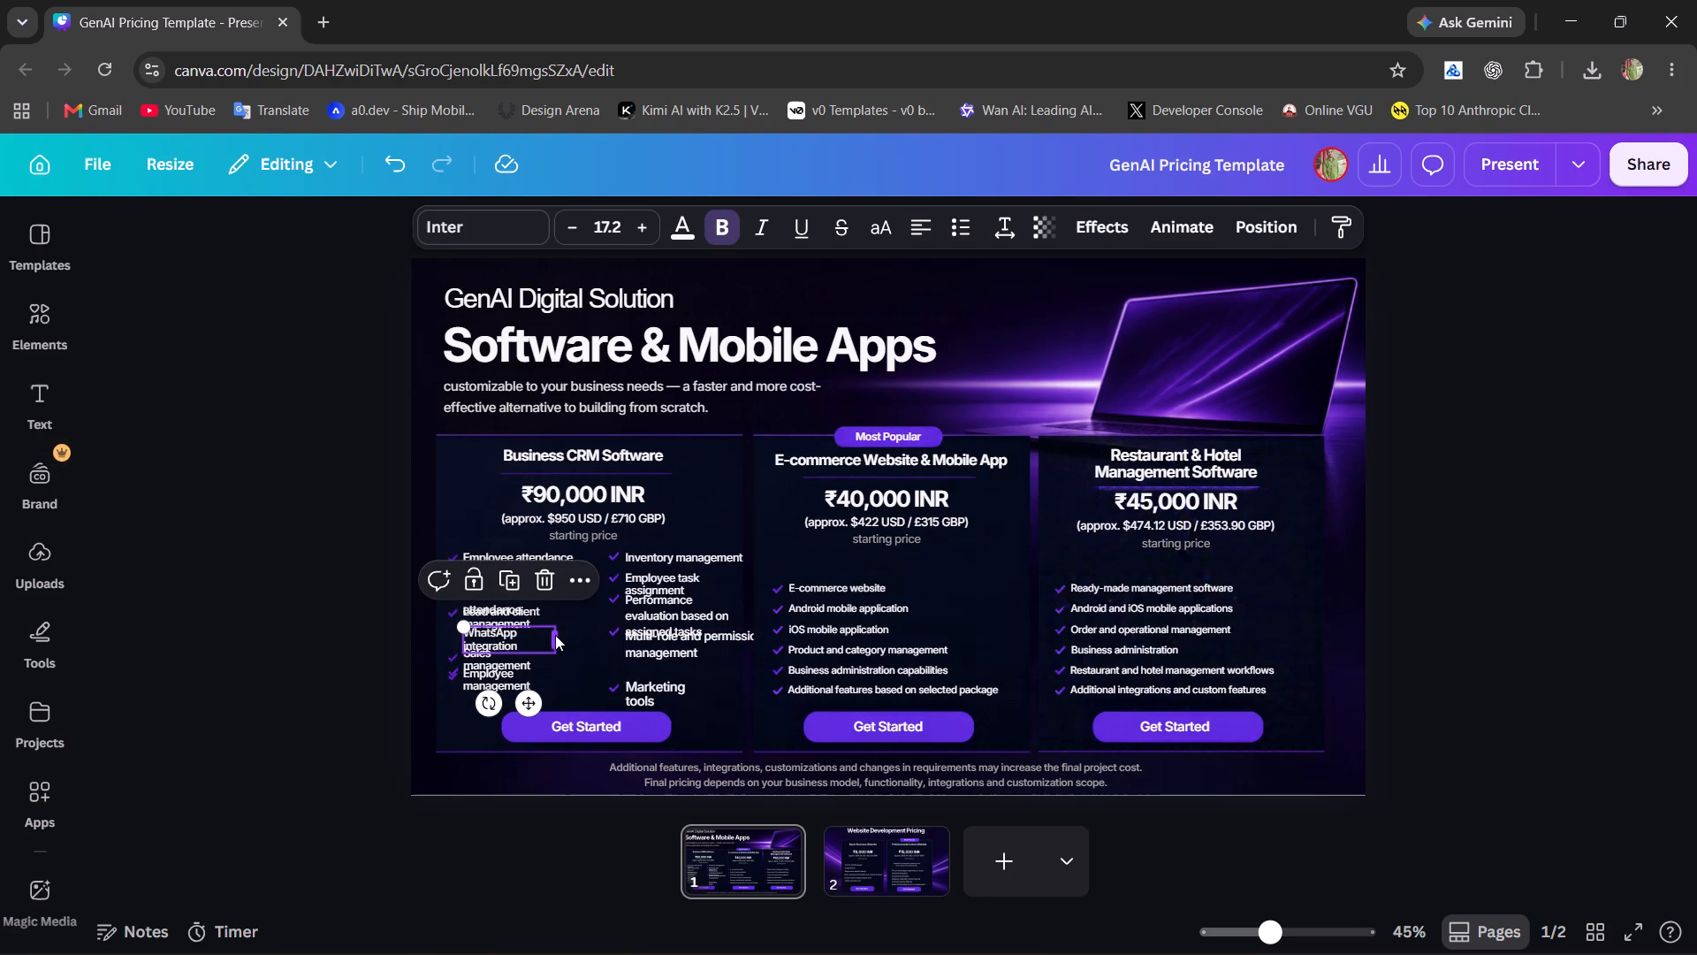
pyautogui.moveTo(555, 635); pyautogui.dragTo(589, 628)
# Undo the recent edits back to before the Business CRM card's feature list was enlarged and the card headings were raised.
pyautogui.hotkey('ctrl', 'z')
pyautogui.hotkey('ctrl', 'z')
pyautogui.hotkey('ctrl', 'z')
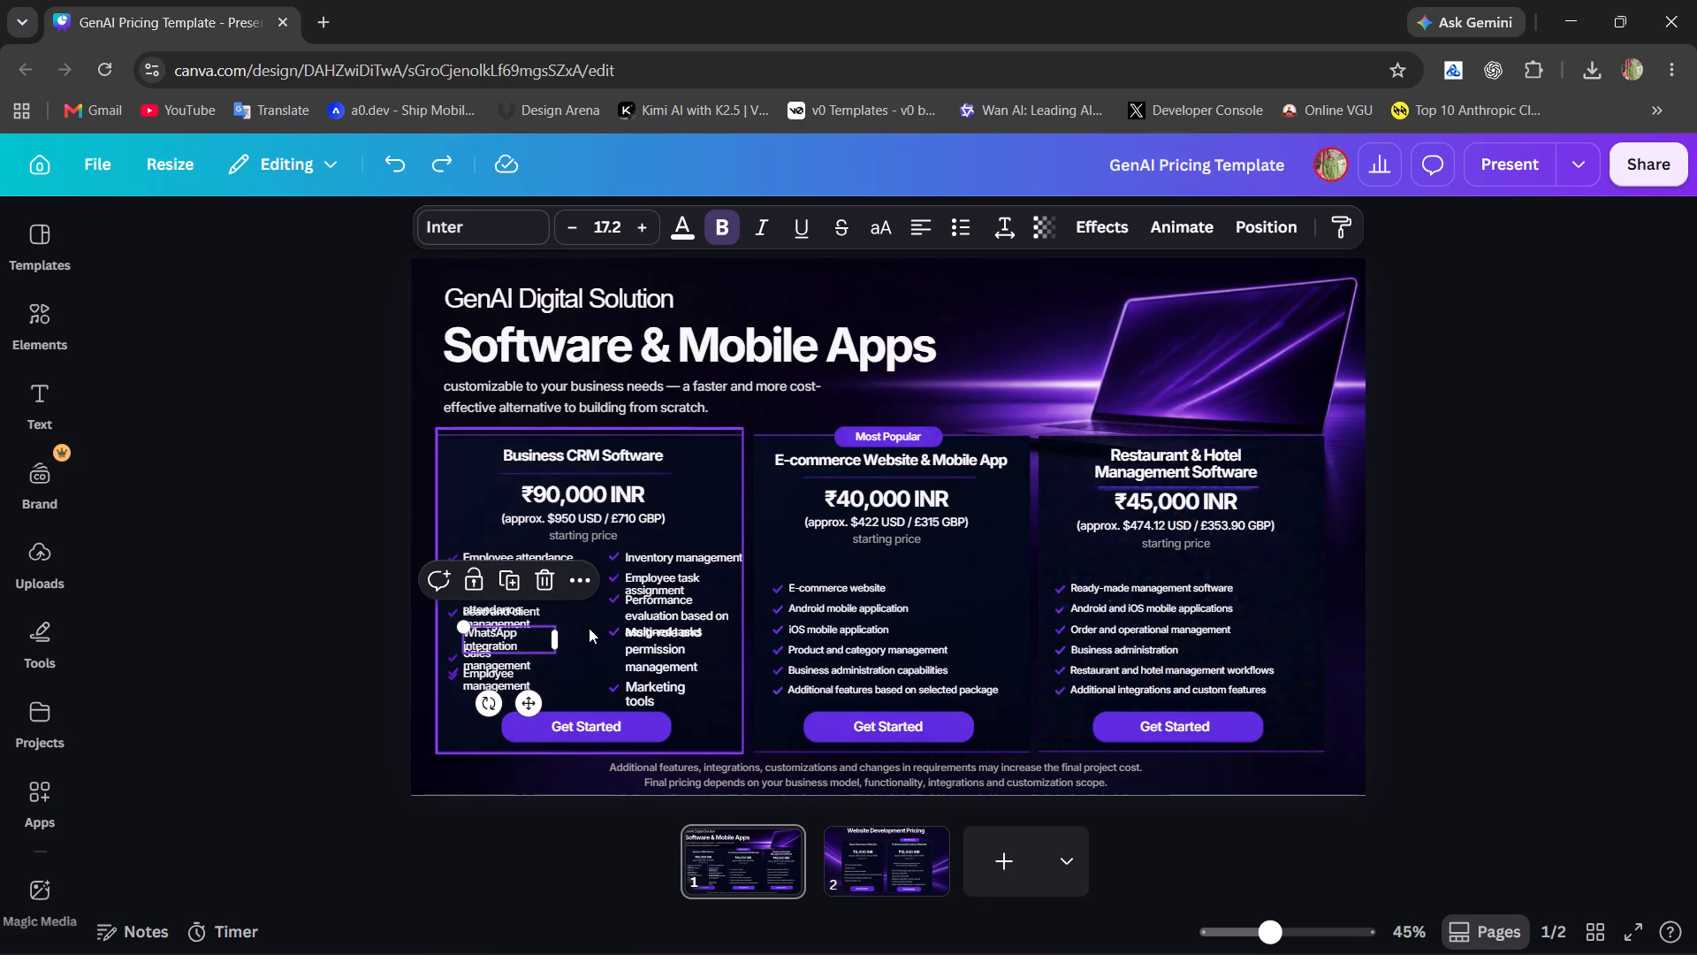
pyautogui.hotkey('ctrl', 'z')
pyautogui.hotkey('ctrl', 'z')
pyautogui.hotkey('ctrl', 'z')
pyautogui.hotkey('ctrl', 'z')
pyautogui.hotkey('ctrl', 'z')
pyautogui.hotkey('ctrl', 'z')
pyautogui.hotkey('ctrl', 'z')
pyautogui.hotkey('ctrl', 'z')
pyautogui.hotkey('ctrl', 'z')
pyautogui.hotkey('ctrl', 'z')
pyautogui.hotkey('ctrl', 'z')
pyautogui.hotkey('ctrl', 'z')
pyautogui.hotkey('ctrl', 'z')
pyautogui.hotkey('ctrl', 'z')
pyautogui.hotkey('ctrl', 'z')
pyautogui.hotkey('ctrl', 'z')
pyautogui.hotkey('ctrl', 'z')
pyautogui.hotkey('ctrl', 'z')
pyautogui.hotkey('ctrl', 'z')
pyautogui.hotkey('ctrl', 'z')
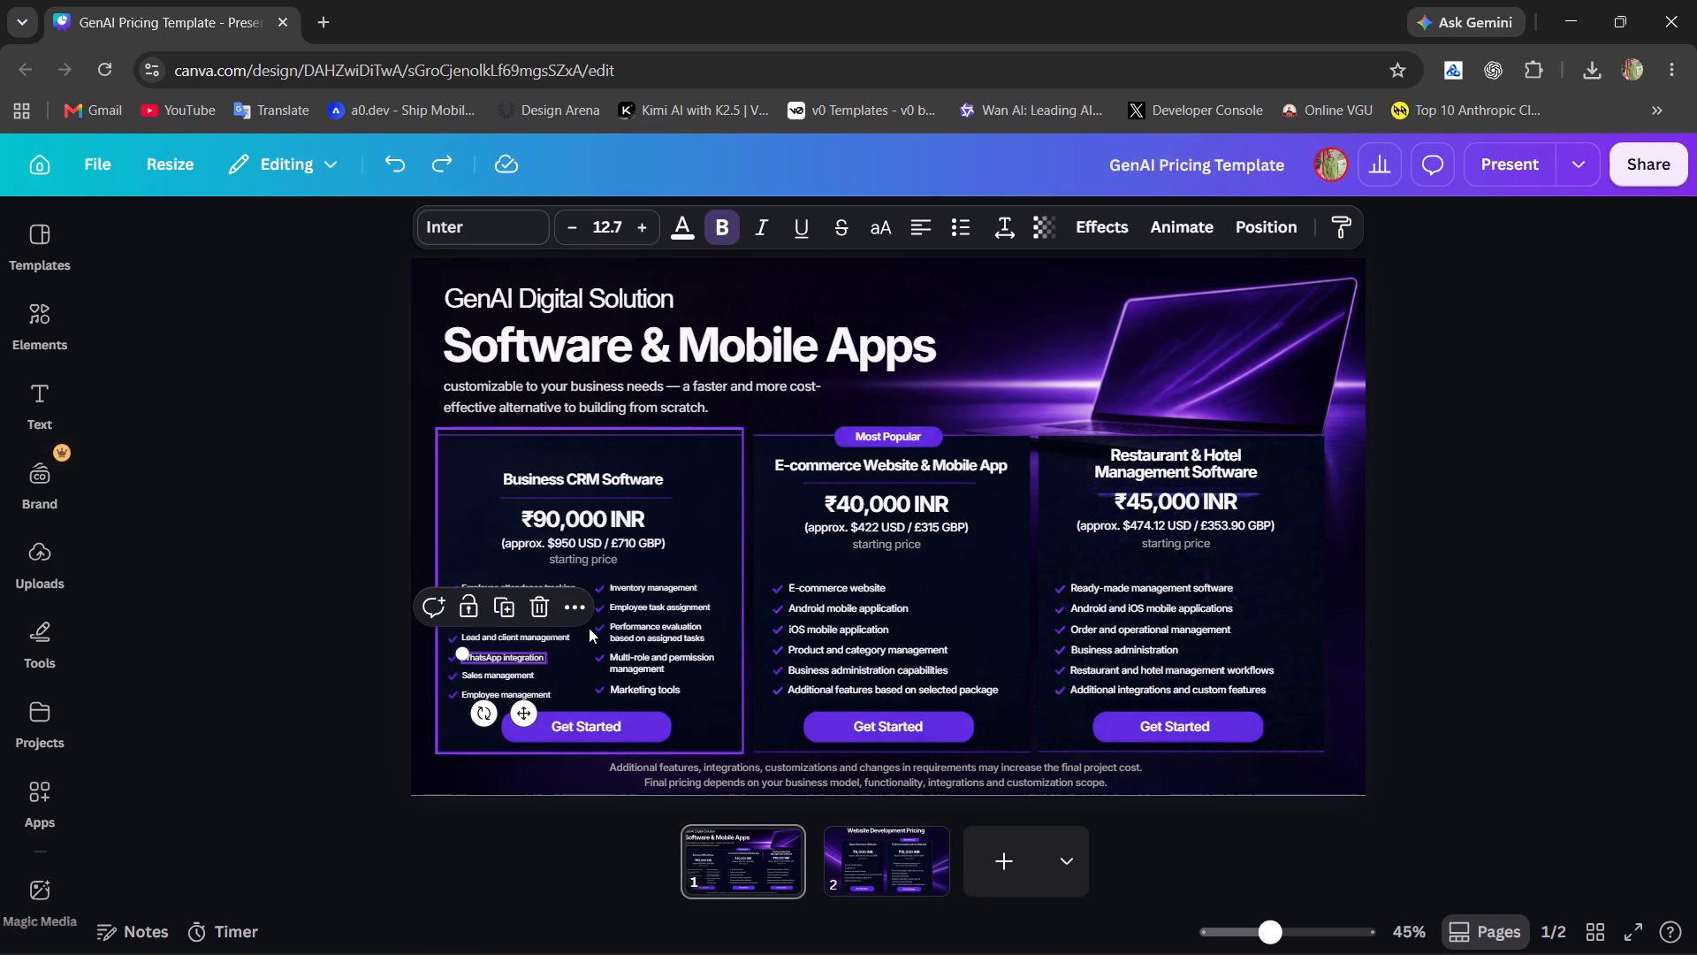
# Redo the upward moves of the card titles and prices, keeping the Business CRM feature list at its original position.
pyautogui.hotkey('ctrl', 'y')
pyautogui.hotkey('ctrl', 'y')
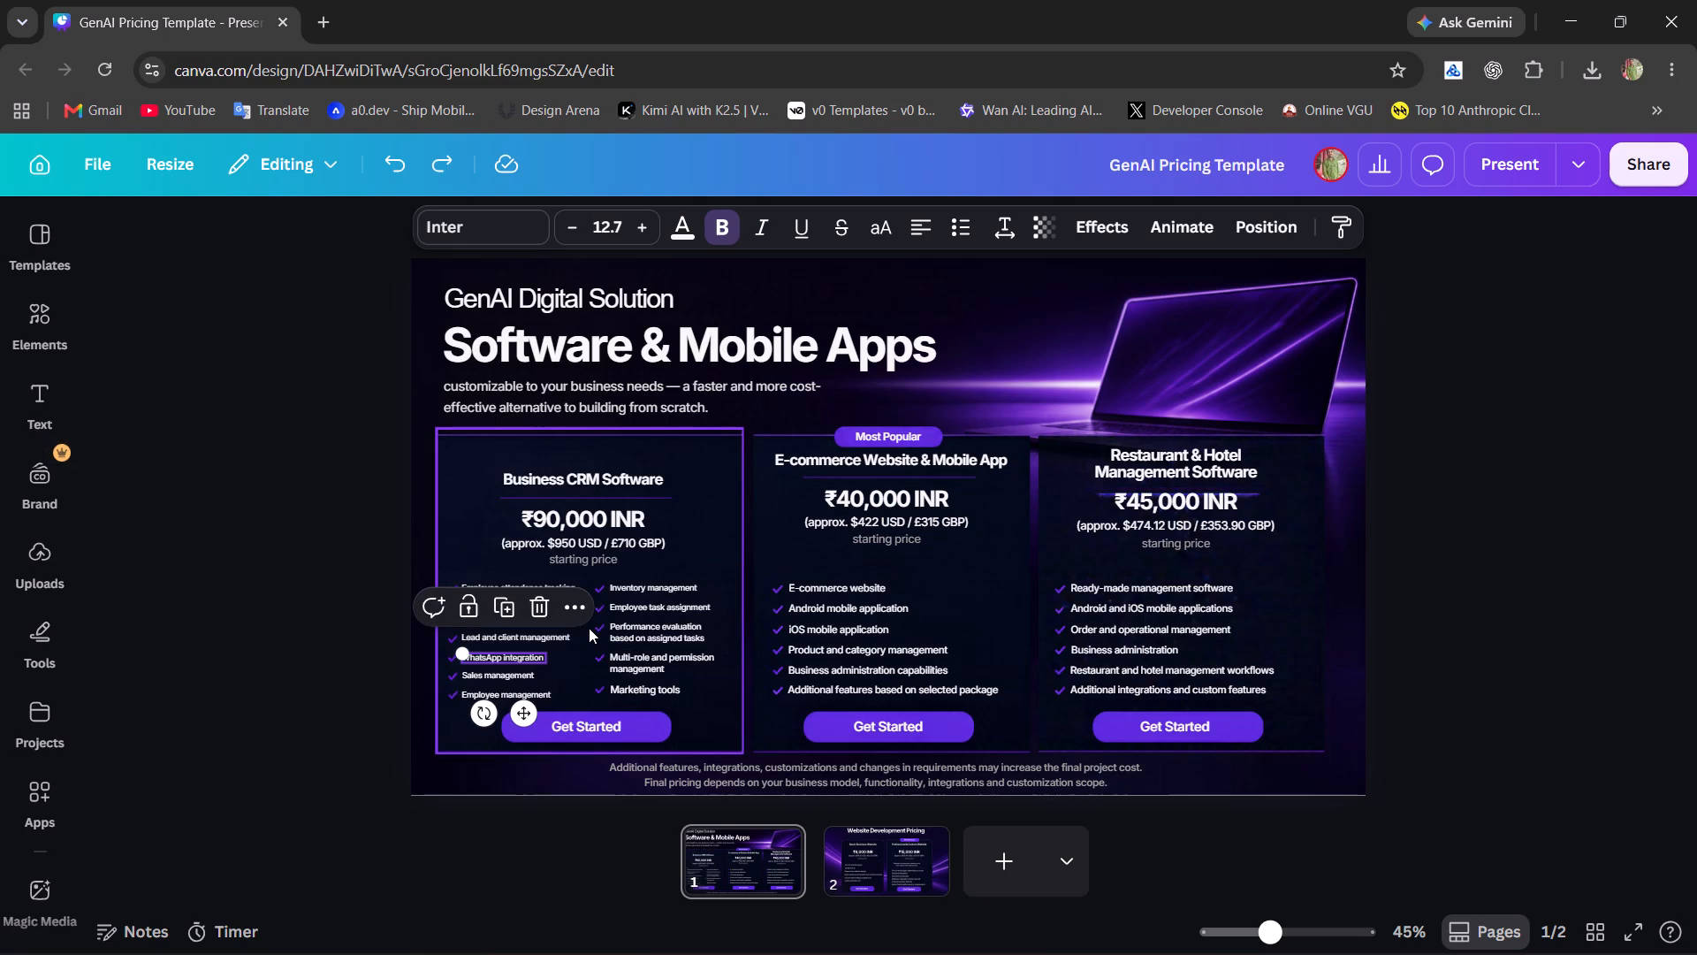
pyautogui.hotkey('ctrl', 'y')
pyautogui.hotkey('ctrl', 'y')
pyautogui.hotkey('ctrl', 'y')
pyautogui.hotkey('ctrl', 'y')
pyautogui.hotkey('ctrl', 'y')
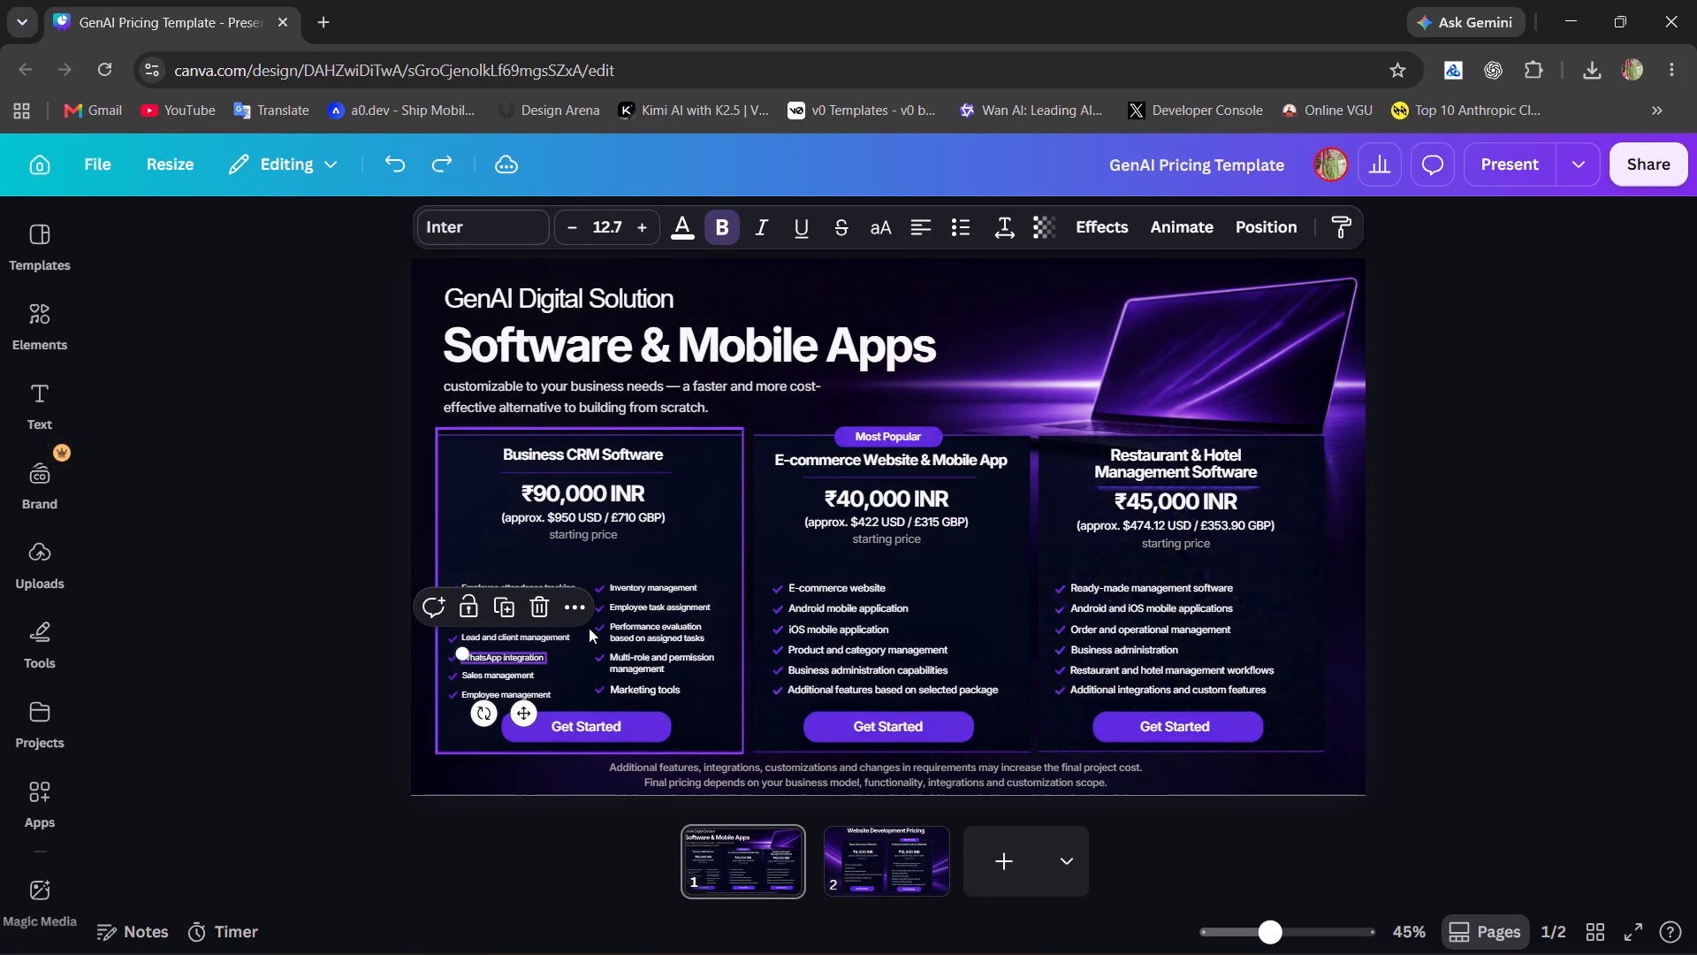
pyautogui.hotkey('ctrl', 'y')
pyautogui.hotkey('ctrl', 'y')
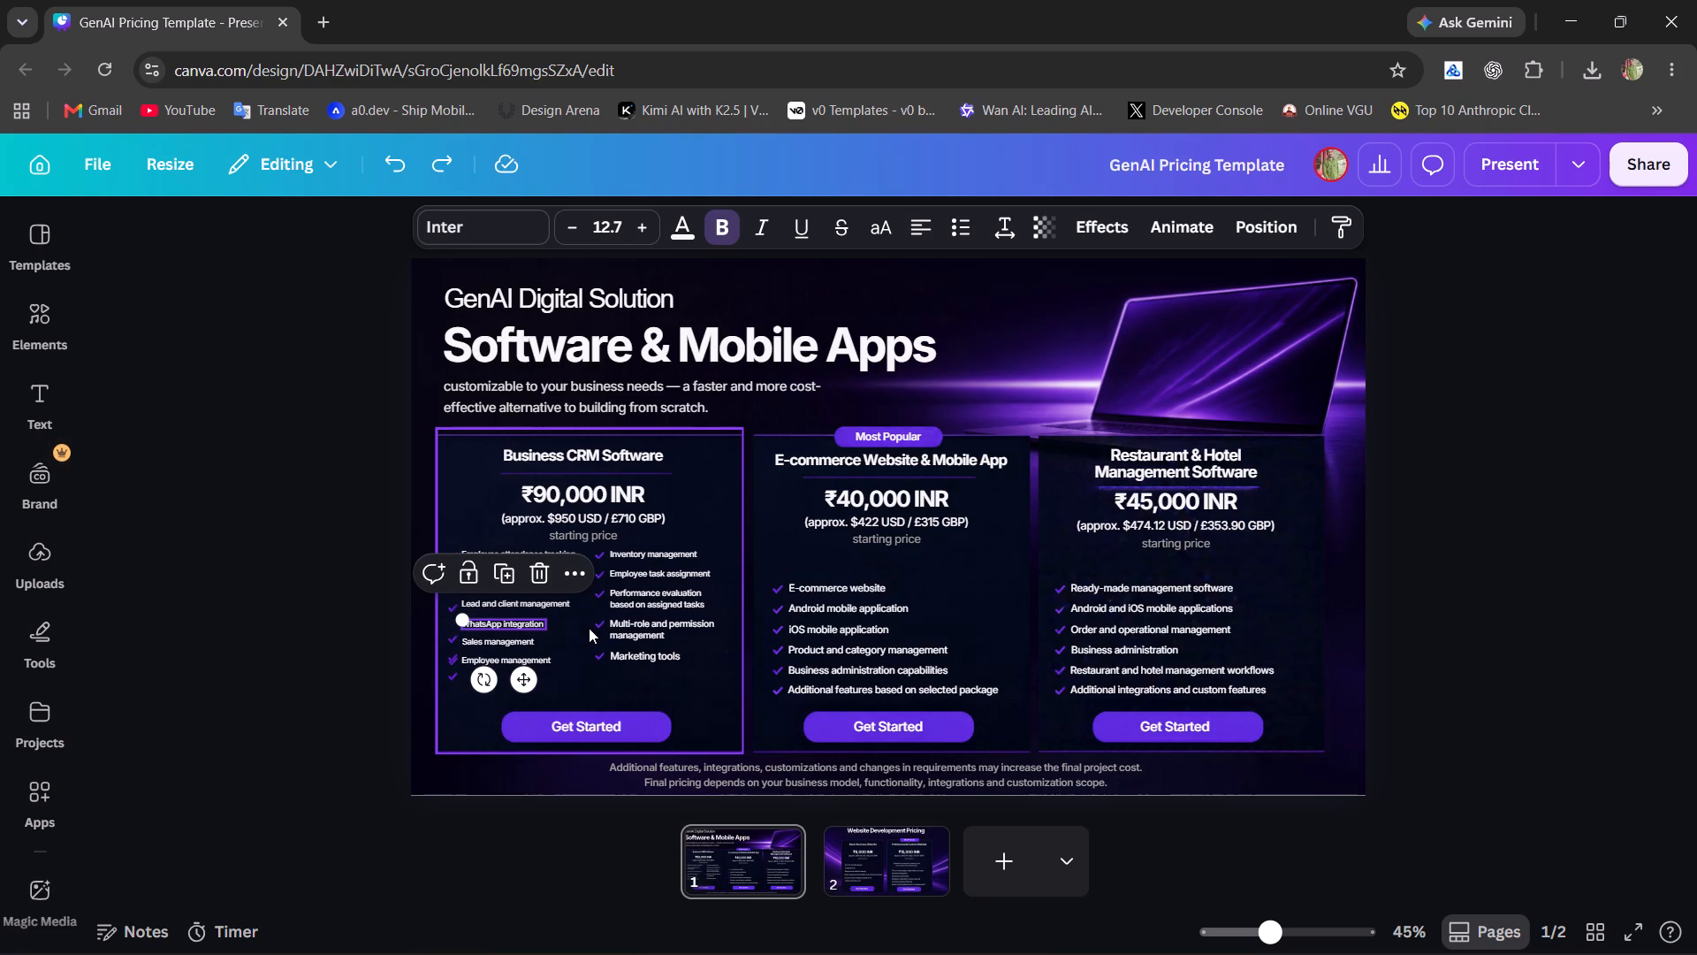
pyautogui.hotkey('ctrl', 'z')
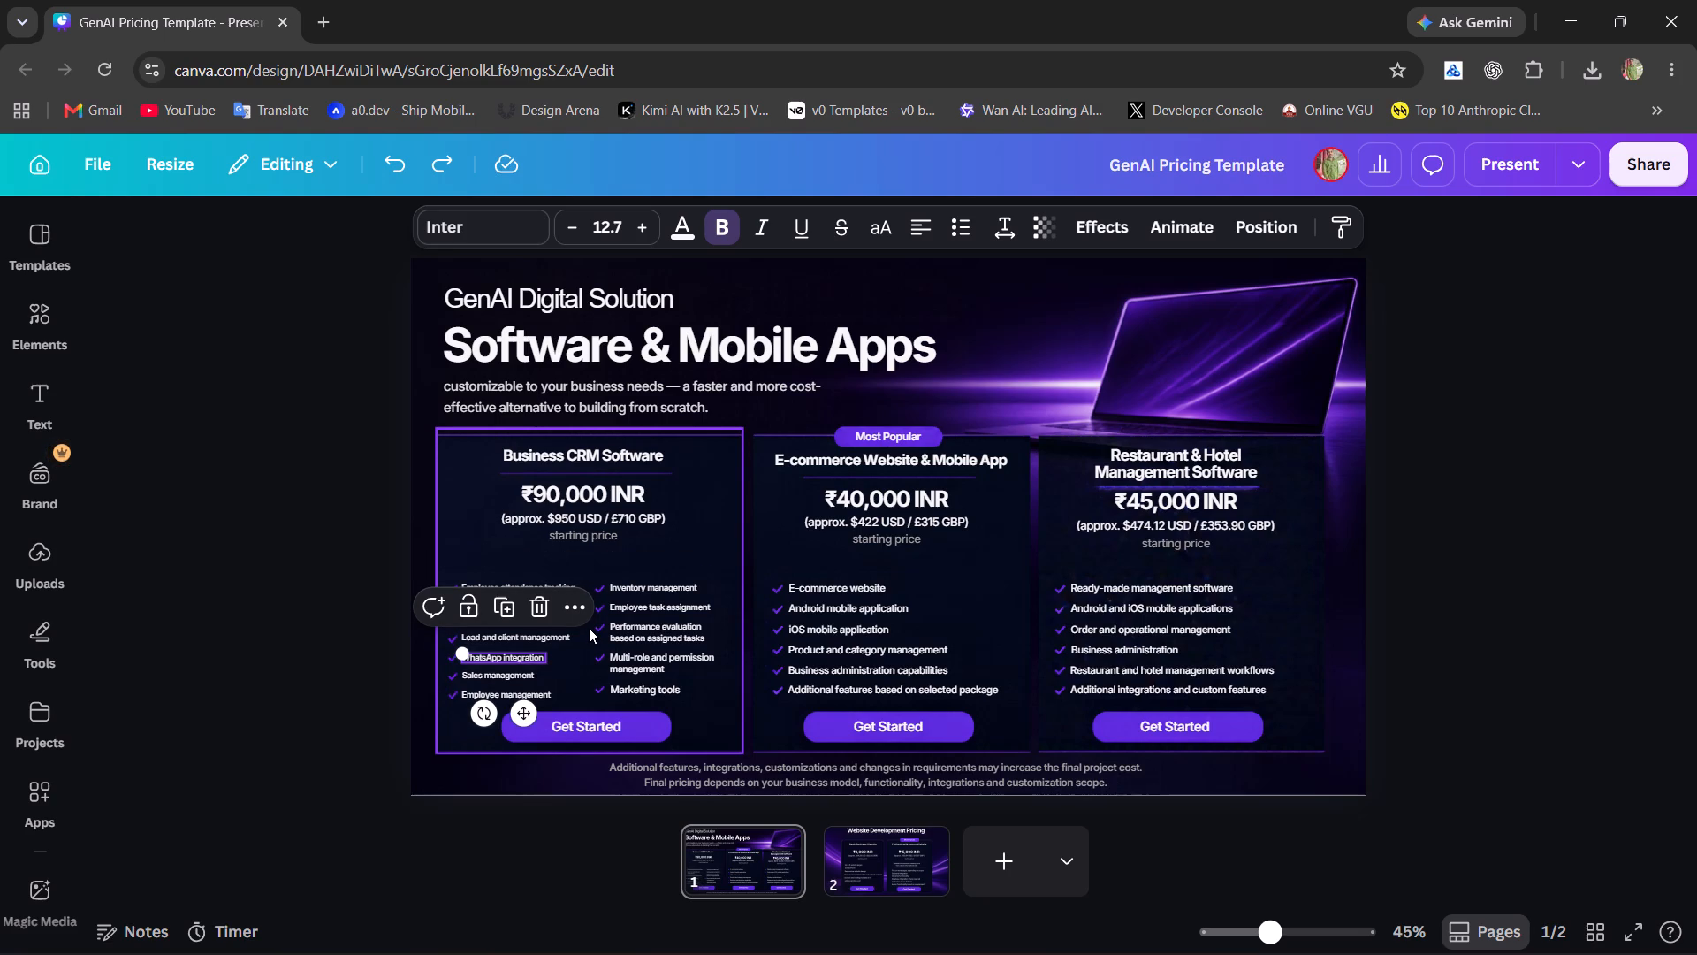
# Increase the font size of the "Employee attendance tracking" text to 13.7.
pyautogui.click(680, 696)
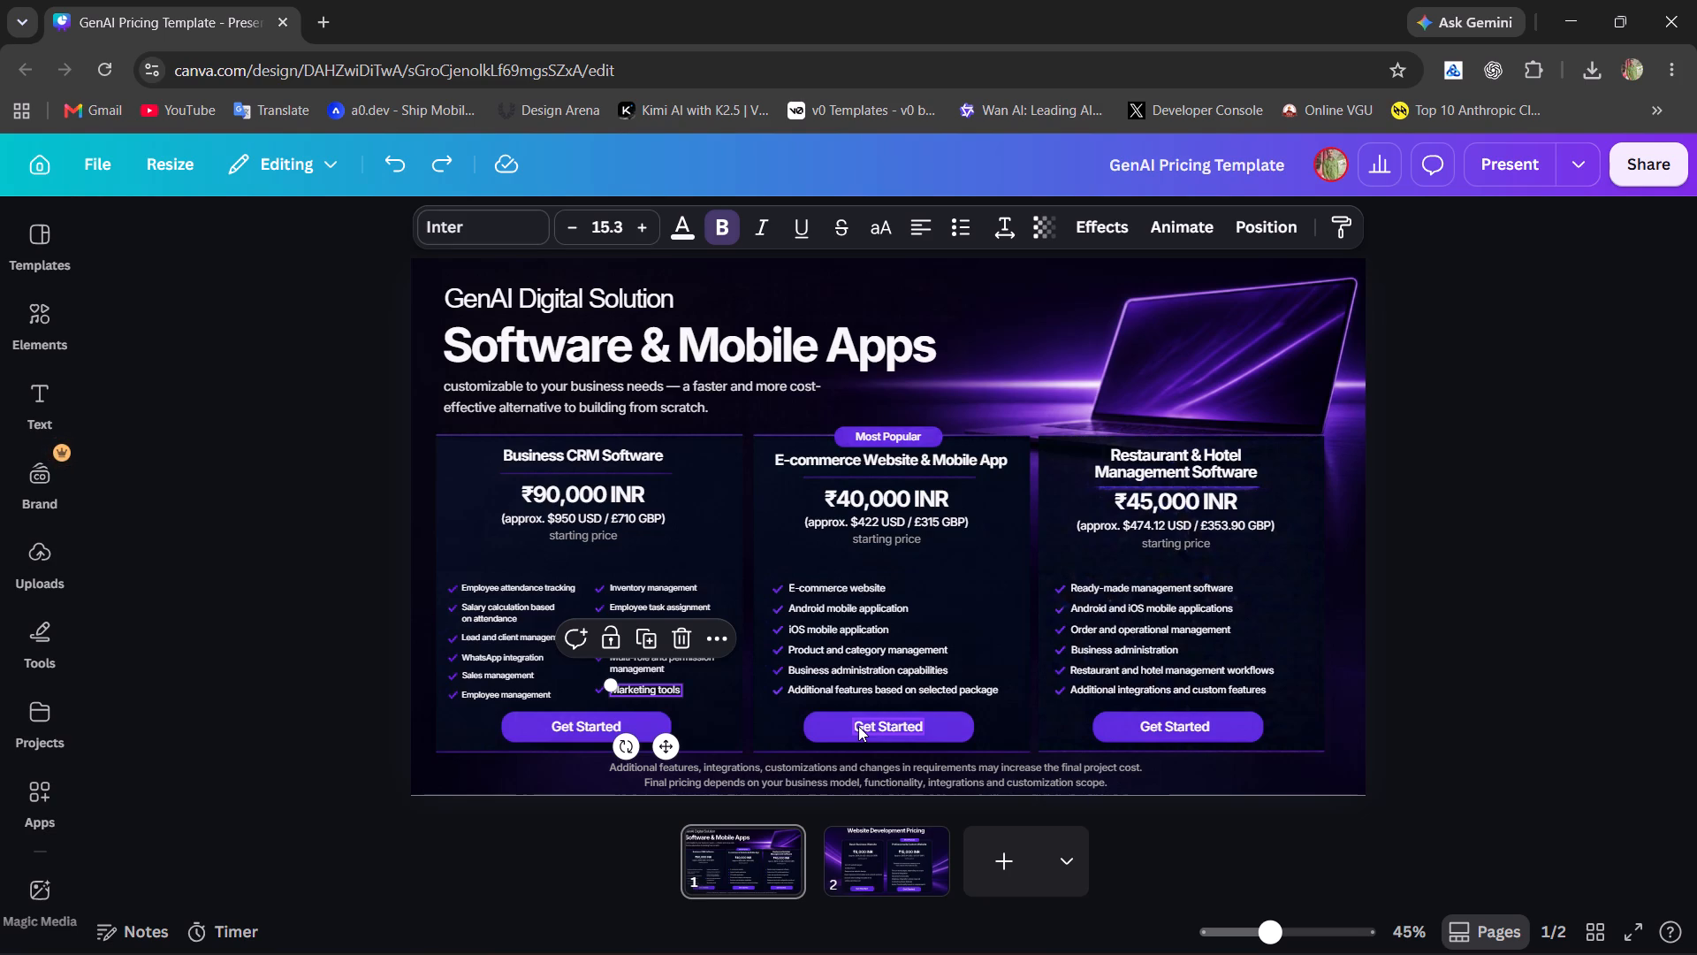
pyautogui.click(564, 591)
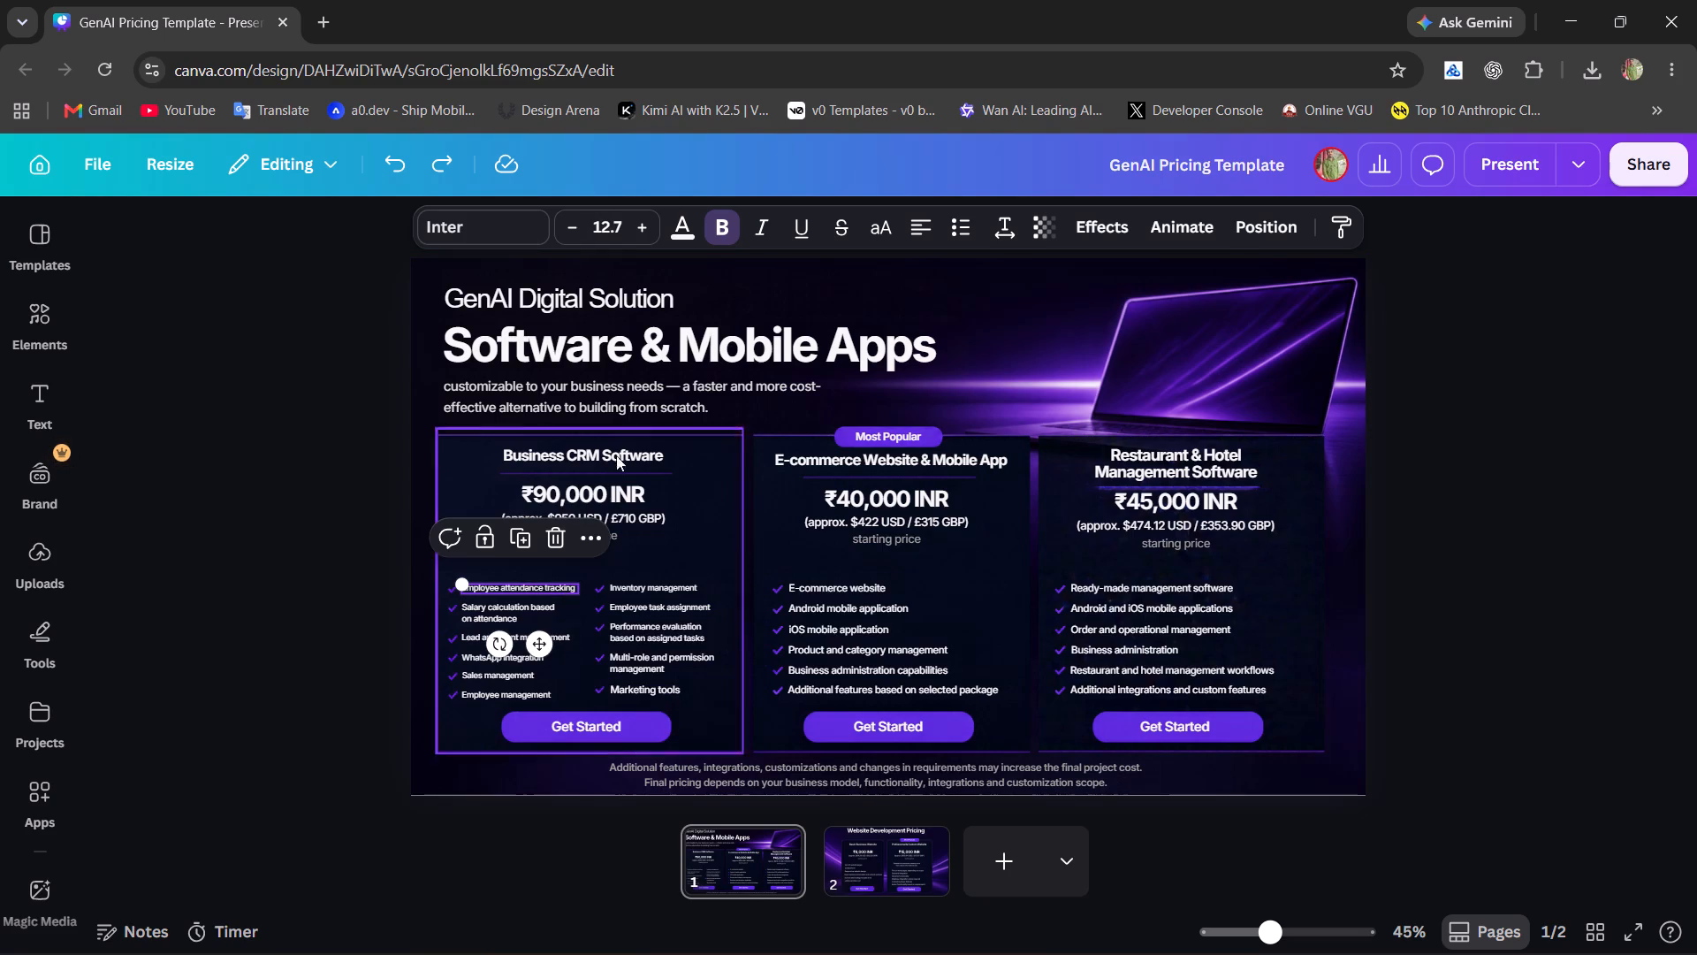
pyautogui.click(646, 233)
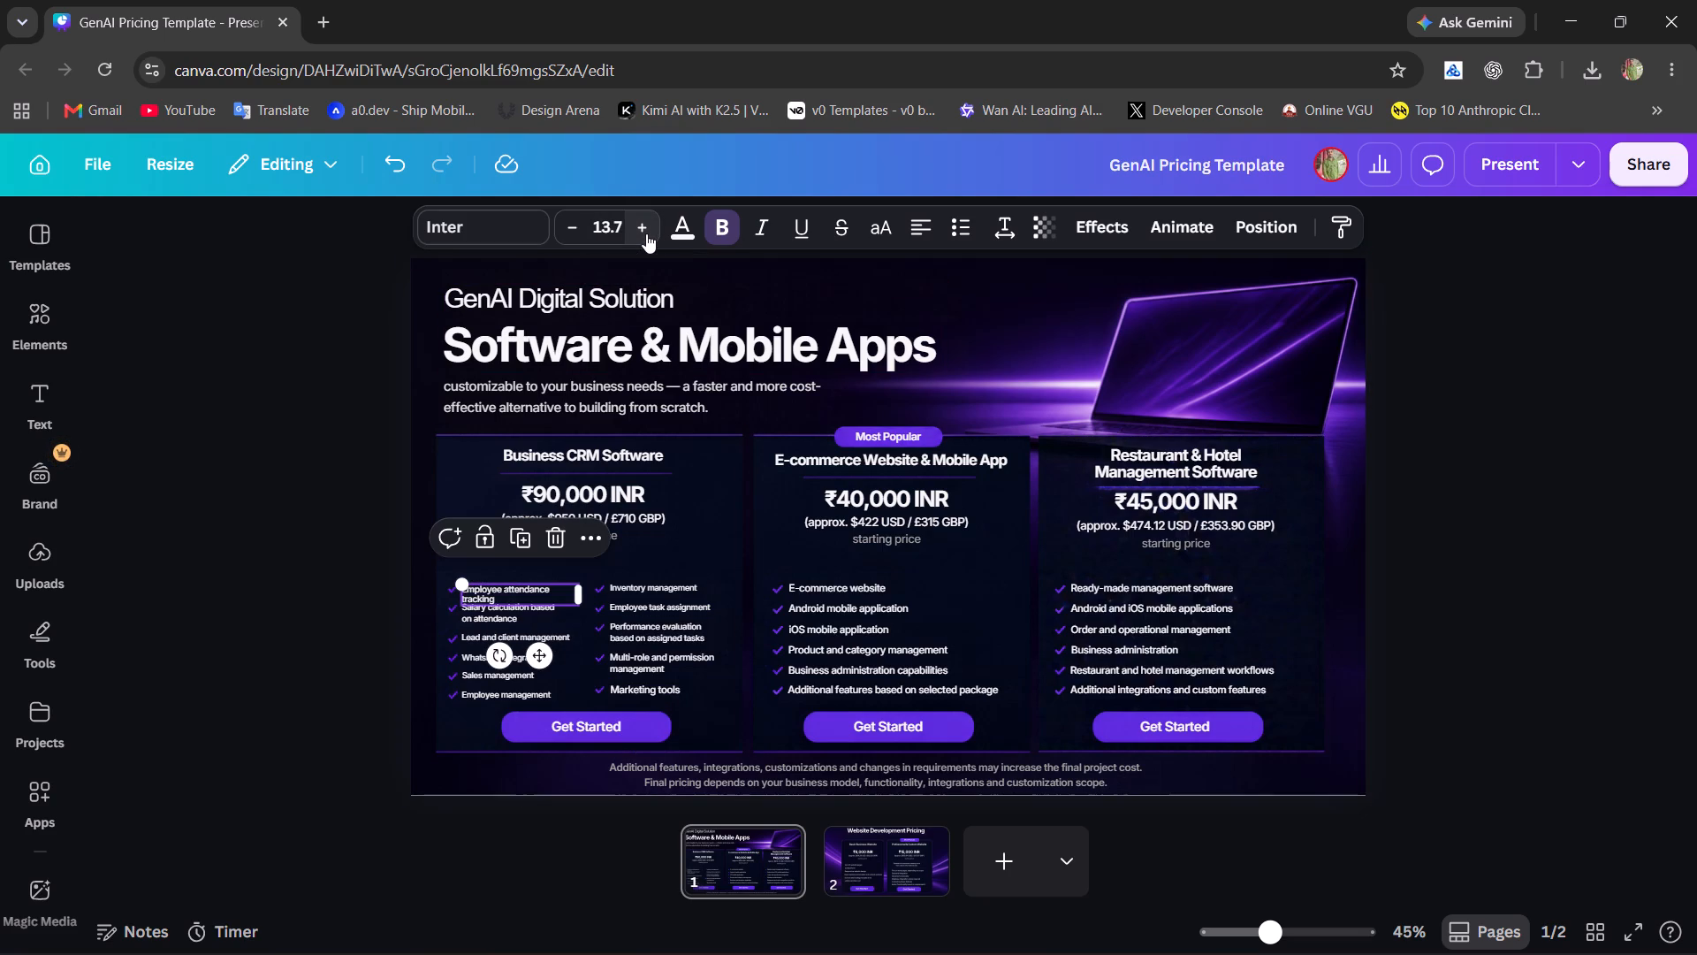
# Move the "Employee attendance tracking" text up to just beneath the Business CRM card's starting price label.
pyautogui.press('Up')
pyautogui.press('Up')
pyautogui.press('Up')
pyautogui.press('Up')
pyautogui.press('Up')
pyautogui.press('Up')
pyautogui.press('Up')
pyautogui.press('Up')
pyautogui.press('Up')
pyautogui.press('Up')
pyautogui.press('Up')
pyautogui.press('Up')
pyautogui.press('Up')
pyautogui.press('Up')
pyautogui.press('Up')
pyautogui.press('Up')
pyautogui.press('Up')
pyautogui.press('Up')
pyautogui.press('Up')
pyautogui.press('Up')
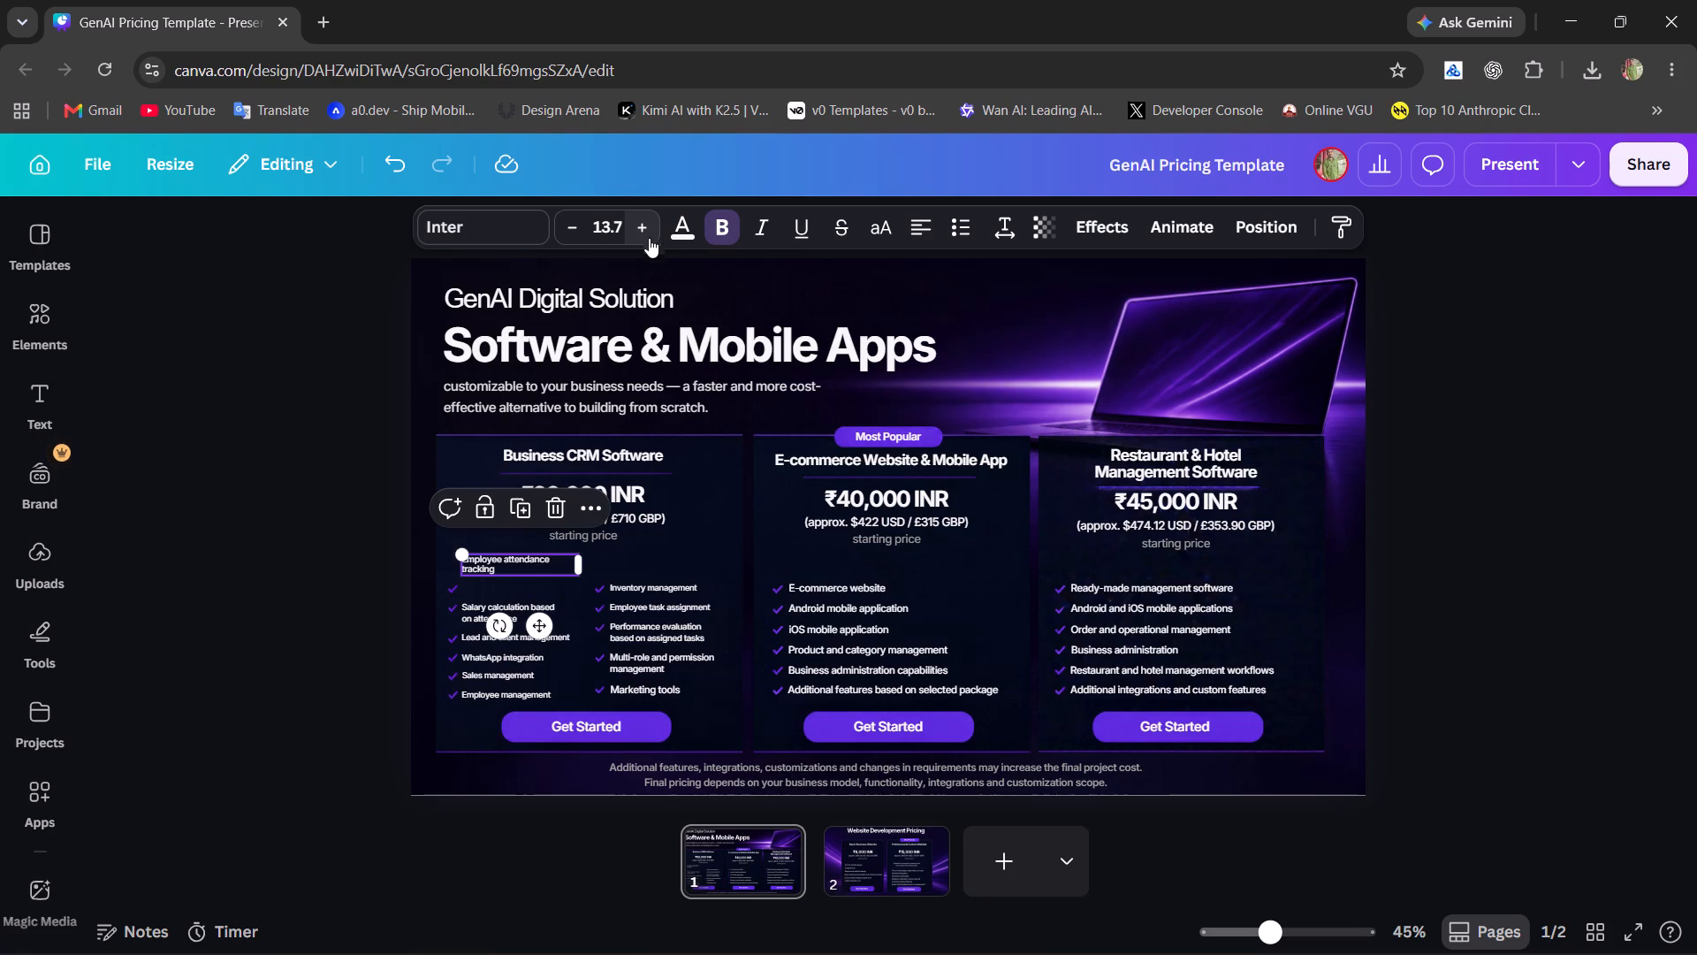
# Move the "Inventory management" text up so it lines up with the "Employee attendance tracking" text.
pyautogui.click(662, 588)
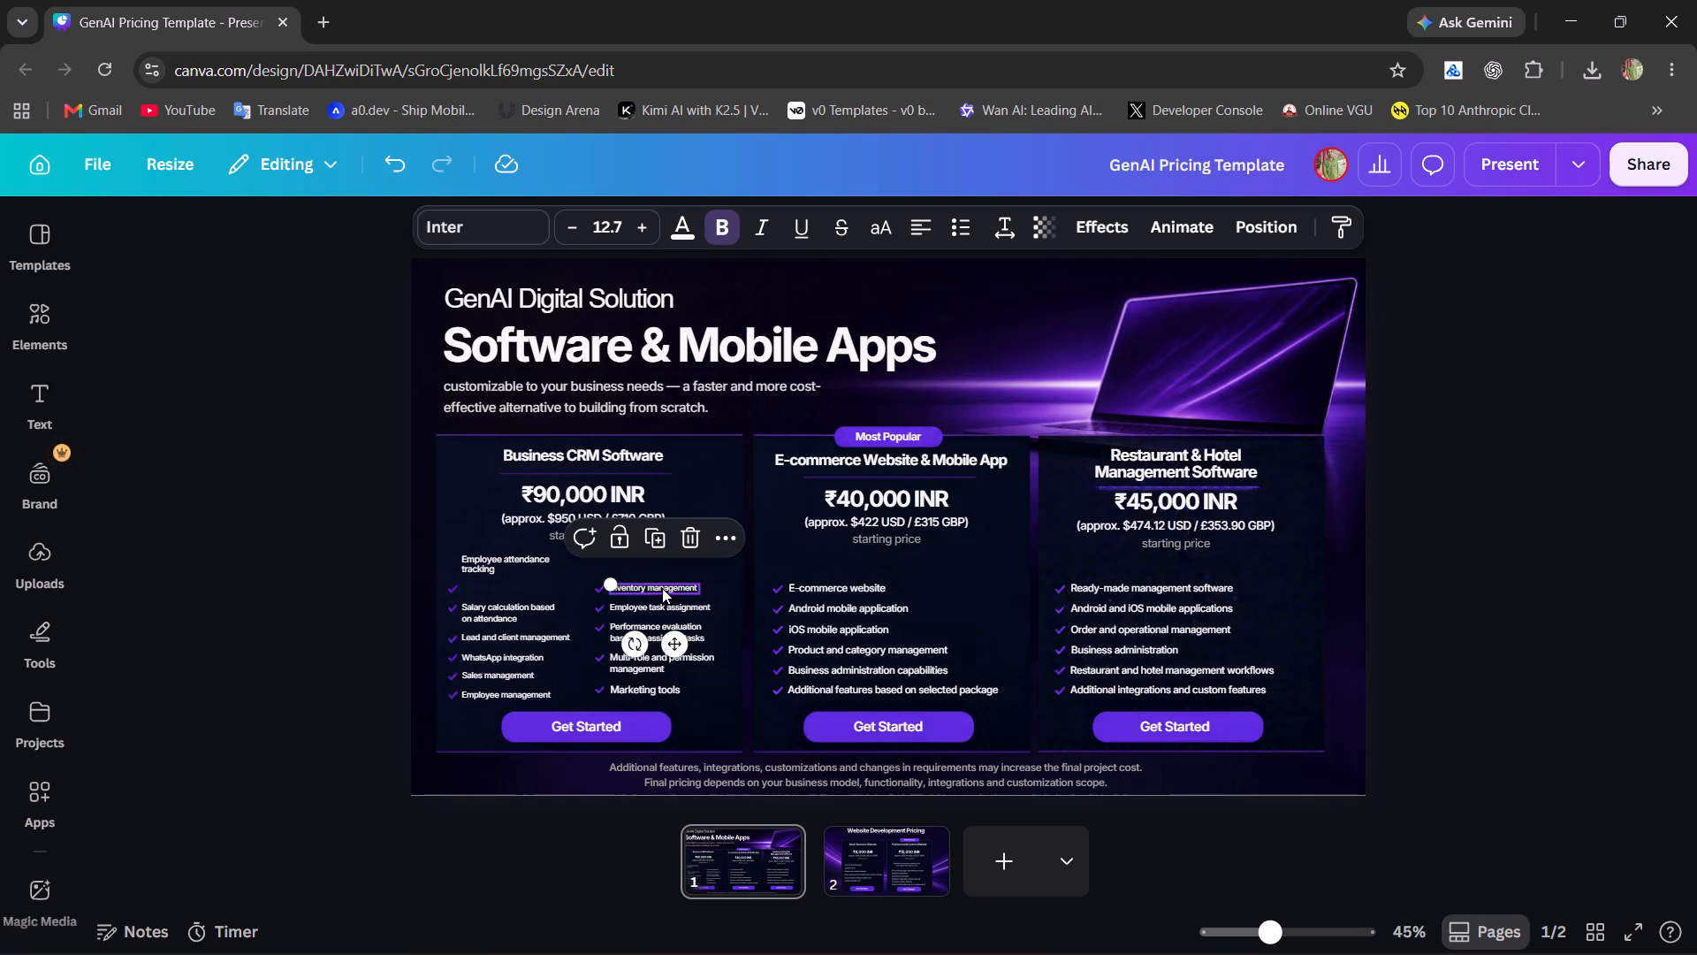
pyautogui.press('Up')
pyautogui.press('Up')
pyautogui.press('Up')
pyautogui.press('Up')
pyautogui.press('Up')
pyautogui.press('Up')
pyautogui.press('Up')
pyautogui.press('Up')
pyautogui.press('Up')
pyautogui.press('Up')
pyautogui.press('Up')
pyautogui.press('Up')
pyautogui.press('Up')
pyautogui.press('Up')
pyautogui.press('Up')
pyautogui.press('Up')
pyautogui.press('Up')
pyautogui.press('Up')
pyautogui.press('Up')
pyautogui.press('Up')
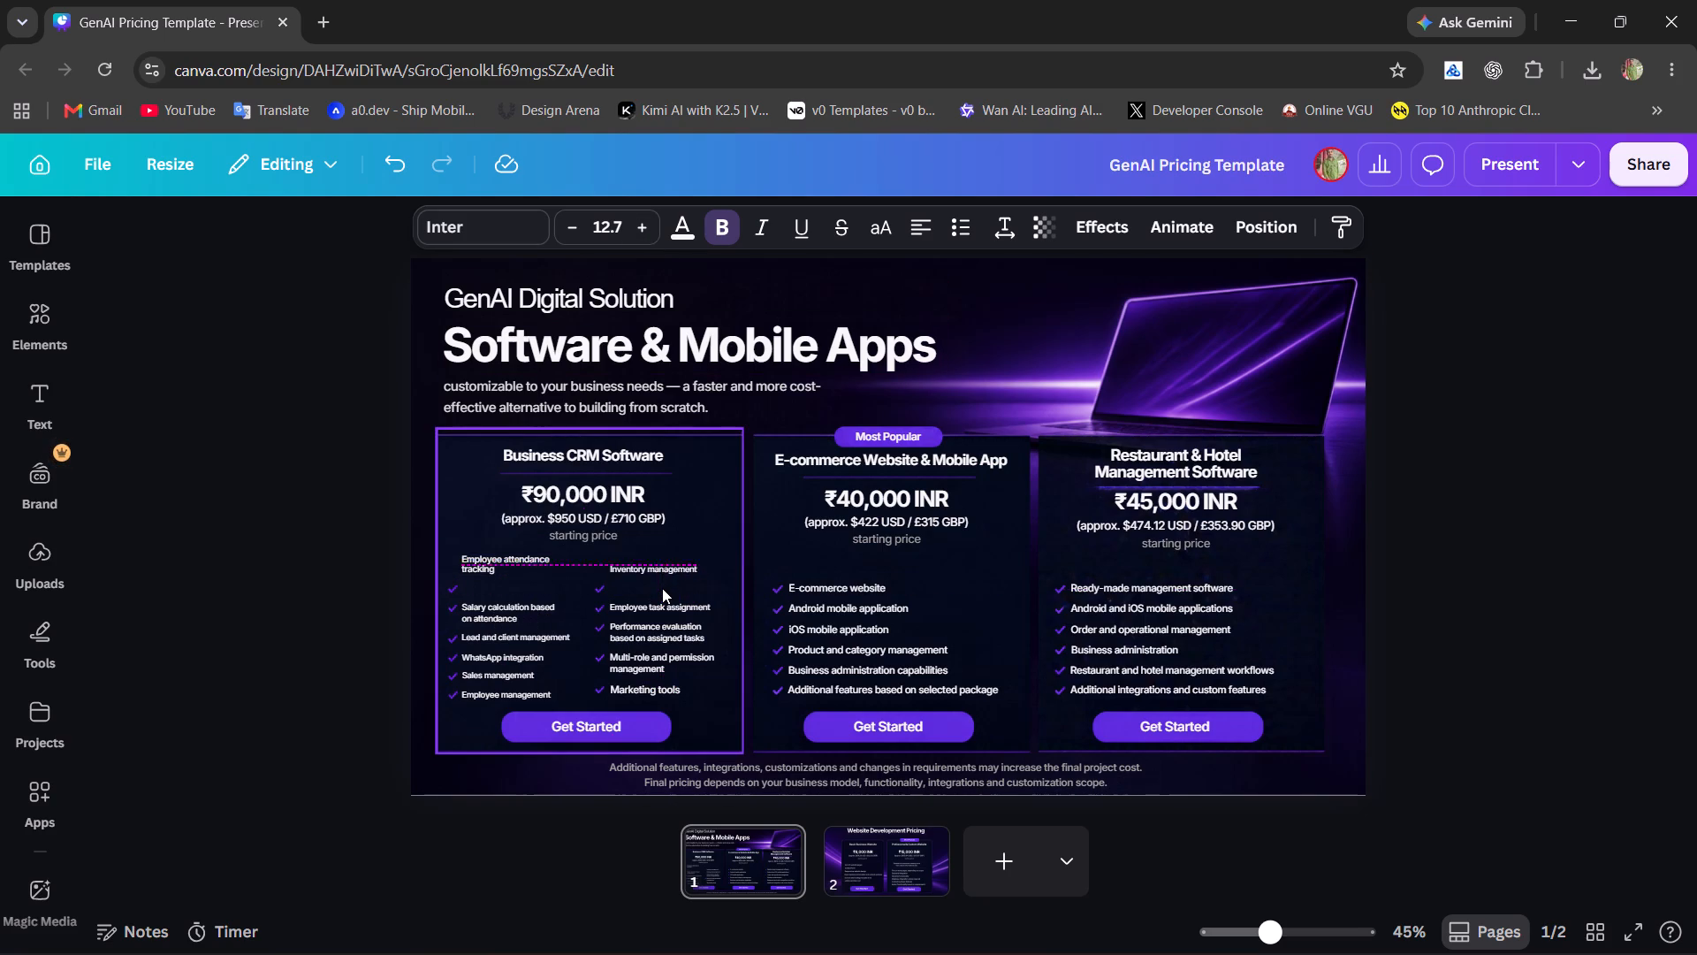
pyautogui.press('Down')
pyautogui.press('Down')
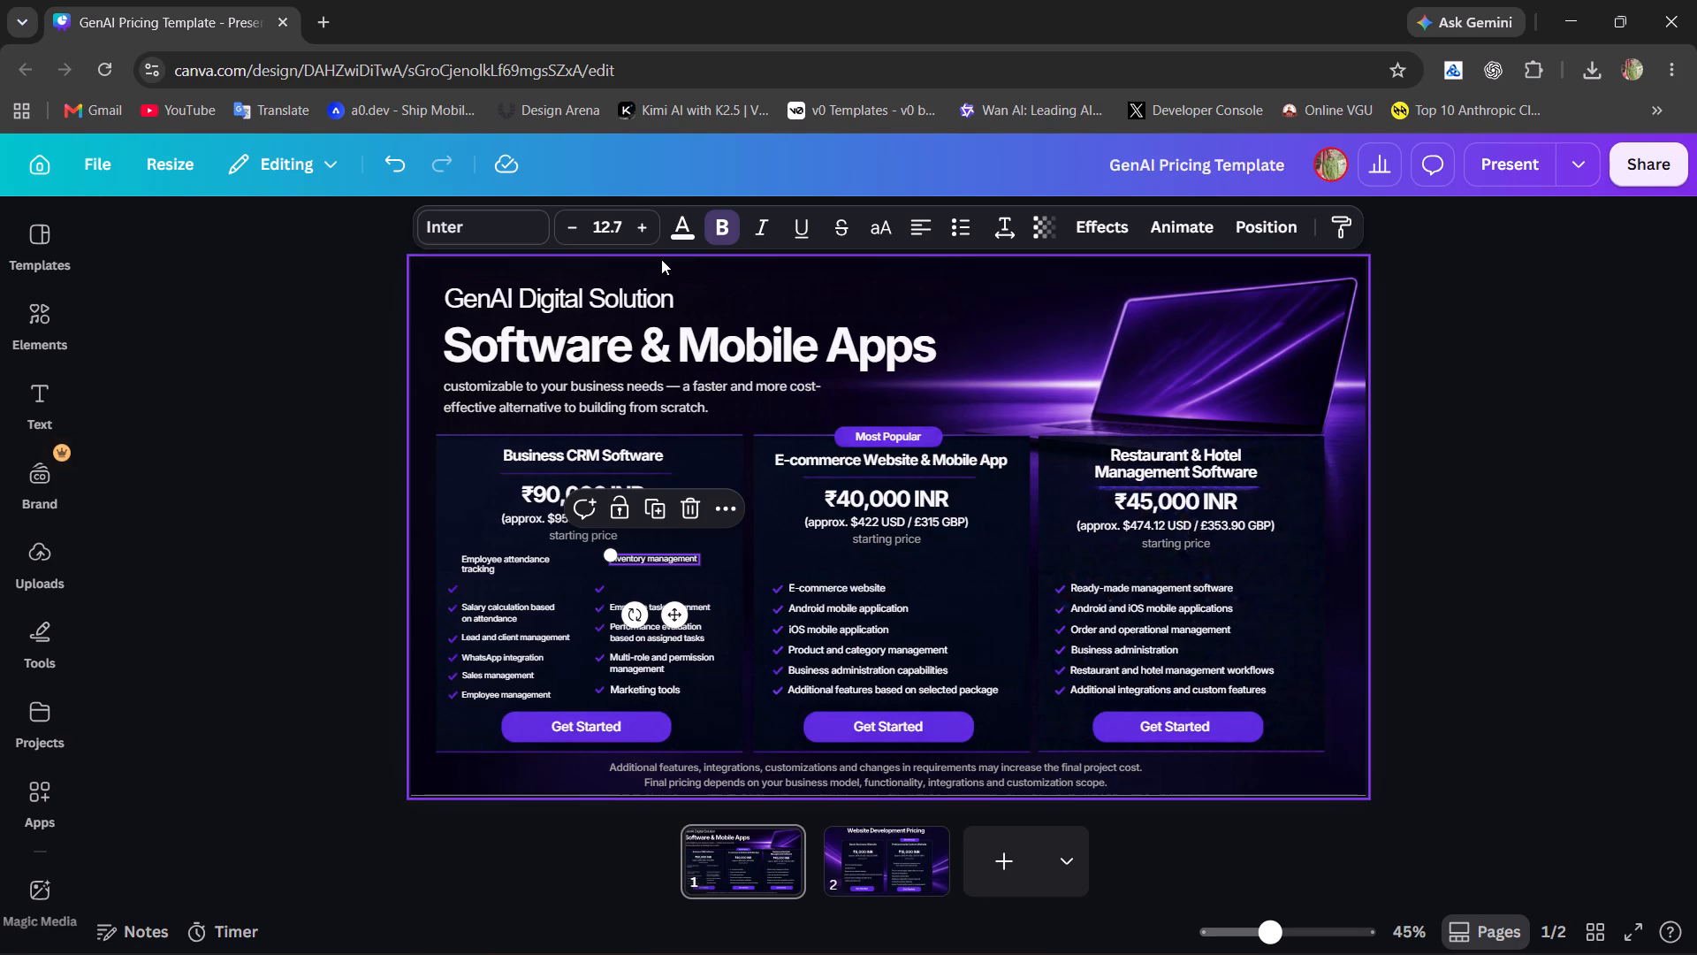
# Increase the font size of "Employee attendance tracking" and "Inventory management" to 14.7 each.
pyautogui.click(525, 556)
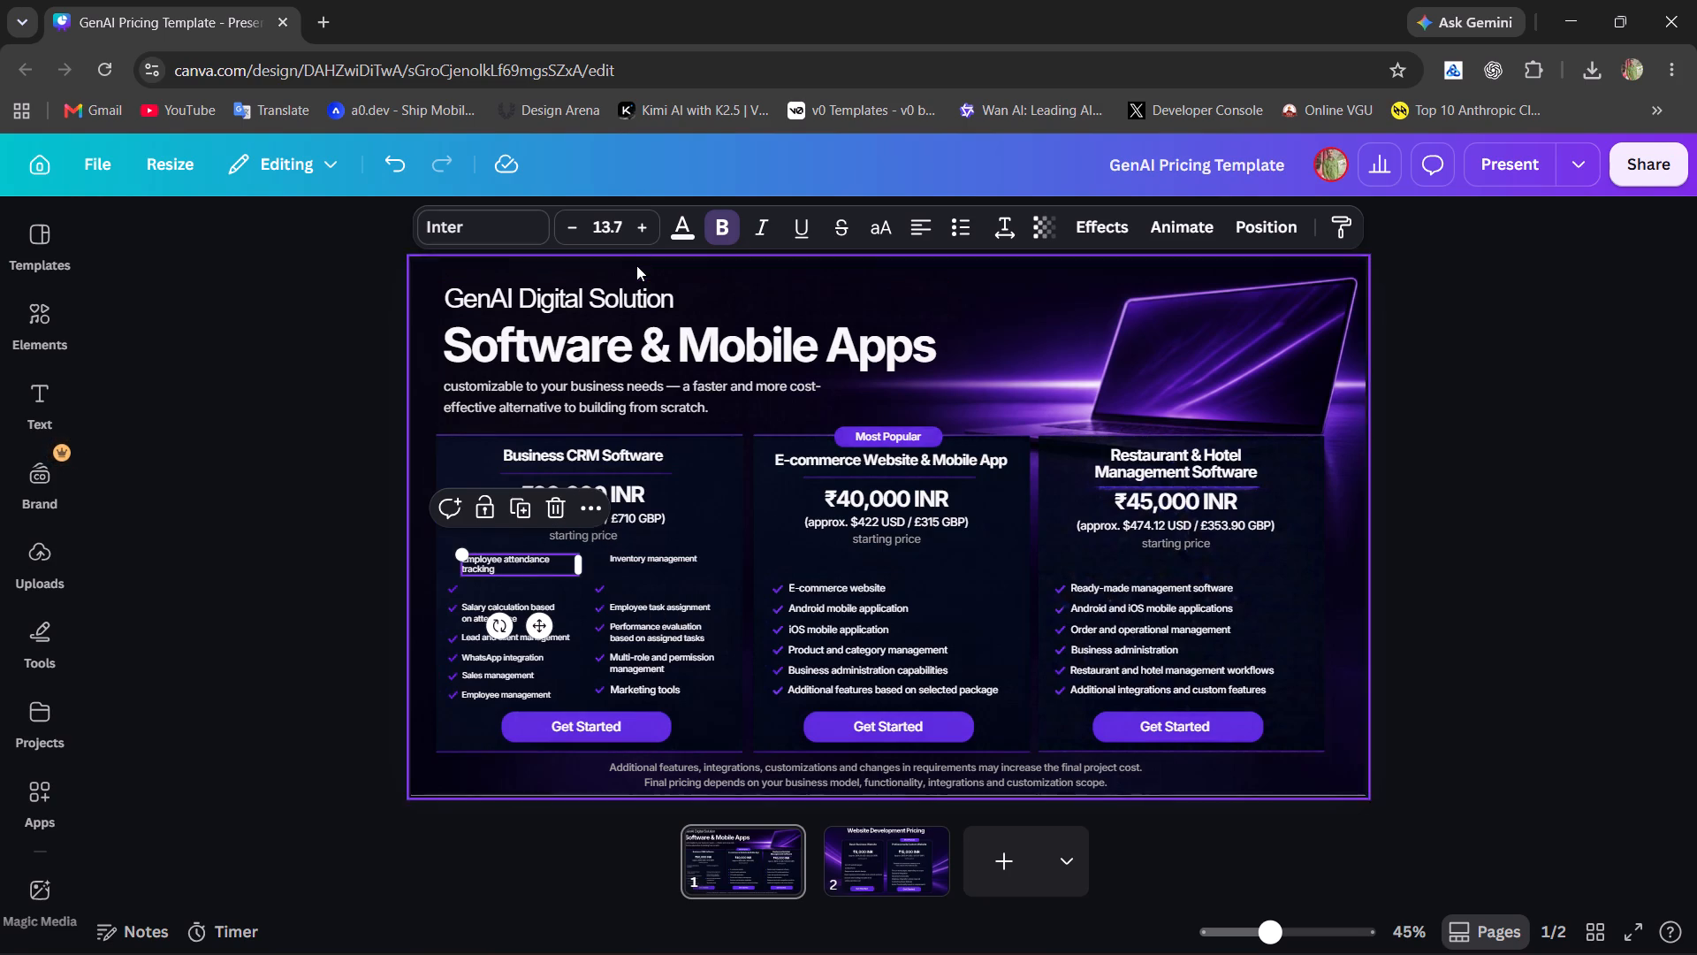
pyautogui.click(635, 225)
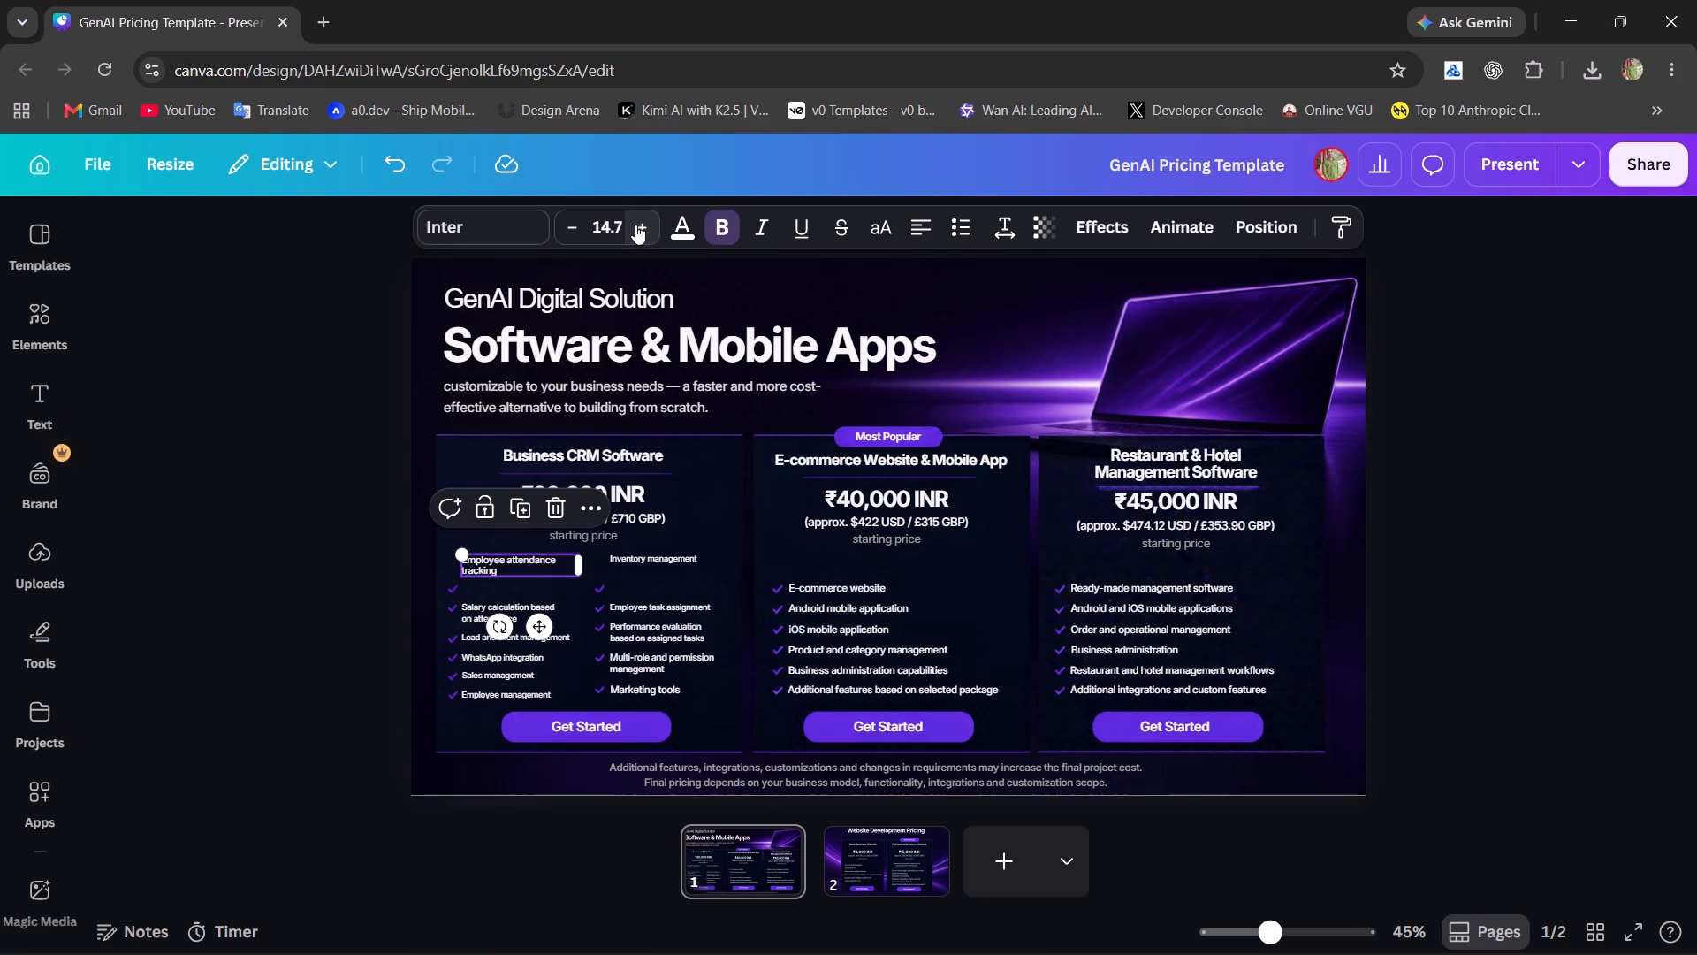
pyautogui.click(668, 563)
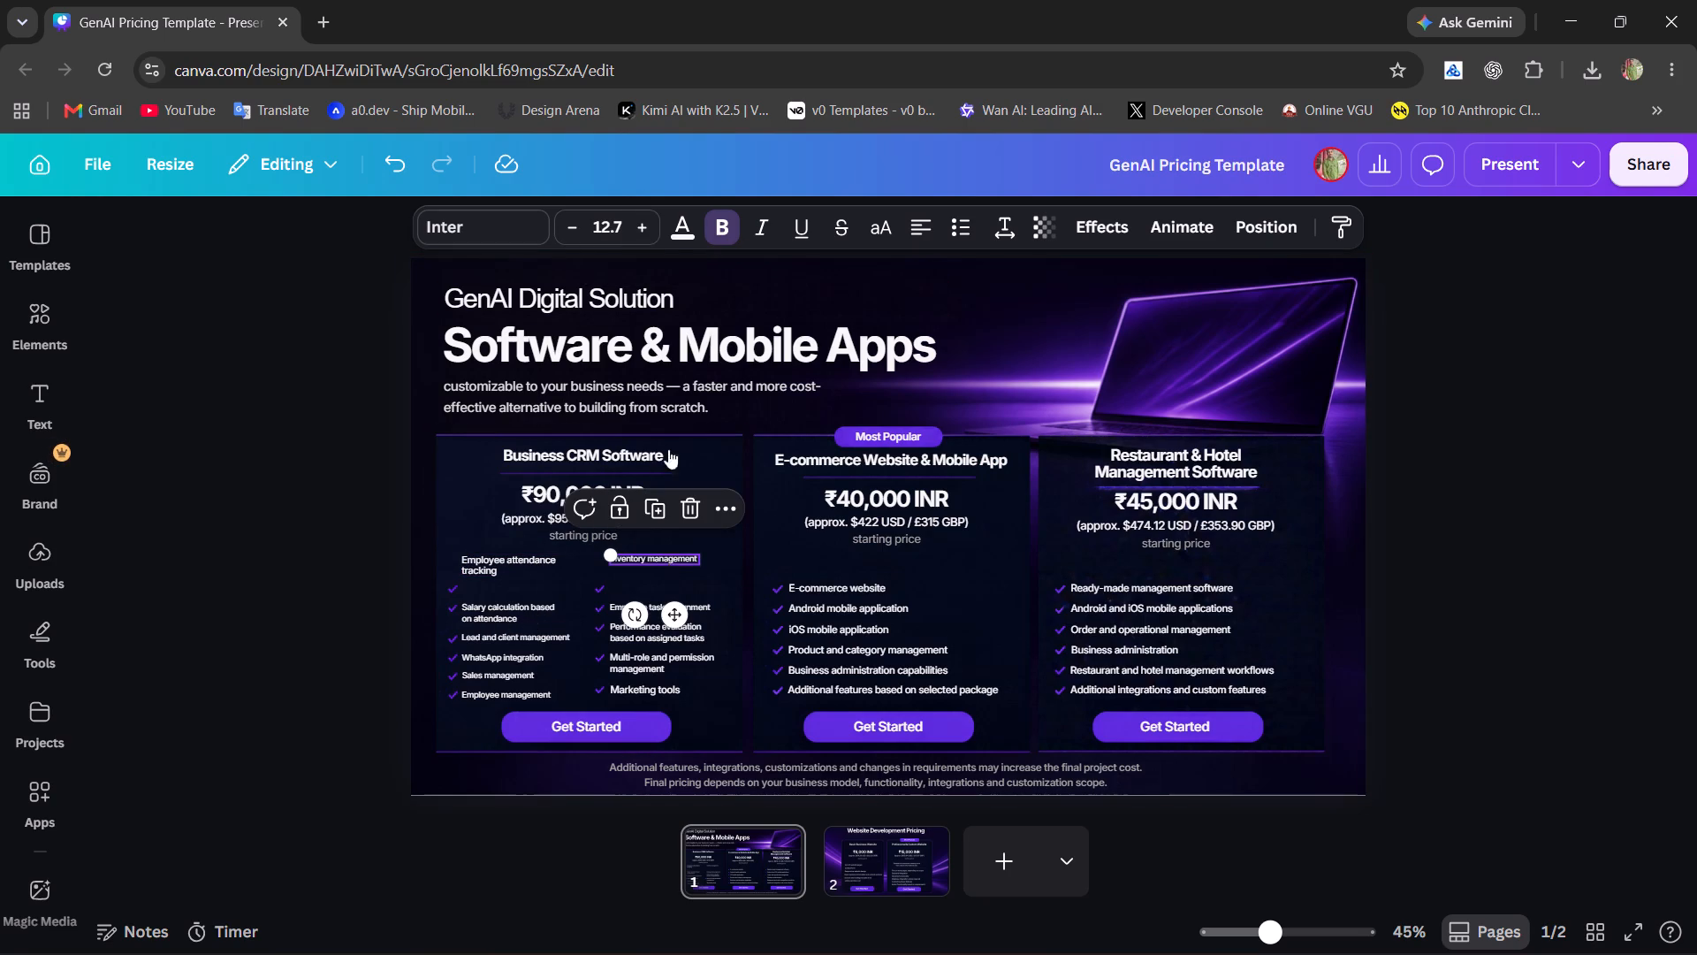
pyautogui.click(645, 229)
pyautogui.click(645, 229)
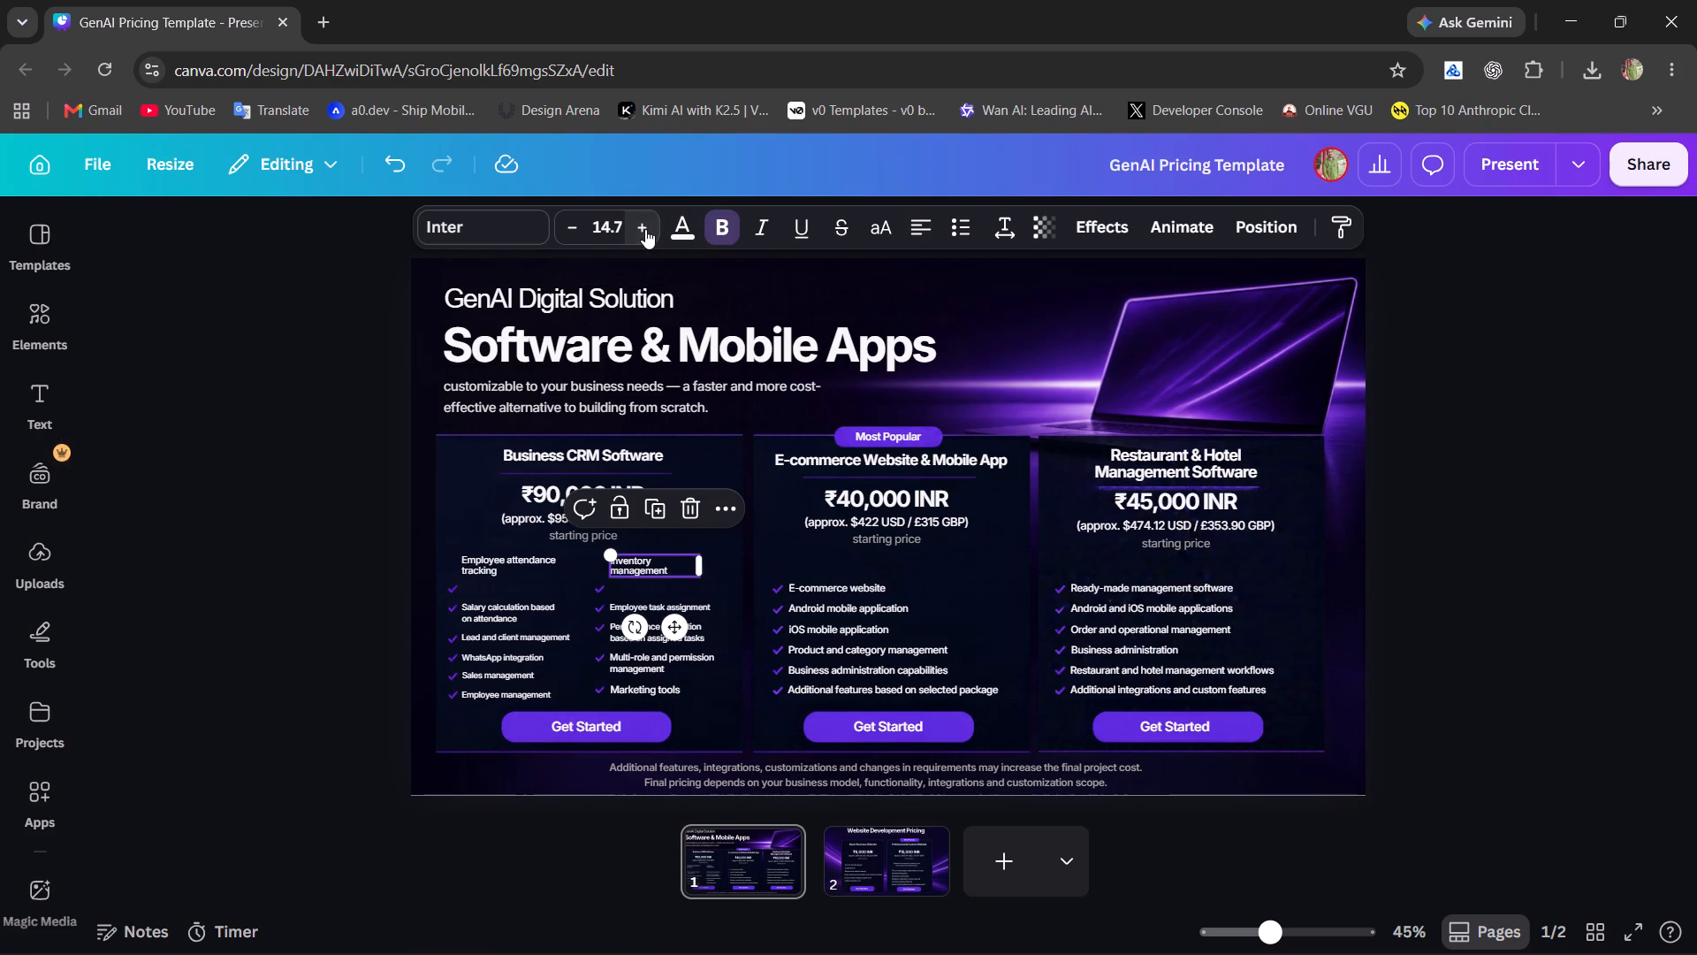
pyautogui.click(507, 559)
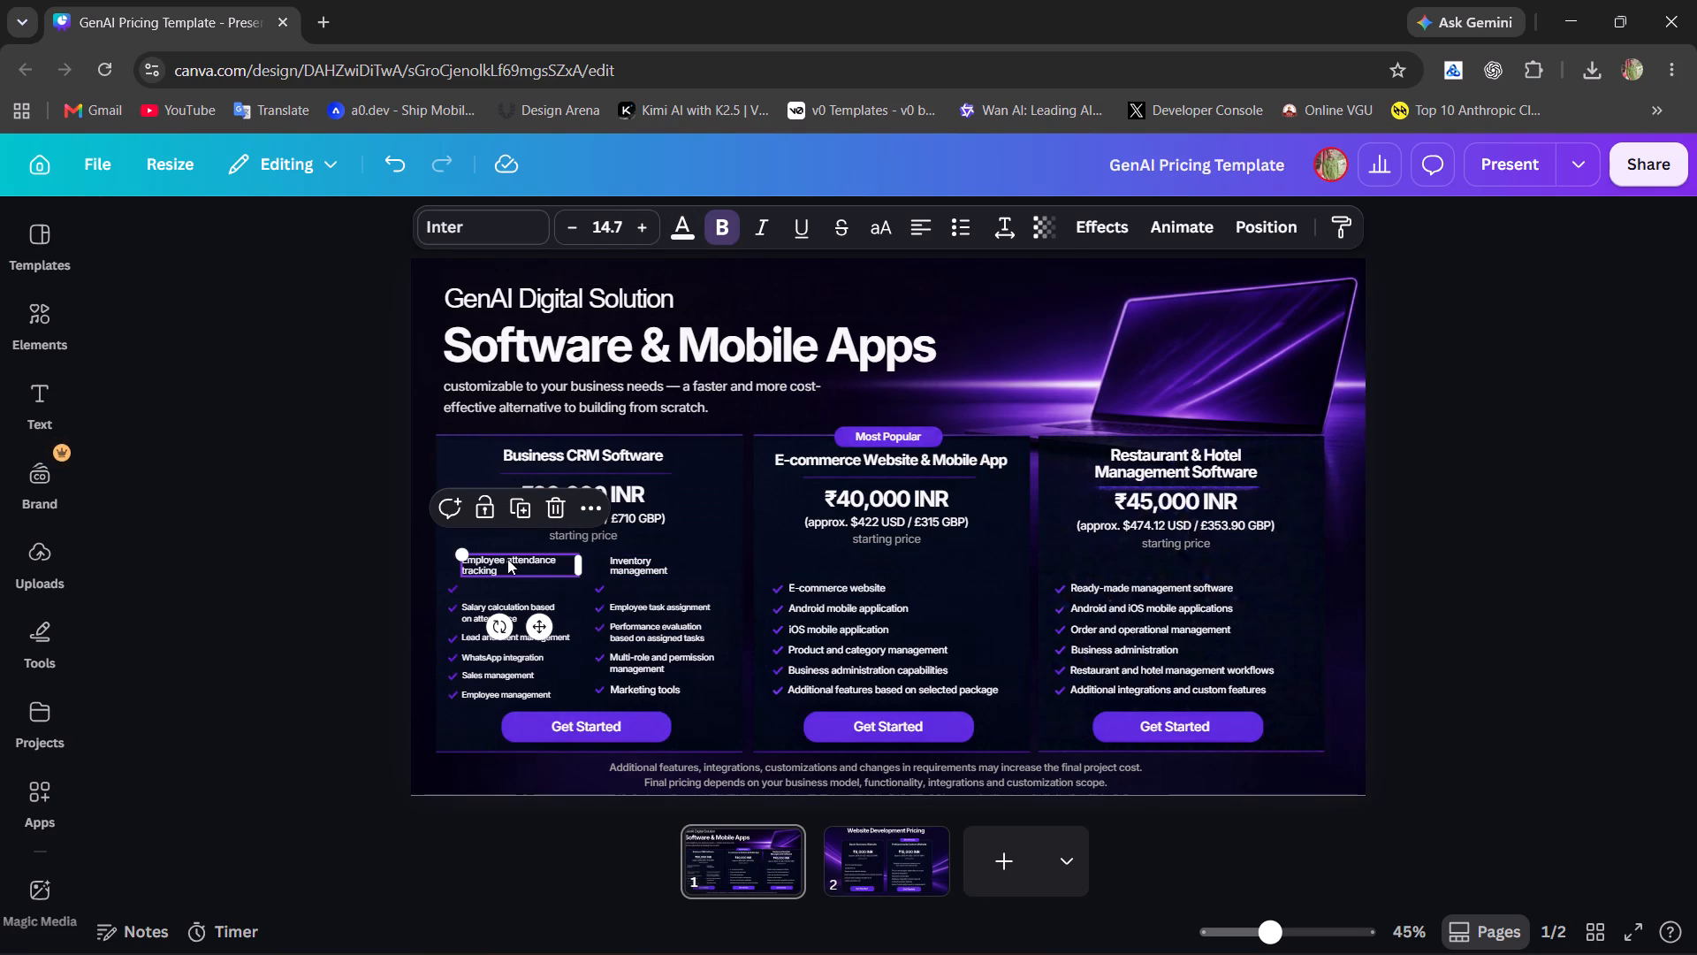
pyautogui.click(628, 562)
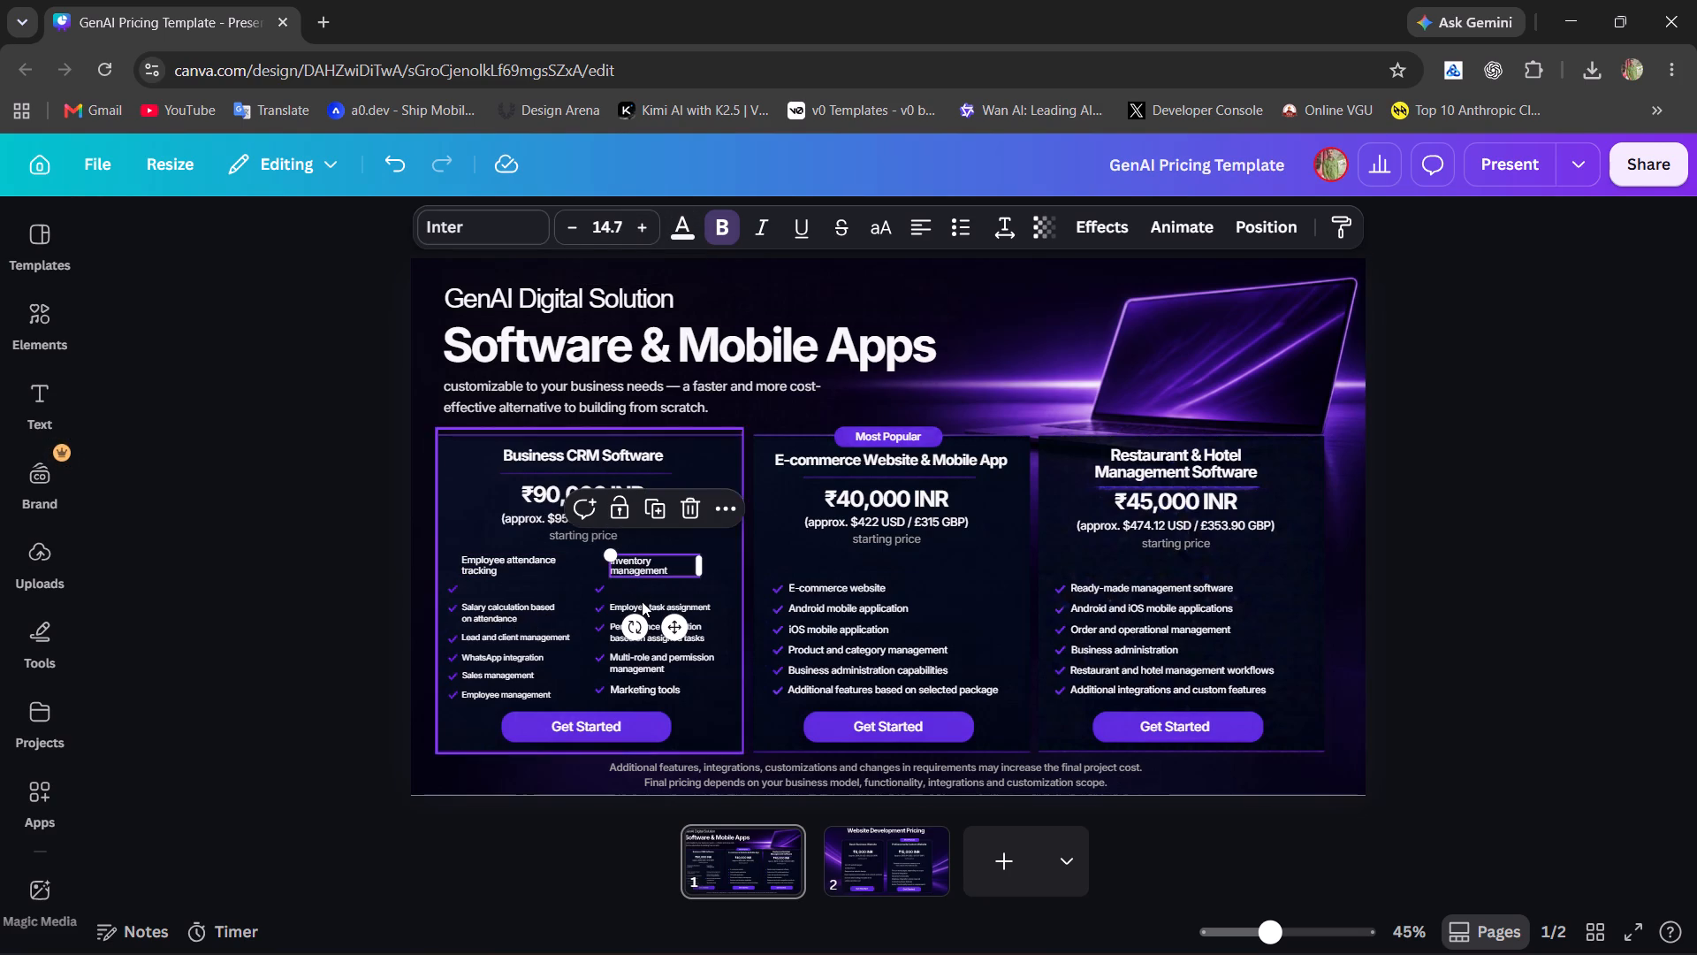
# Move the two first-row check marks in the Business CRM card up together beside their raised feature texts.
pyautogui.click(642, 601)
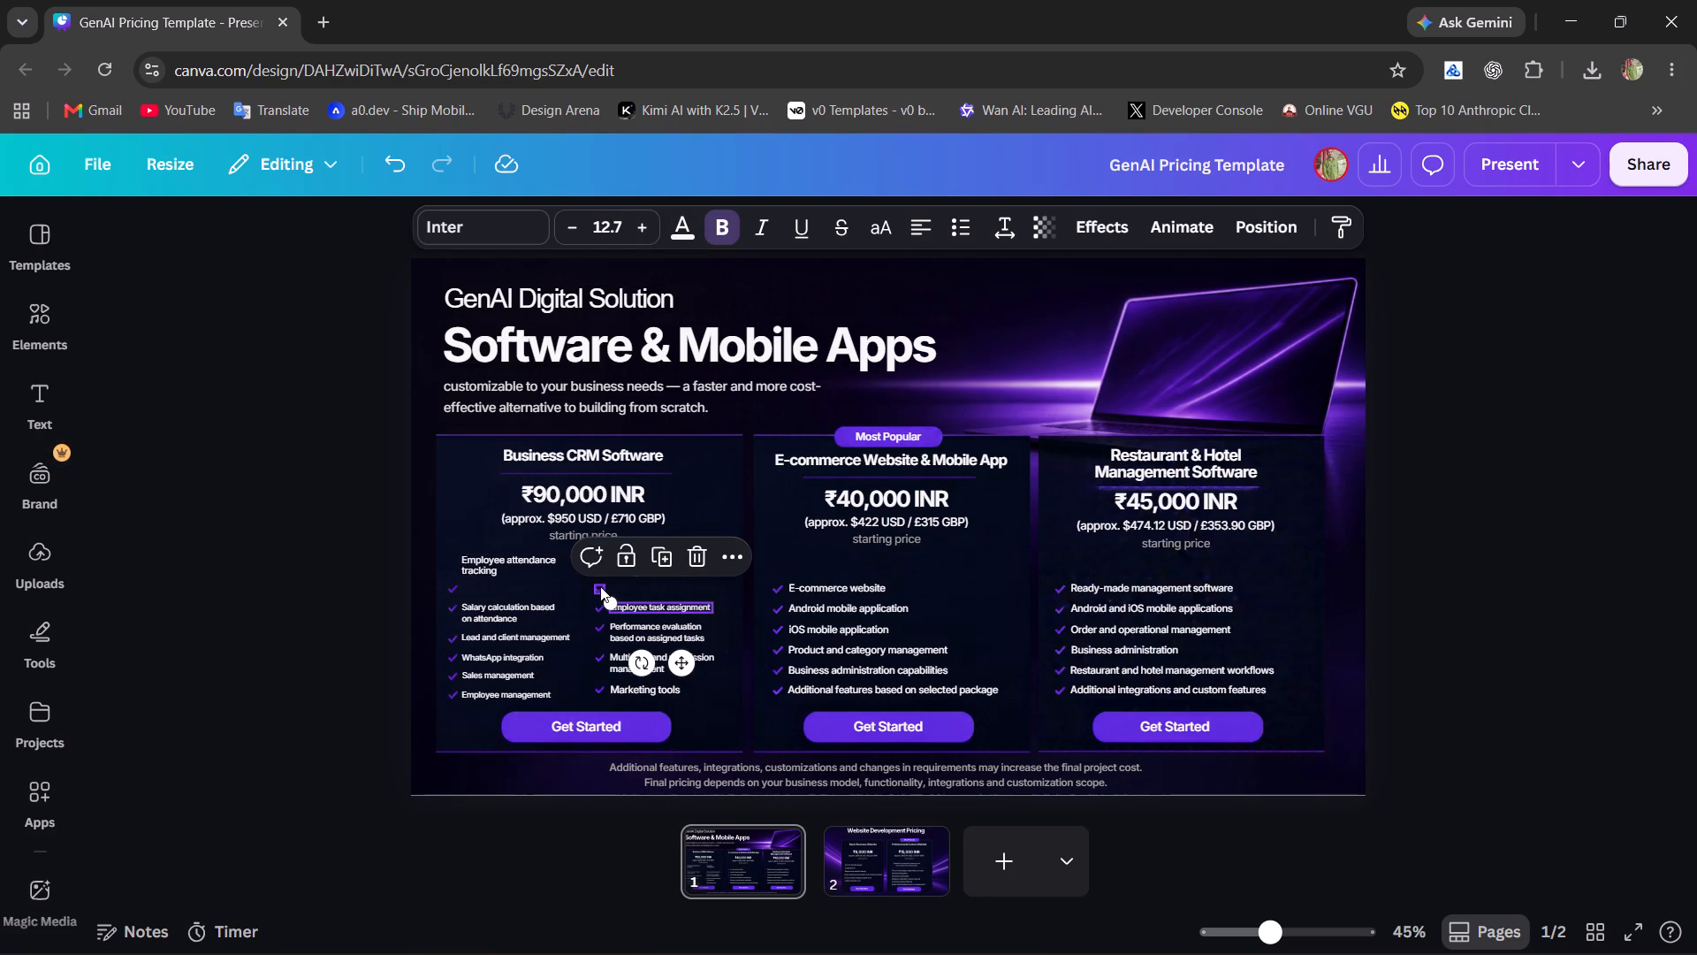
pyautogui.click(600, 586)
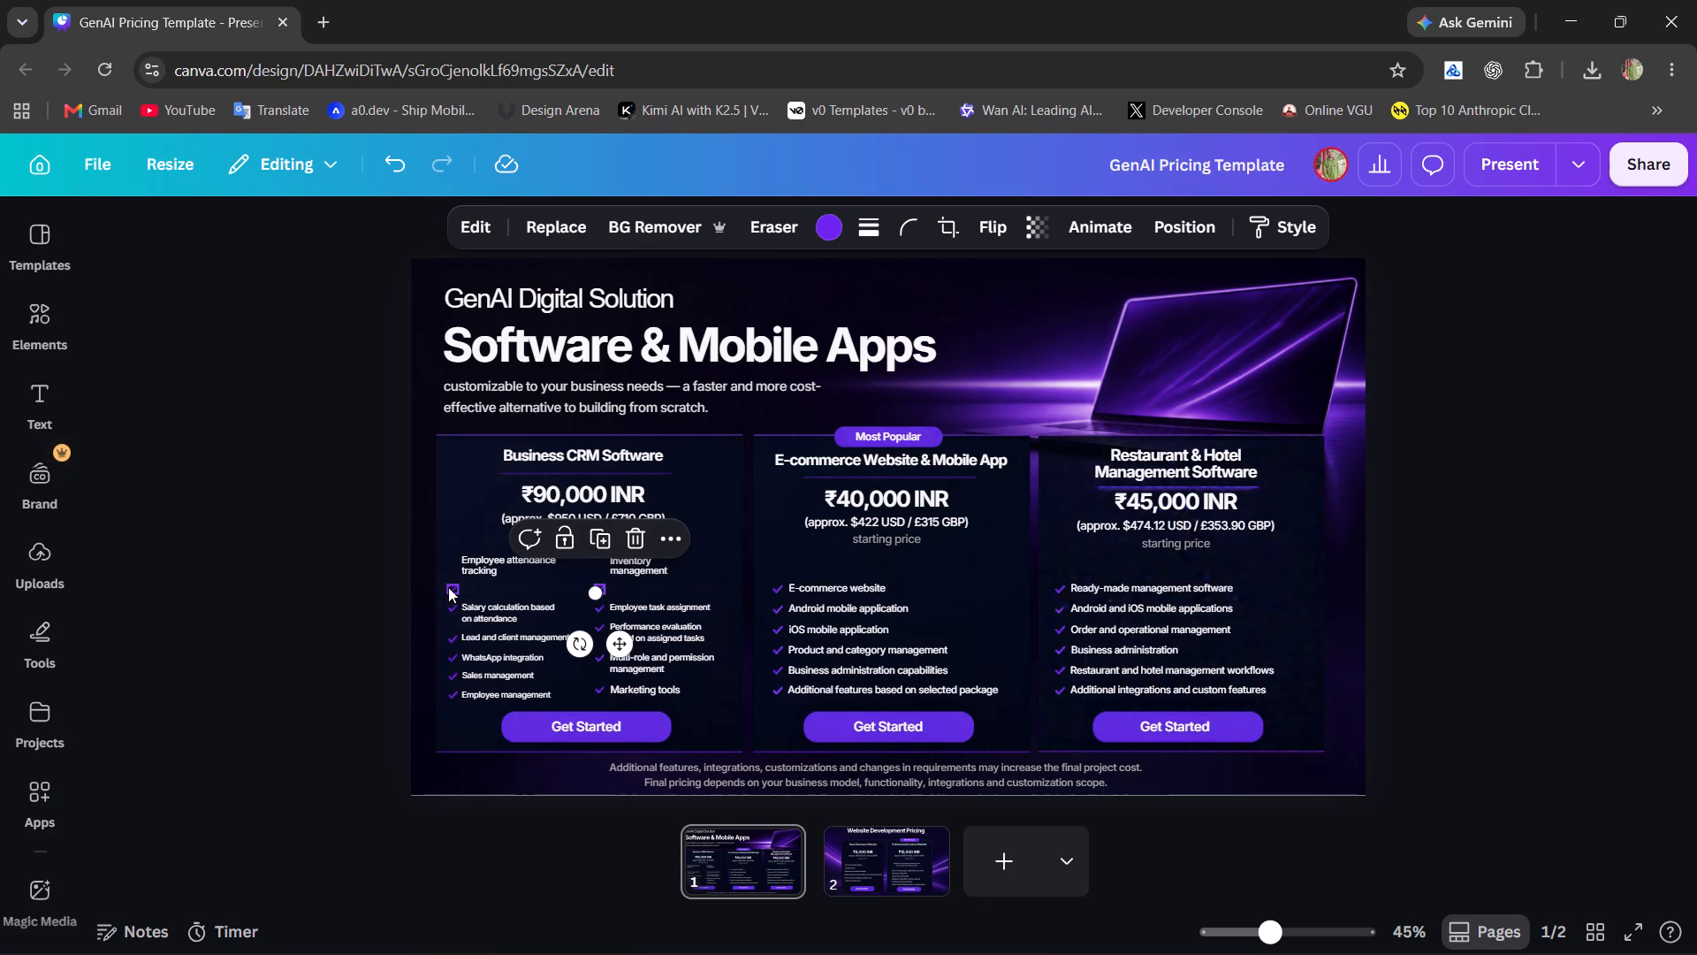
pyautogui.keyDown('shift'); pyautogui.click(448, 587); pyautogui.keyUp('shift')
pyautogui.press('Up')
pyautogui.press('Up')
pyautogui.press('Up')
pyautogui.press('Up')
pyautogui.press('Up')
pyautogui.press('Up')
pyautogui.press('Up')
pyautogui.press('Up')
pyautogui.press('Up')
pyautogui.press('Up')
pyautogui.press('Up')
pyautogui.press('Up')
pyautogui.press('Up')
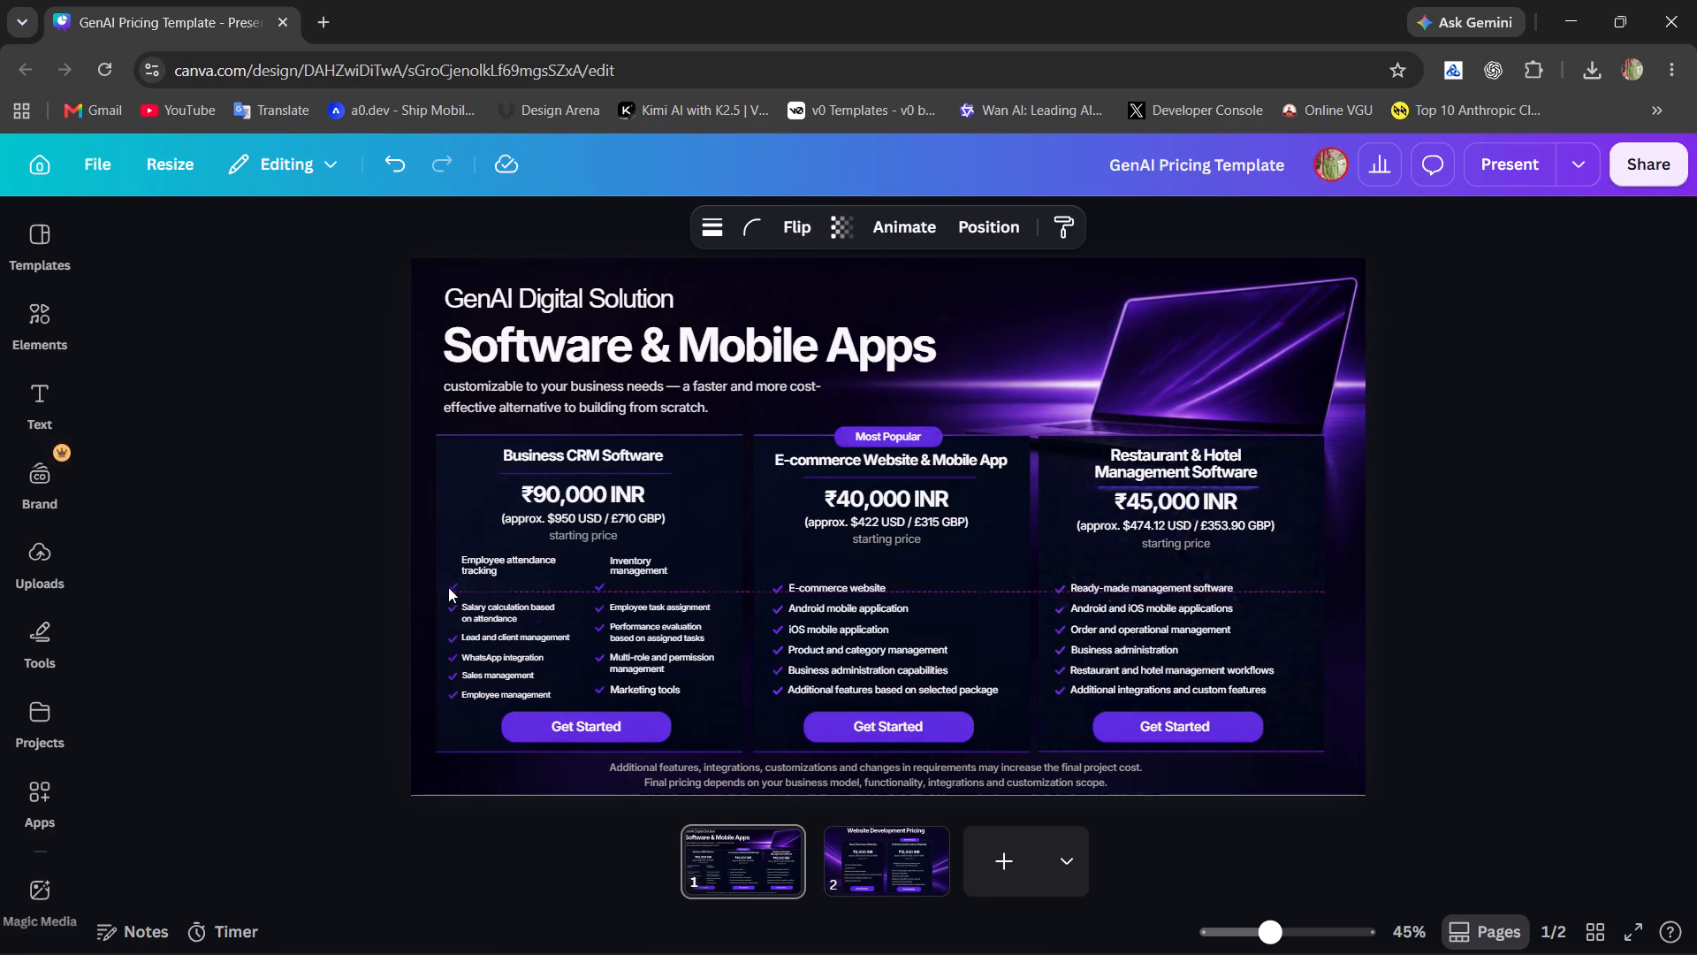
pyautogui.press('Up')
pyautogui.press('Up')
pyautogui.press('Up')
pyautogui.press('Up')
pyautogui.press('Up')
pyautogui.press('Up')
pyautogui.press('Up')
pyautogui.press('Up')
pyautogui.press('Up')
pyautogui.press('Up')
pyautogui.press('Up')
pyautogui.press('Up')
pyautogui.press('Up')
pyautogui.press('Up')
pyautogui.press('Up')
pyautogui.press('Up')
pyautogui.press('Up')
pyautogui.press('Up')
pyautogui.press('Up')
pyautogui.press('Up')
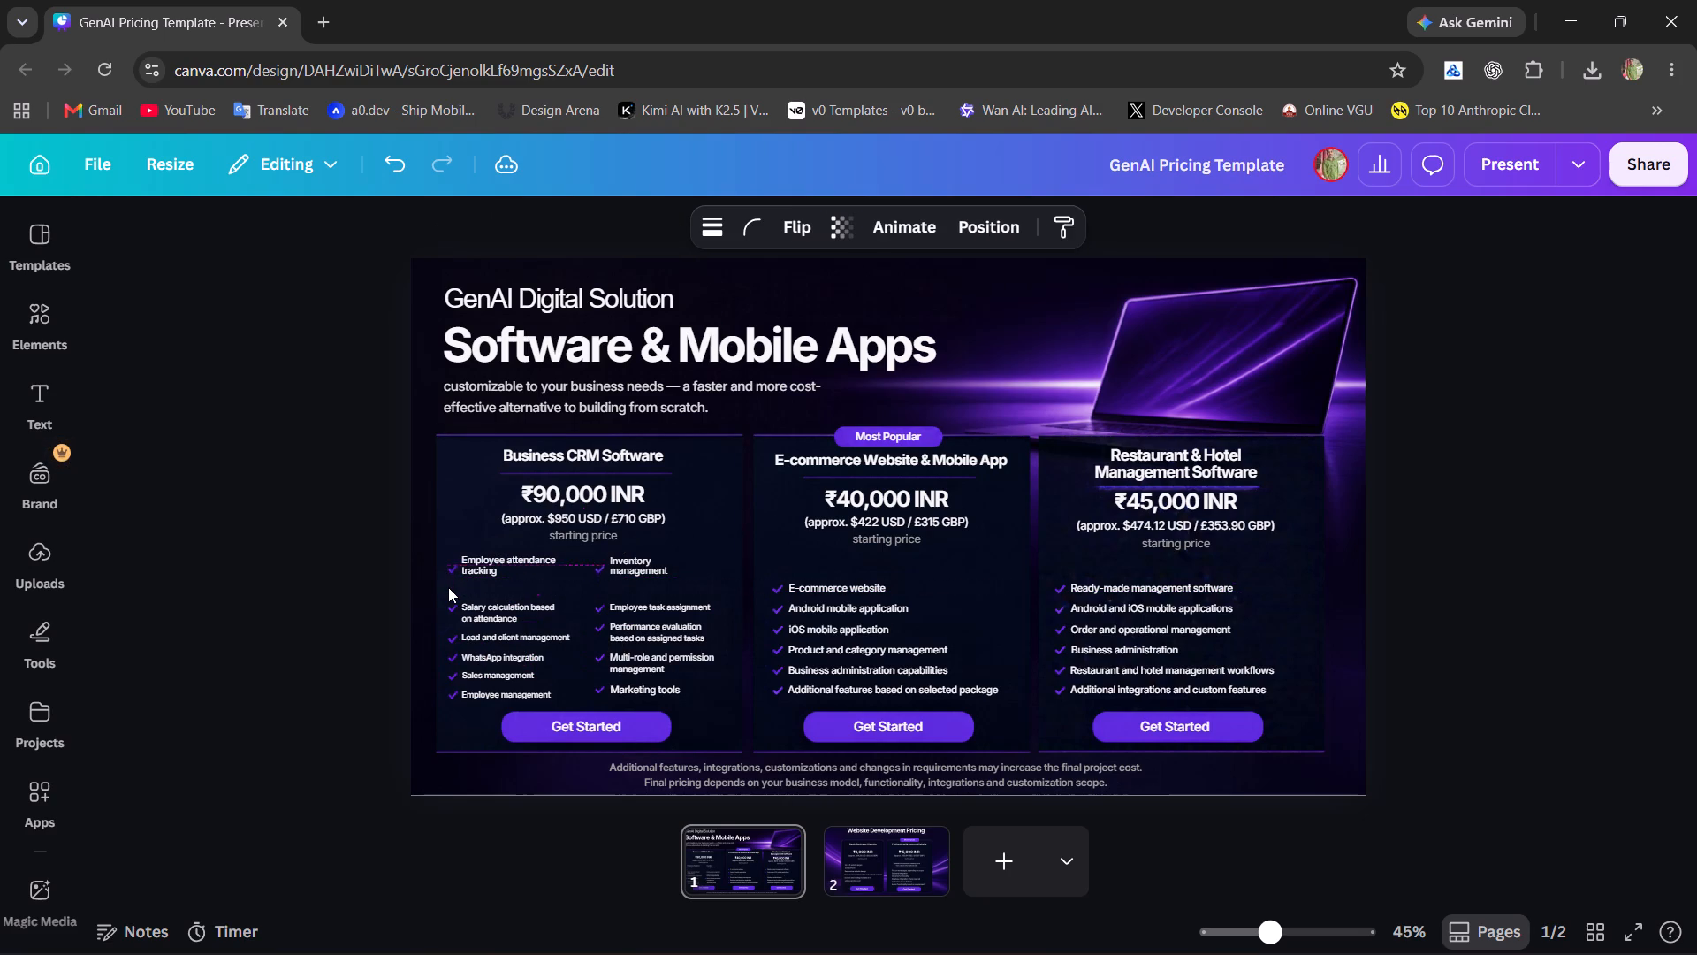
pyautogui.press('Up')
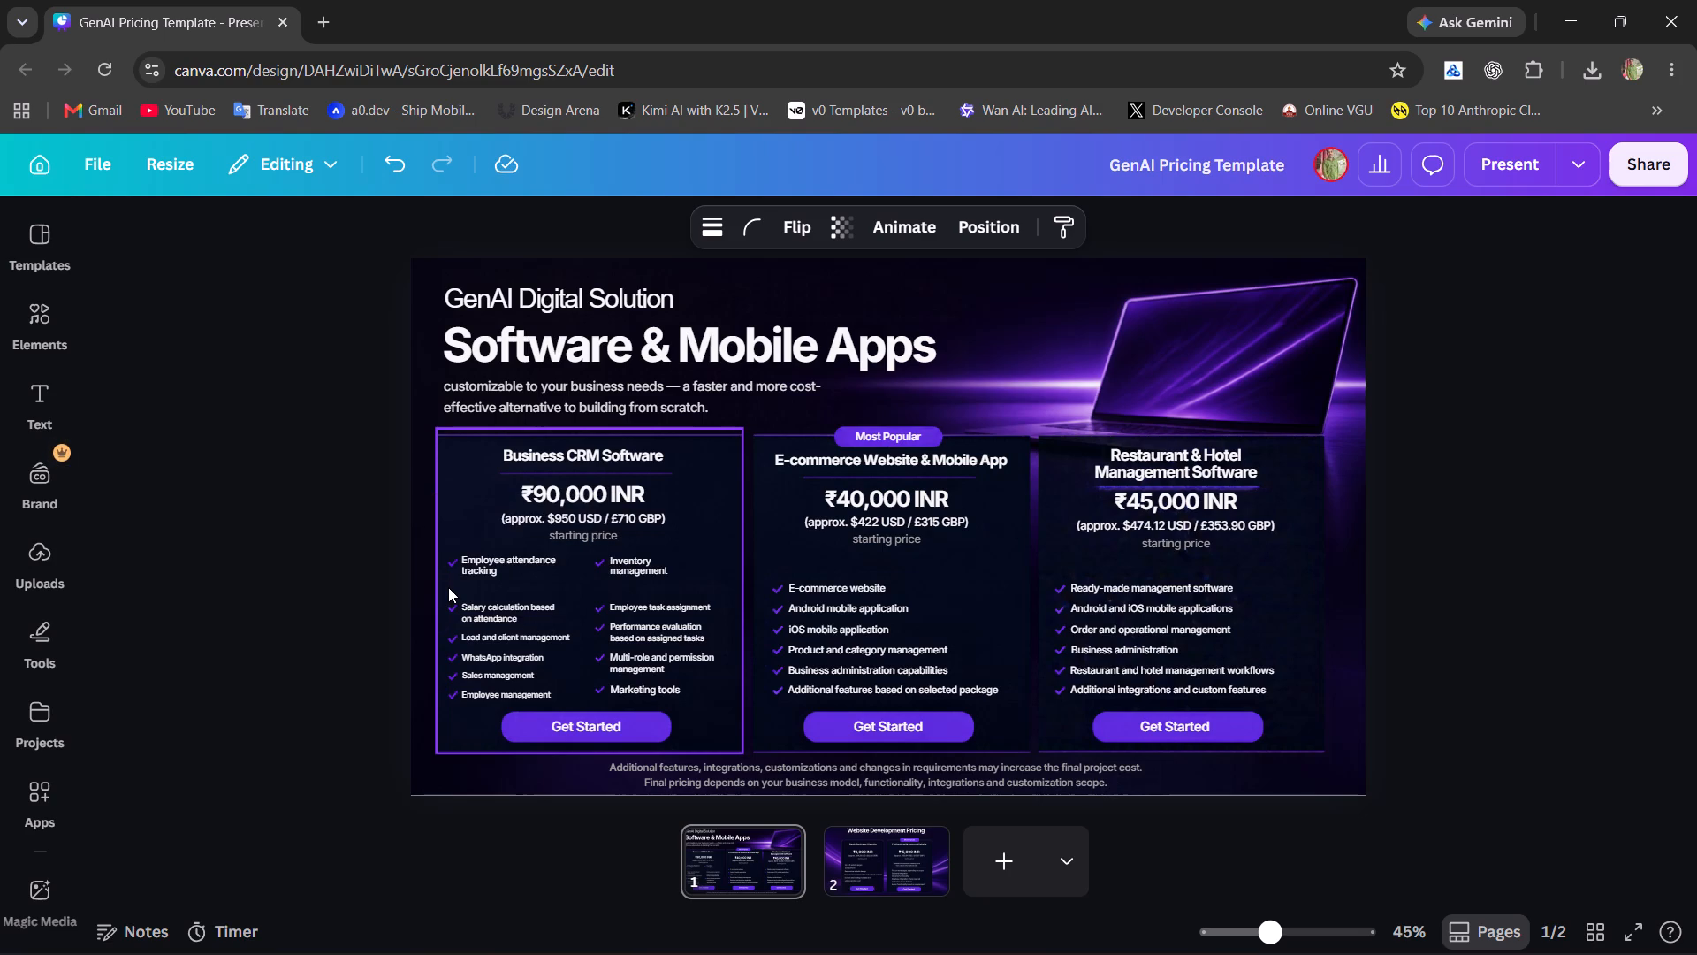
pyautogui.click(461, 588)
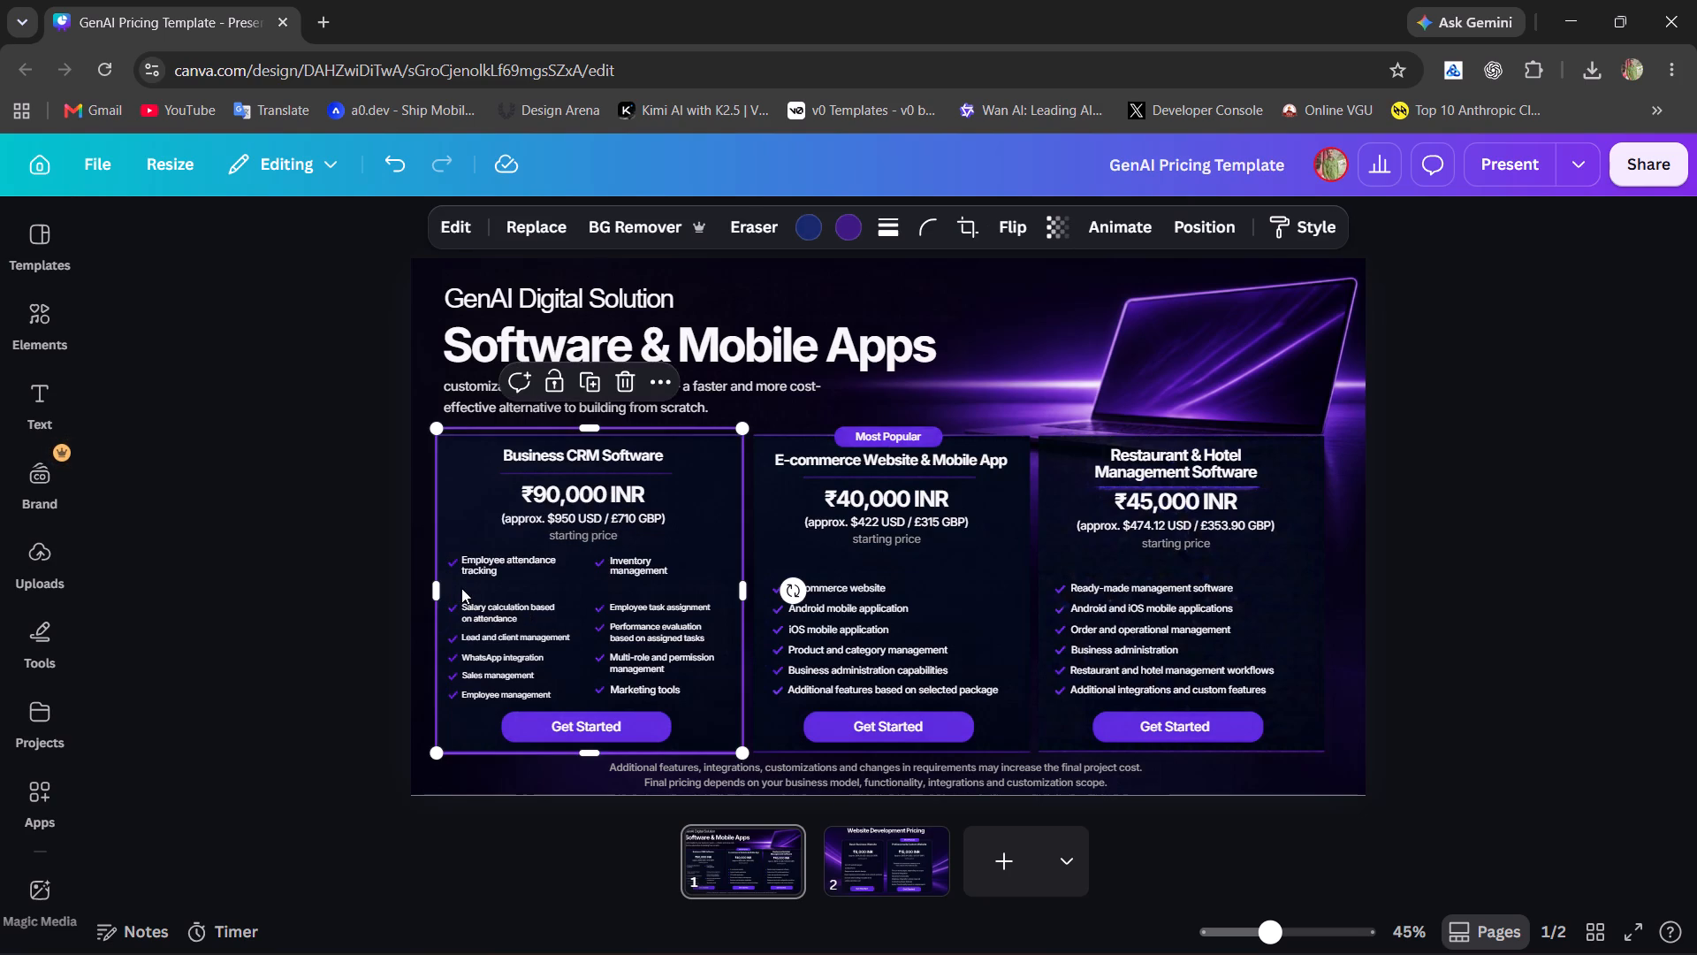
pyautogui.click(603, 607)
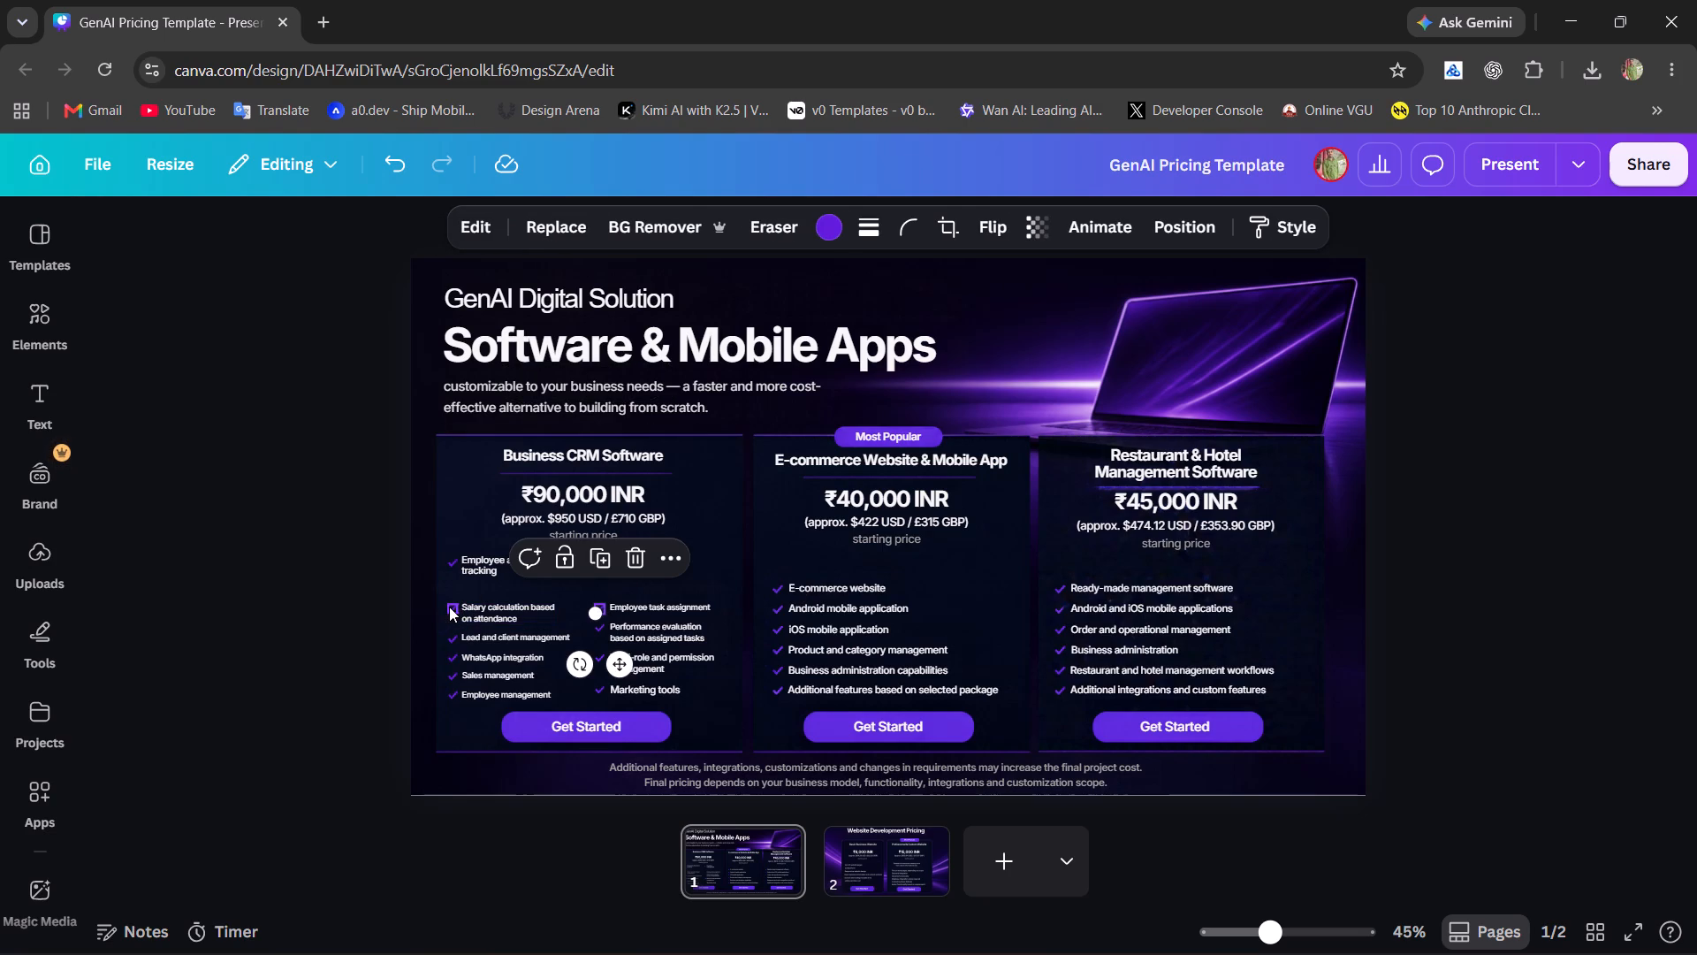
pyautogui.keyDown('shift'); pyautogui.click(449, 607); pyautogui.keyUp('shift')
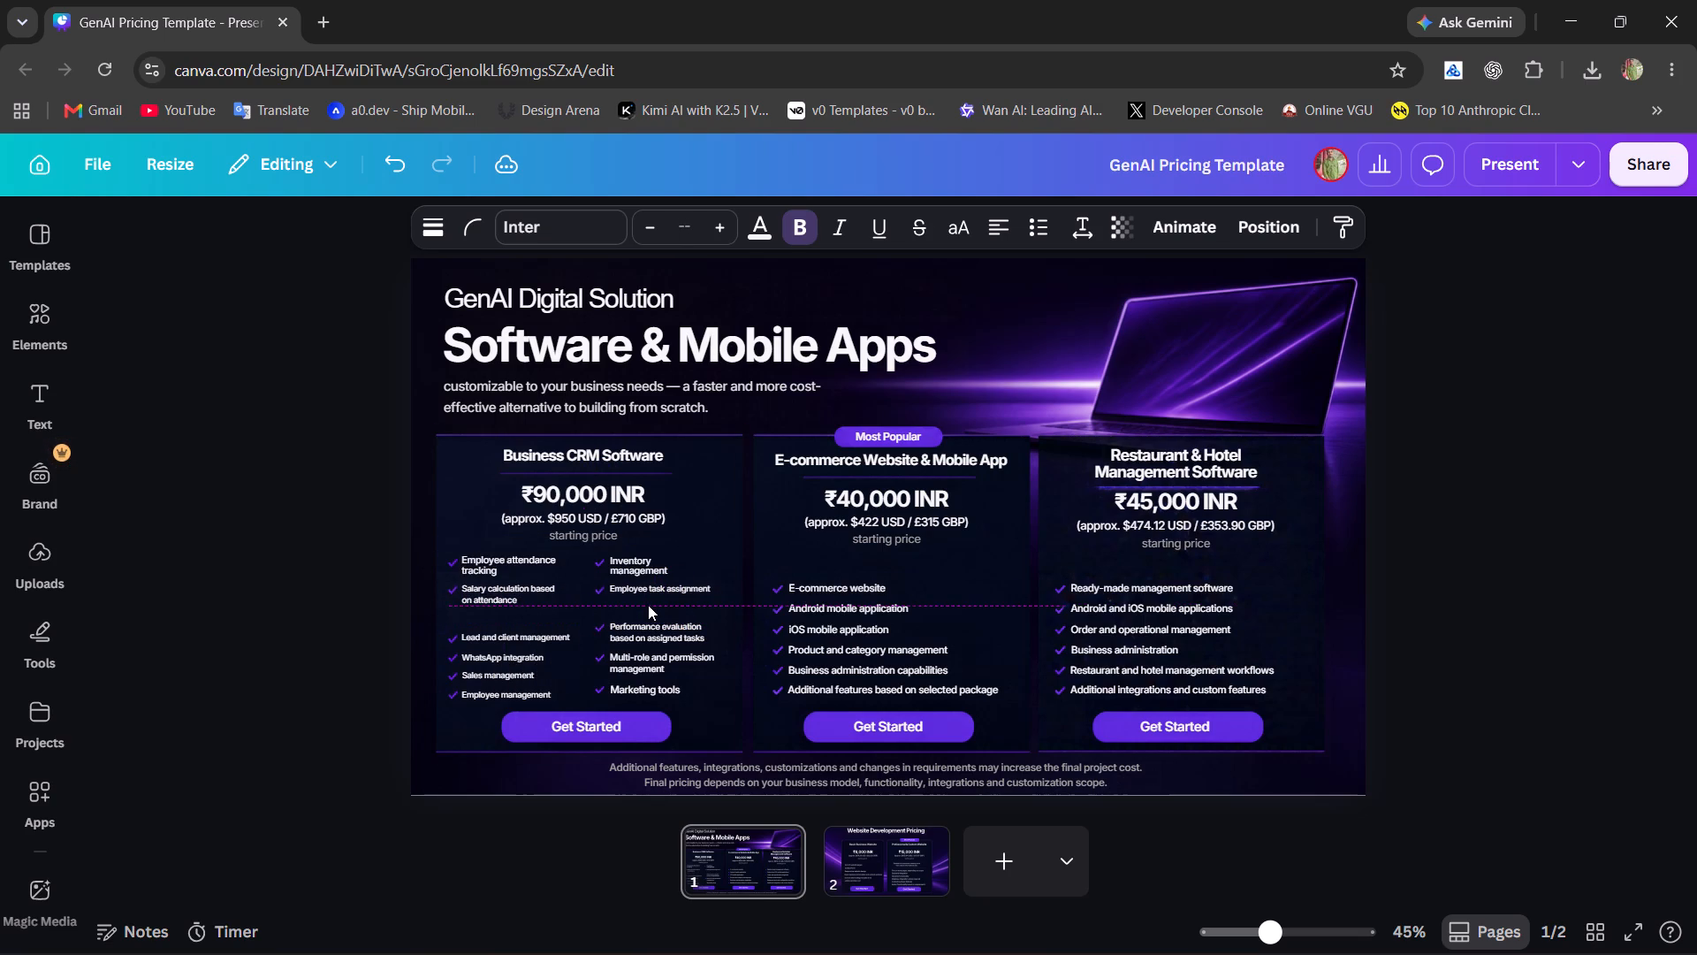
# Increase the font sizes of "Salary calculation based on attendance" and "Employee task assignment" together by two steps, bringing the latter to 14.7.
pyautogui.click(727, 222)
pyautogui.click(695, 229)
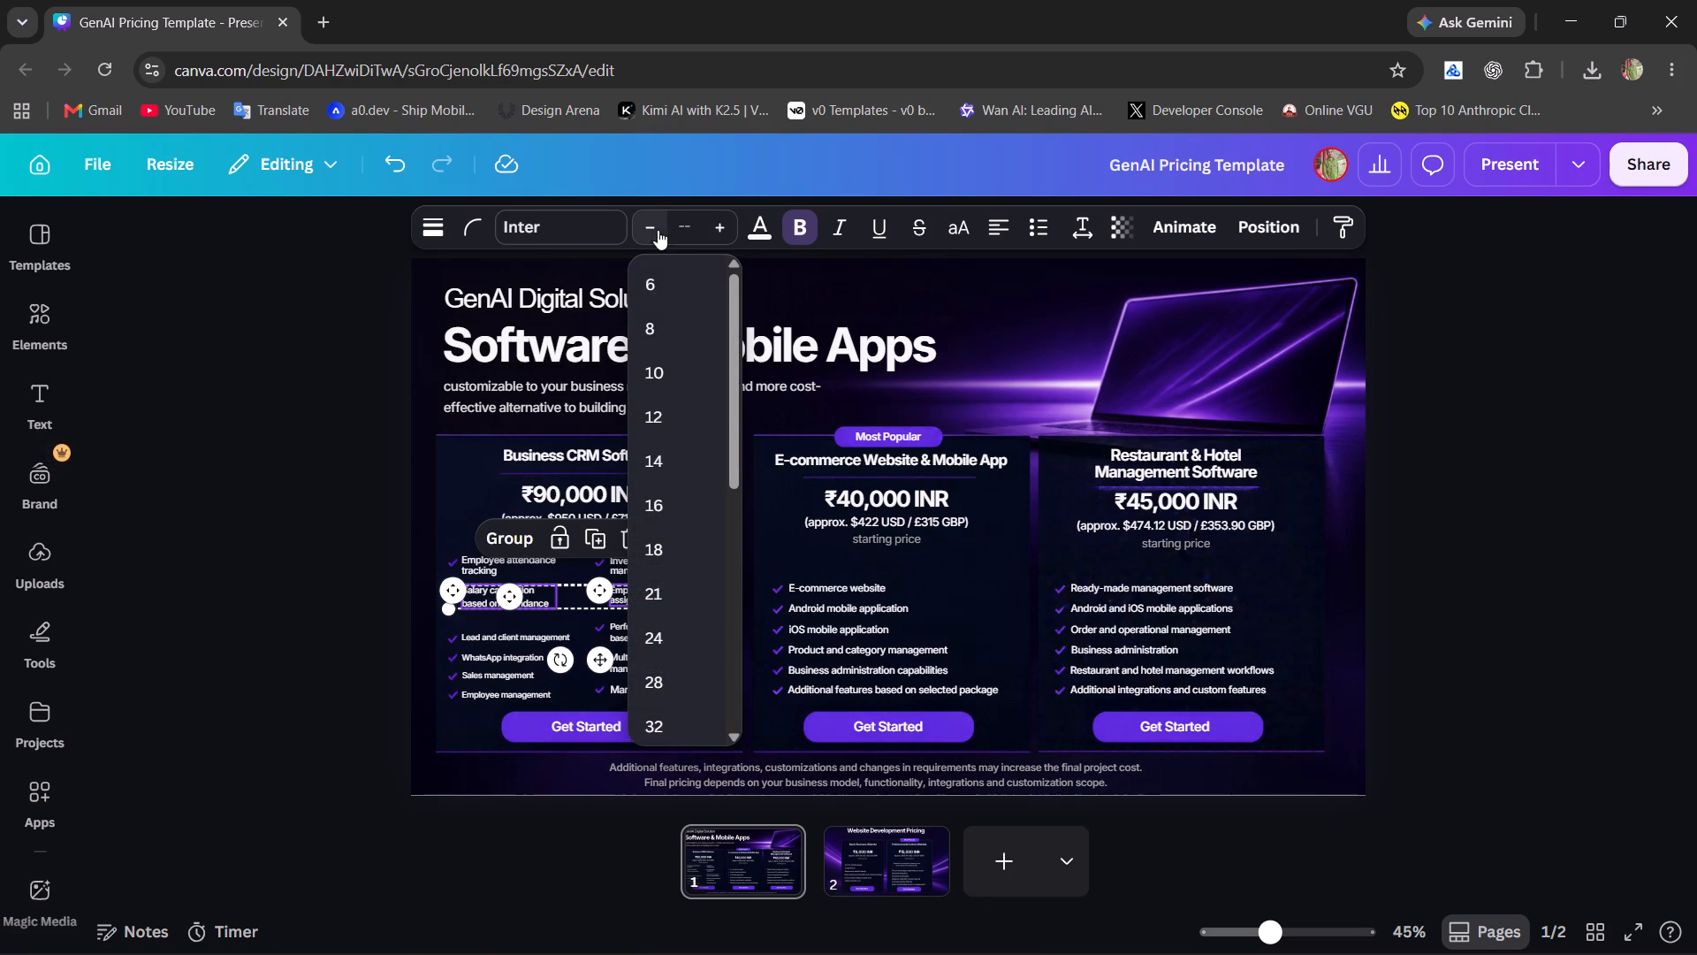
pyautogui.click(726, 233)
pyautogui.click(722, 552)
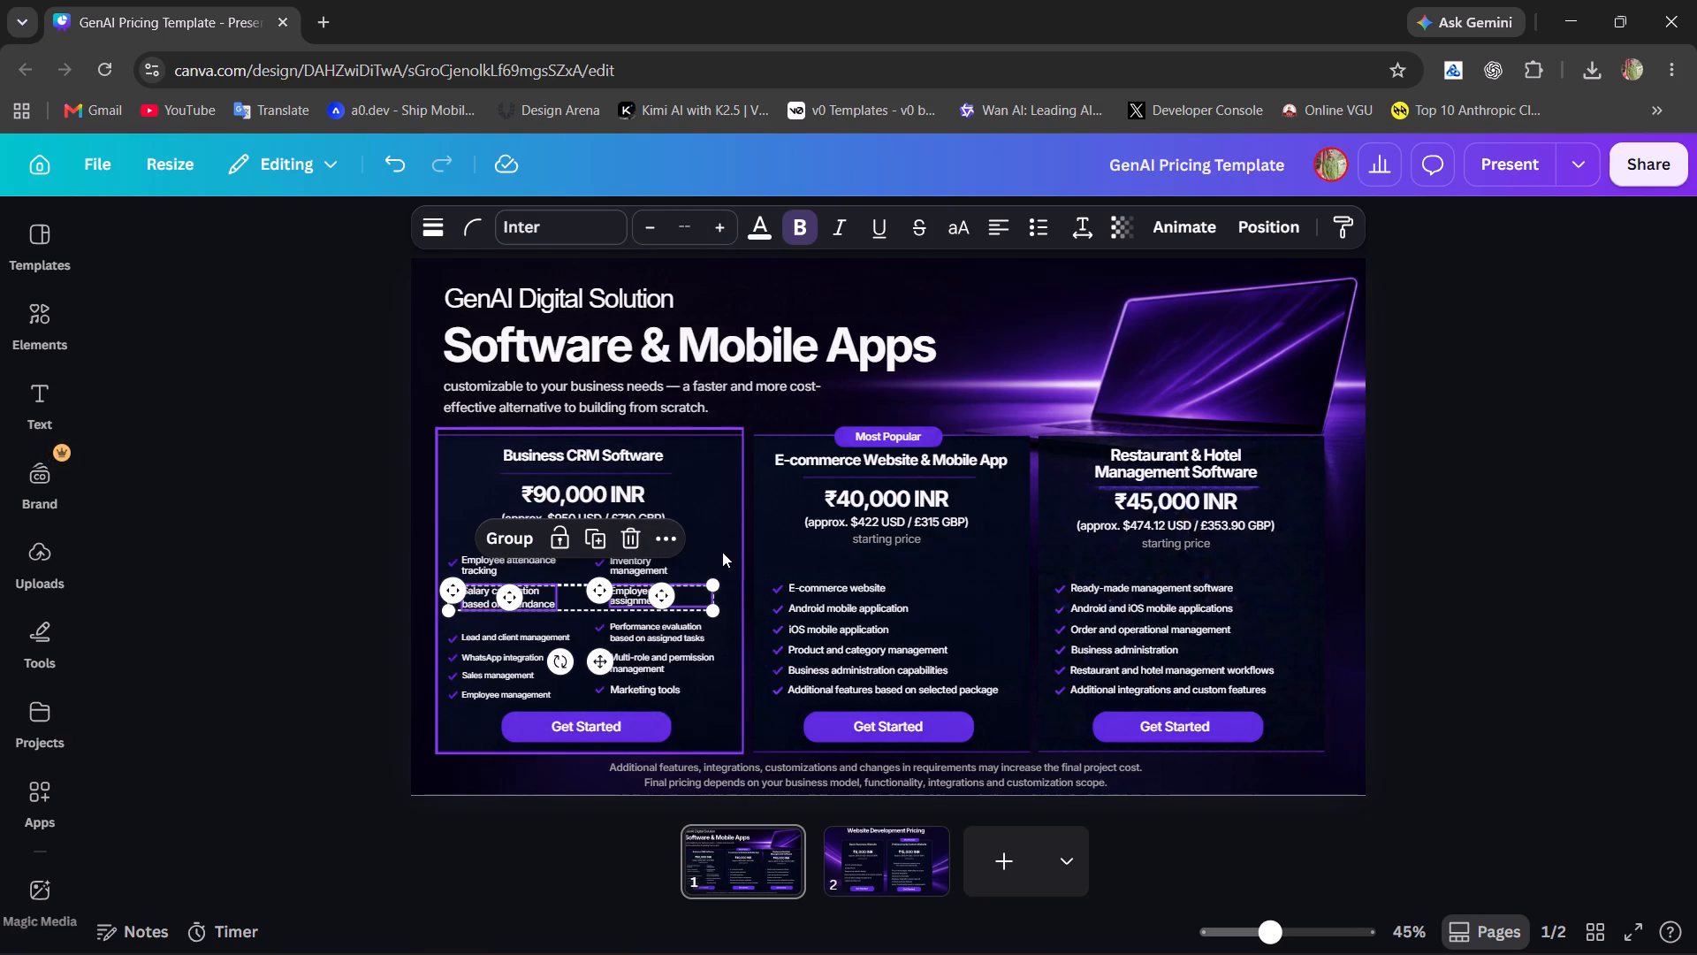
pyautogui.click(664, 559)
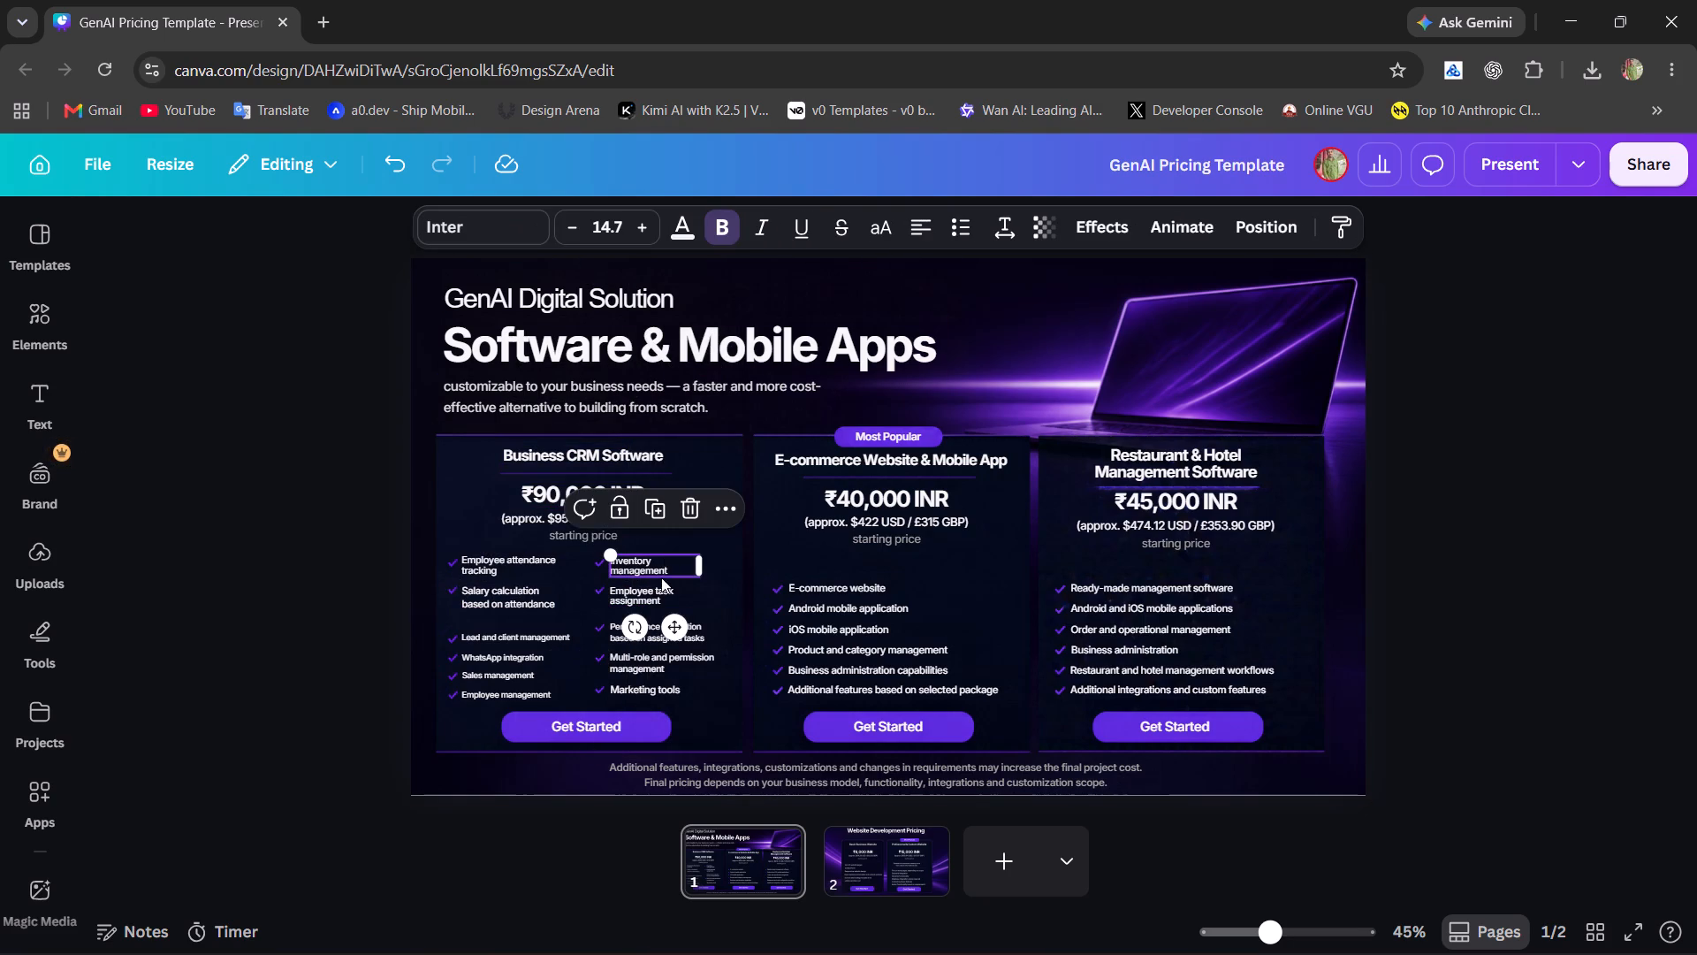
pyautogui.click(661, 590)
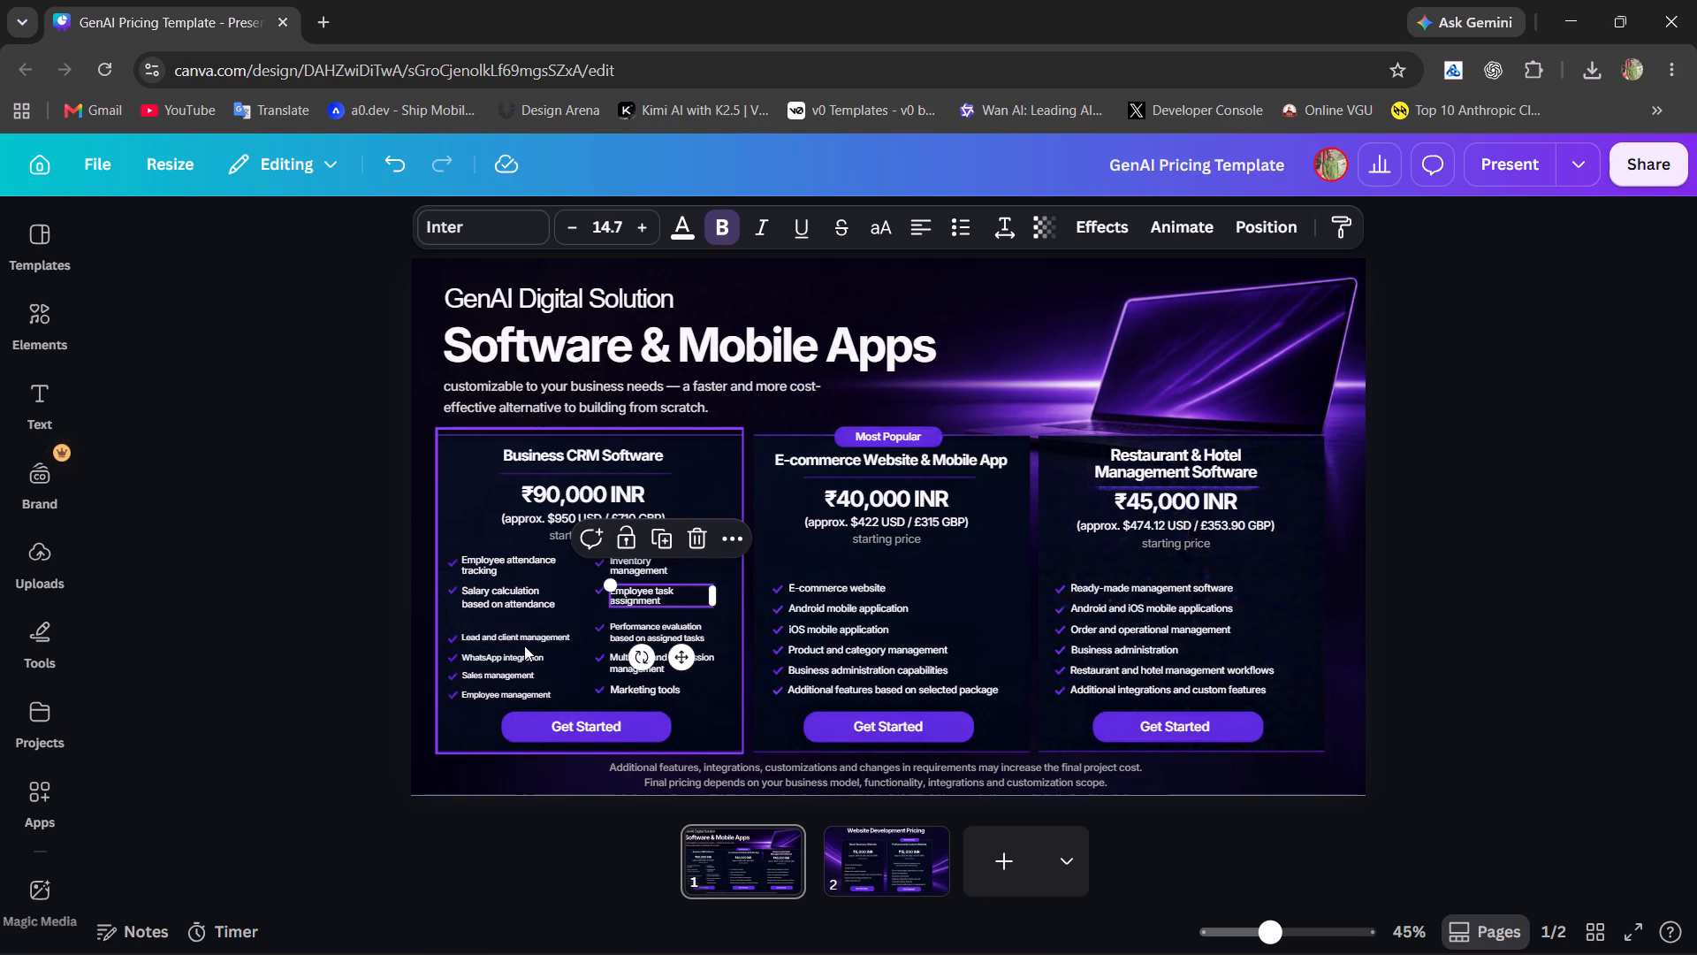
# Set the font size of the "Performance evaluation based on assigned tasks" text to 14.
pyautogui.click(632, 624)
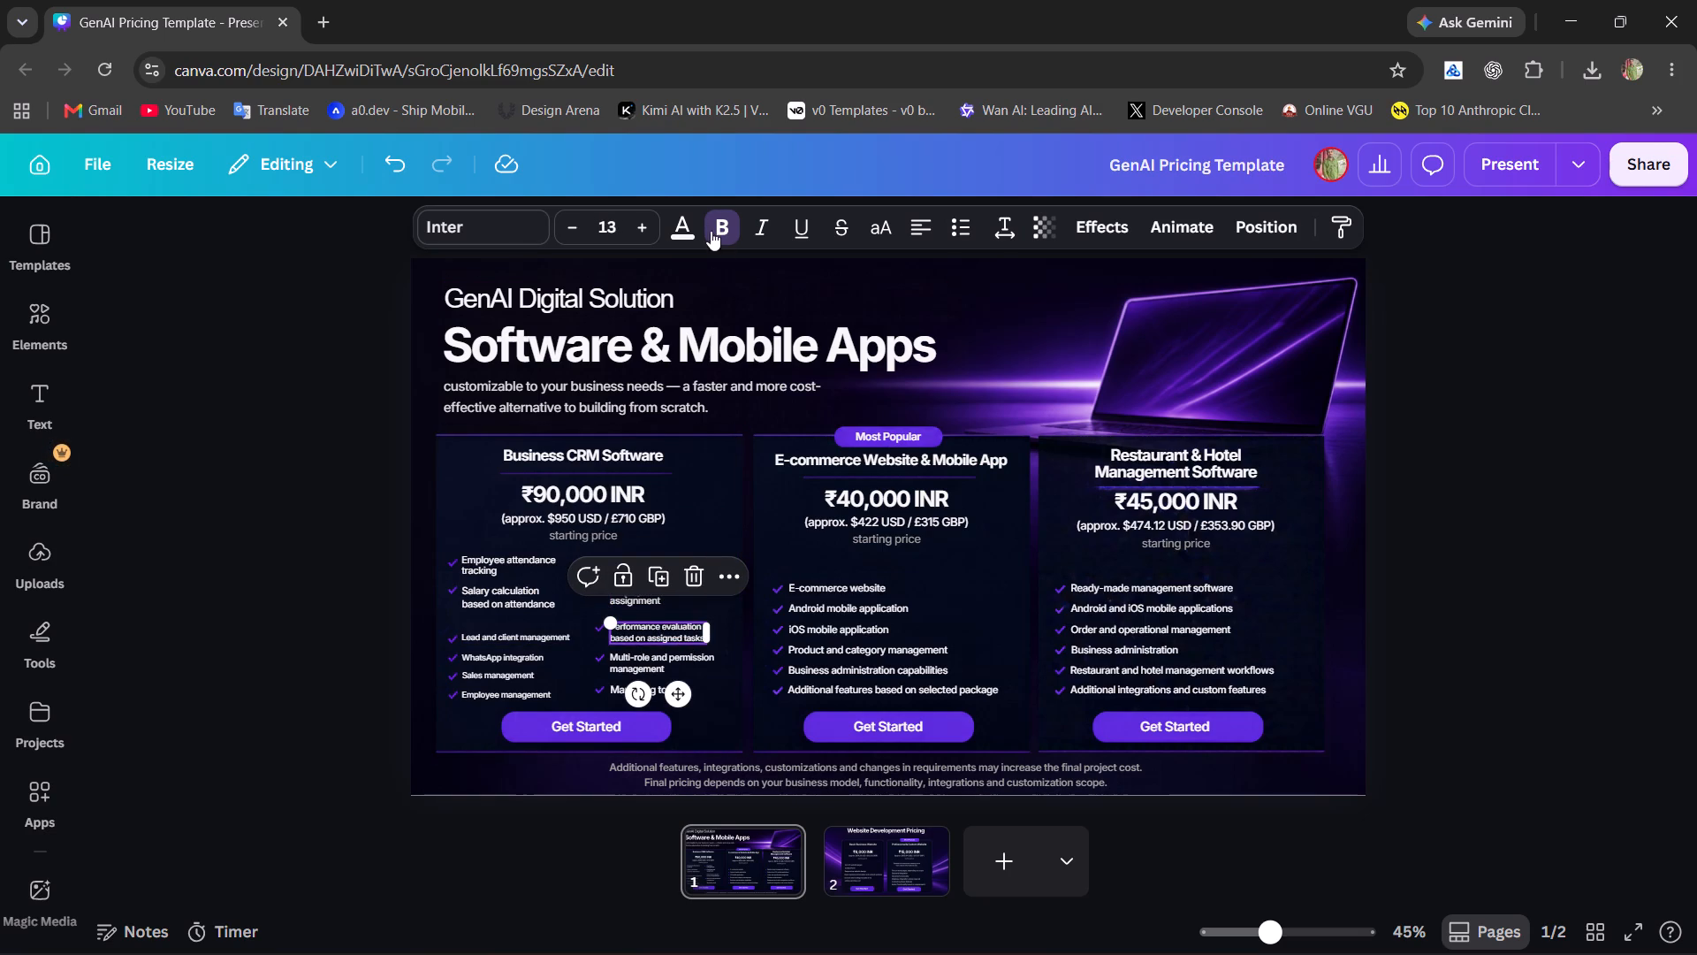
pyautogui.doubleClick(651, 218)
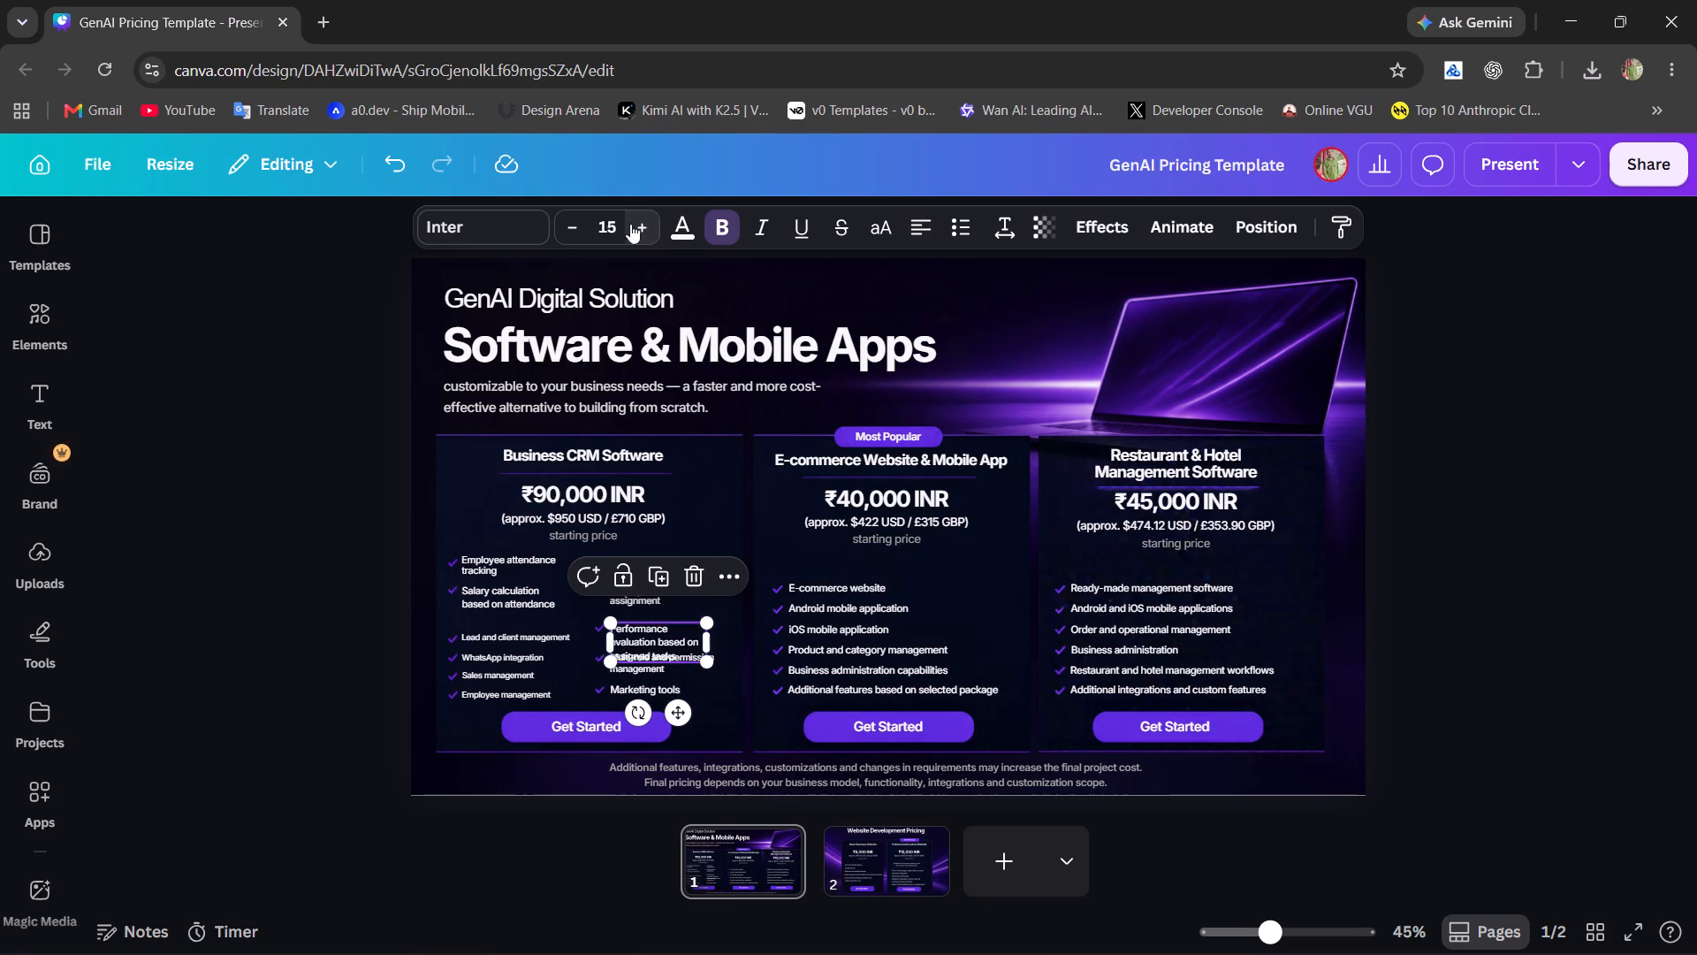
pyautogui.click(579, 232)
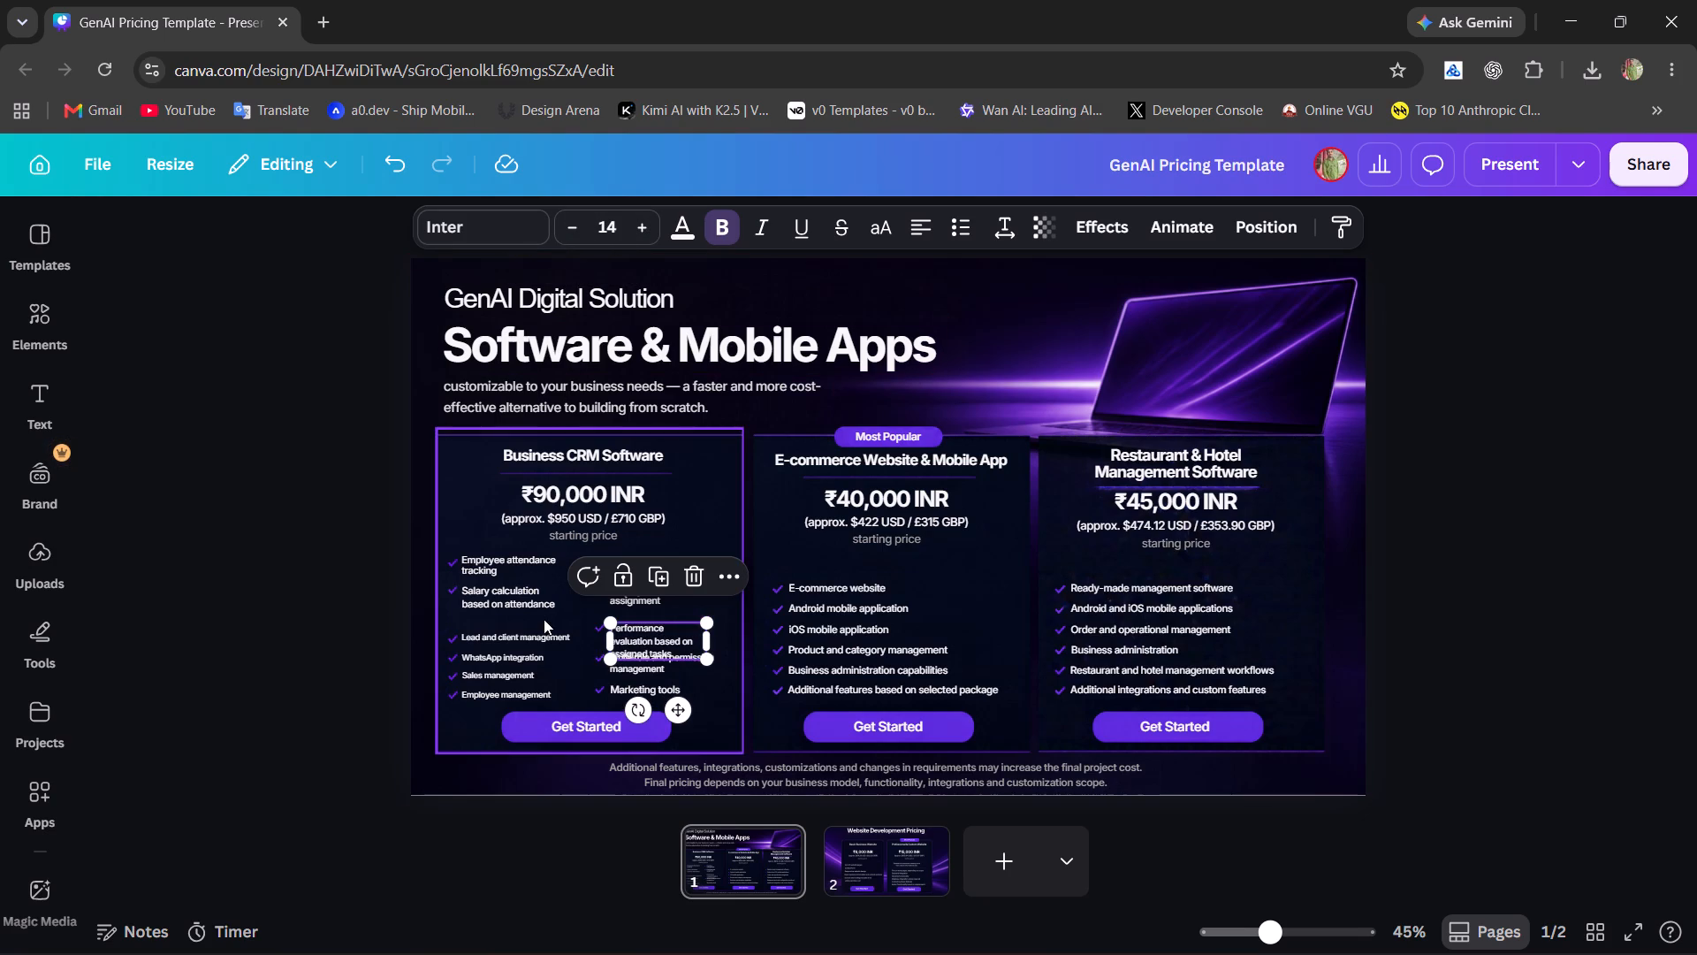
# Increase the font size of the "Lead and client management" text to 14.7.
pyautogui.click(542, 637)
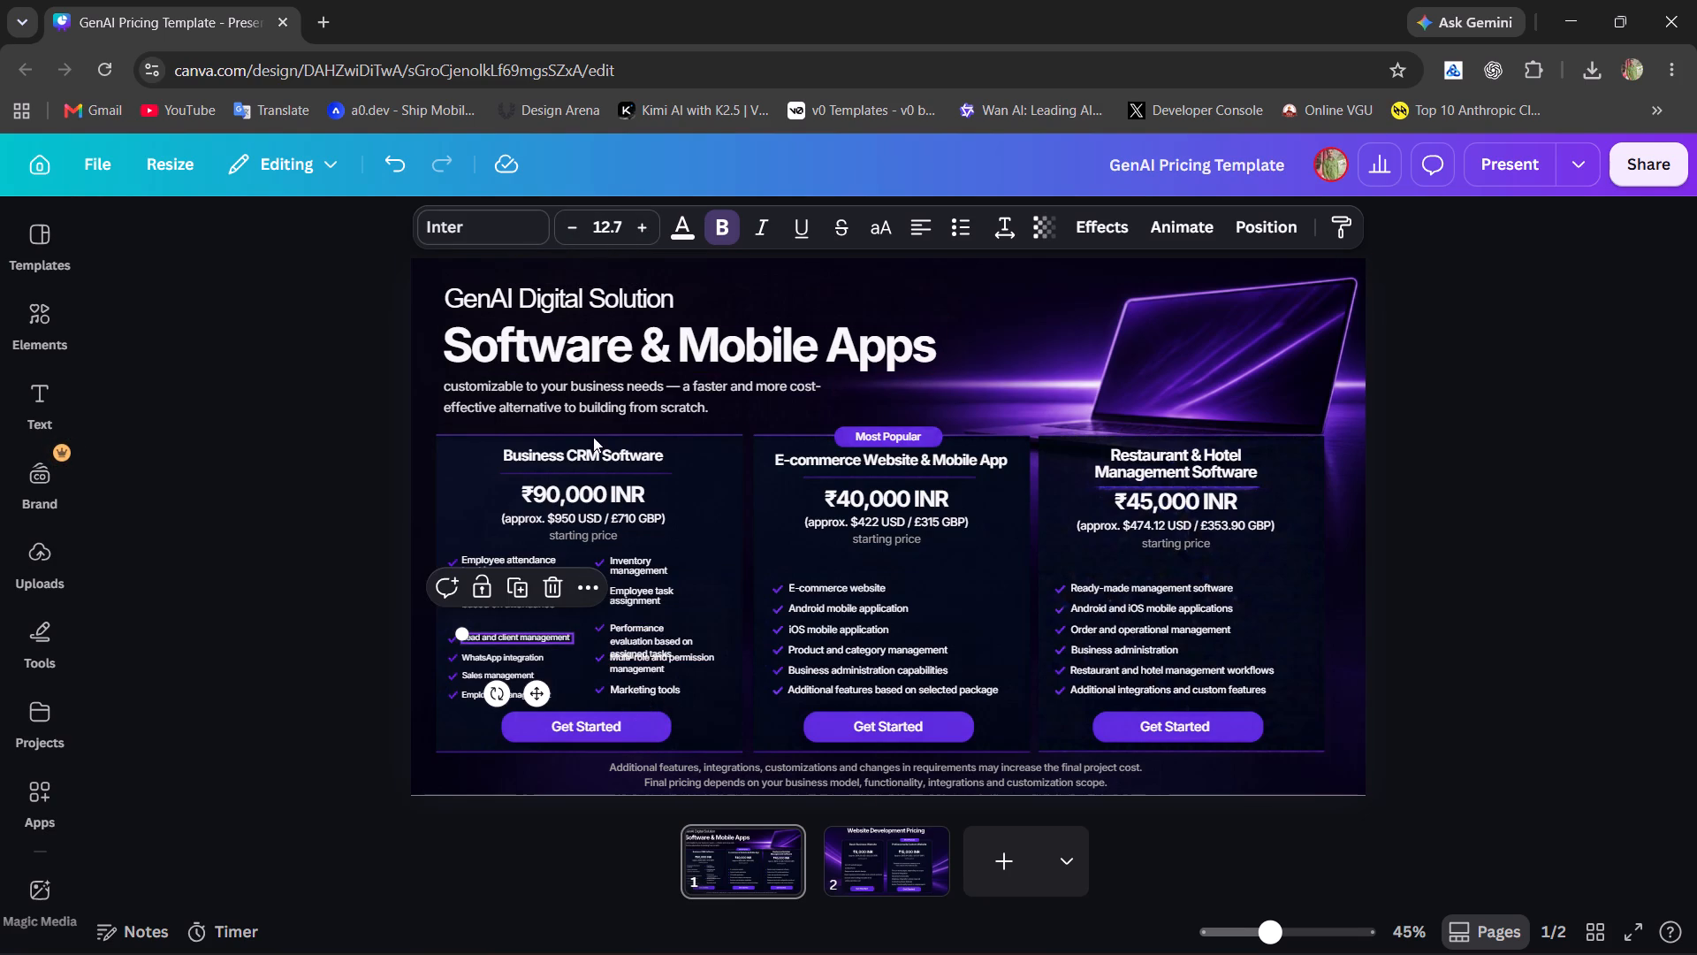
pyautogui.doubleClick(640, 240)
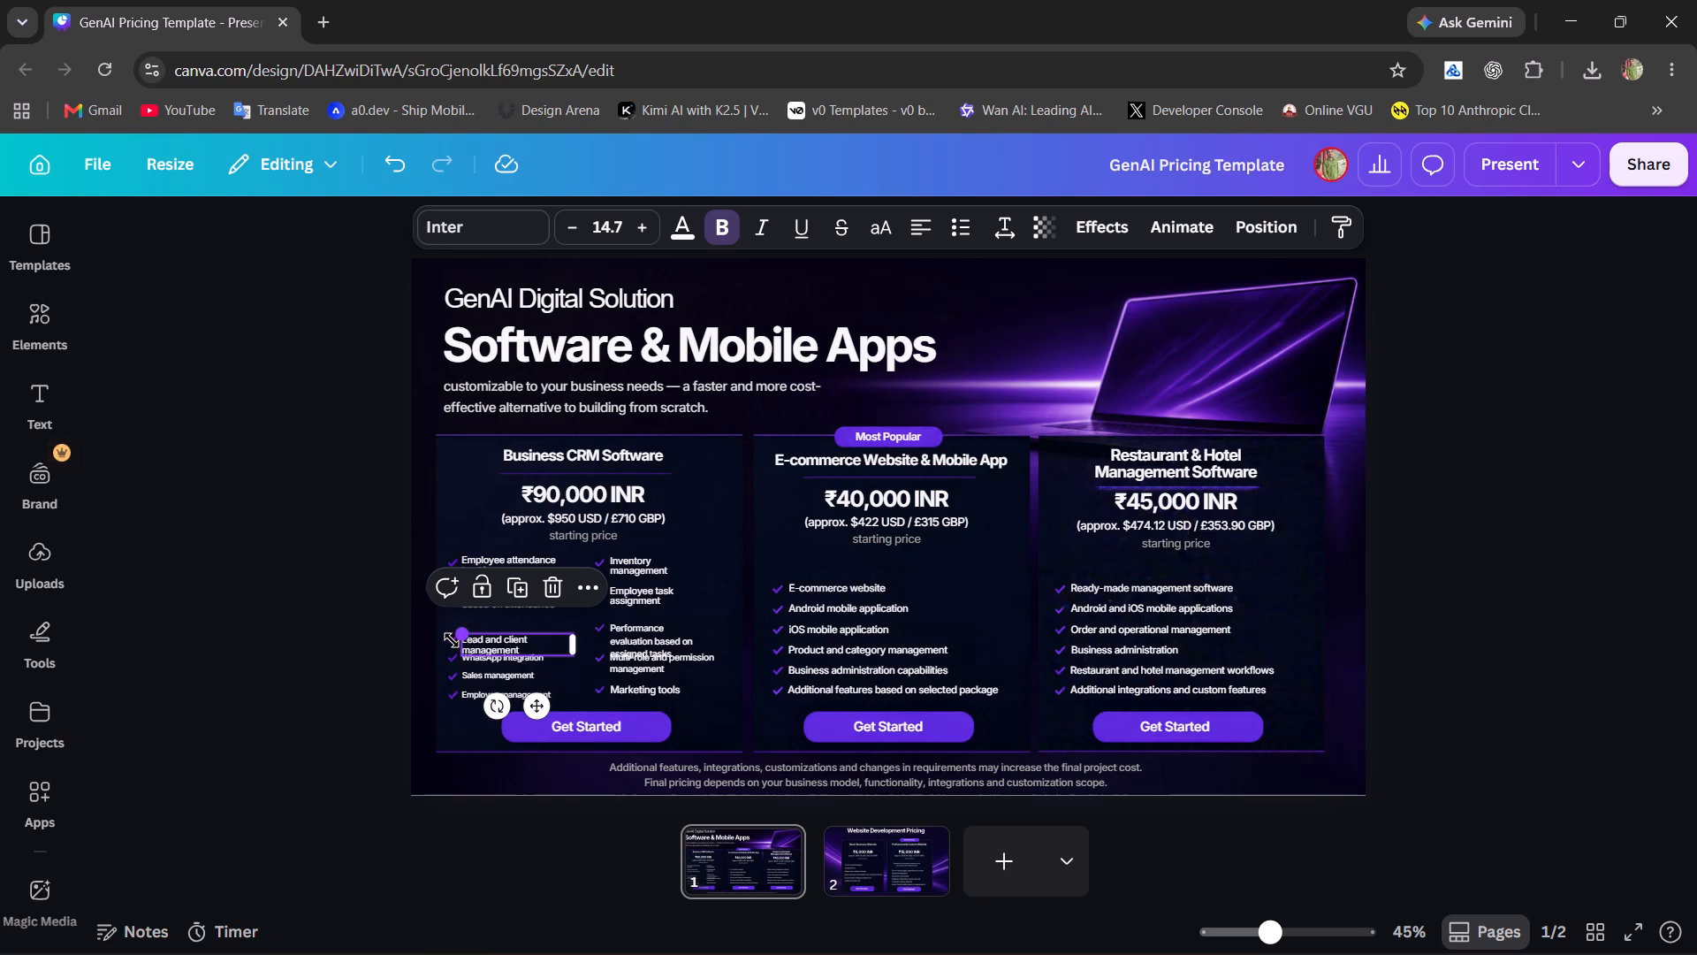
# Move the "Performance evaluation based on assigned tasks" text up to just beneath "Employee task assignment".
pyautogui.click(643, 623)
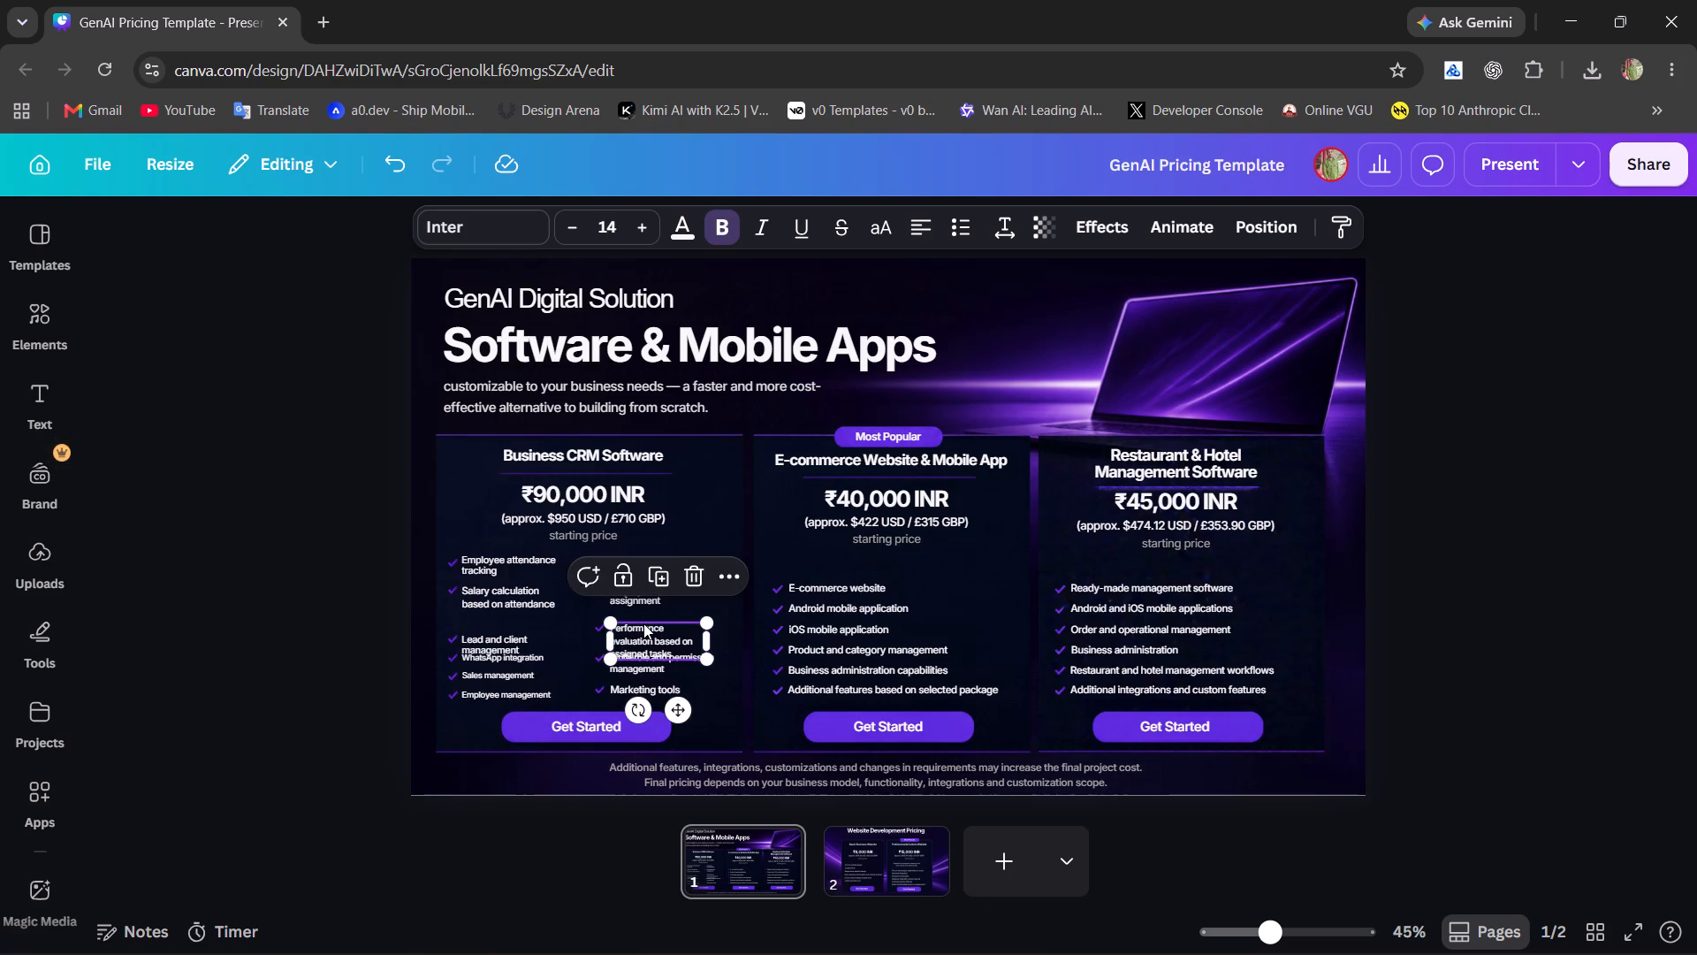
pyautogui.press('Up')
pyautogui.press('Up')
pyautogui.press('Up')
pyautogui.press('Up')
pyautogui.press('Up')
pyautogui.press('Up')
pyautogui.press('Up')
pyautogui.press('Up')
pyautogui.press('Up')
pyautogui.press('Up')
pyautogui.press('Up')
pyautogui.press('Up')
pyautogui.press('Up')
pyautogui.press('Up')
pyautogui.press('Up')
pyautogui.press('Up')
pyautogui.press('Up')
pyautogui.press('Up')
pyautogui.press('Up')
pyautogui.press('Up')
pyautogui.press('Up')
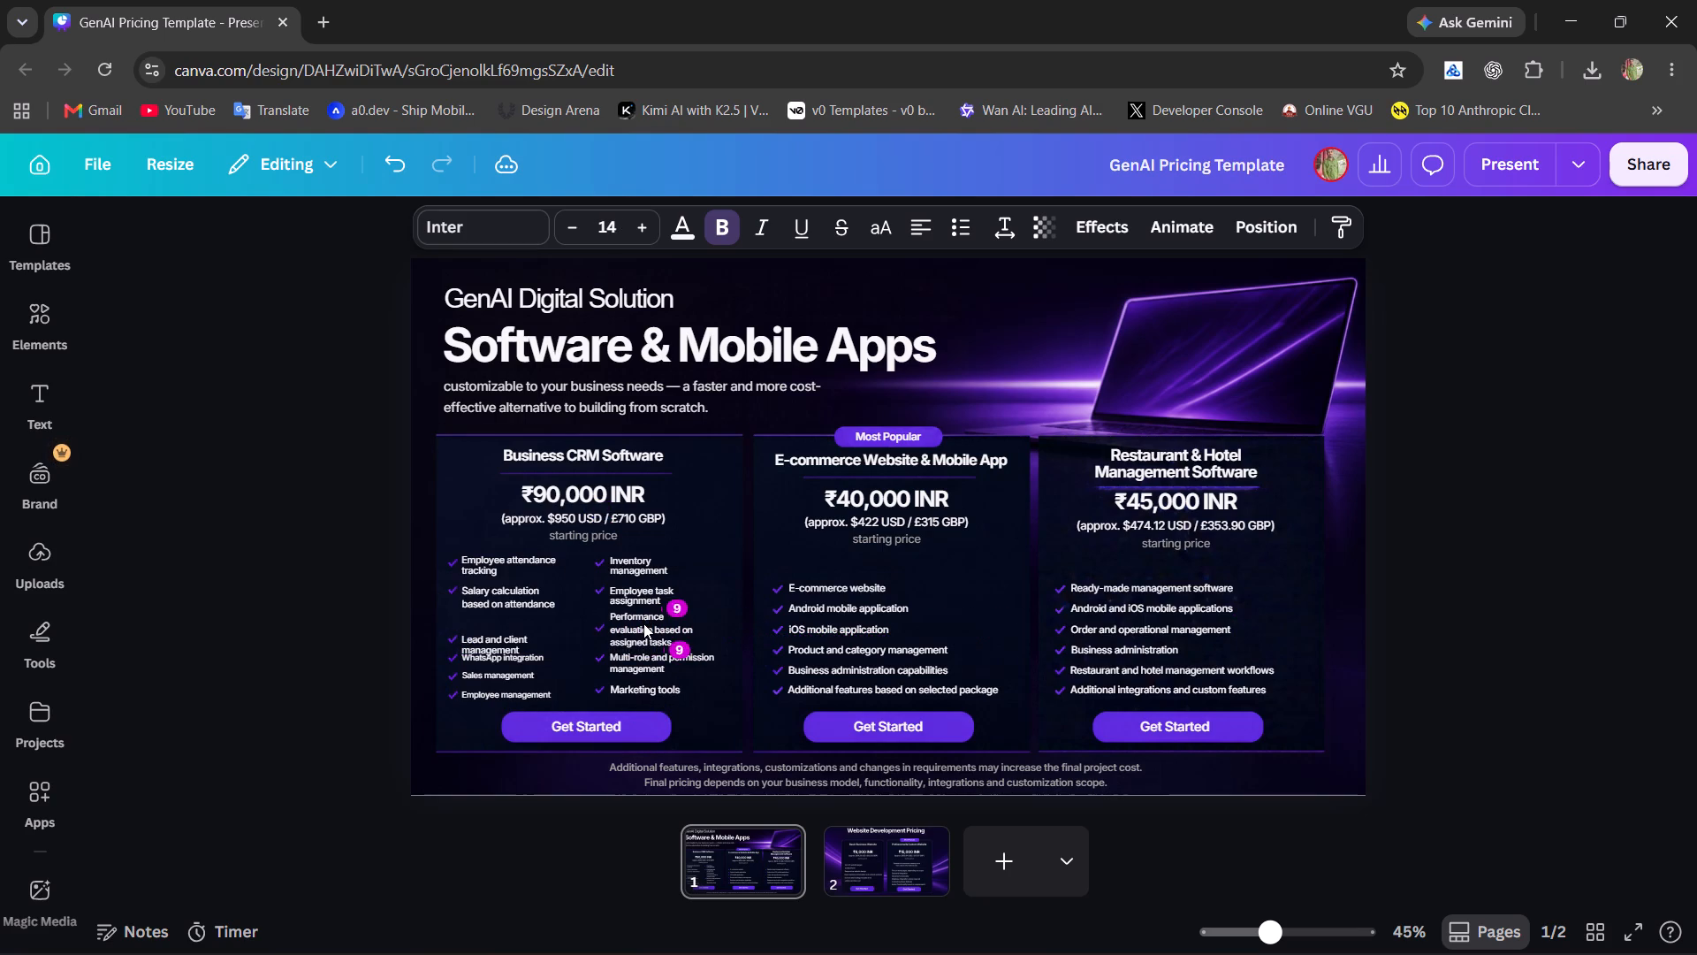
pyautogui.press('Up')
pyautogui.press('Up')
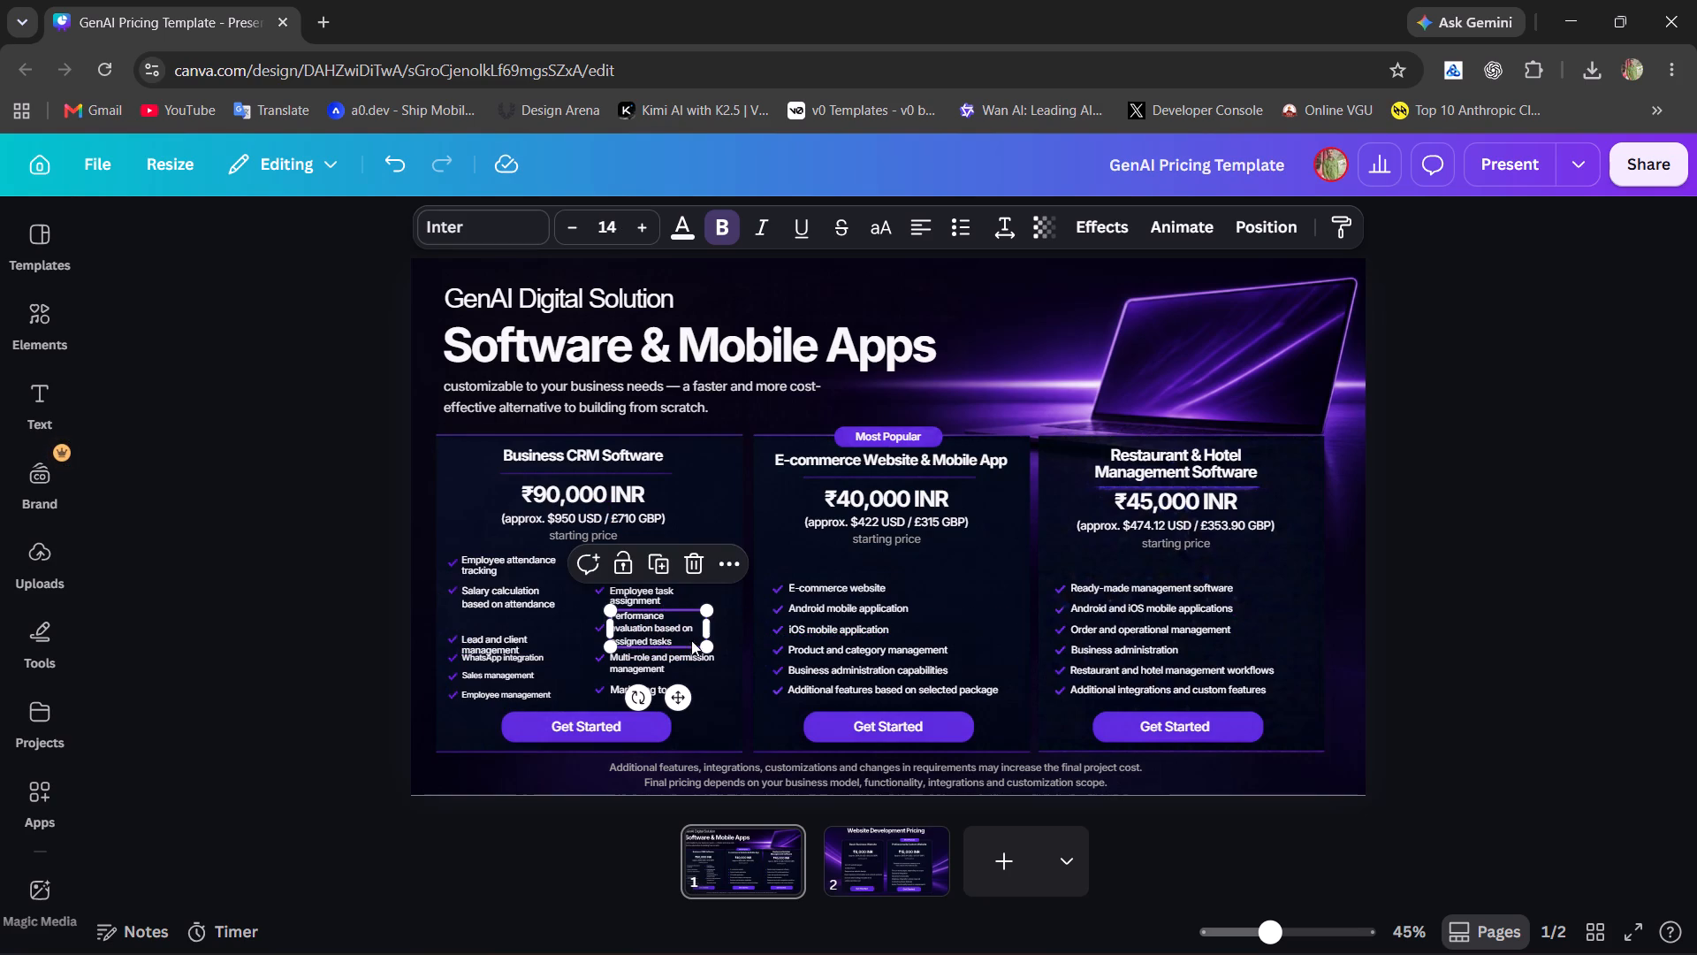
# Widen the "Performance evaluation based on assigned tasks" text box to about 215 so it fits on two lines.
pyautogui.moveTo(707, 627); pyautogui.dragTo(723, 626)
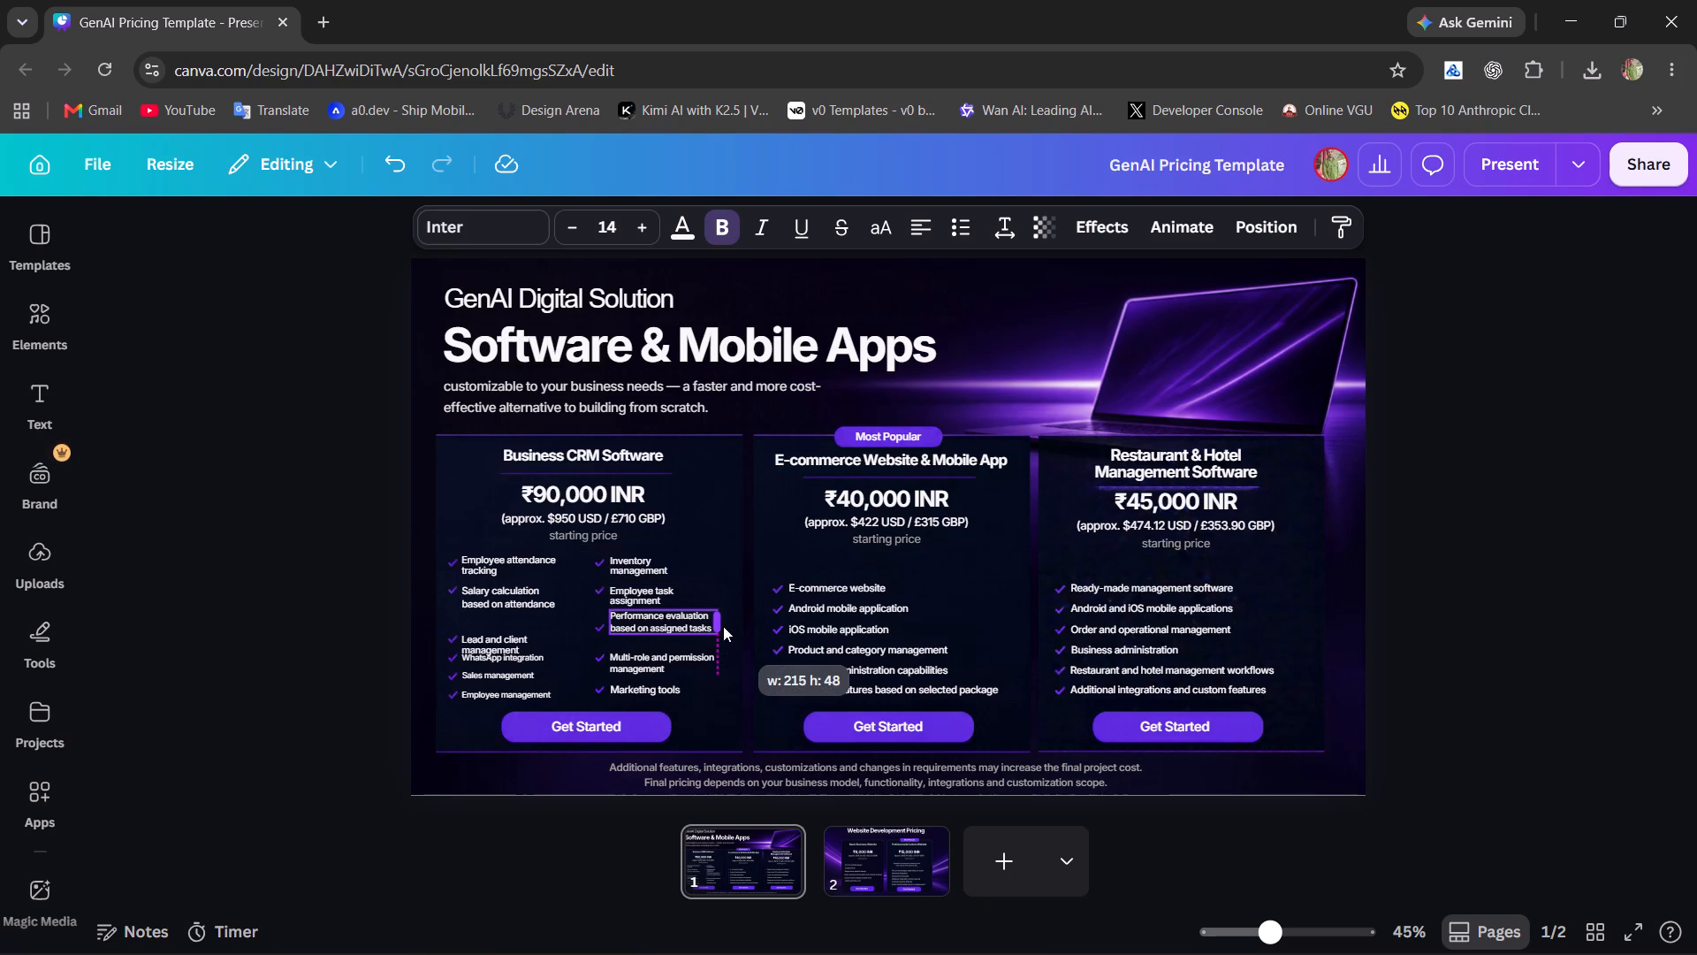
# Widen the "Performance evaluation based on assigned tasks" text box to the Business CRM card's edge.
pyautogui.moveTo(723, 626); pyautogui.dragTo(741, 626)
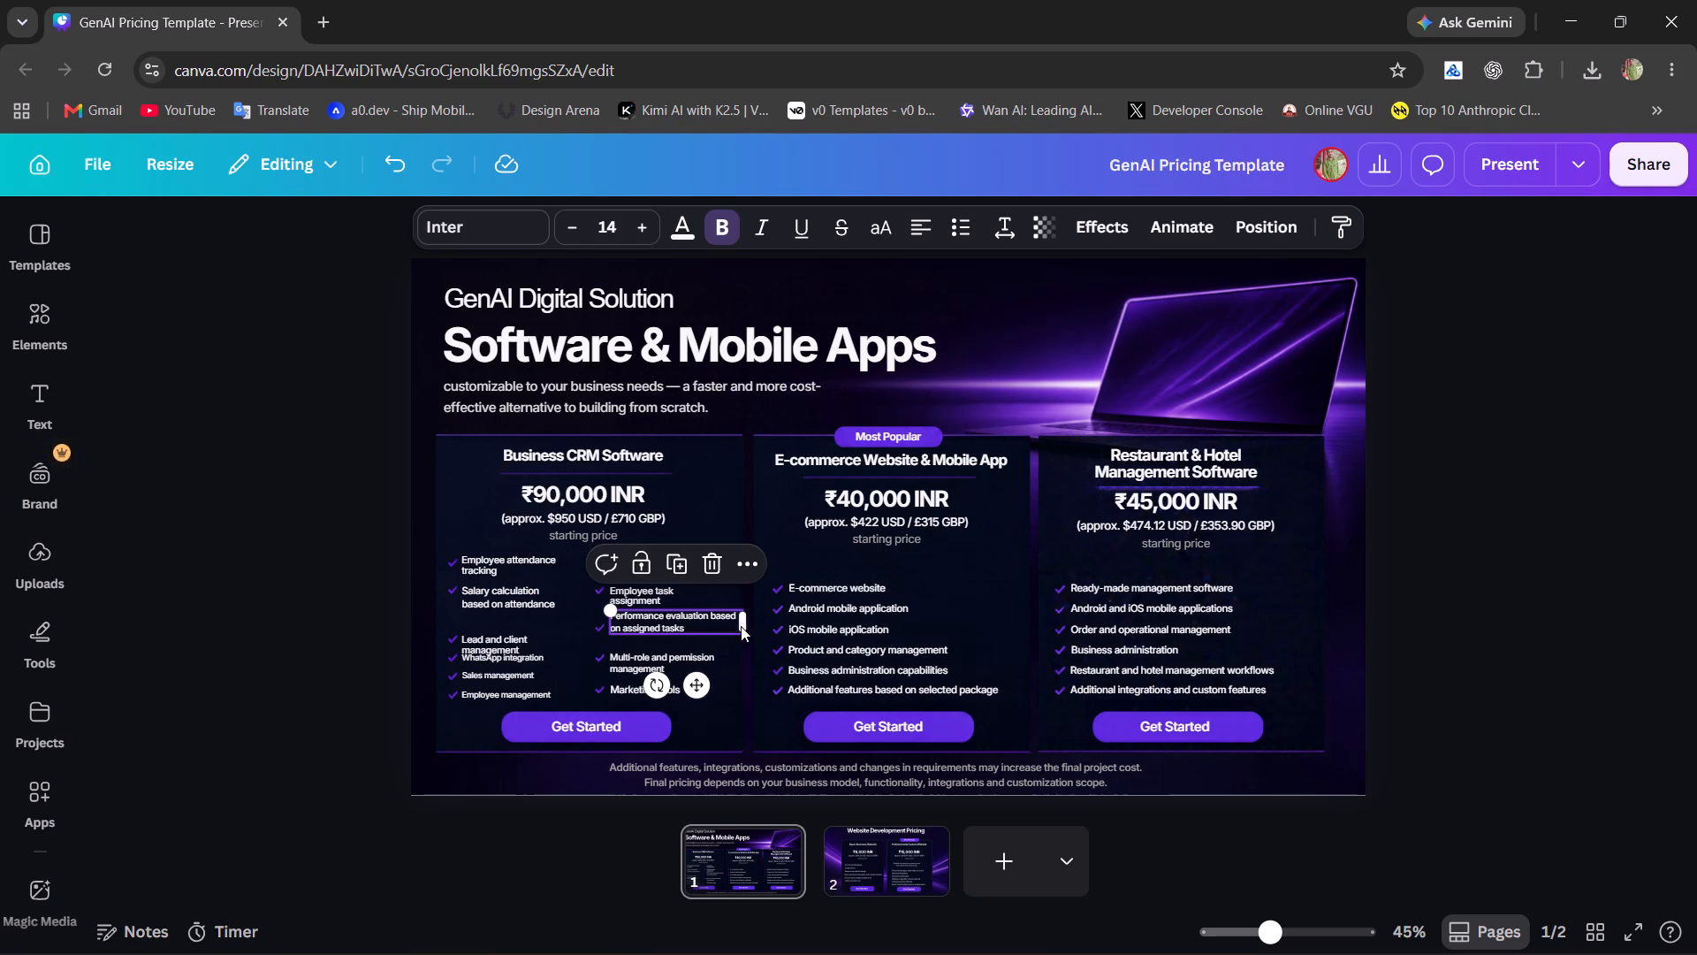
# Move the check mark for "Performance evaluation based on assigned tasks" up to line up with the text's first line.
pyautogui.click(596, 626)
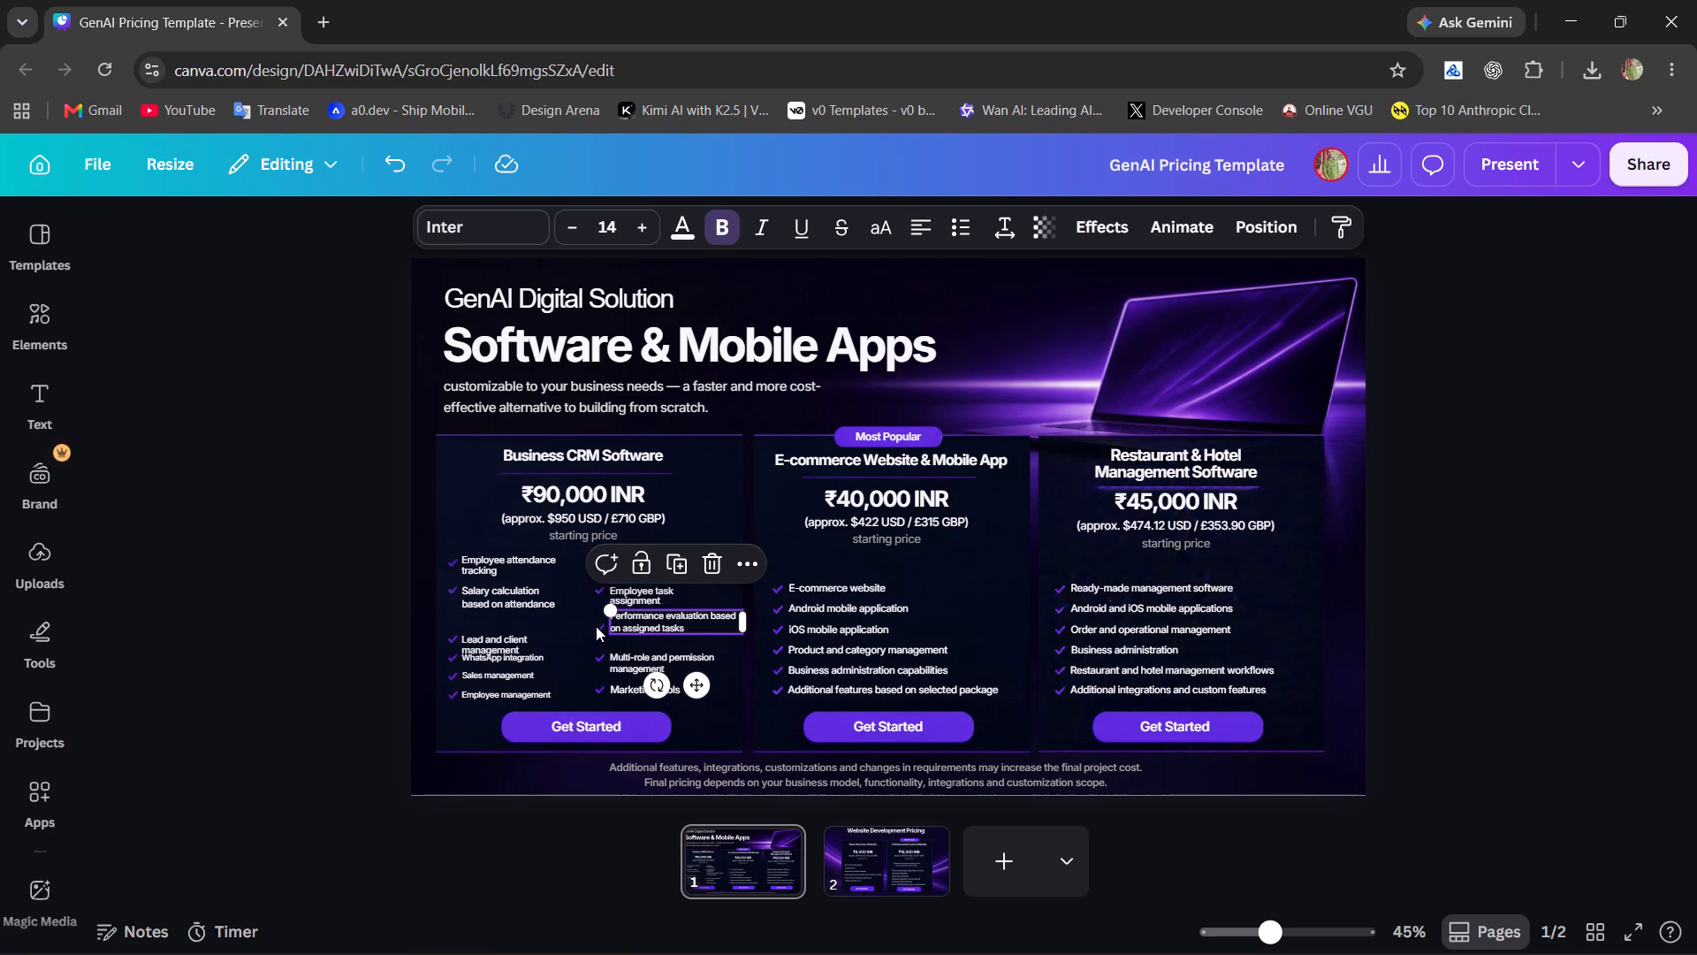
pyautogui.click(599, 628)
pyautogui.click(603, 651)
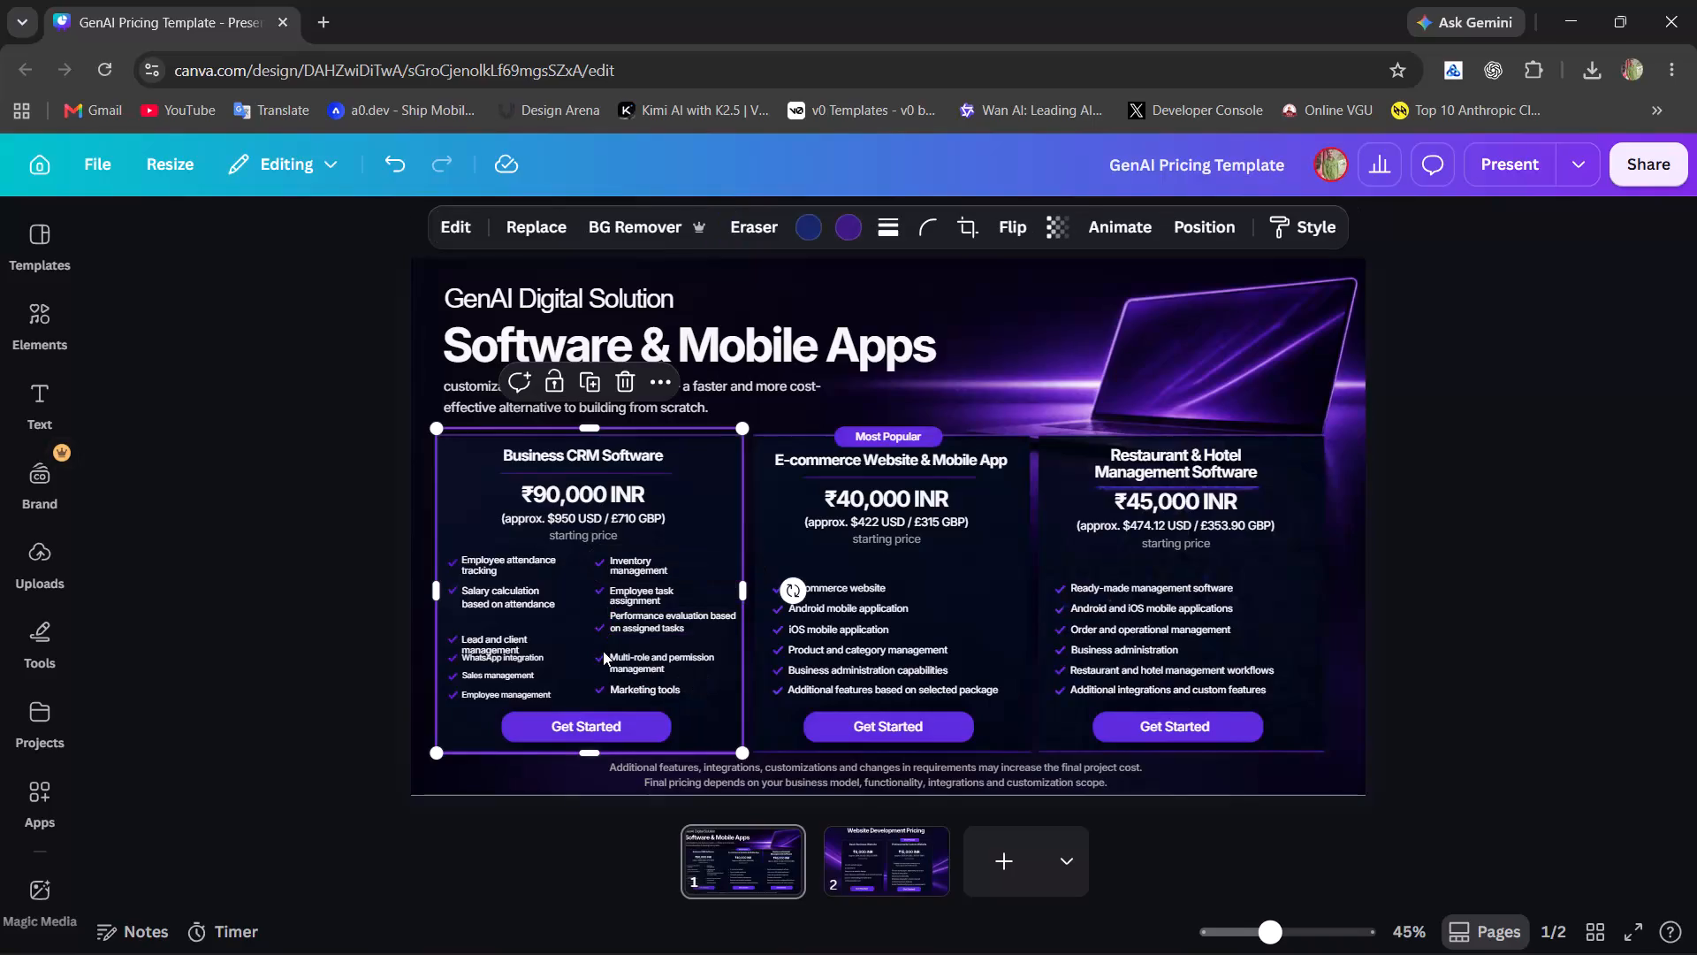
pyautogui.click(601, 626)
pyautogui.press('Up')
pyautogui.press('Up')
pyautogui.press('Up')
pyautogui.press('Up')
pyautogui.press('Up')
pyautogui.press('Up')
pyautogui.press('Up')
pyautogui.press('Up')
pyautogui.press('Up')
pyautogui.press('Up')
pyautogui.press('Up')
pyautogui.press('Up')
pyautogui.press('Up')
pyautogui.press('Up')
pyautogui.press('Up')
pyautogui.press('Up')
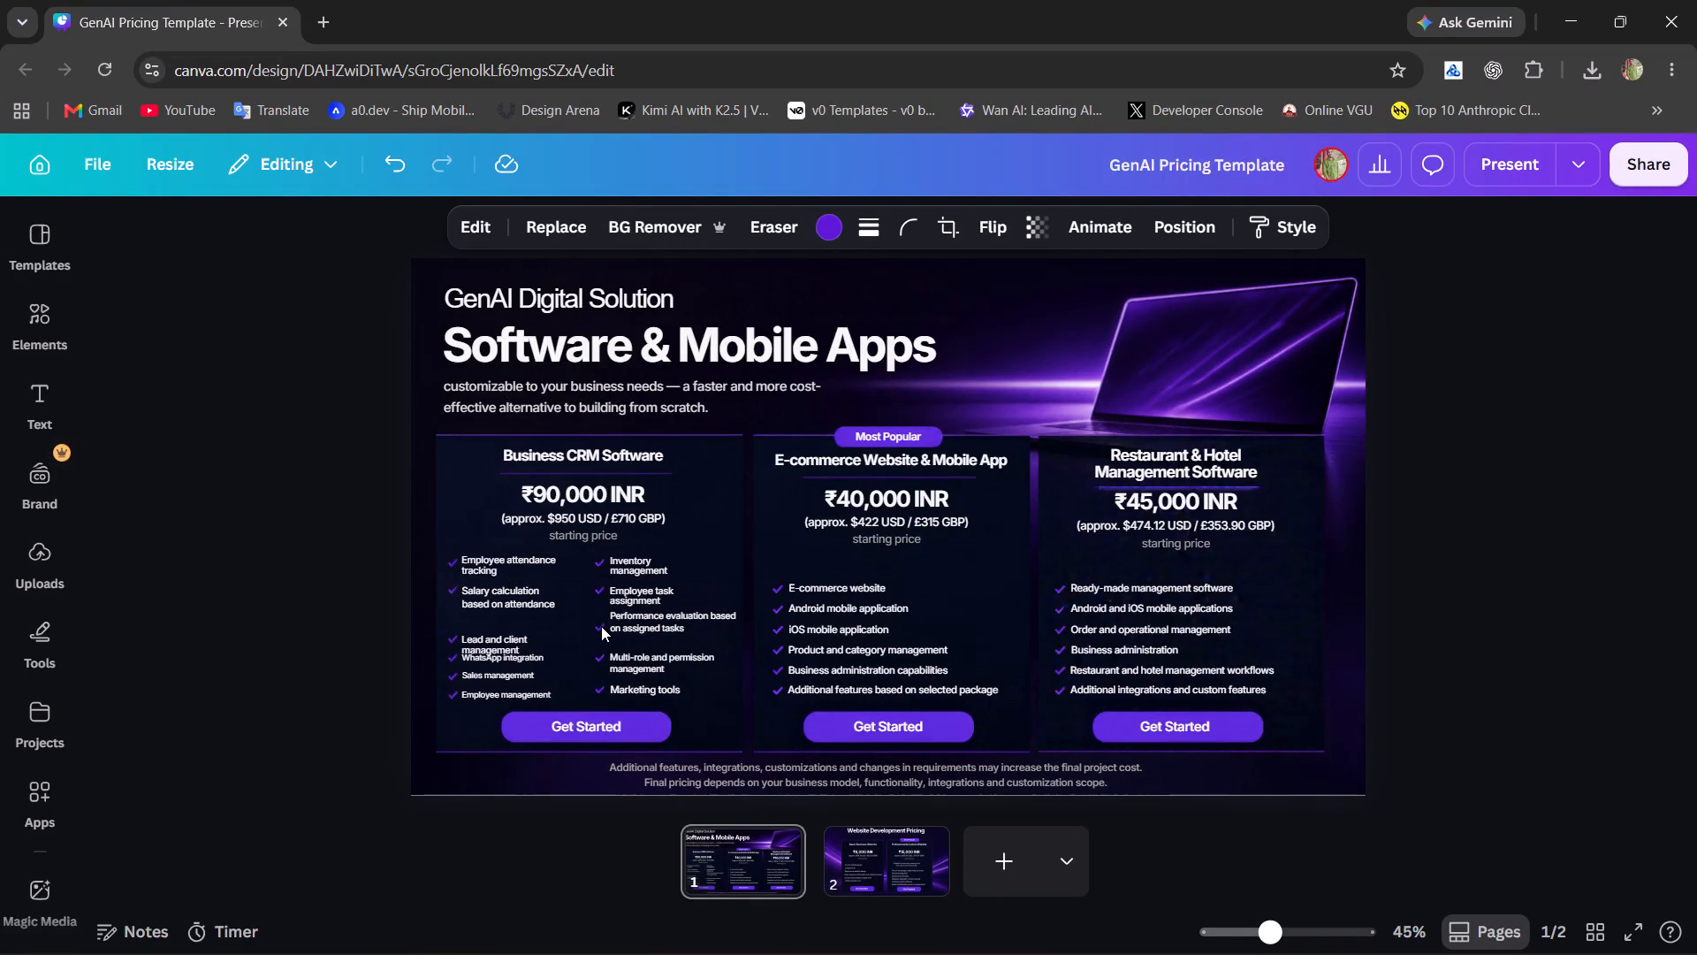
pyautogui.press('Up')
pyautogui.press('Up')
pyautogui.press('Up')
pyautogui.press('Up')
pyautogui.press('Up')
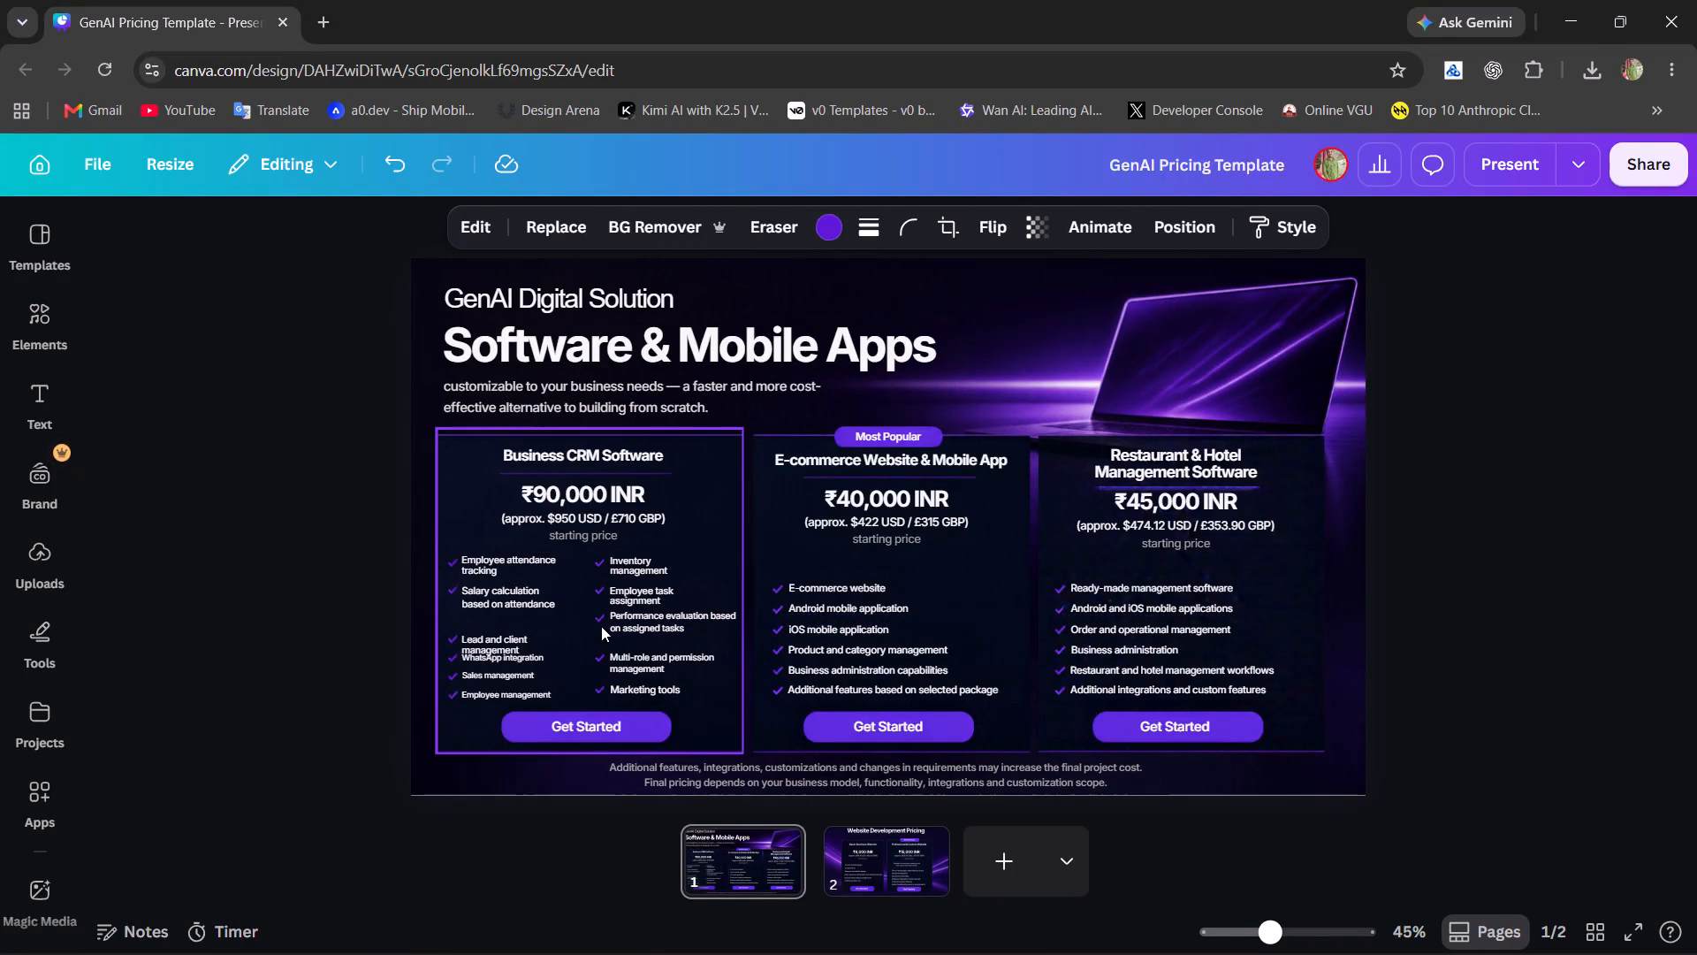
# Move the "Lead and client management" text up to just beneath "Salary calculation based on attendance".
pyautogui.click(520, 641)
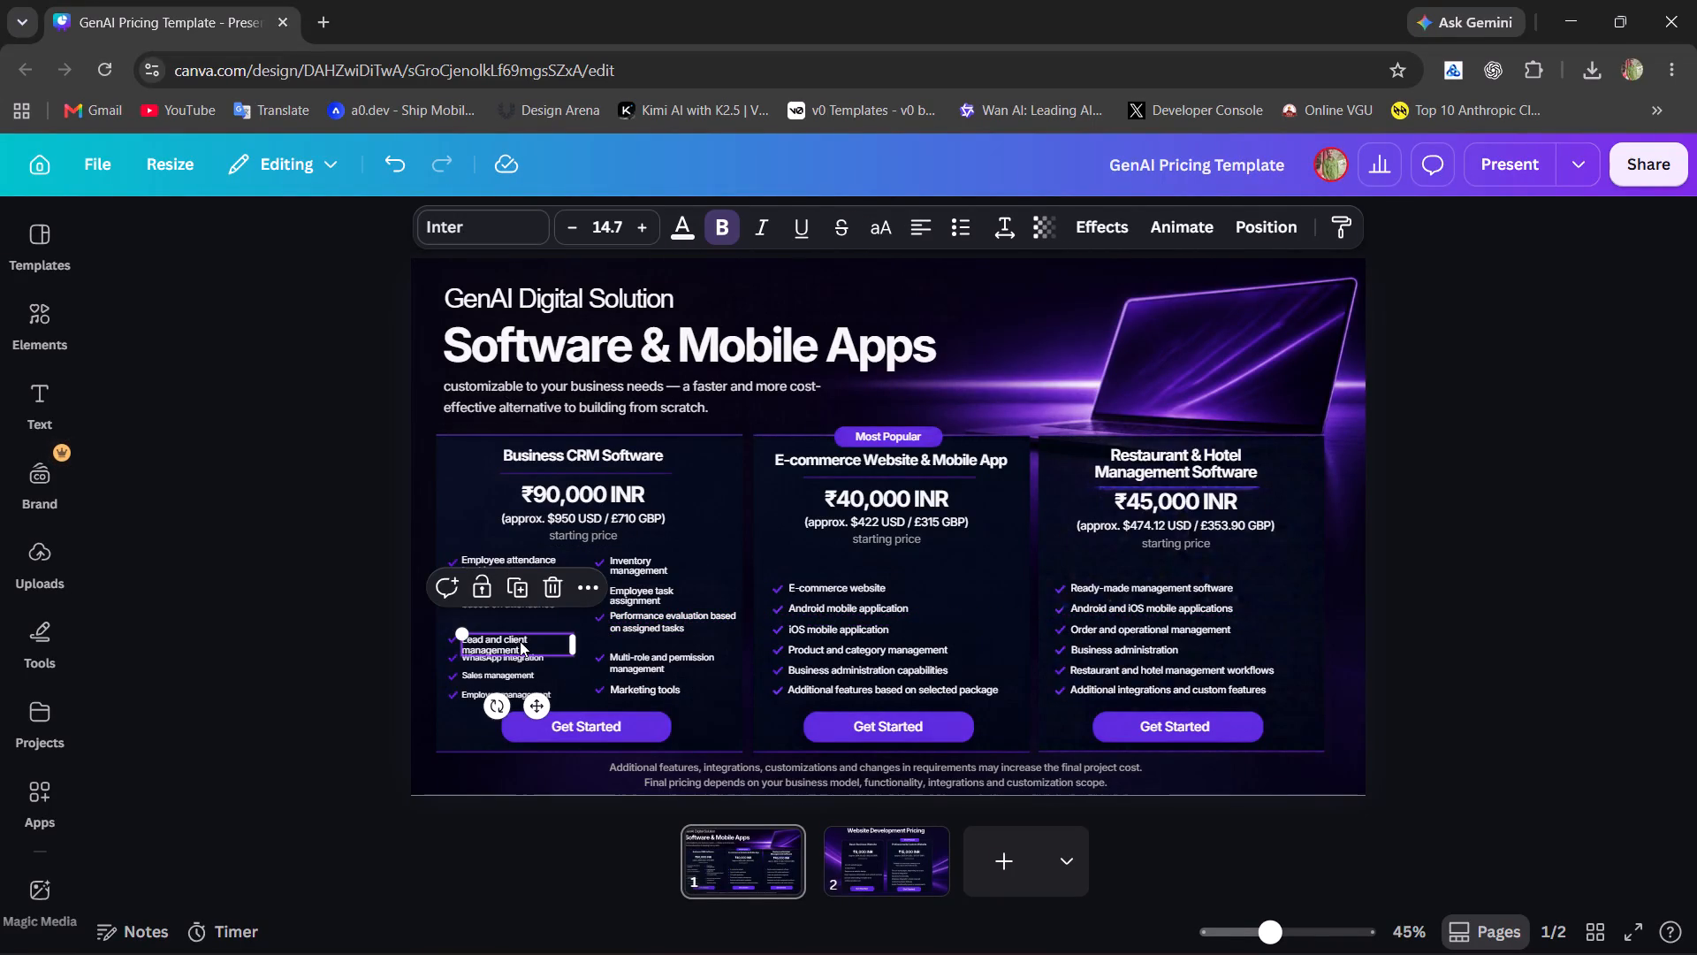
pyautogui.press('Up')
pyautogui.press('Up')
pyautogui.press('Up')
pyautogui.press('Up')
pyautogui.press('Up')
pyautogui.press('Up')
pyautogui.press('Up')
pyautogui.press('Up')
pyautogui.press('Up')
pyautogui.press('Up')
pyautogui.press('Up')
pyautogui.press('Up')
pyautogui.press('Up')
pyautogui.press('Up')
pyautogui.press('Up')
pyautogui.press('Up')
pyautogui.press('Up')
pyautogui.press('Up')
pyautogui.press('Up')
pyautogui.press('Up')
pyautogui.press('Up')
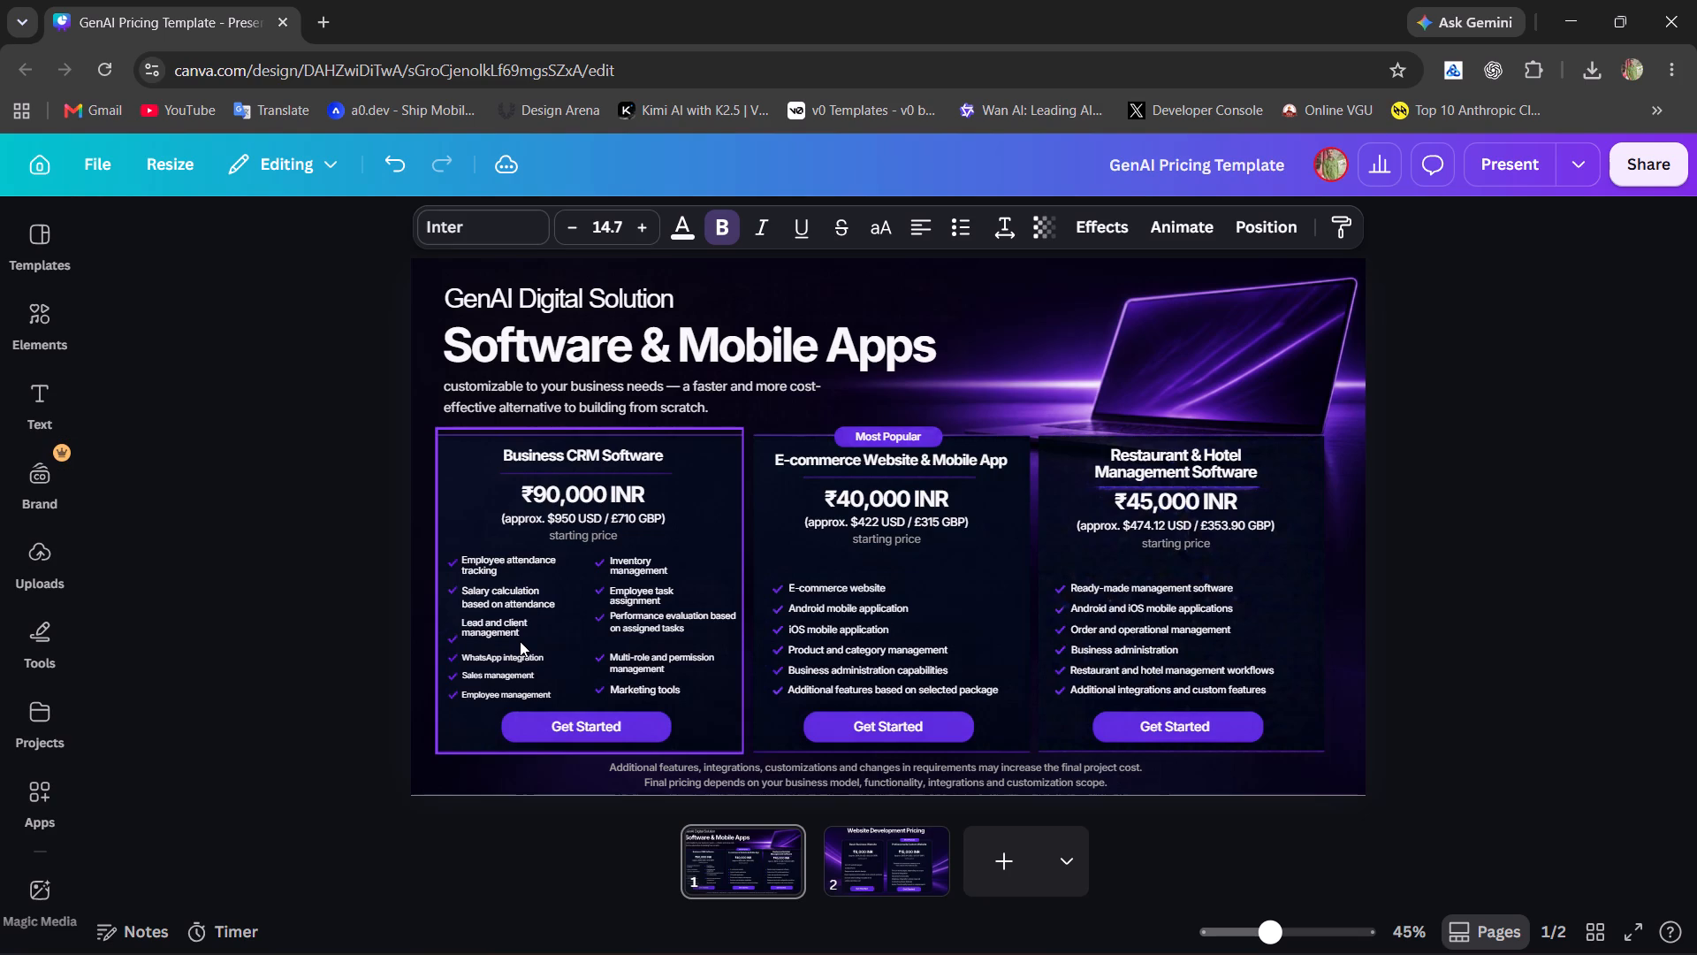
pyautogui.press('Up')
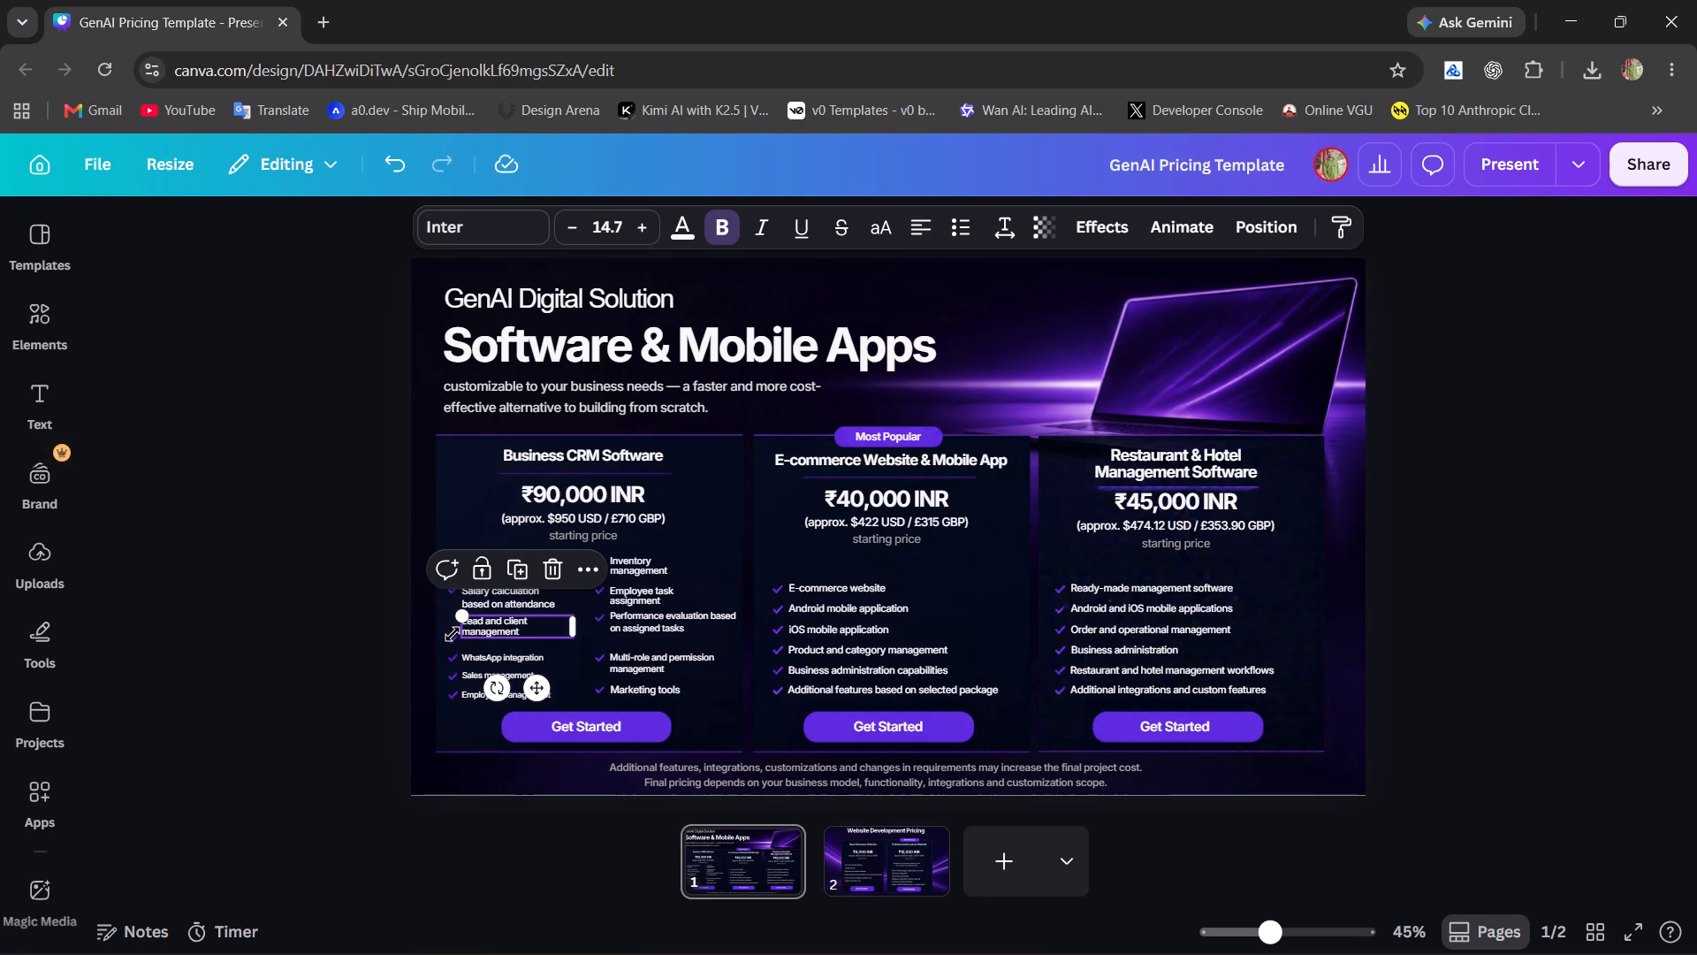
# Move the check mark for "Lead and client management" up to line up with its text.
pyautogui.click(454, 636)
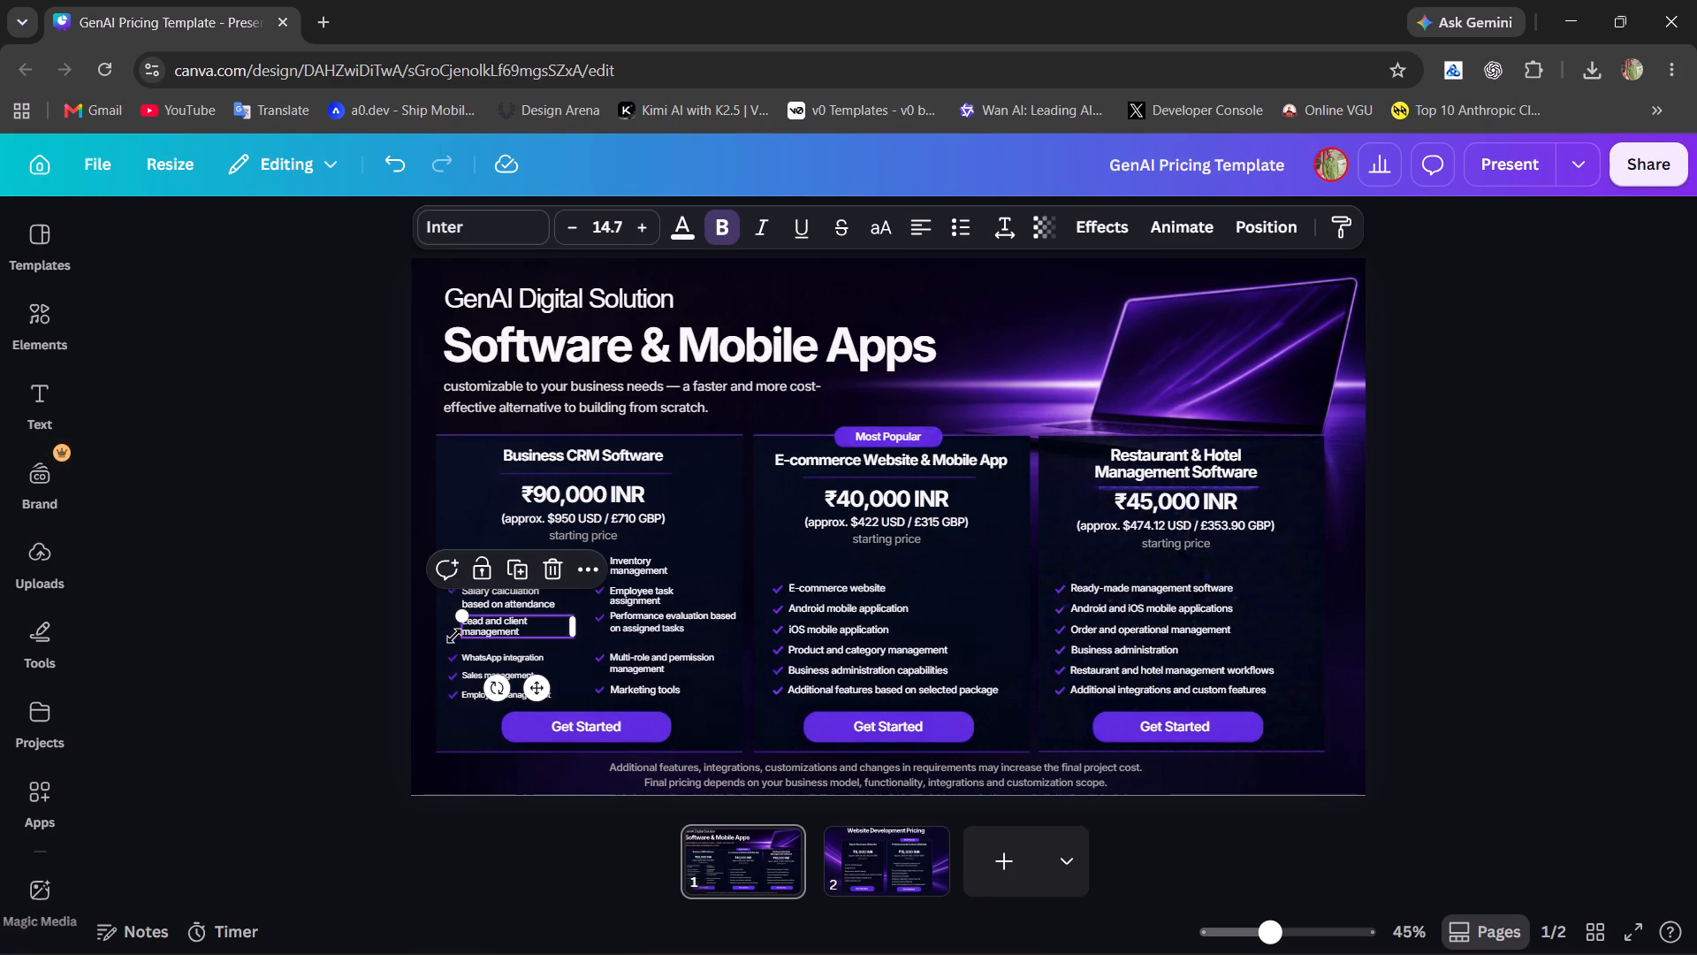
pyautogui.click(454, 655)
pyautogui.click(454, 641)
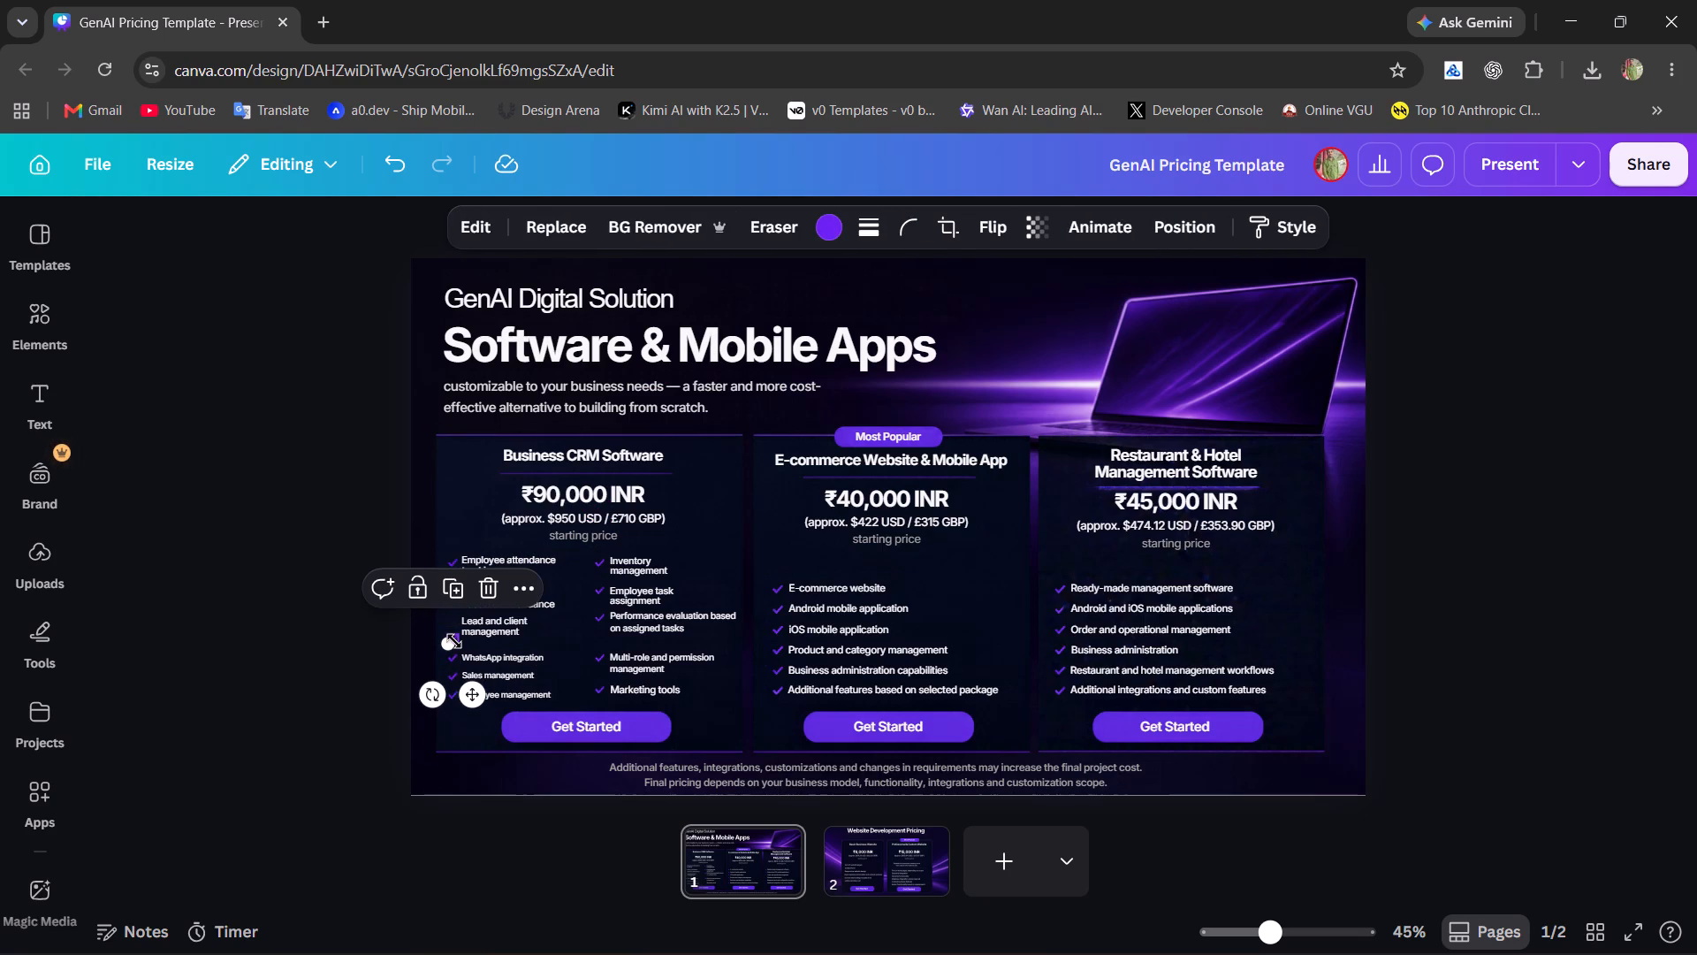
pyautogui.press('Up')
pyautogui.press('Up')
pyautogui.press('Up')
pyautogui.press('Up')
pyautogui.press('Up')
pyautogui.press('Up')
pyautogui.press('Up')
pyautogui.press('Up')
pyautogui.press('Up')
pyautogui.press('Up')
pyautogui.press('Up')
pyautogui.press('Up')
pyautogui.press('Up')
pyautogui.press('Up')
pyautogui.press('Up')
pyautogui.press('Up')
pyautogui.press('Up')
pyautogui.press('Up')
pyautogui.press('Up')
pyautogui.press('Up')
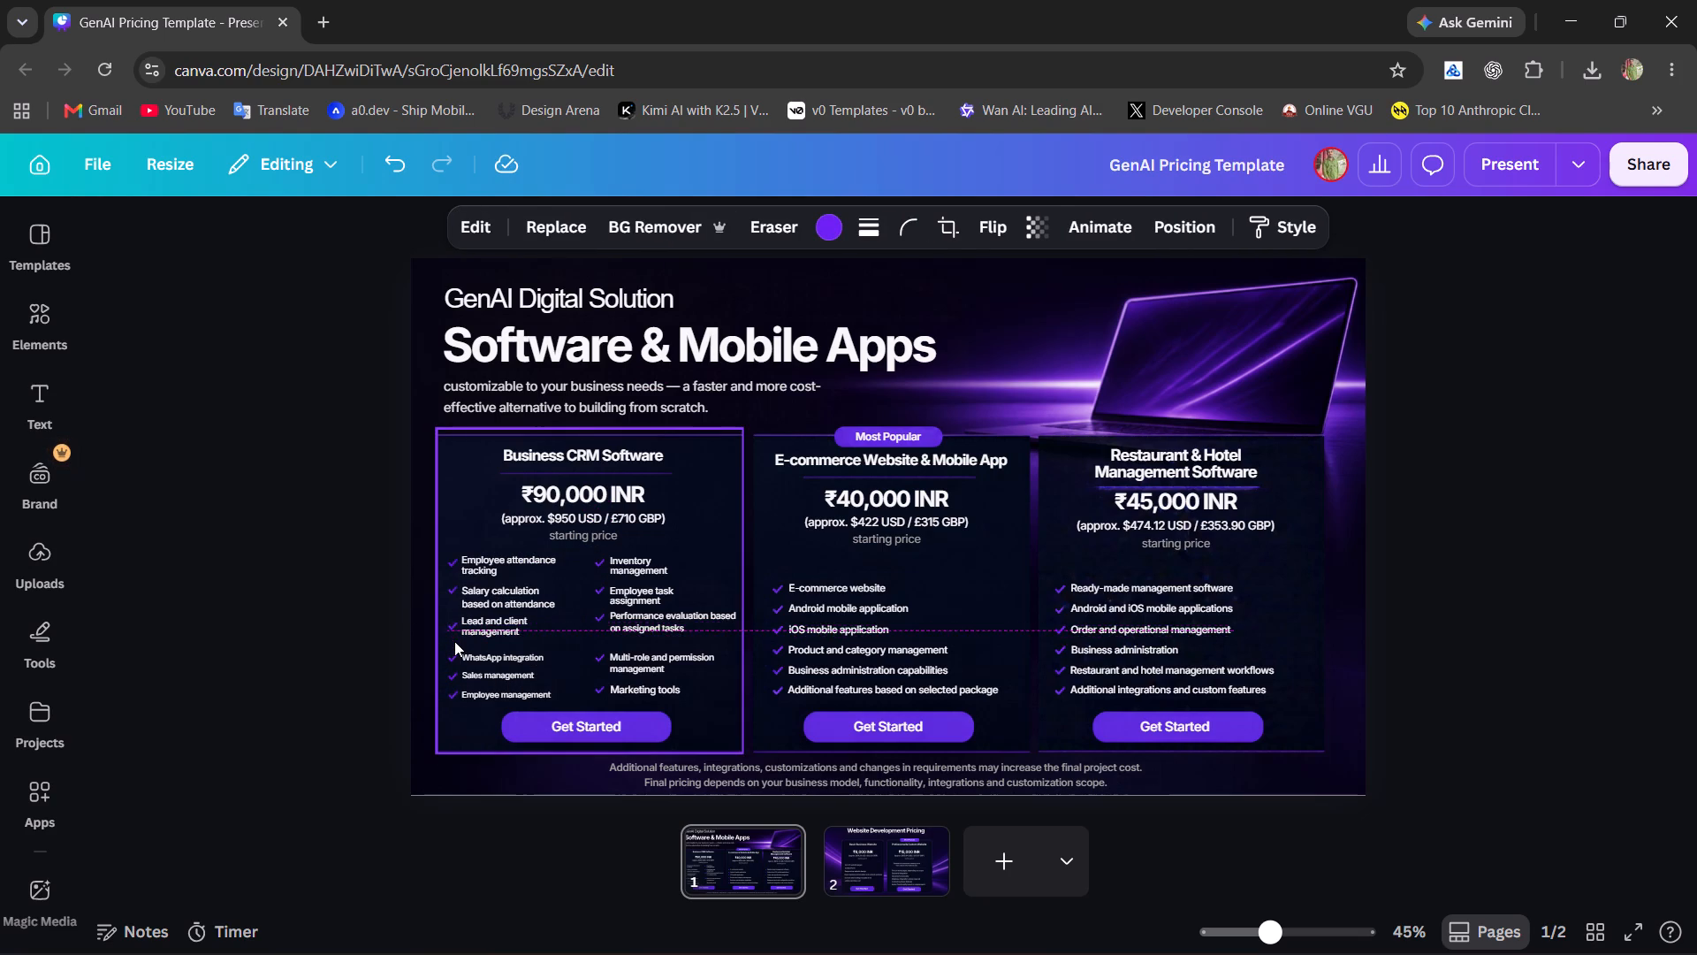
pyautogui.press('Up')
pyautogui.press('Up')
pyautogui.press('Up')
pyautogui.press('Up')
pyautogui.press('Up')
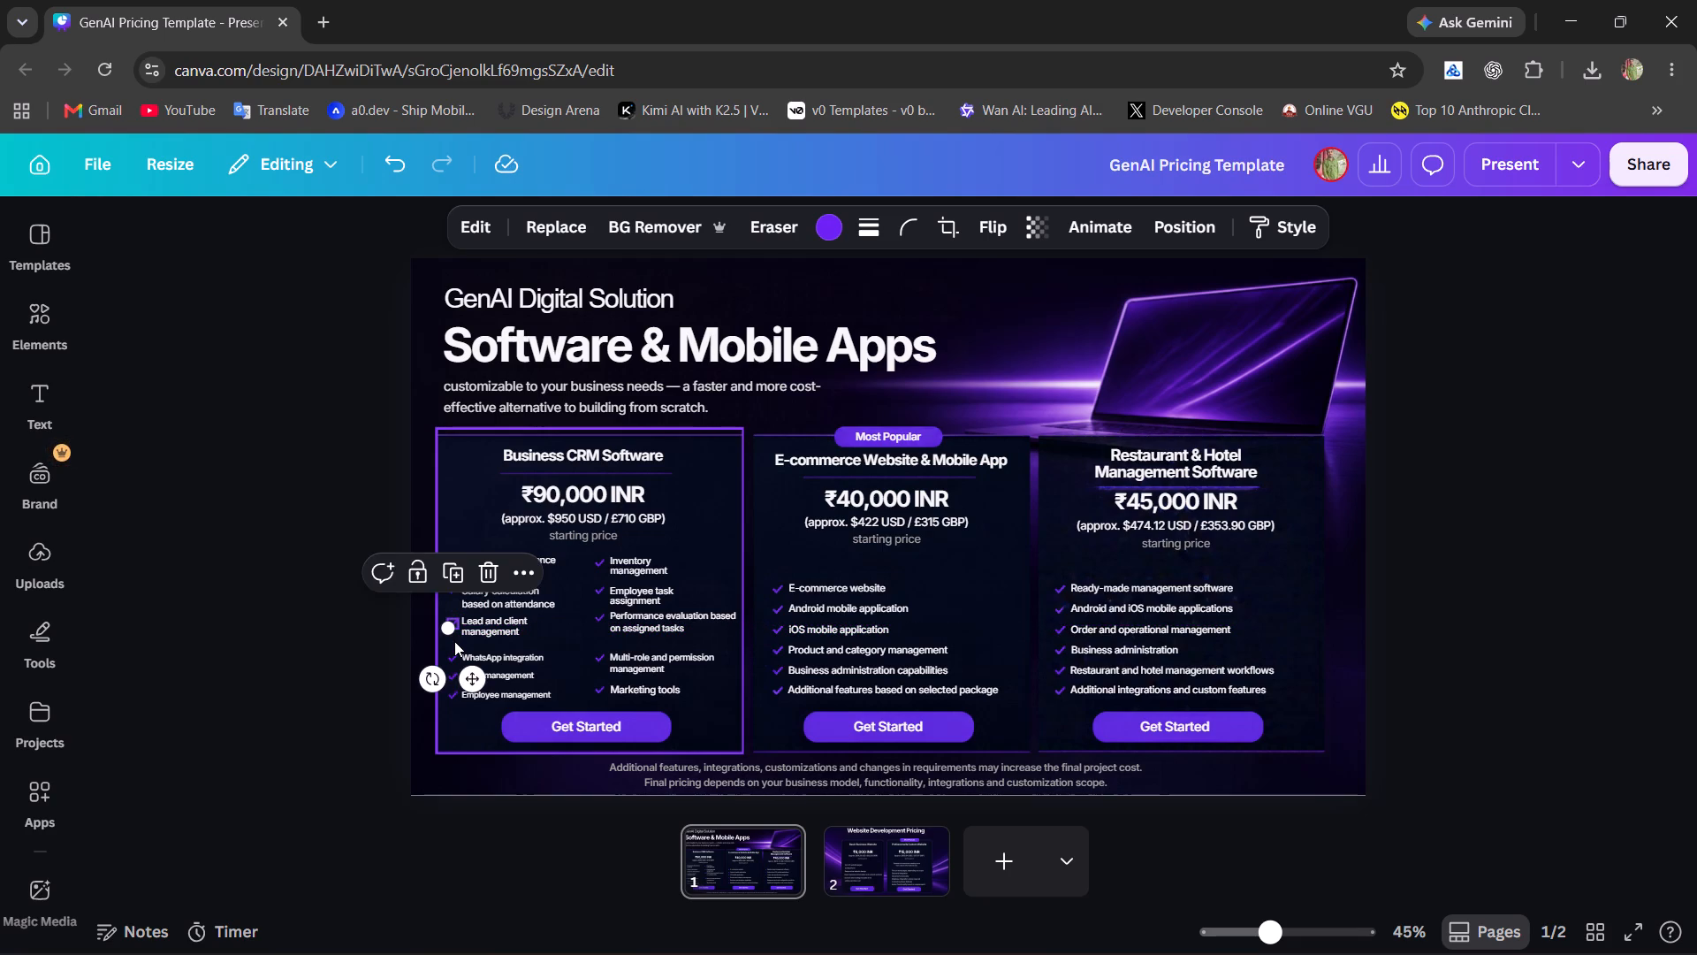
# Move the "WhatsApp integration" and "Multi-role and permission management" texts with their check marks up together, just beneath the items above.
pyautogui.click(487, 658)
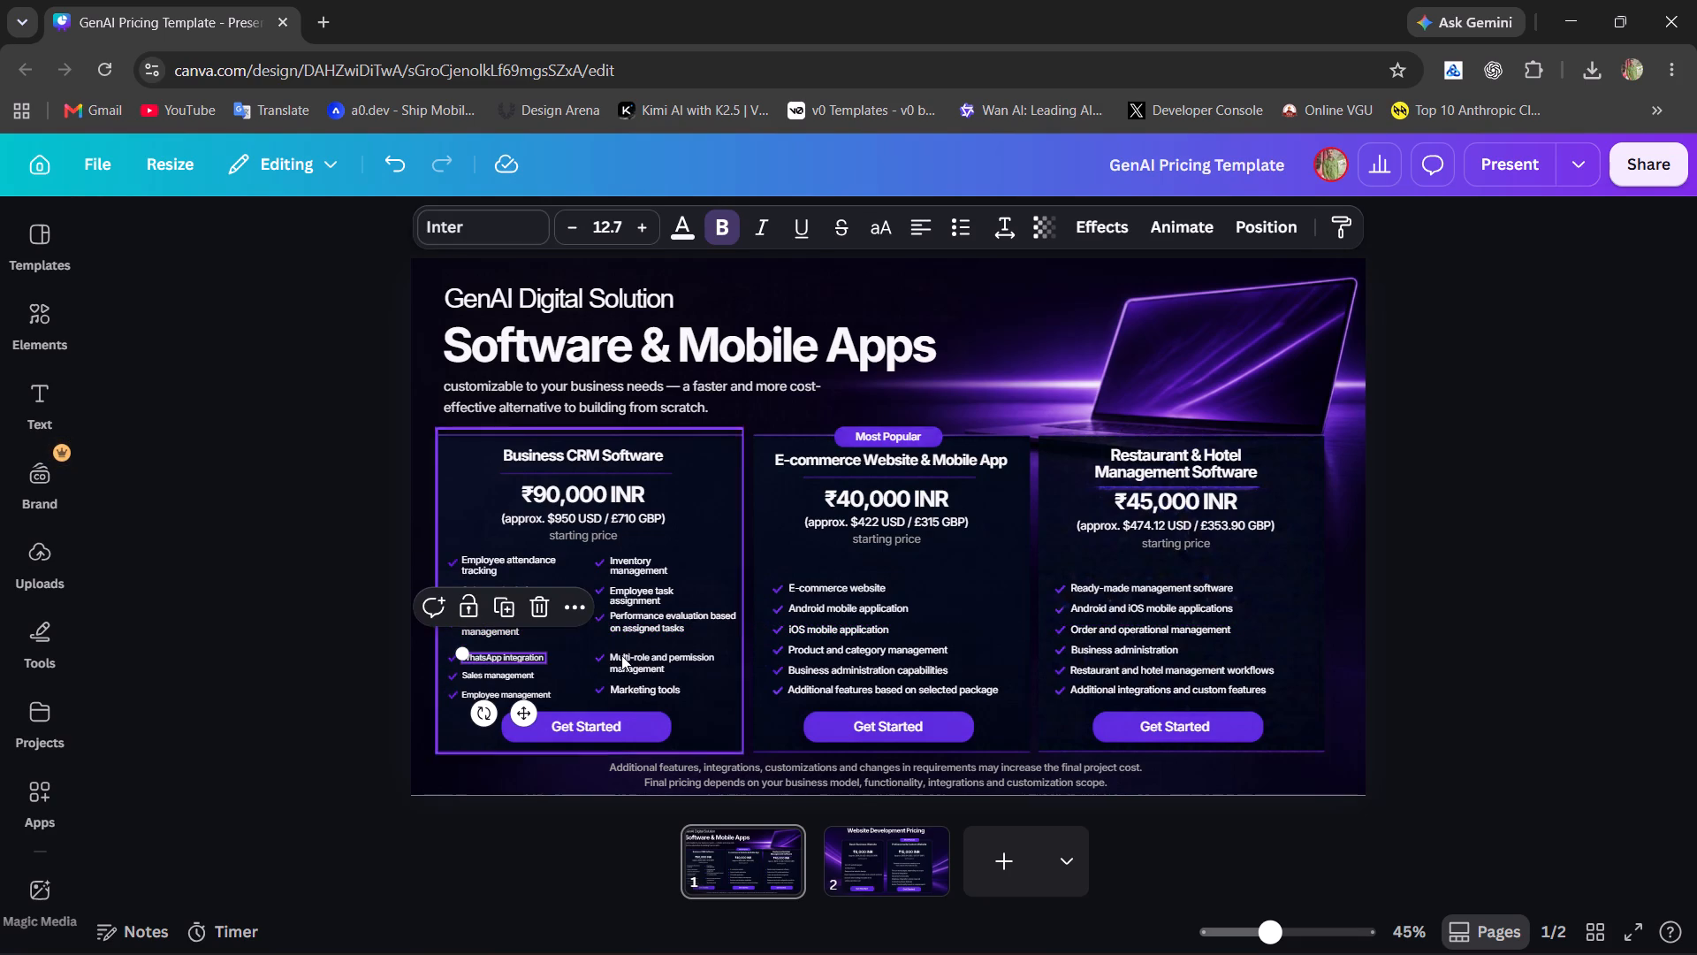
pyautogui.keyDown('shift'); pyautogui.click(627, 655); pyautogui.keyUp('shift')
pyautogui.keyDown('shift'); pyautogui.click(598, 654); pyautogui.keyUp('shift')
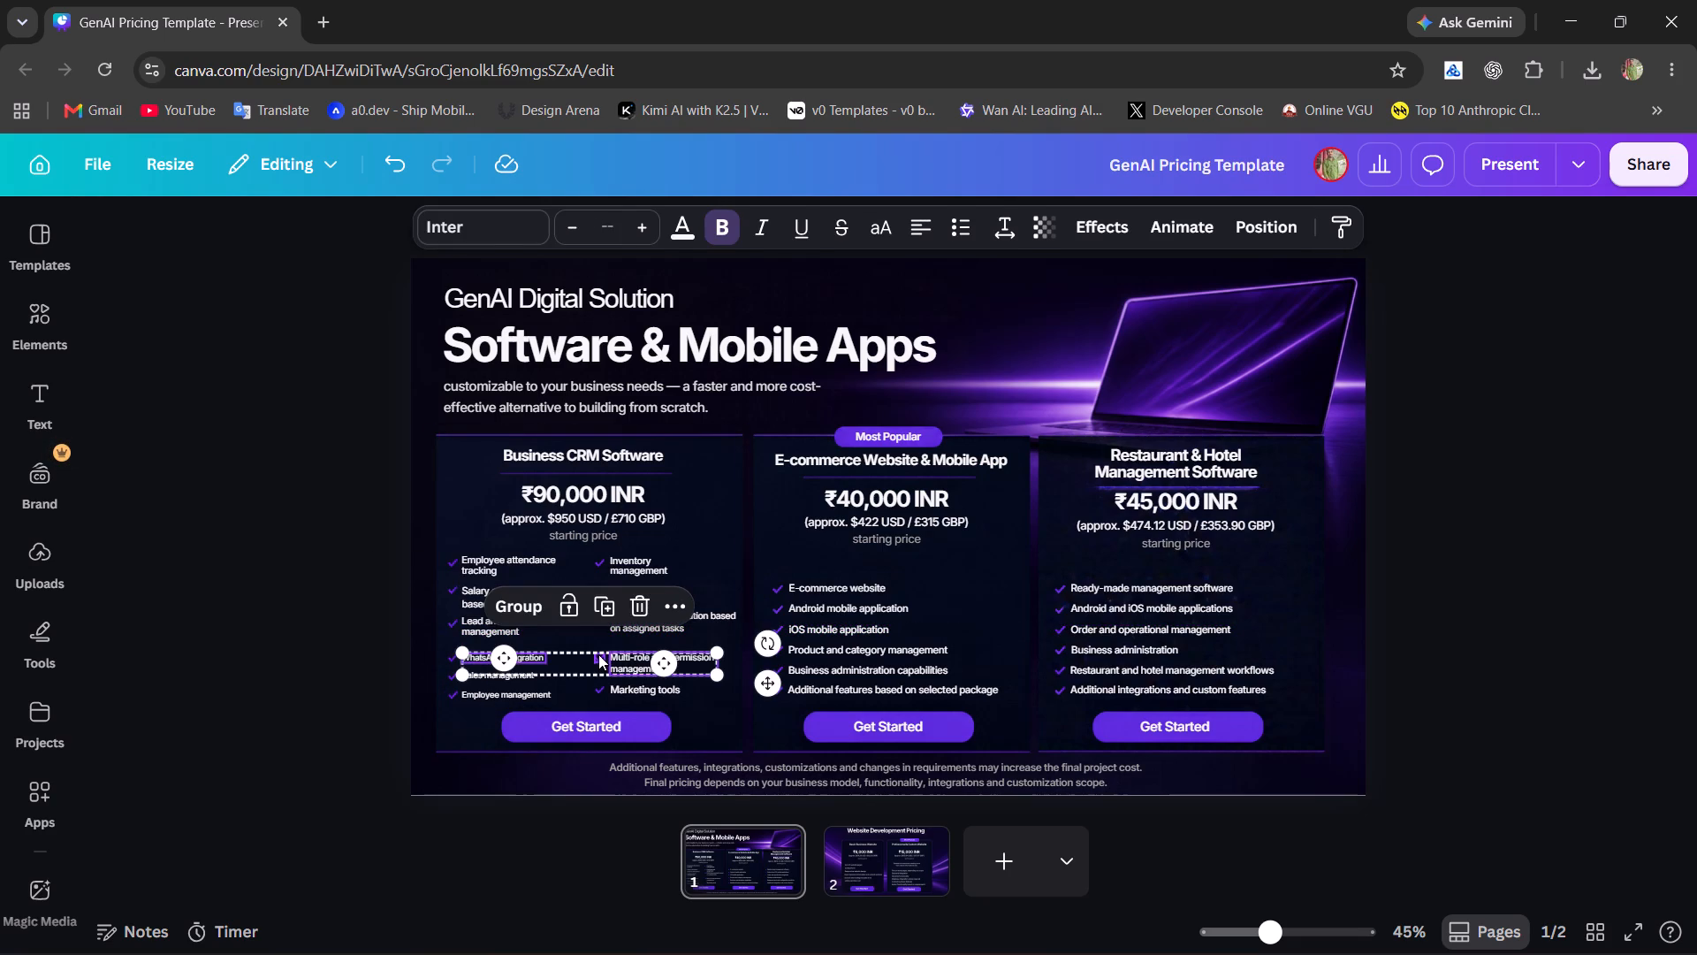
pyautogui.keyDown('shift'); pyautogui.click(449, 659); pyautogui.keyUp('shift')
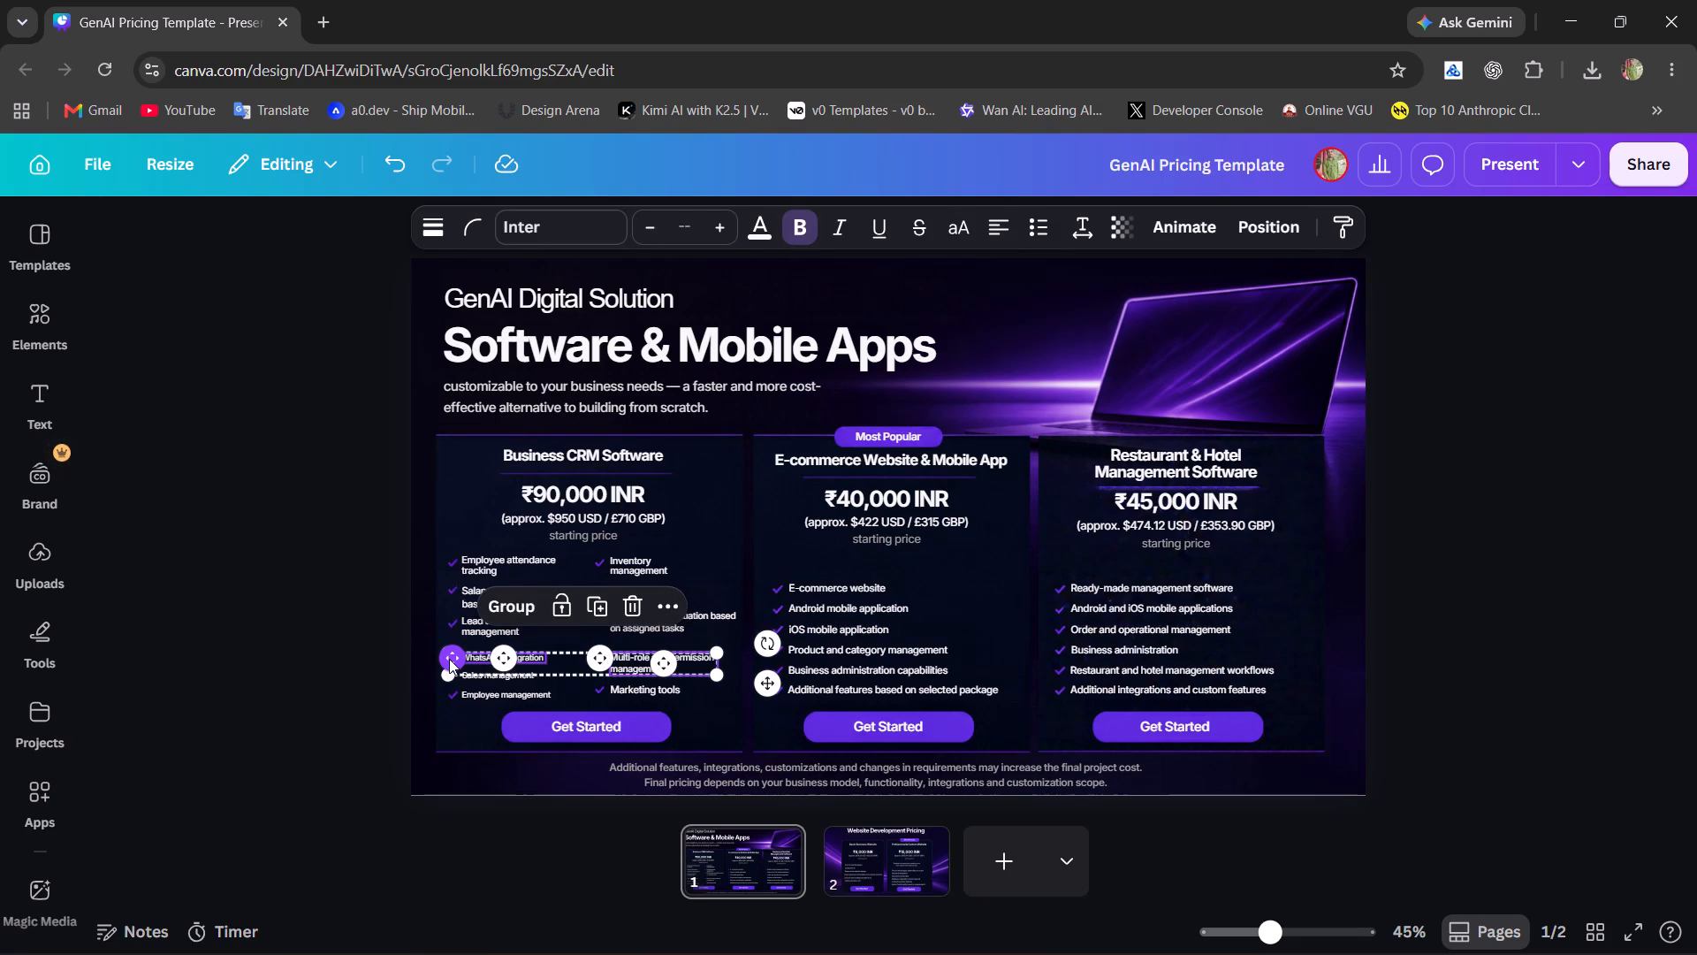
pyautogui.press('Up')
pyautogui.press('Up')
pyautogui.press('Up')
pyautogui.press('Up')
pyautogui.press('Up')
pyautogui.press('Up')
pyautogui.press('Up')
pyautogui.press('Up')
pyautogui.press('Up')
pyautogui.press('Up')
pyautogui.press('Up')
pyautogui.press('Up')
pyautogui.press('Up')
pyautogui.press('Up')
pyautogui.press('Up')
pyautogui.press('Up')
pyautogui.press('Up')
pyautogui.press('Up')
pyautogui.press('Up')
pyautogui.press('Up')
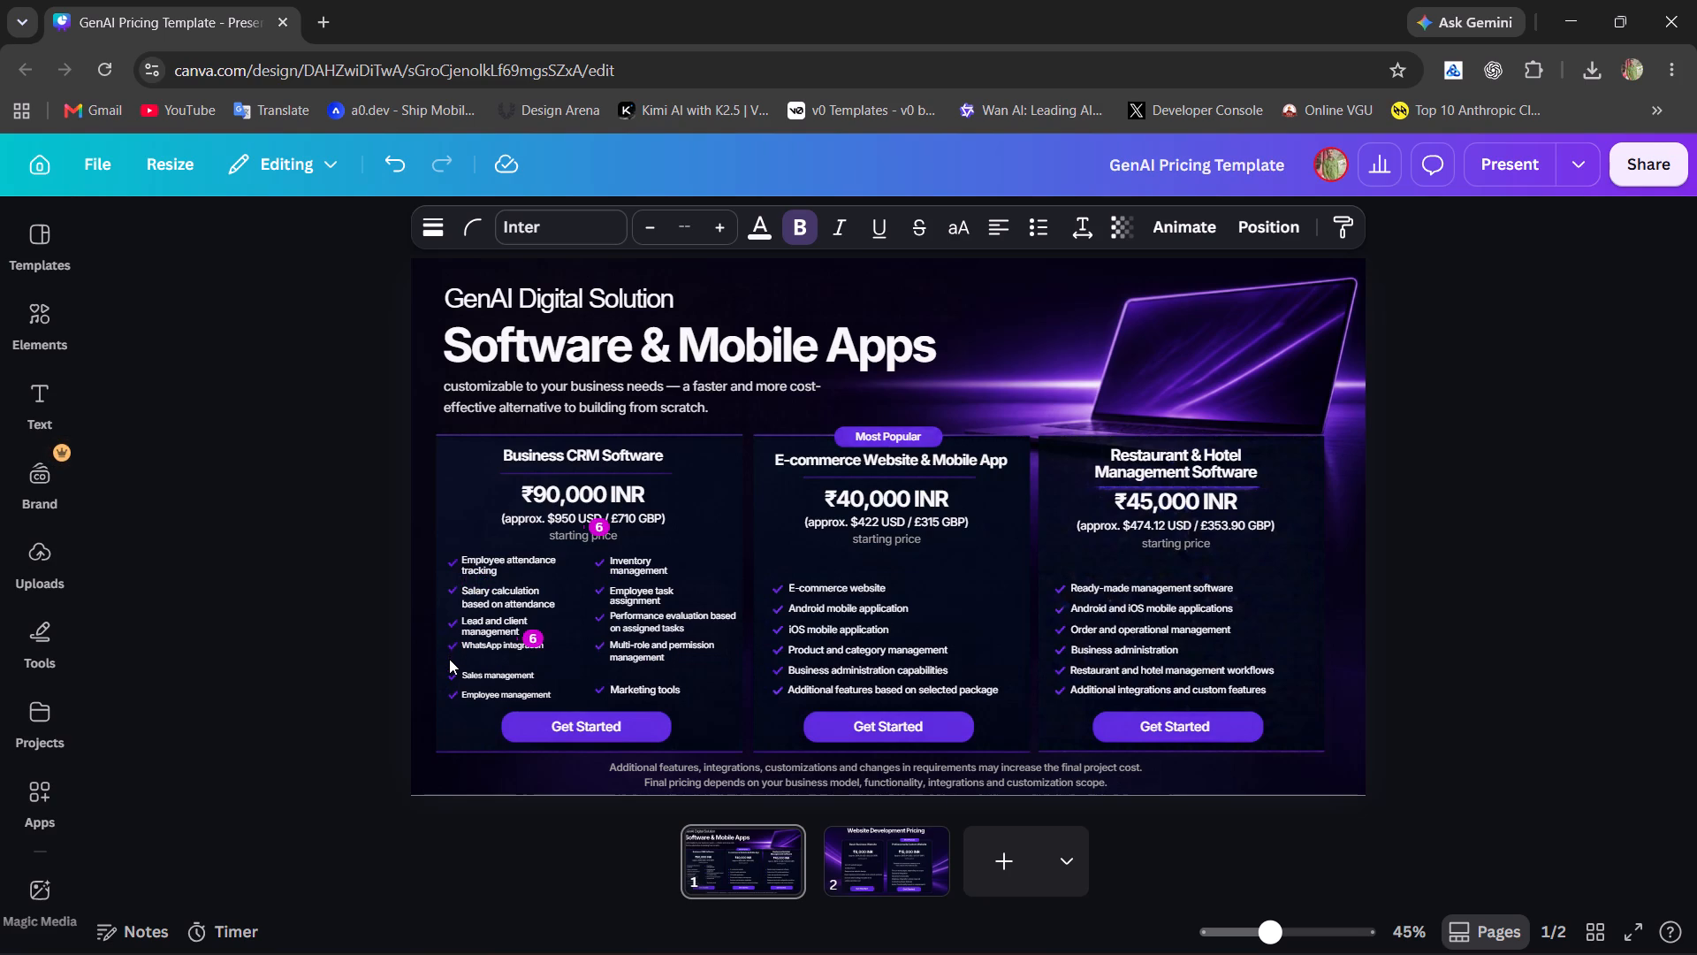
pyautogui.press('Up')
pyautogui.press('Up')
pyautogui.press('Down')
pyautogui.press('Down')
# Increase the font size of the "WhatsApp integration" and "Multi-role and permission management" texts by two steps.
pyautogui.doubleClick(719, 231)
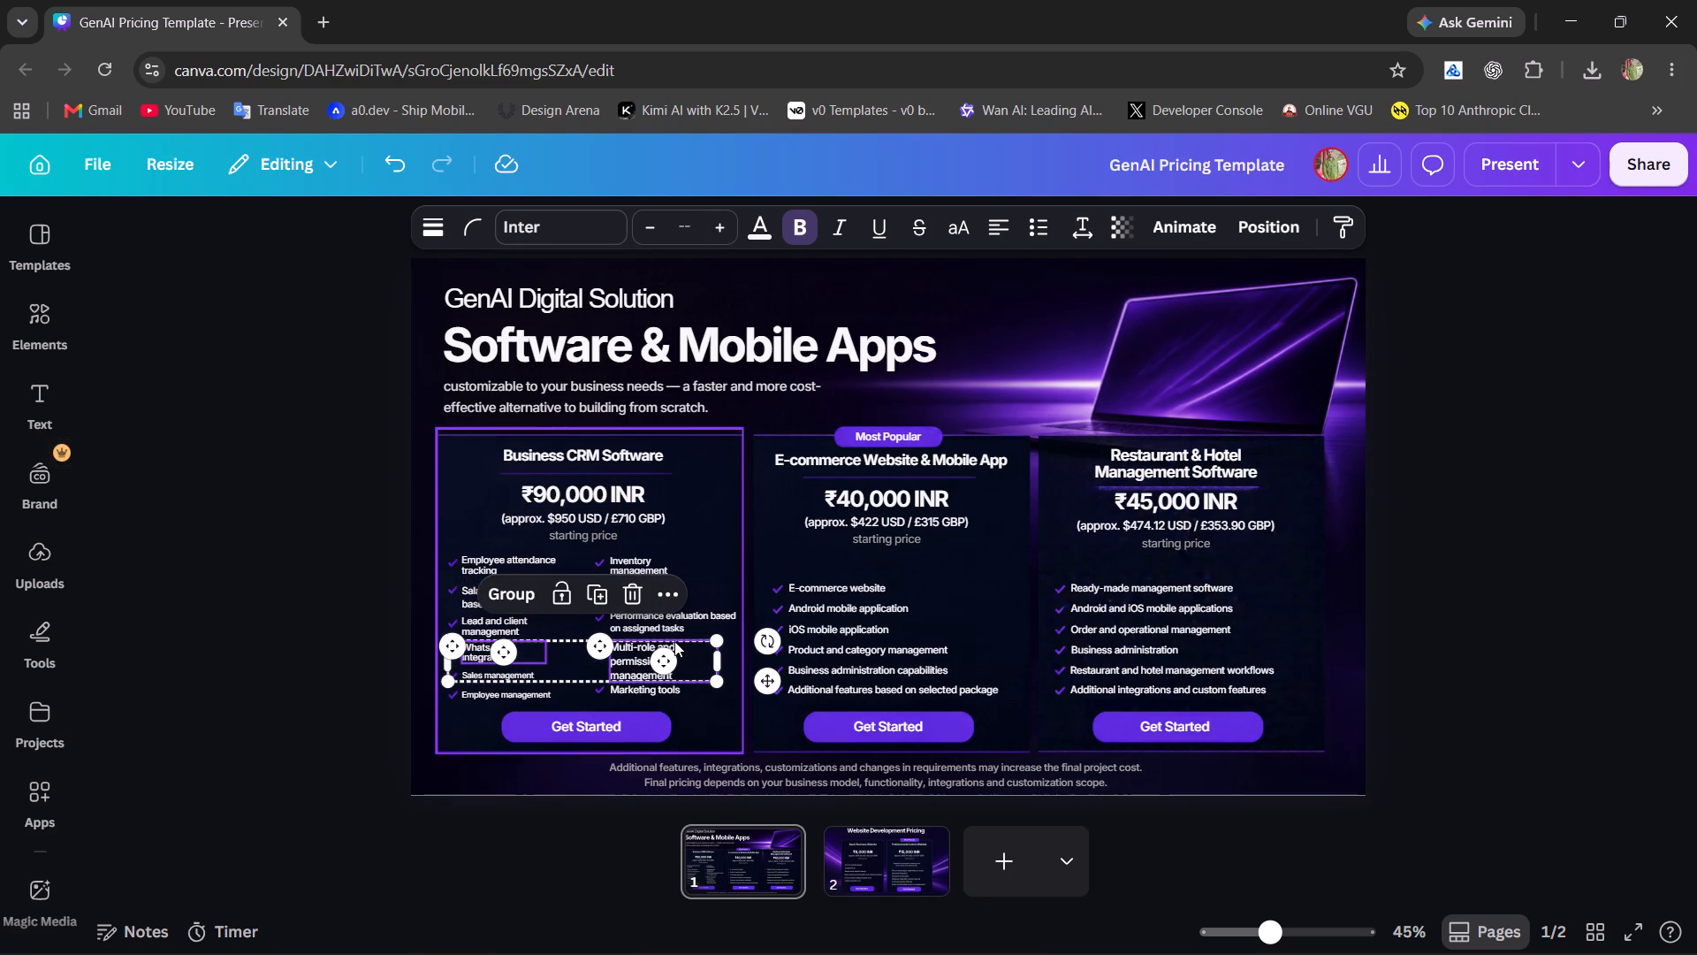
# Widen the selected WhatsApp and Multi-role row slightly past the Business CRM card's edge so "Multi-role and permission management" fits on two lines.
pyautogui.moveTo(717, 660); pyautogui.dragTo(735, 653)
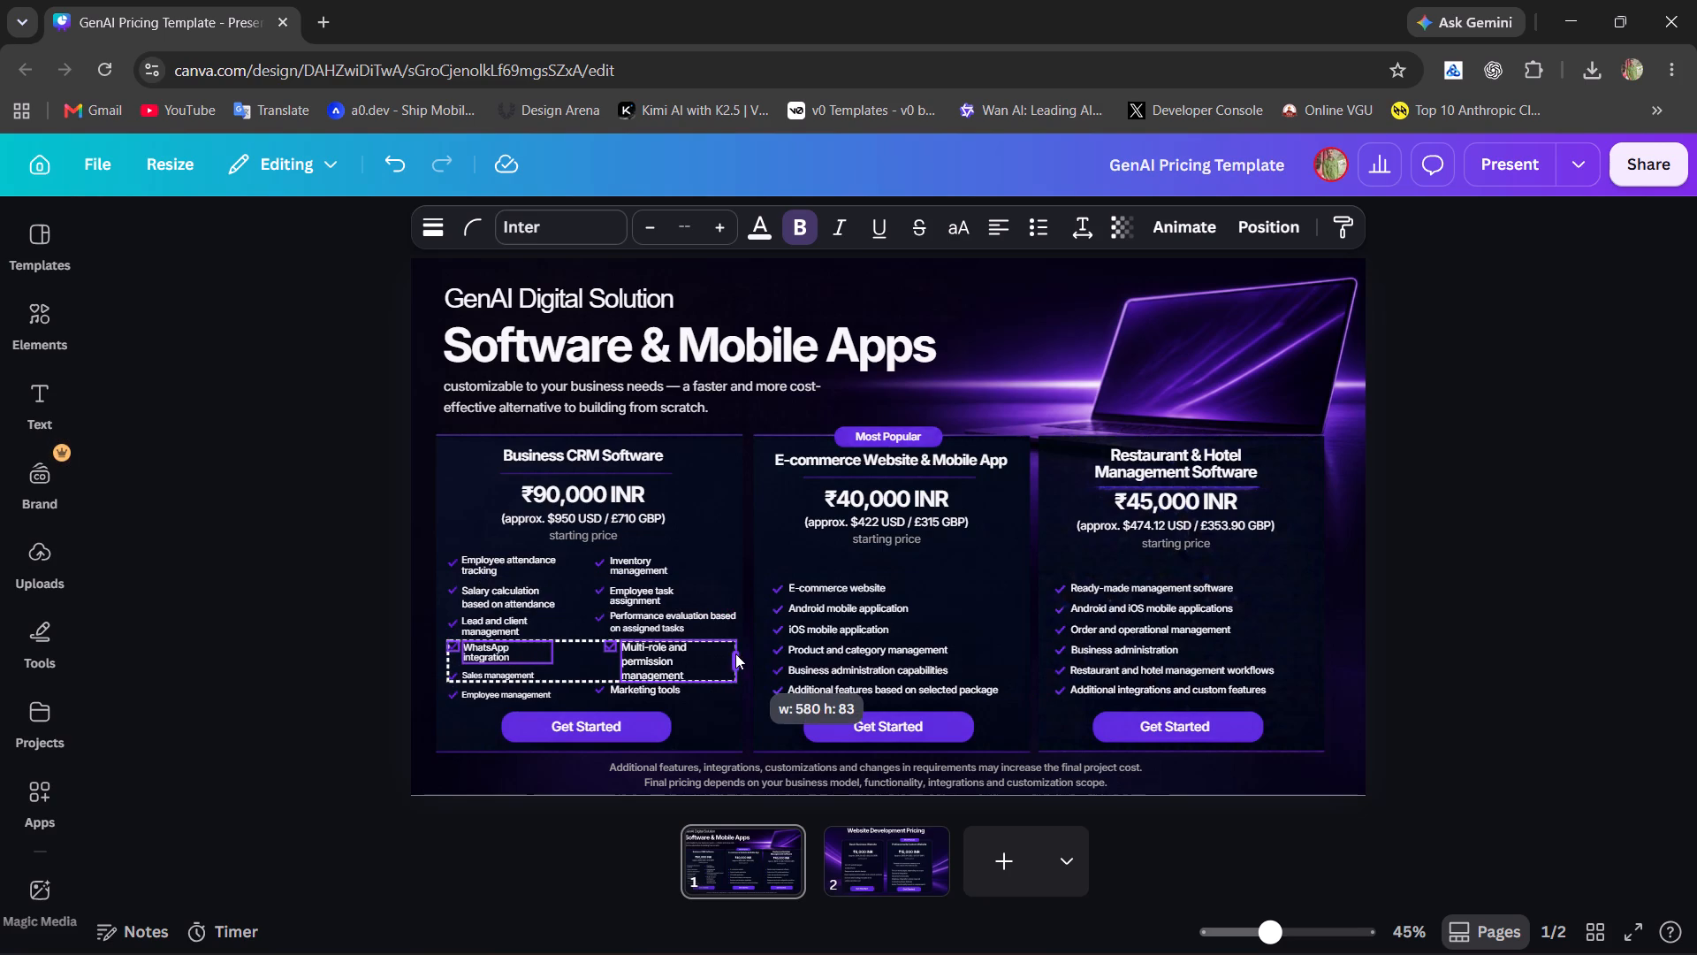
pyautogui.moveTo(735, 653); pyautogui.dragTo(741, 654)
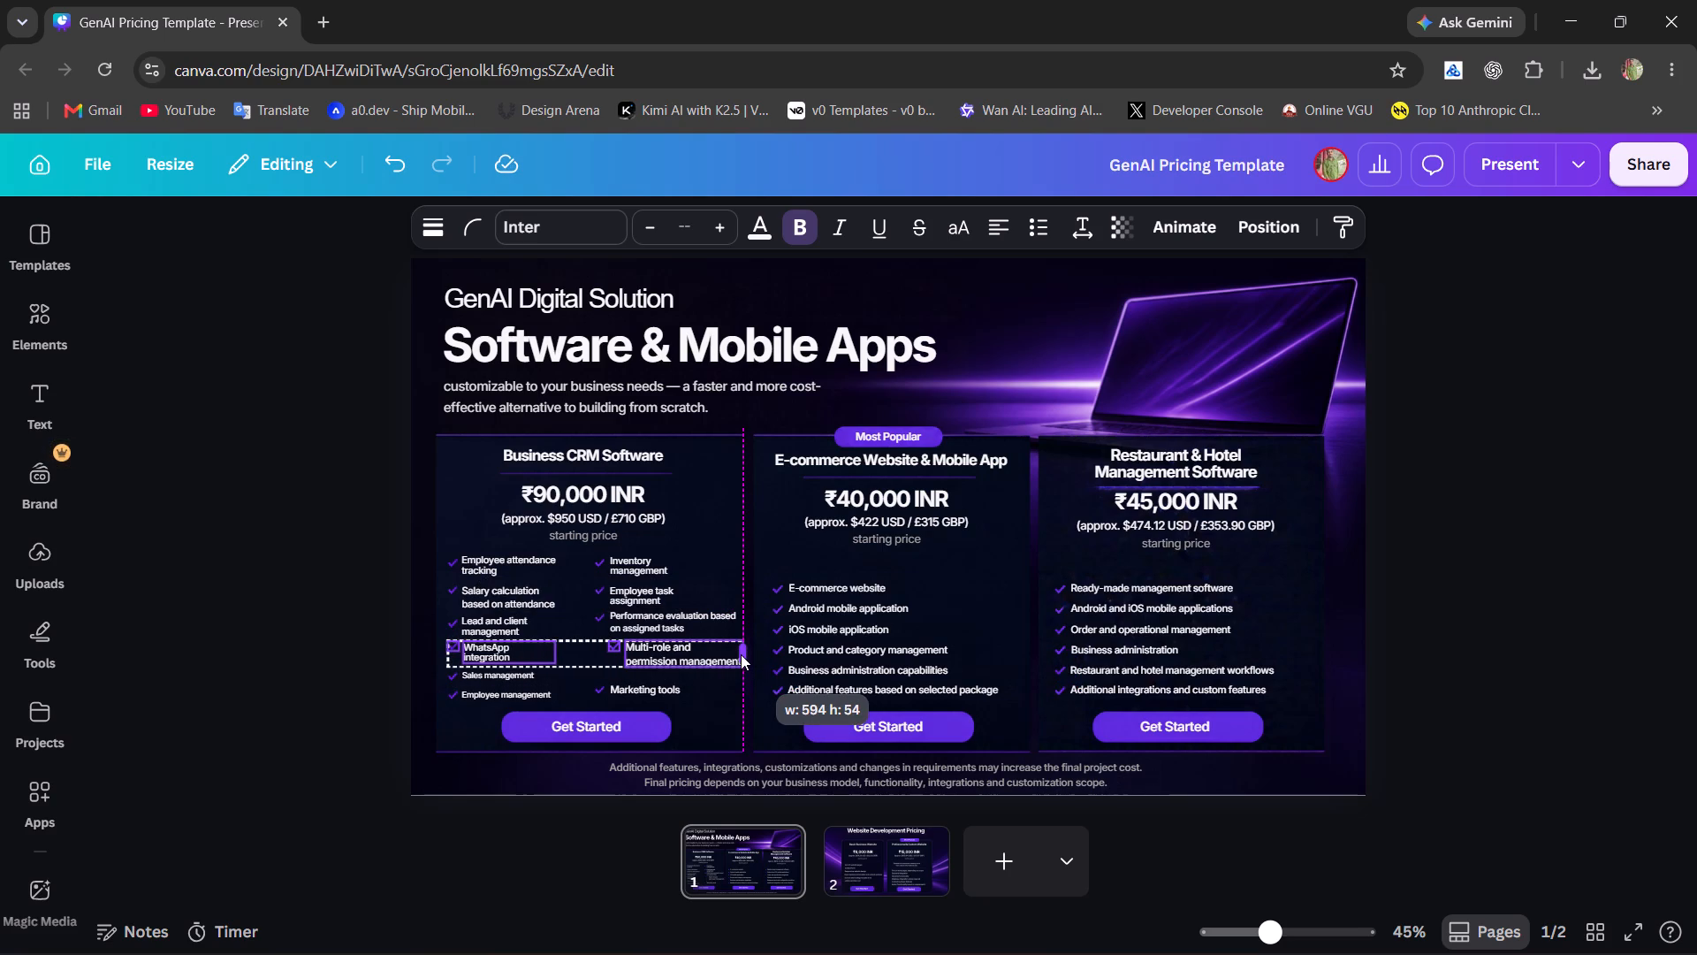
pyautogui.moveTo(741, 654); pyautogui.dragTo(748, 654)
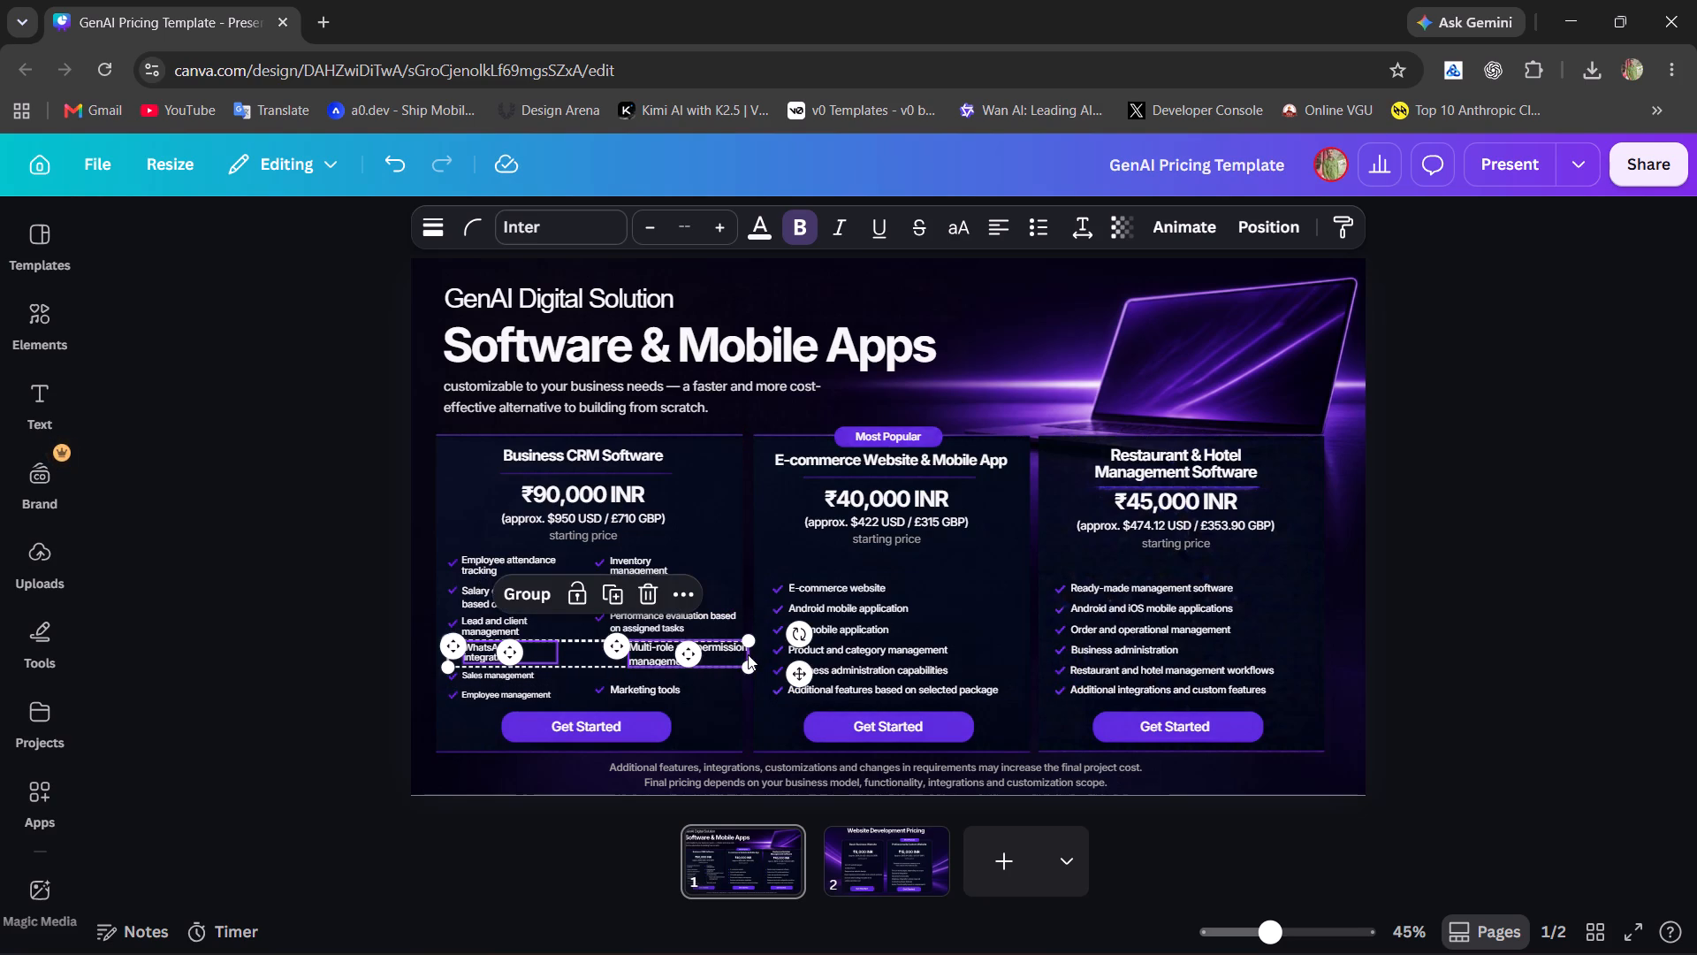
pyautogui.click(397, 720)
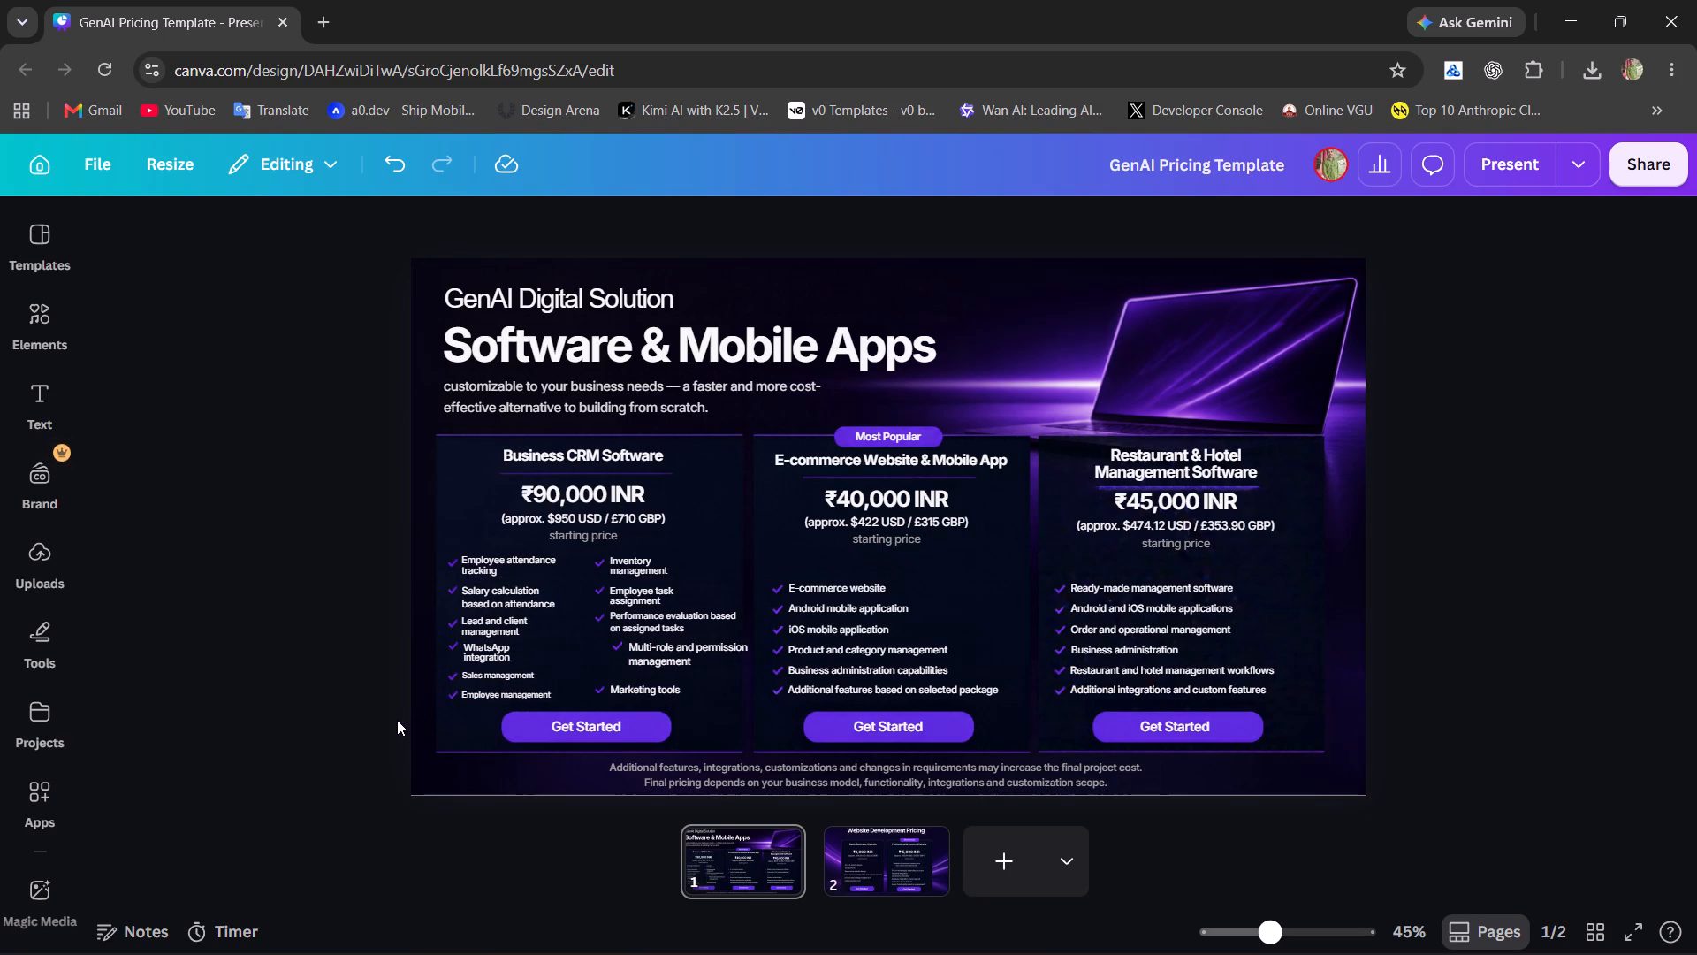
# Move the check mark for "Multi-role and permission management" left to line up with the other check marks in its column.
pyautogui.click(619, 645)
pyautogui.press('Left')
pyautogui.press('Left')
pyautogui.press('Left')
pyautogui.press('Left')
pyautogui.press('Left')
pyautogui.press('Left')
pyautogui.press('Left')
pyautogui.press('Left')
pyautogui.press('Left')
pyautogui.press('Left')
pyautogui.press('Left')
pyautogui.press('Left')
pyautogui.press('Left')
pyautogui.press('Left')
pyautogui.press('Left')
pyautogui.press('Left')
pyautogui.press('Left')
pyautogui.press('Left')
pyautogui.press('Left')
pyautogui.press('Left')
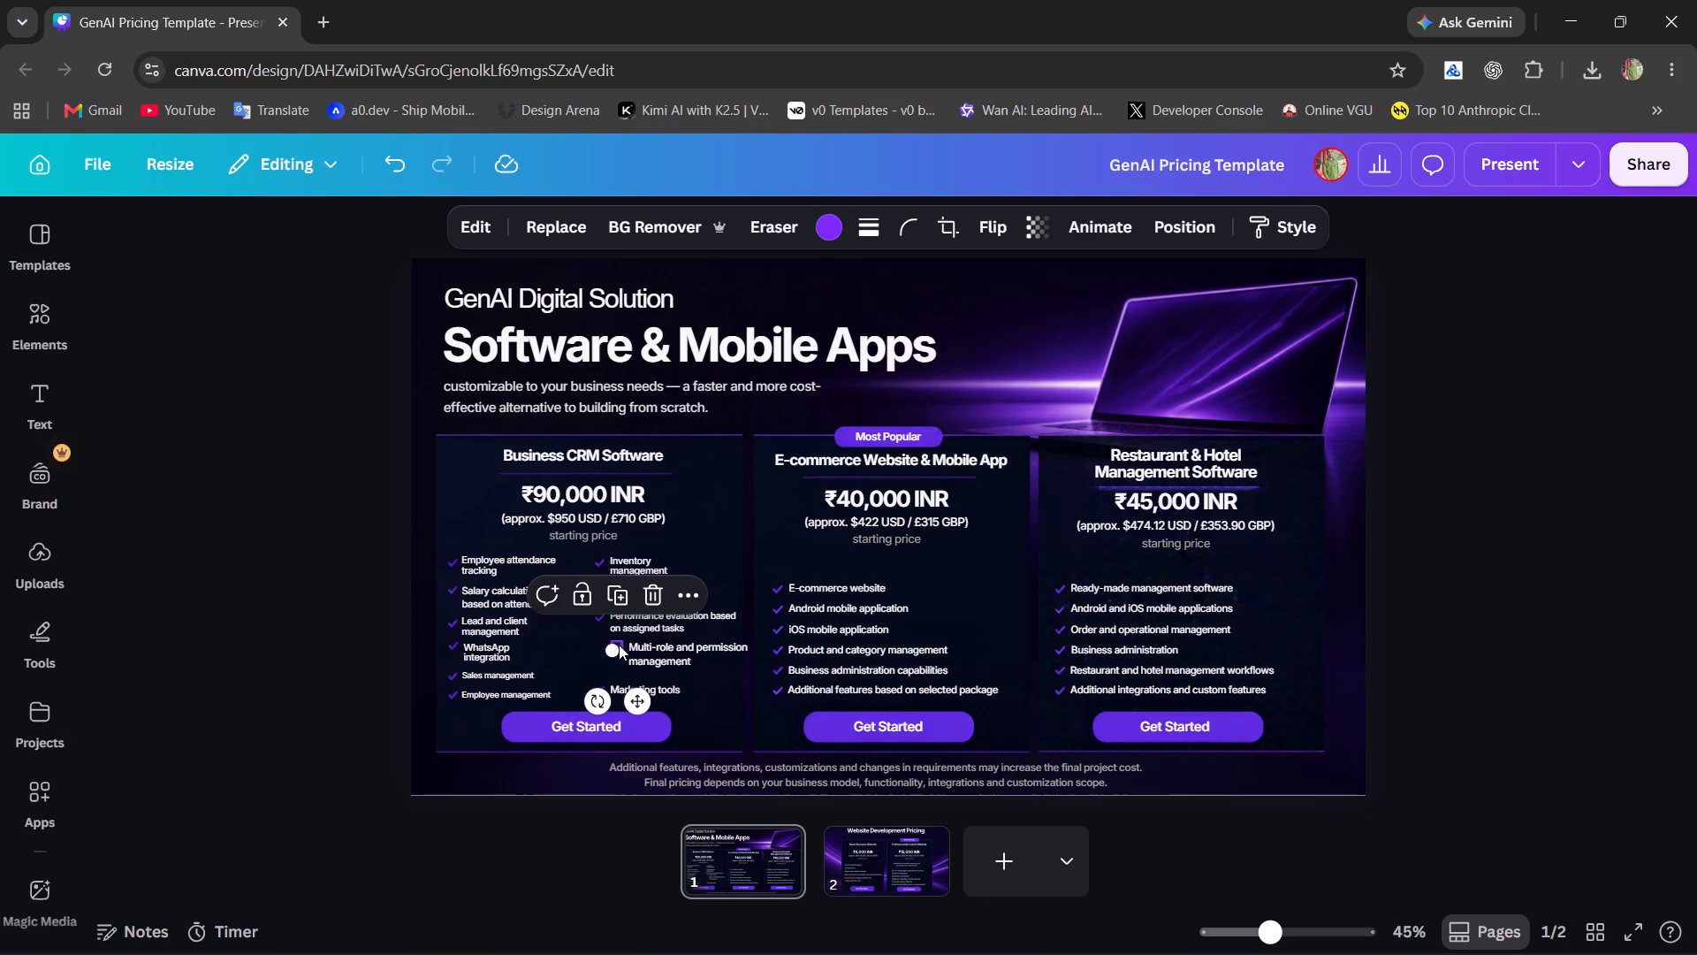
pyautogui.press('Left')
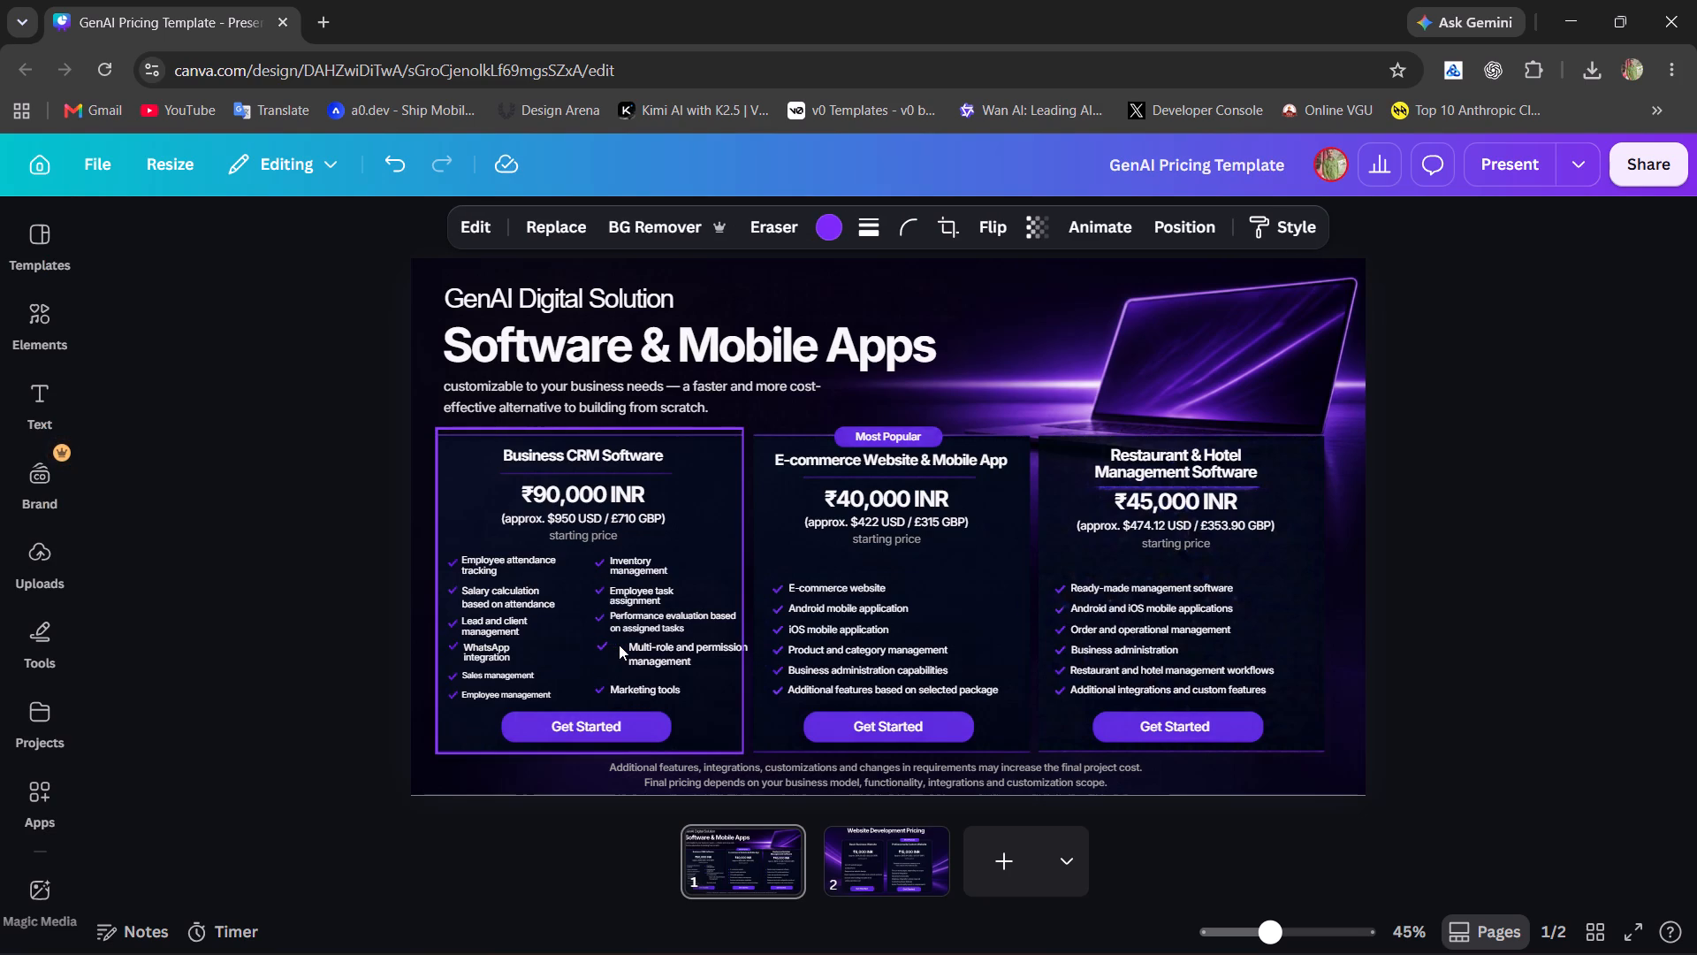
pyautogui.press('Left')
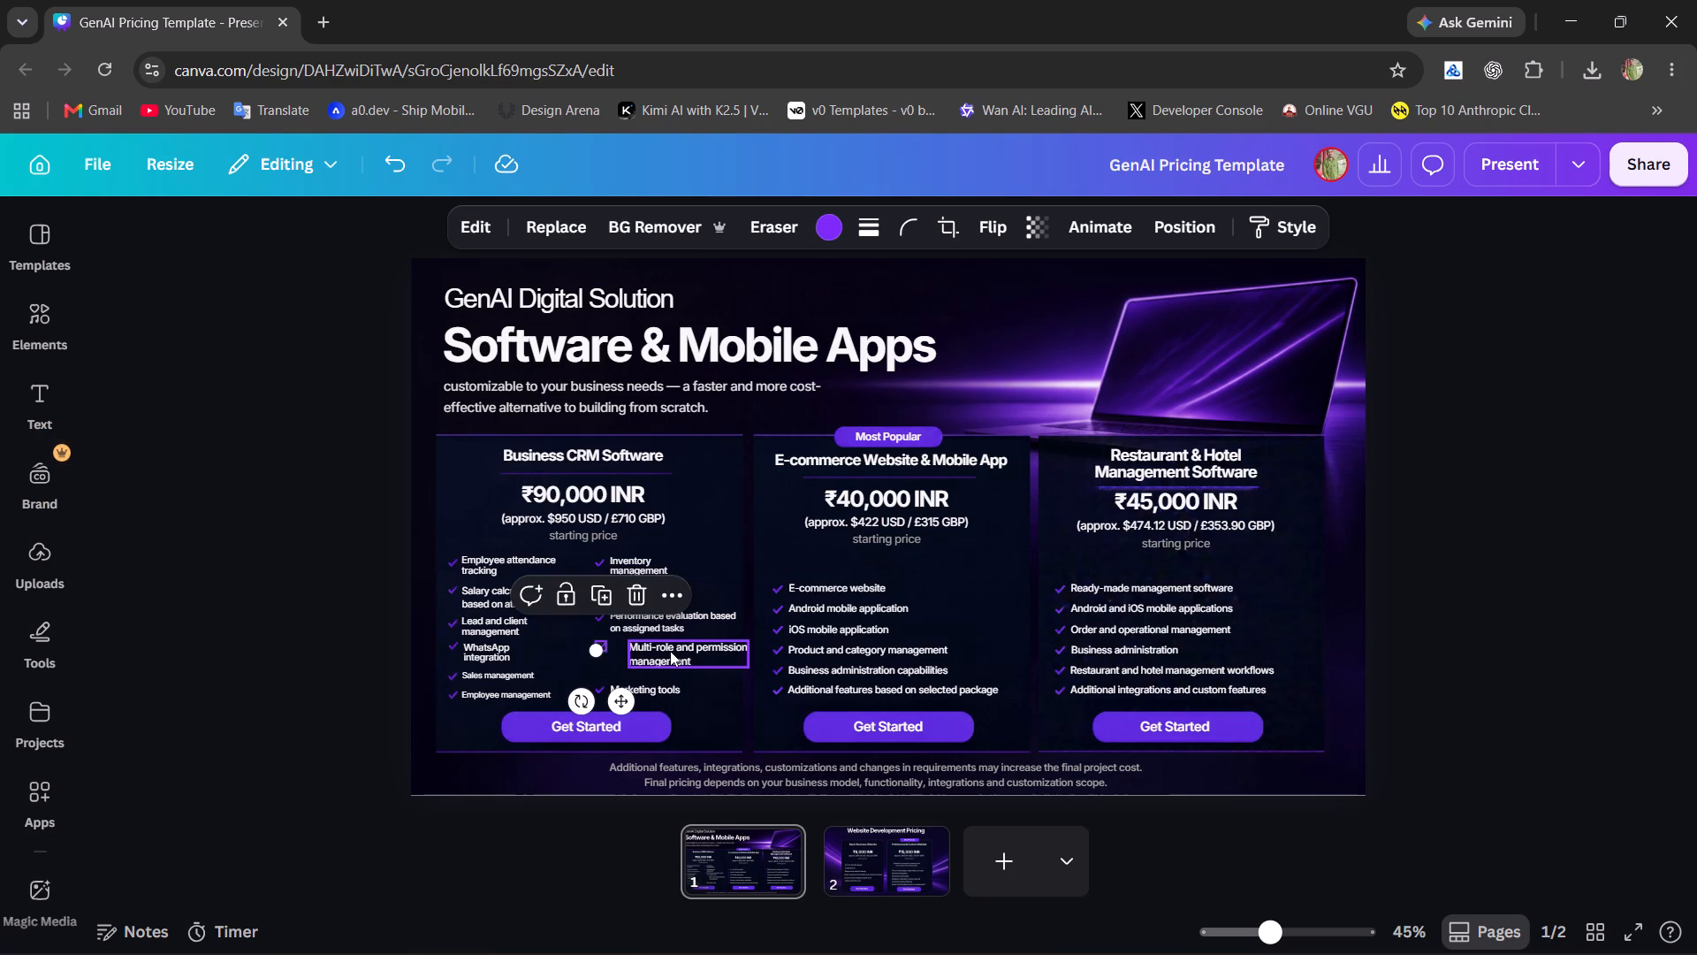
# Move the "Multi-role and permission management" text left towards its check mark, in line with the column's other texts.
pyautogui.click(670, 651)
pyautogui.press('Left')
pyautogui.press('Left')
pyautogui.press('Left')
pyautogui.press('Left')
pyautogui.press('Left')
pyautogui.press('Left')
pyautogui.press('Left')
pyautogui.press('Left')
pyautogui.press('Left')
pyautogui.press('Left')
pyautogui.press('Left')
pyautogui.press('Left')
pyautogui.press('Left')
pyautogui.press('Left')
pyautogui.press('Left')
pyautogui.press('Left')
pyautogui.press('Left')
pyautogui.press('Left')
pyautogui.press('Left')
pyautogui.press('Left')
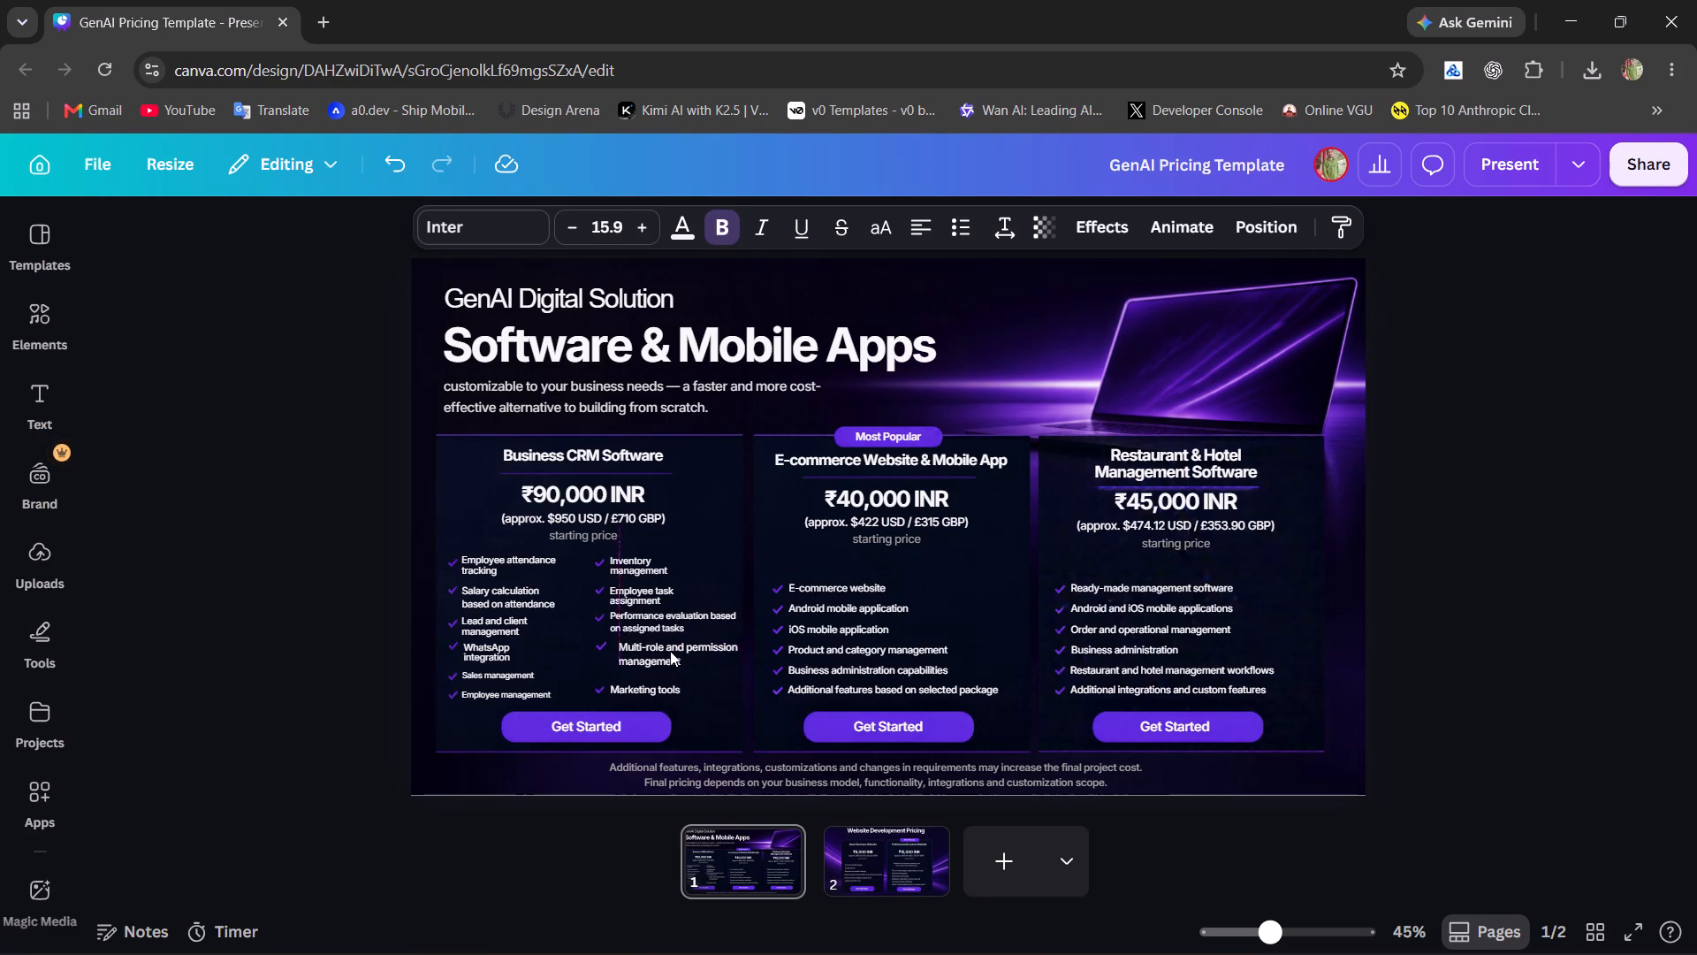
# Shift the "Multi-role and permission management" text left to align with the other texts in its column.
pyautogui.press('Left')
pyautogui.press('Left')
pyautogui.press('Left')
pyautogui.press('Left')
pyautogui.press('Left')
pyautogui.press('Left')
pyautogui.press('Left')
pyautogui.press('Left')
pyautogui.press('Left')
pyautogui.press('Left')
pyautogui.press('Left')
pyautogui.press('Left')
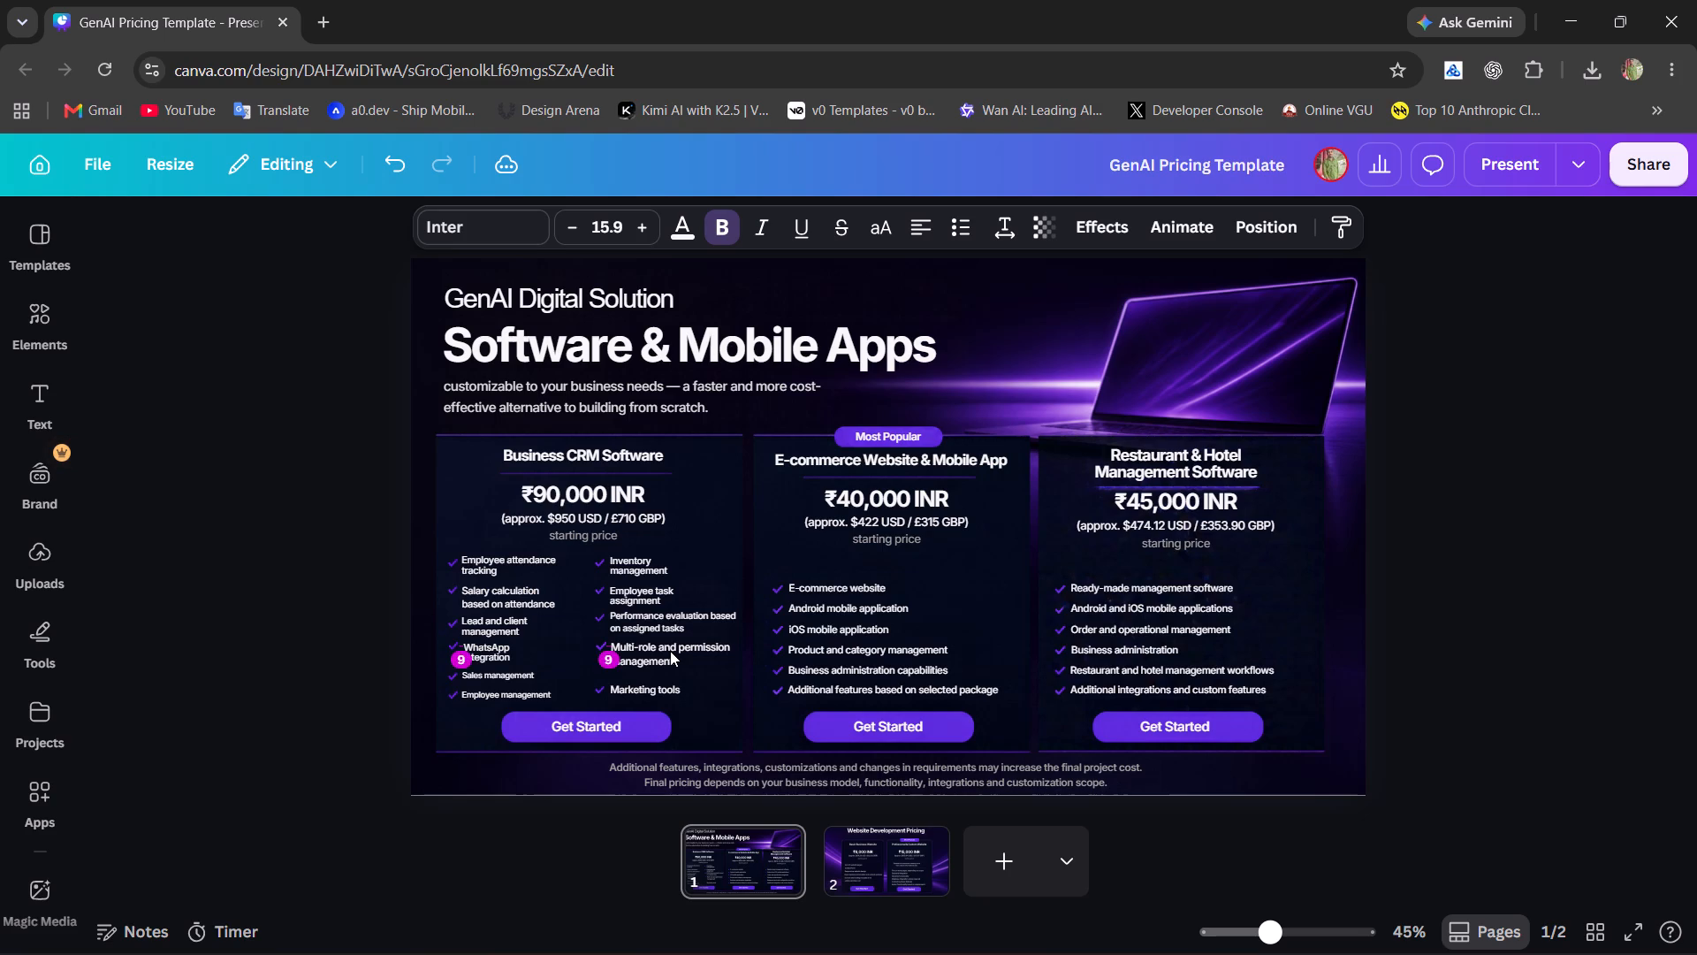
# Set the "Sales management" and "Employee management" texts to font size 14.7 and widen them so each fits on one line.
pyautogui.click(520, 669)
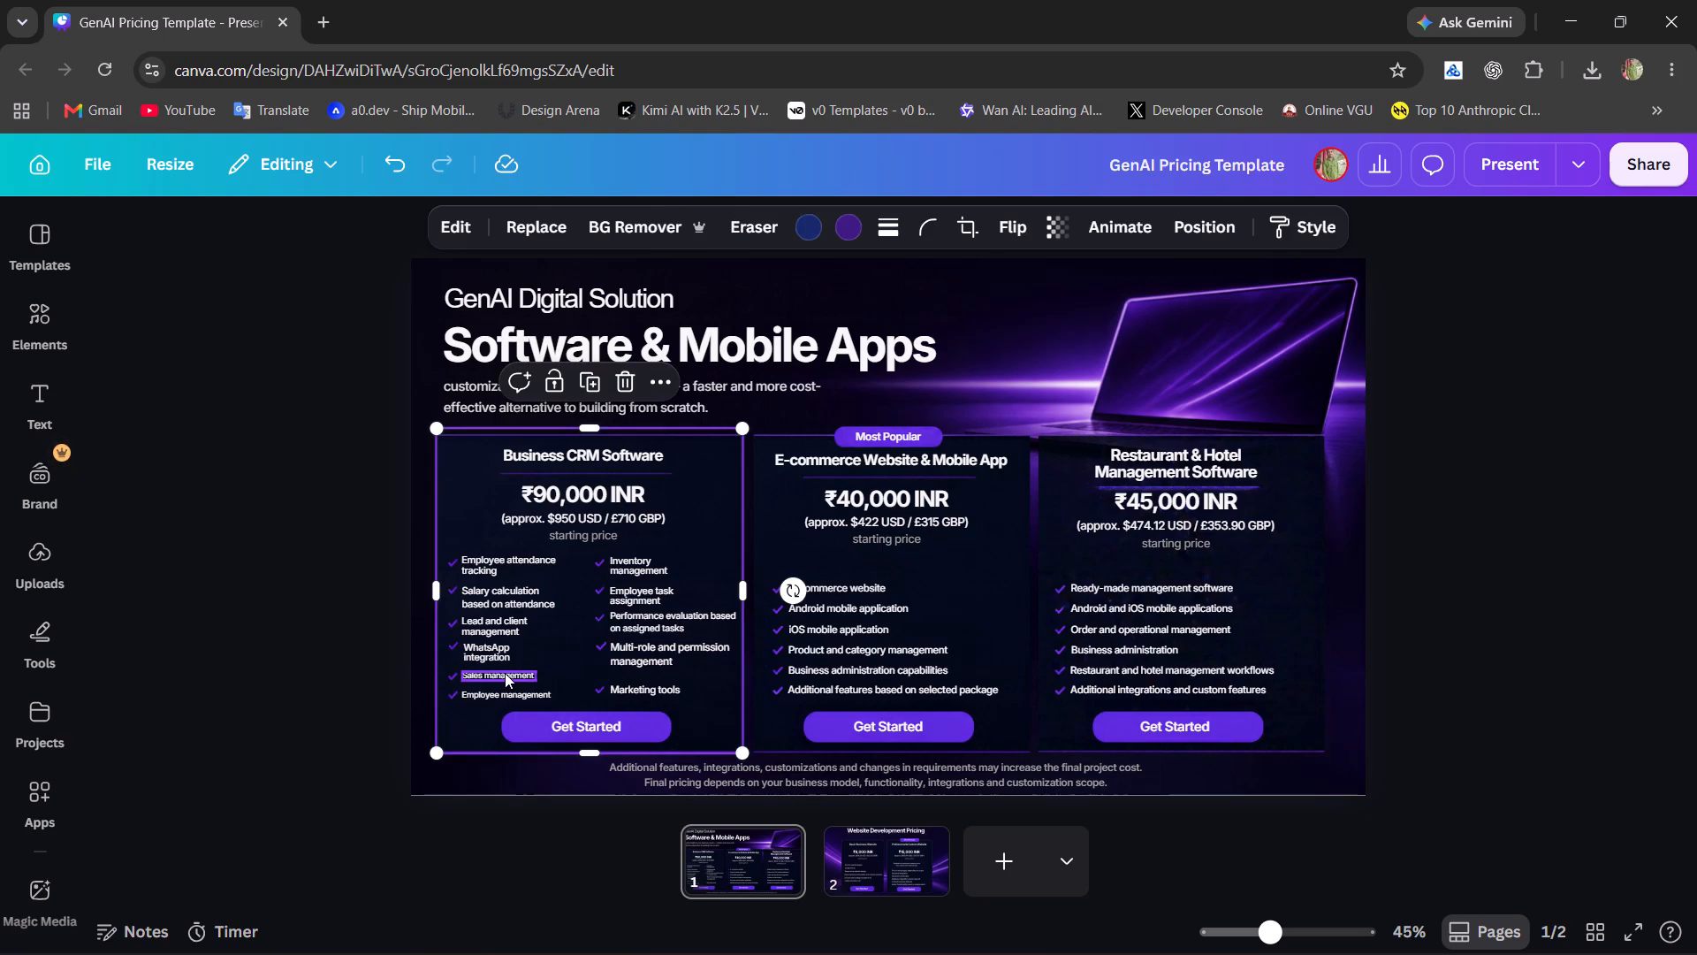
pyautogui.click(505, 673)
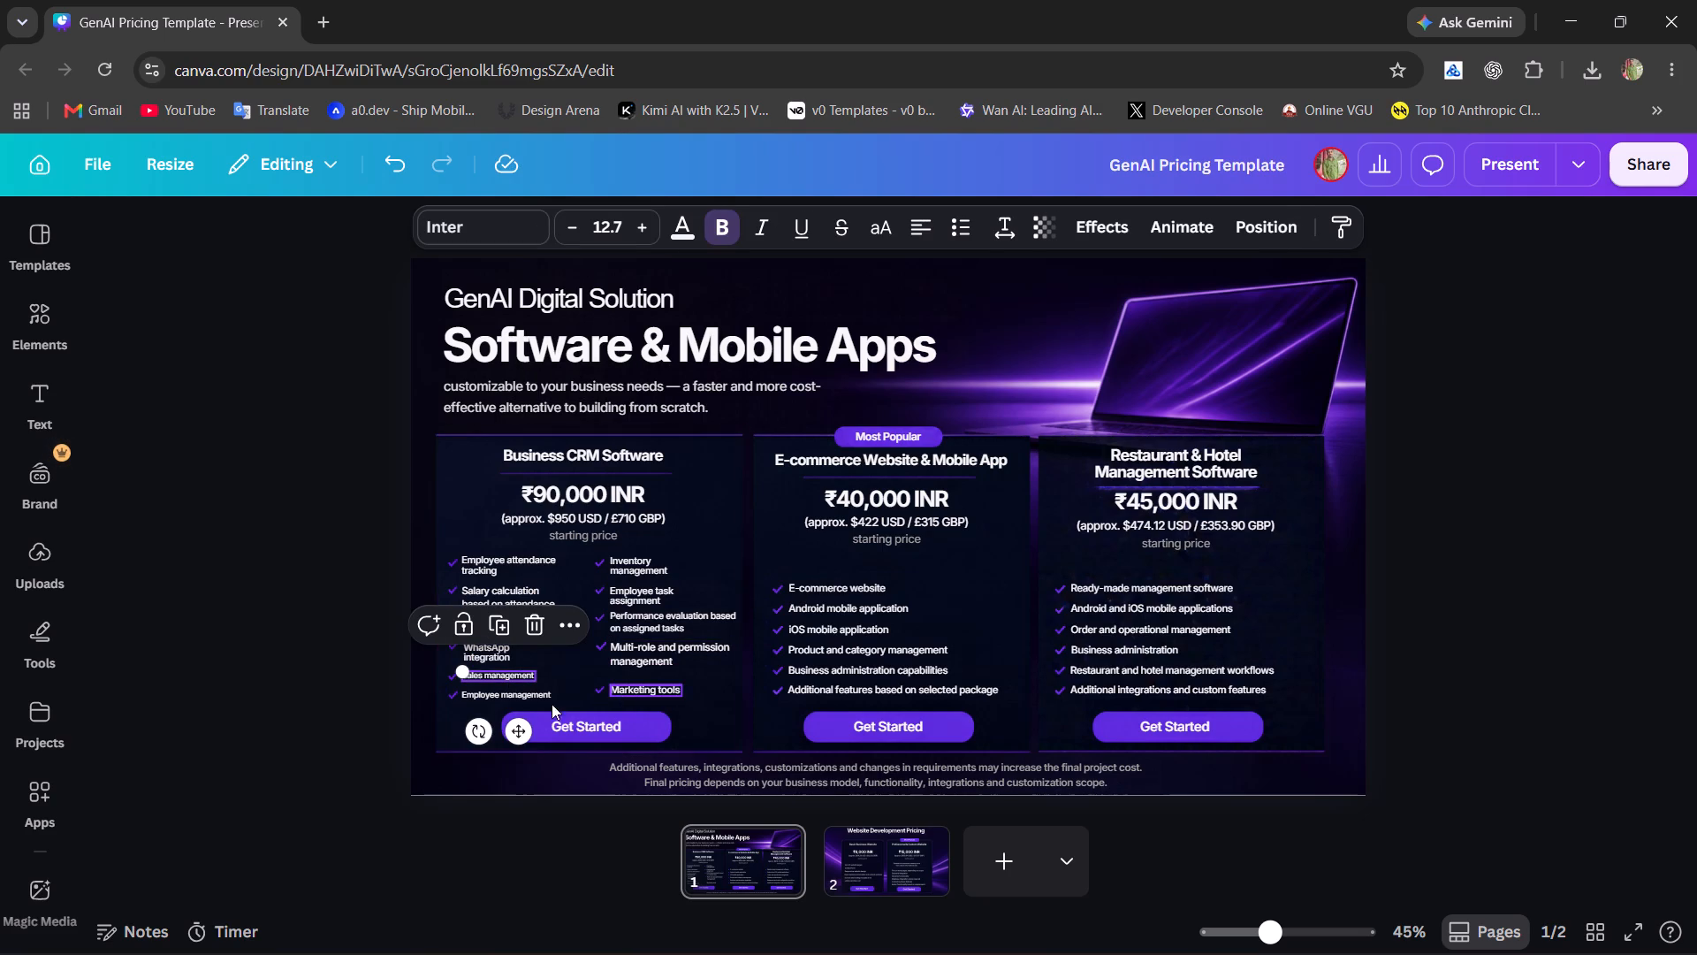
pyautogui.keyDown('shift'); pyautogui.click(519, 695); pyautogui.keyUp('shift')
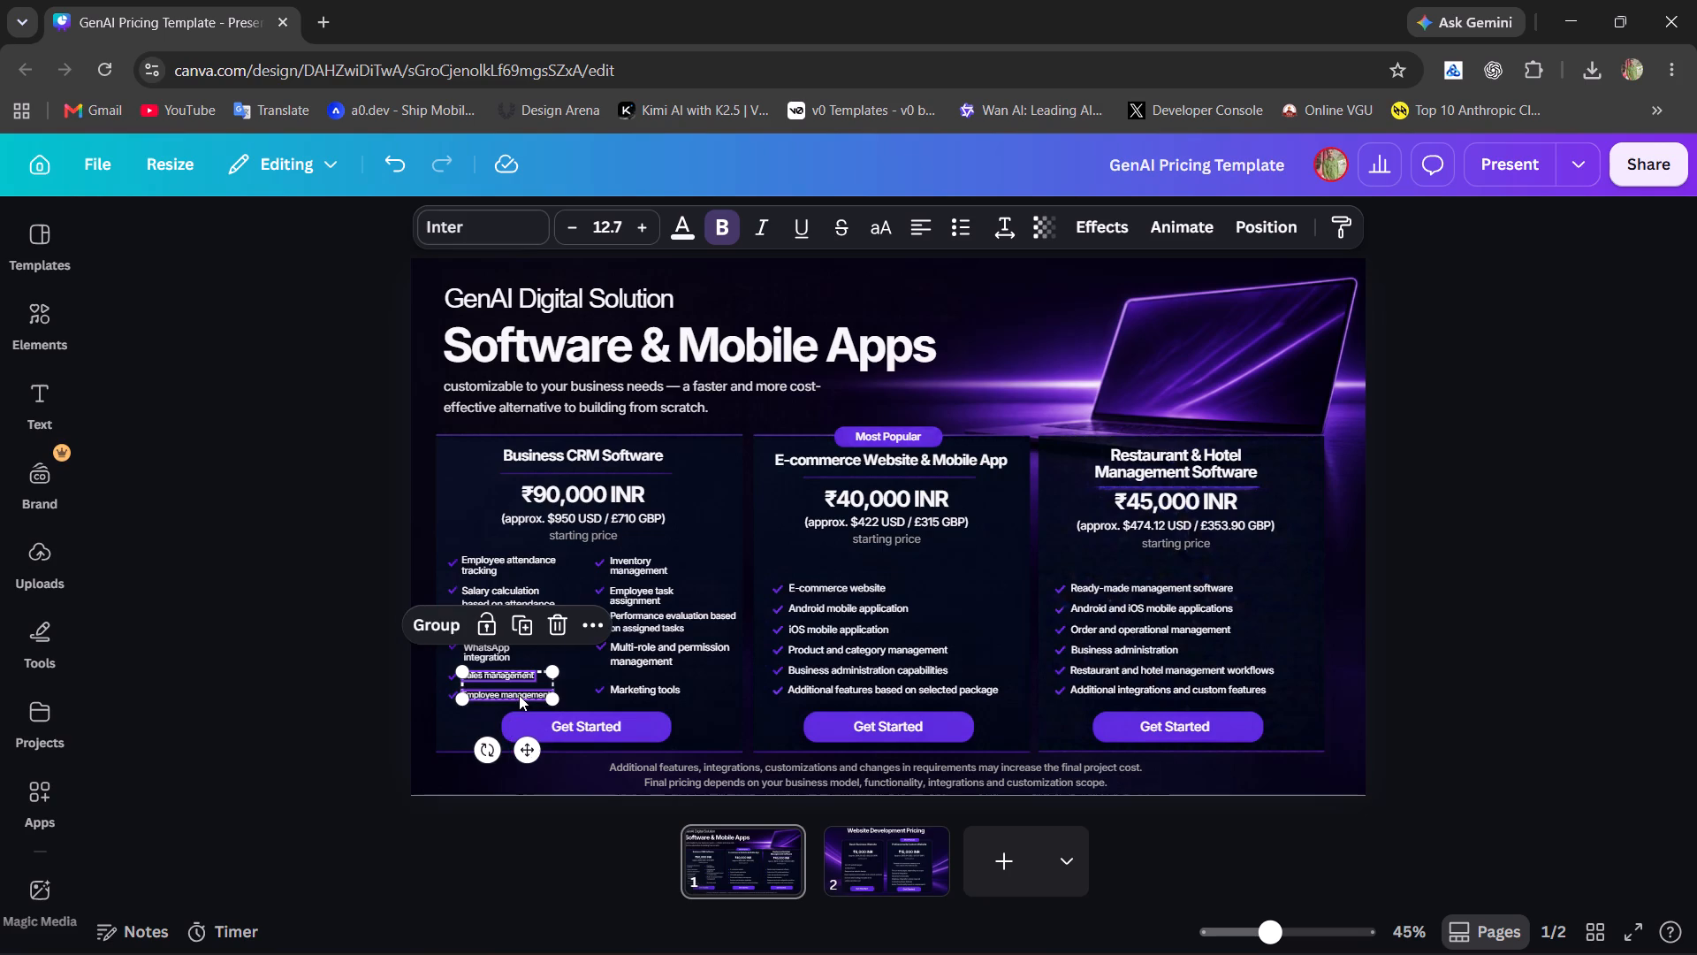
pyautogui.keyDown('shift'); pyautogui.click(451, 675); pyautogui.keyUp('shift')
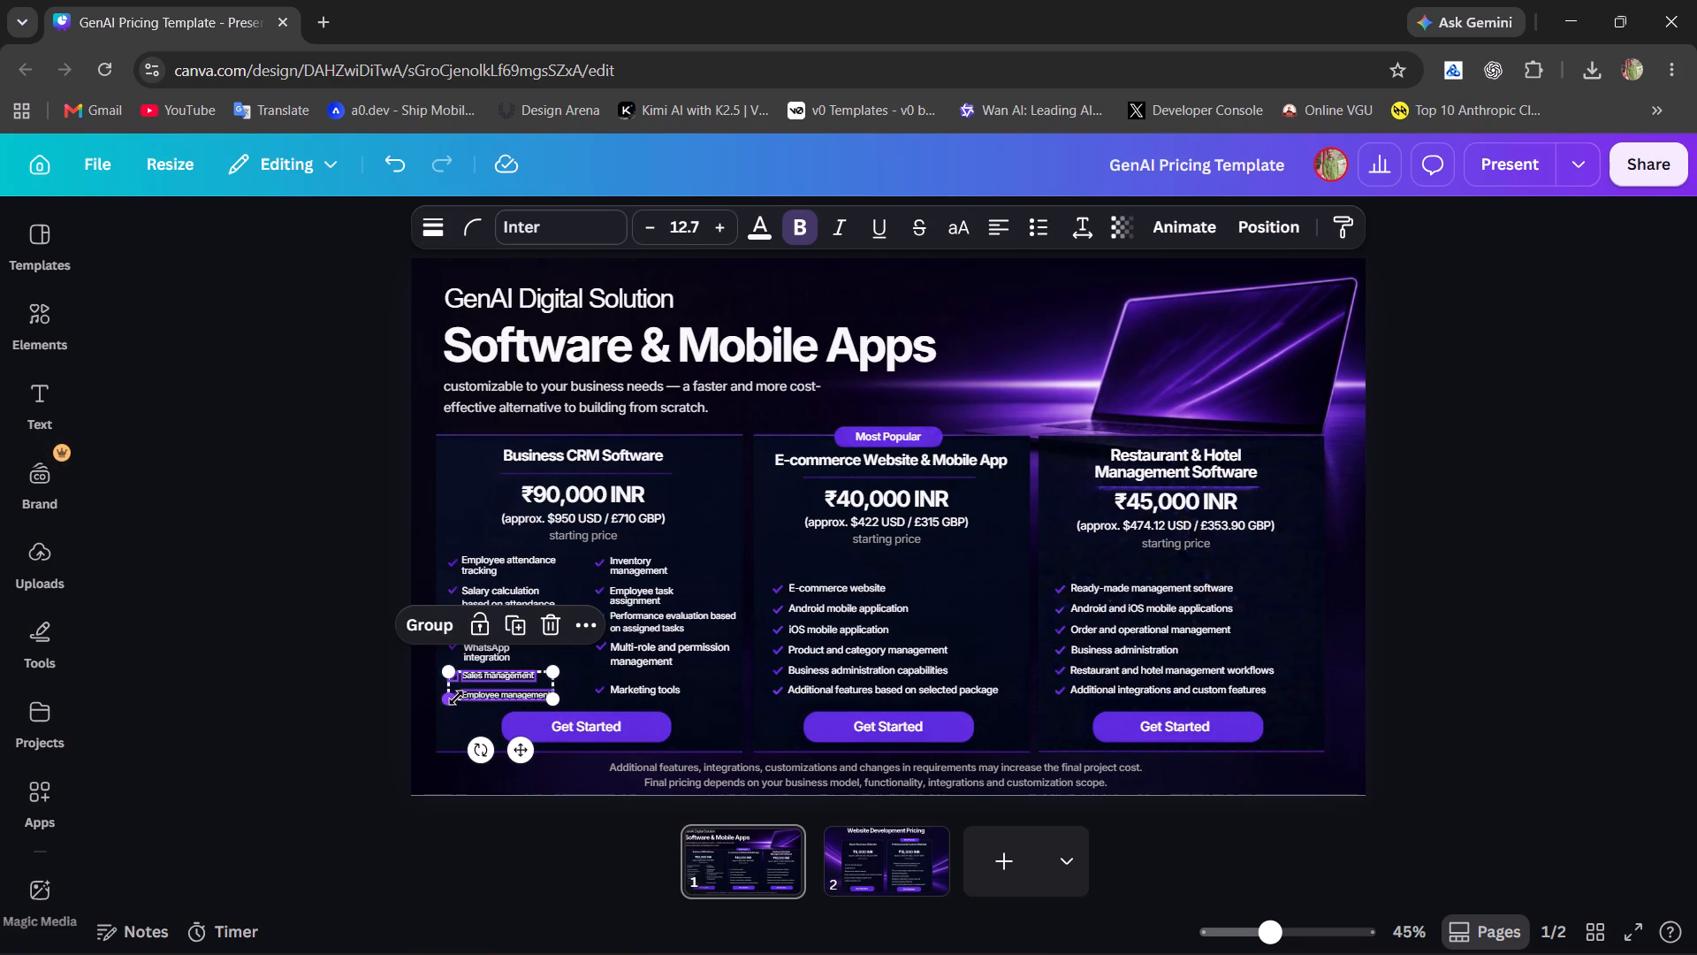
pyautogui.keyDown('shift'); pyautogui.click(458, 698); pyautogui.keyUp('shift')
pyautogui.doubleClick(723, 228)
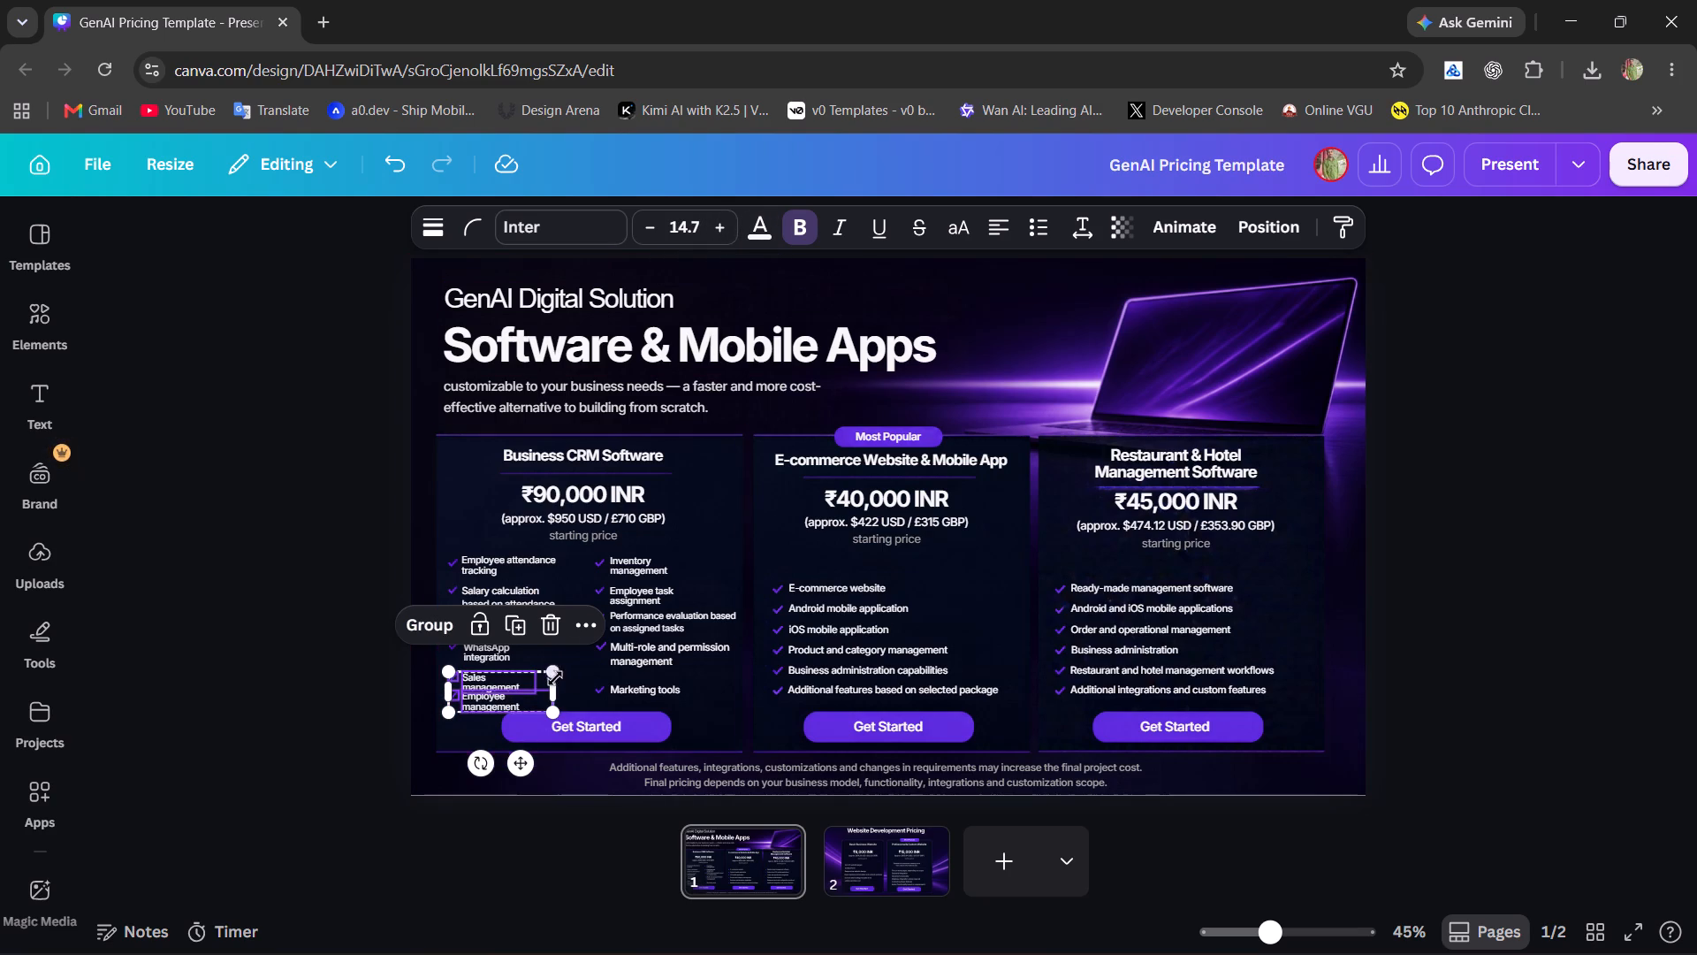
pyautogui.moveTo(552, 690); pyautogui.dragTo(573, 690)
# Move the "Marketing tools" check mark up closer to the "Multi-role and permission management" row.
pyautogui.click(600, 690)
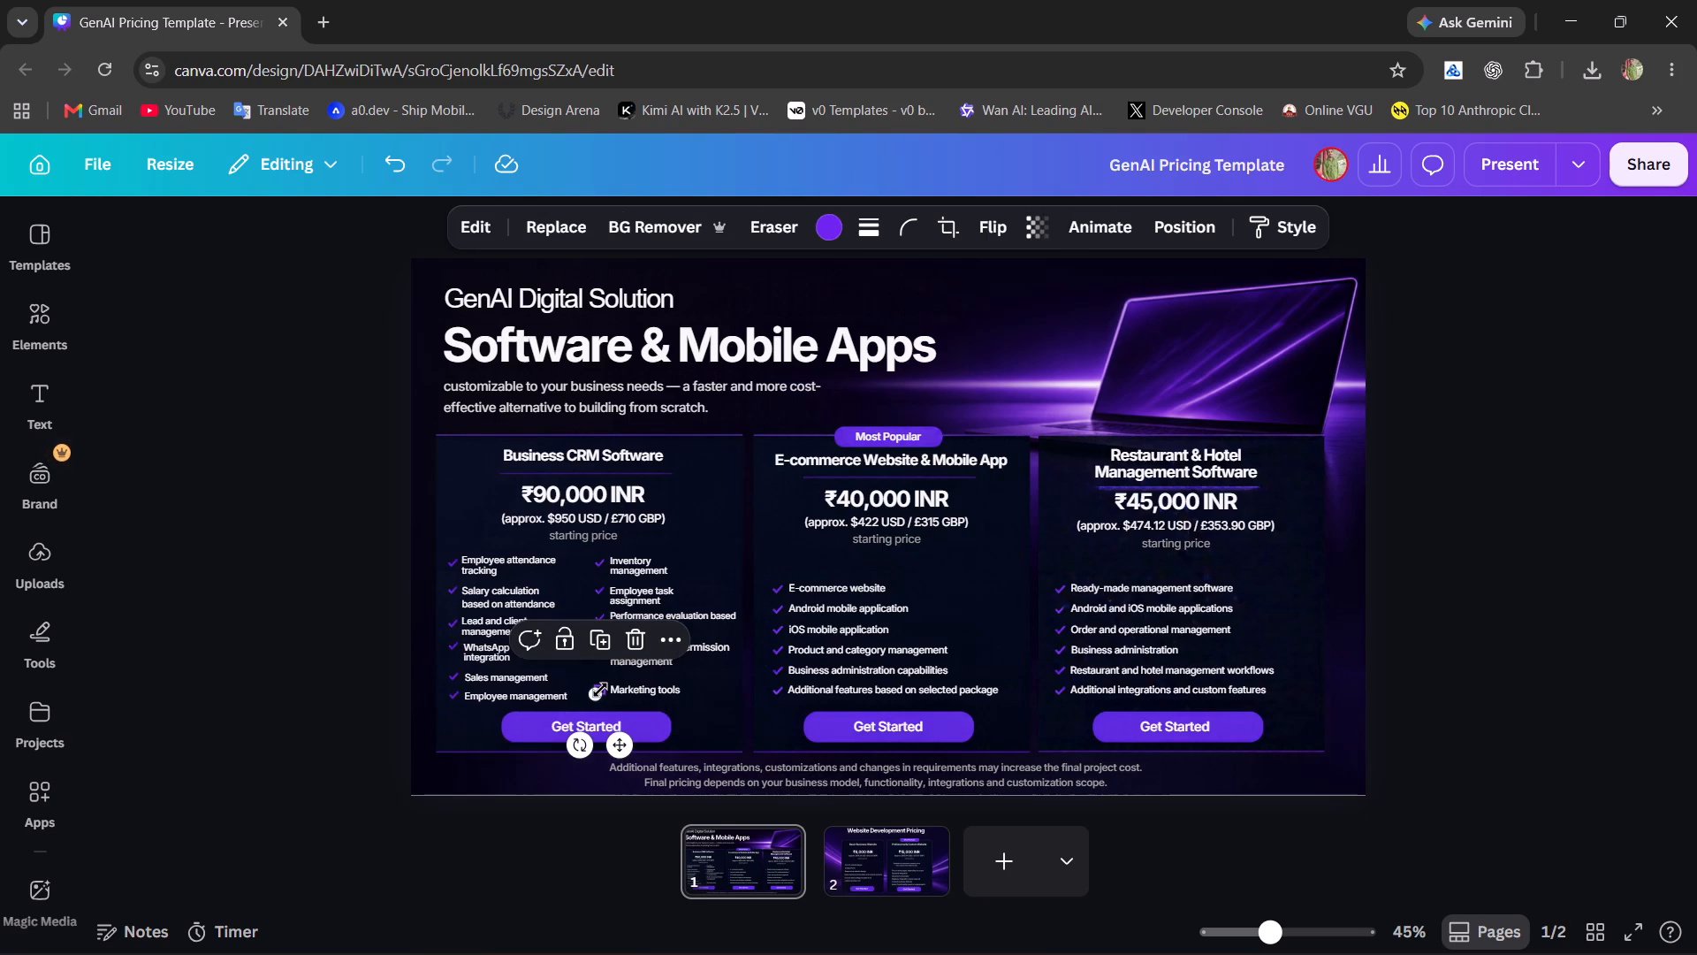
pyautogui.press('Up')
pyautogui.press('Up')
pyautogui.press('Up')
pyautogui.press('Up')
pyautogui.press('Up')
pyautogui.press('Up')
pyautogui.press('Up')
pyautogui.press('Up')
pyautogui.press('Up')
pyautogui.press('Up')
pyautogui.press('Up')
pyautogui.press('Up')
pyautogui.press('Up')
pyautogui.press('Up')
pyautogui.press('Up')
pyautogui.press('Up')
pyautogui.press('Up')
pyautogui.press('Up')
pyautogui.press('Up')
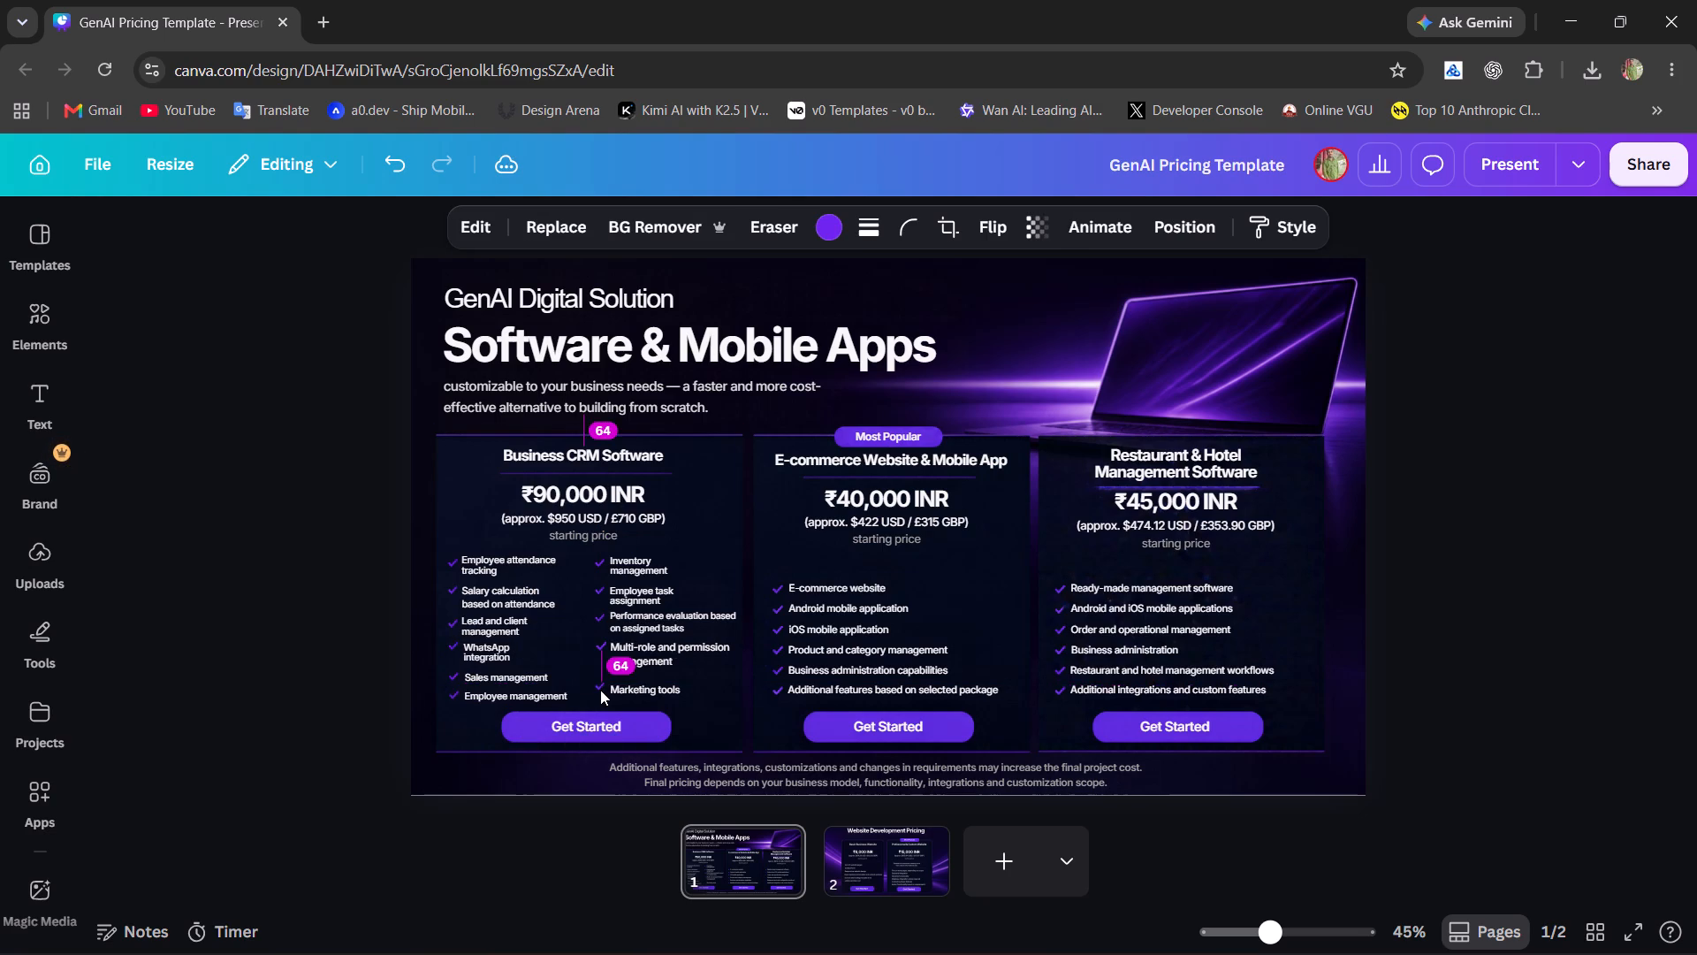
pyautogui.click(620, 691)
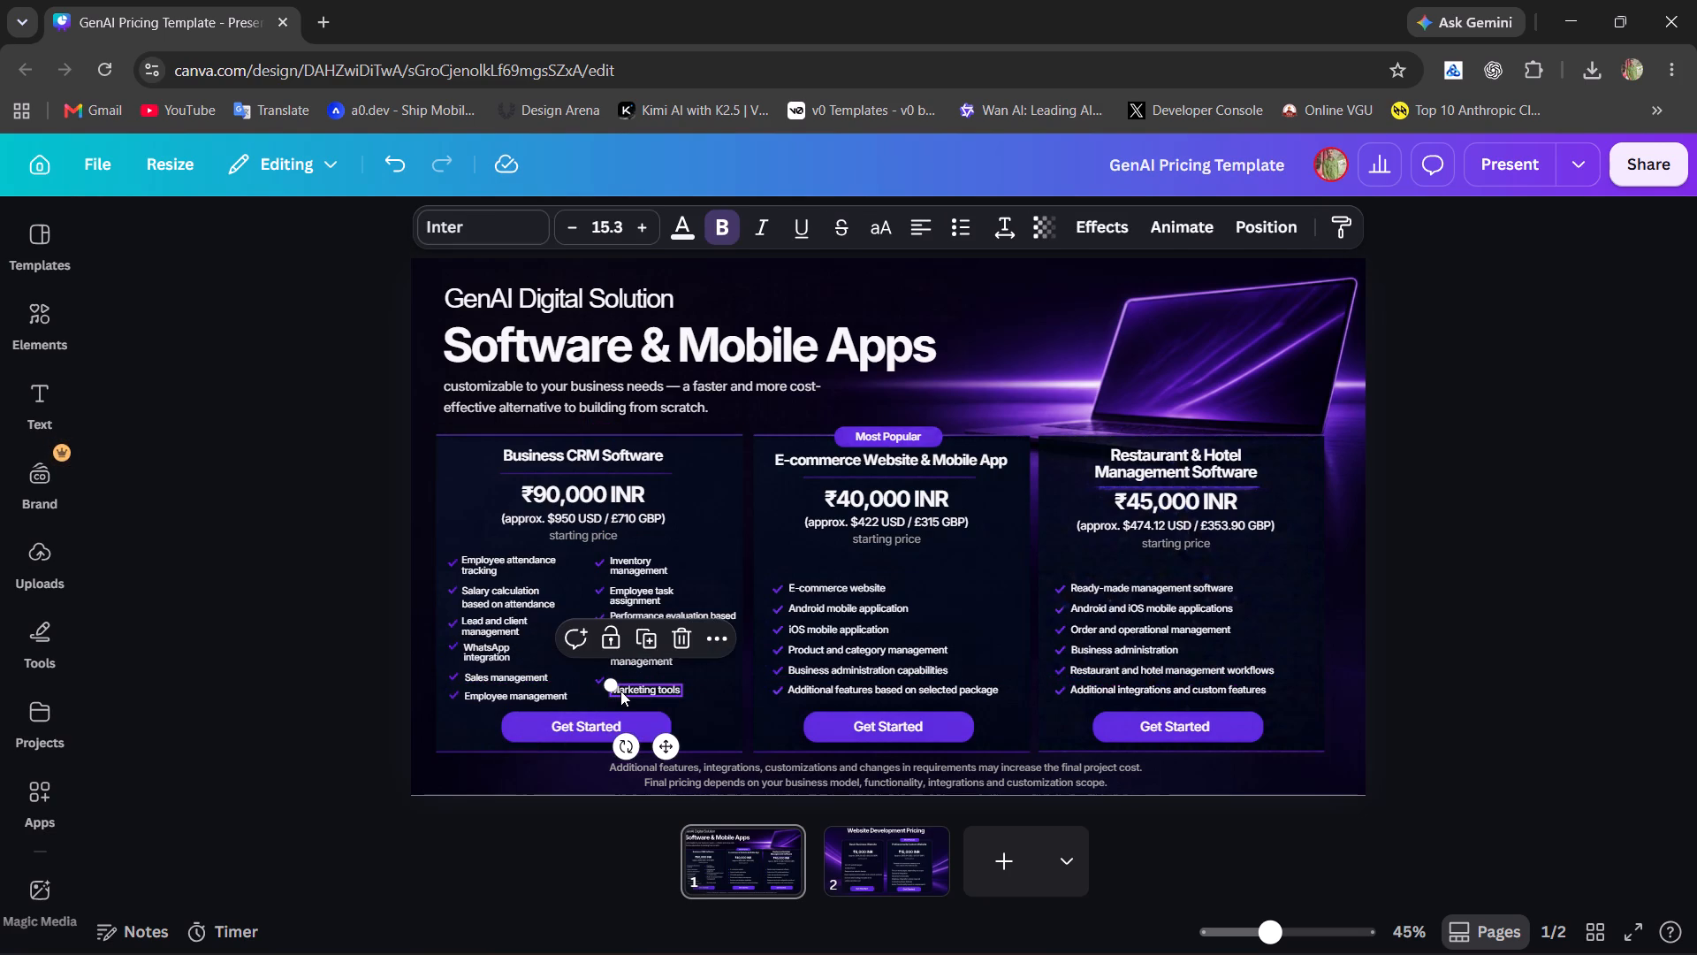
pyautogui.click(645, 221)
pyautogui.click(645, 221)
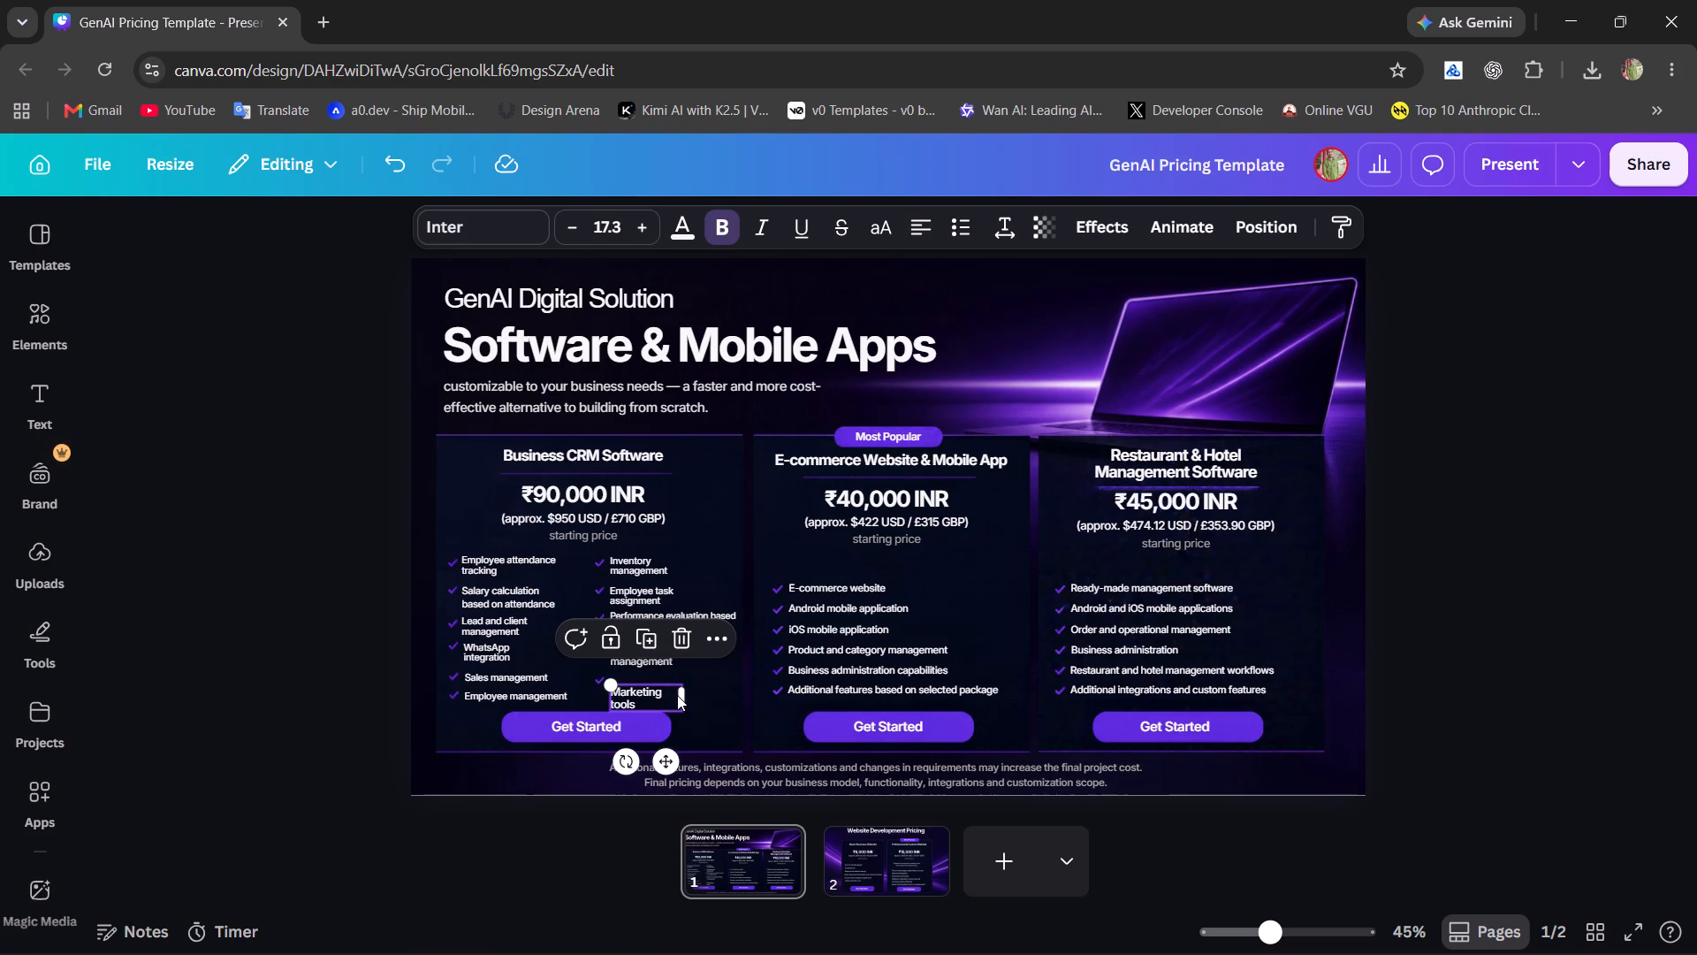
pyautogui.moveTo(682, 699); pyautogui.dragTo(709, 693)
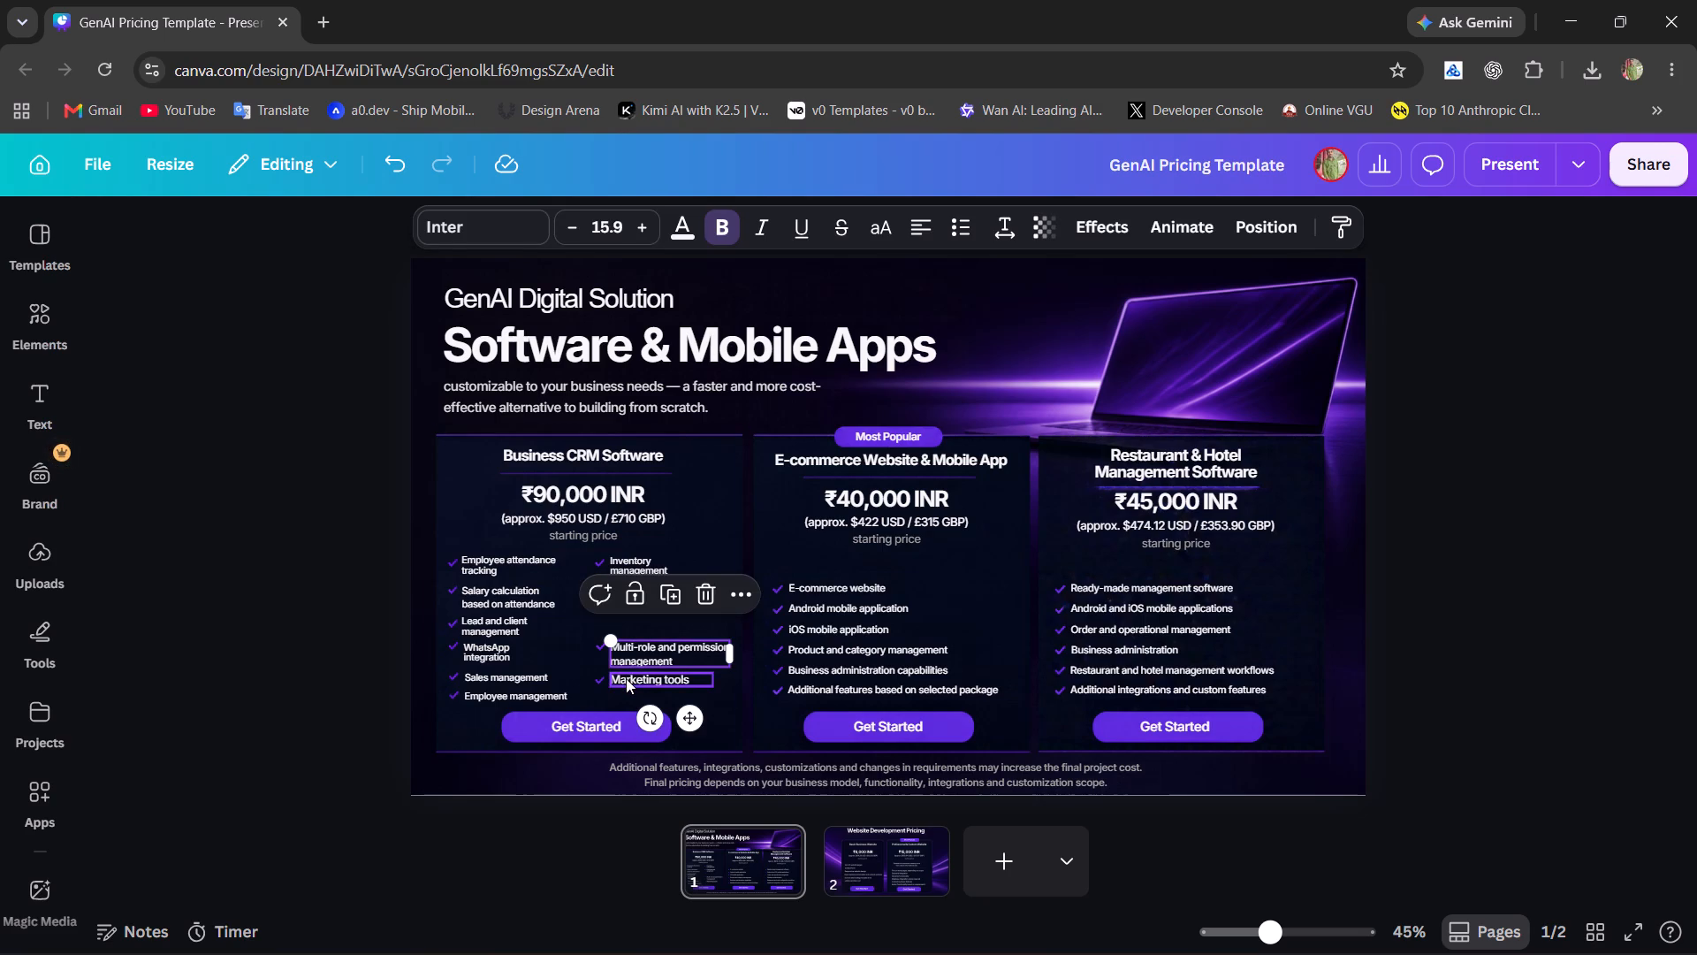
pyautogui.keyDown('shift'); pyautogui.click(626, 678); pyautogui.keyUp('shift')
pyautogui.keyDown('shift'); pyautogui.click(599, 678); pyautogui.keyUp('shift')
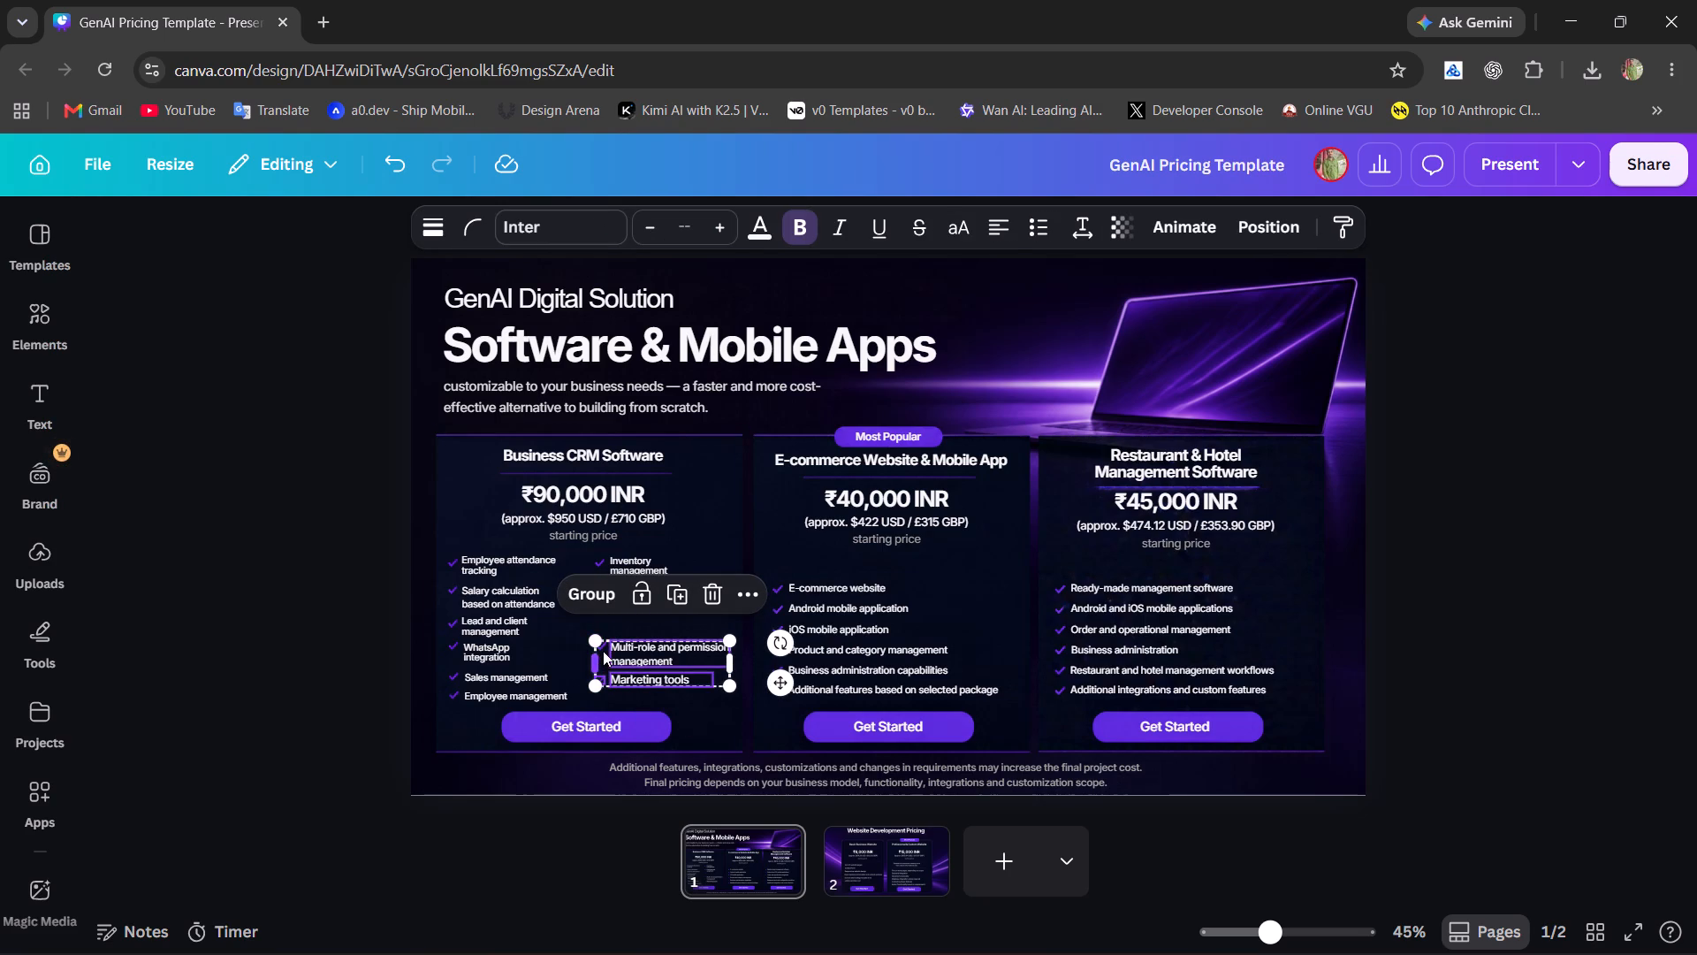
pyautogui.press('Up')
pyautogui.press('Up')
pyautogui.press('Up')
pyautogui.press('Up')
pyautogui.press('Up')
pyautogui.press('Up')
pyautogui.press('Up')
pyautogui.press('Up')
pyautogui.press('Up')
pyautogui.press('Up')
pyautogui.press('Up')
pyautogui.press('Up')
pyautogui.press('Up')
pyautogui.press('Up')
pyautogui.press('Up')
pyautogui.press('Up')
pyautogui.press('Up')
pyautogui.press('Up')
pyautogui.press('Up')
pyautogui.press('Up')
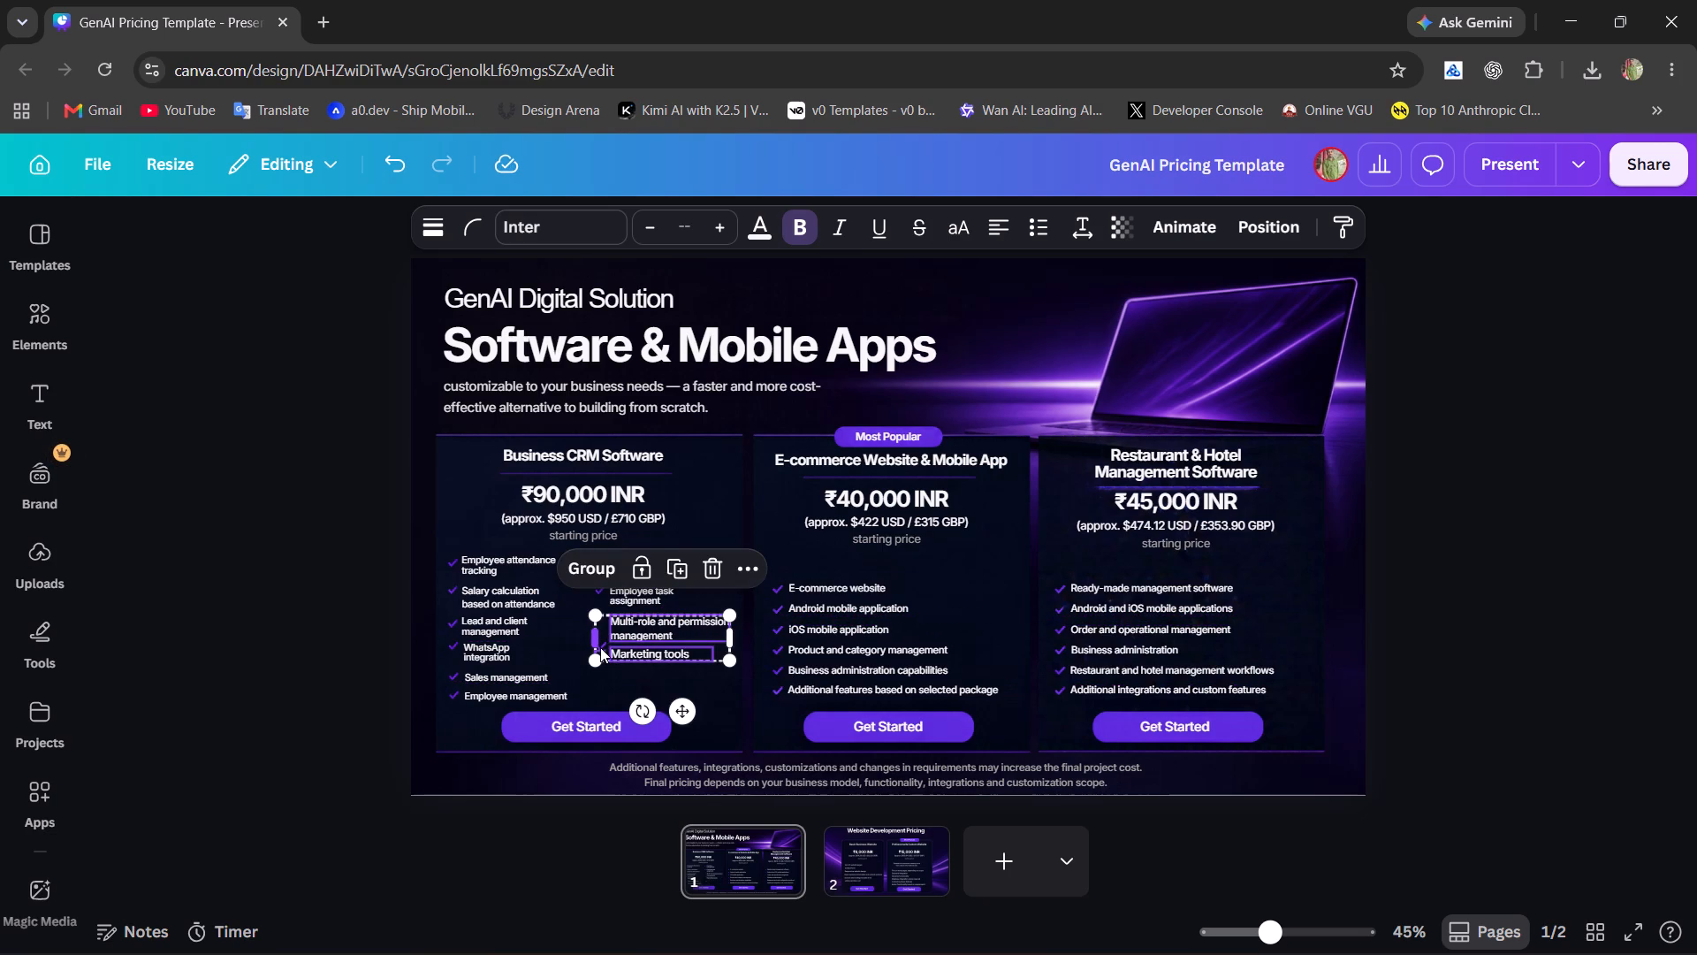
pyautogui.click(600, 647)
pyautogui.press('Up')
pyautogui.press('Up')
pyautogui.press('Up')
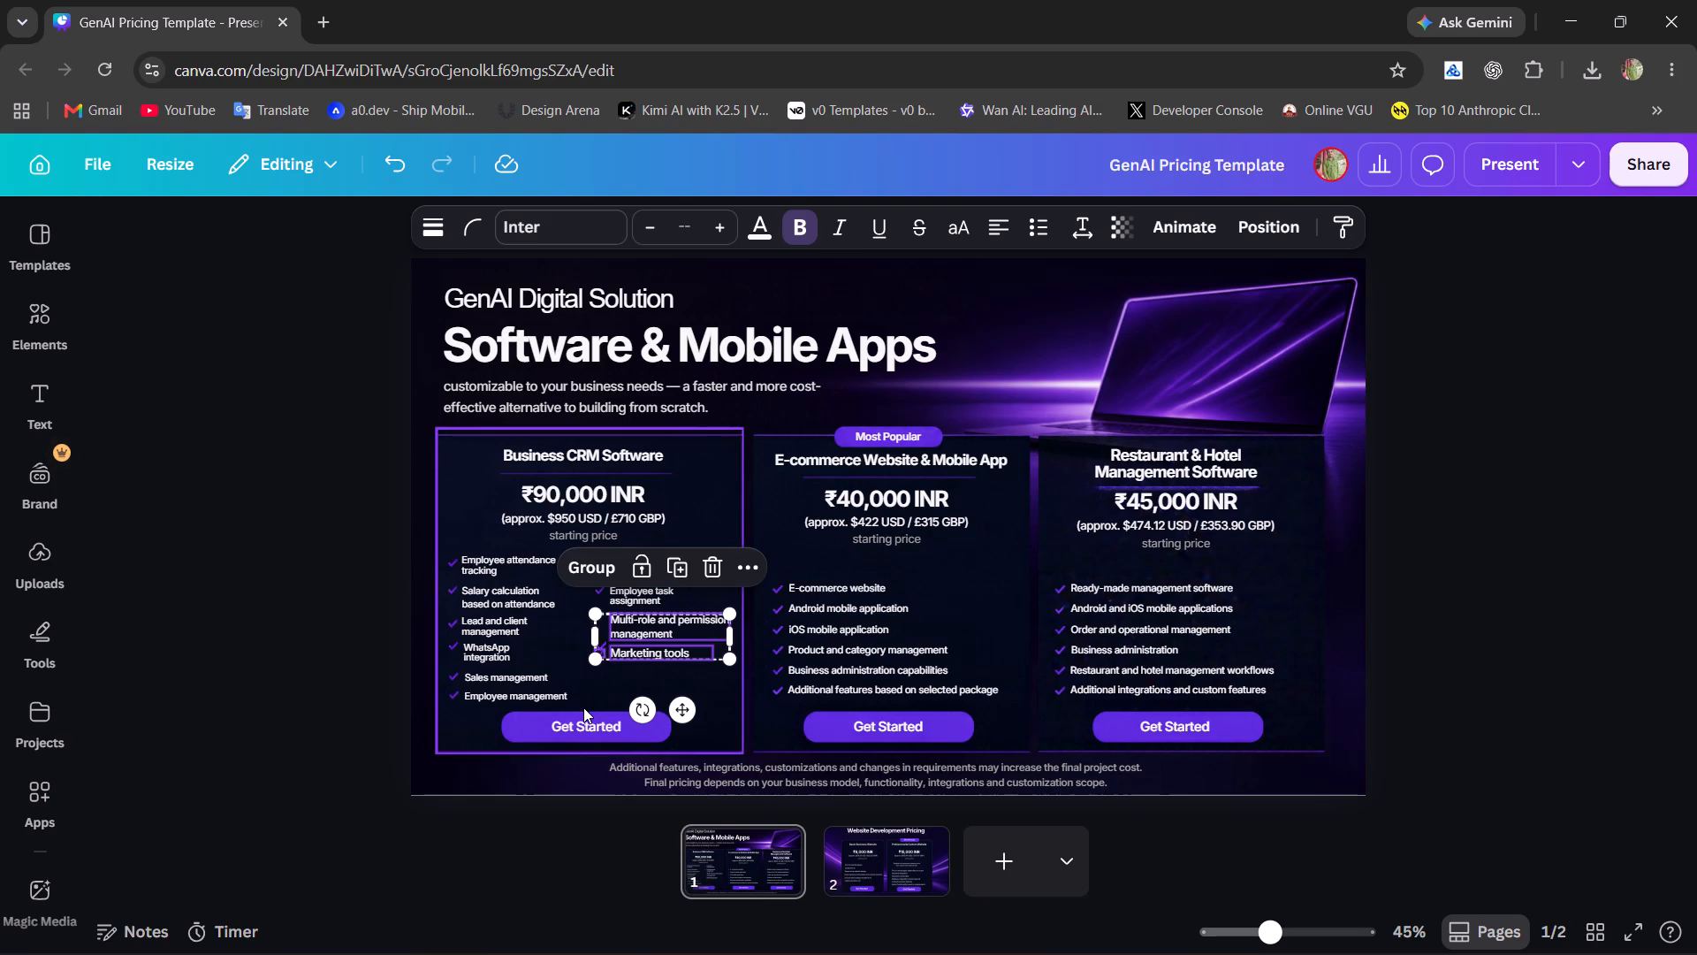
# Move the check mark of the "Multi-role and permission management" row up to line up with its text.
pyautogui.click(583, 707)
pyautogui.click(596, 651)
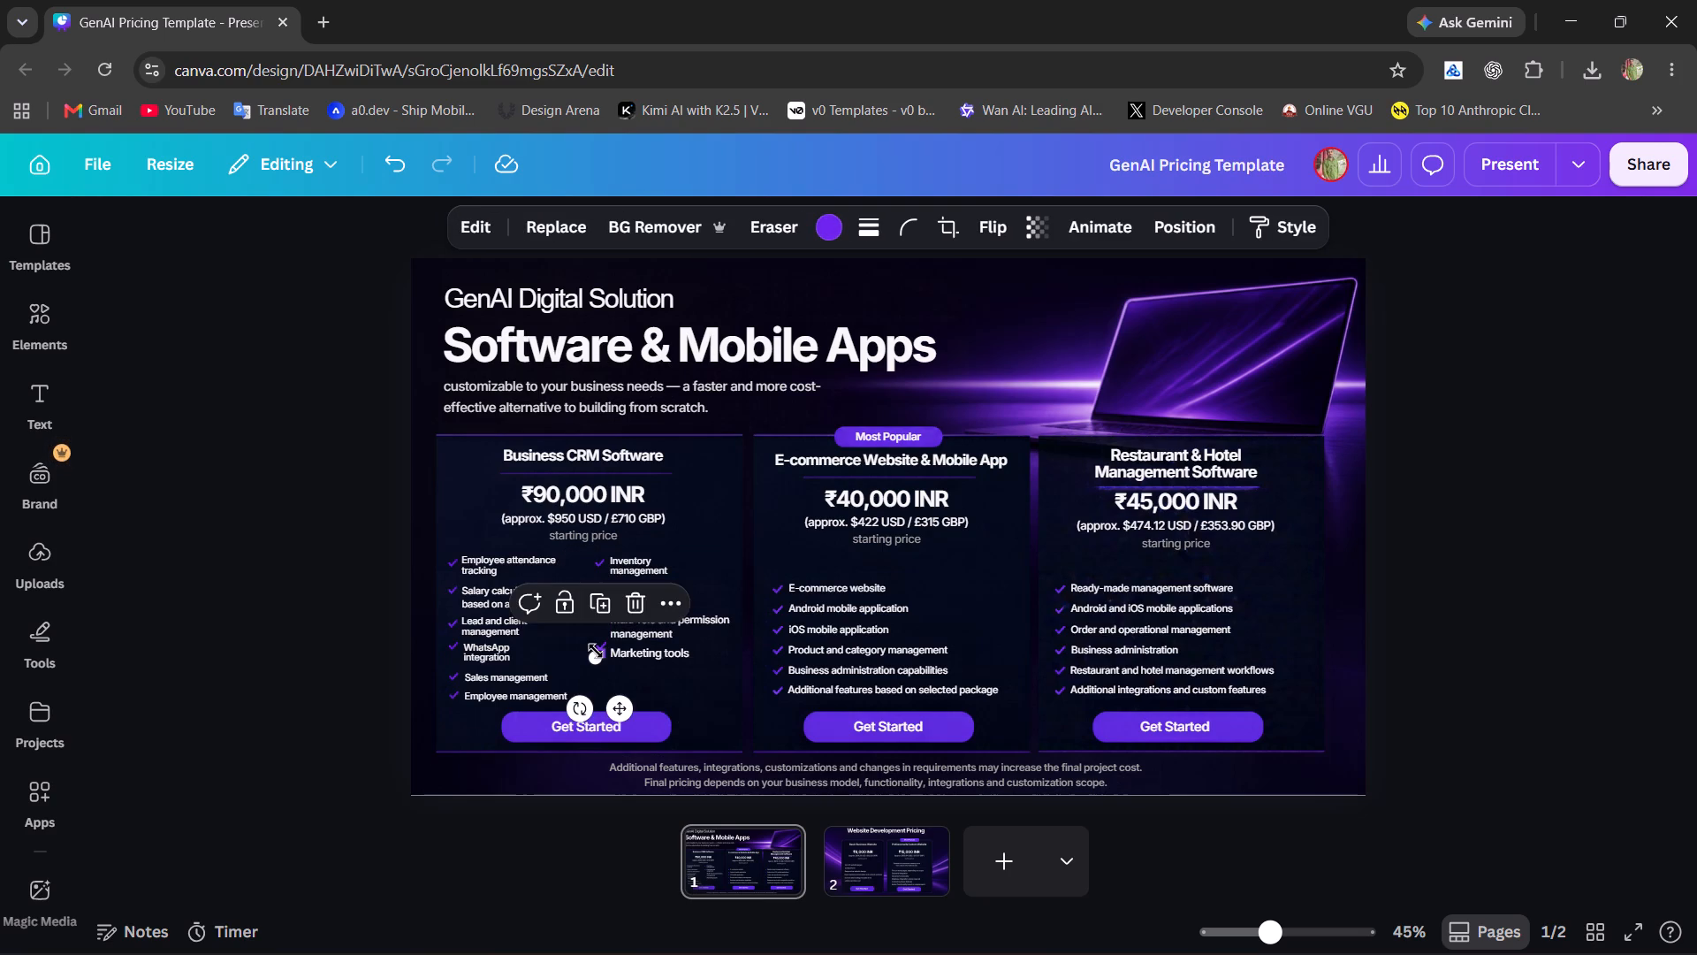
pyautogui.press('Up')
pyautogui.press('Up')
pyautogui.press('Up')
pyautogui.press('Up')
pyautogui.press('Up')
pyautogui.press('Up')
pyautogui.press('Up')
pyautogui.press('Up')
pyautogui.press('Up')
pyautogui.press('Up')
pyautogui.press('Up')
pyautogui.press('Up')
pyautogui.press('Up')
pyautogui.press('Up')
pyautogui.press('Up')
pyautogui.press('Up')
pyautogui.press('Up')
pyautogui.press('Up')
pyautogui.press('Up')
pyautogui.press('Up')
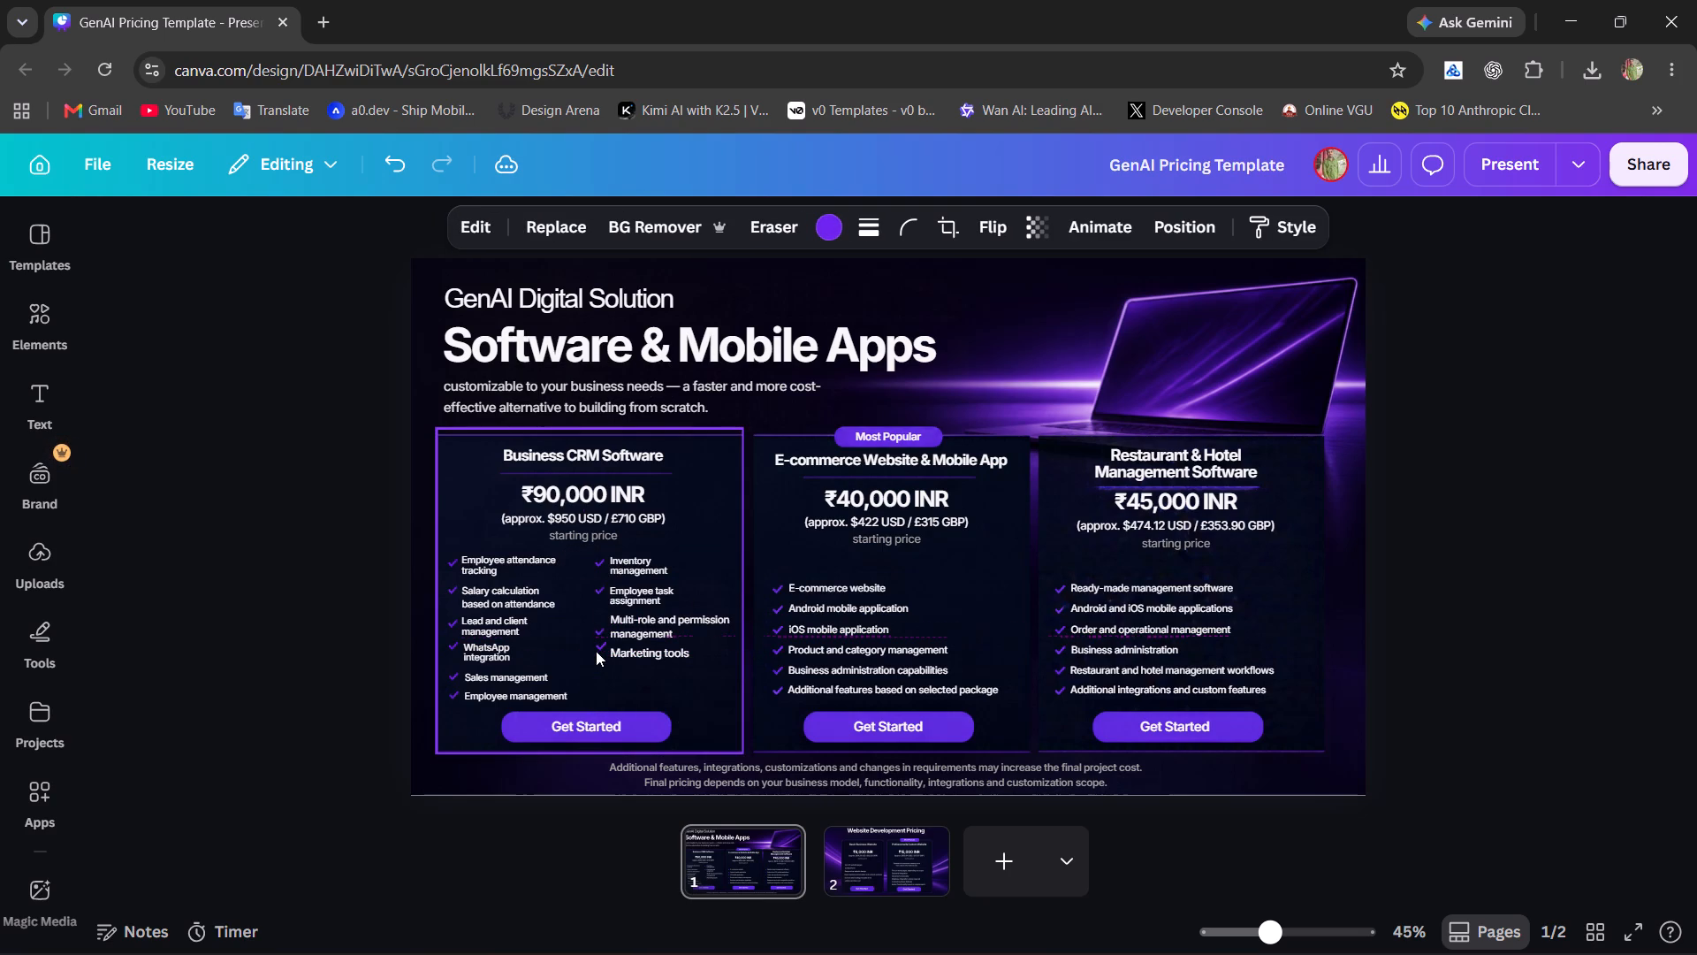
pyautogui.press('Up')
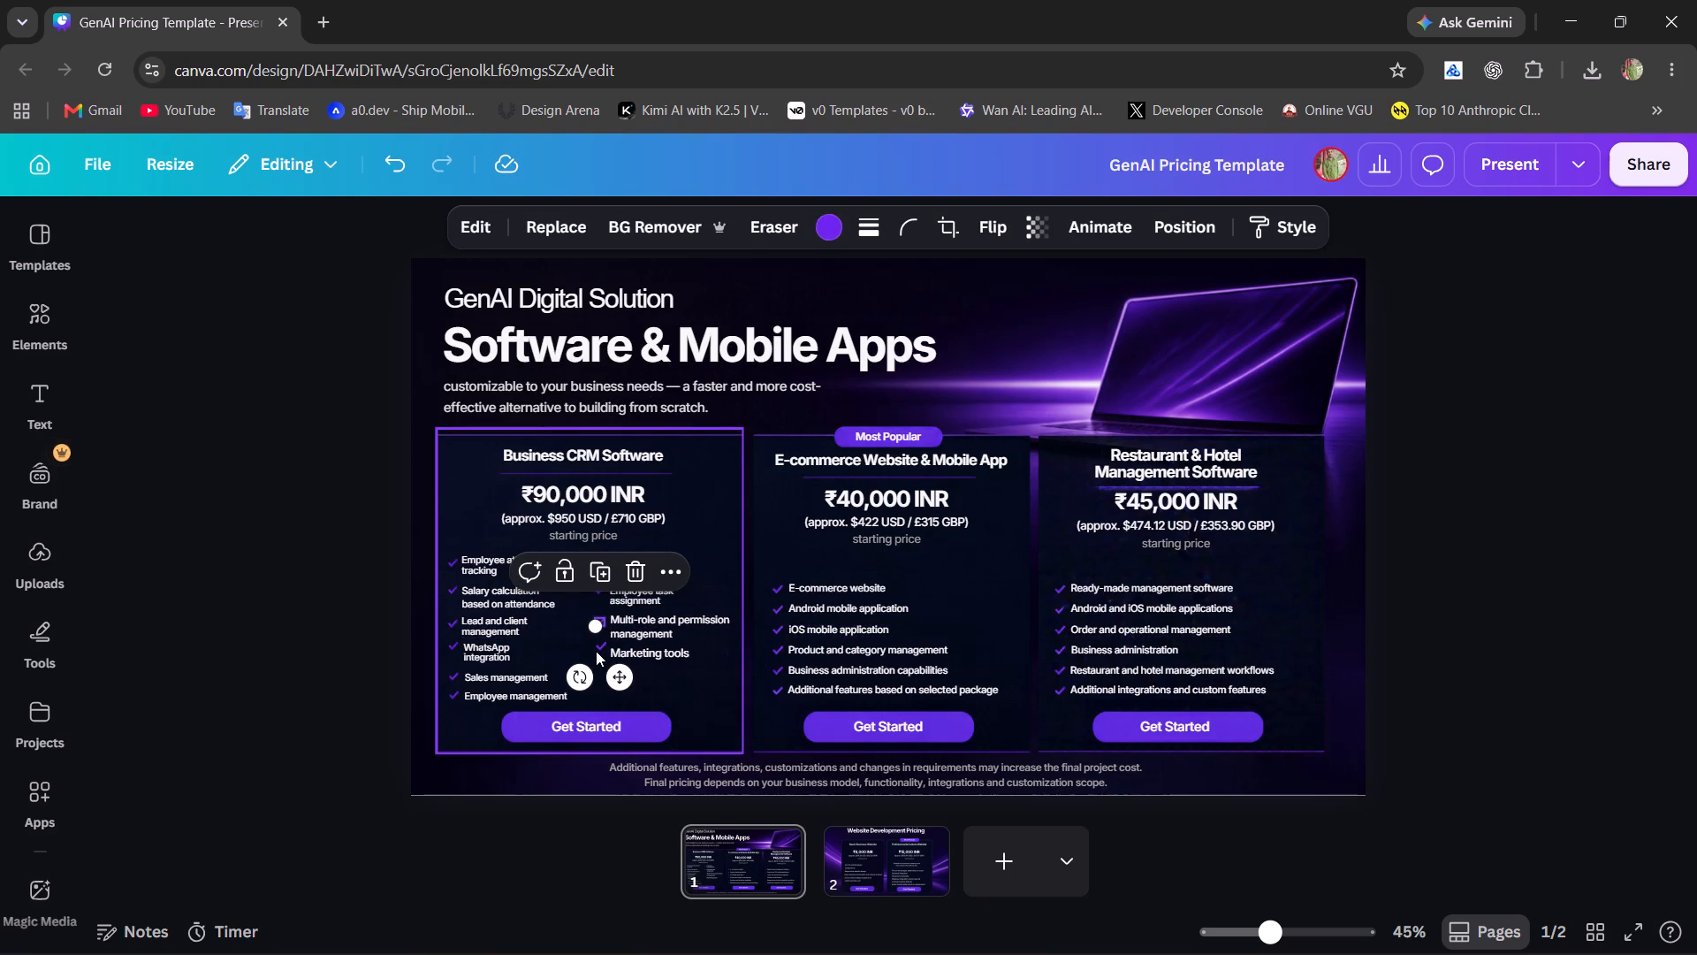
# Nudge the "Marketing tools" check mark down to line up with its text.
pyautogui.click(598, 642)
pyautogui.press('Down')
pyautogui.press('Down')
pyautogui.press('Down')
pyautogui.press('Down')
pyautogui.press('Down')
pyautogui.press('Down')
pyautogui.press('Down')
pyautogui.press('Down')
pyautogui.press('Down')
pyautogui.press('Down')
pyautogui.press('Down')
pyautogui.press('Down')
pyautogui.press('Down')
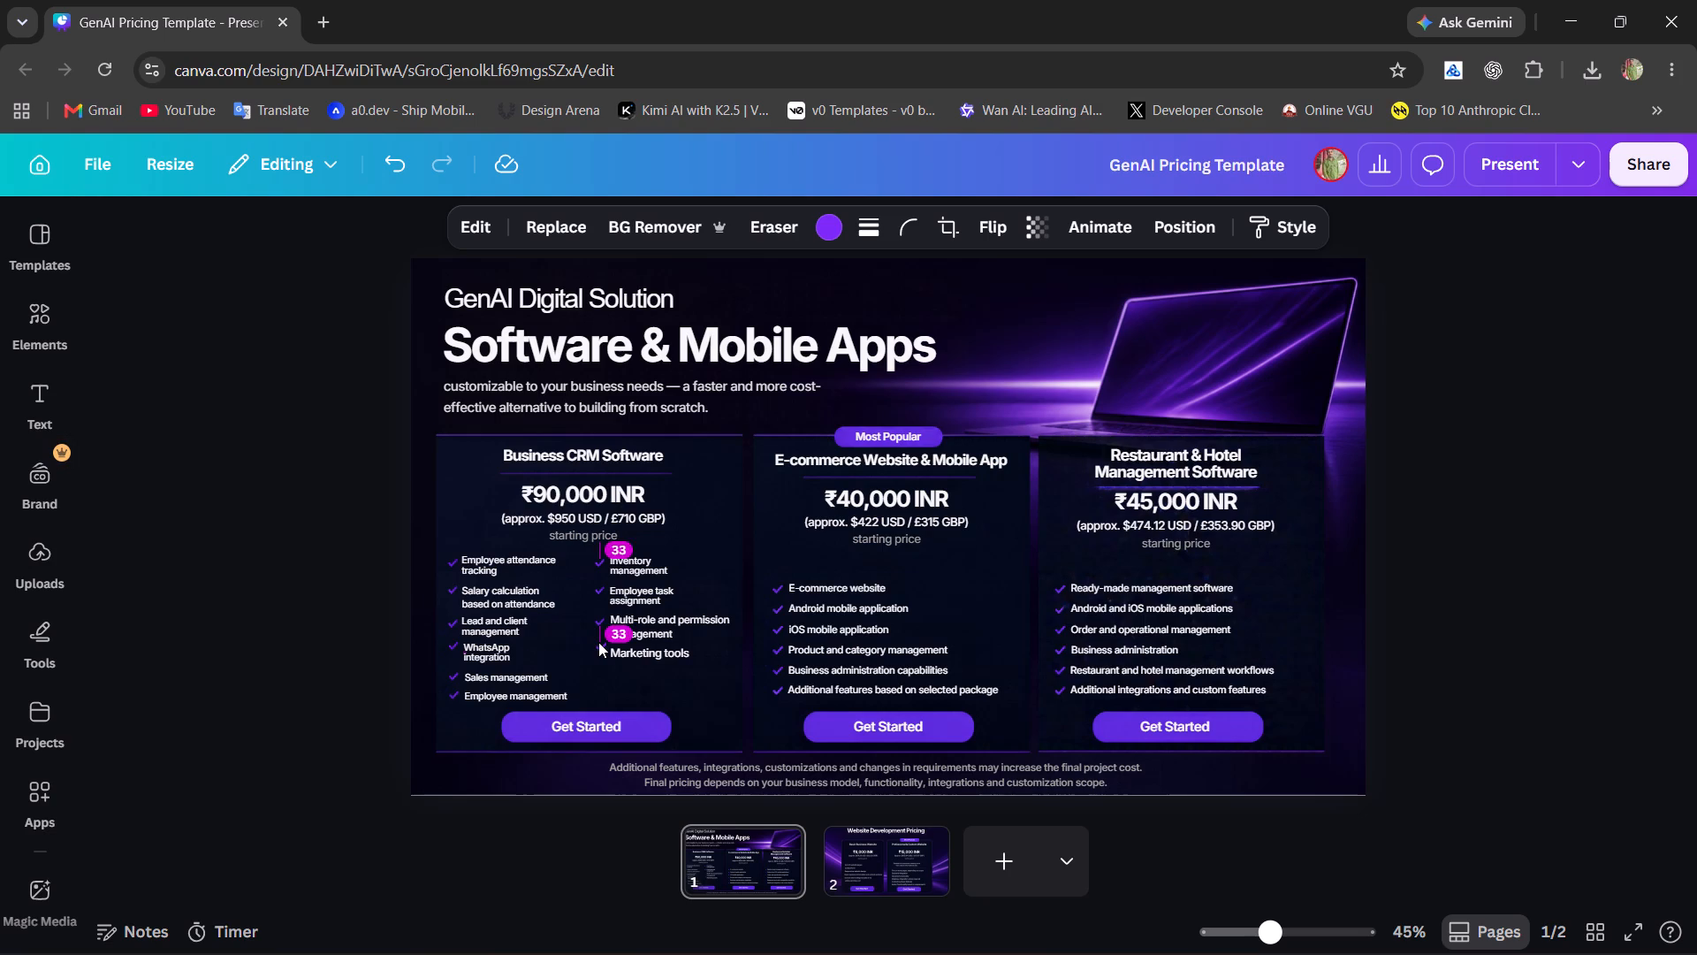
pyautogui.press('Down')
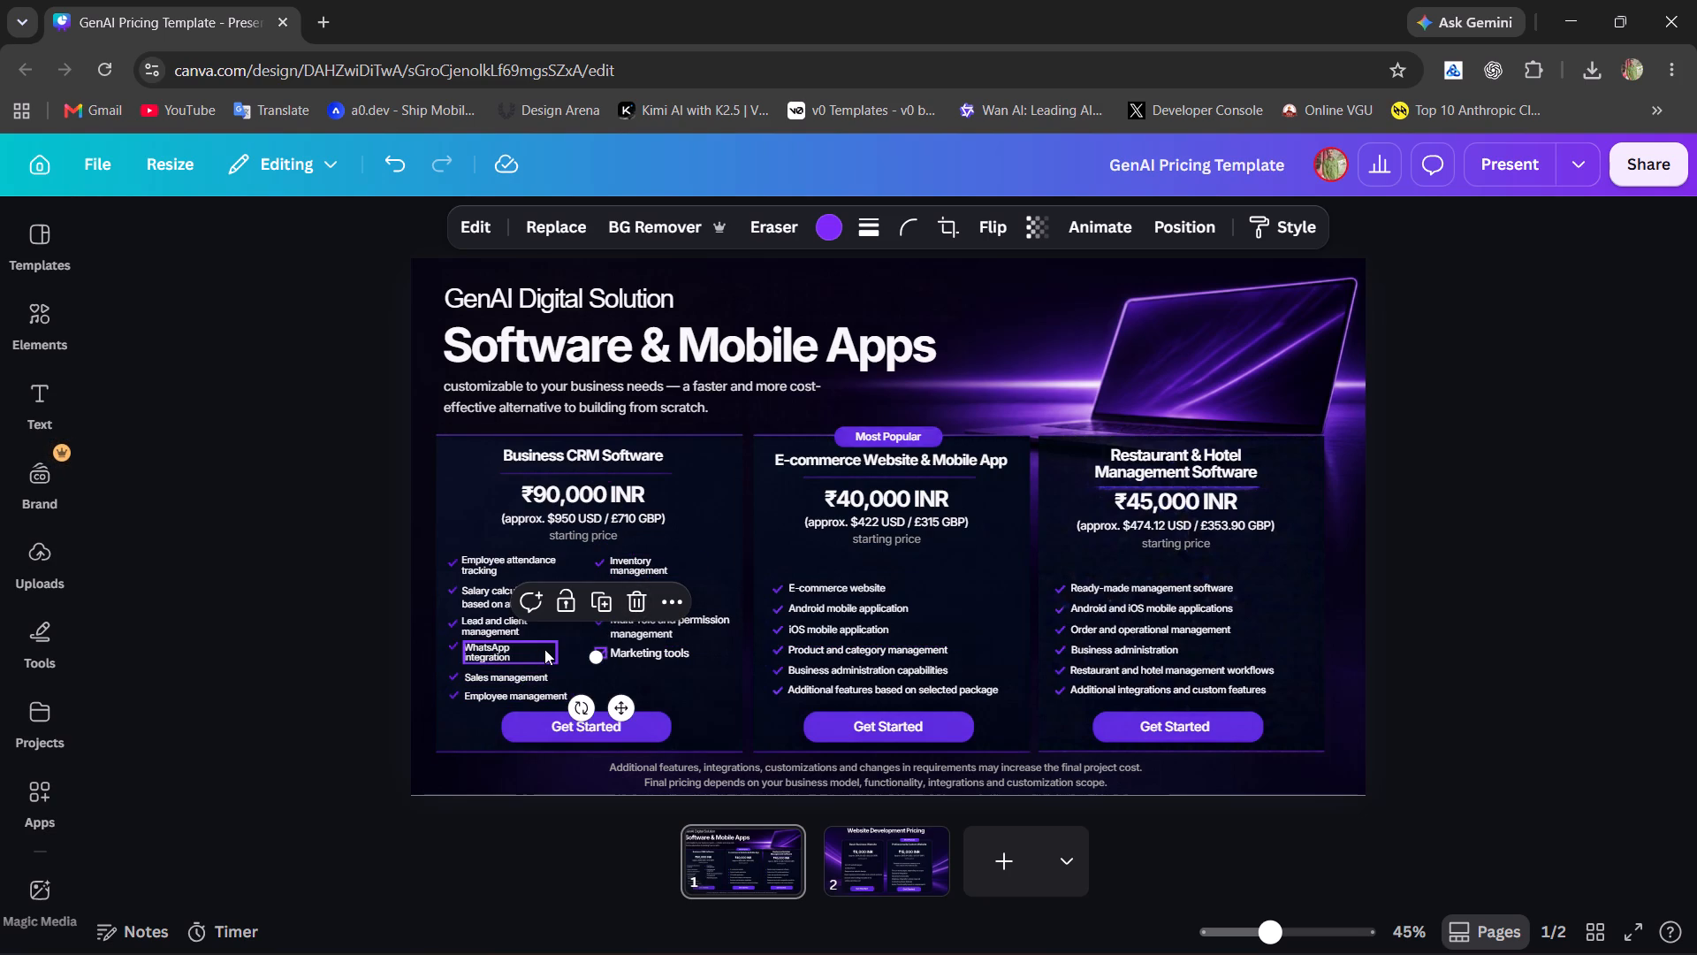
# Move the "Lead and client management" text and its check mark into the card's second column beneath "Marketing tools".
pyautogui.click(516, 630)
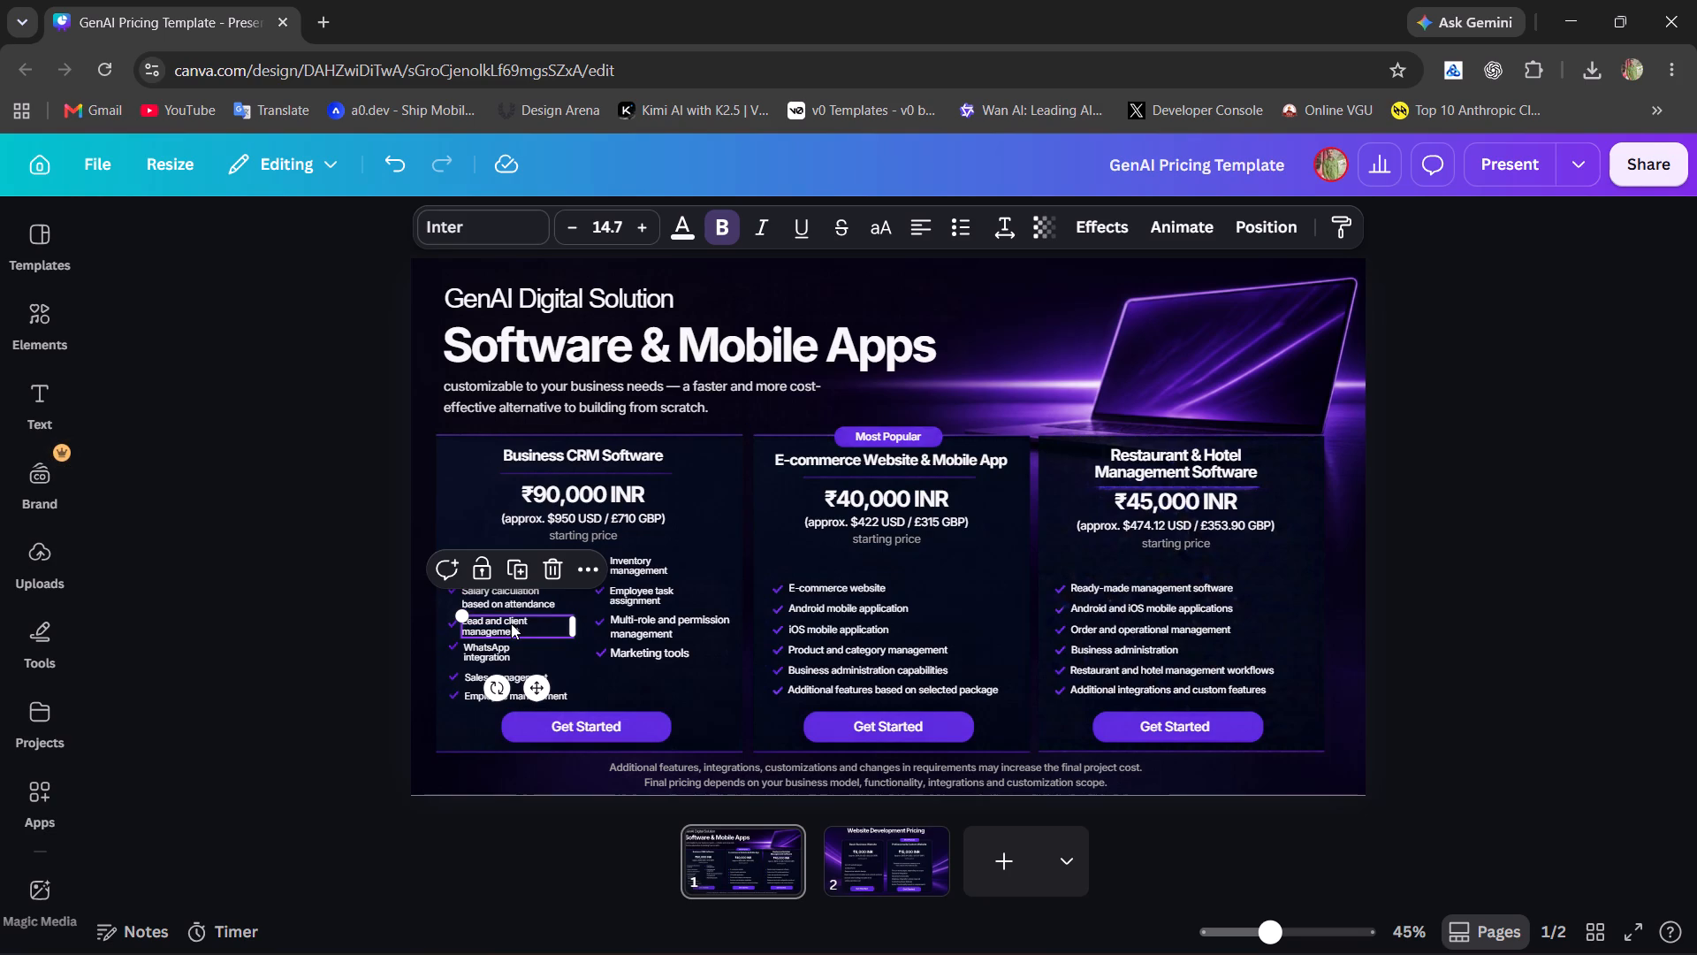
pyautogui.moveTo(525, 694); pyautogui.dragTo(615, 708)
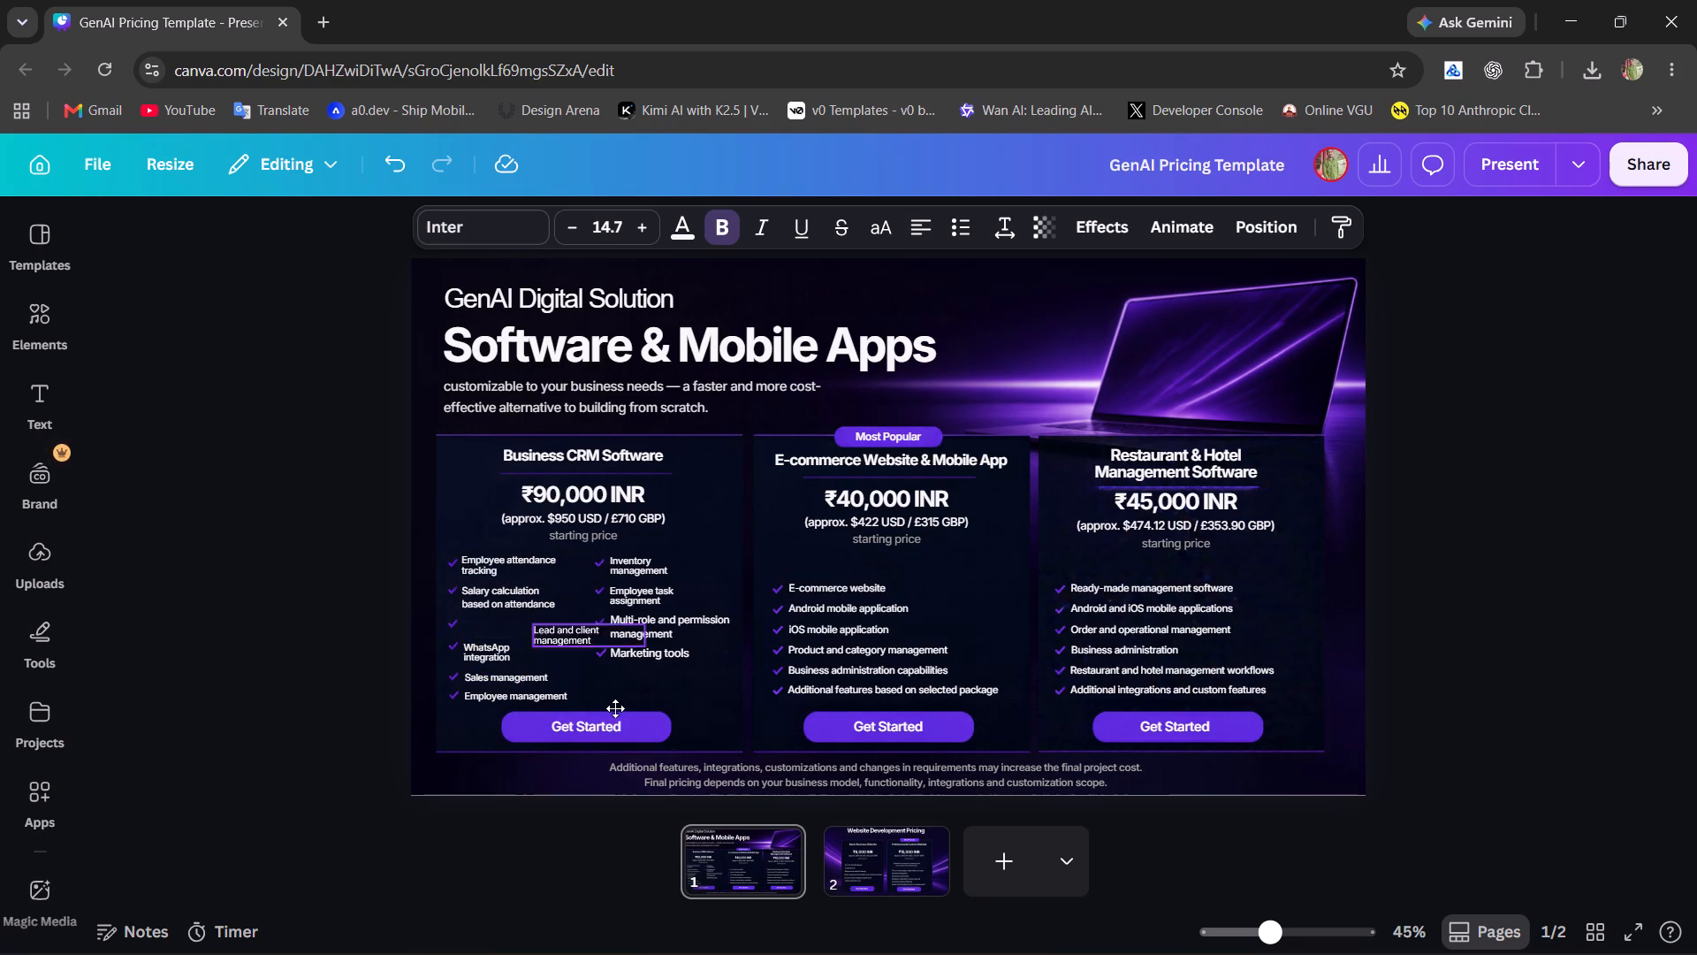
pyautogui.moveTo(615, 708); pyautogui.dragTo(673, 749)
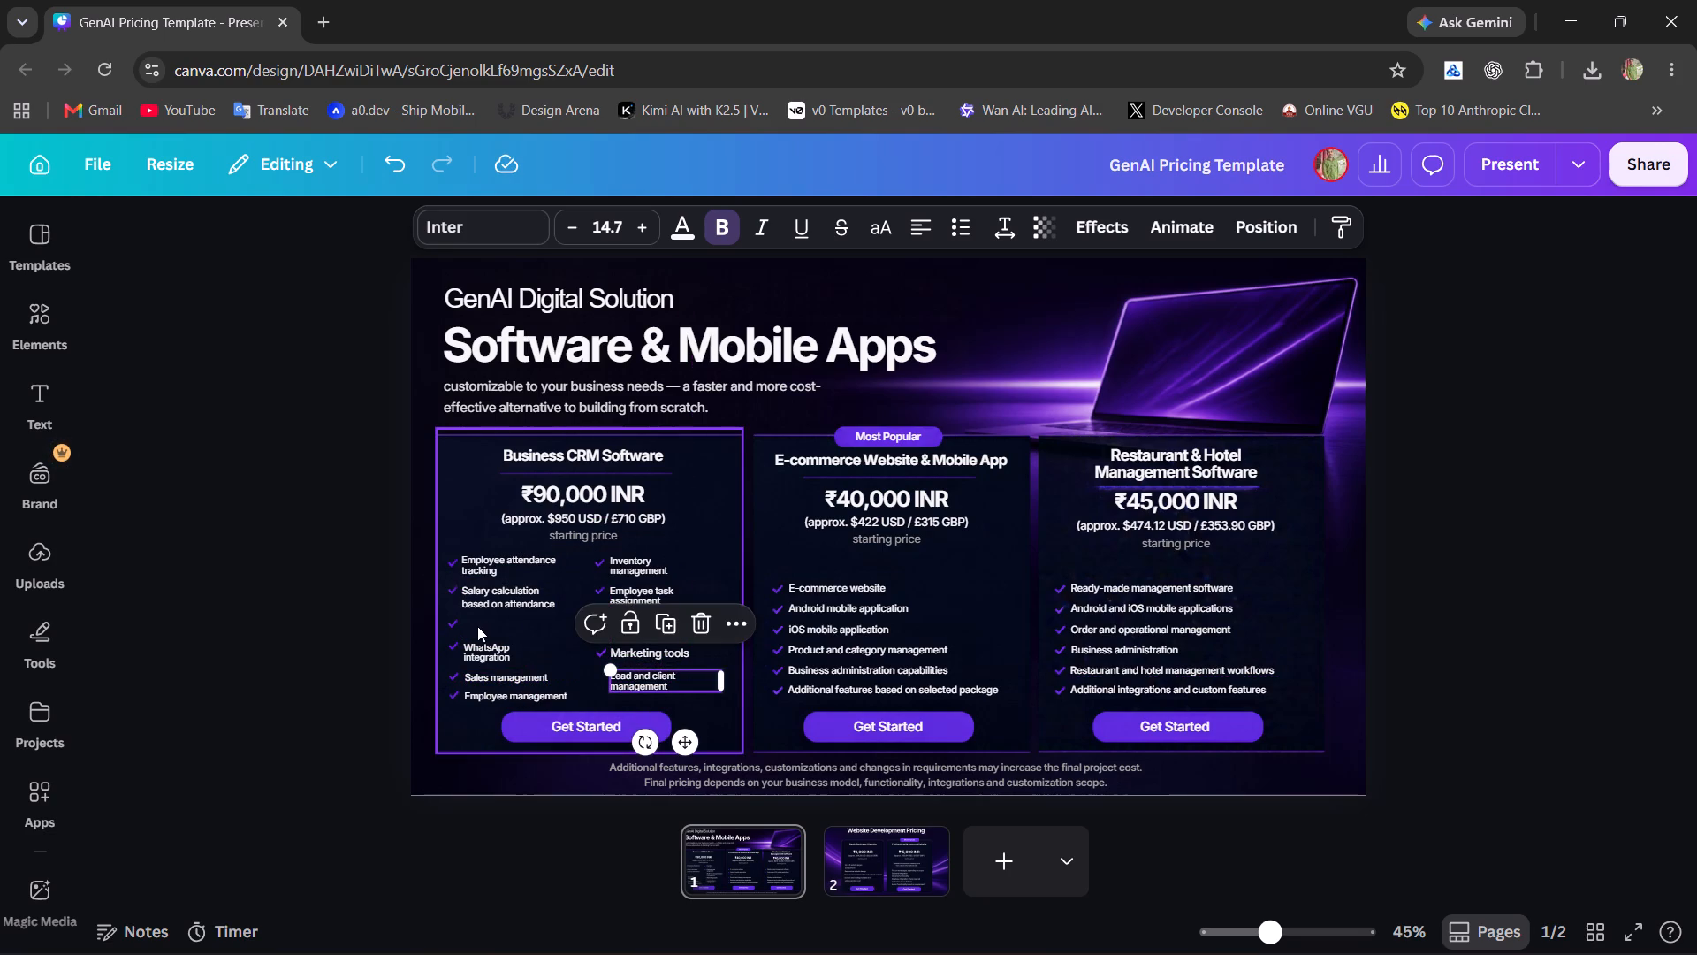
pyautogui.click(454, 622)
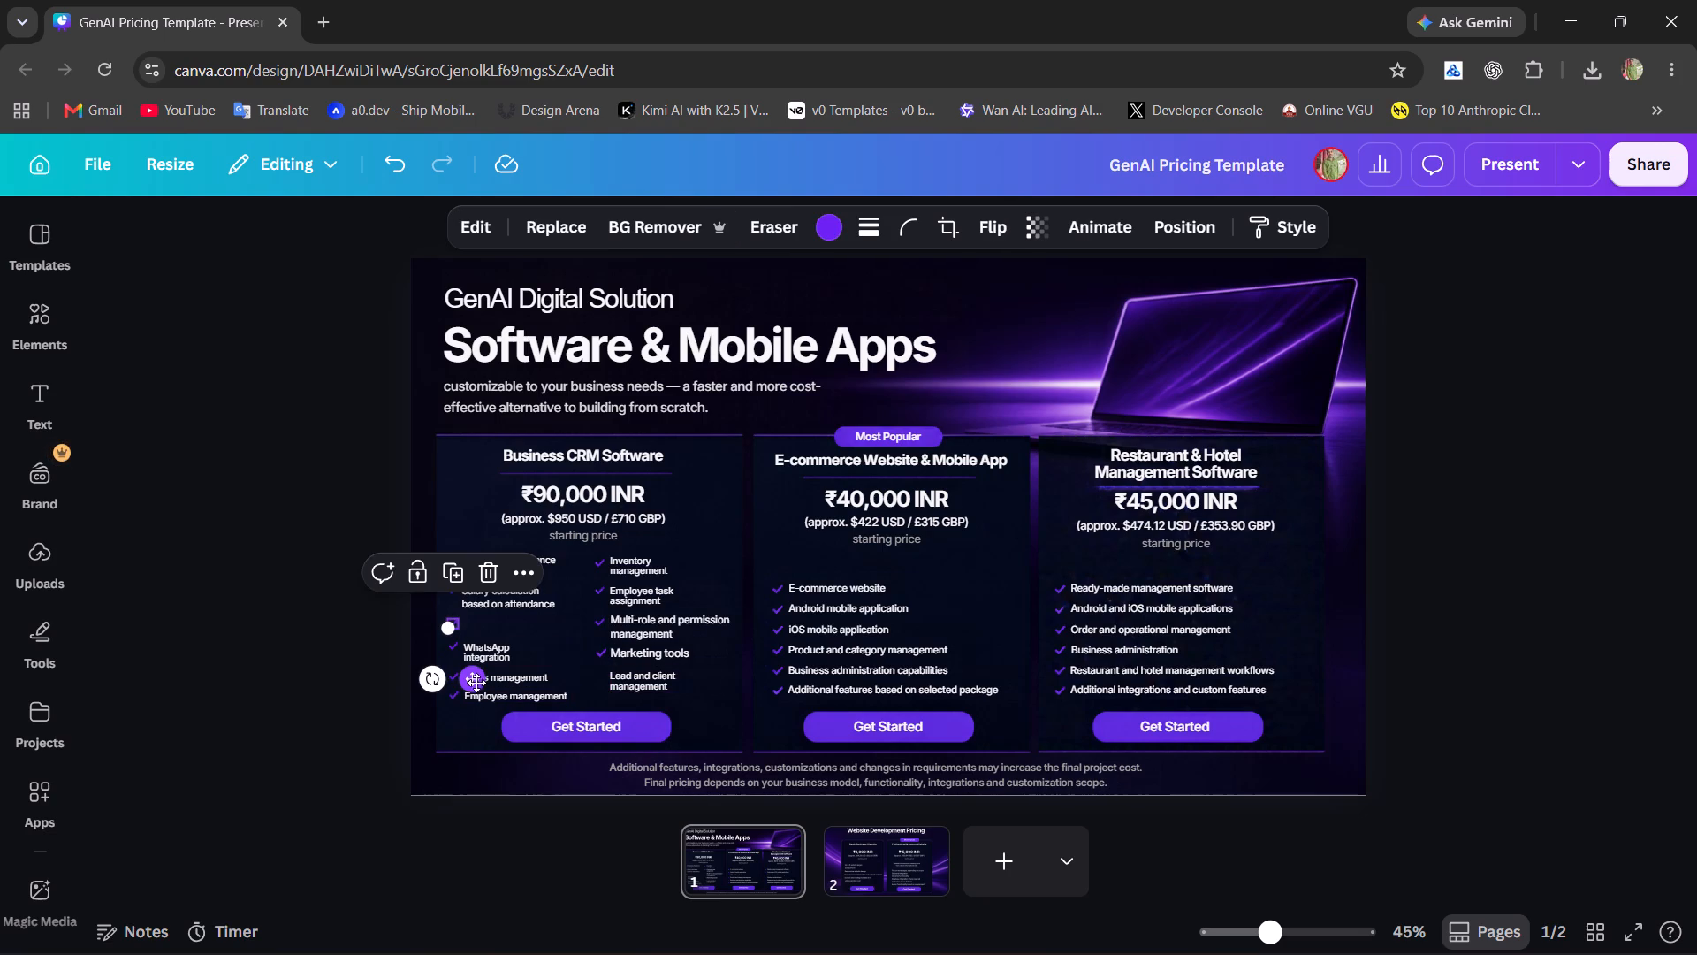
# Place the loose check mark in the card's second column, beside the "Lead and client management" text.
pyautogui.moveTo(476, 680); pyautogui.dragTo(630, 737)
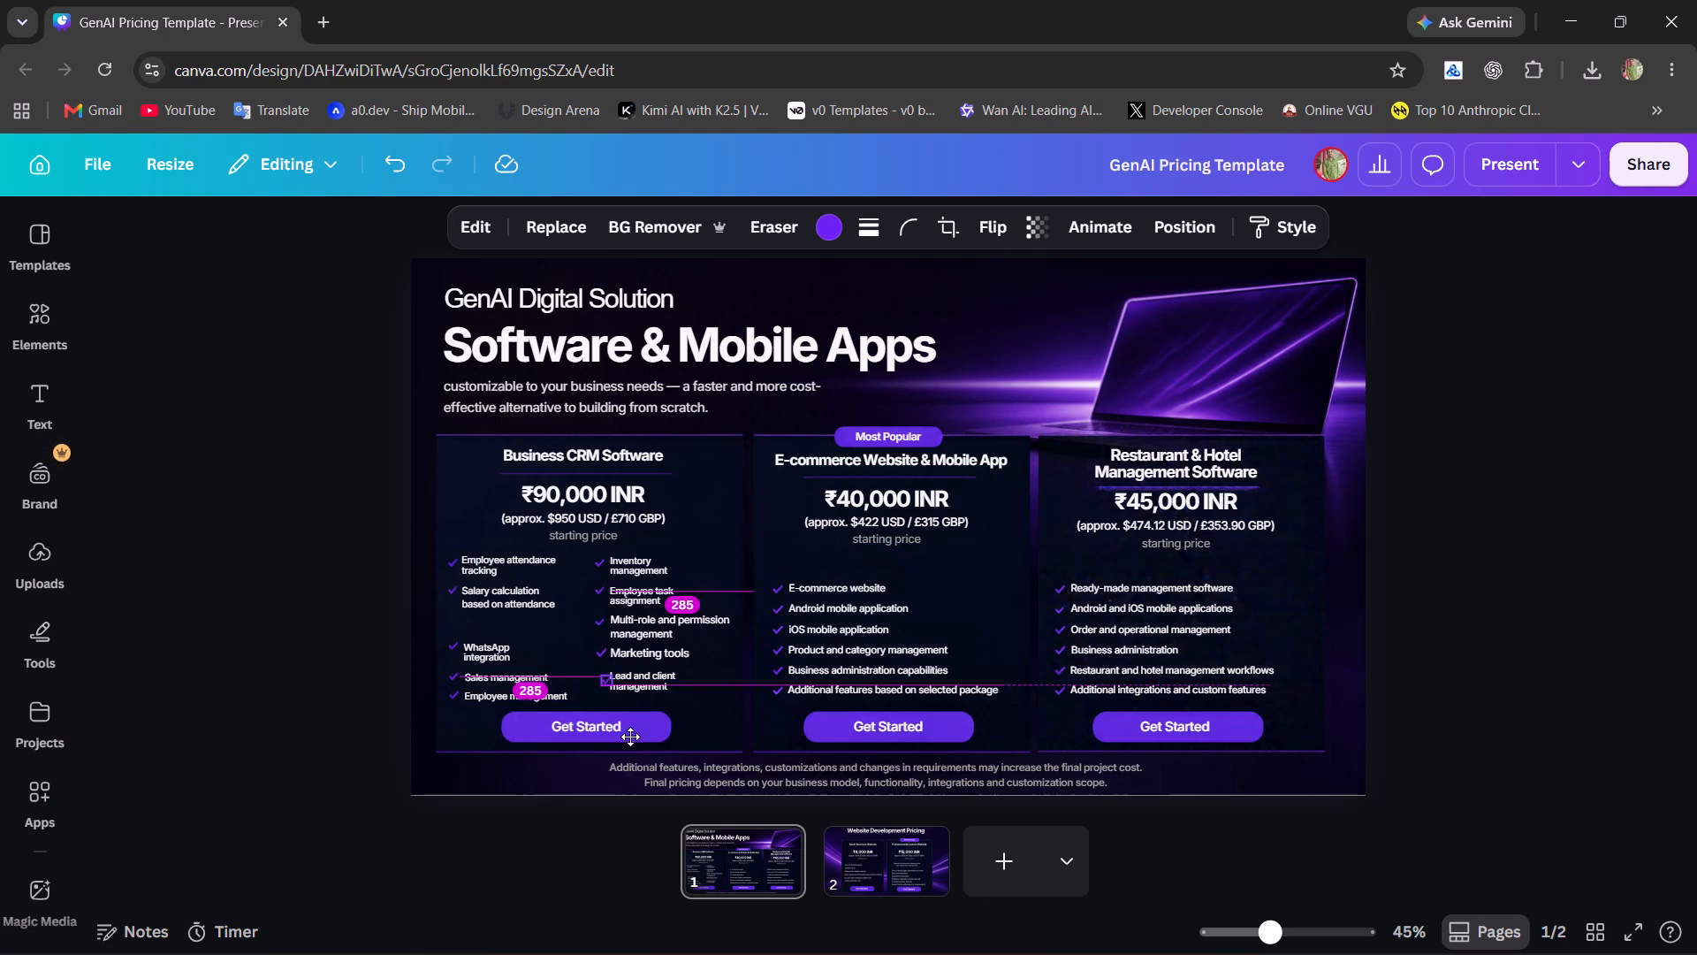
pyautogui.moveTo(630, 737); pyautogui.dragTo(622, 733)
pyautogui.click(376, 722)
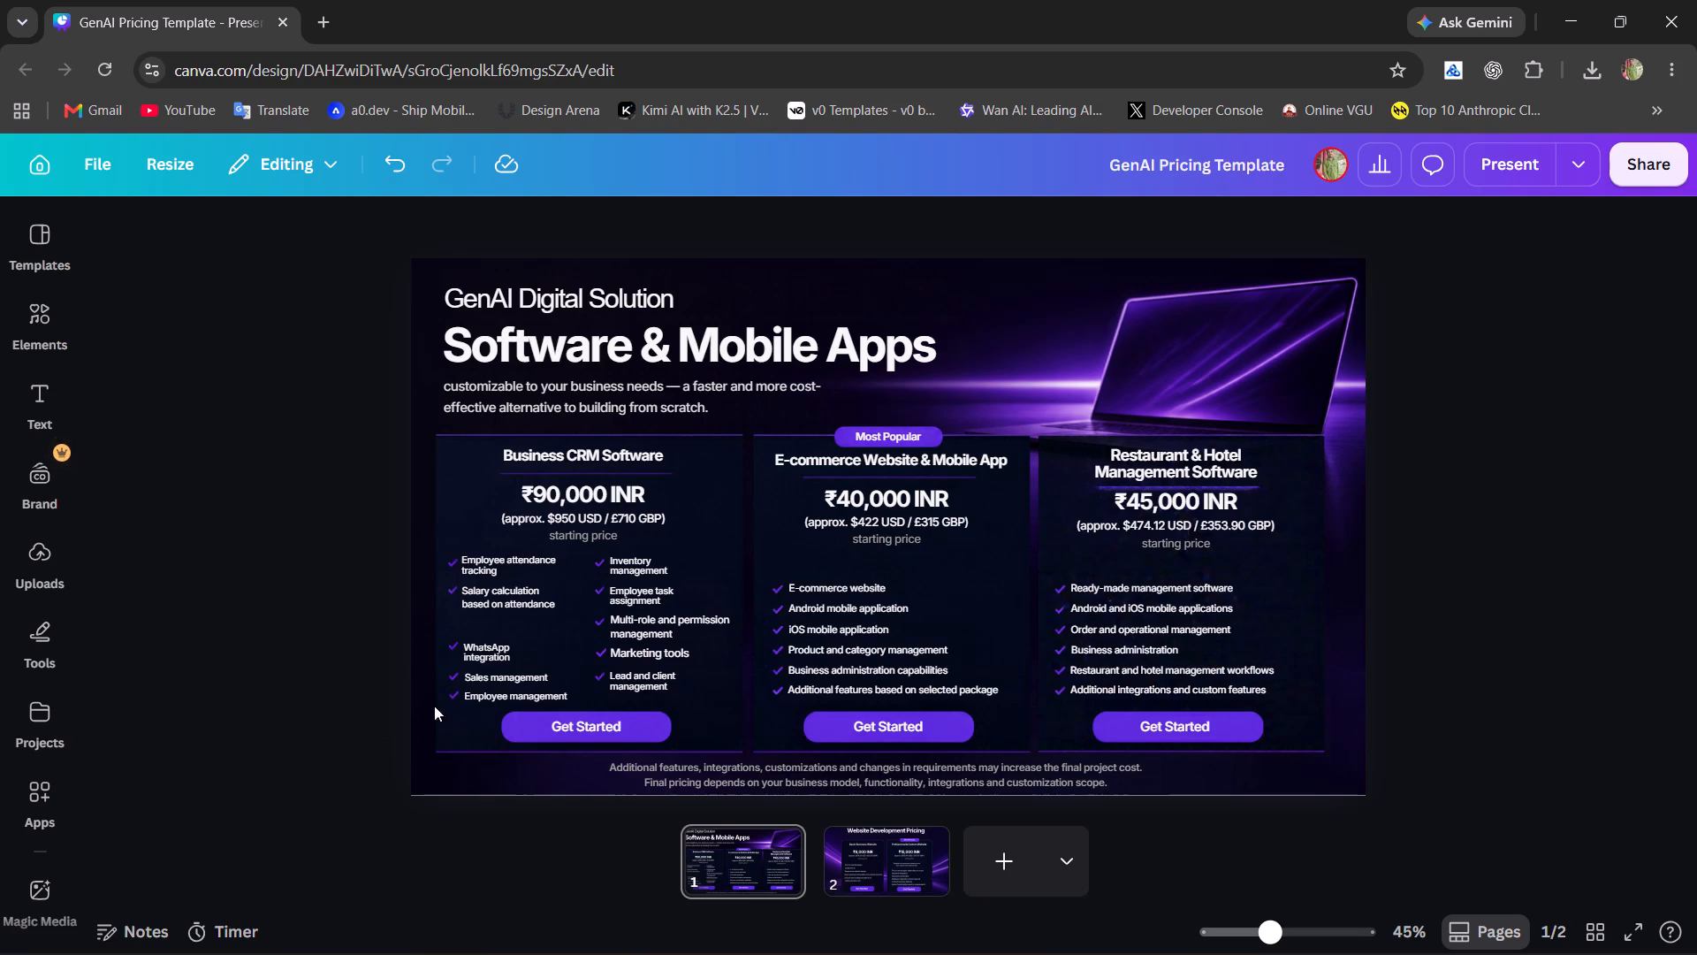
# Move the "WhatsApp integration", "Sales management" and "Employee management" texts with their check marks up together, just beneath "Salary calculation based on attendance".
pyautogui.click(479, 700)
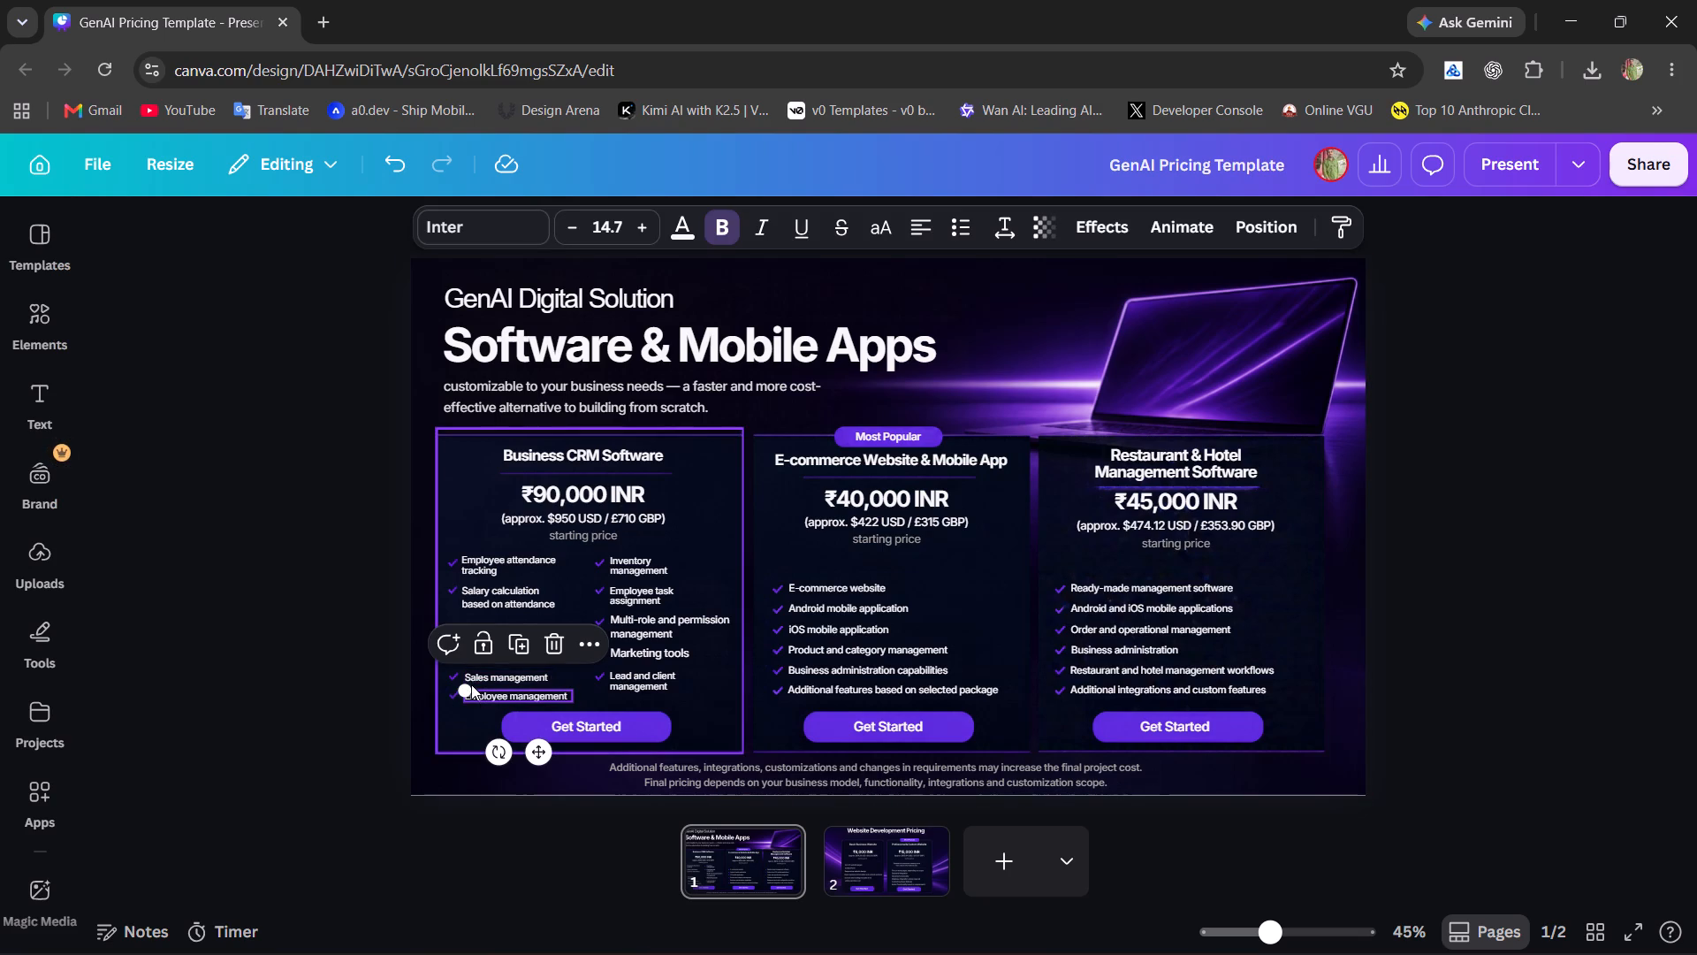
pyautogui.keyDown('shift'); pyautogui.click(488, 671); pyautogui.keyUp('shift')
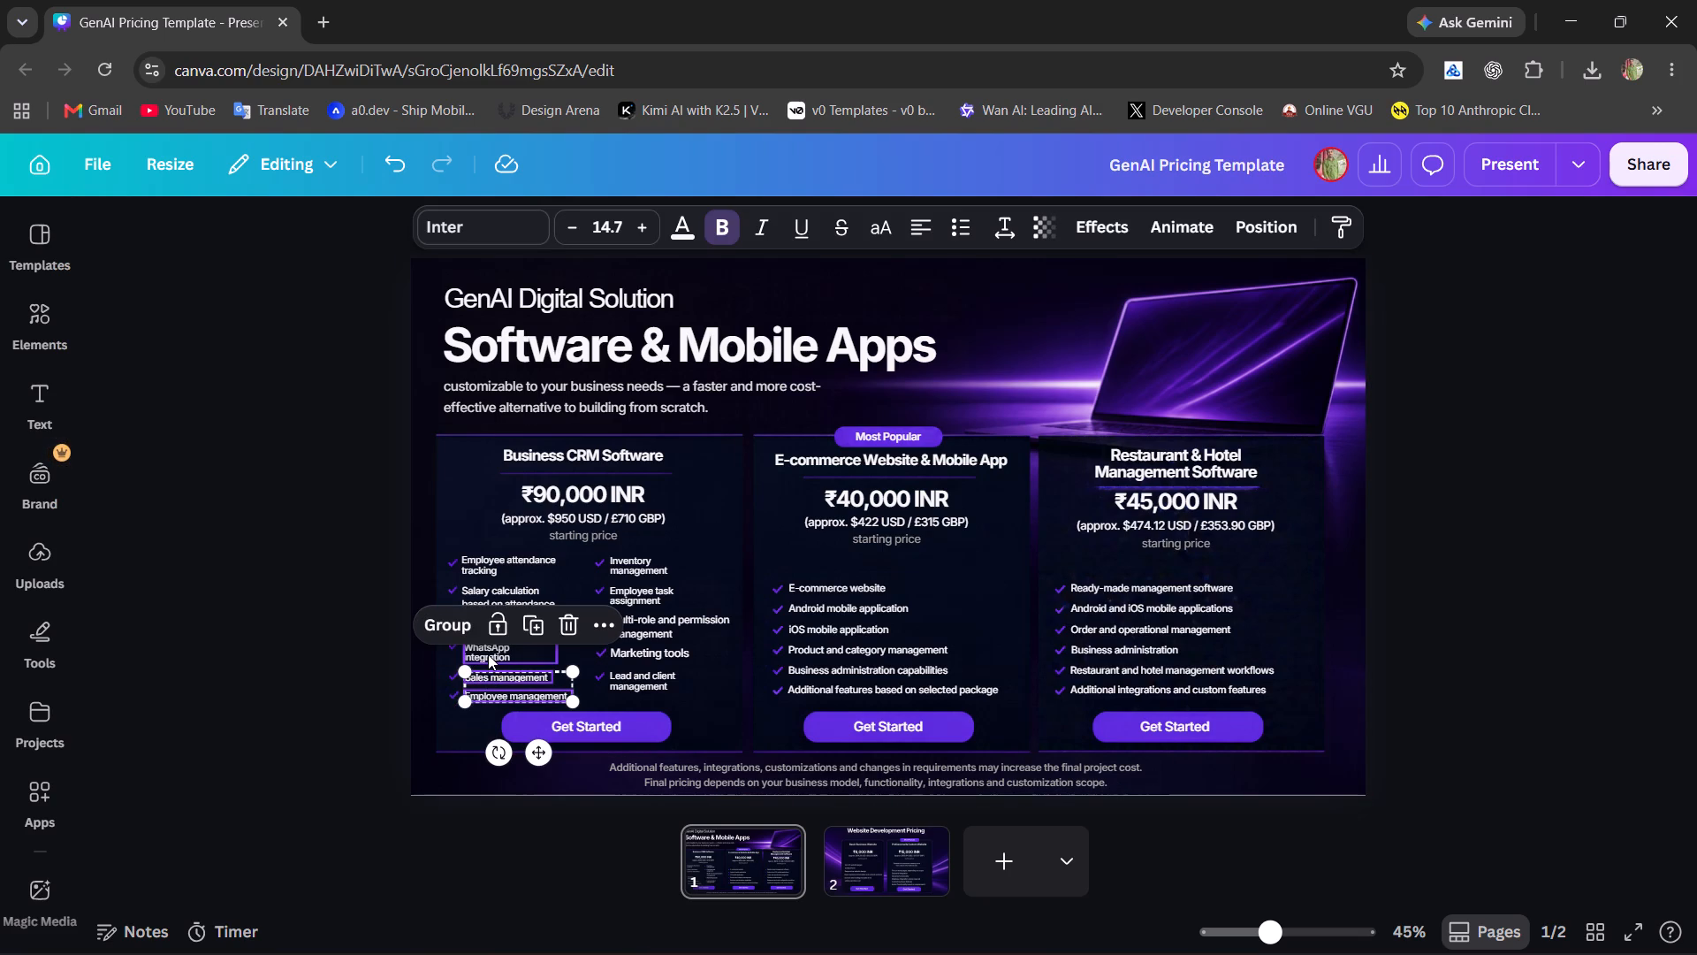
pyautogui.keyDown('shift'); pyautogui.click(488, 654); pyautogui.keyUp('shift')
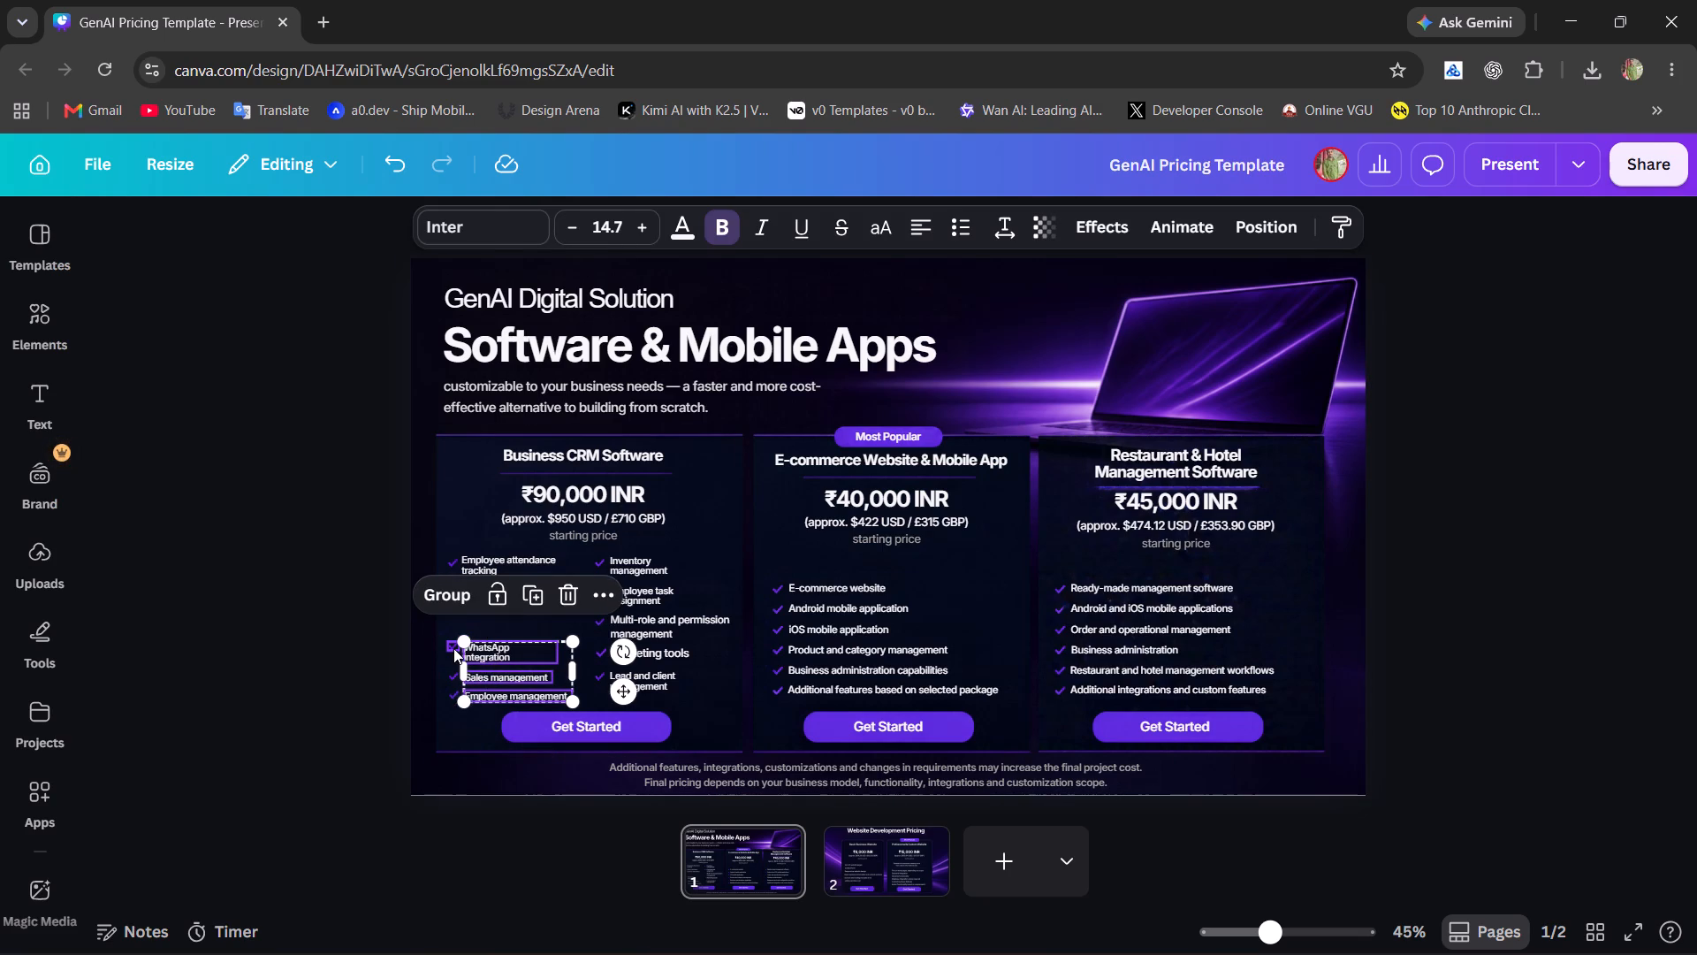
pyautogui.keyDown('shift'); pyautogui.click(453, 648); pyautogui.keyUp('shift')
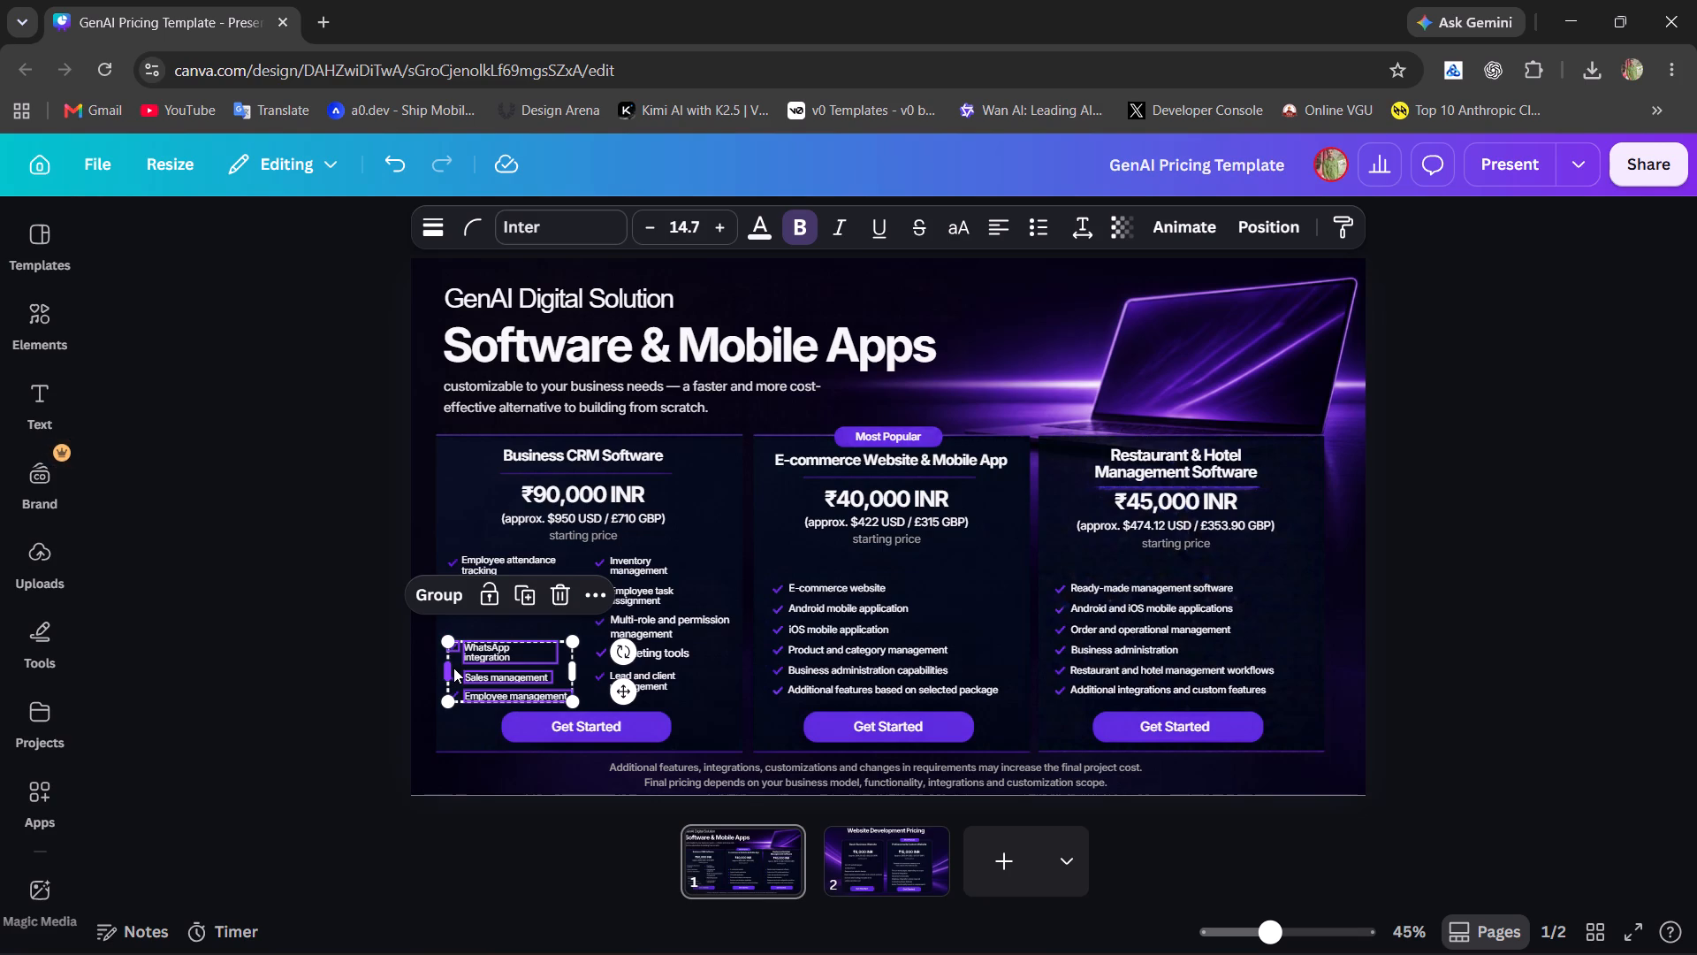
pyautogui.keyDown('shift'); pyautogui.click(453, 677); pyautogui.keyUp('shift')
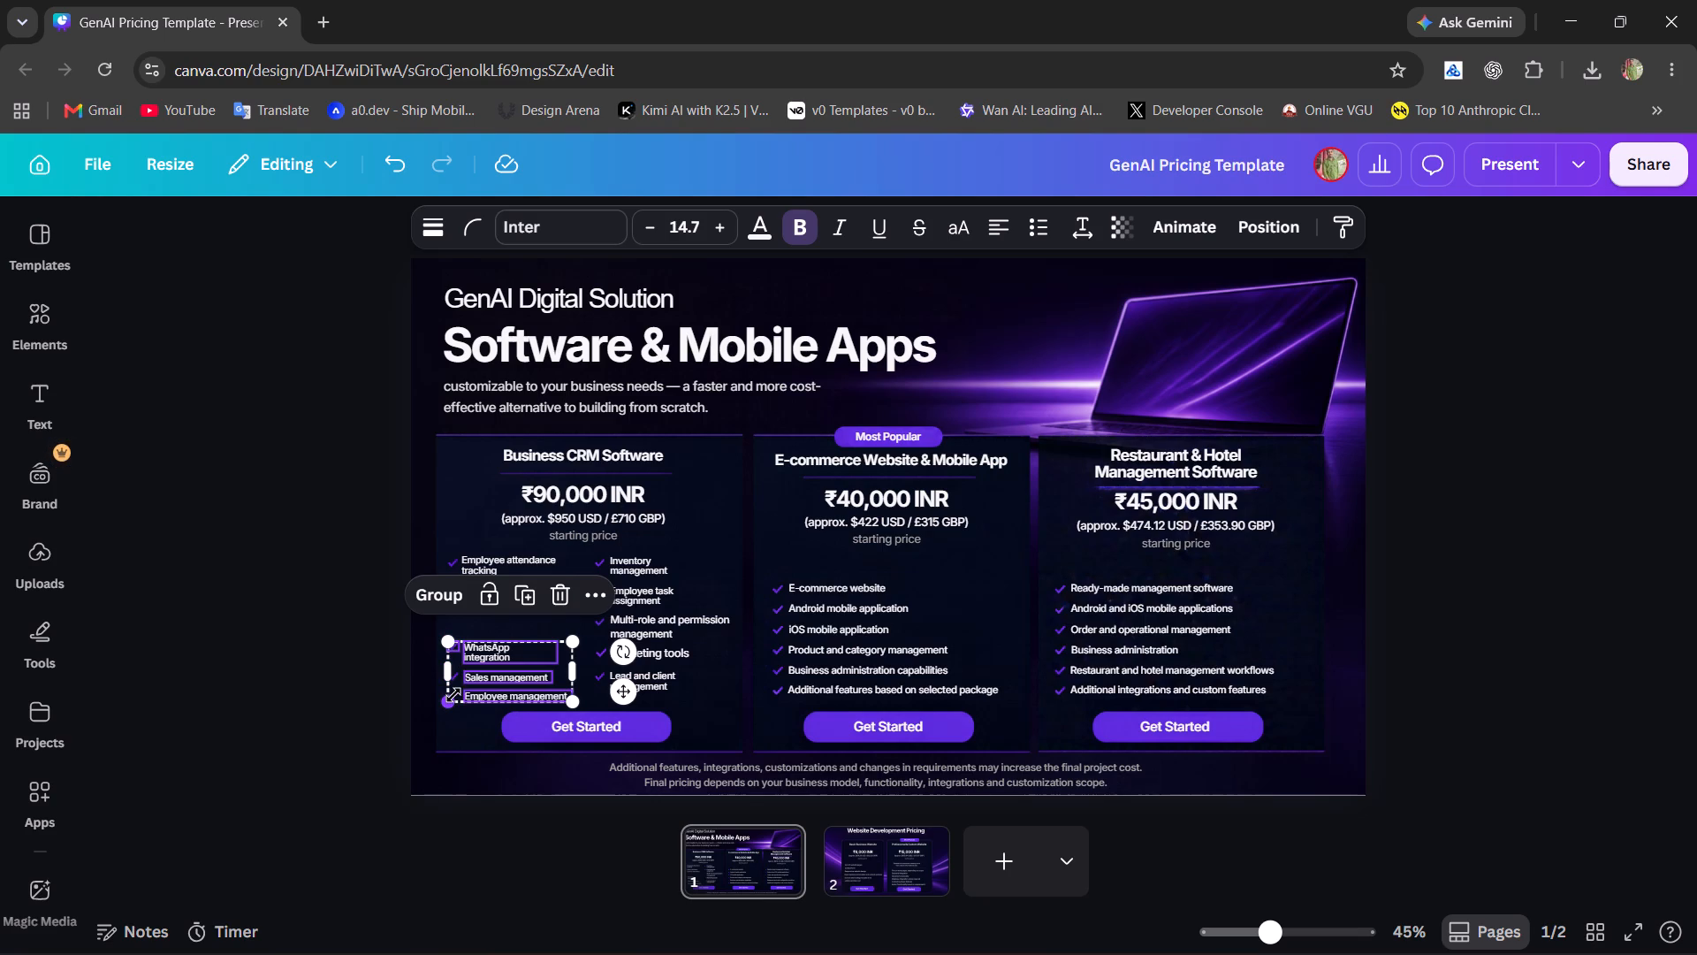
pyautogui.keyDown('shift'); pyautogui.click(459, 695); pyautogui.keyUp('shift')
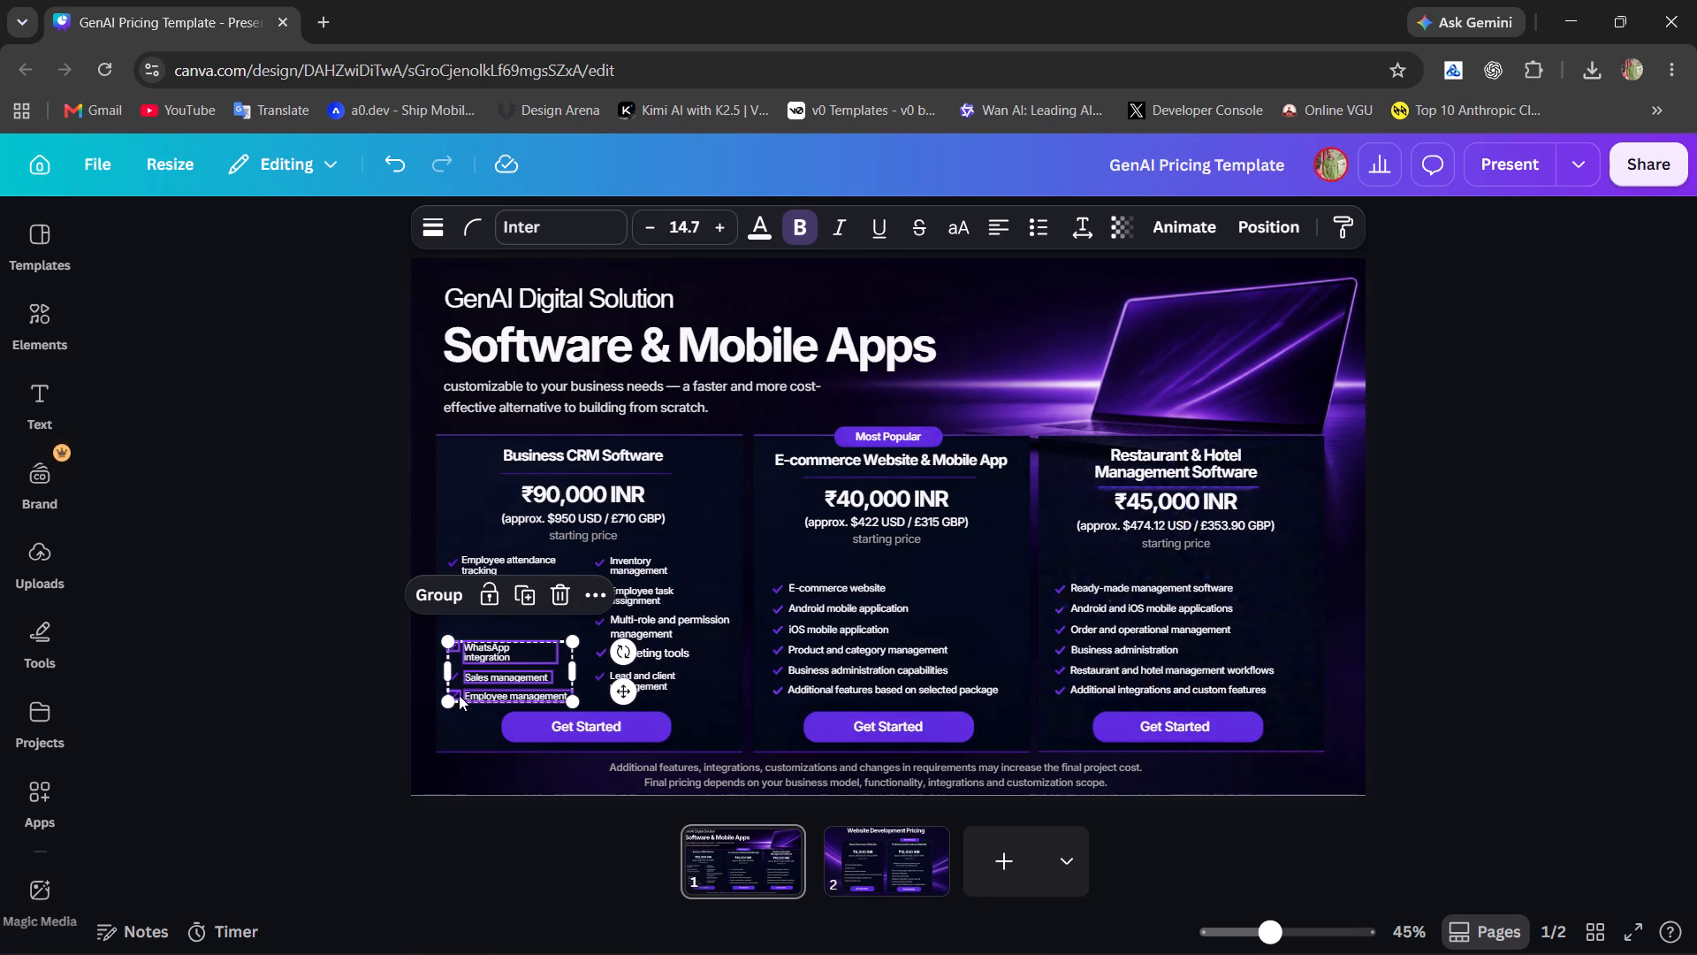
pyautogui.keyDown('shift'); pyautogui.click(459, 676); pyautogui.keyUp('shift')
pyautogui.press('Up')
pyautogui.press('Up')
pyautogui.press('Up')
pyautogui.press('Up')
pyautogui.press('Up')
pyautogui.press('Up')
pyautogui.press('Up')
pyautogui.press('Up')
pyautogui.press('Up')
pyautogui.press('Up')
pyautogui.press('Up')
pyautogui.press('Up')
pyautogui.press('Up')
pyautogui.press('Up')
pyautogui.press('Up')
pyautogui.press('Up')
pyautogui.press('Up')
pyautogui.press('Up')
pyautogui.press('Up')
pyautogui.press('Up')
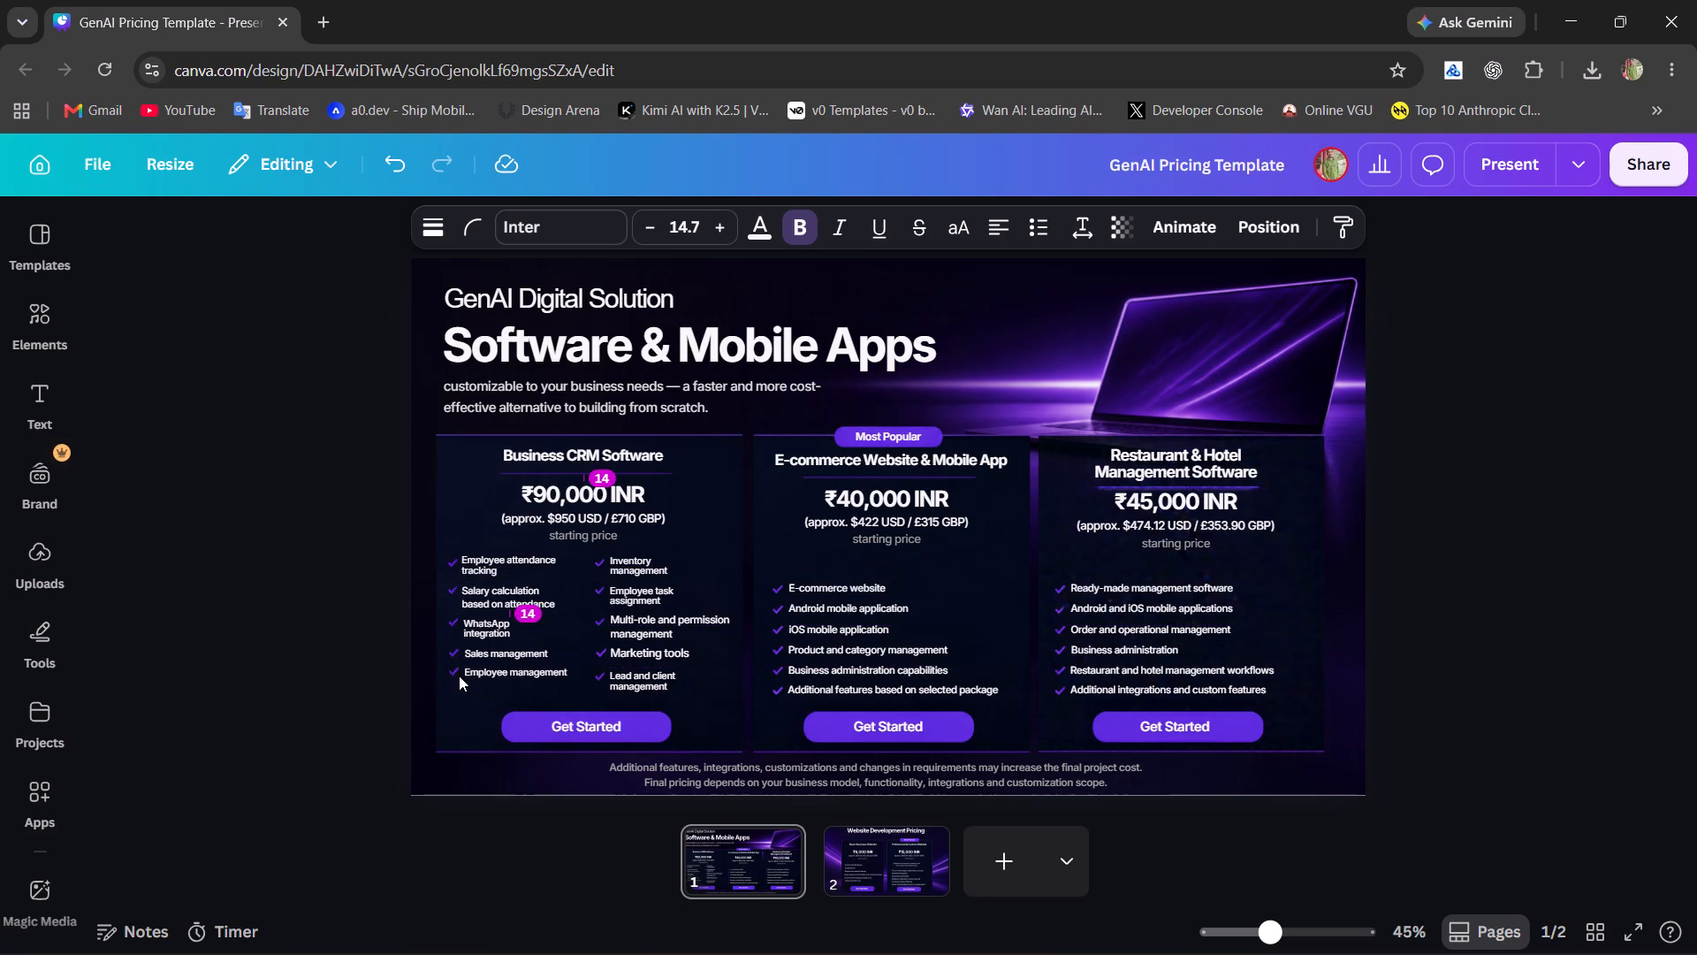
pyautogui.press('Down')
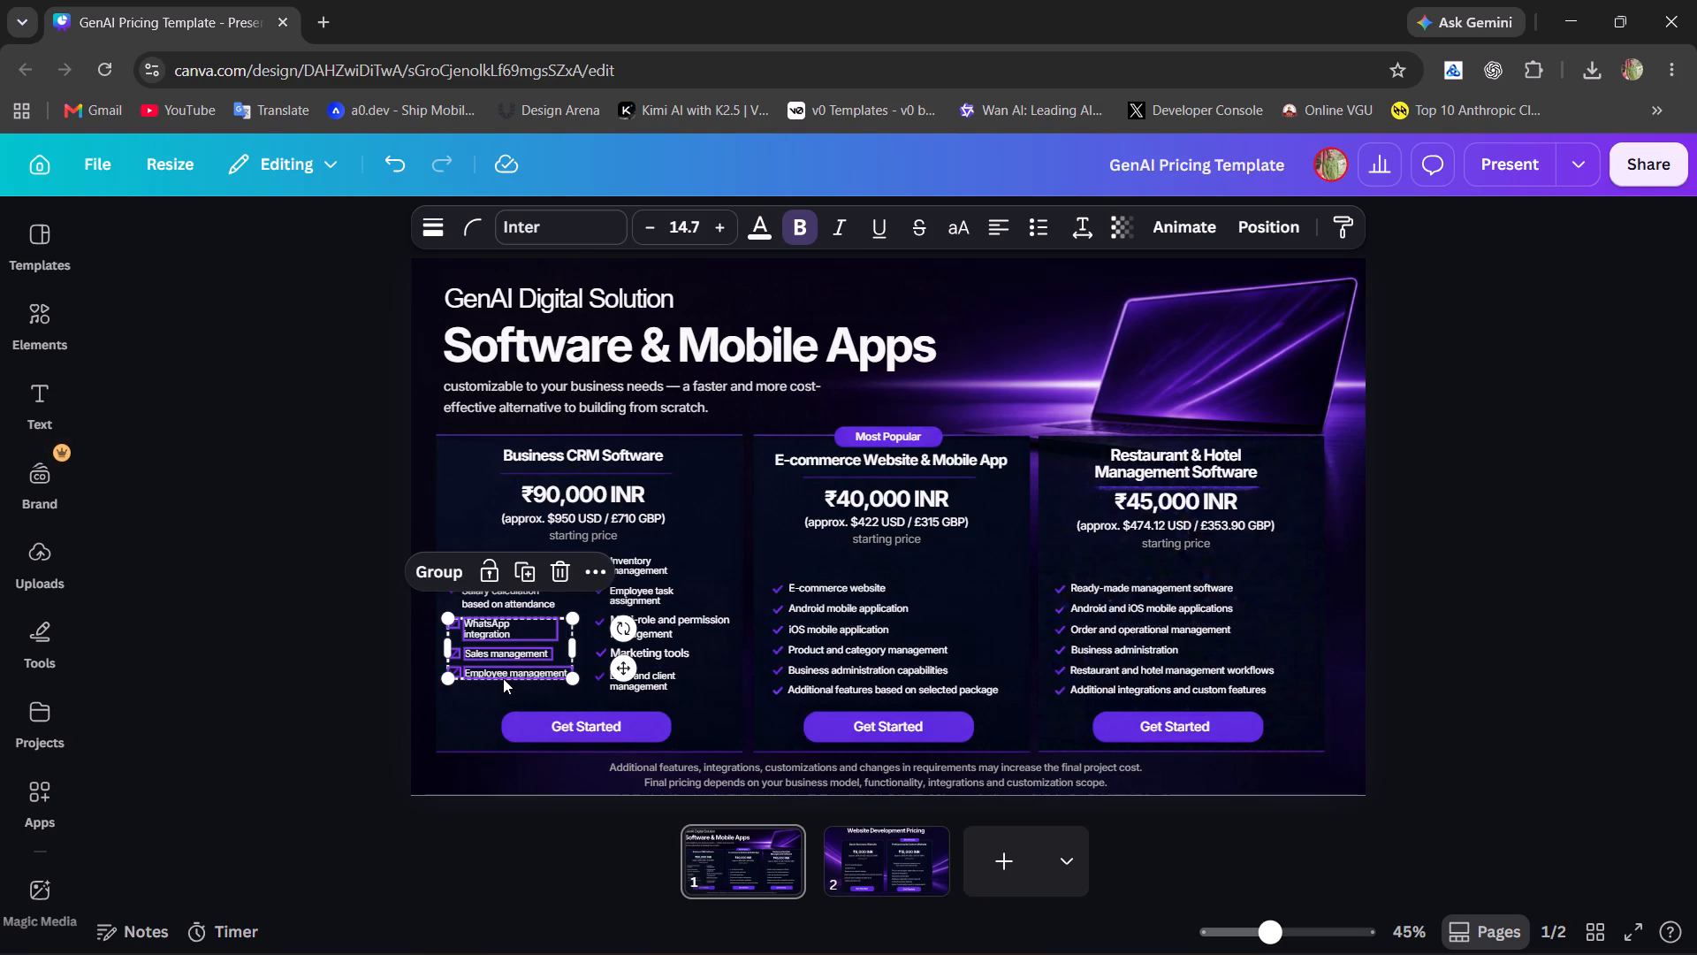
# Increase the font size of the "WhatsApp integration", "Sales management" and "Employee management" texts to 16.7.
pyautogui.click(716, 234)
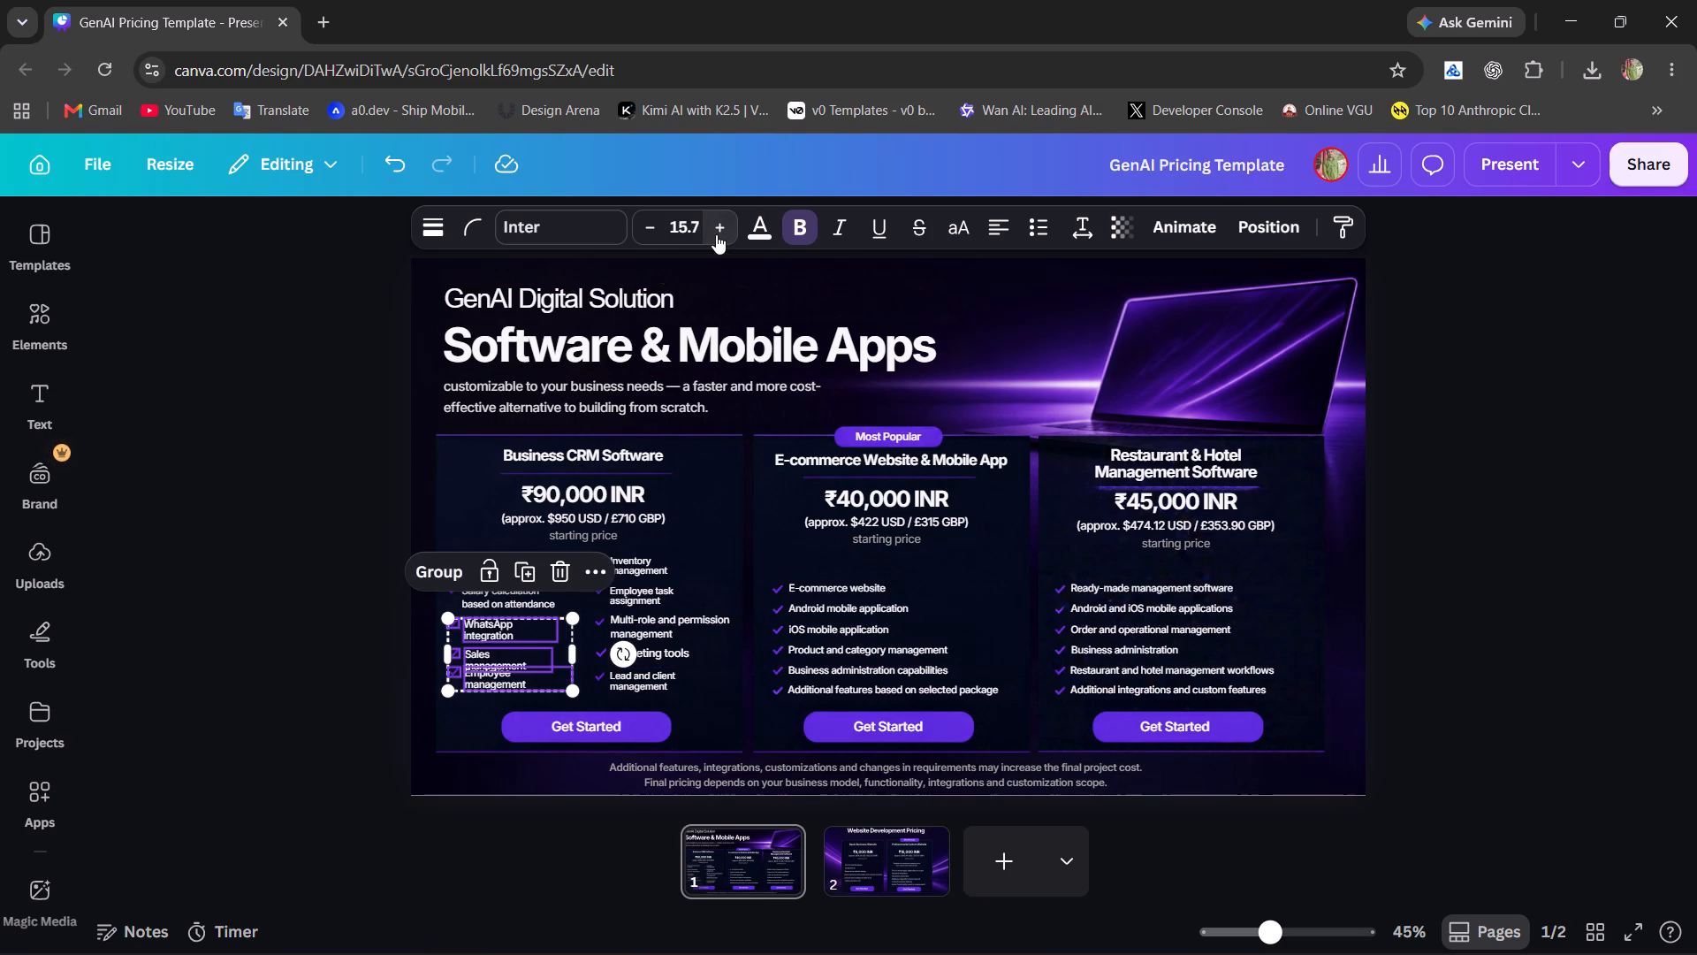
pyautogui.click(716, 234)
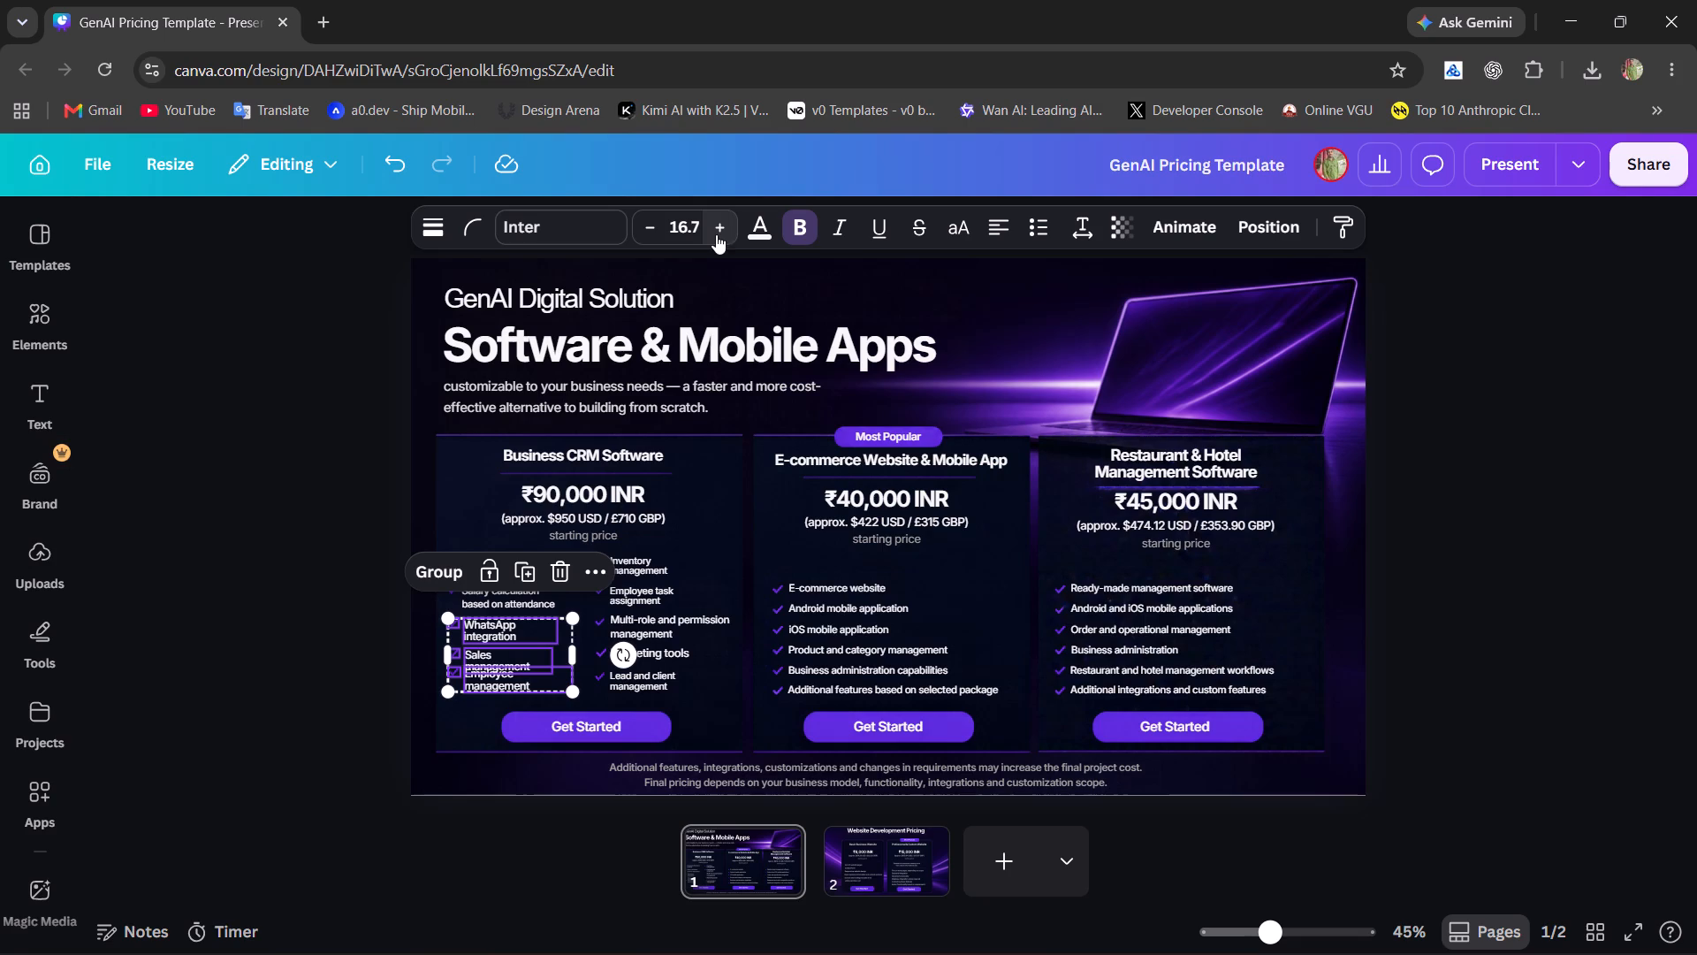
# Widen the "WhatsApp integration", "Sales management" and "Employee management" rows together so the last two each fit on one line.
pyautogui.click(573, 646)
pyautogui.moveTo(573, 646); pyautogui.dragTo(590, 646)
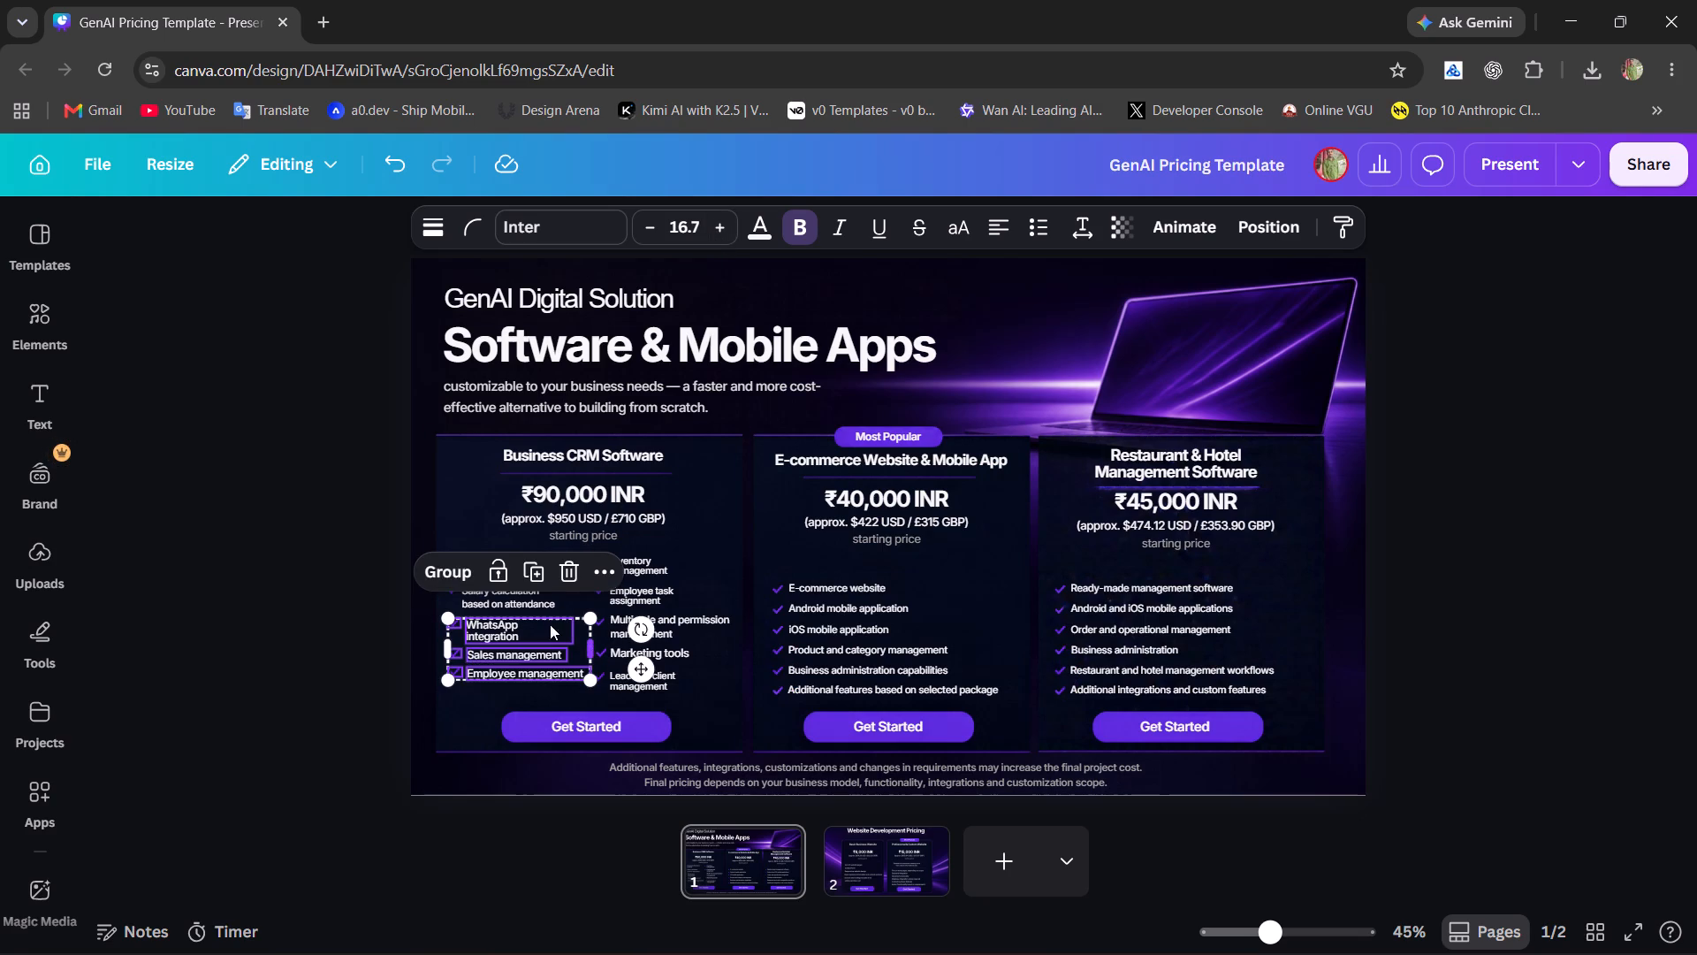
# Enlarge the "Employee attendance tracking" and "Salary calculation based on attendance" texts by one size step and widen their boxes to two lines each.
pyautogui.click(528, 604)
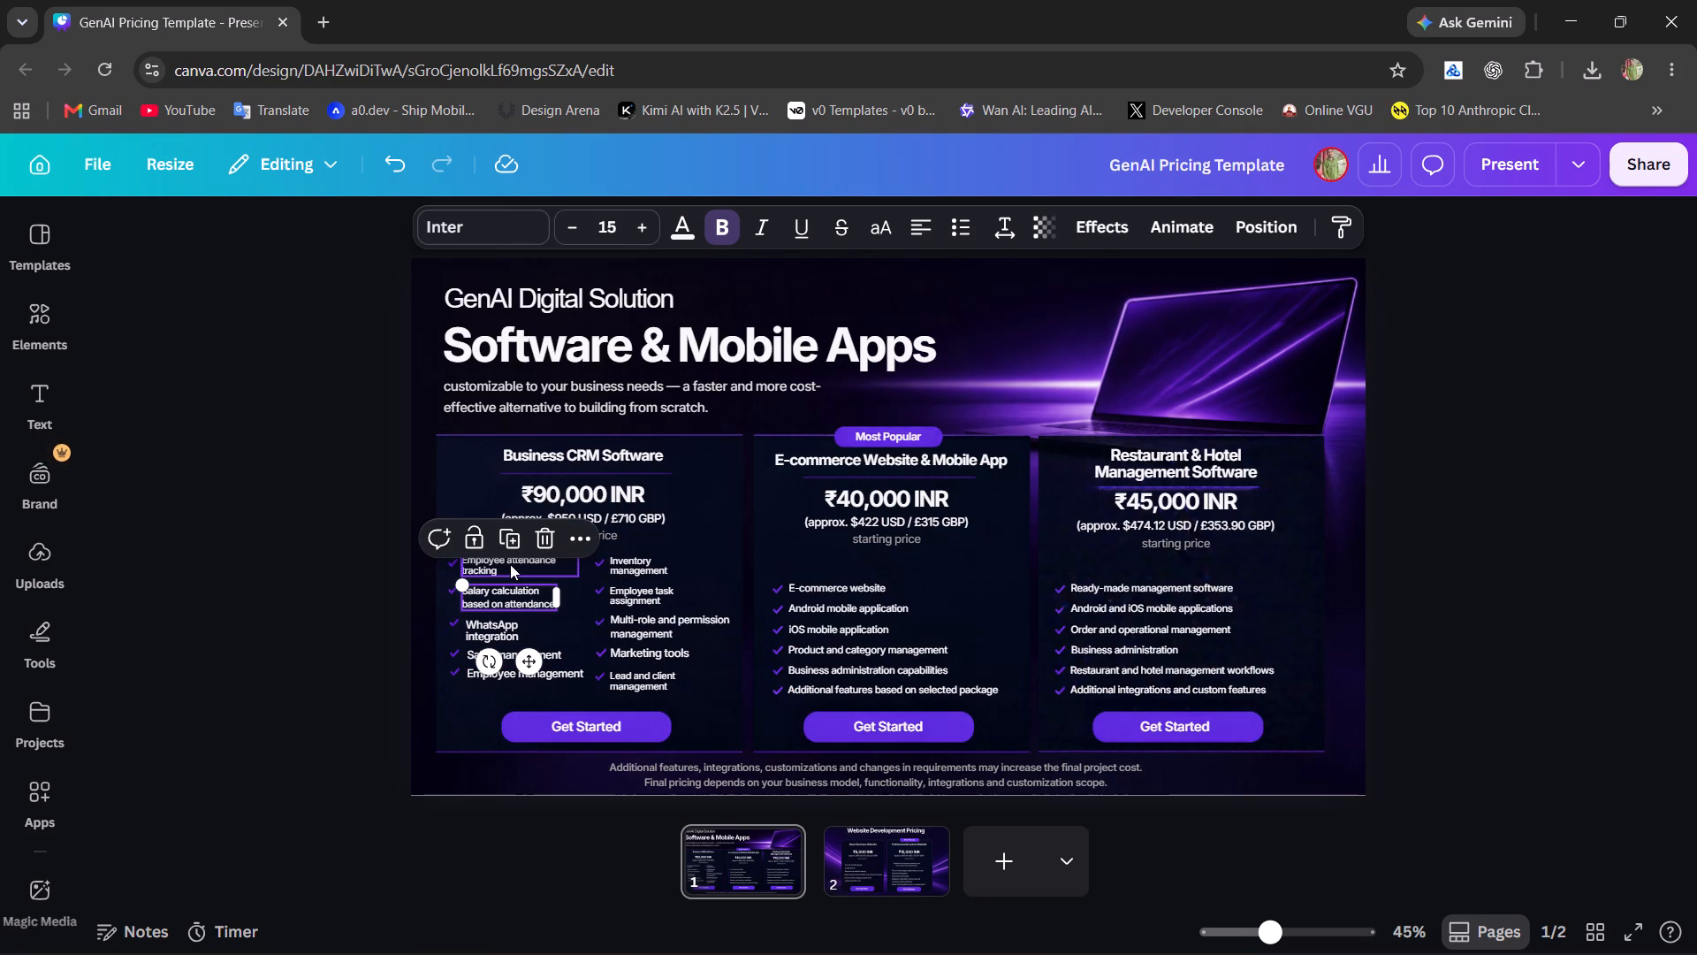
pyautogui.keyDown('shift'); pyautogui.click(510, 564); pyautogui.keyUp('shift')
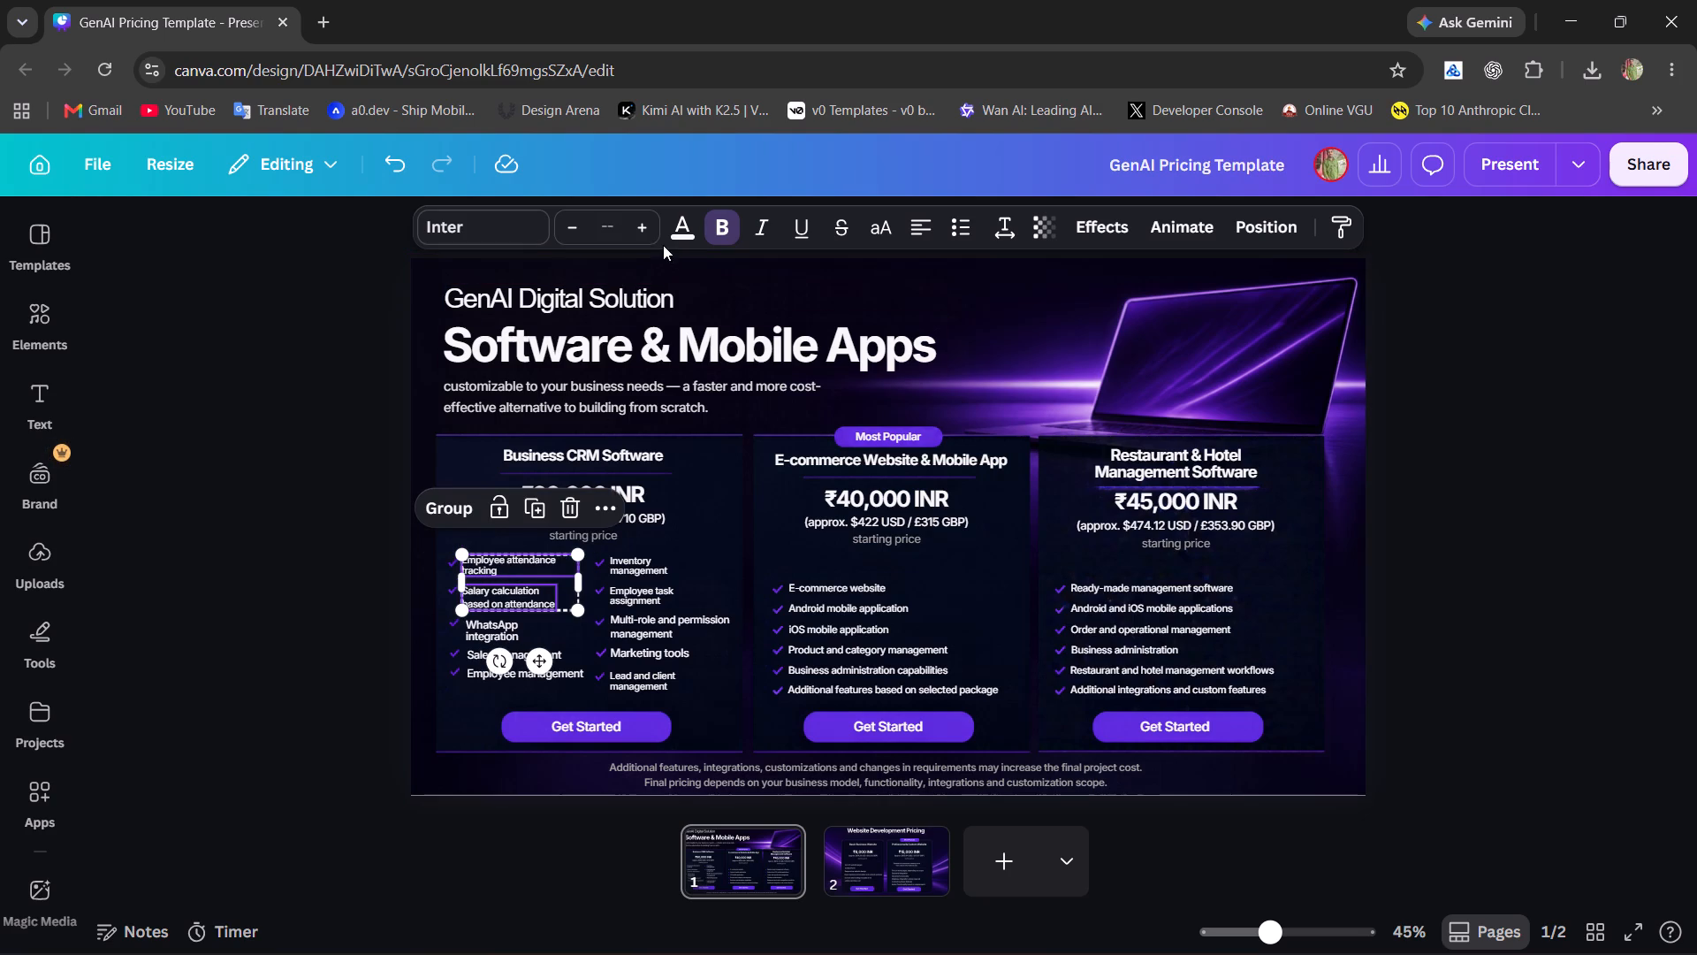
pyautogui.click(644, 231)
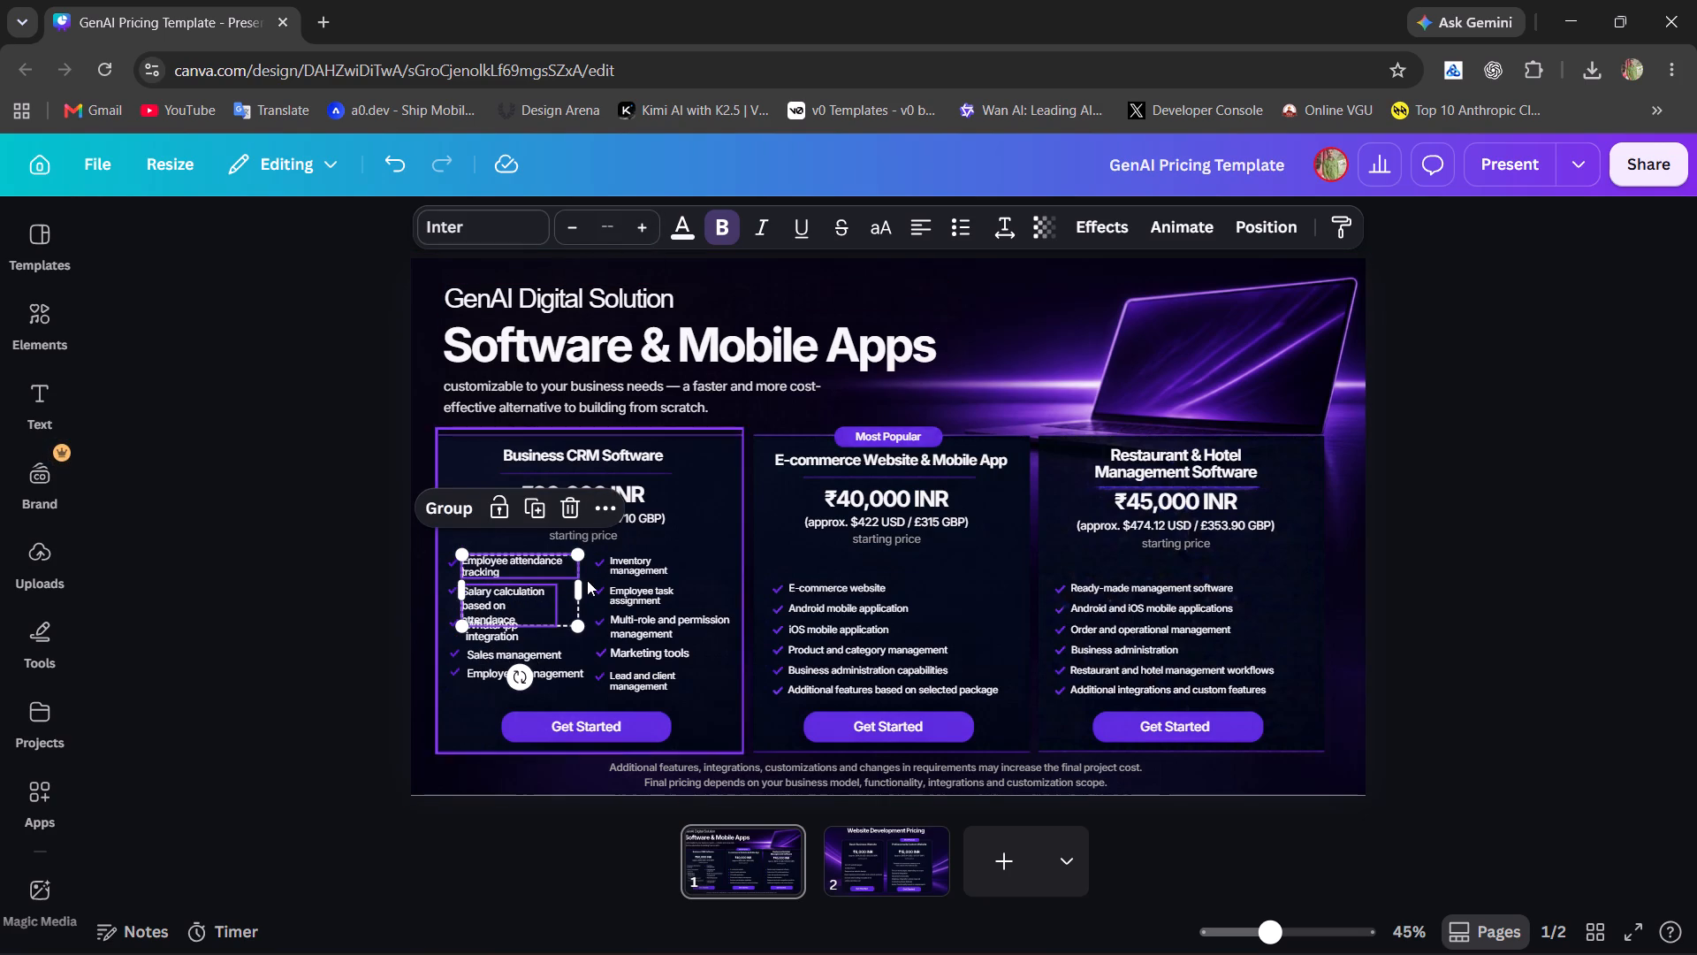
pyautogui.moveTo(581, 588); pyautogui.dragTo(605, 583)
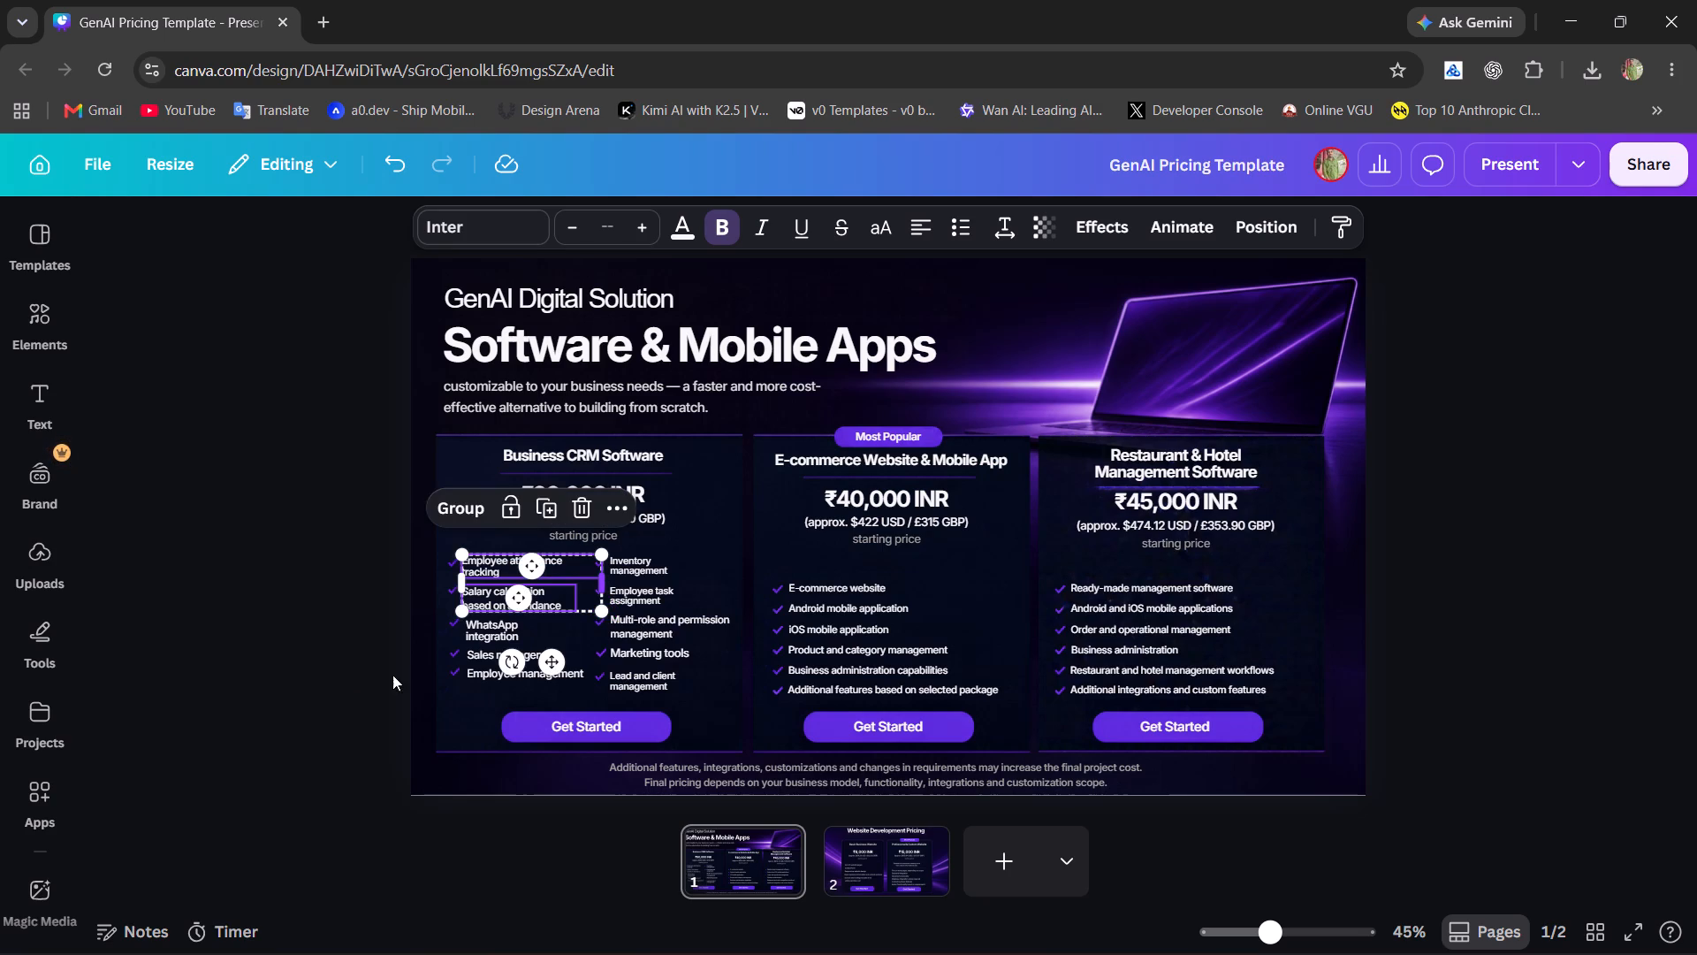
pyautogui.click(344, 686)
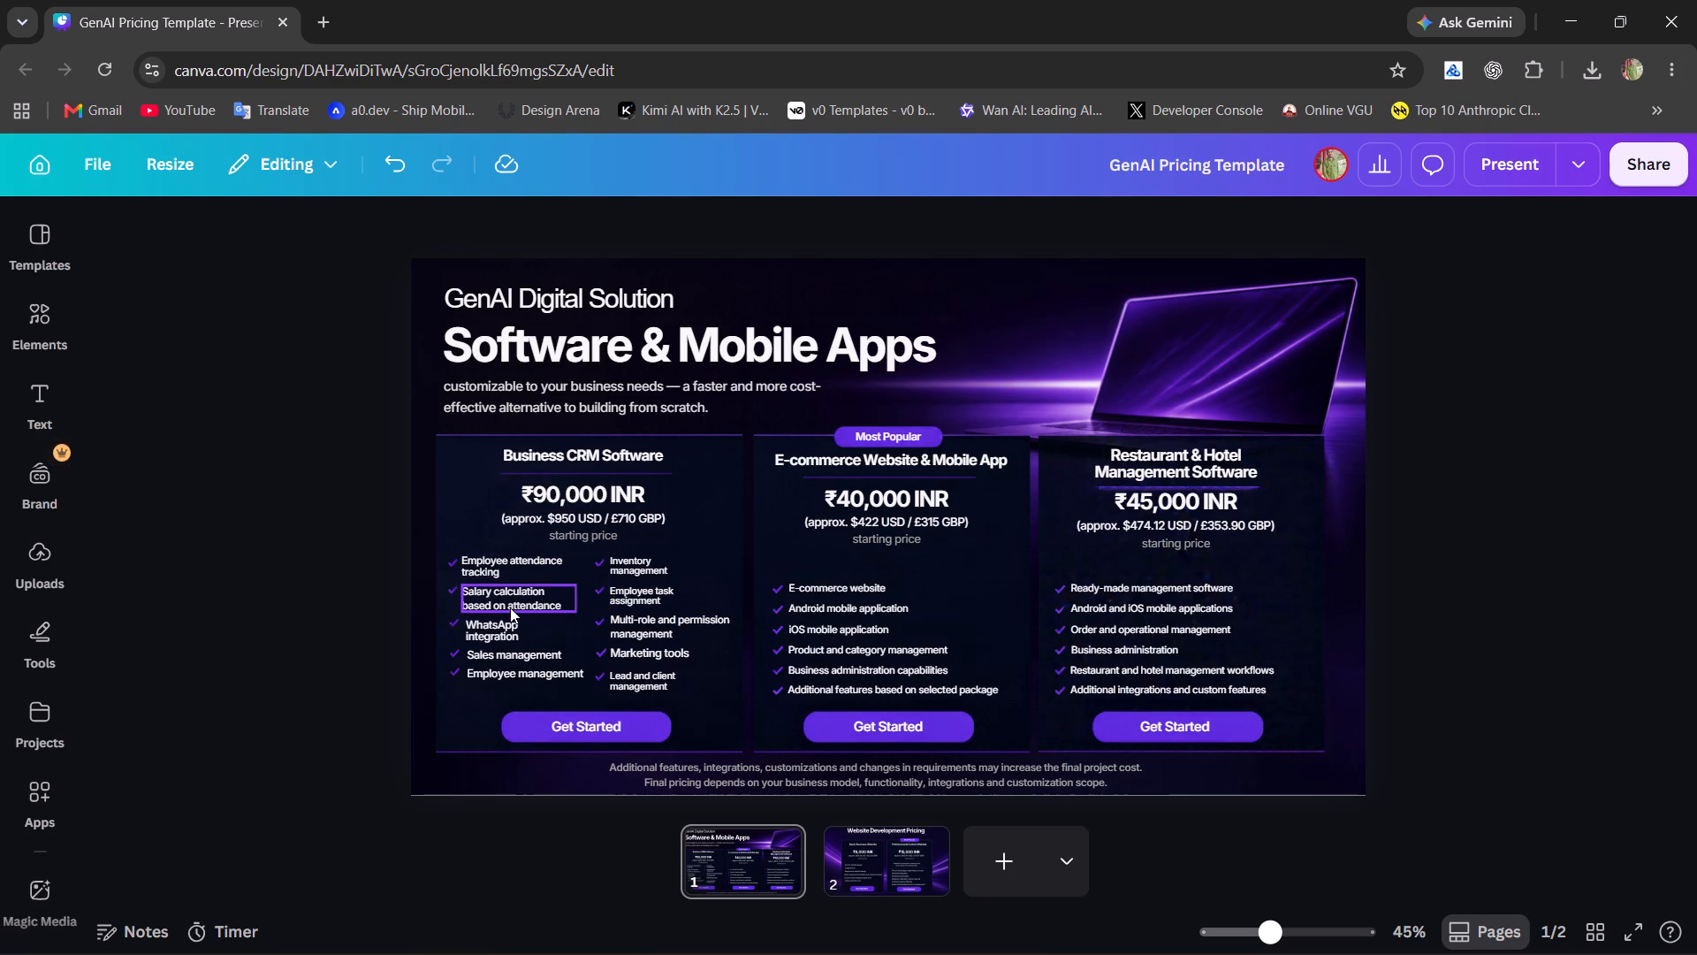
# Nudge the "WhatsApp integration", "Sales management" and "Employee management" check marks leftward to line up with the check marks above them.
pyautogui.click(454, 619)
pyautogui.press('Left')
pyautogui.press('Left')
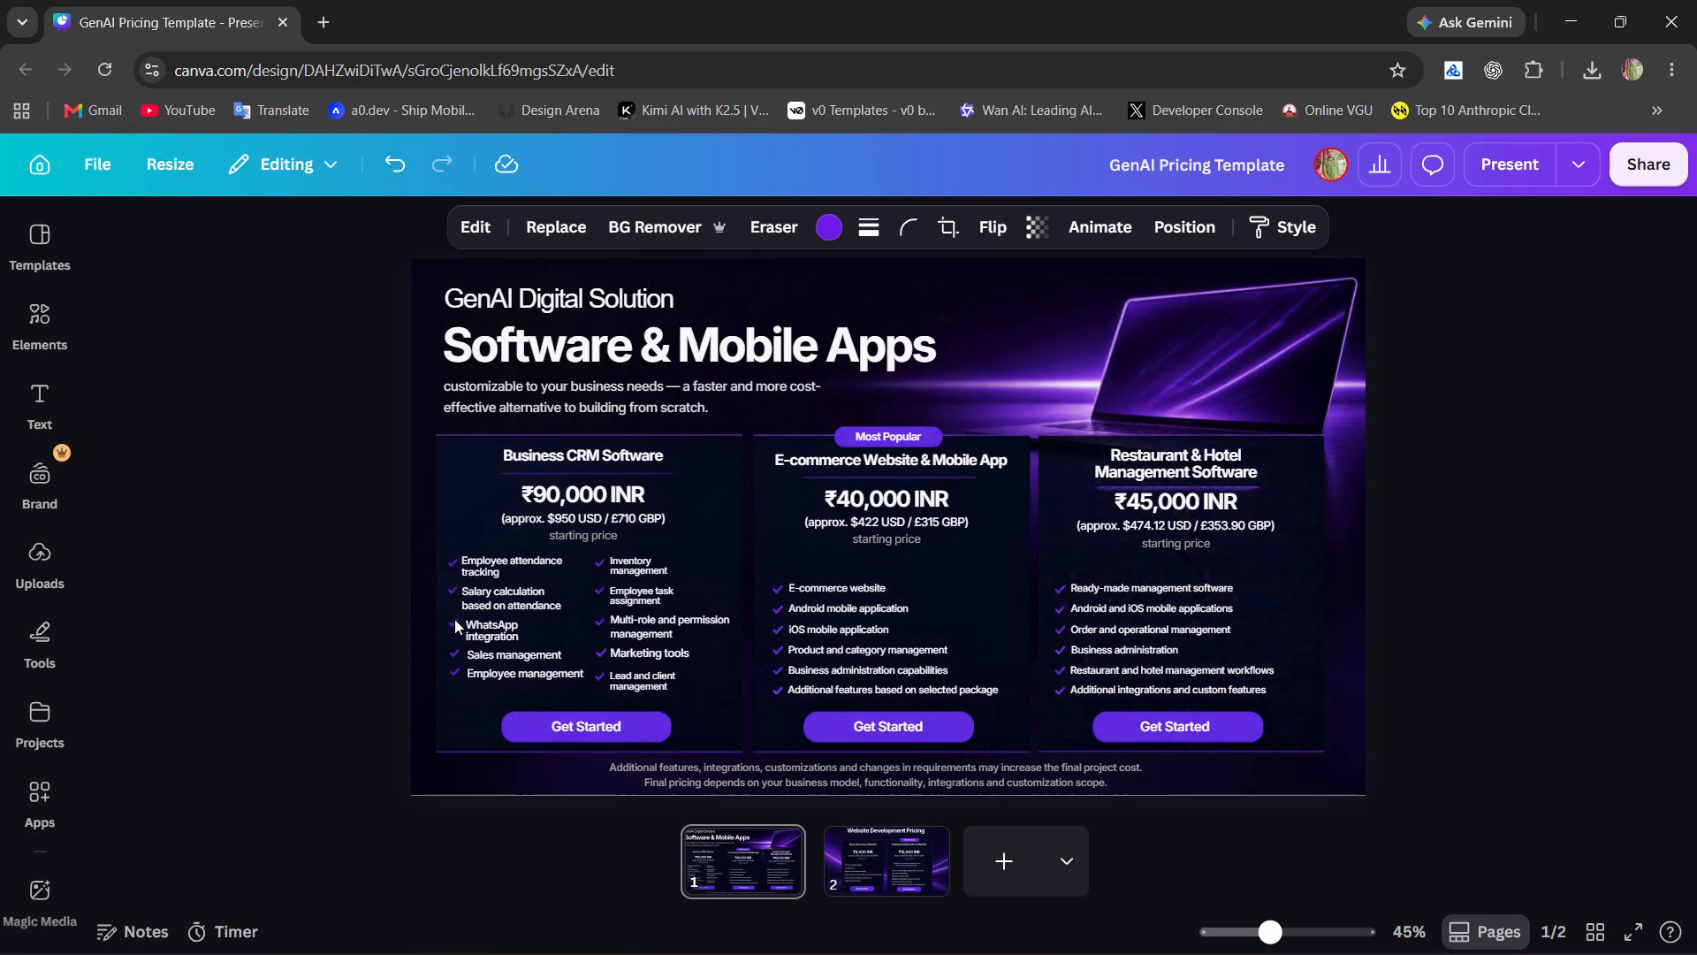
pyautogui.press('Left')
pyautogui.press('Left')
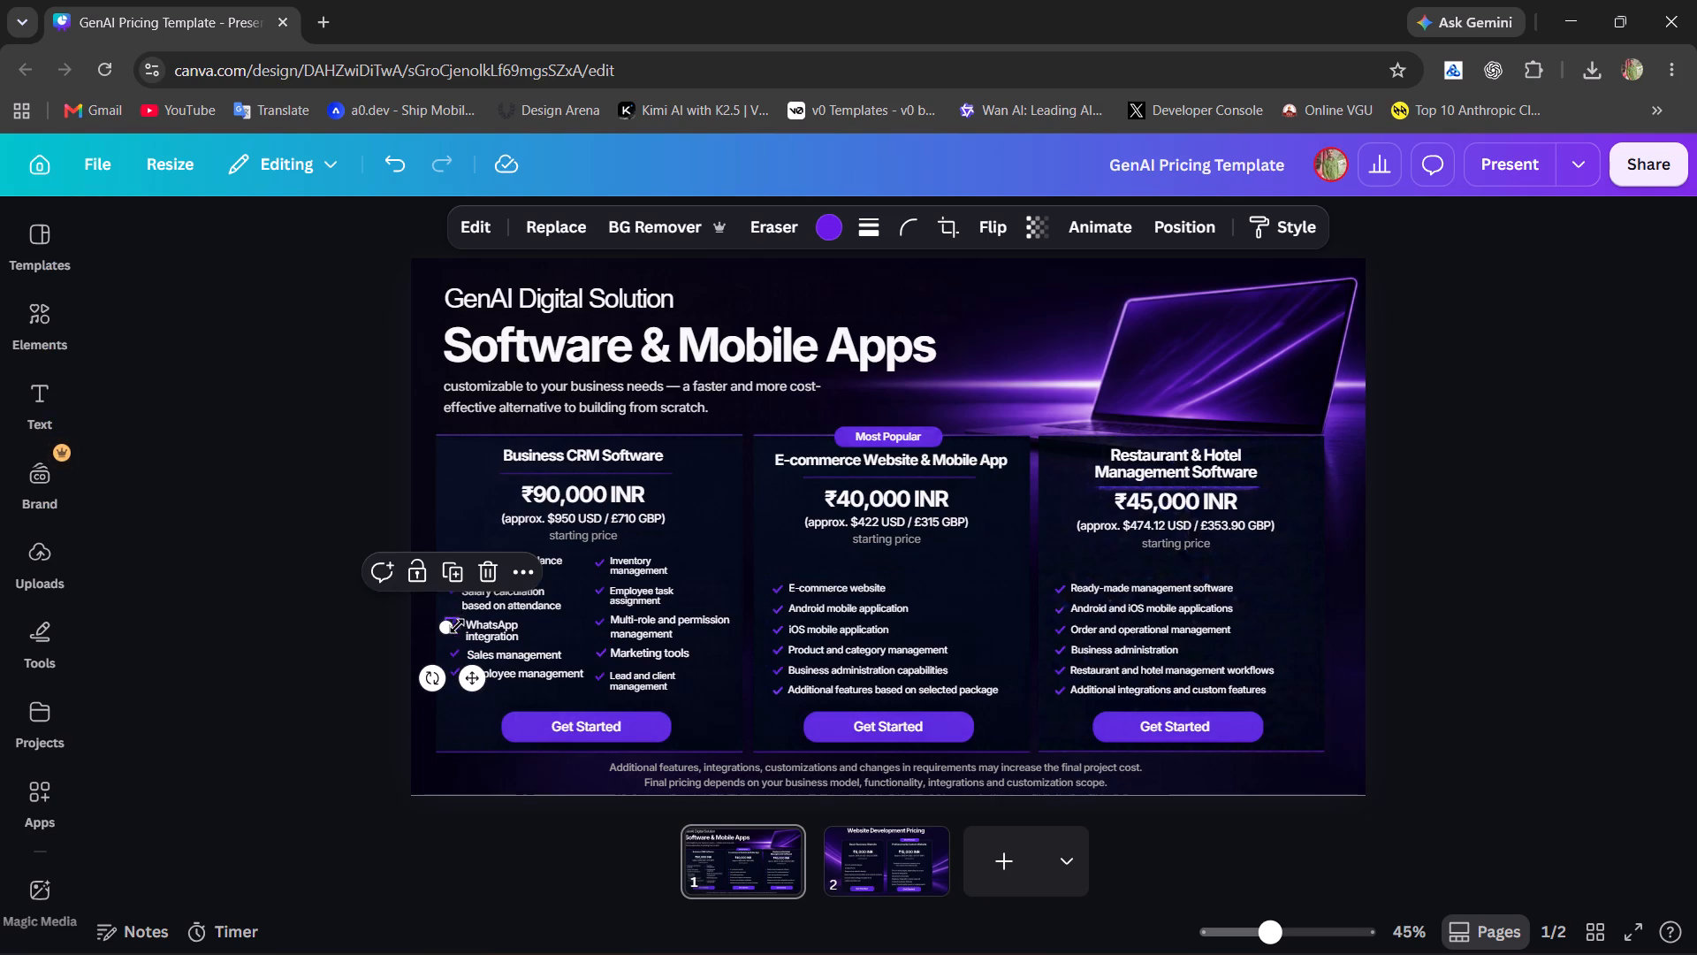
pyautogui.click(460, 649)
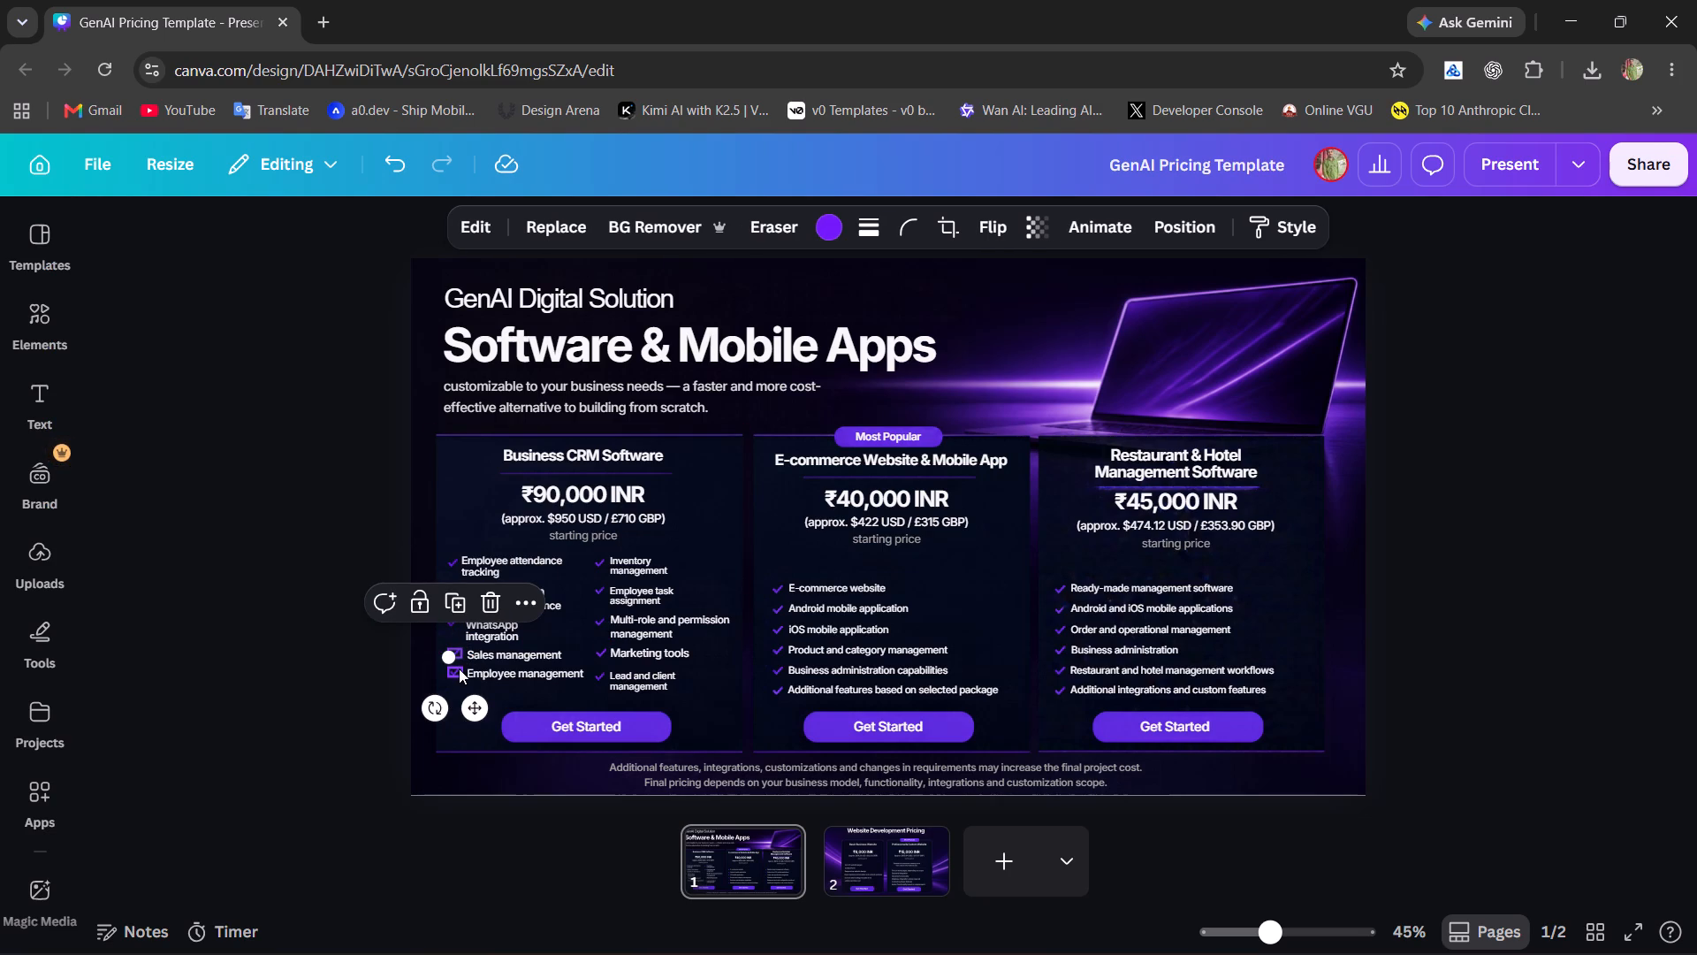
pyautogui.keyDown('shift'); pyautogui.click(459, 668); pyautogui.keyUp('shift')
pyautogui.press('Left')
pyautogui.press('Left')
pyautogui.press('Left')
pyautogui.press('Left')
pyautogui.press('Left')
pyautogui.press('Left')
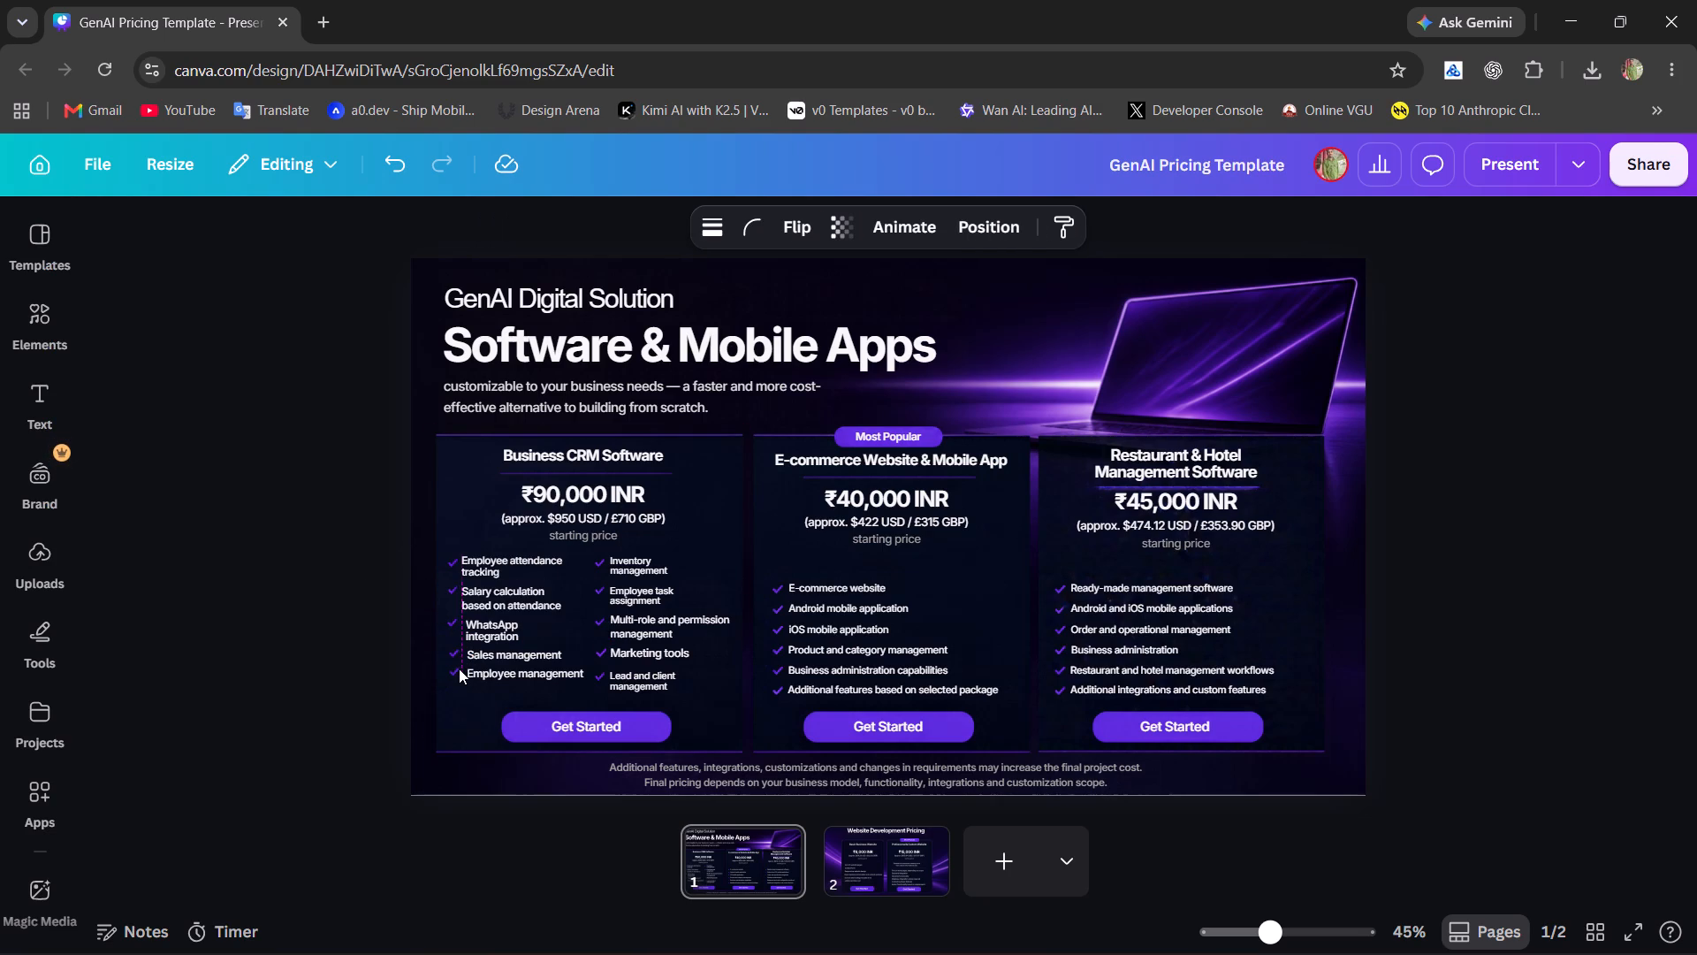
pyautogui.press('Left')
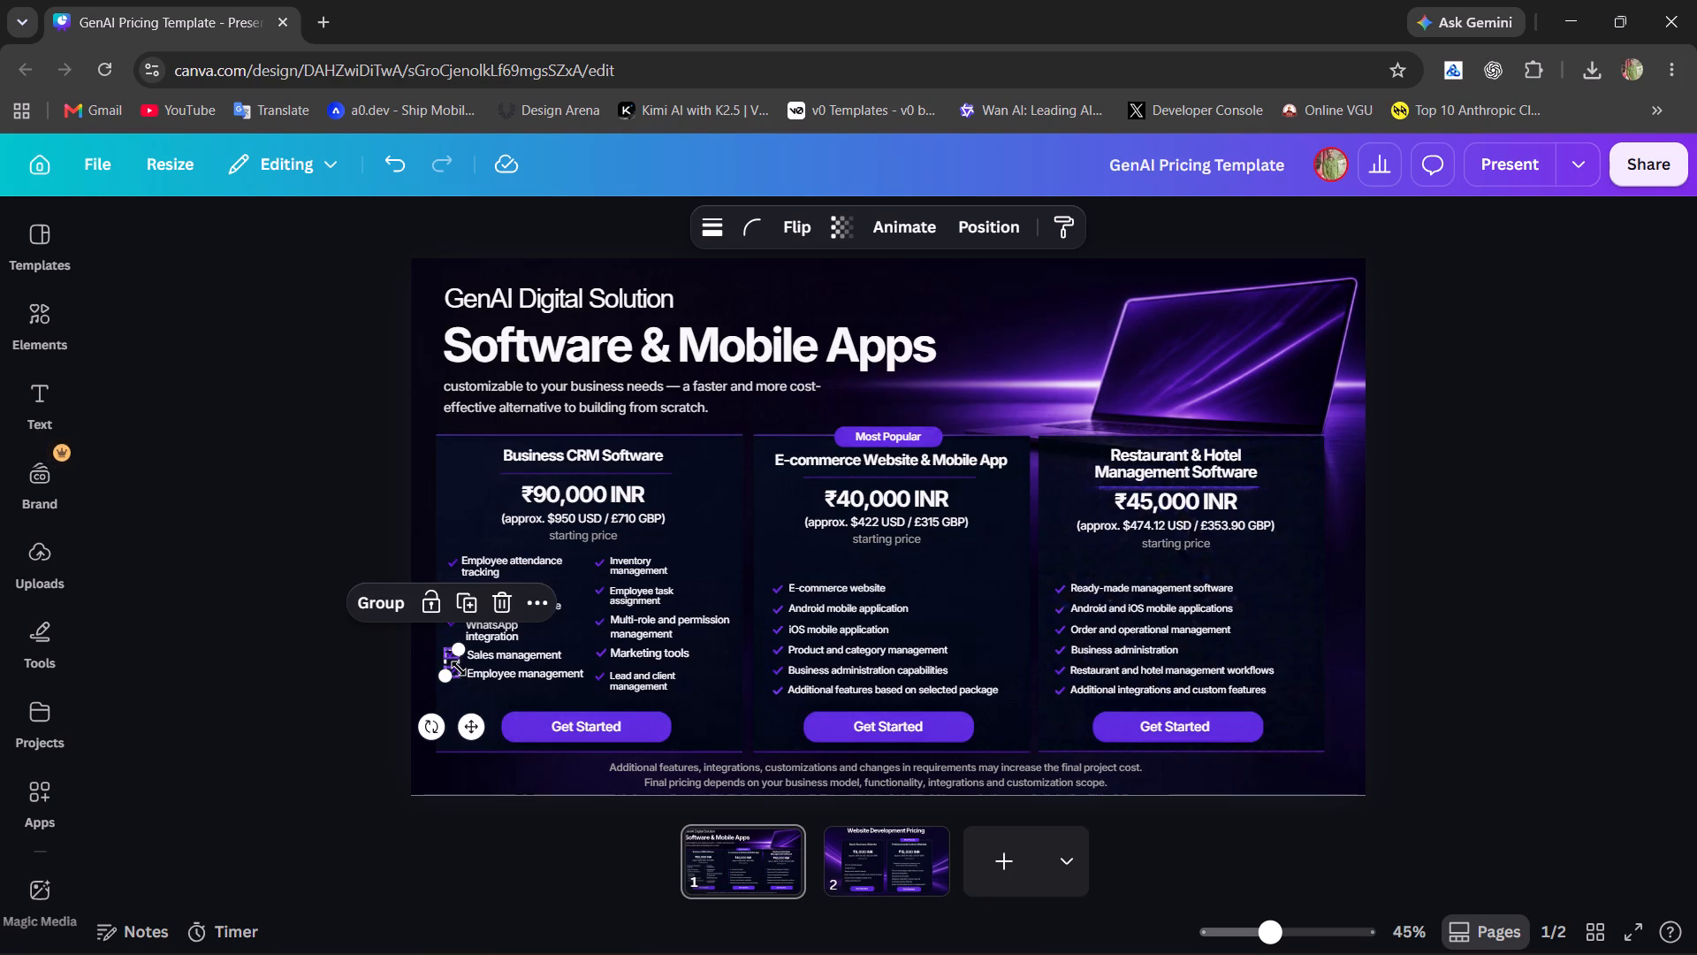
# Nudge the "WhatsApp integration", "Sales management" and "Employee management" texts together leftward to align with the texts above in the first column.
pyautogui.click(506, 637)
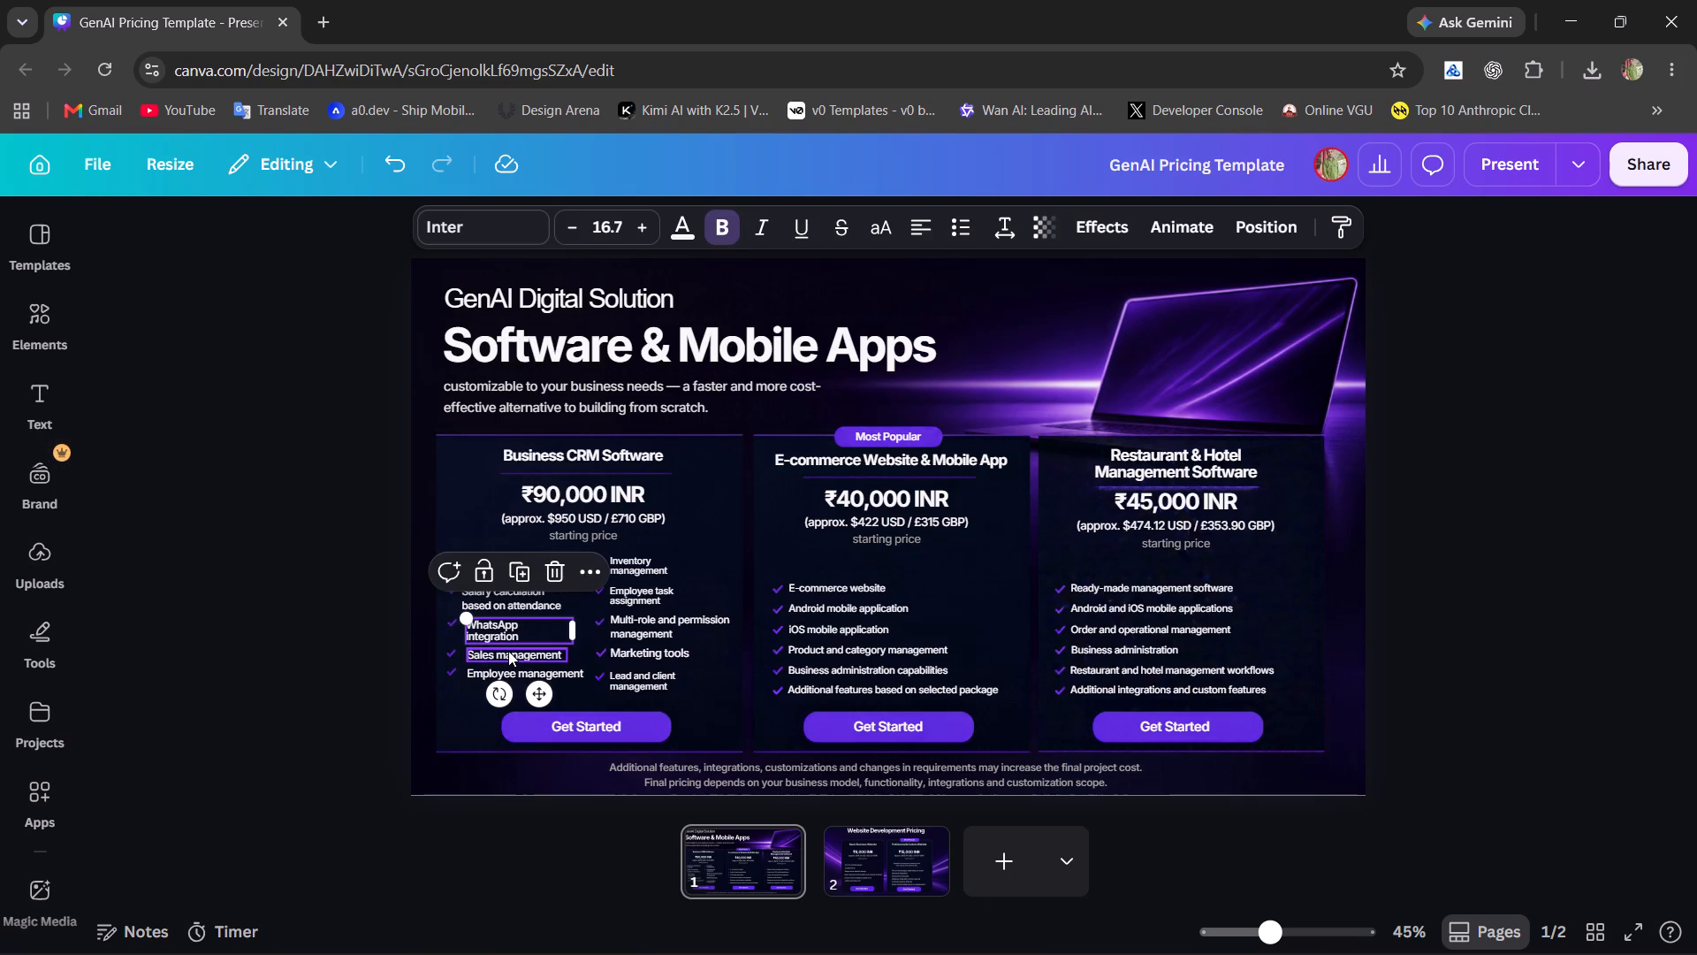
pyautogui.keyDown('shift'); pyautogui.click(508, 651); pyautogui.keyUp('shift')
pyautogui.keyDown('shift'); pyautogui.click(508, 671); pyautogui.keyUp('shift')
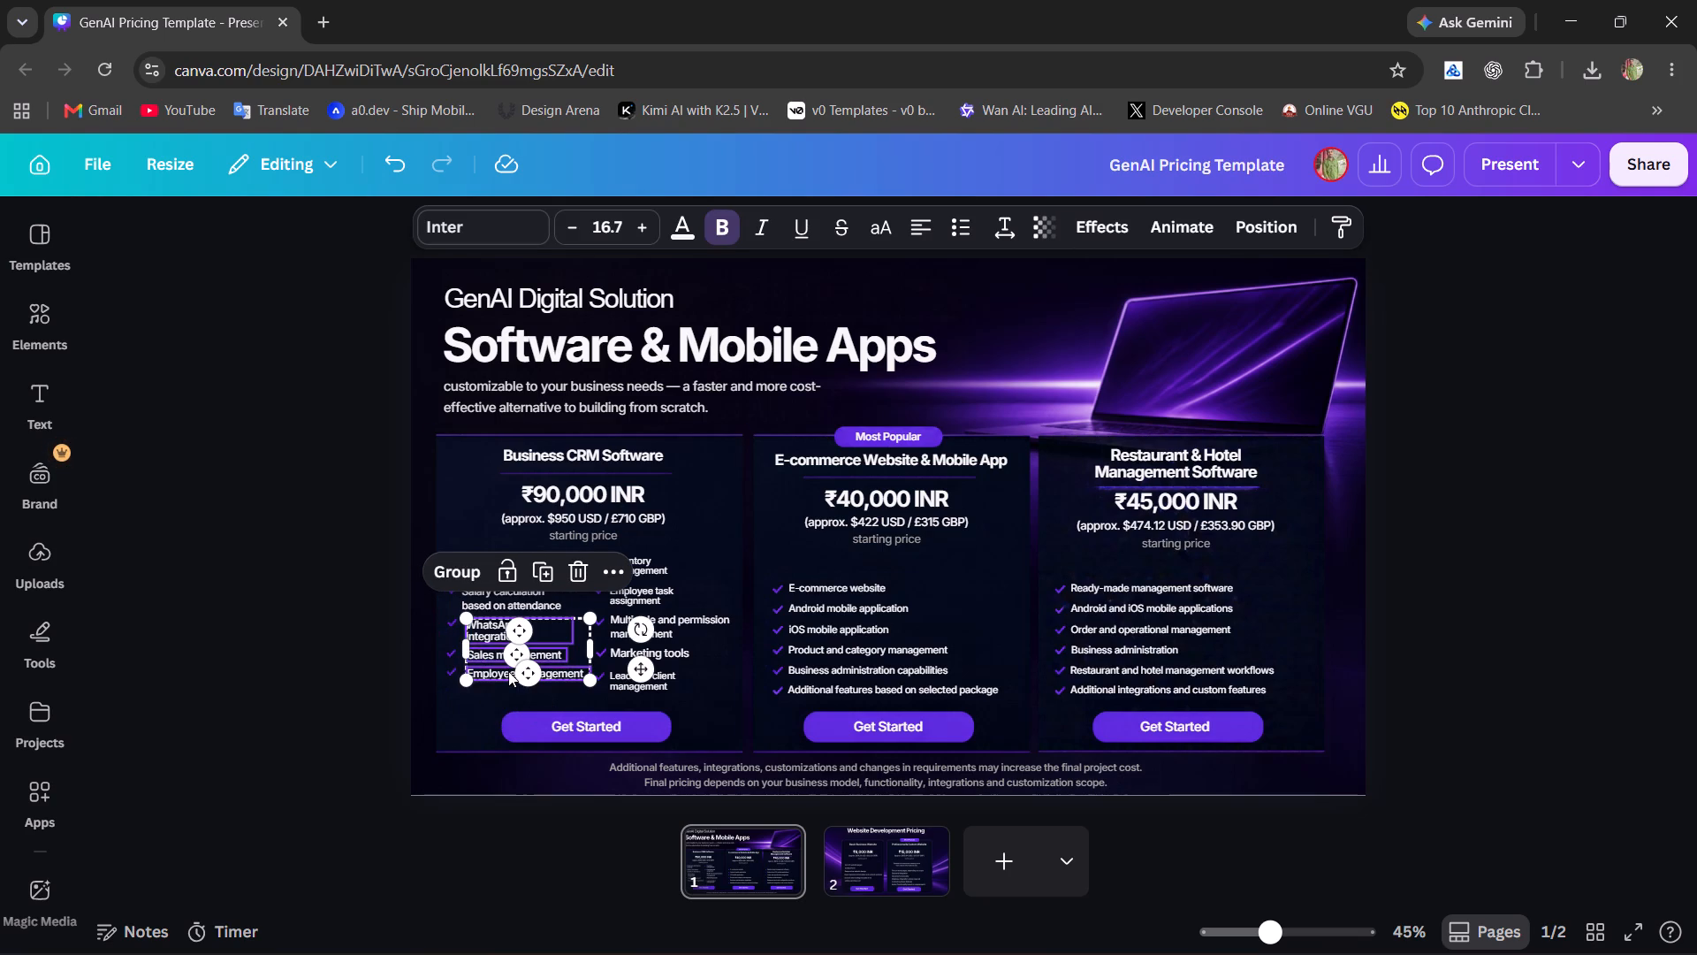
pyautogui.press('Left')
pyautogui.press('Left')
pyautogui.press('Left')
pyautogui.press('Left')
pyautogui.press('Left')
pyautogui.press('Left')
pyautogui.press('Left')
pyautogui.press('Left')
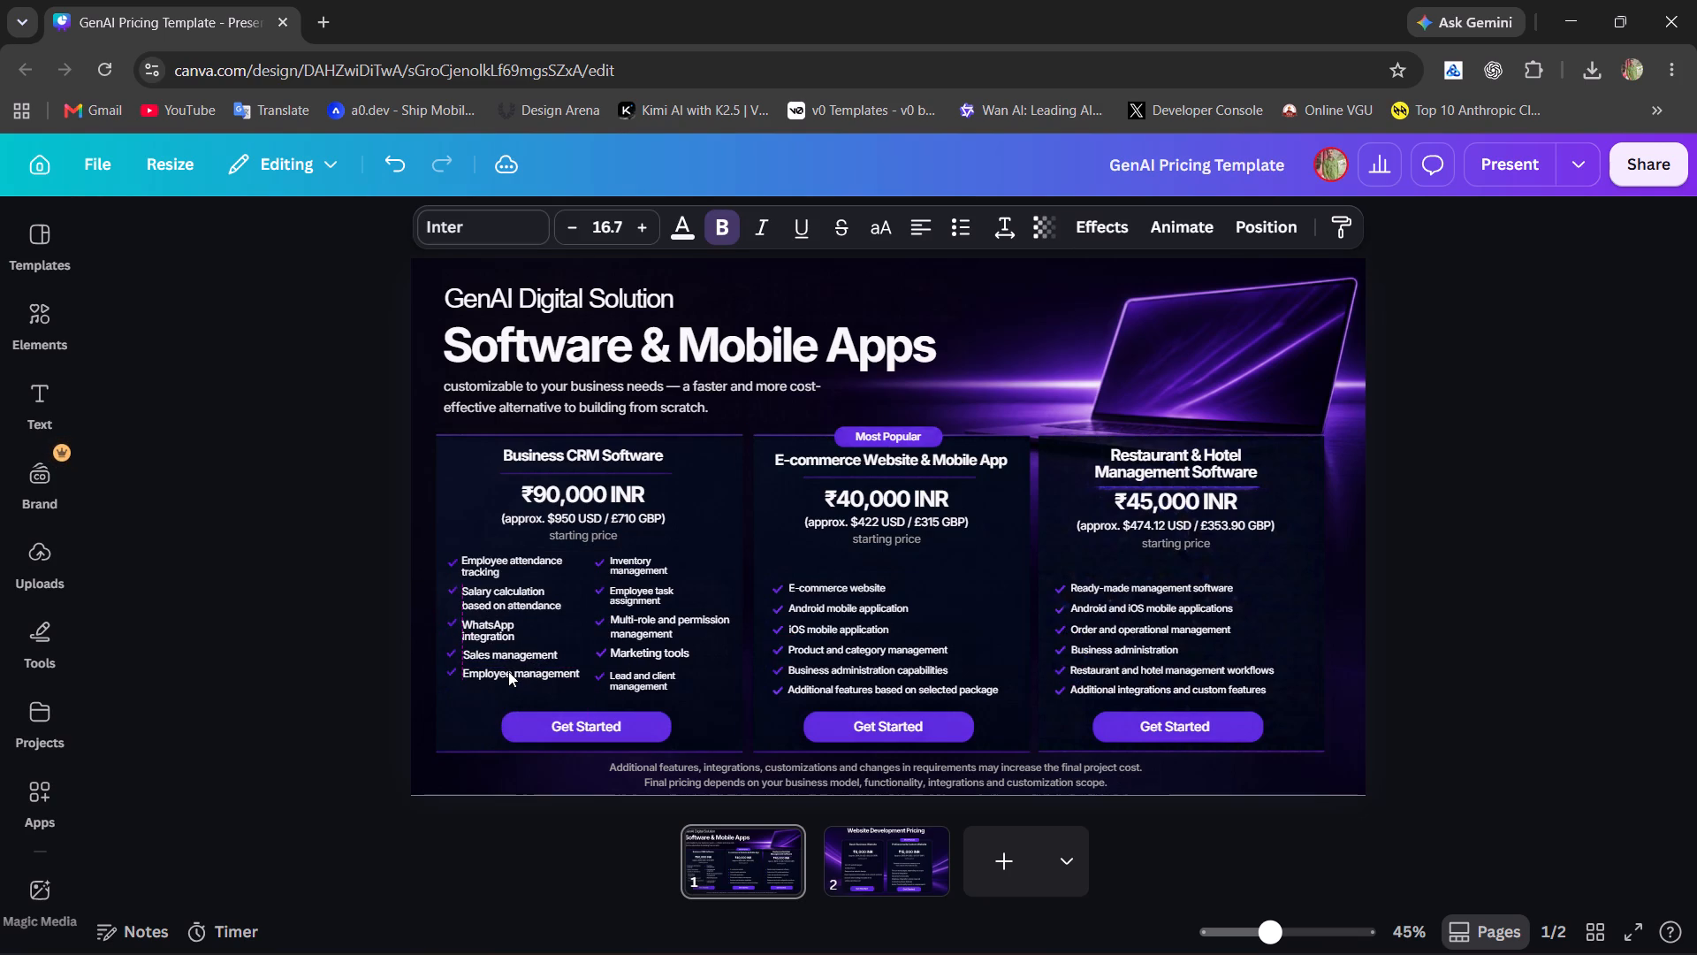
pyautogui.click(711, 672)
pyautogui.click(715, 704)
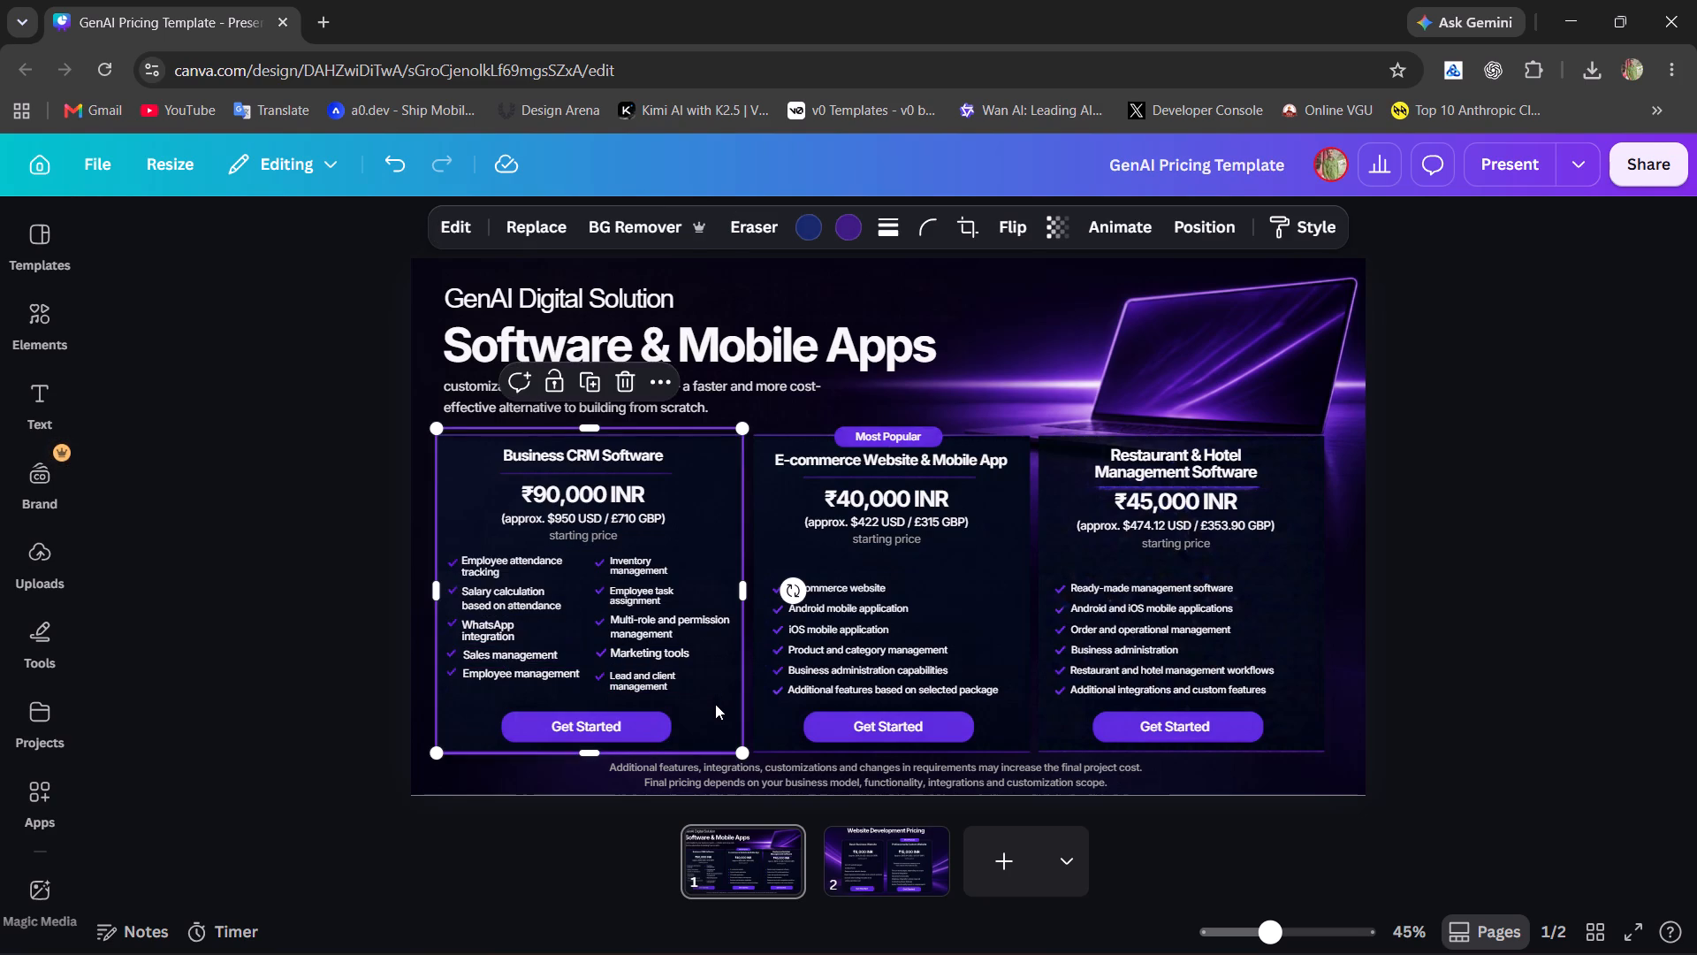
# Compare the font sizes of "Inventory management" and "Employee attendance tracking", and select the "Inventory management" and "Employee task assignment" texts together.
pyautogui.click(649, 569)
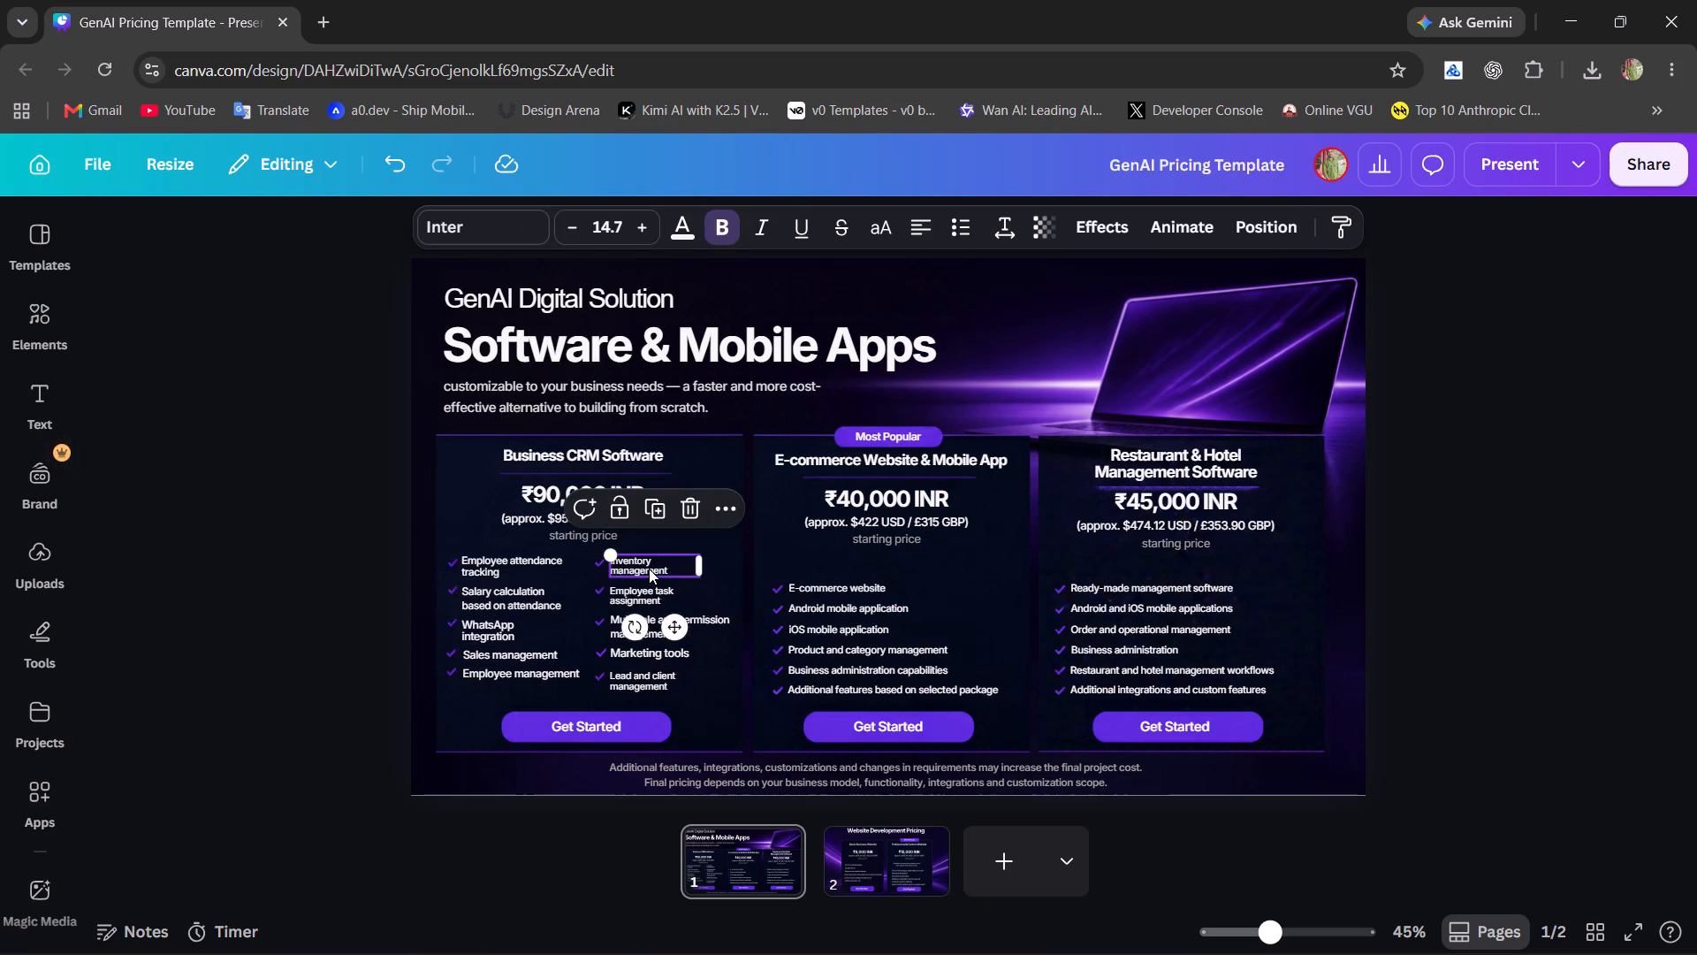
pyautogui.click(563, 559)
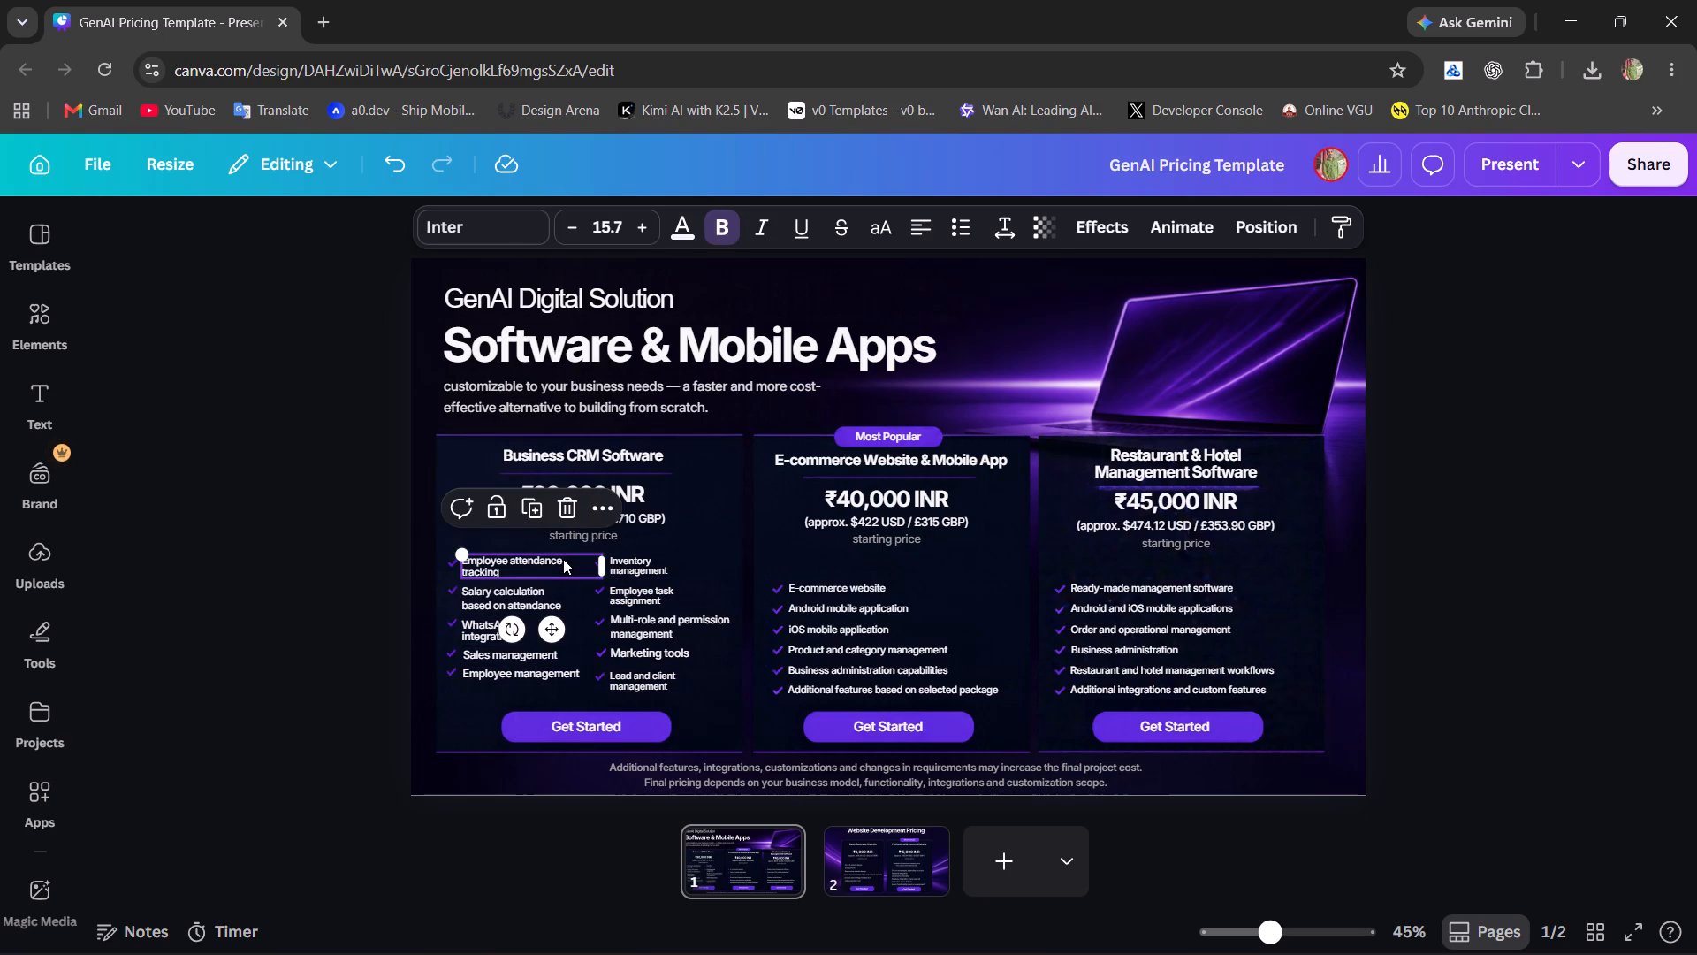
pyautogui.click(648, 571)
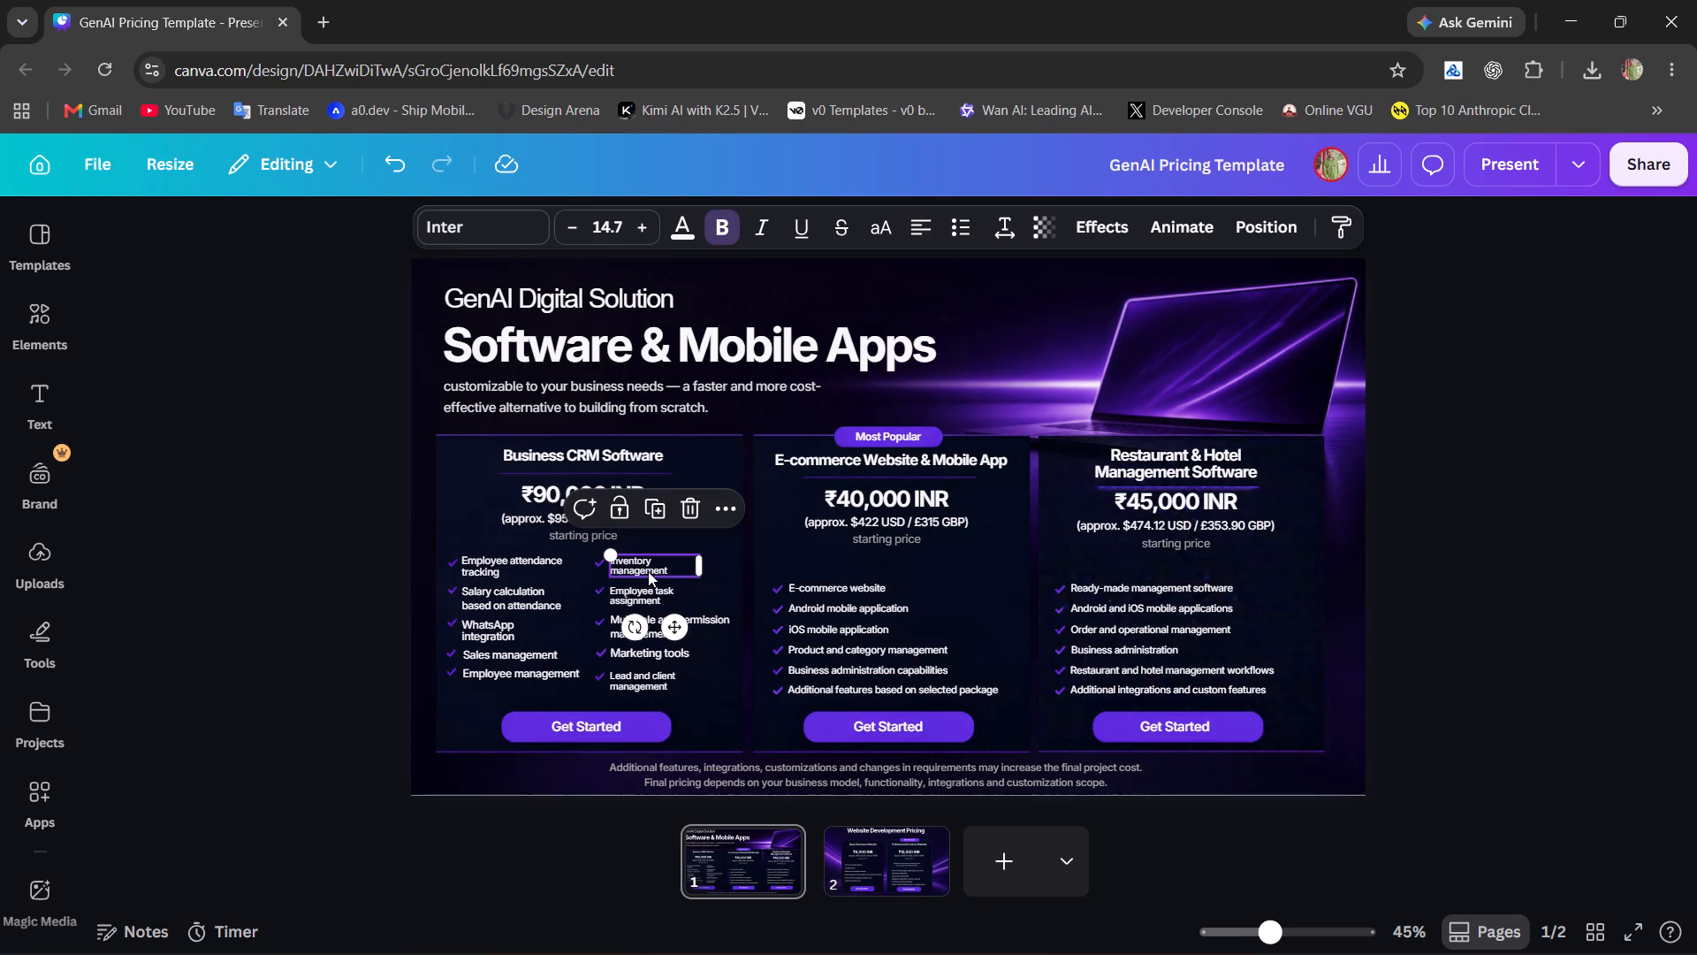
pyautogui.keyDown('shift'); pyautogui.click(648, 592); pyautogui.keyUp('shift')
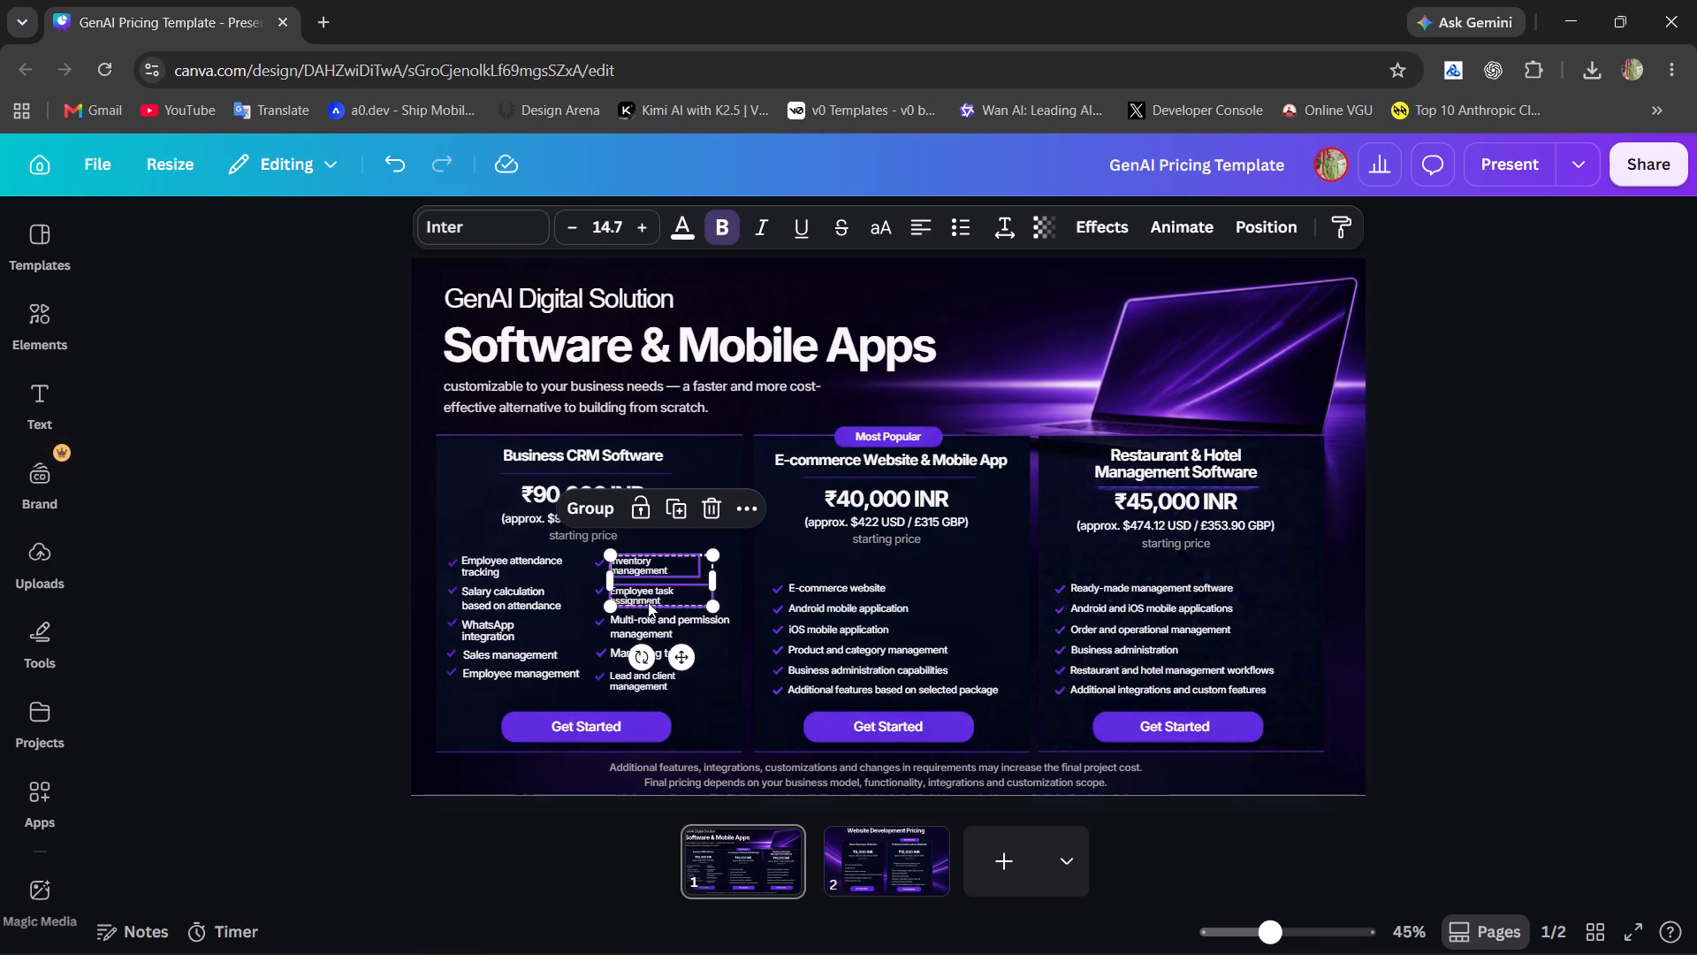
# Increase the font size of all five feature texts in the Business CRM card's second column by one step.
pyautogui.keyDown('shift'); pyautogui.click(648, 615); pyautogui.keyUp('shift')
pyautogui.keyDown('shift'); pyautogui.click(645, 650); pyautogui.keyUp('shift')
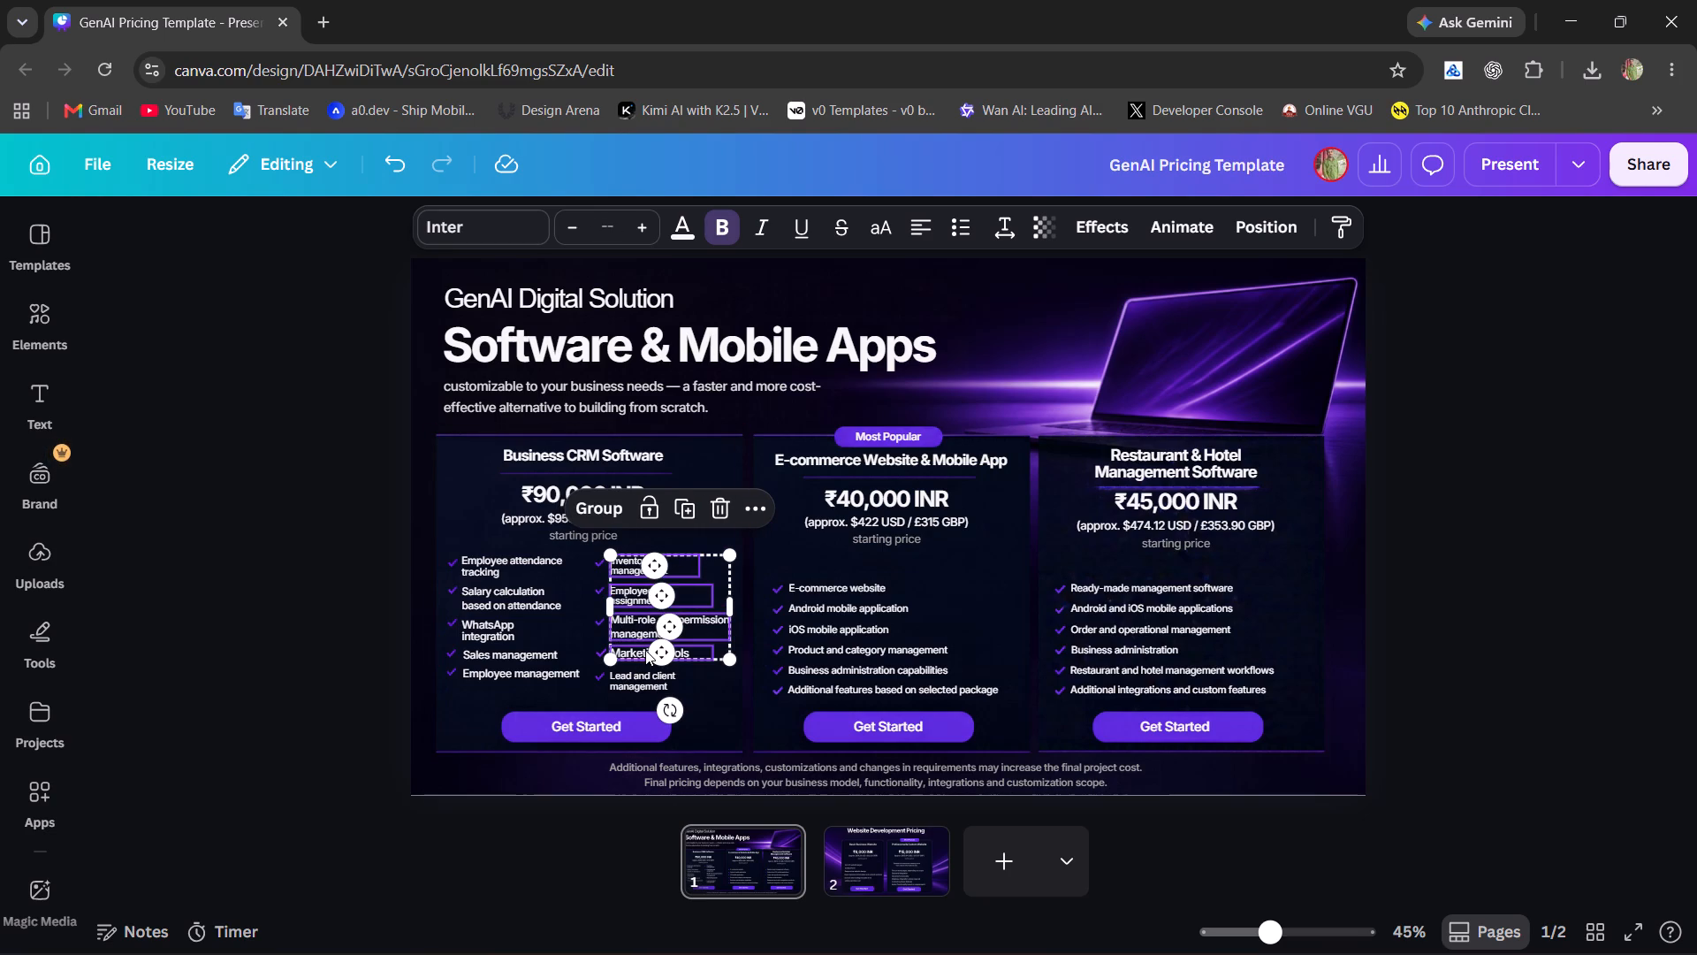
pyautogui.keyDown('shift'); pyautogui.click(644, 670); pyautogui.keyUp('shift')
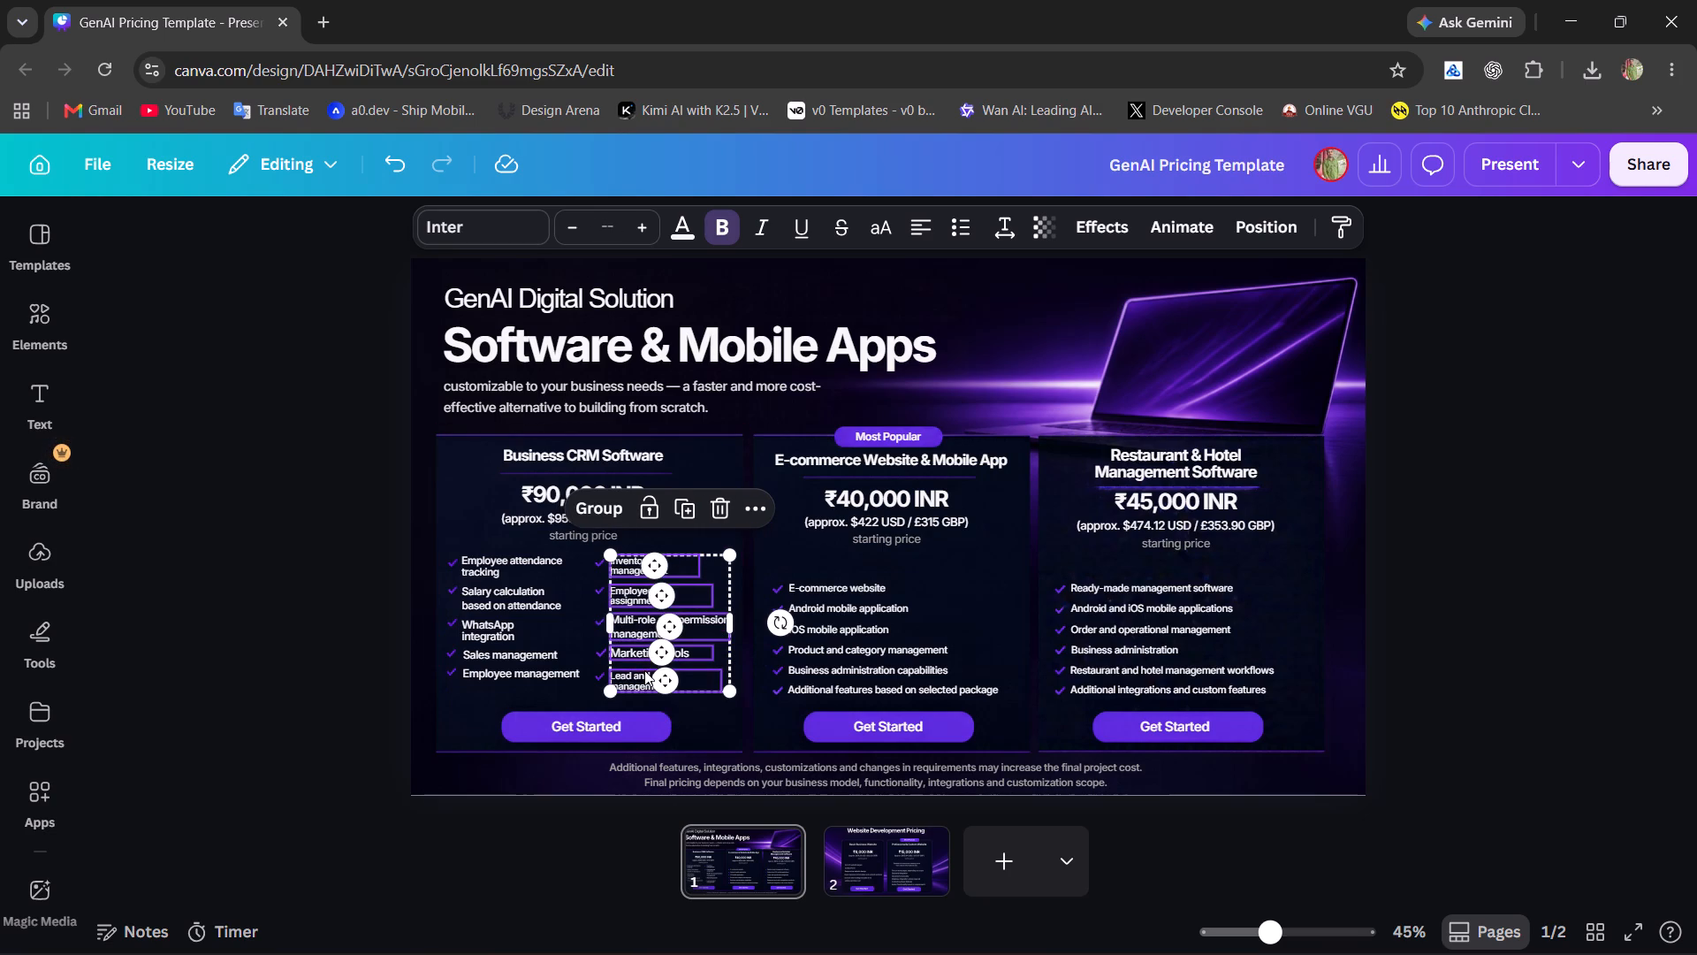
pyautogui.click(639, 216)
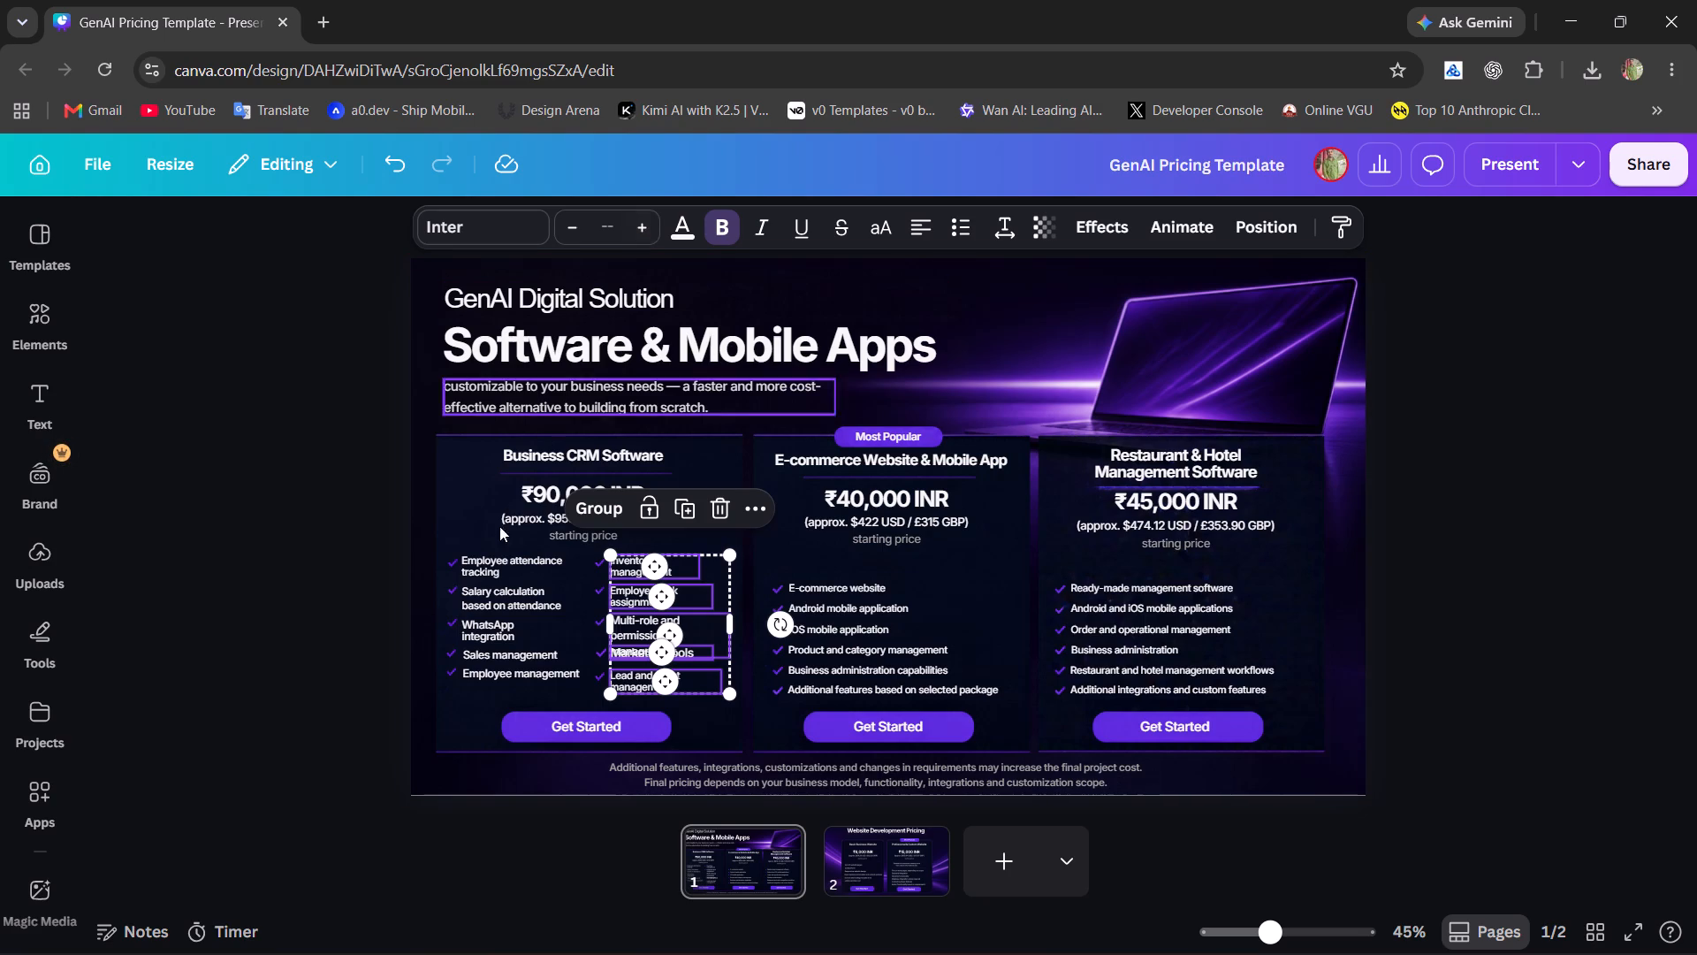
pyautogui.click(350, 669)
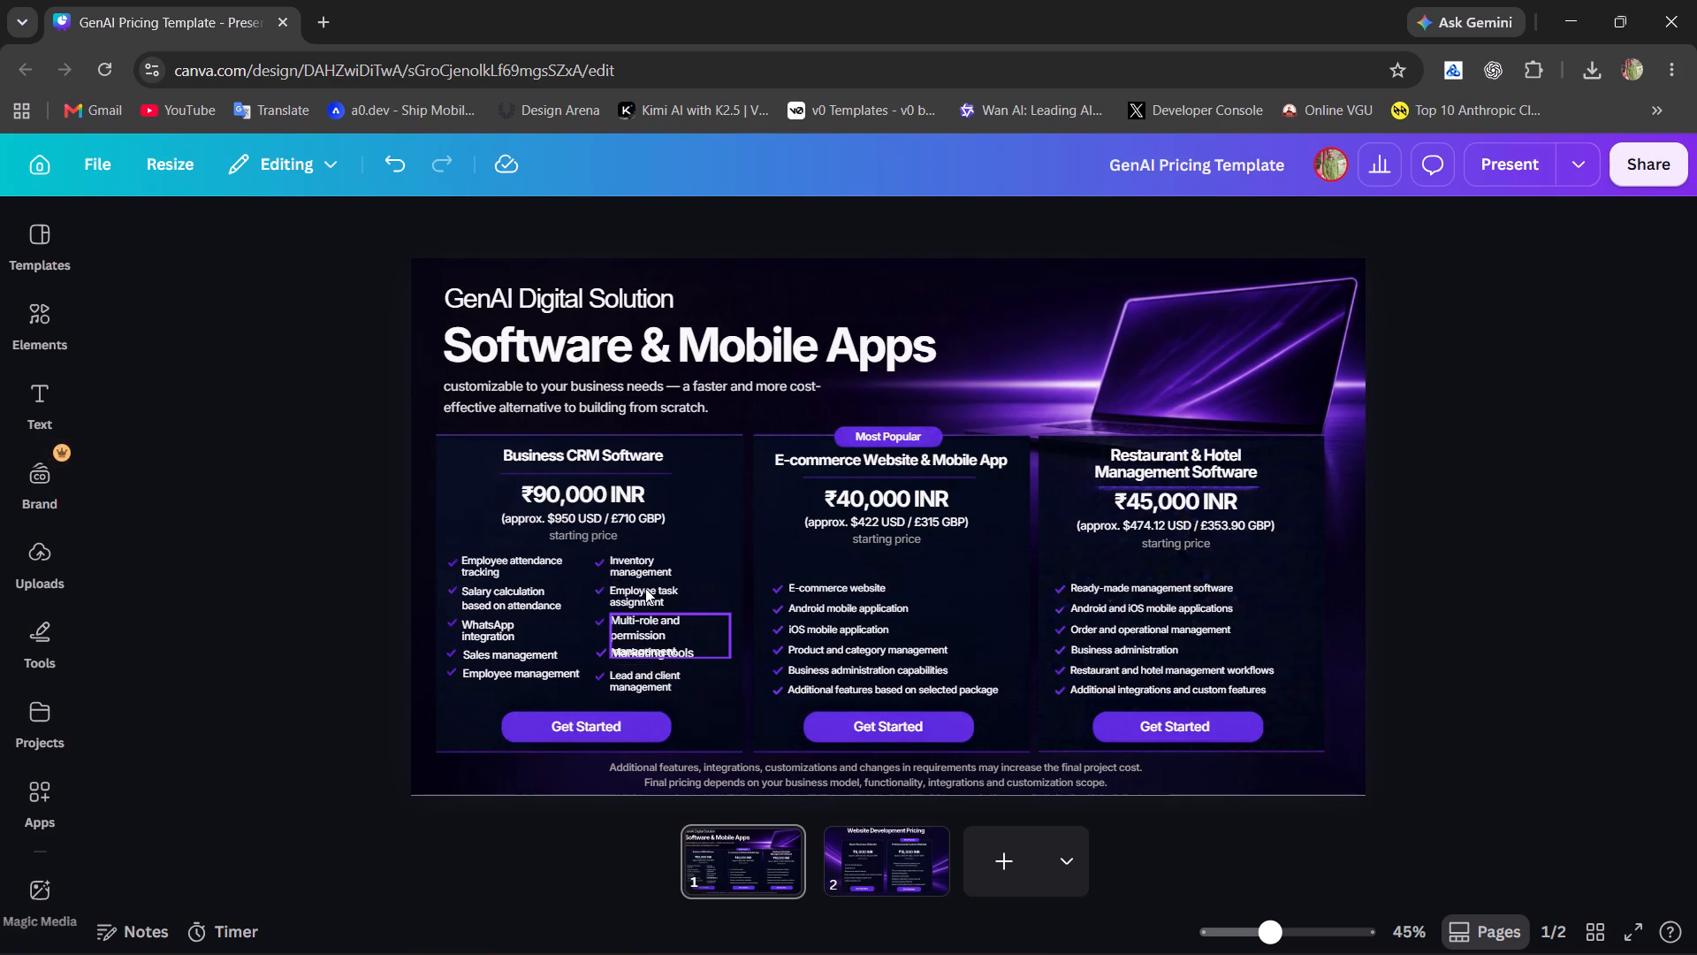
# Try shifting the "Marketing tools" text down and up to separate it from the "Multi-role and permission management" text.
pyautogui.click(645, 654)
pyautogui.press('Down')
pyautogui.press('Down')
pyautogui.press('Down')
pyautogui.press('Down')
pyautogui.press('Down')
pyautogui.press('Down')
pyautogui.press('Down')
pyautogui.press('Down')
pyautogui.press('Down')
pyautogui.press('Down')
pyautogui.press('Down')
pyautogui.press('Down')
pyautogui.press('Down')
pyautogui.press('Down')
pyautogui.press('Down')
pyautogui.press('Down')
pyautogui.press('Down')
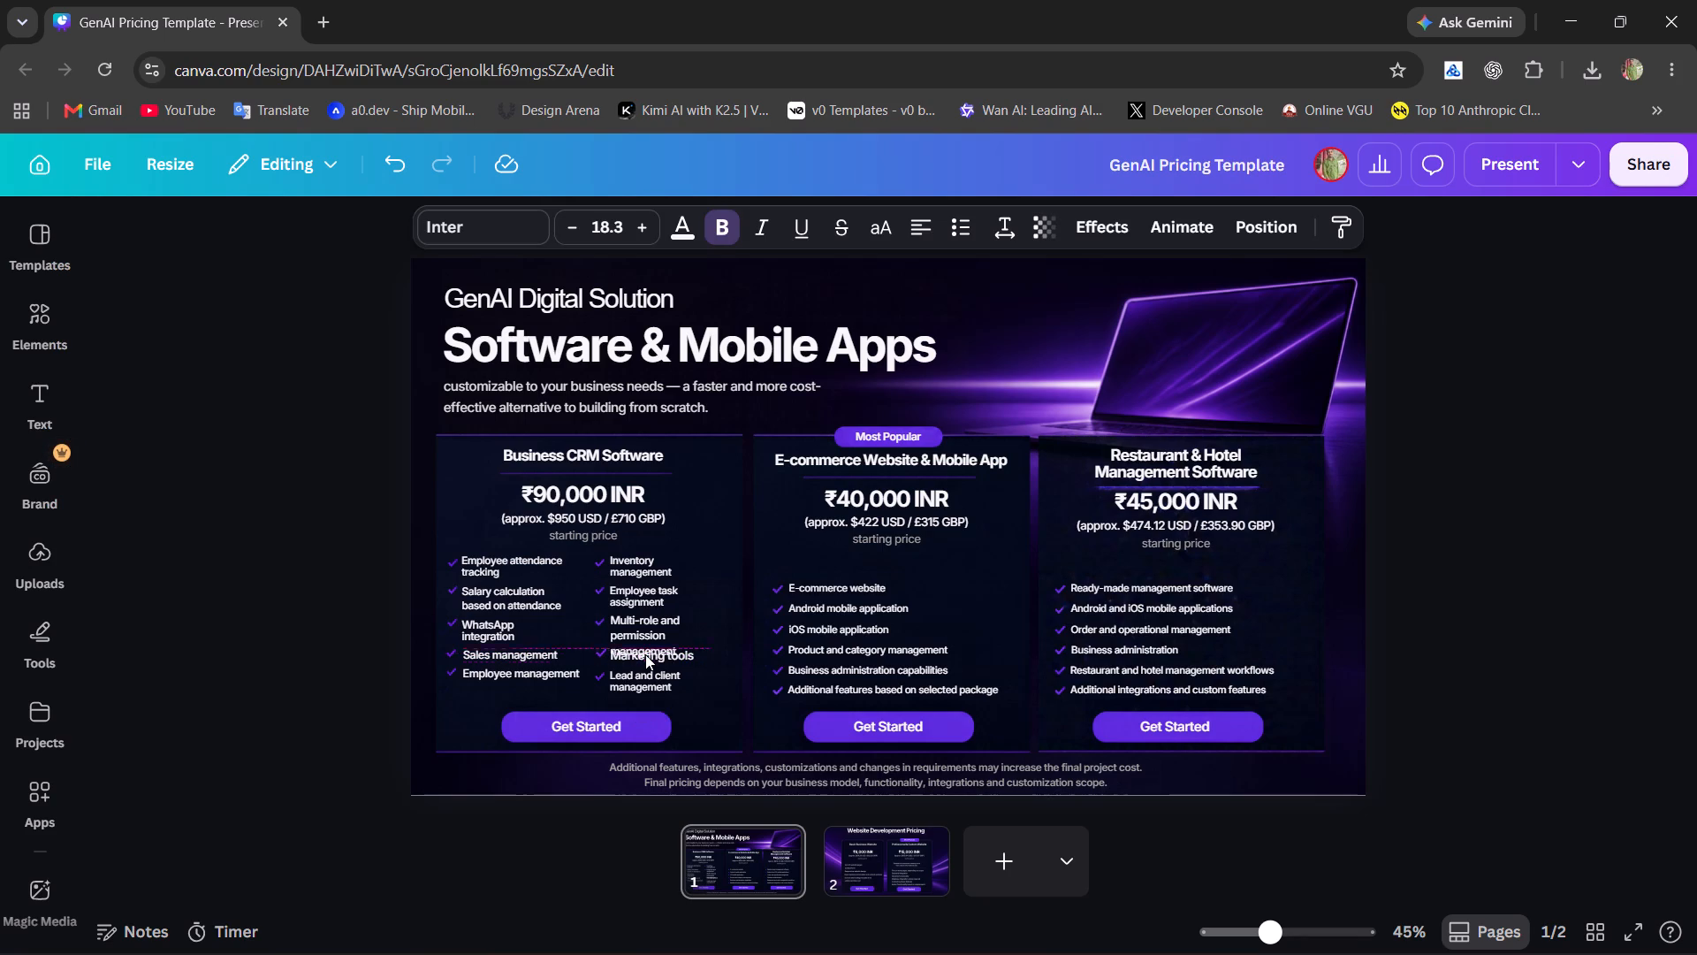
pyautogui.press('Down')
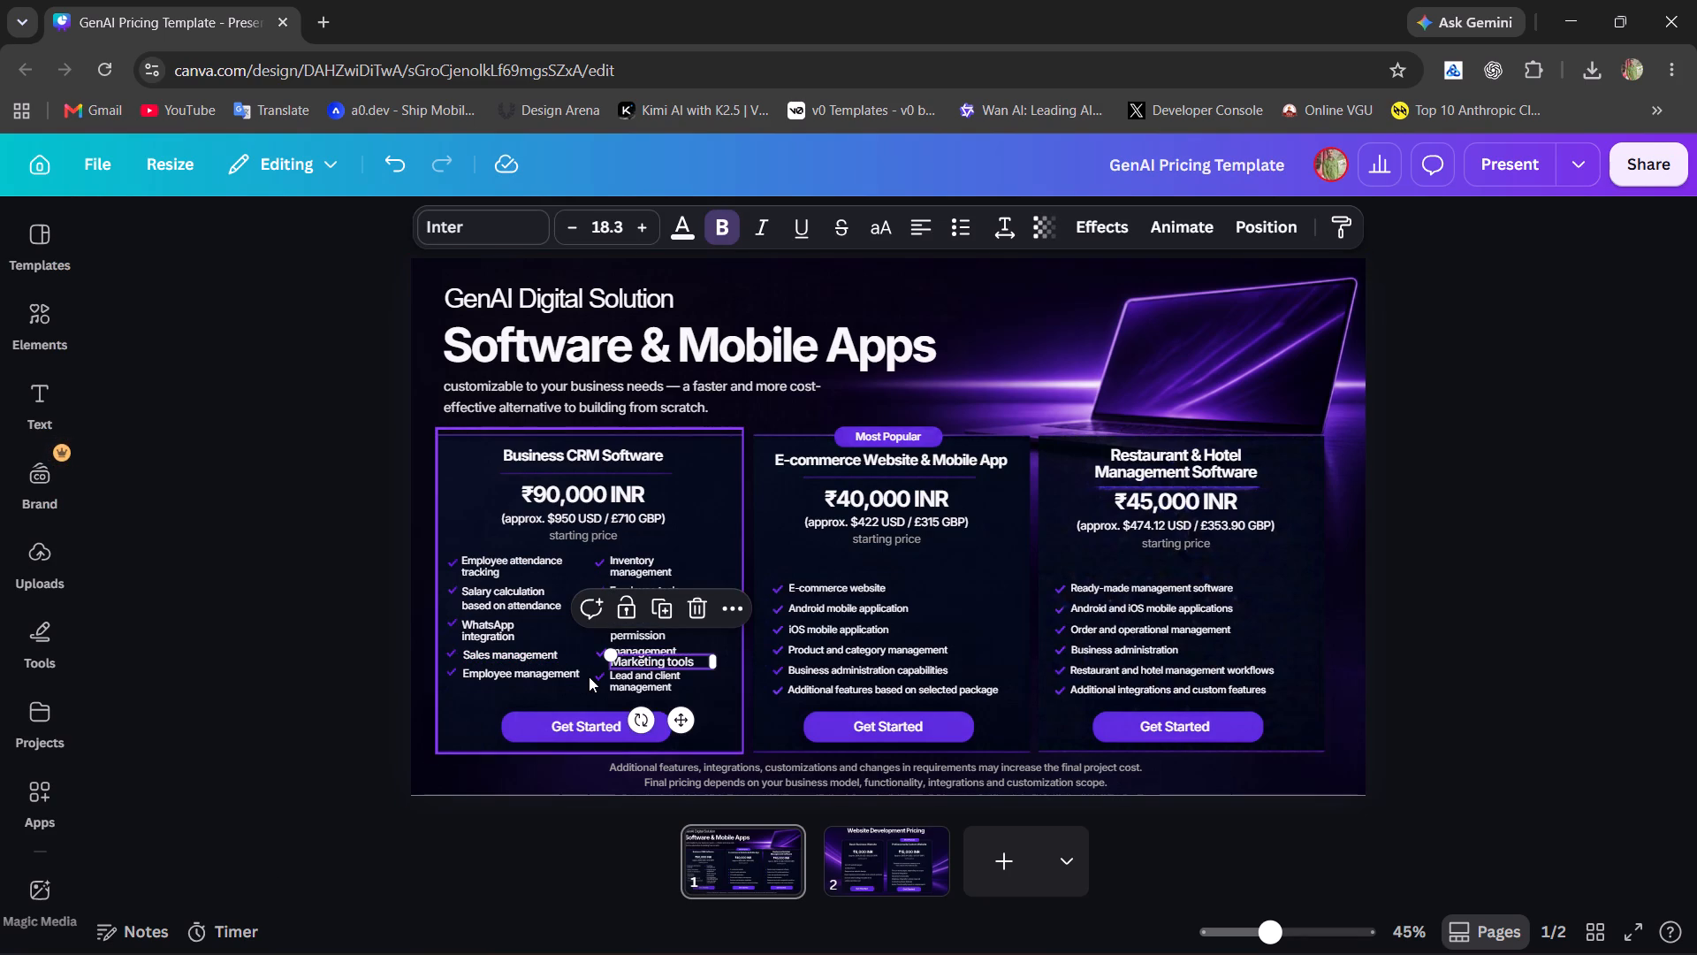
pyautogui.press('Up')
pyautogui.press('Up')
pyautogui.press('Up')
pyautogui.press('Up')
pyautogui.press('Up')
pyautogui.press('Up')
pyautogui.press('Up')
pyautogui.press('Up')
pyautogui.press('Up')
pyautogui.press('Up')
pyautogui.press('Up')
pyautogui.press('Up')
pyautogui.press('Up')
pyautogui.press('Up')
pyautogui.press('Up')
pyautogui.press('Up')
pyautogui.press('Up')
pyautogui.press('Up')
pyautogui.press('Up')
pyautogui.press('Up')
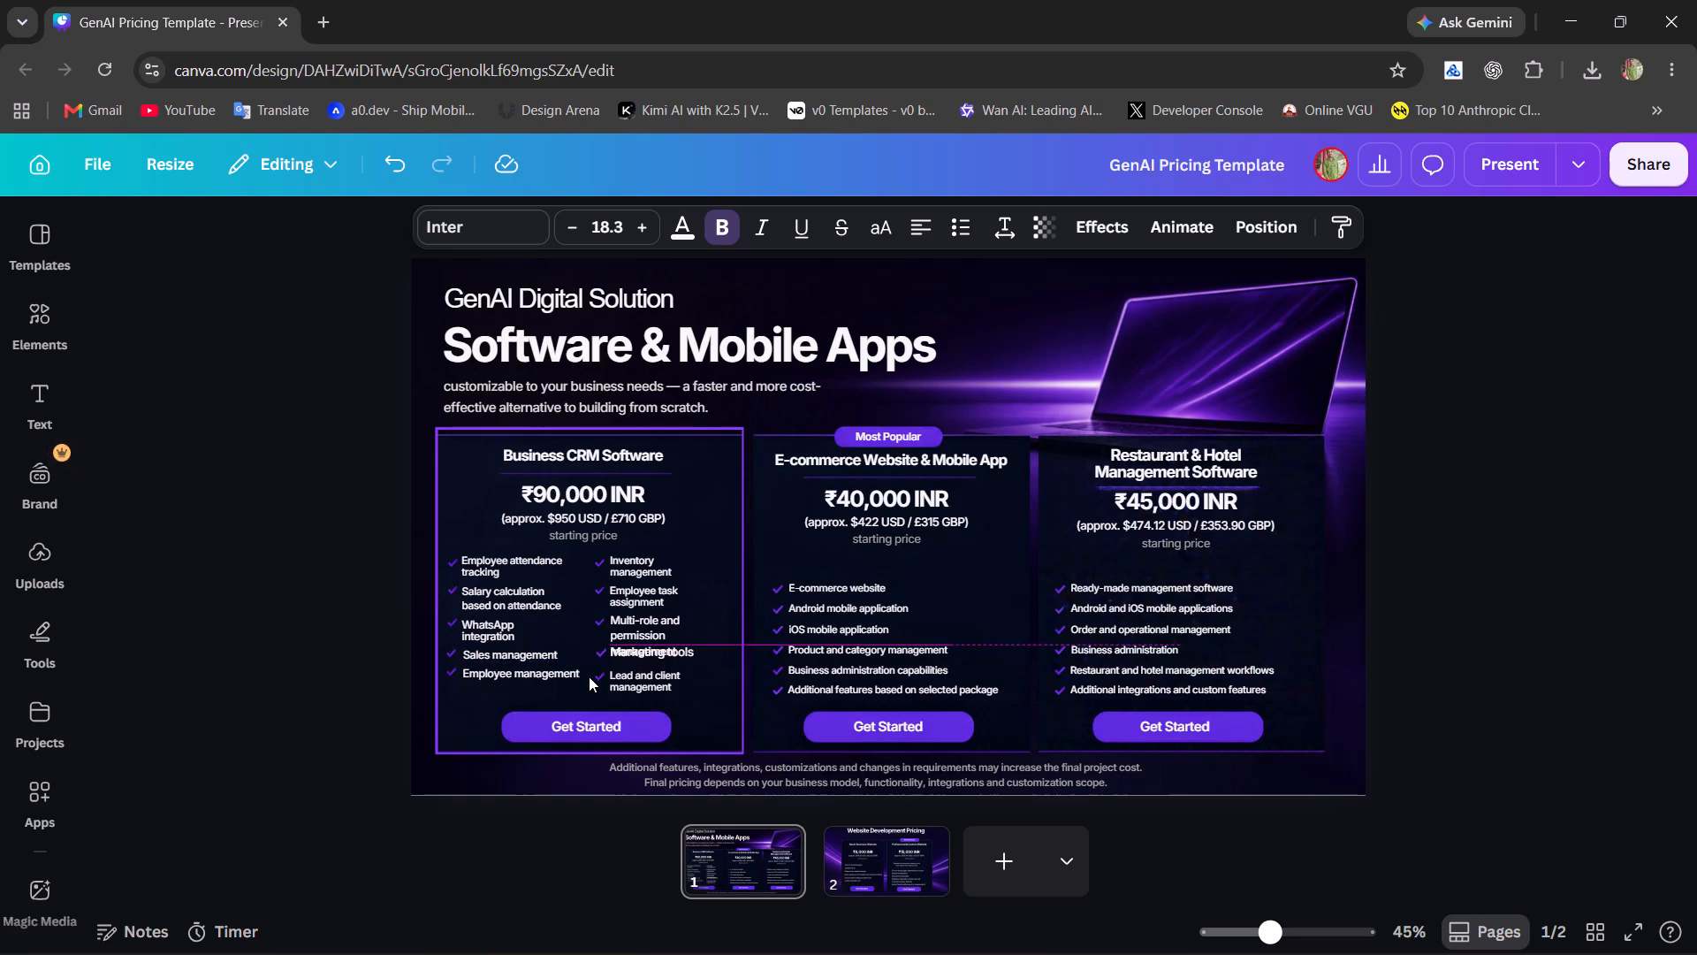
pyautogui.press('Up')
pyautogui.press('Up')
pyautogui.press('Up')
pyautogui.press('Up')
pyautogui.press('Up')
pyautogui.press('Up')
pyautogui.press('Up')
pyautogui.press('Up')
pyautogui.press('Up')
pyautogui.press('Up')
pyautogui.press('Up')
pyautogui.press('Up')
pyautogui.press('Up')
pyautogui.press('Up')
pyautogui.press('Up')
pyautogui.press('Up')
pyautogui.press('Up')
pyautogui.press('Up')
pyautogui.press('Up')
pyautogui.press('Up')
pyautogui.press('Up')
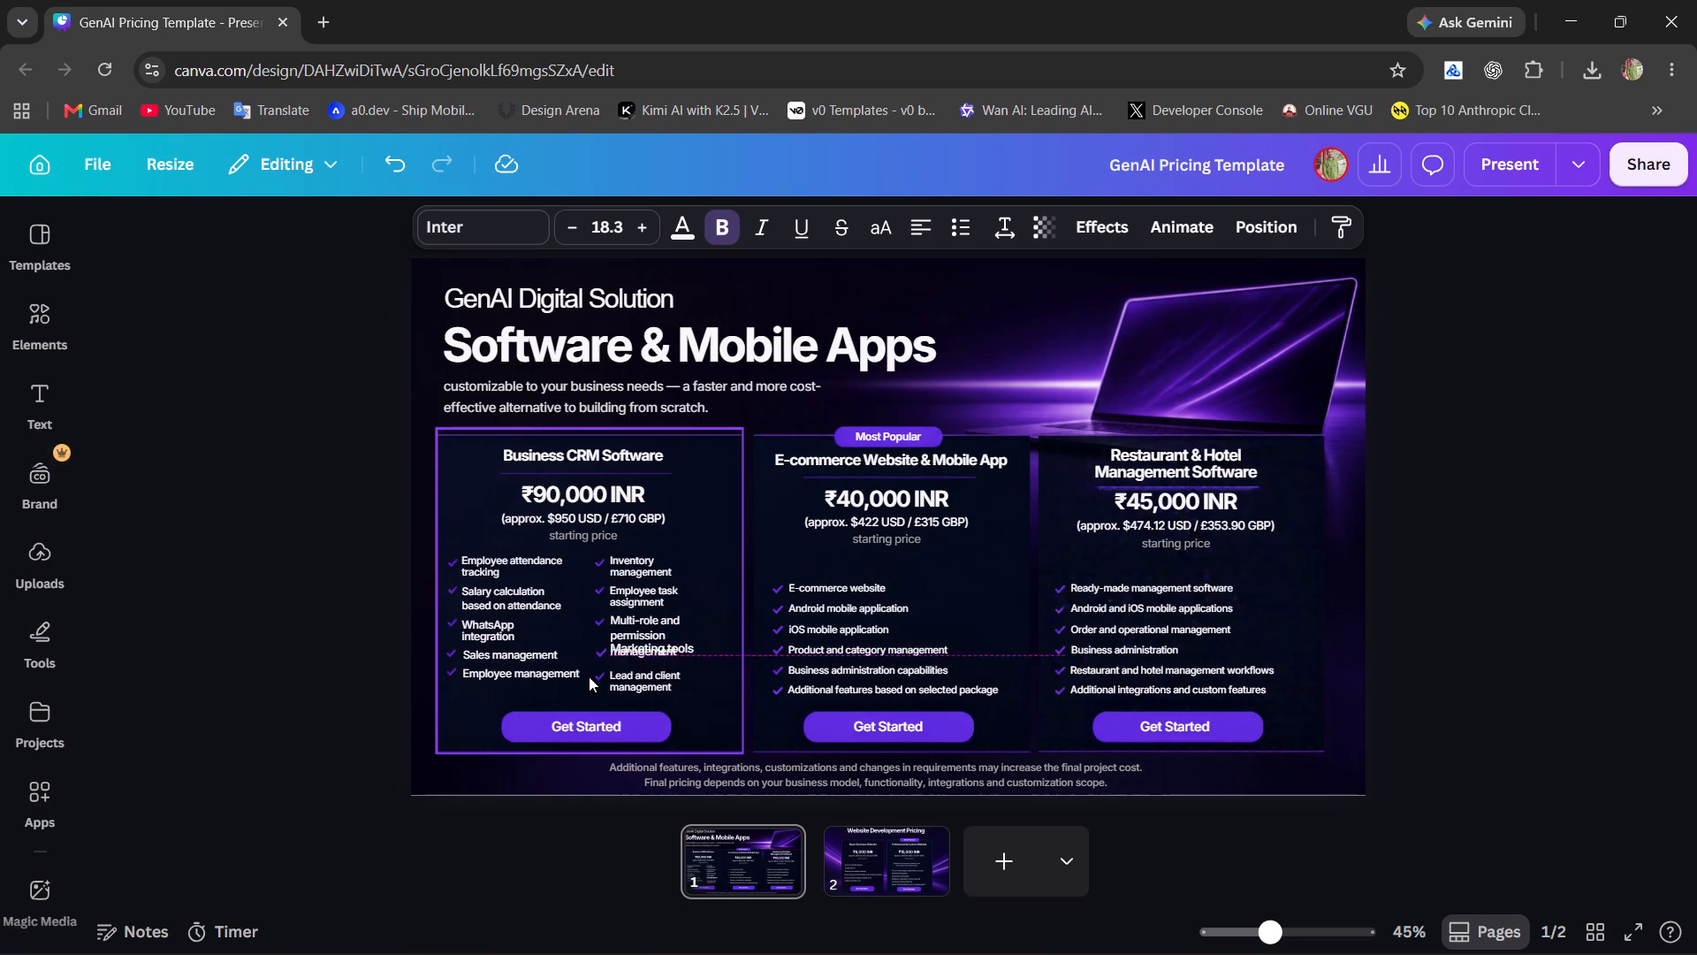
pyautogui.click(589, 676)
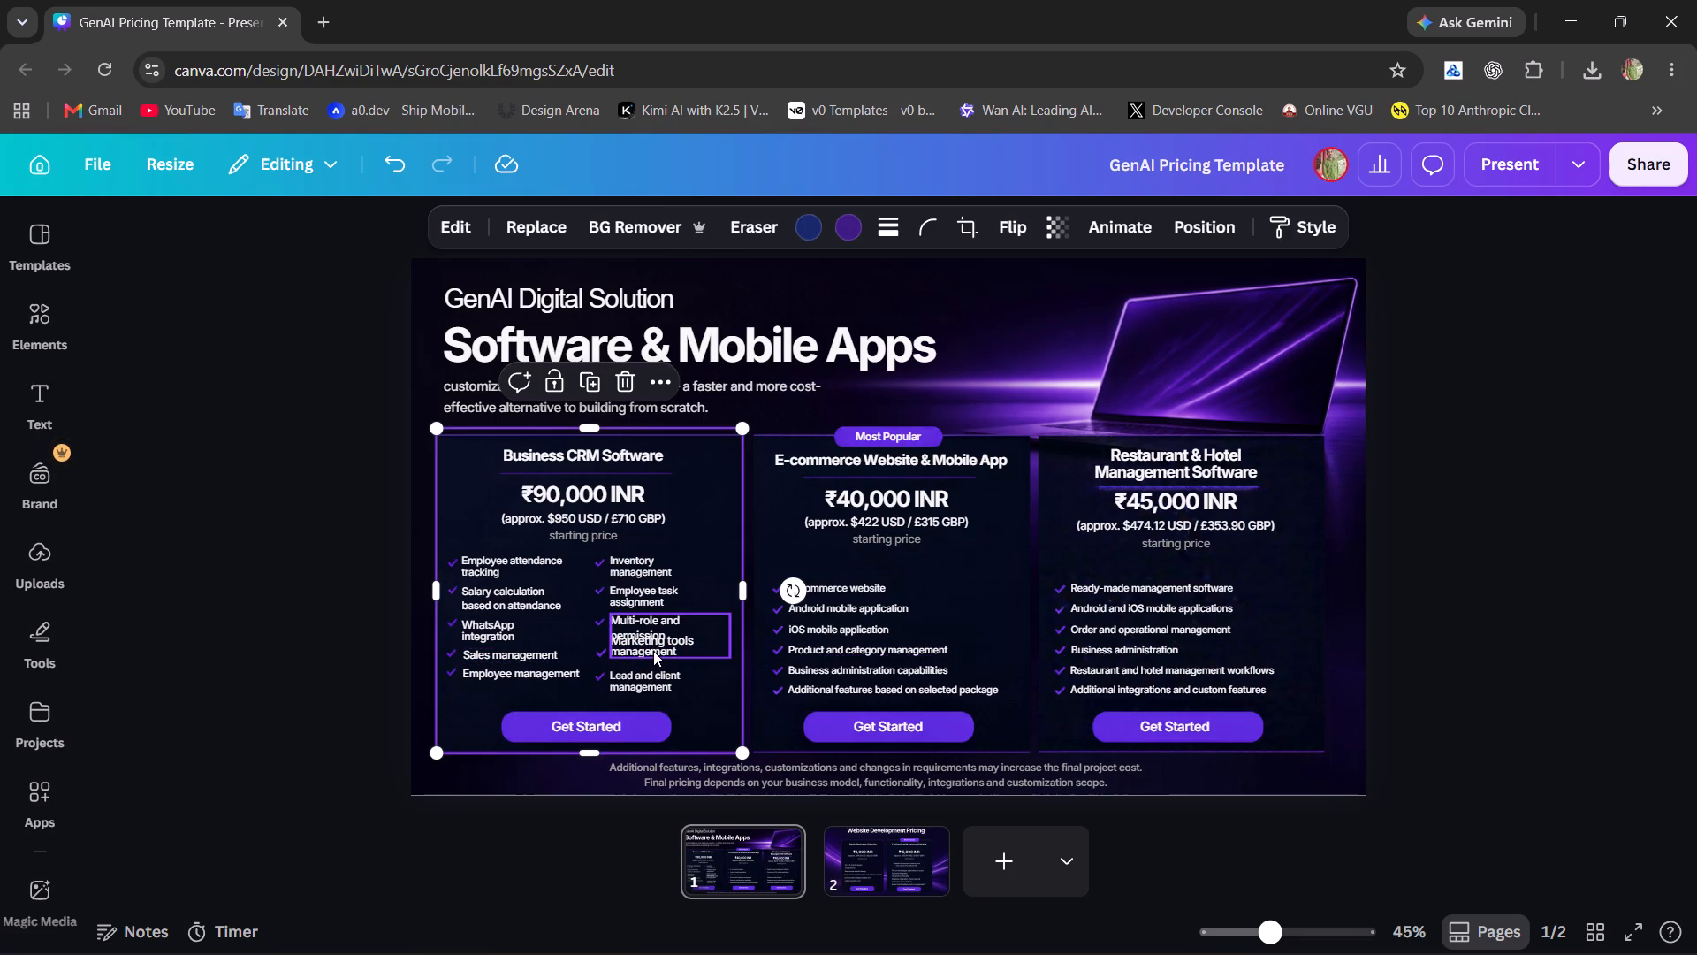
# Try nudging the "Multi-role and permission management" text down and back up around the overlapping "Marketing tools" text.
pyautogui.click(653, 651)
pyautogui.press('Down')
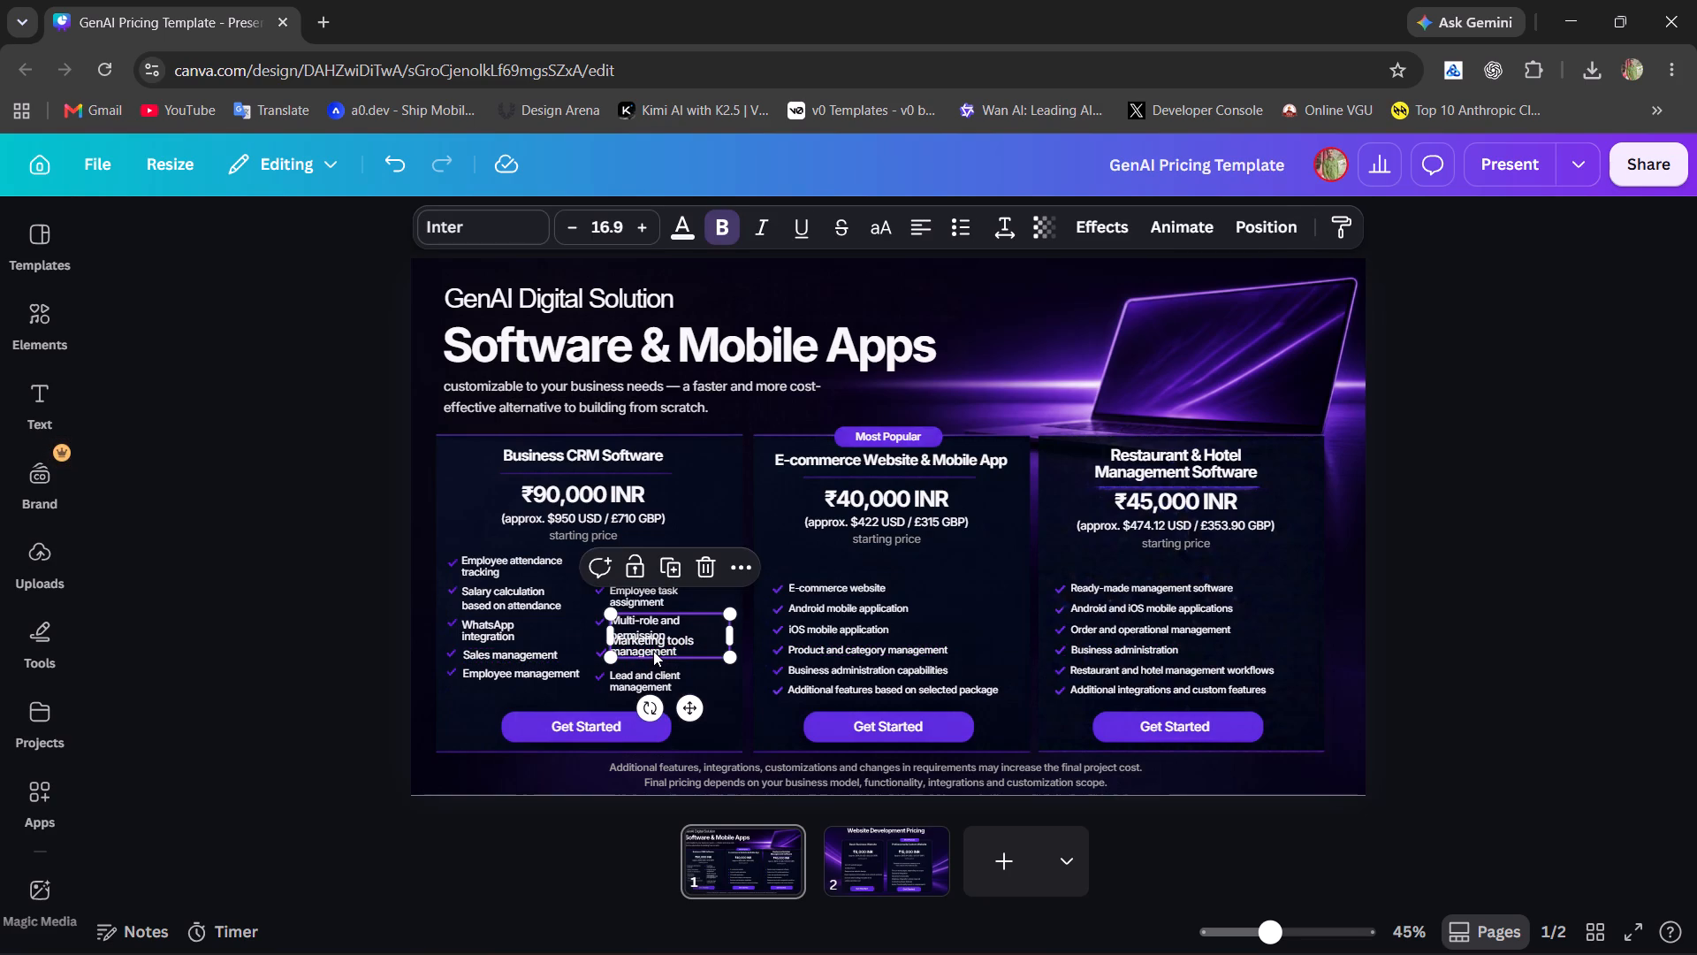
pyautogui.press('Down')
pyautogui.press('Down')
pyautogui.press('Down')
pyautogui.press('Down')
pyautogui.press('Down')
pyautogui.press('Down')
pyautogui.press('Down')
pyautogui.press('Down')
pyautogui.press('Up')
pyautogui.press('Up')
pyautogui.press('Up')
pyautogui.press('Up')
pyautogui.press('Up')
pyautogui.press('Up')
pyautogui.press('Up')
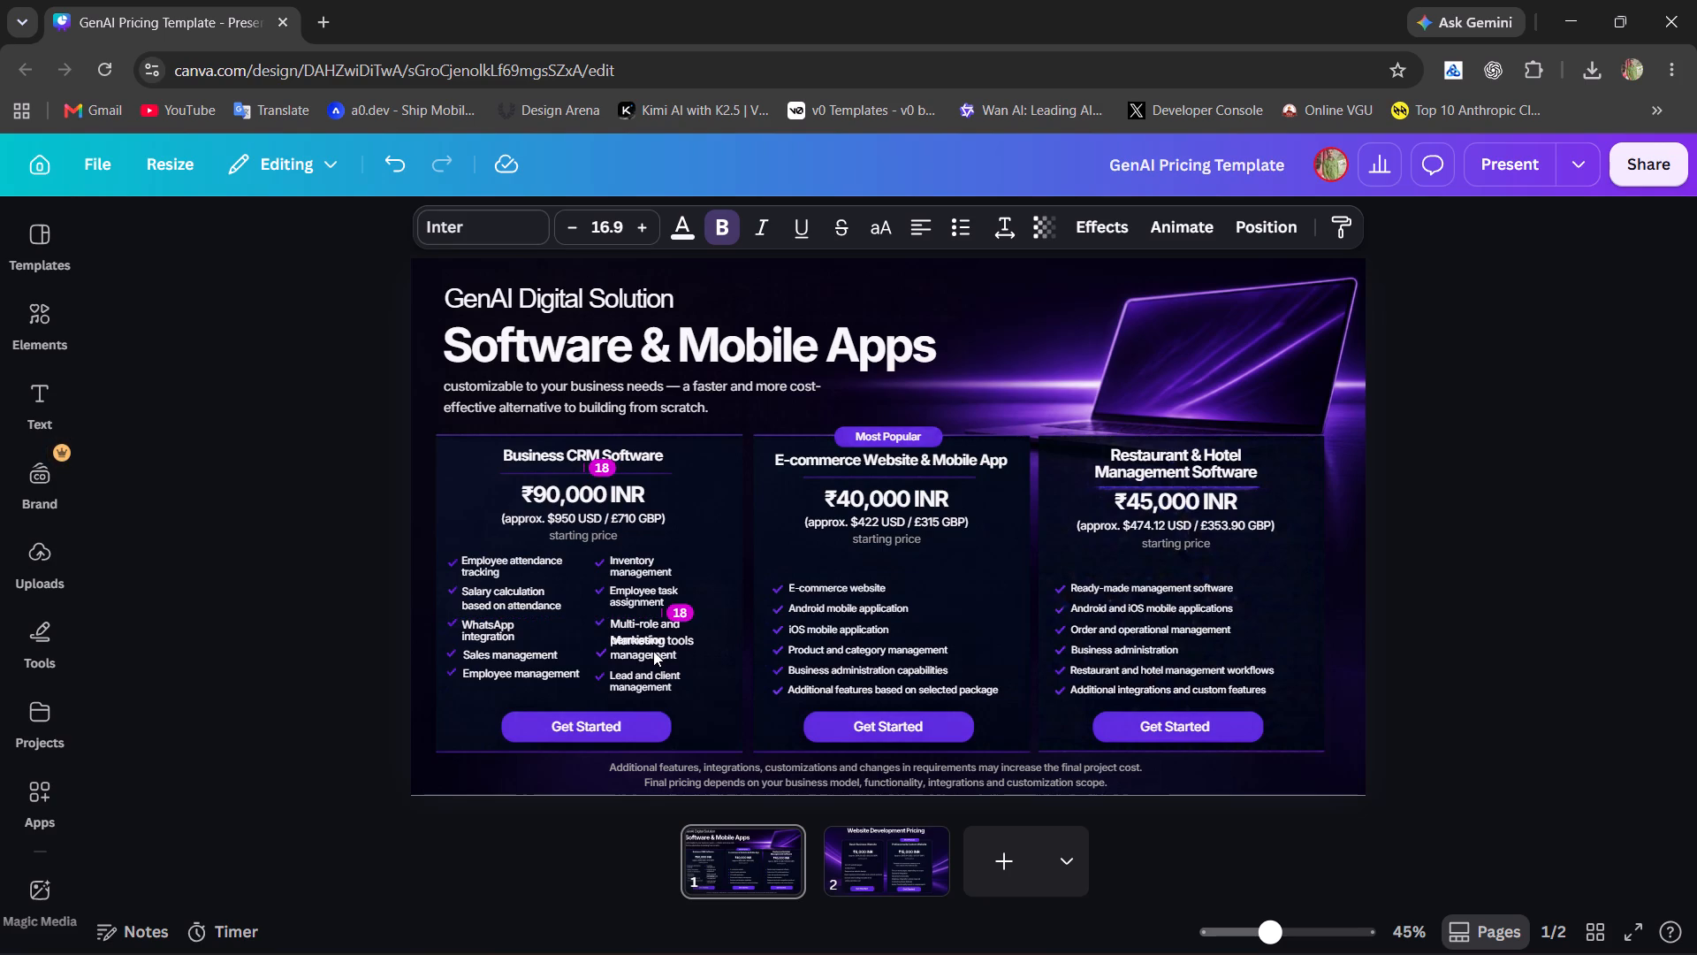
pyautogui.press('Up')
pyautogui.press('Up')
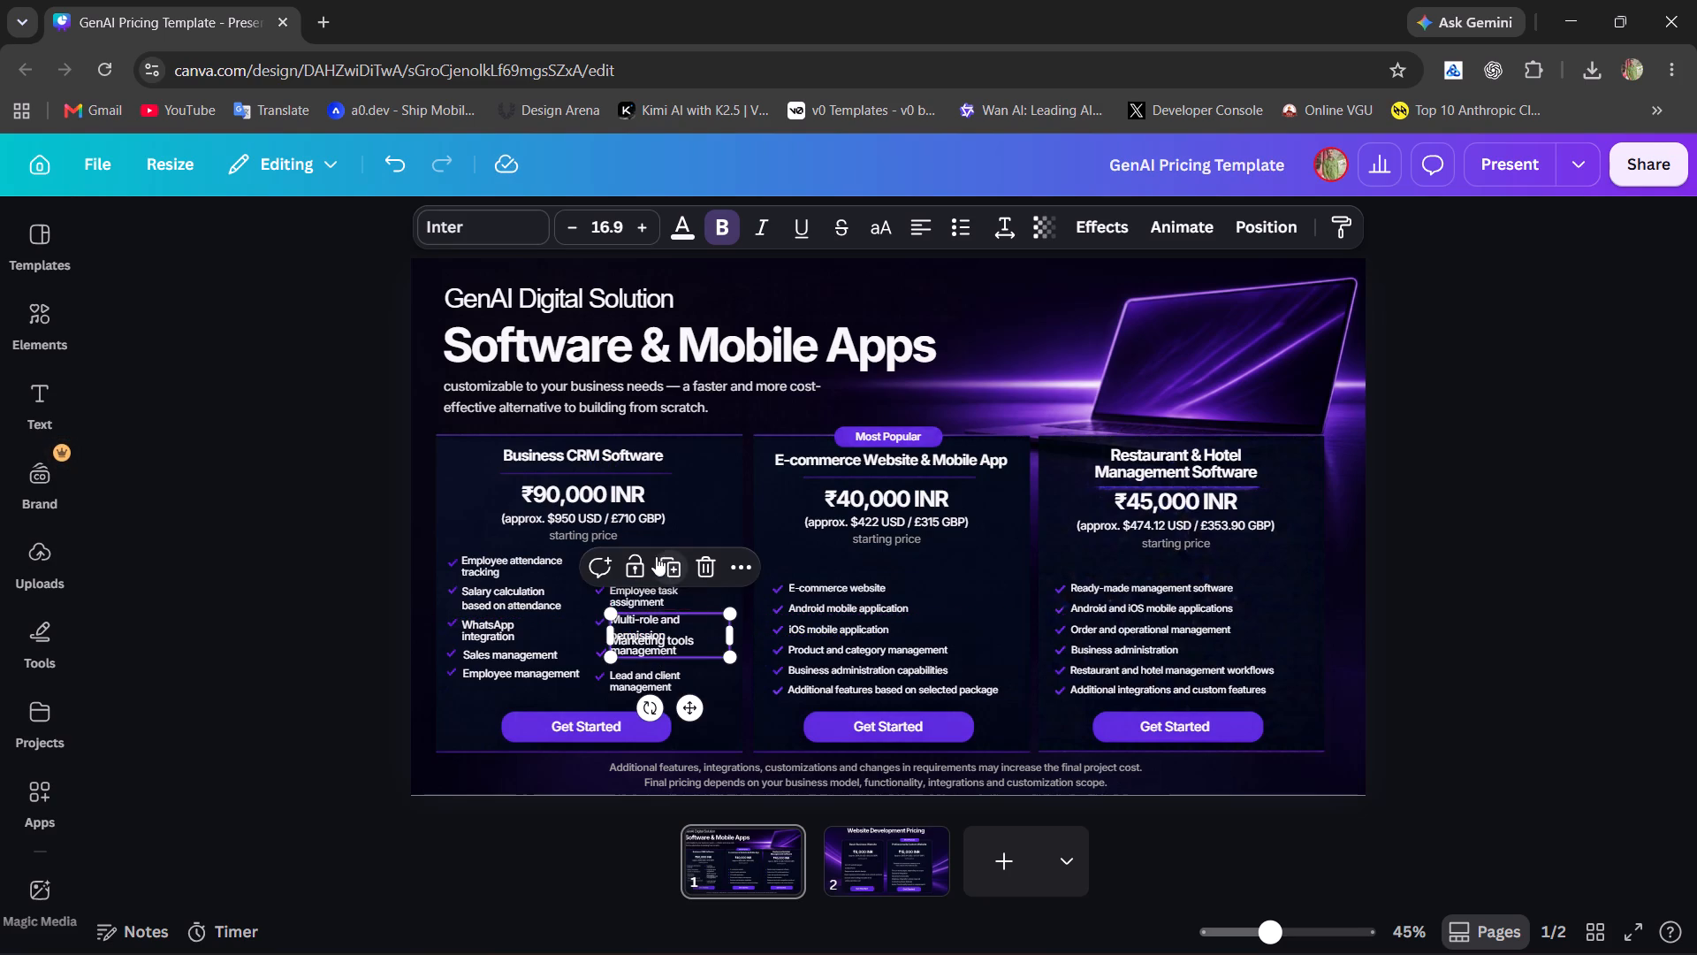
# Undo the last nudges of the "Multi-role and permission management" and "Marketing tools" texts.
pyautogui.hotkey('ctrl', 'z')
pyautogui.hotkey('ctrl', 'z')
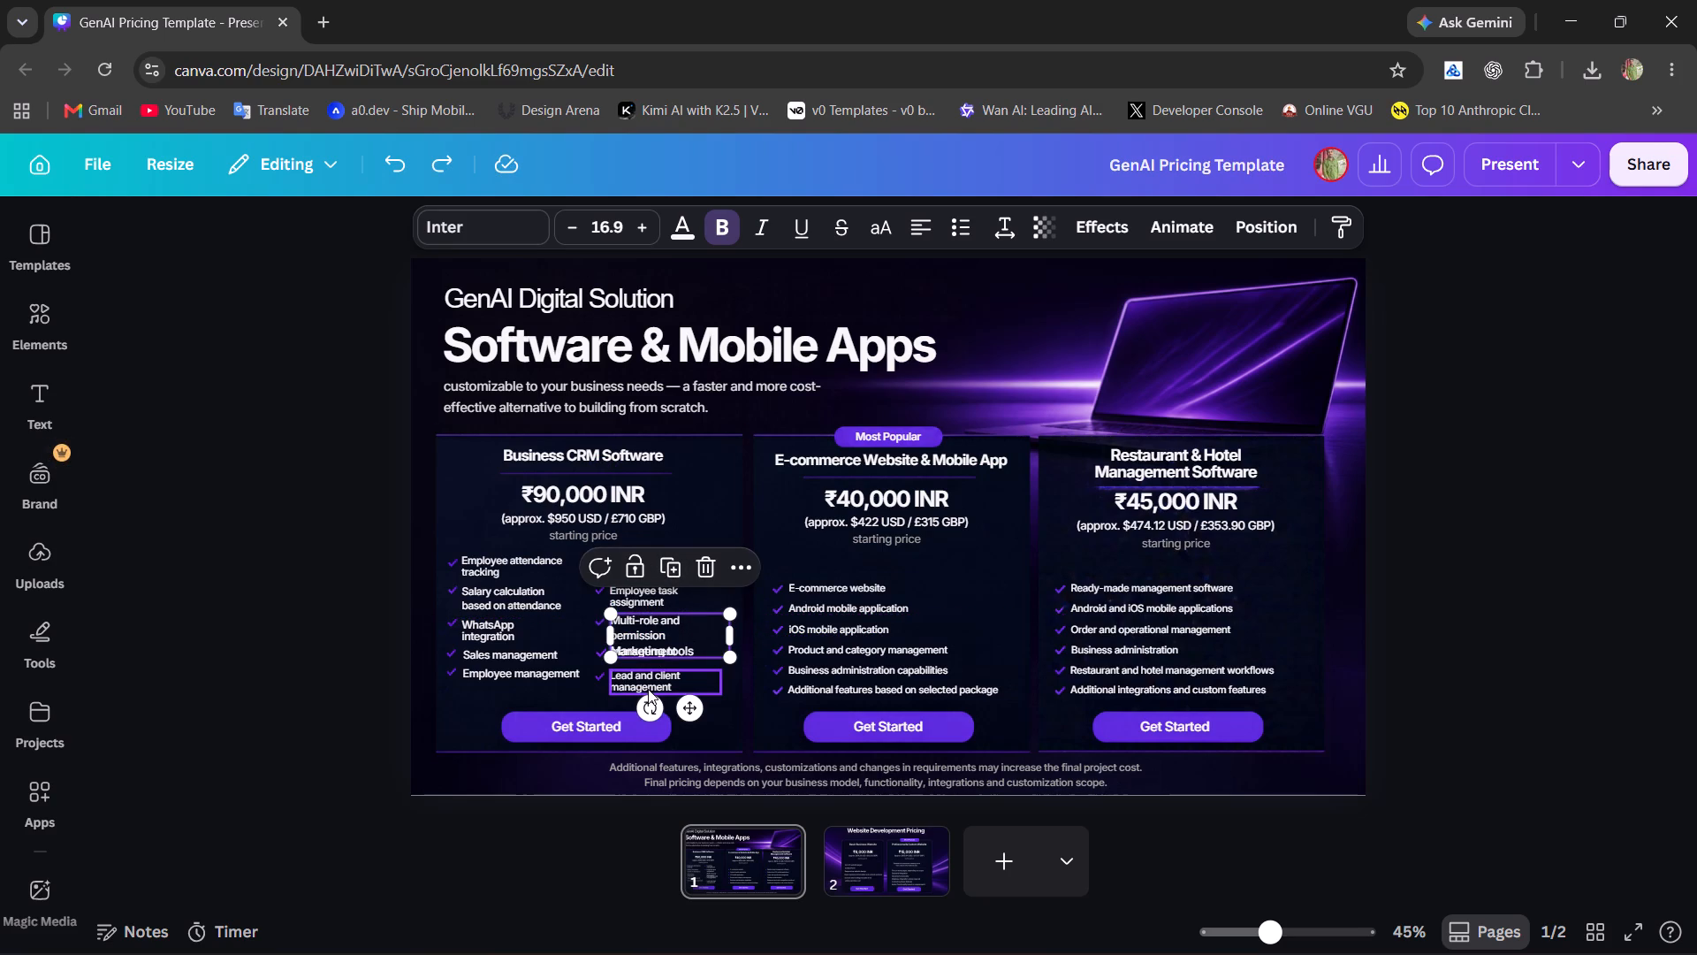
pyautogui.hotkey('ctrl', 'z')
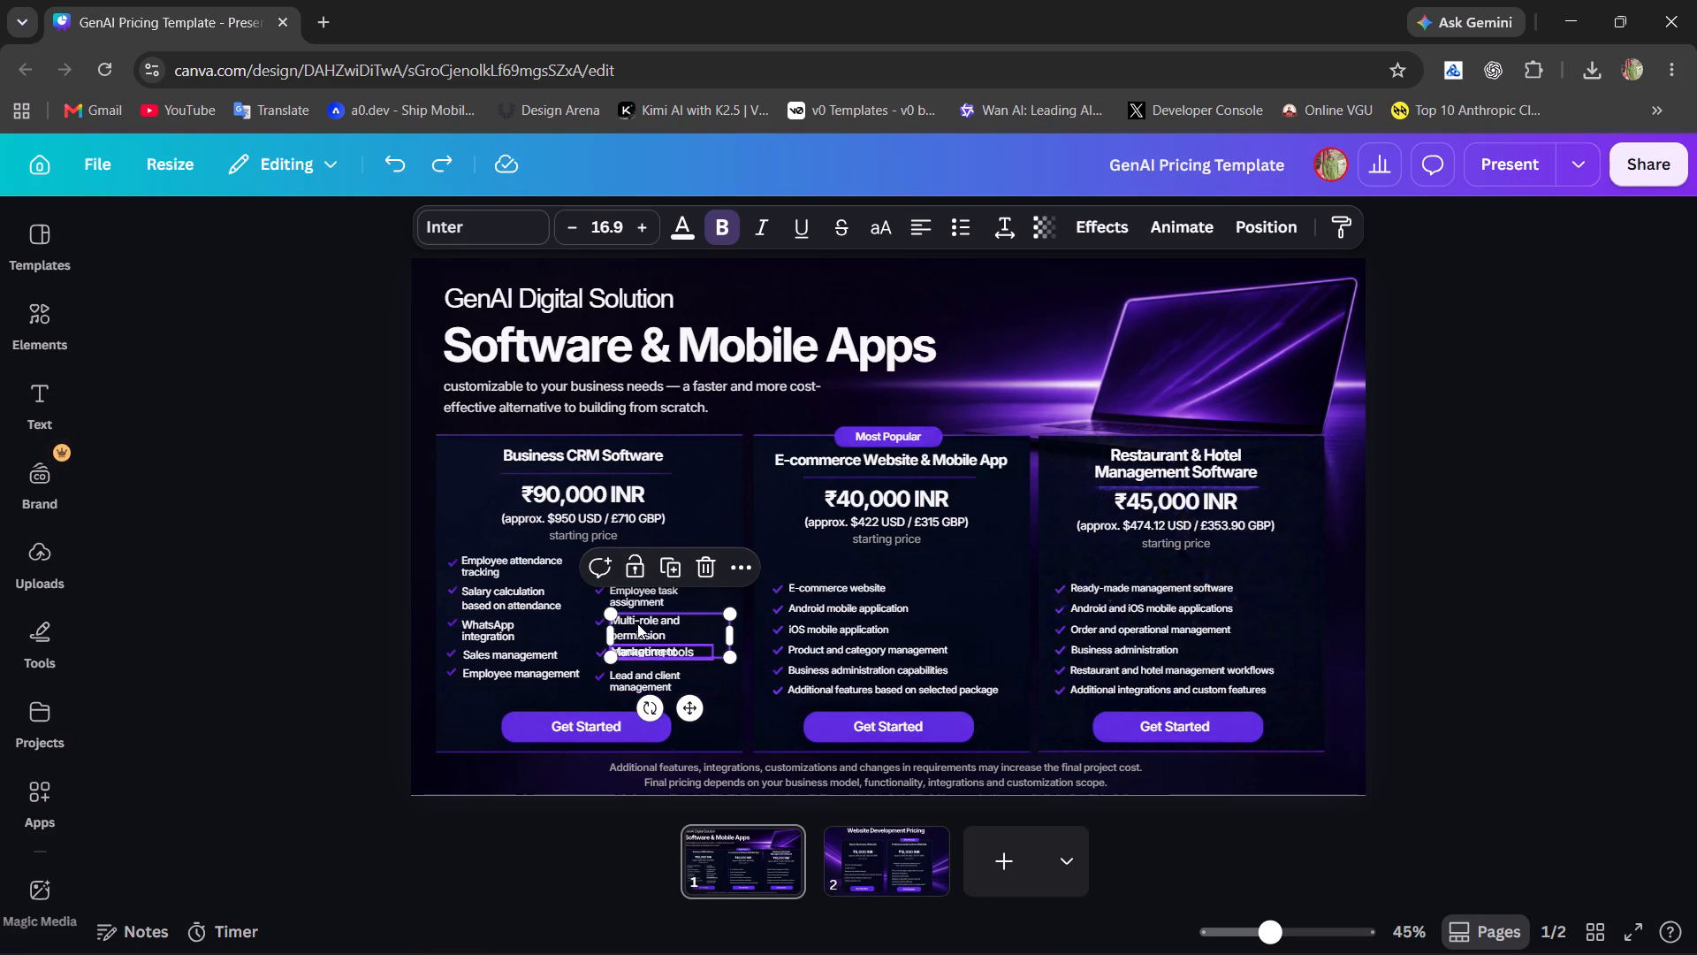
# Widen the "Inventory management", "Employee task assignment" and "Multi-role and permission management" text boxes together so the multi-role text fits on two lines.
pyautogui.keyDown('shift'); pyautogui.click(632, 592); pyautogui.keyUp('shift')
pyautogui.keyDown('shift'); pyautogui.click(632, 569); pyautogui.keyUp('shift')
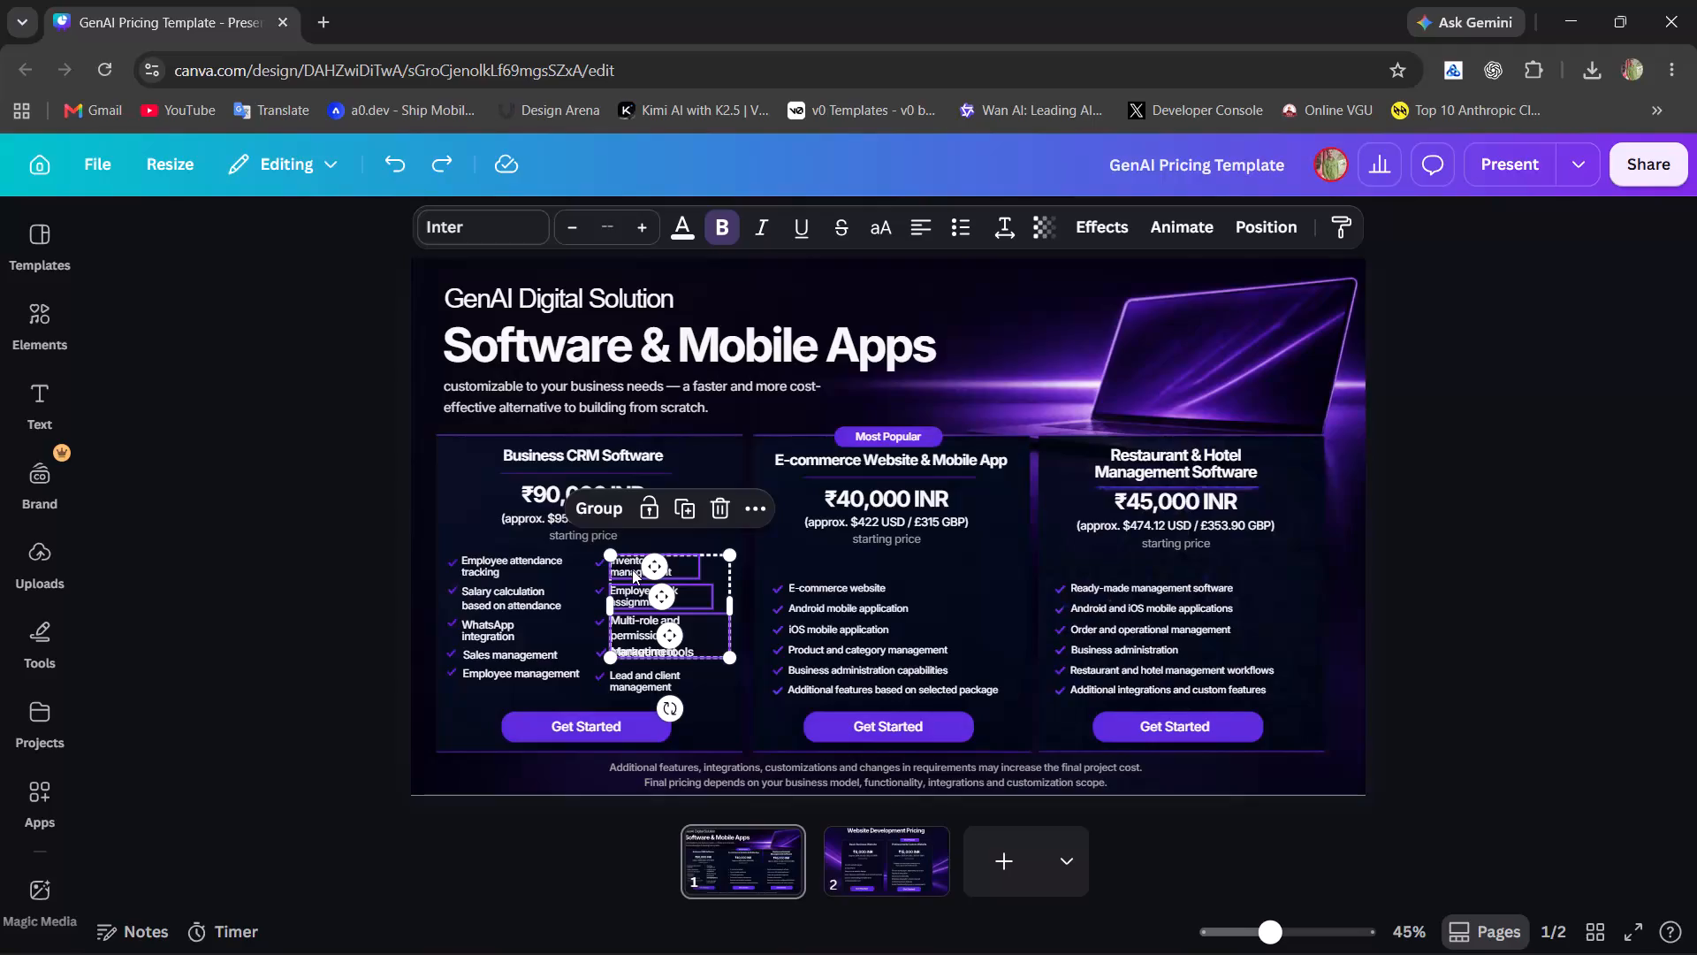
pyautogui.moveTo(727, 603); pyautogui.dragTo(743, 606)
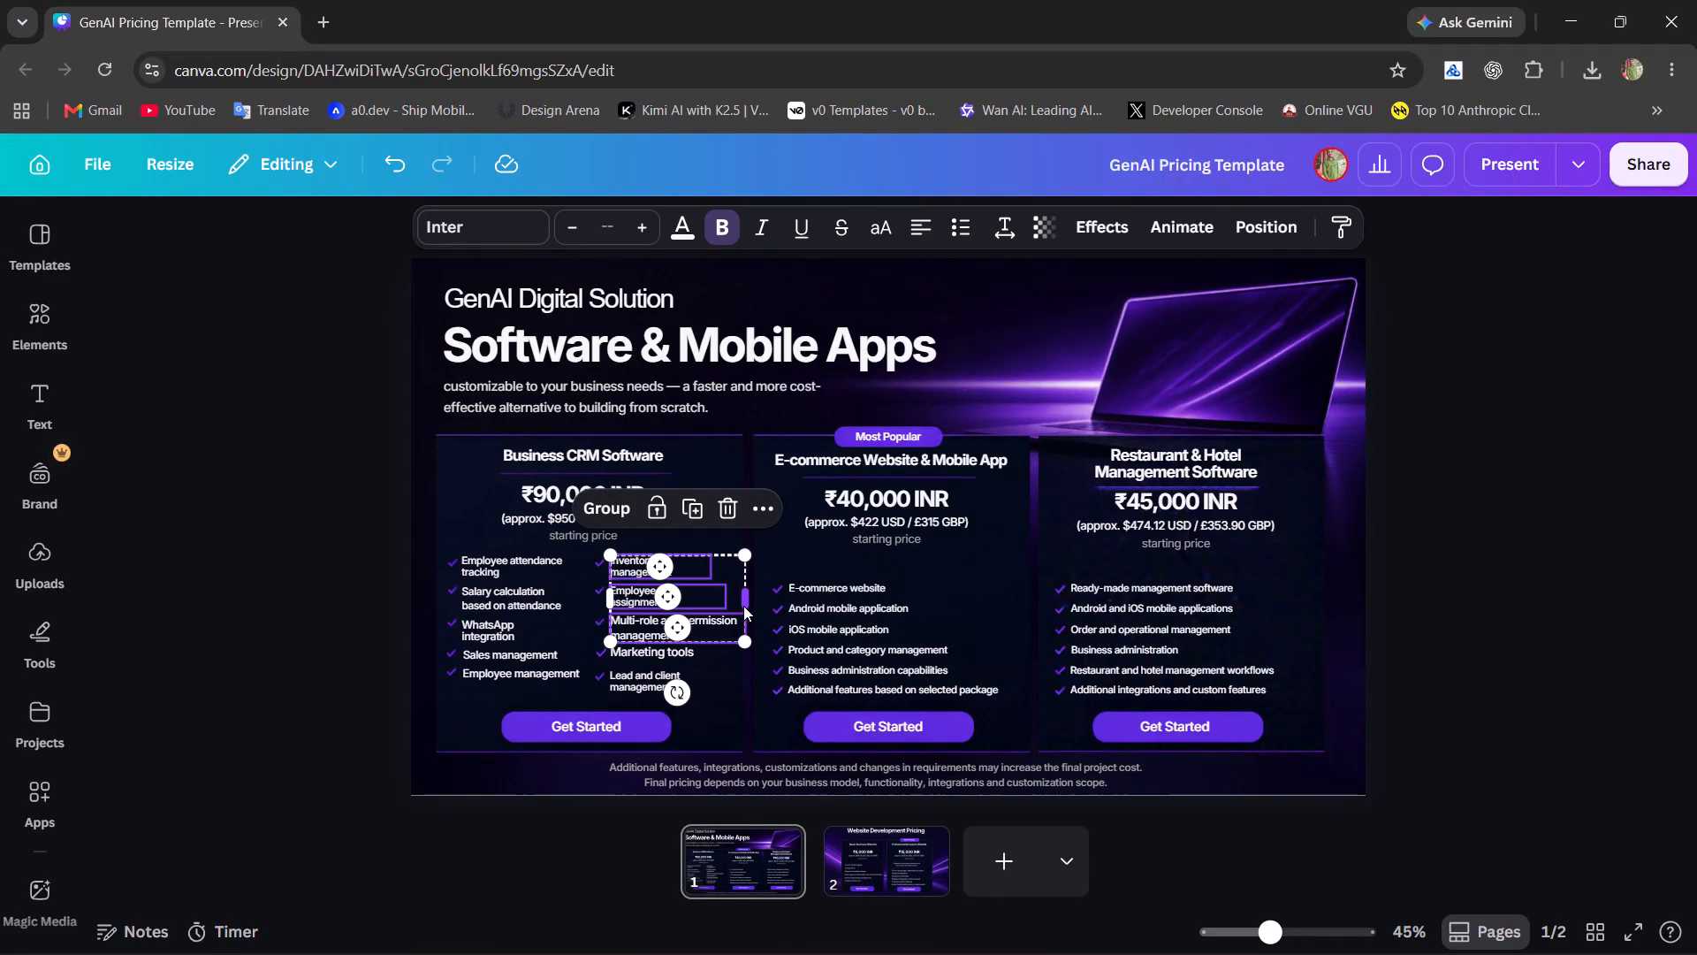
pyautogui.click(331, 806)
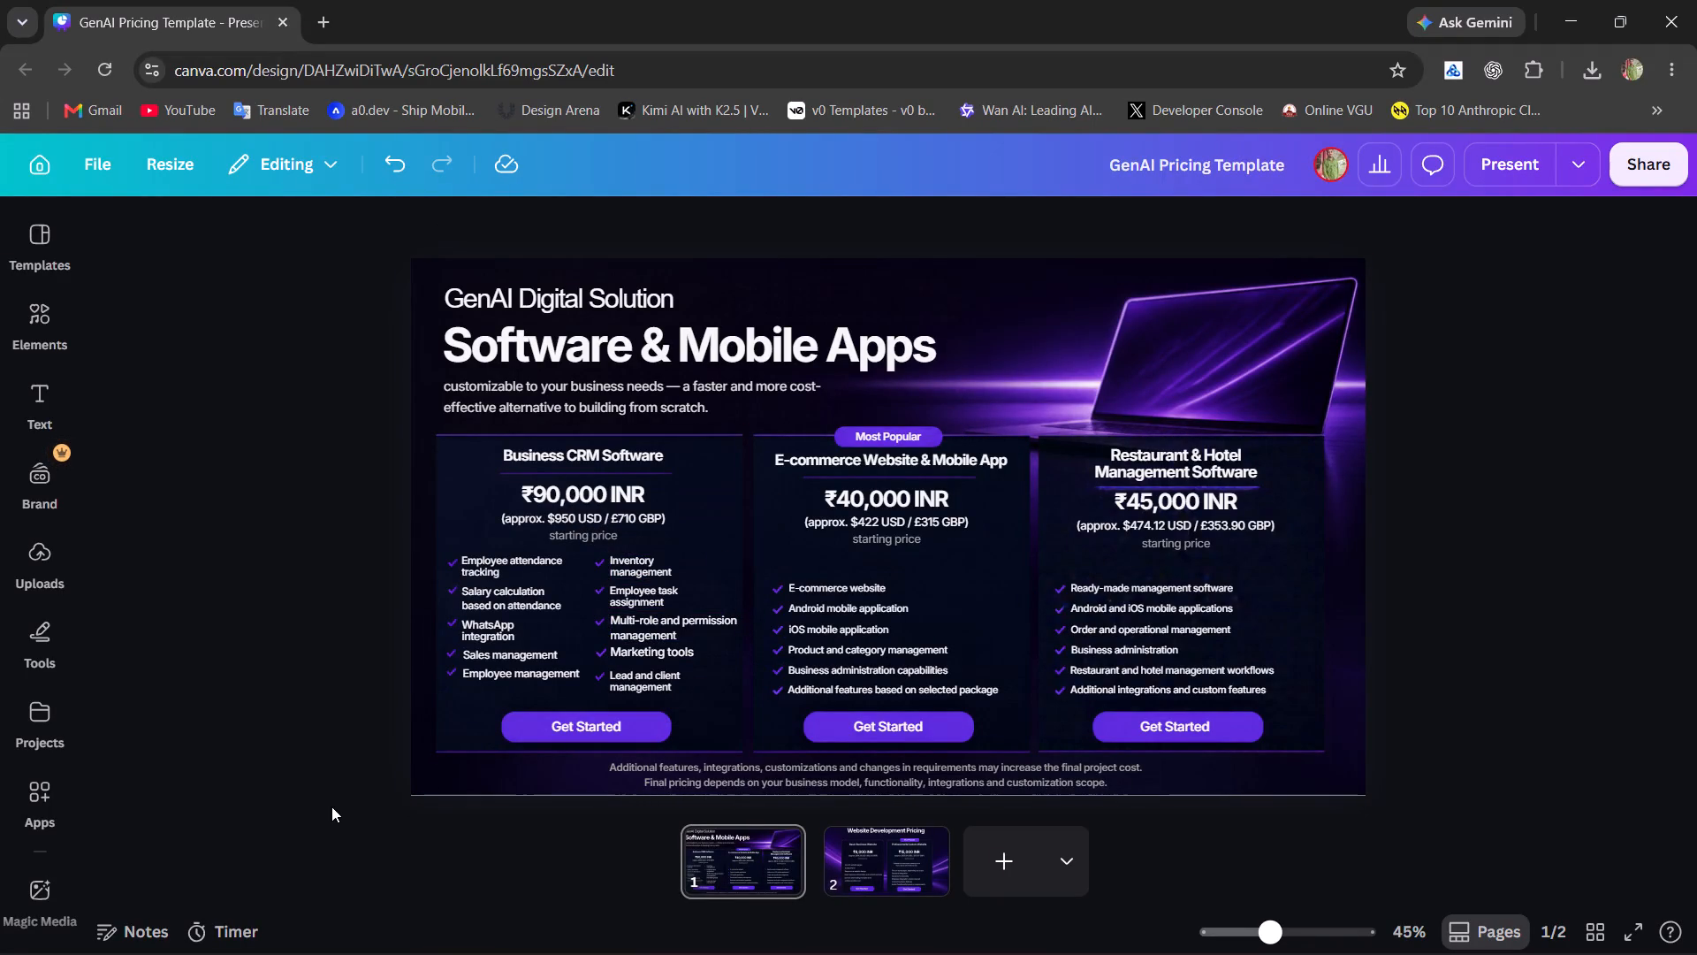
# Reduce the "Marketing tools" text's font size to 17.3.
pyautogui.click(668, 653)
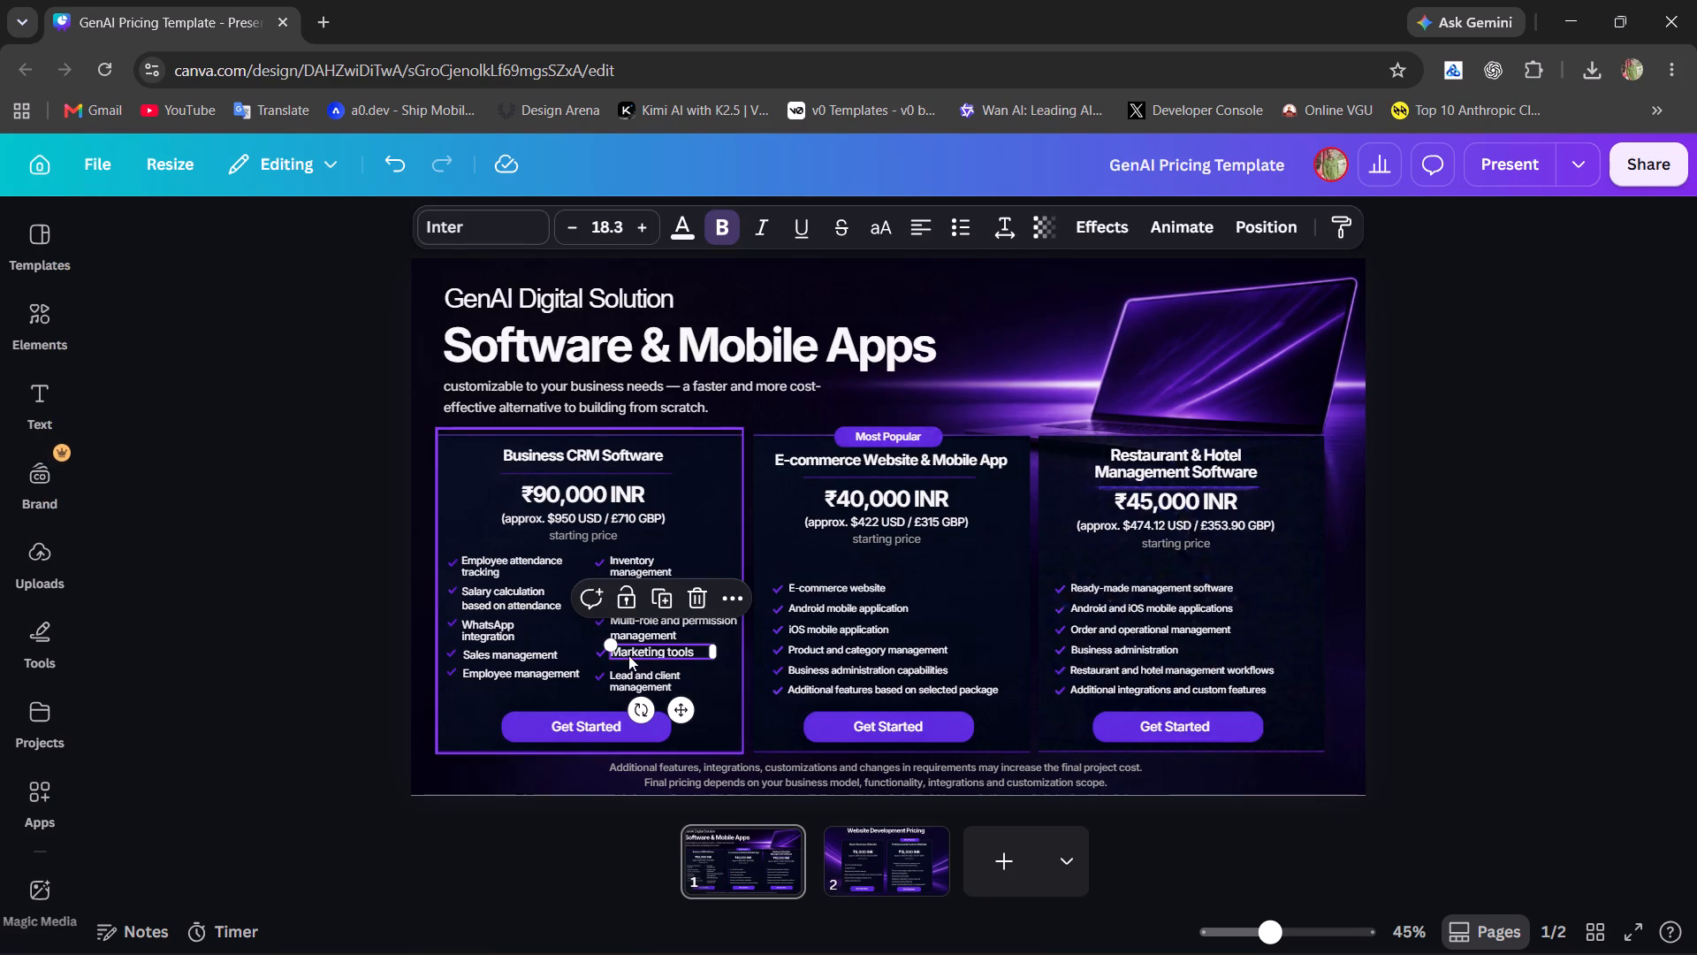
pyautogui.click(576, 228)
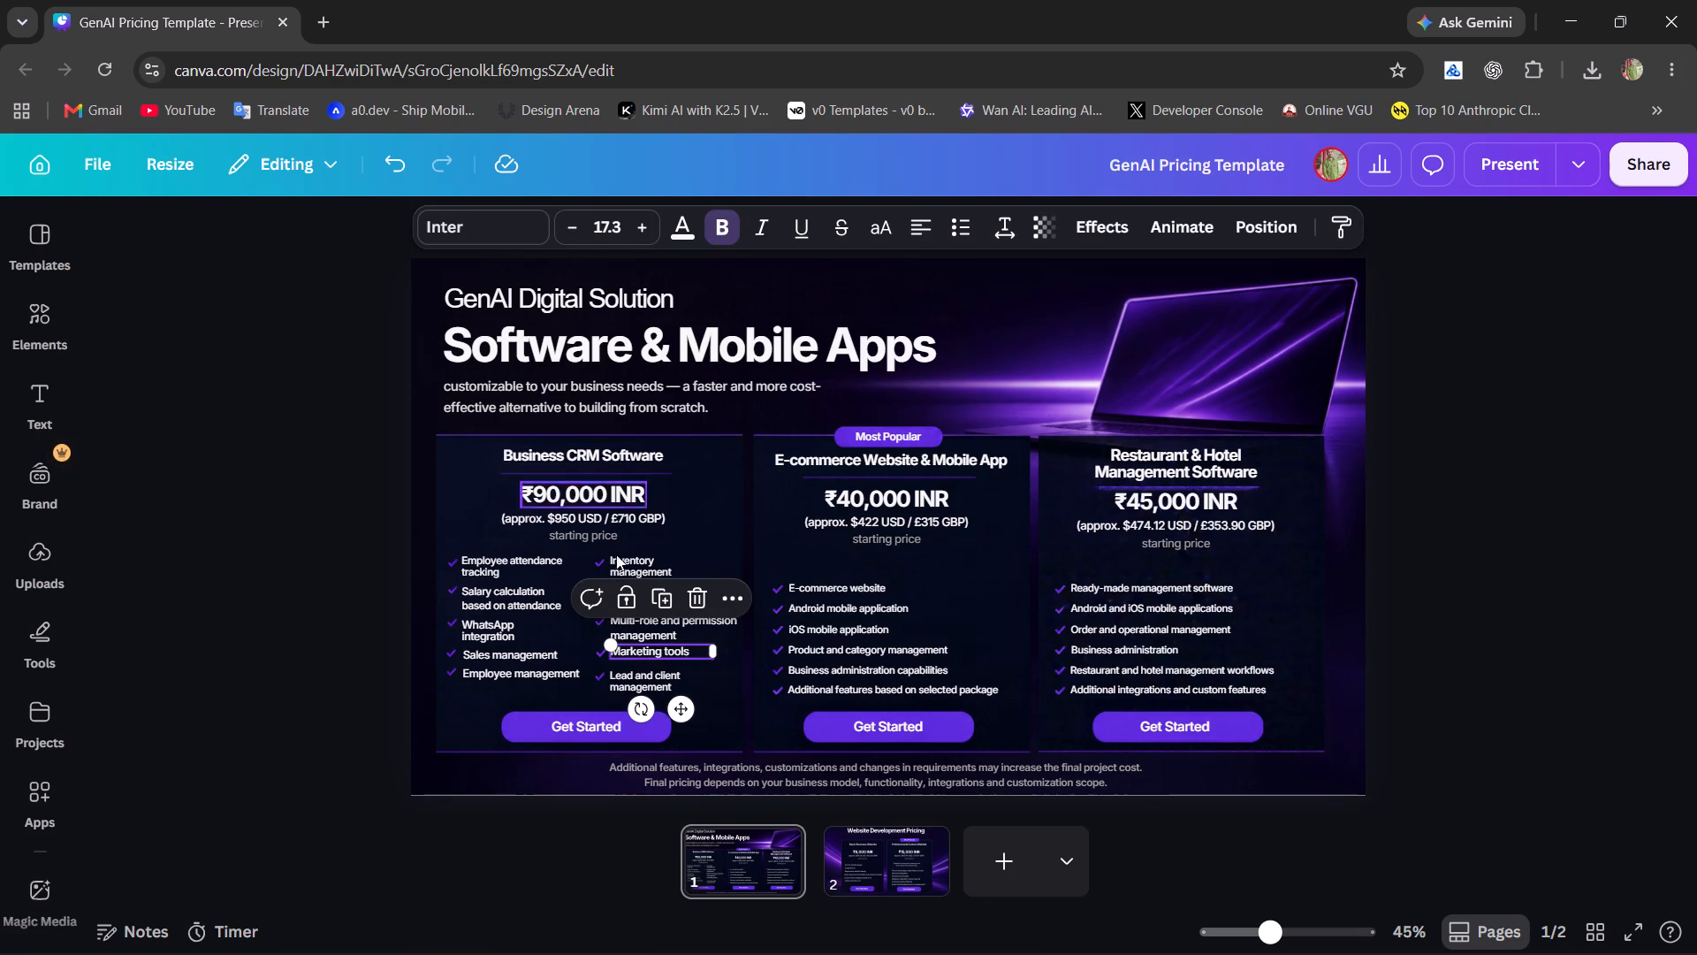
# Increase the font size of all five feature texts in the Business CRM card's second column together by one increment.
pyautogui.click(620, 674)
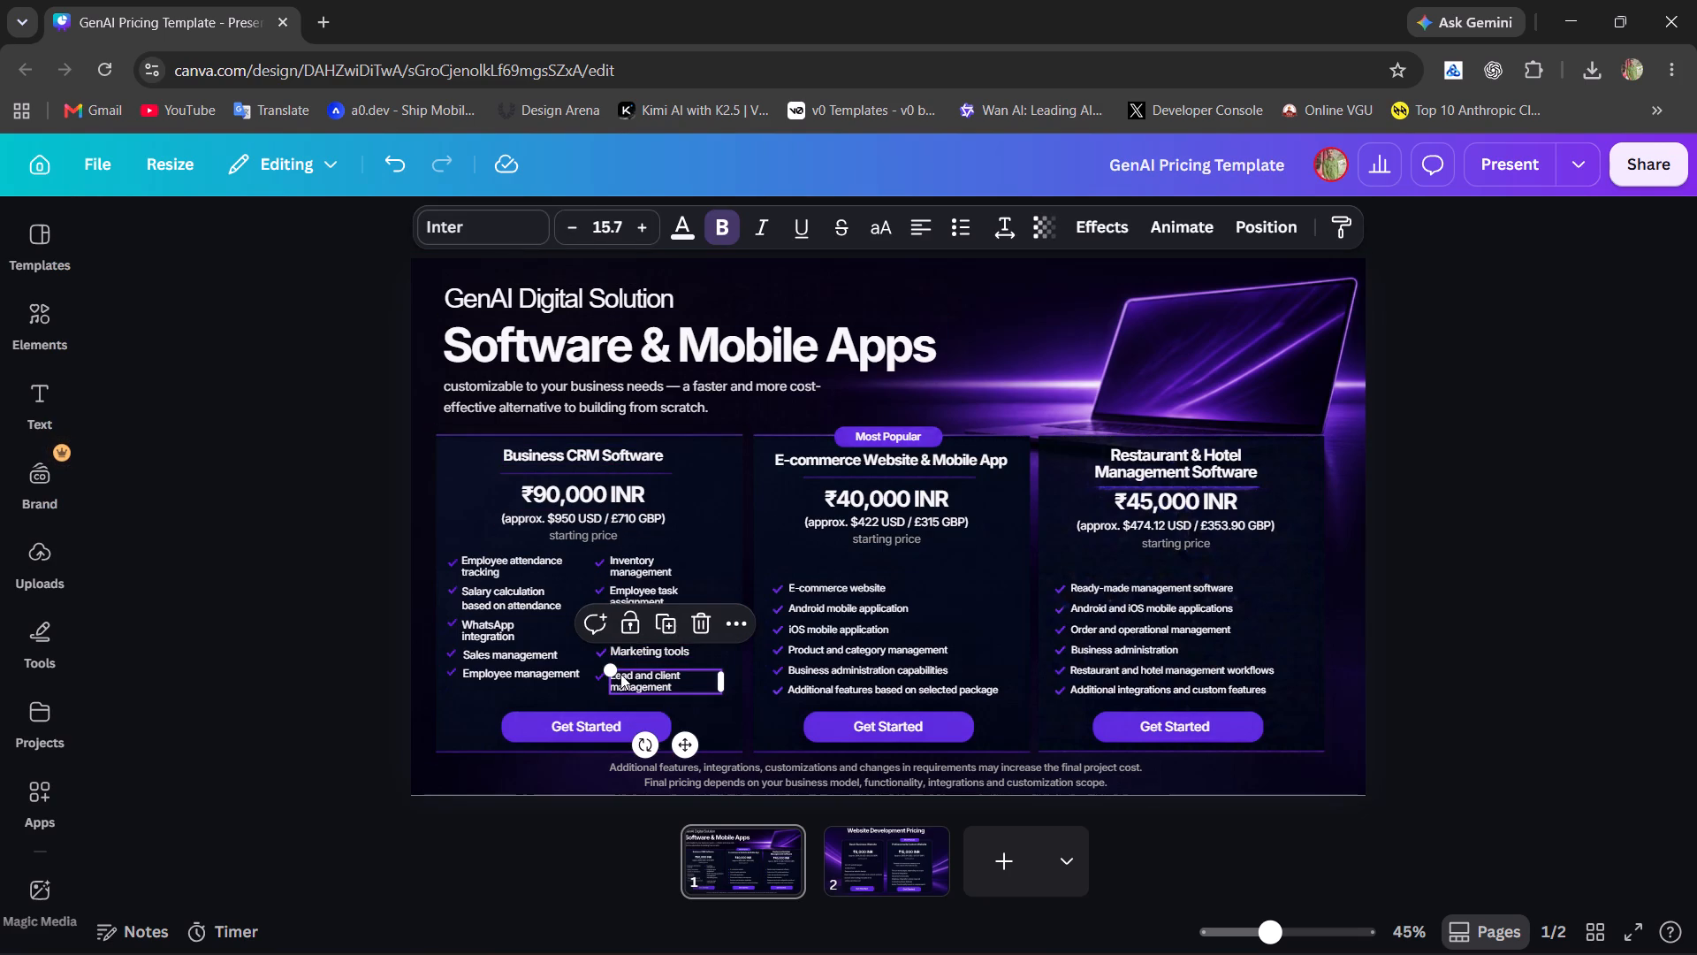
pyautogui.keyDown('shift'); pyautogui.click(622, 653); pyautogui.keyUp('shift')
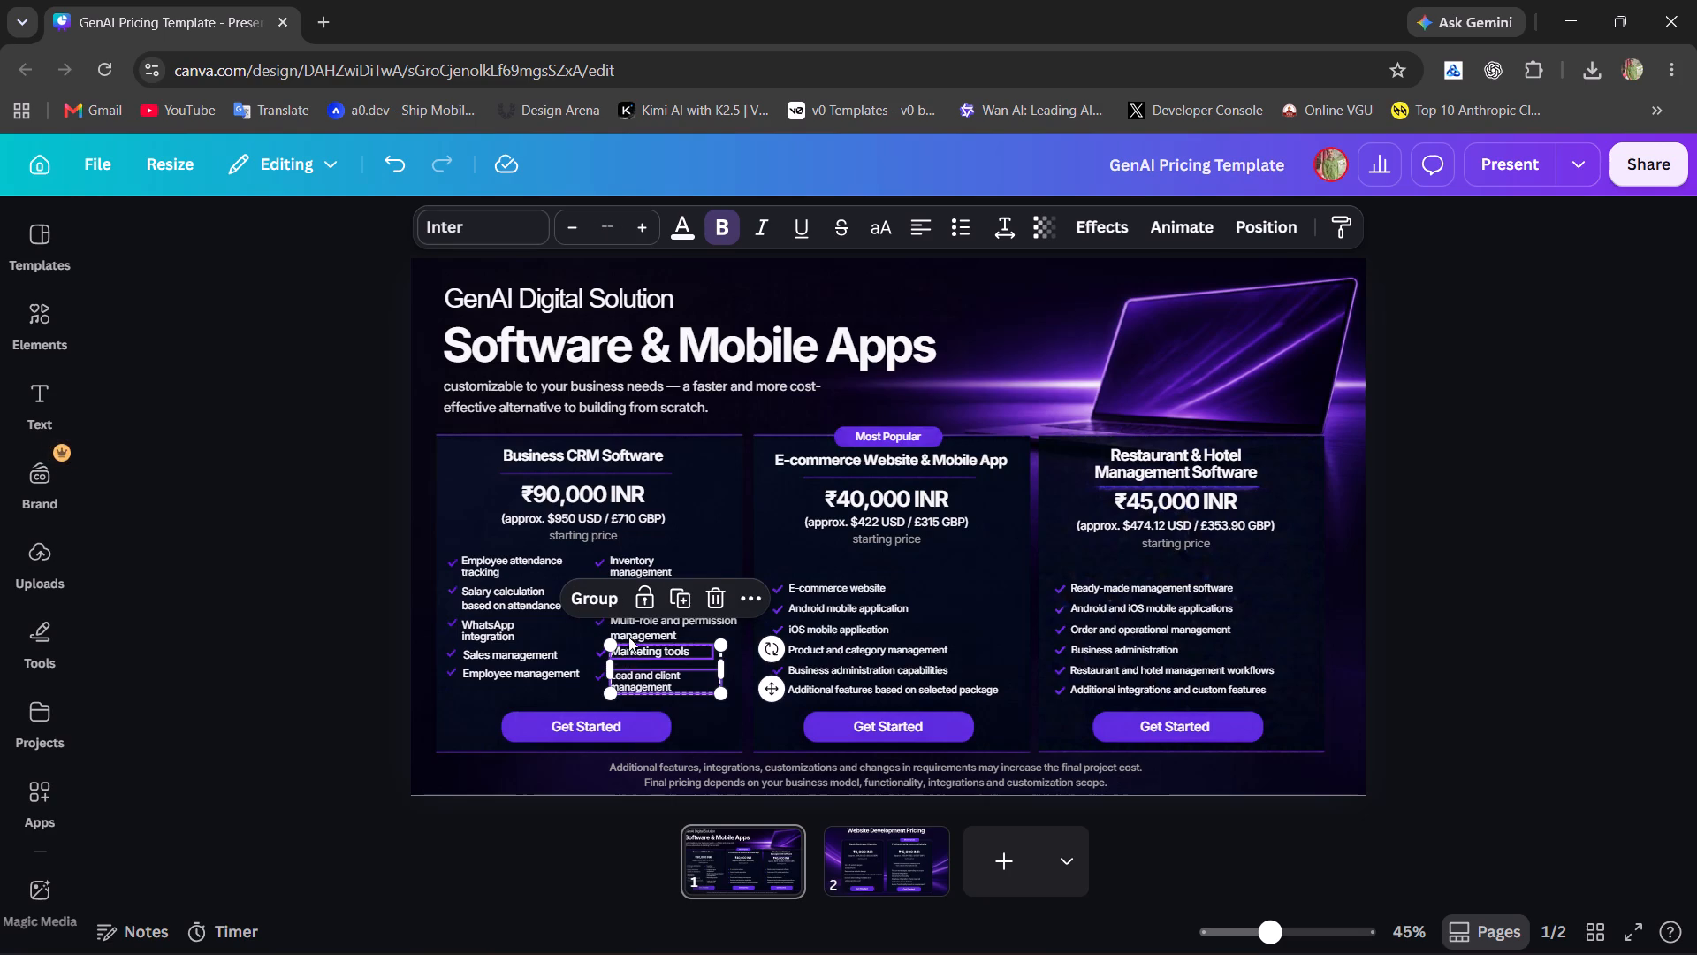
pyautogui.keyDown('shift'); pyautogui.click(636, 626); pyautogui.keyUp('shift')
pyautogui.keyDown('shift'); pyautogui.click(636, 598); pyautogui.keyUp('shift')
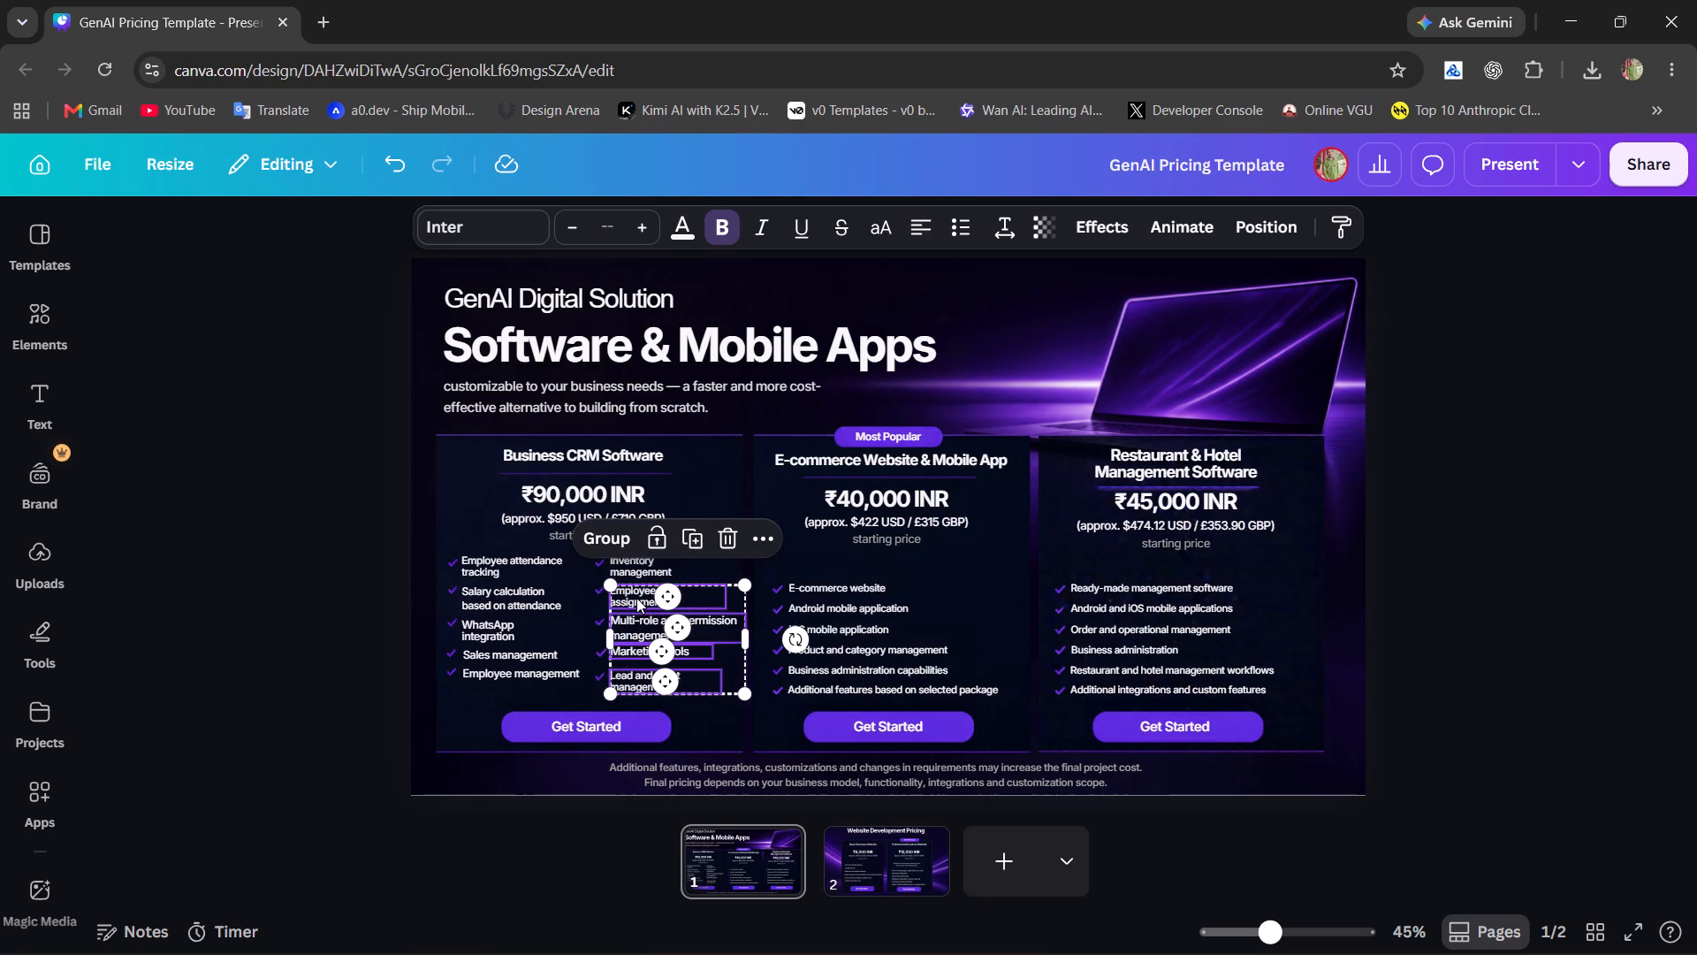
pyautogui.keyDown('shift'); pyautogui.click(636, 565); pyautogui.keyUp('shift')
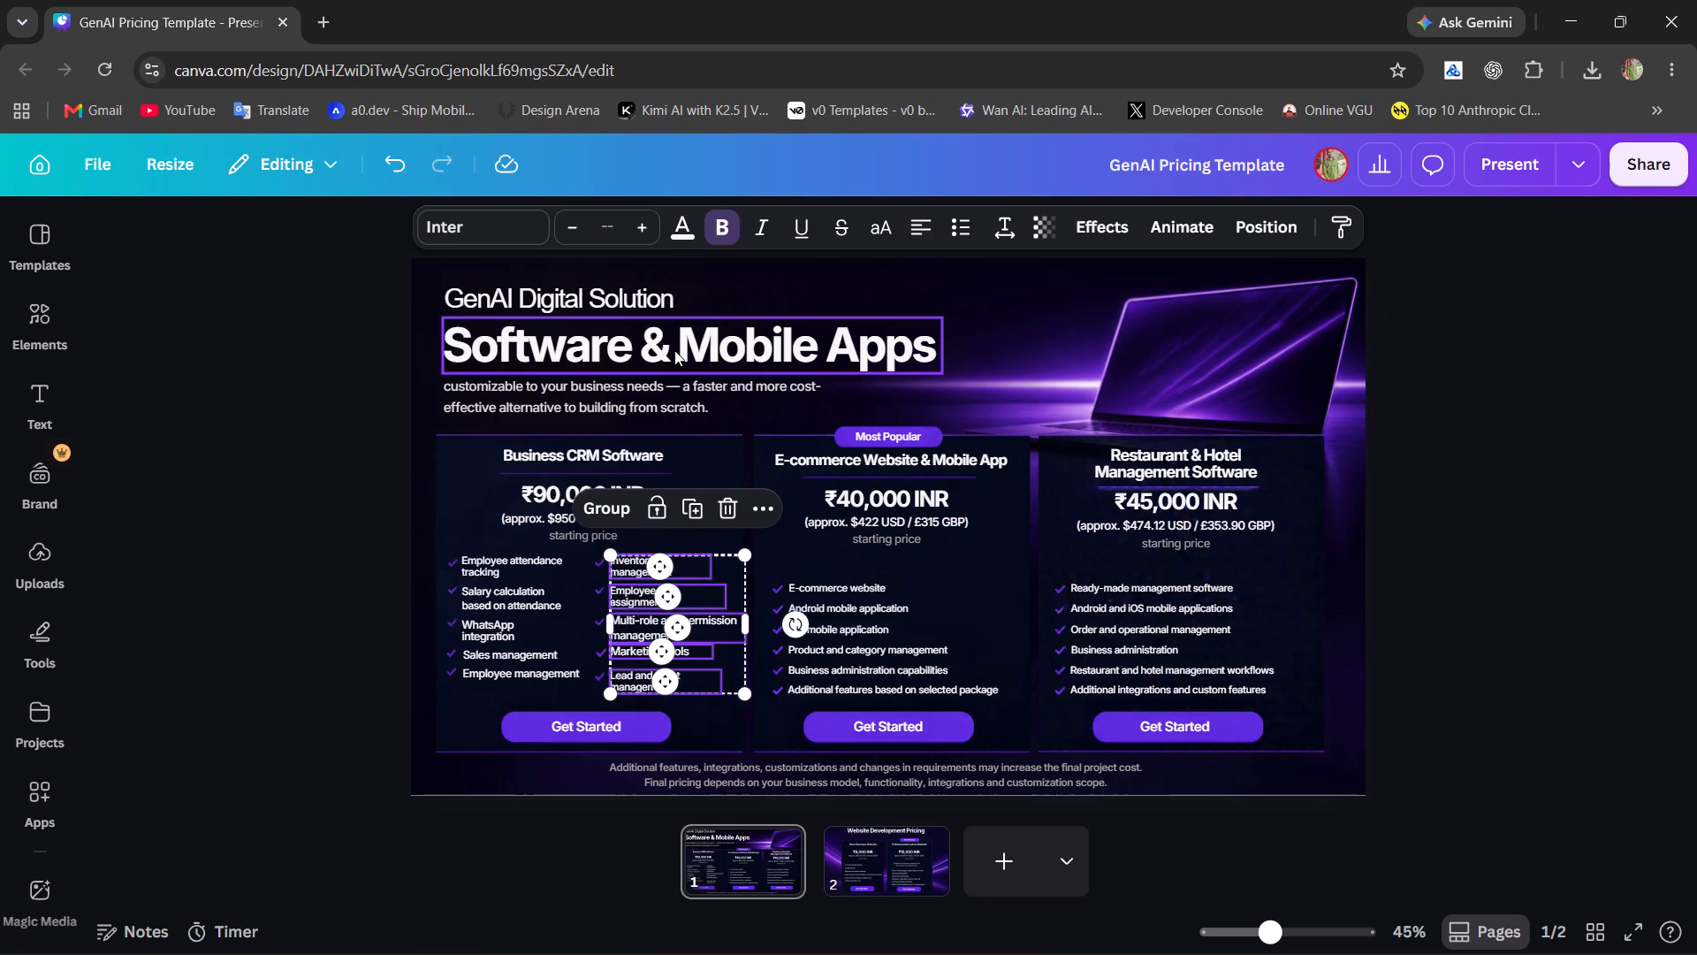
pyautogui.click(634, 231)
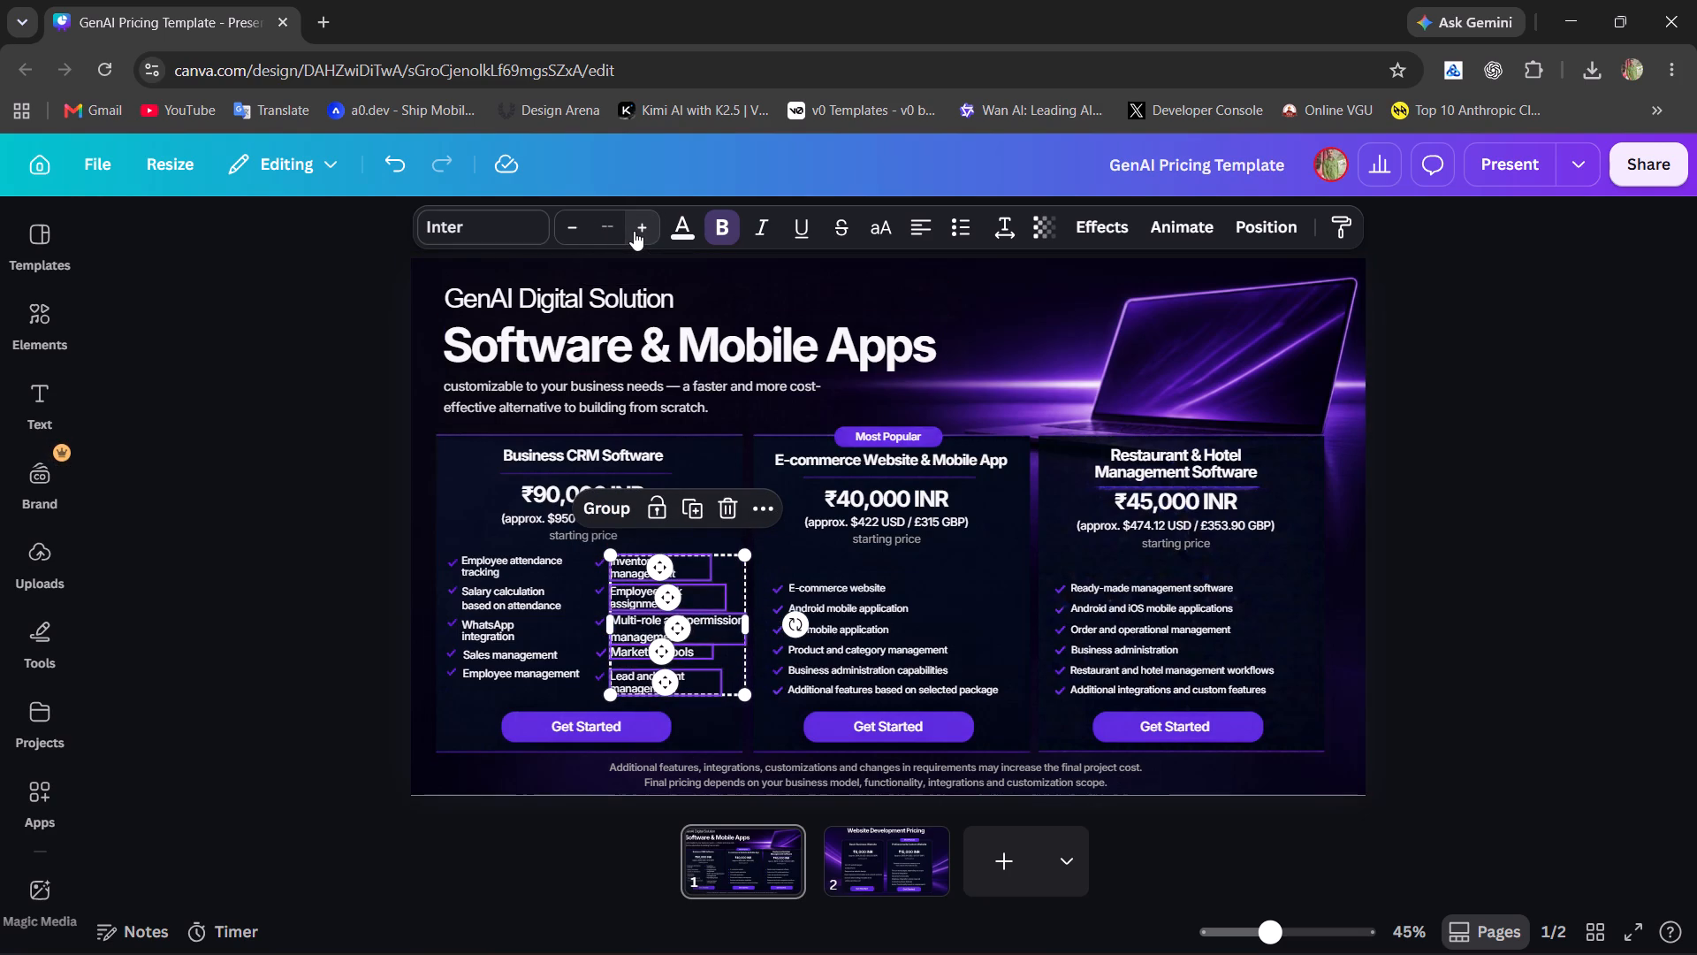
pyautogui.click(388, 697)
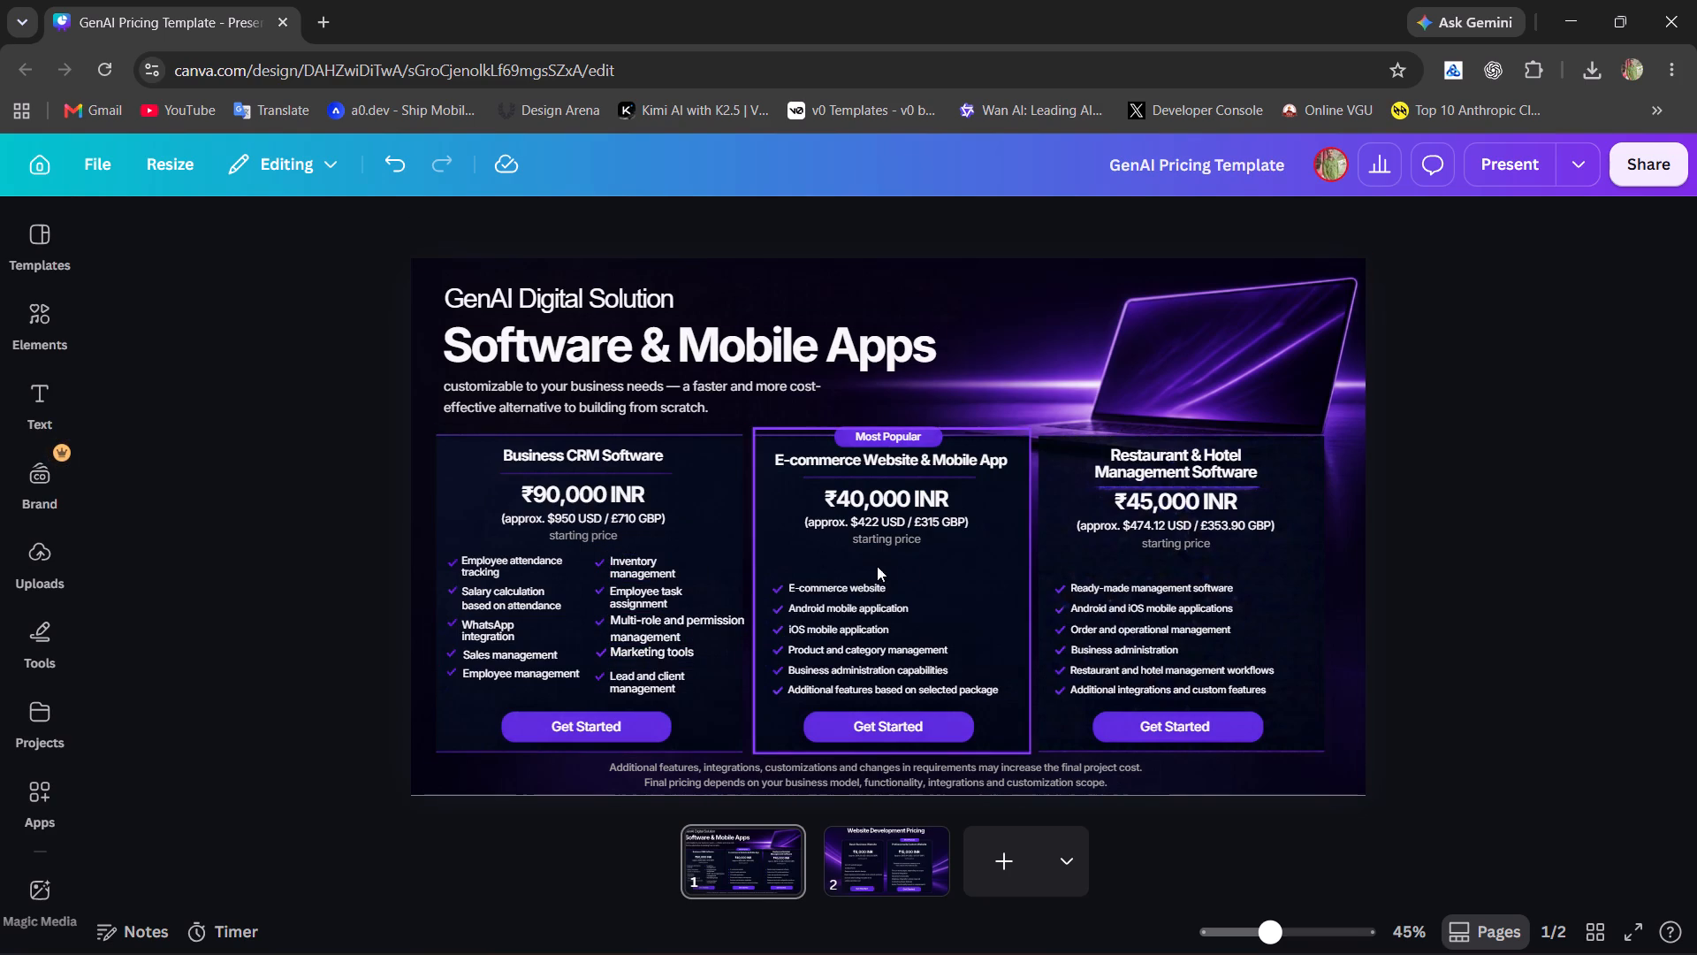
# Increase the font size of the six feature texts in the E-commerce Website & Mobile App card to 17.3.
pyautogui.click(843, 587)
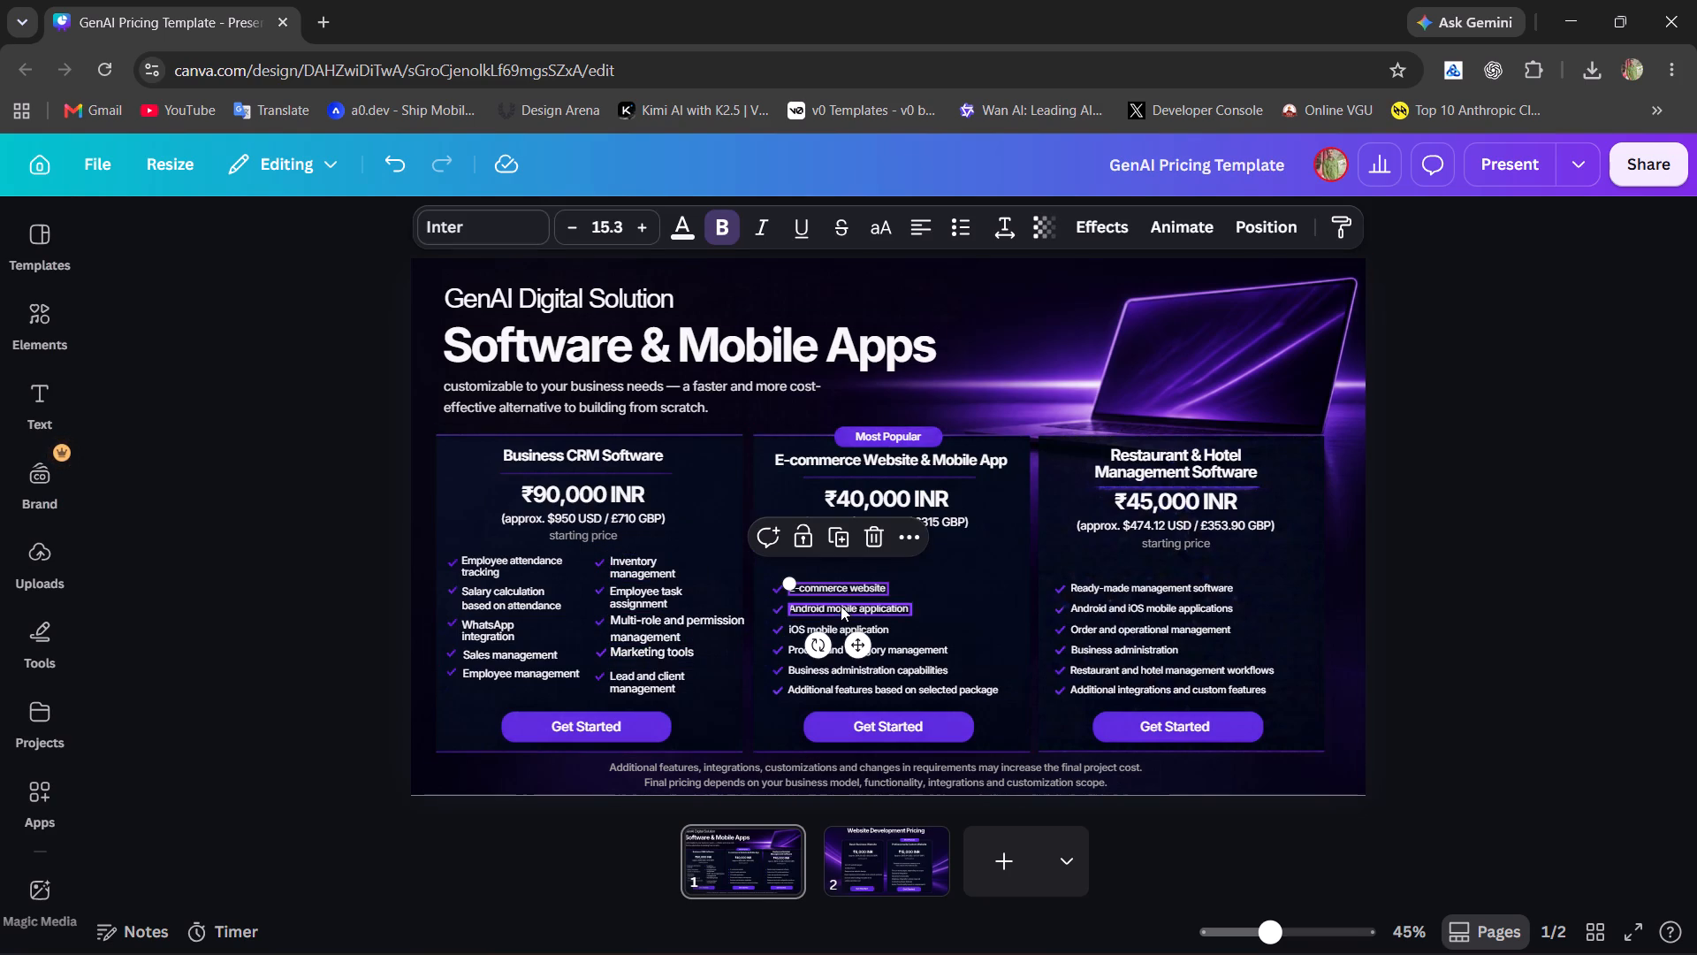
pyautogui.keyDown('shift'); pyautogui.click(841, 606); pyautogui.keyUp('shift')
pyautogui.keyDown('shift'); pyautogui.click(841, 632); pyautogui.keyUp('shift')
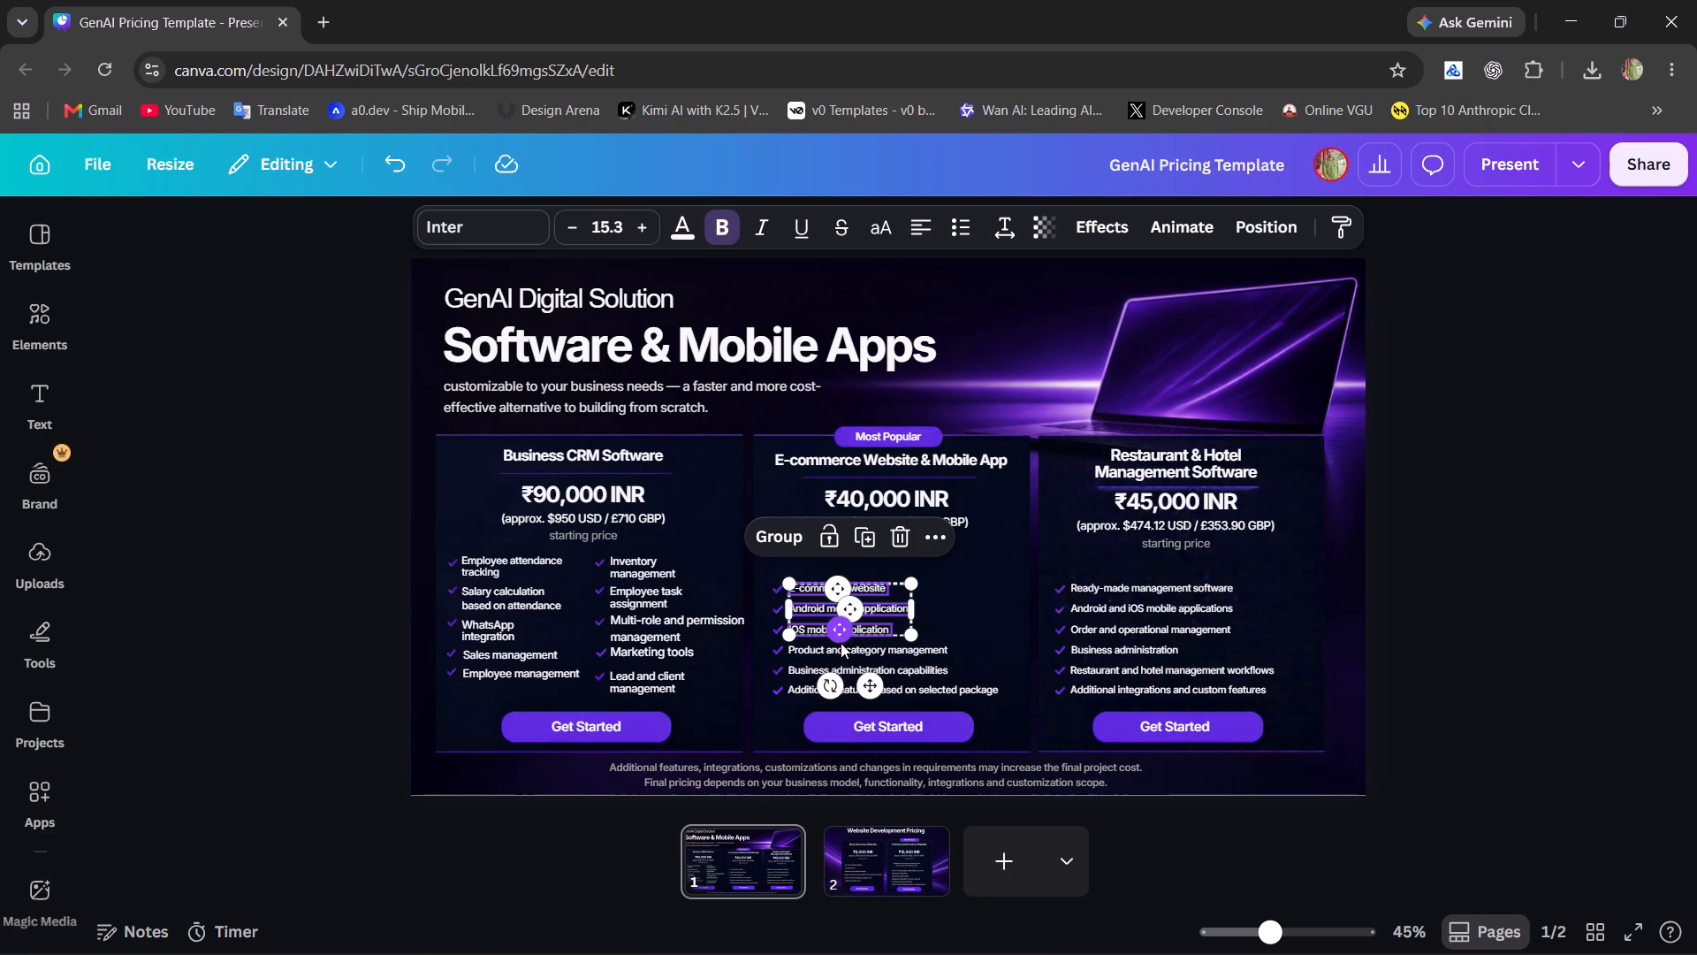
pyautogui.keyDown('shift'); pyautogui.click(839, 651); pyautogui.keyUp('shift')
pyautogui.keyDown('shift'); pyautogui.click(839, 672); pyautogui.keyUp('shift')
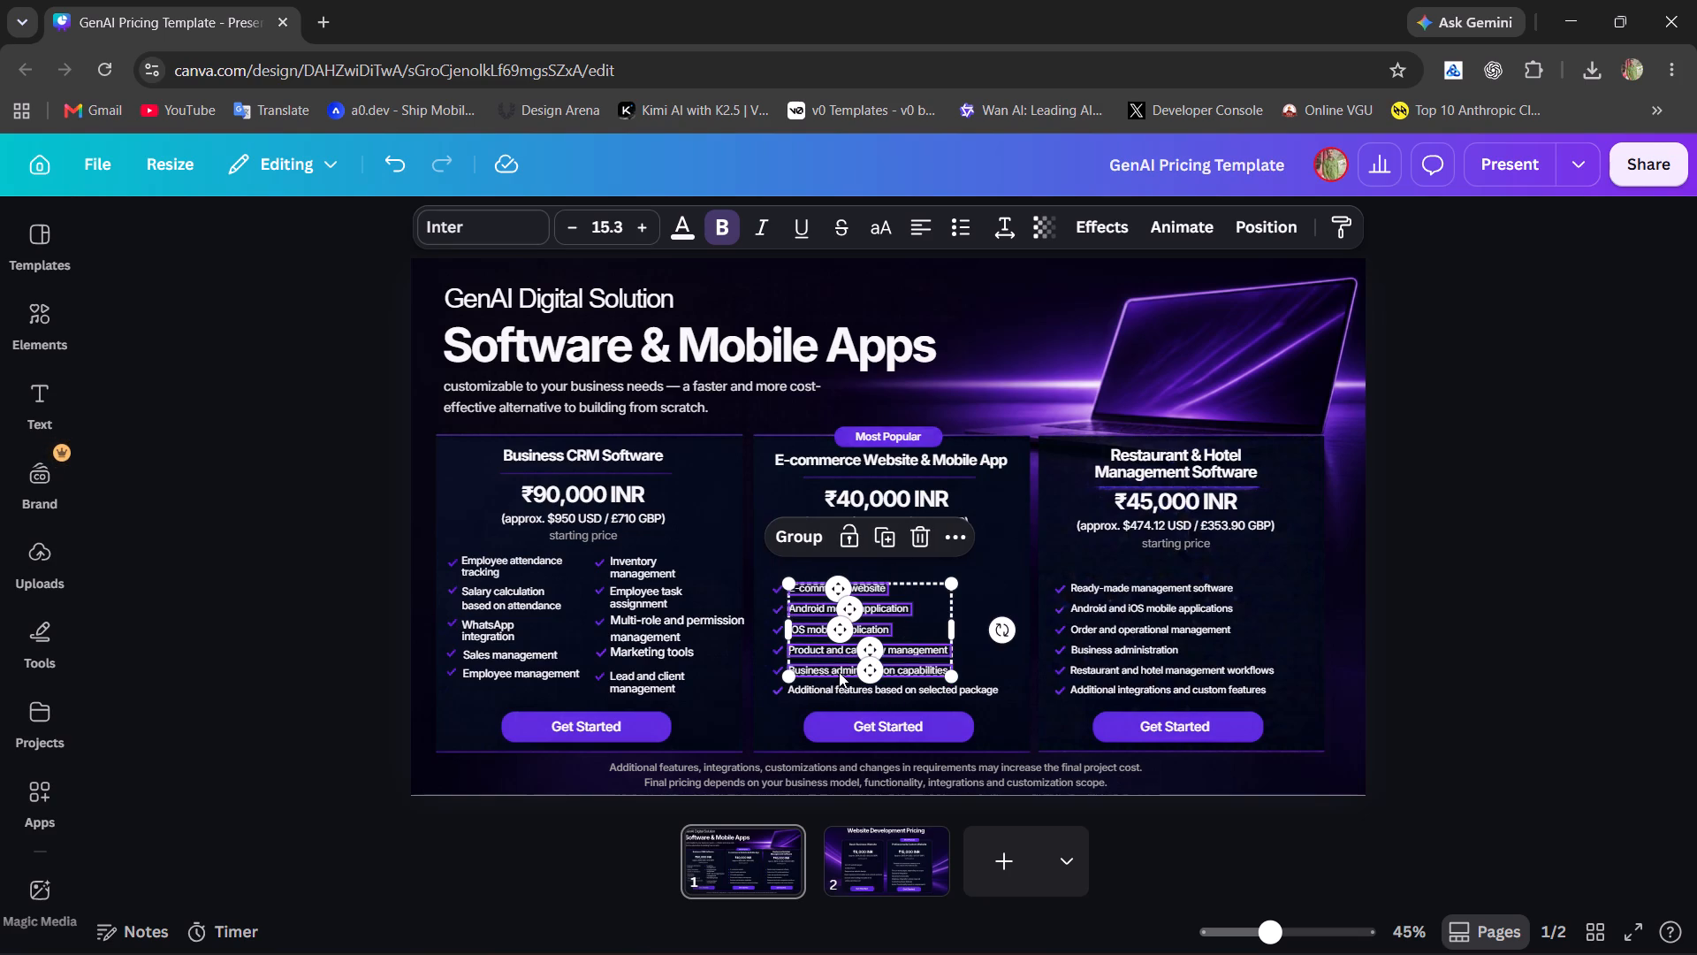
pyautogui.keyDown('shift'); pyautogui.click(838, 683); pyautogui.keyUp('shift')
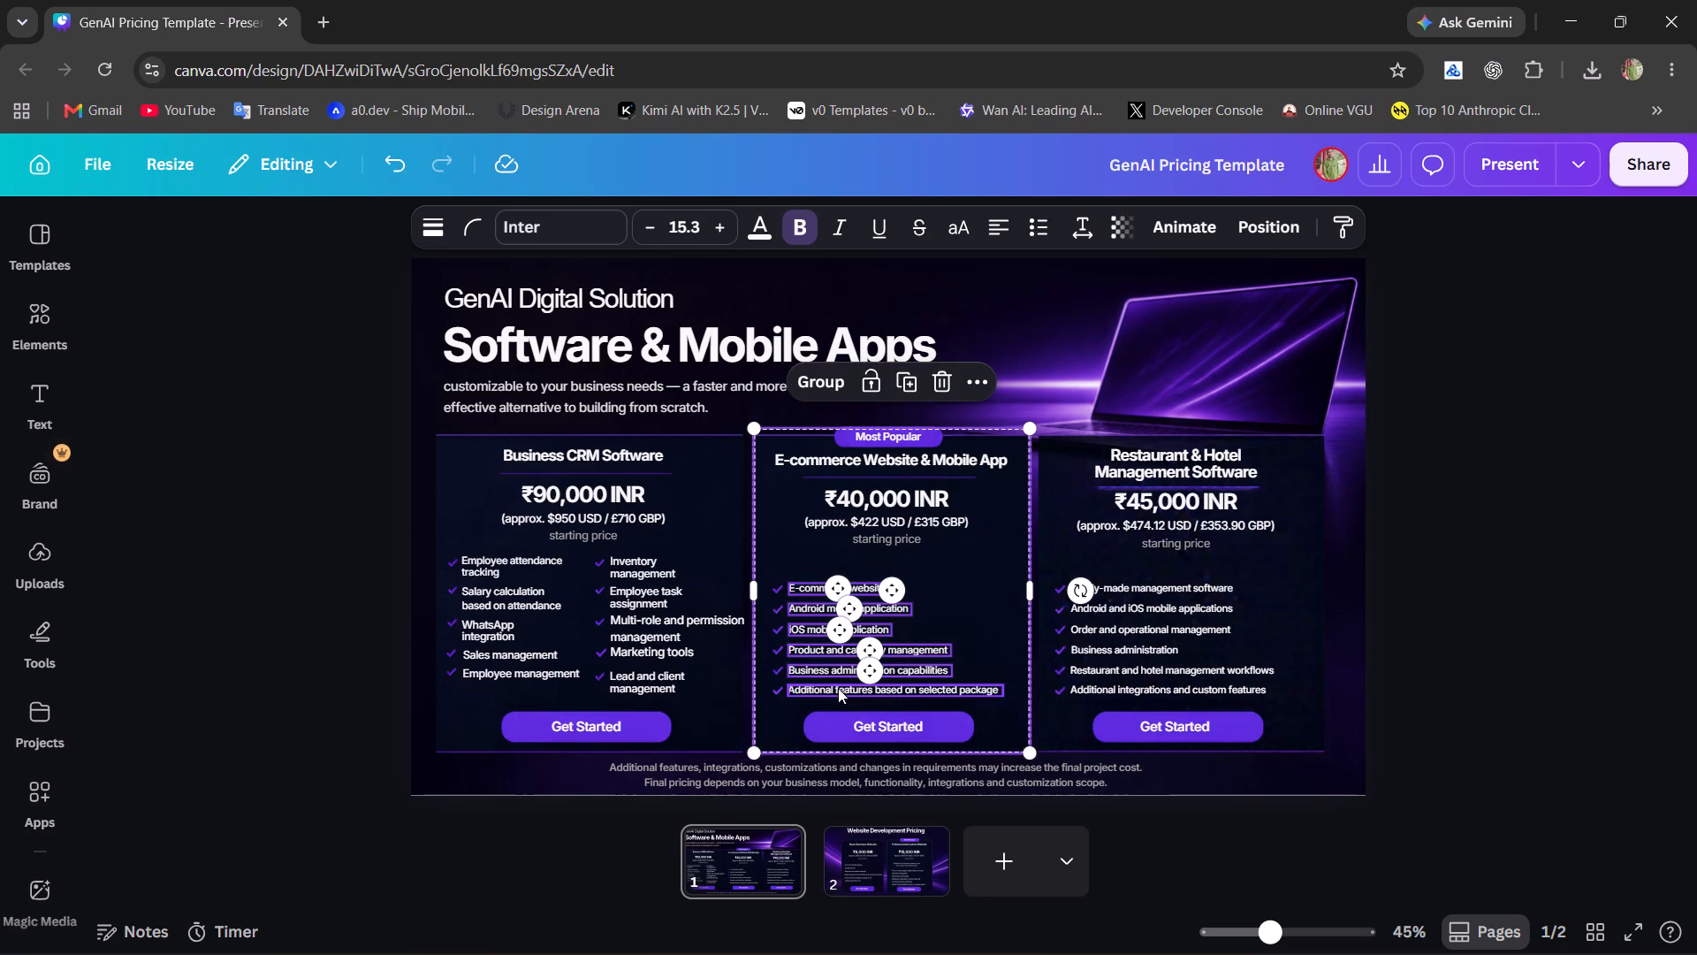
pyautogui.keyDown('shift'); pyautogui.click(837, 689); pyautogui.keyUp('shift')
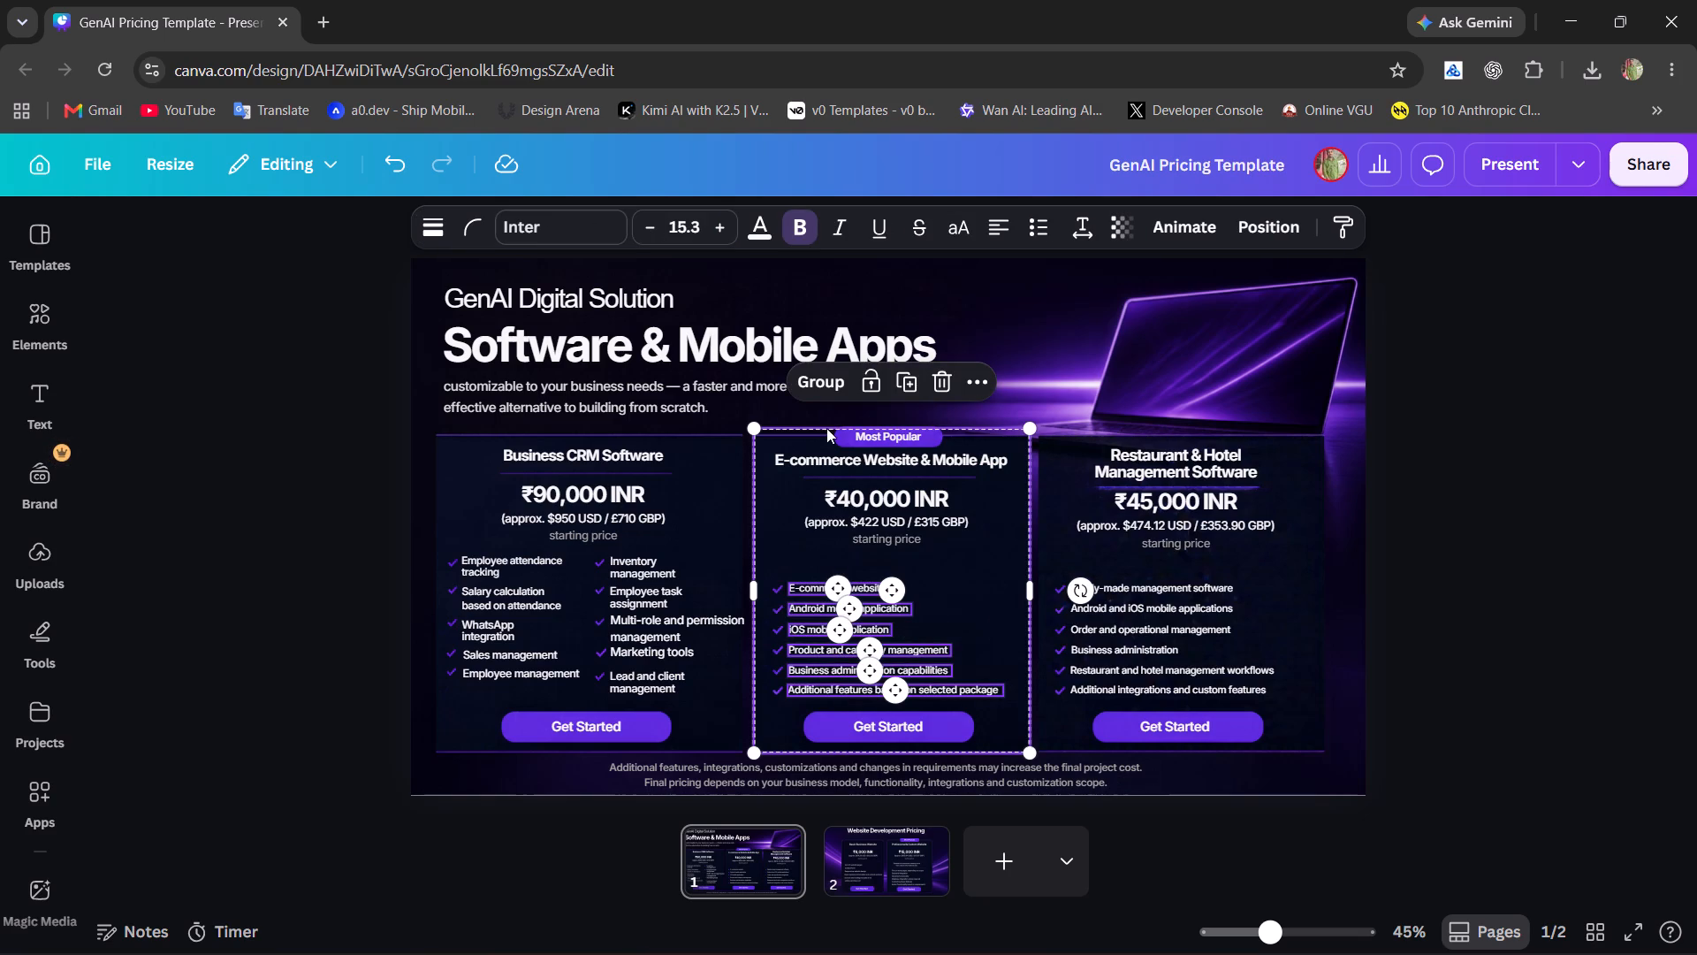
pyautogui.click(717, 233)
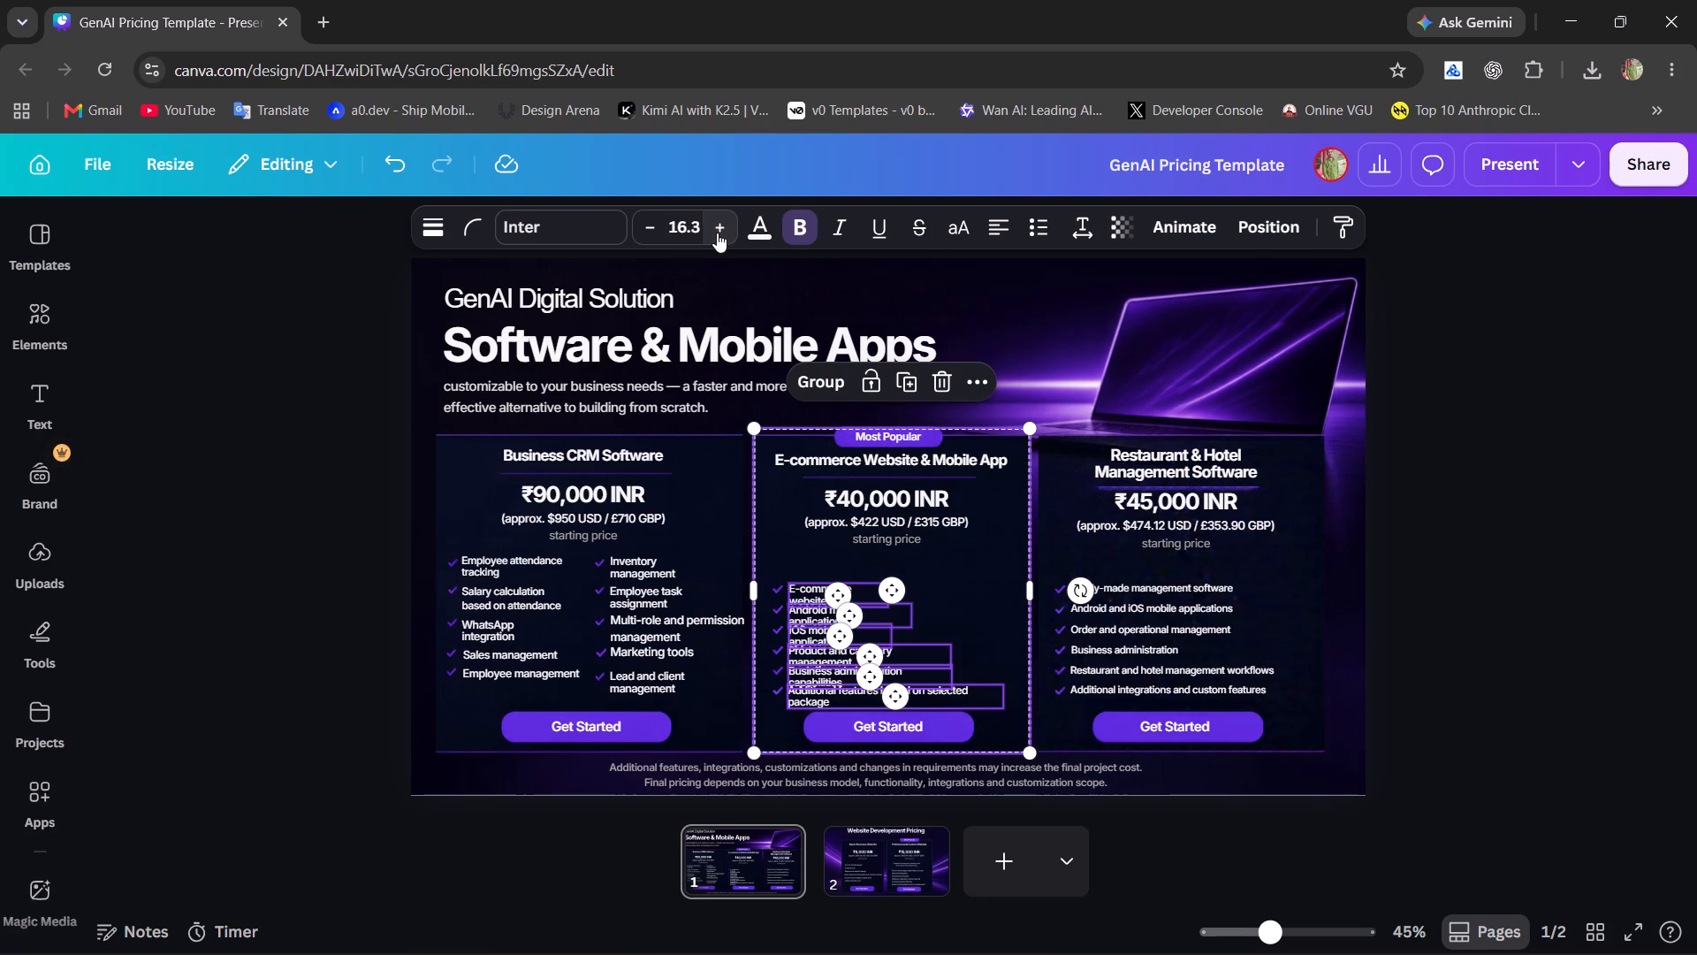
pyautogui.click(717, 233)
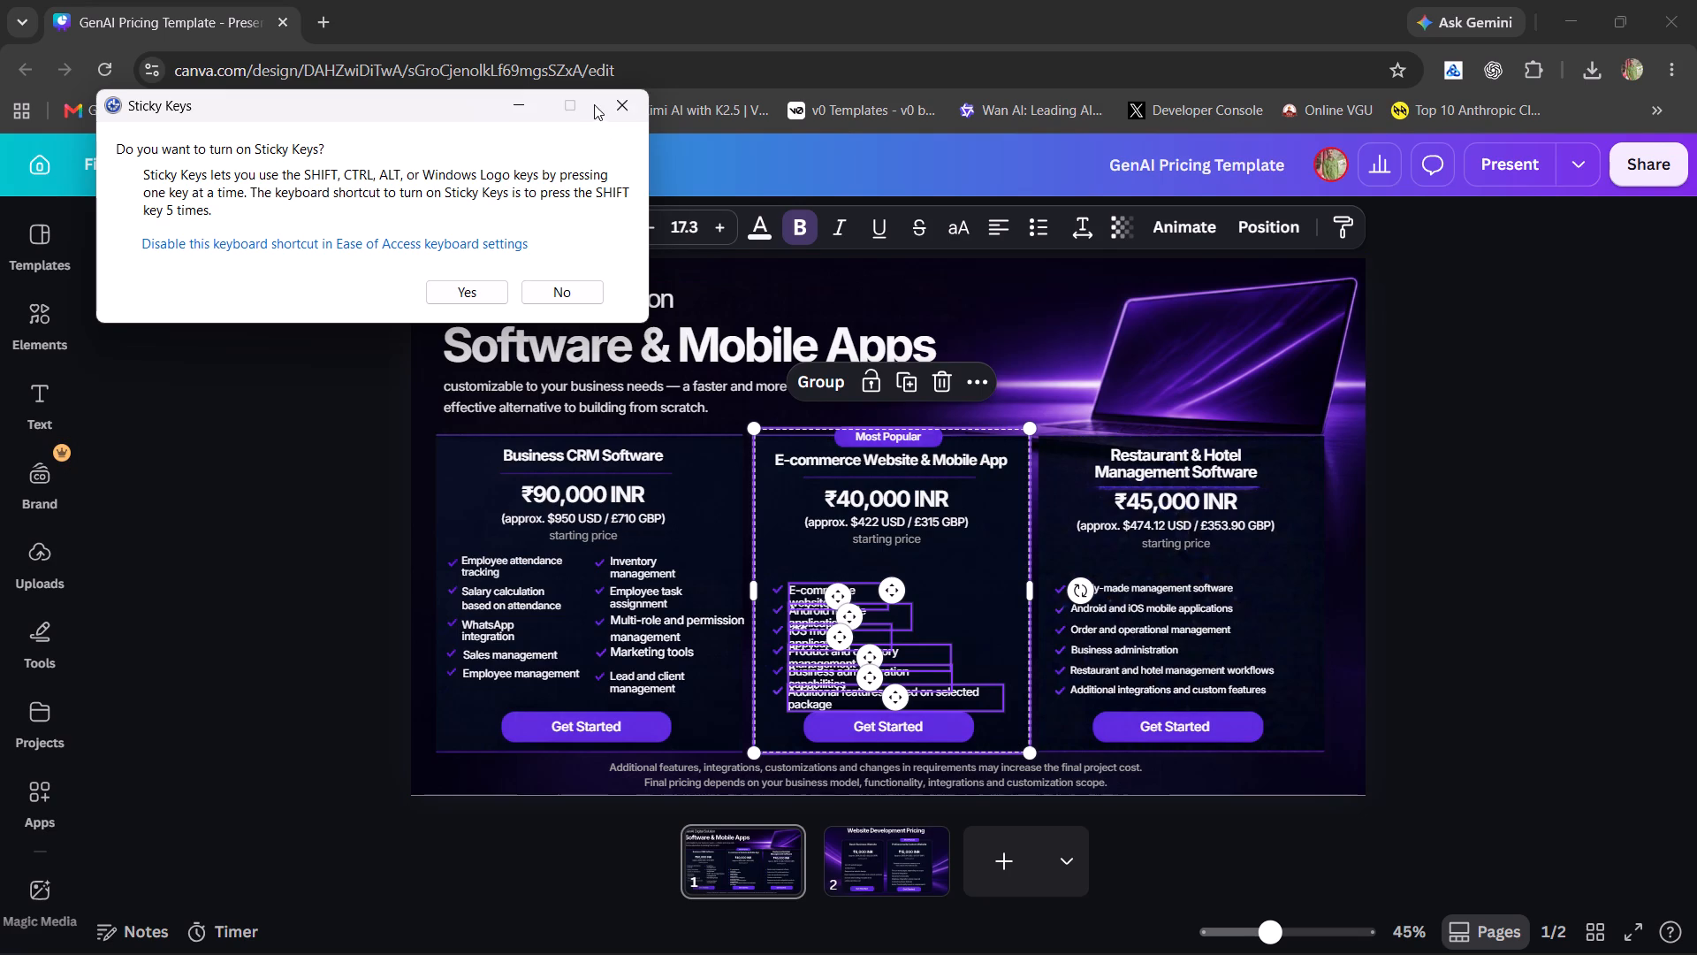
pyautogui.click(927, 576)
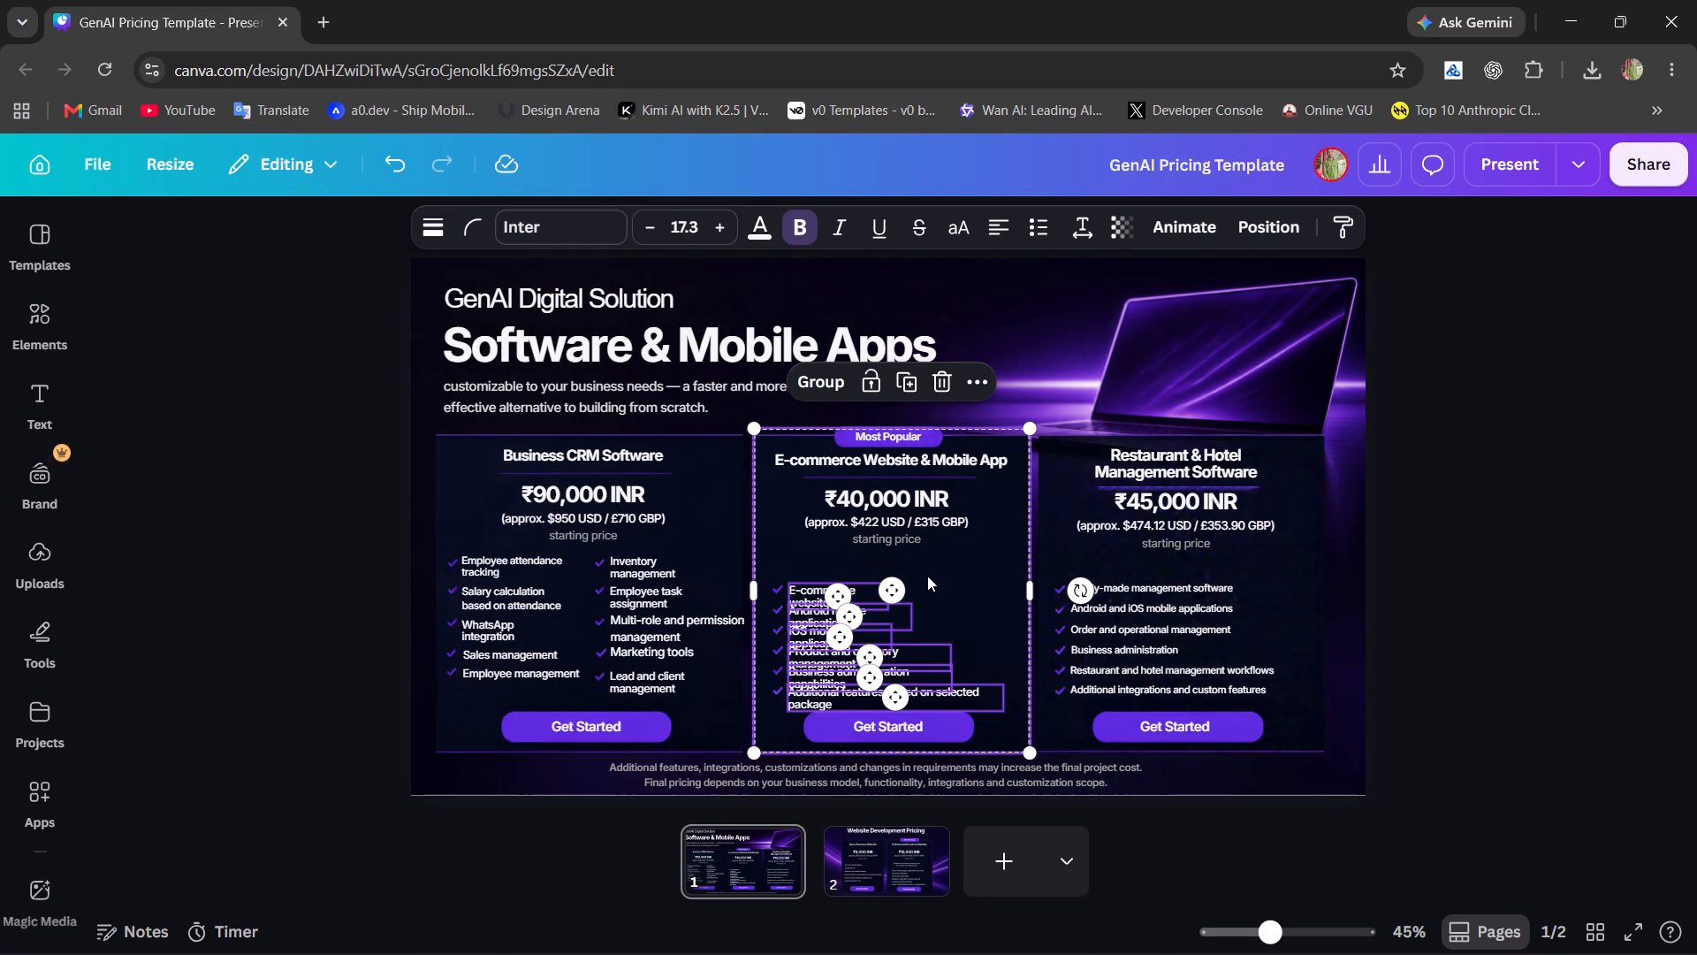
# Widen the six E-commerce feature text boxes together to about 495 overall so each feature fits on one line.
pyautogui.click(848, 589)
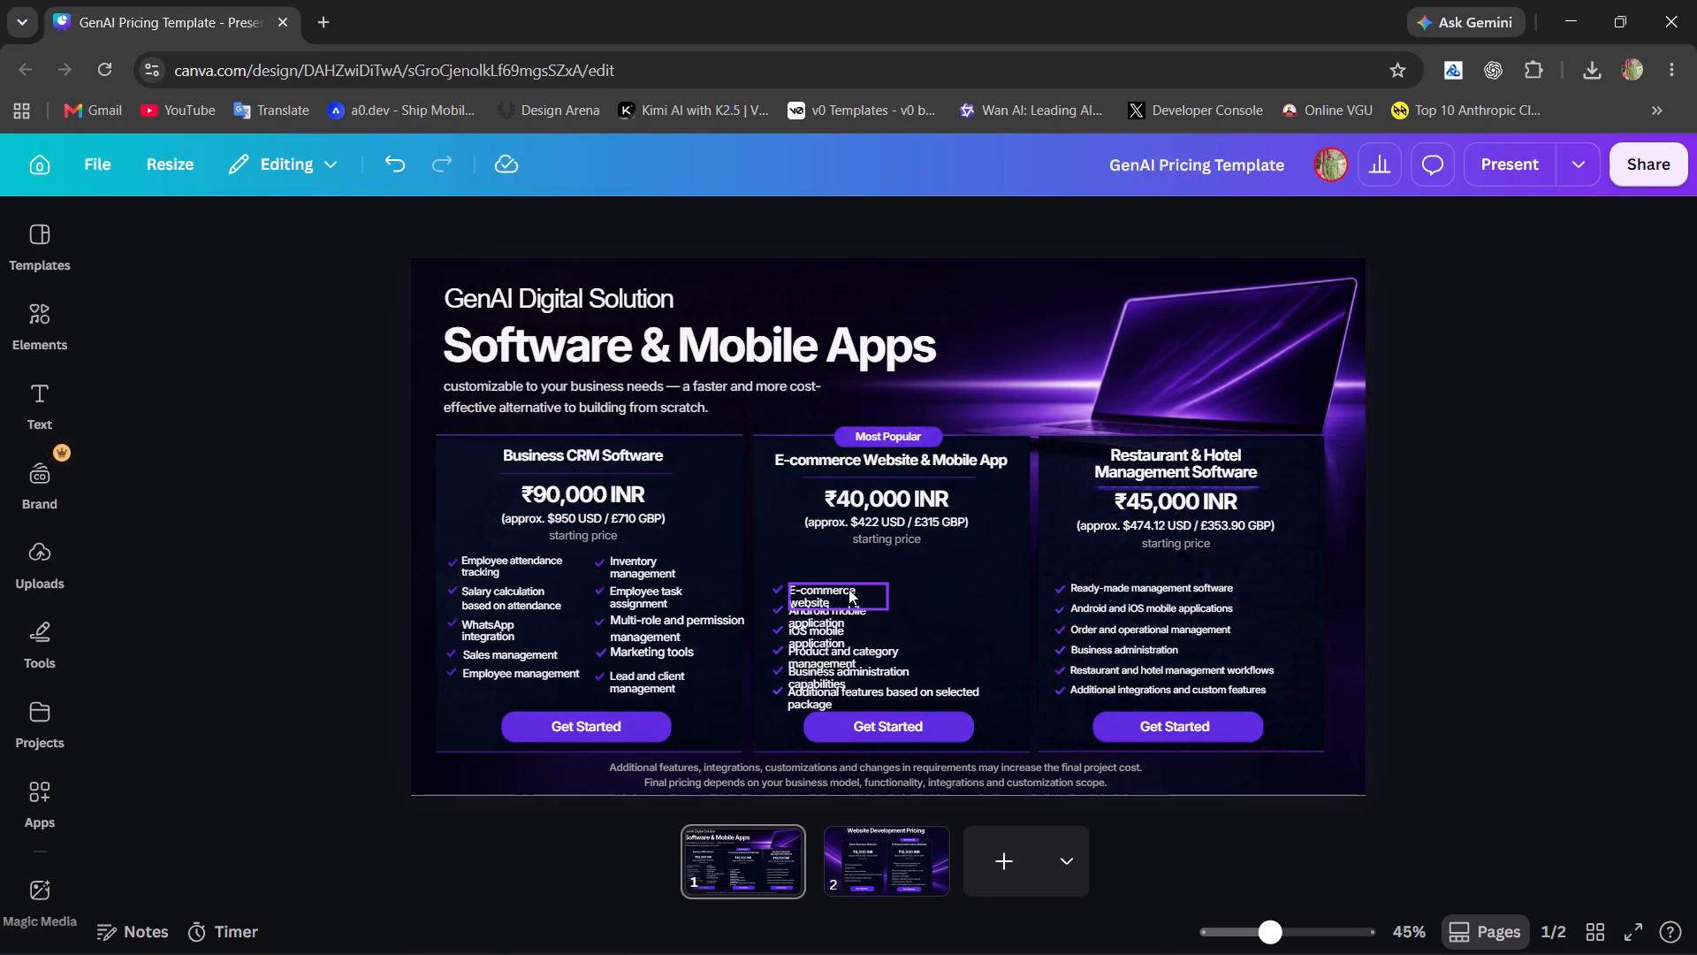
pyautogui.keyDown('shift'); pyautogui.click(846, 621); pyautogui.keyUp('shift')
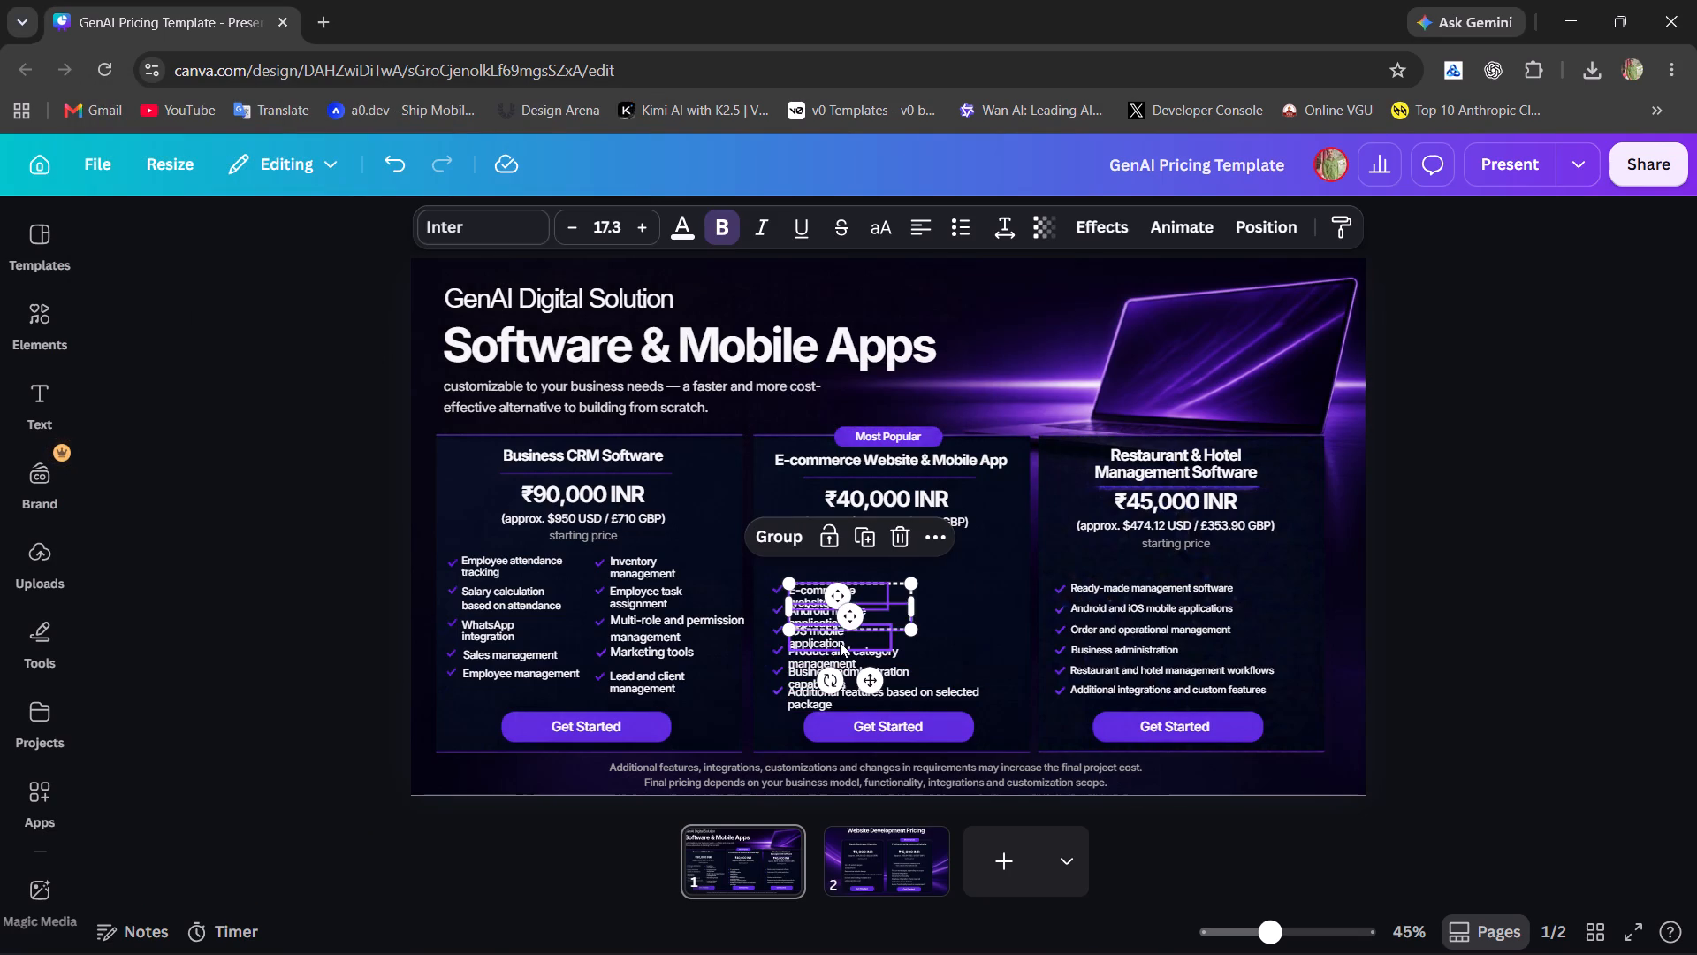
pyautogui.keyDown('shift'); pyautogui.click(840, 642); pyautogui.keyUp('shift')
pyautogui.keyDown('shift'); pyautogui.click(838, 657); pyautogui.keyUp('shift')
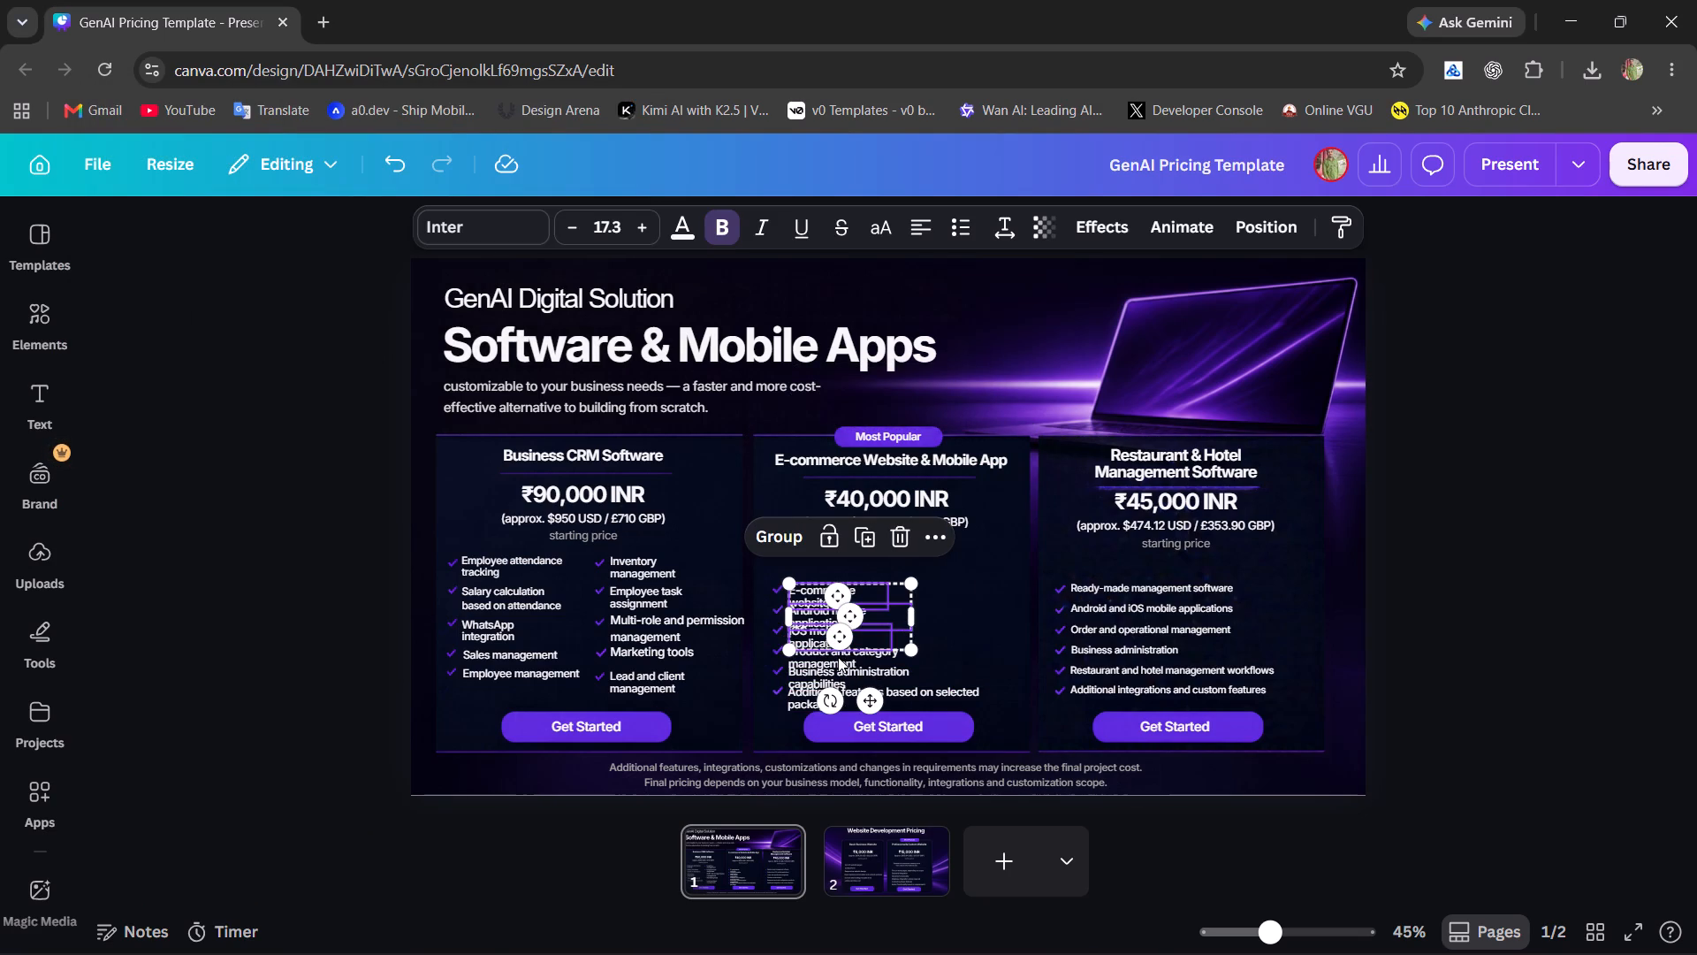
pyautogui.keyDown('shift'); pyautogui.click(838, 661); pyautogui.keyUp('shift')
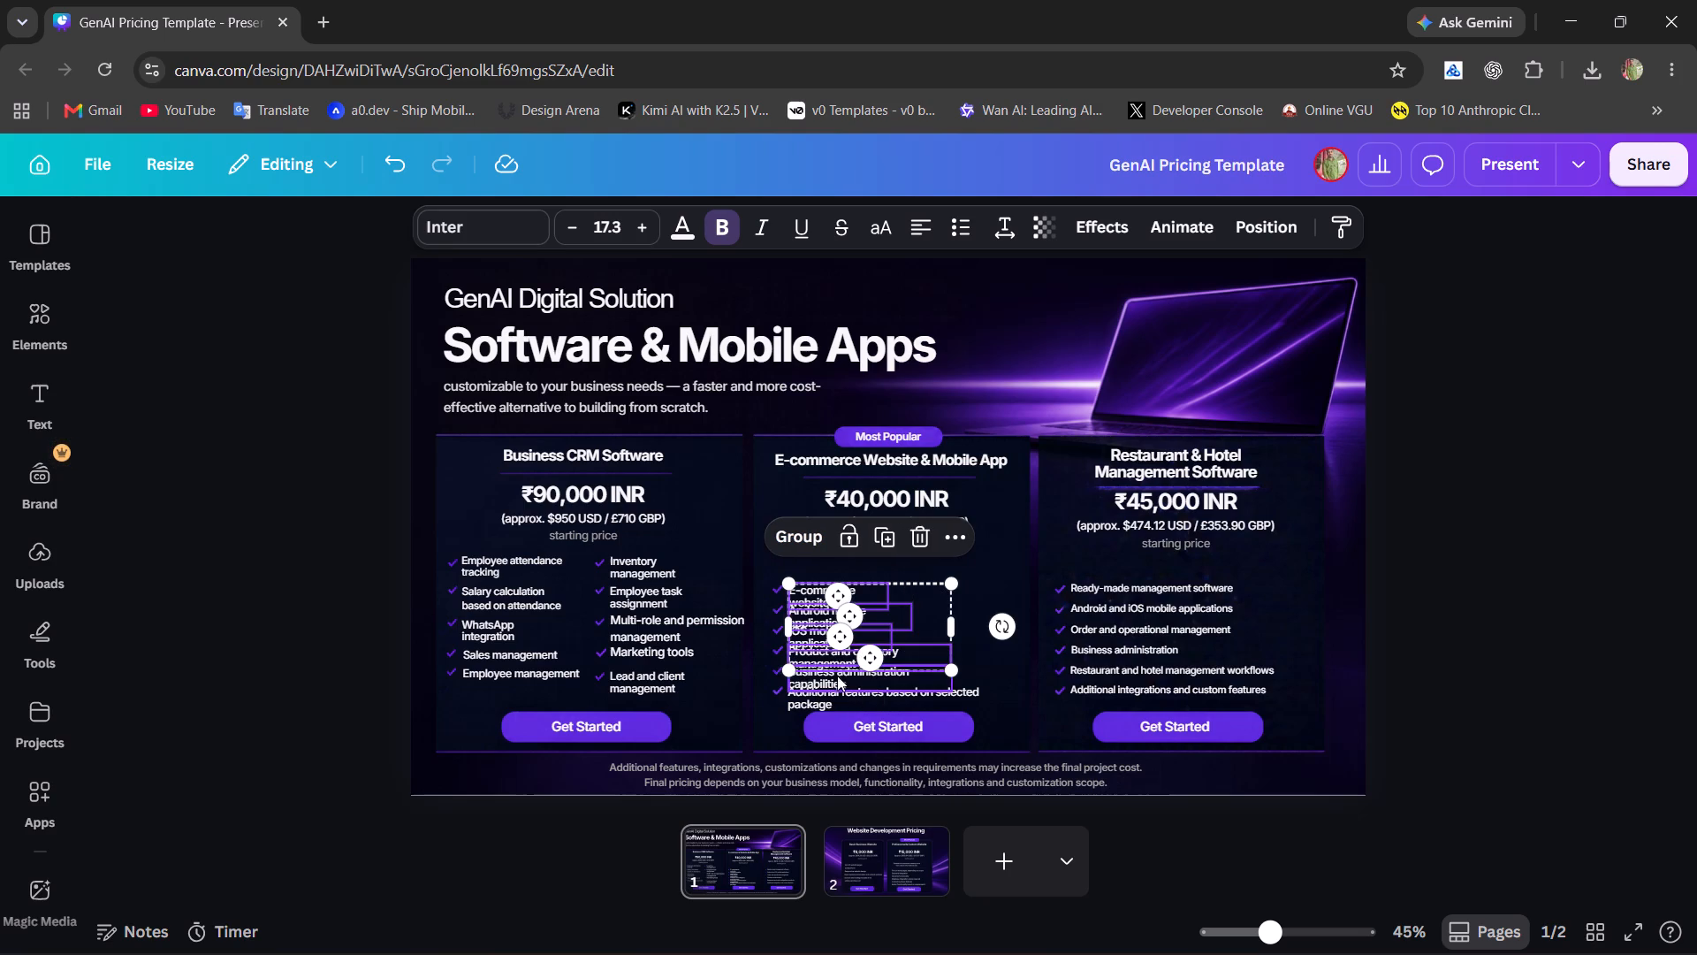
pyautogui.keyDown('shift'); pyautogui.click(837, 679); pyautogui.keyUp('shift')
pyautogui.keyDown('shift'); pyautogui.click(831, 699); pyautogui.keyUp('shift')
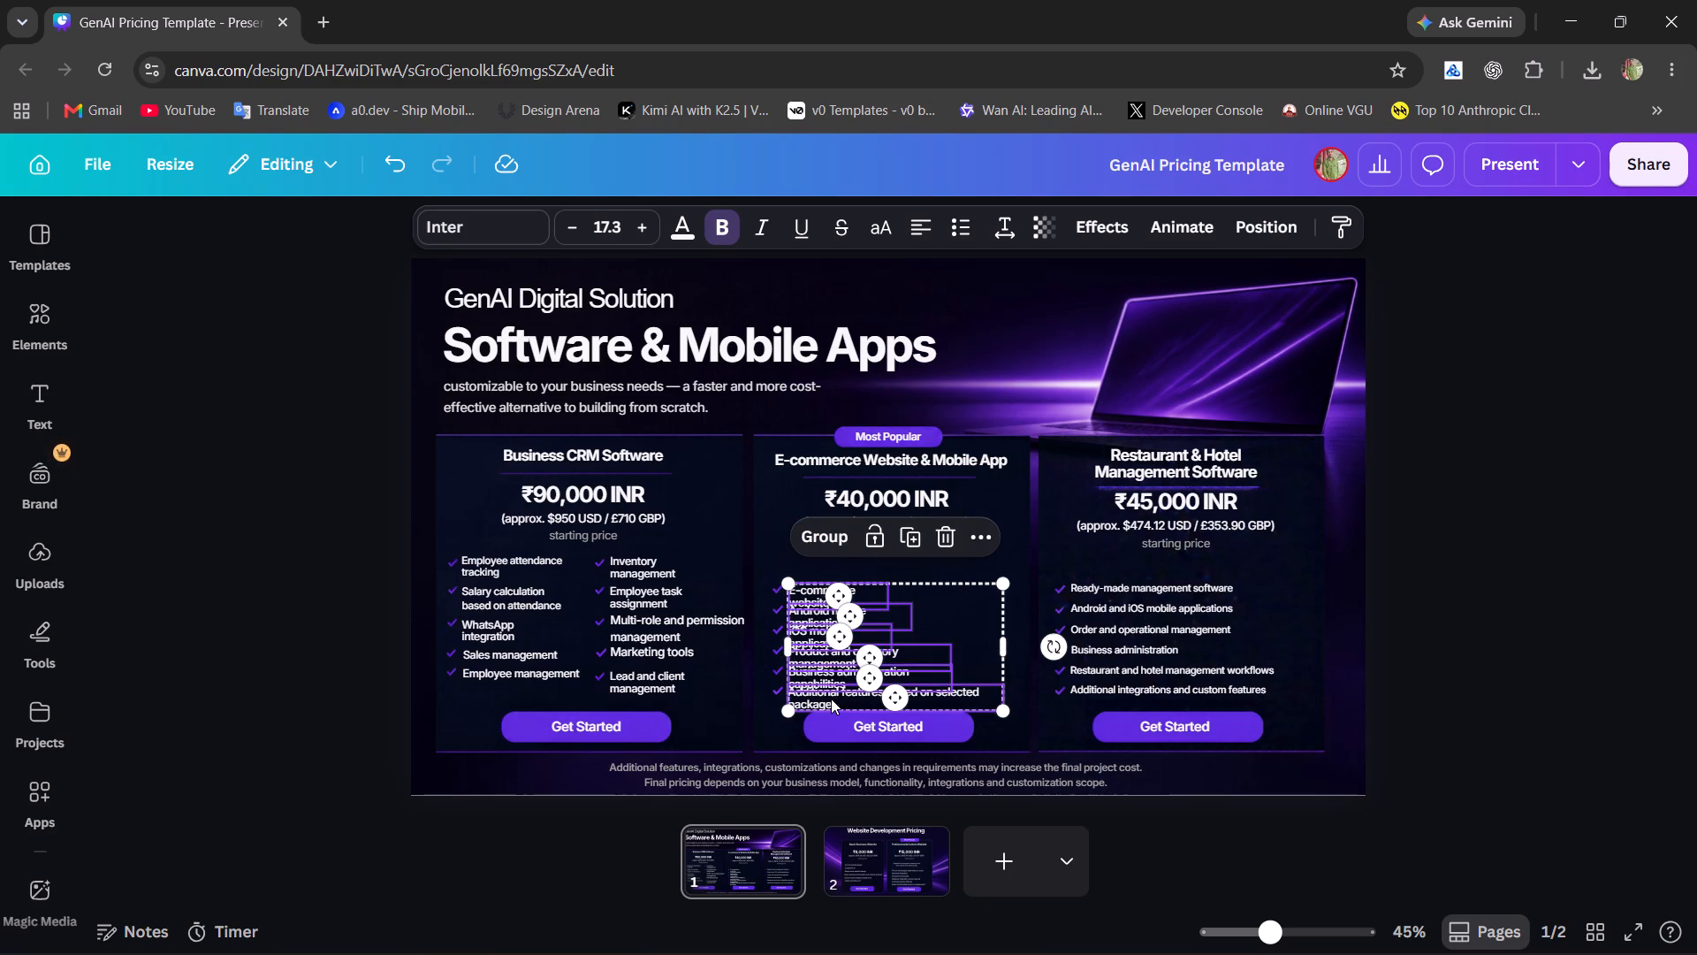
pyautogui.moveTo(1003, 659); pyautogui.dragTo(1034, 655)
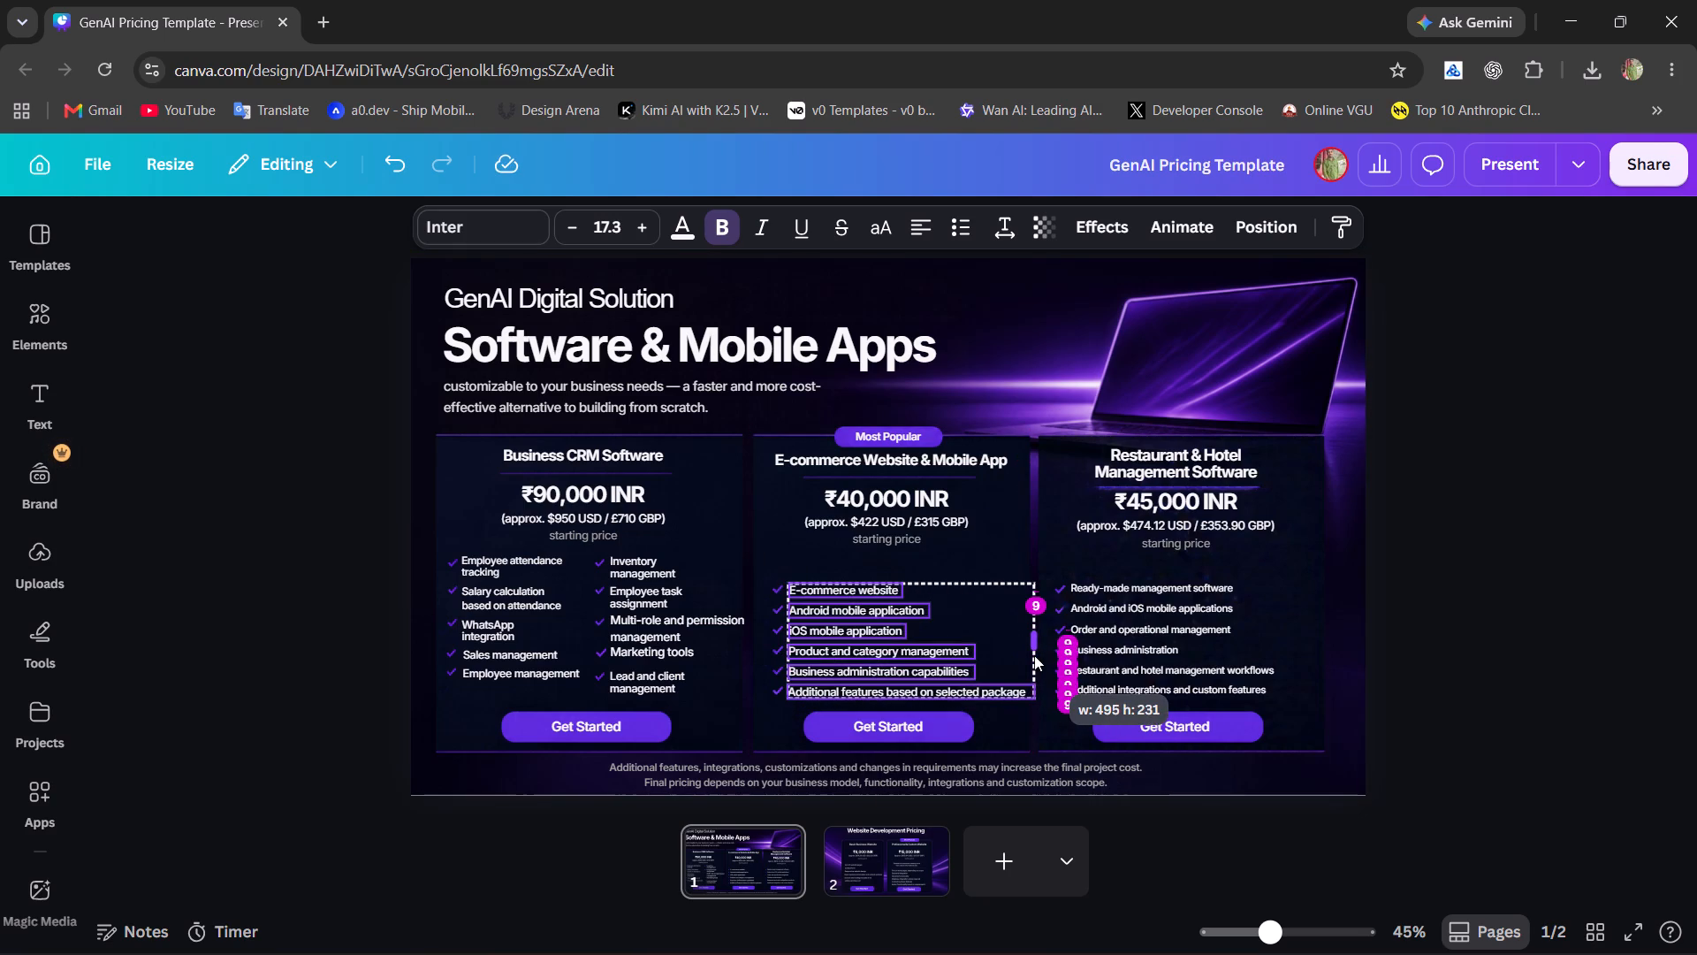
pyautogui.moveTo(1034, 655); pyautogui.dragTo(1035, 655)
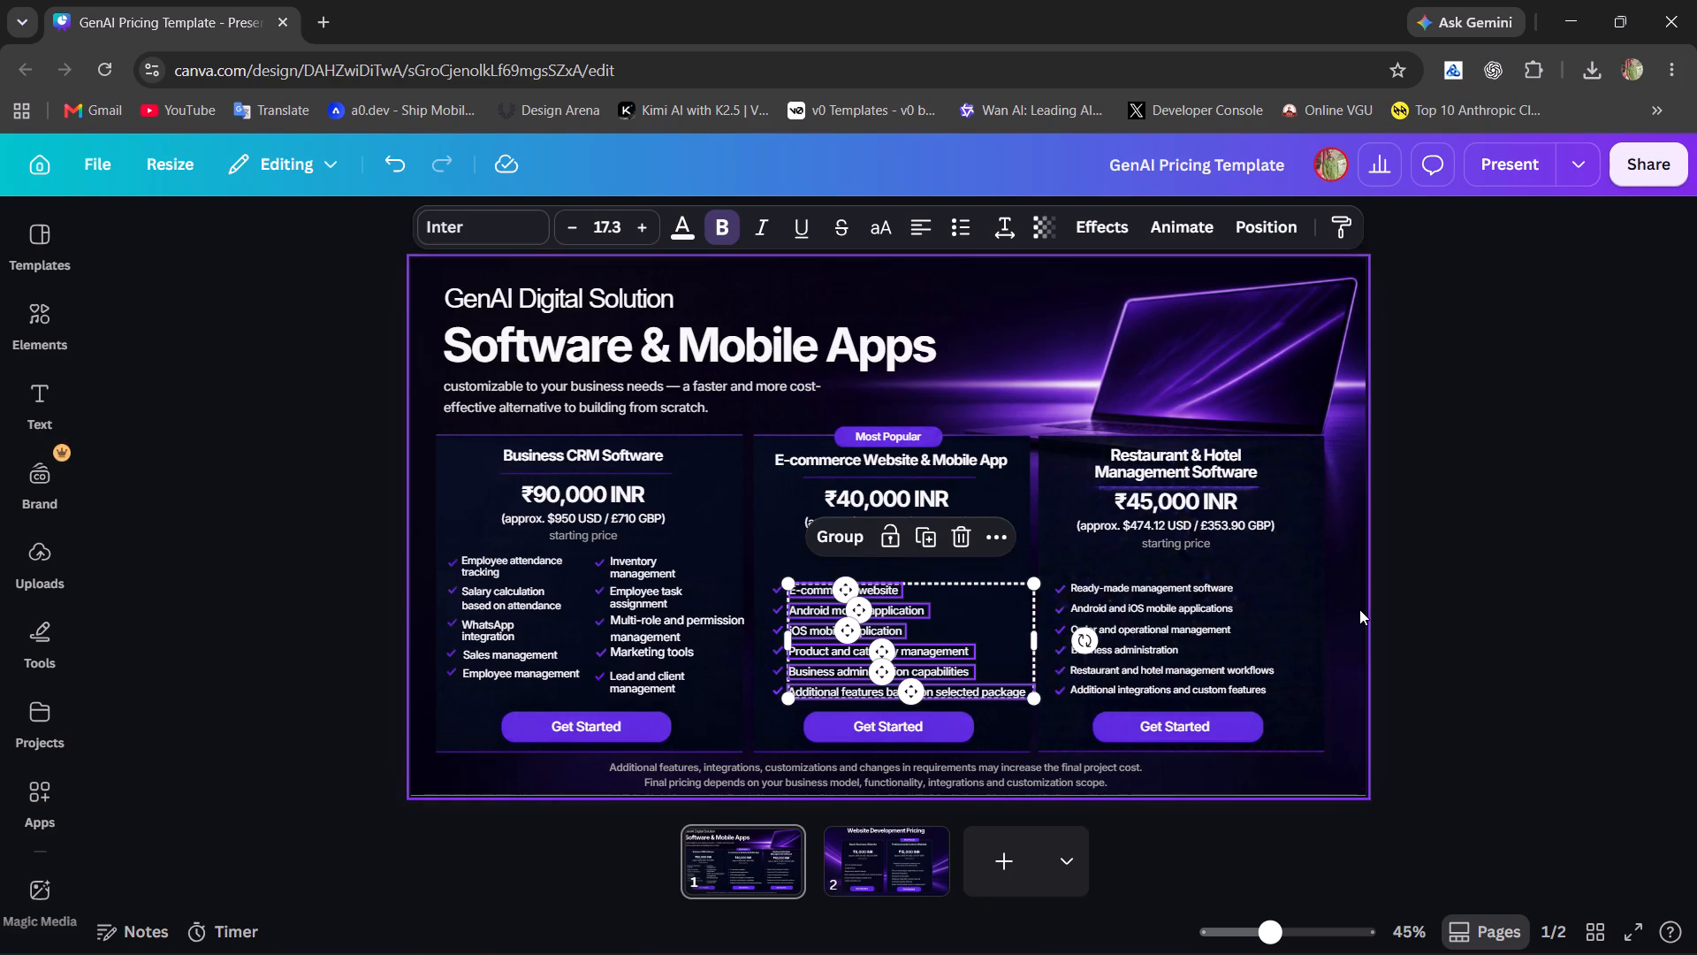
pyautogui.click(1412, 605)
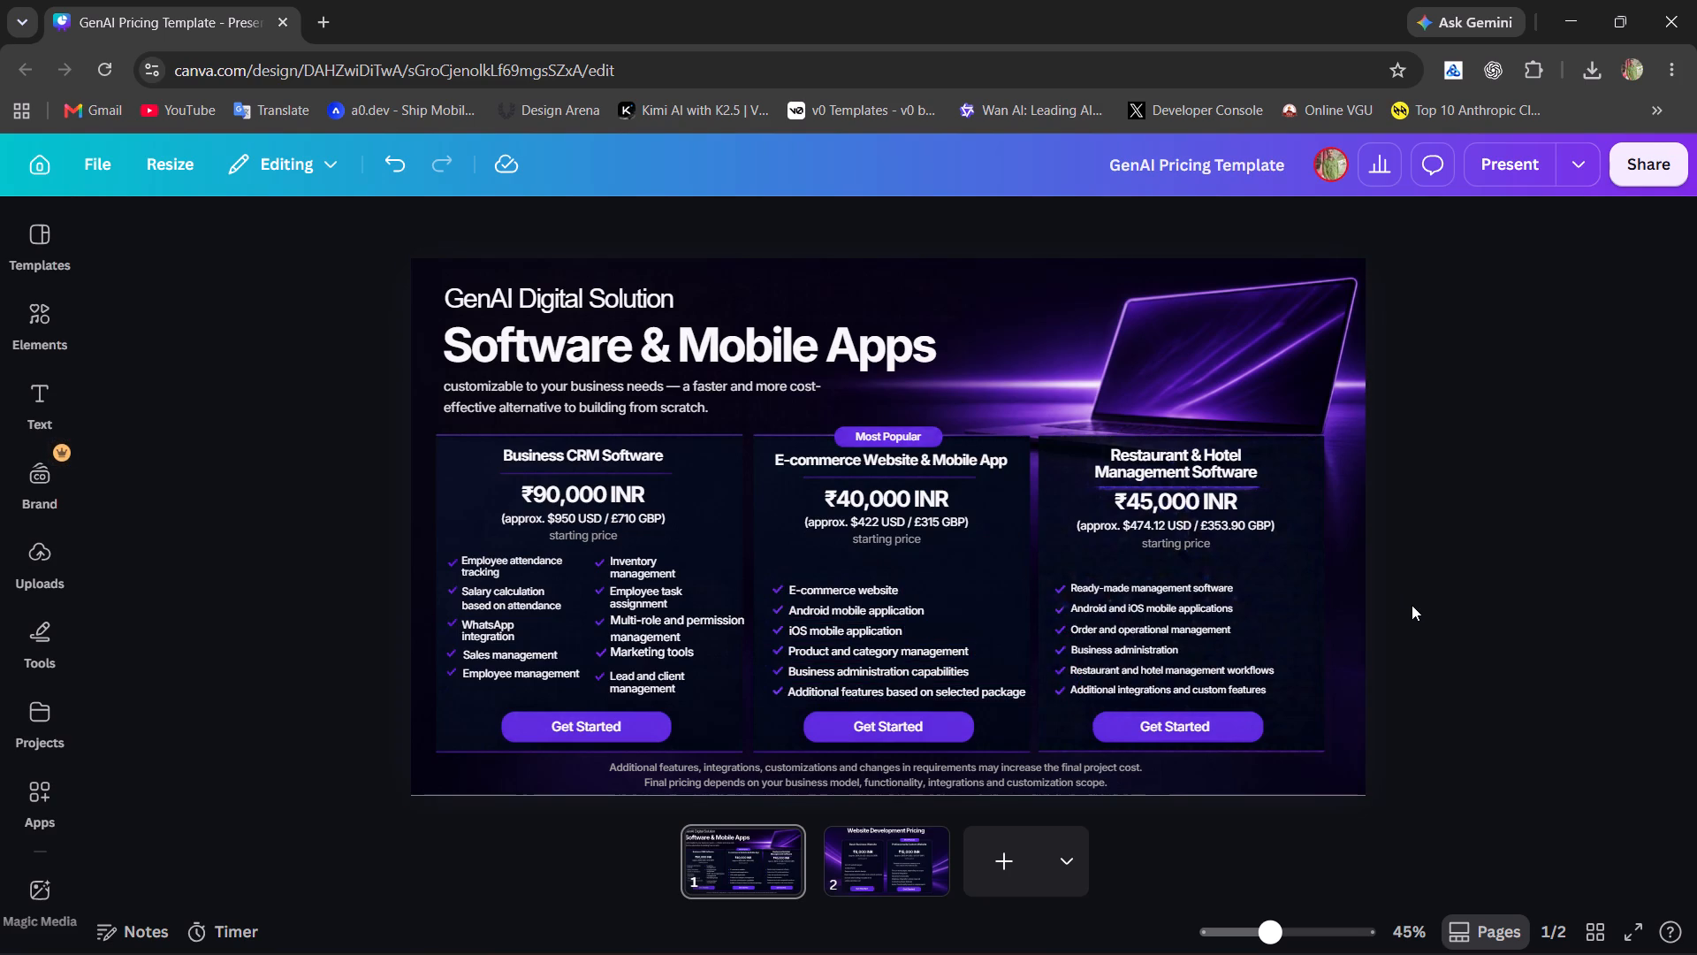
pyautogui.click(1219, 591)
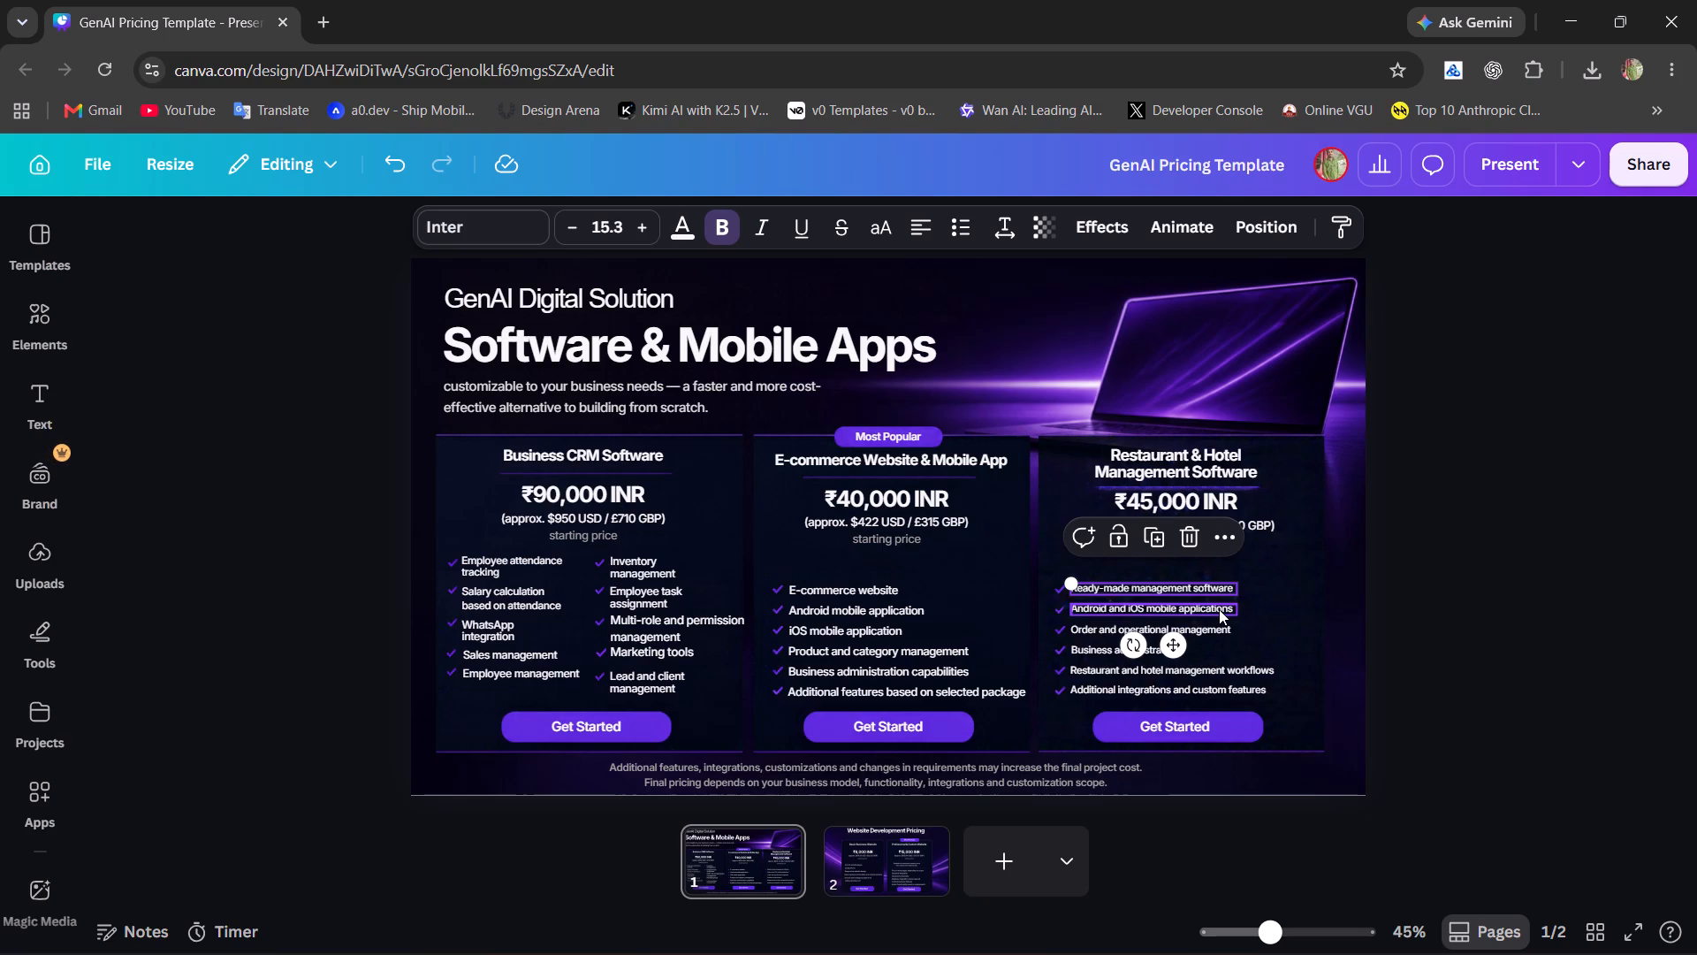
pyautogui.keyDown('shift'); pyautogui.click(1219, 609); pyautogui.keyUp('shift')
pyautogui.keyDown('shift'); pyautogui.click(1218, 628); pyautogui.keyUp('shift')
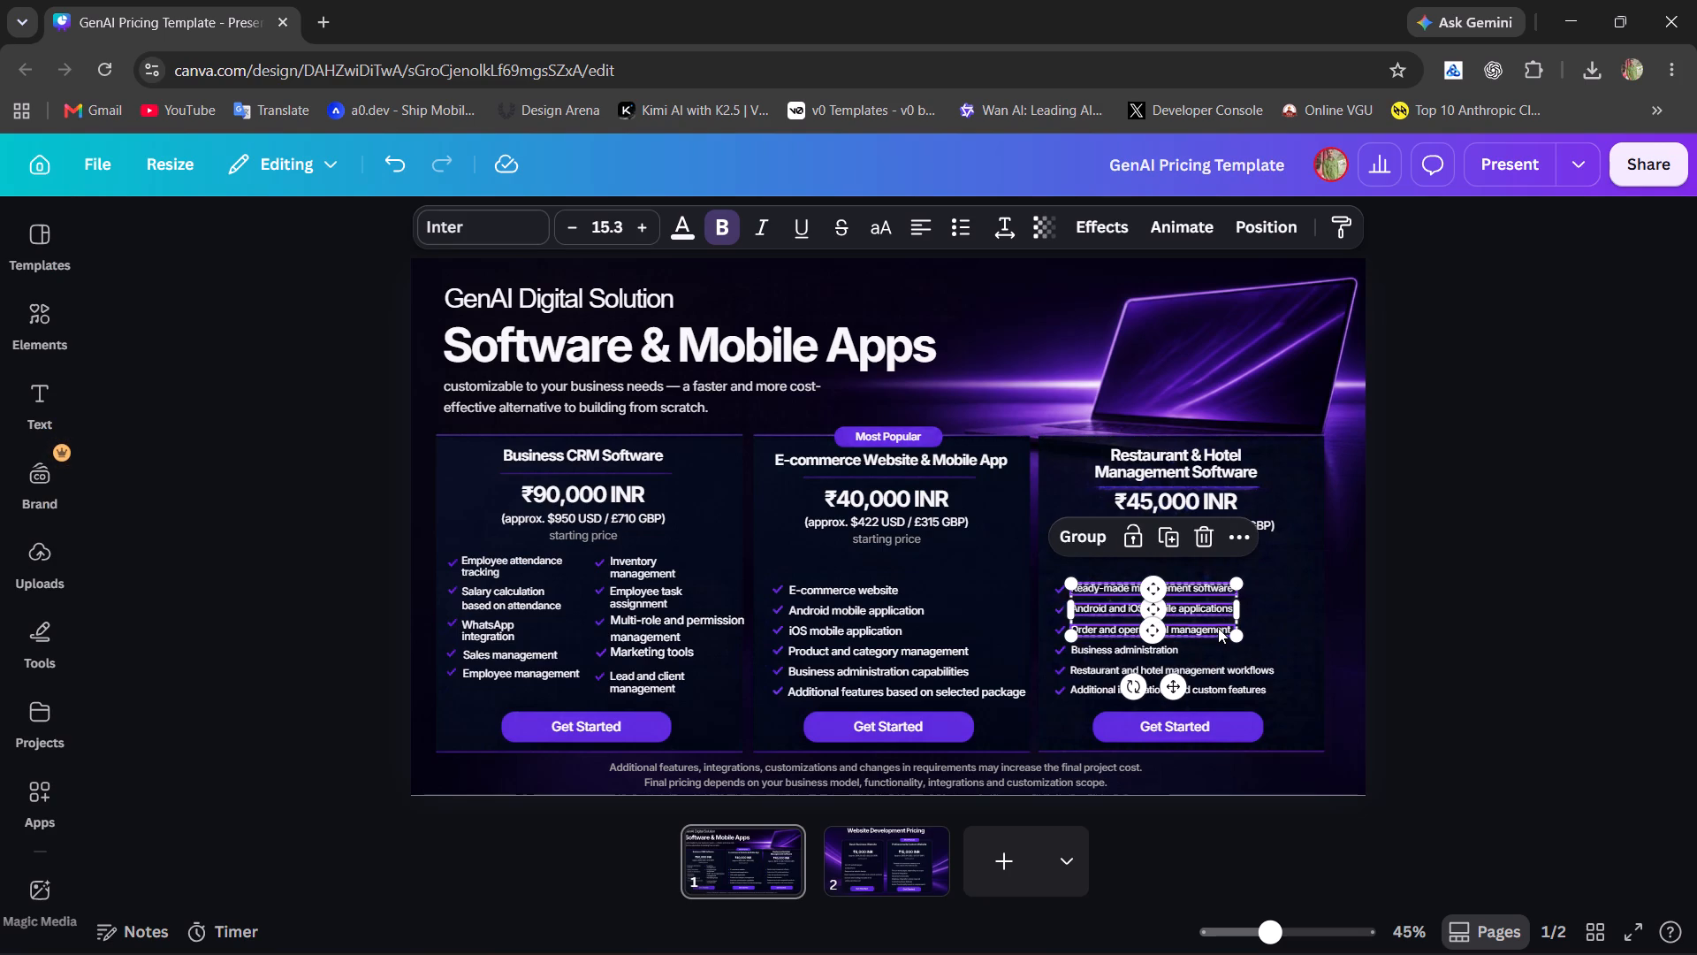
pyautogui.keyDown('shift'); pyautogui.click(1170, 655); pyautogui.keyUp('shift')
pyautogui.keyDown('shift'); pyautogui.click(1169, 675); pyautogui.keyUp('shift')
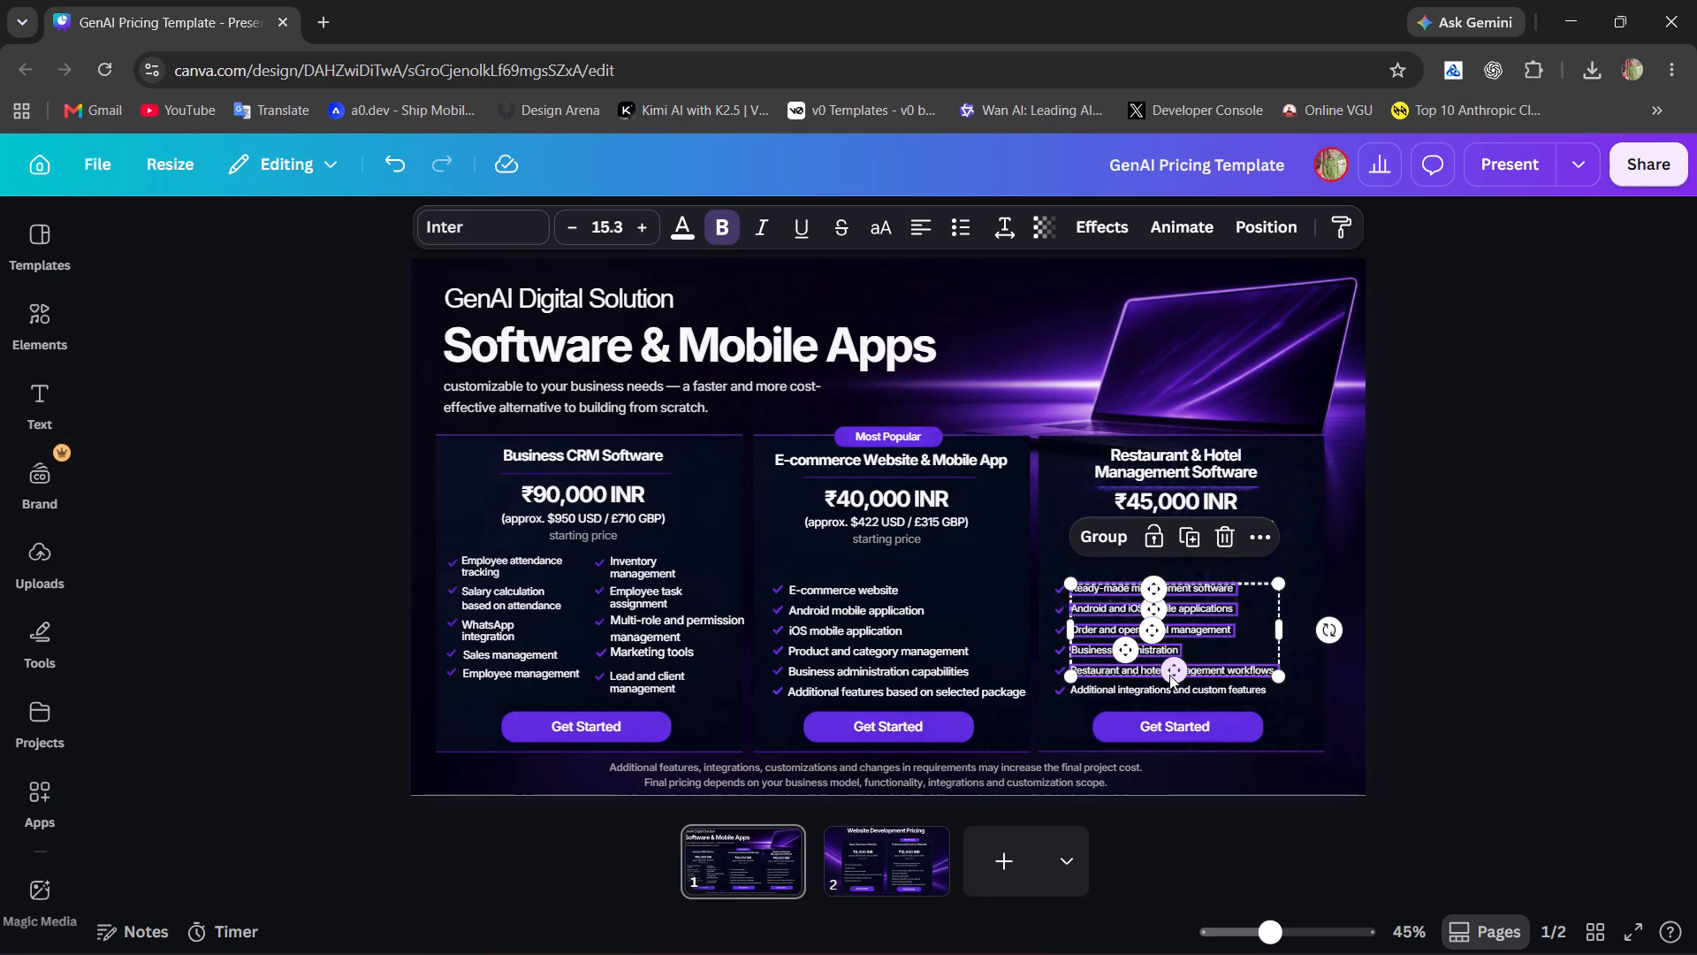
pyautogui.keyDown('shift'); pyautogui.click(1166, 689); pyautogui.keyUp('shift')
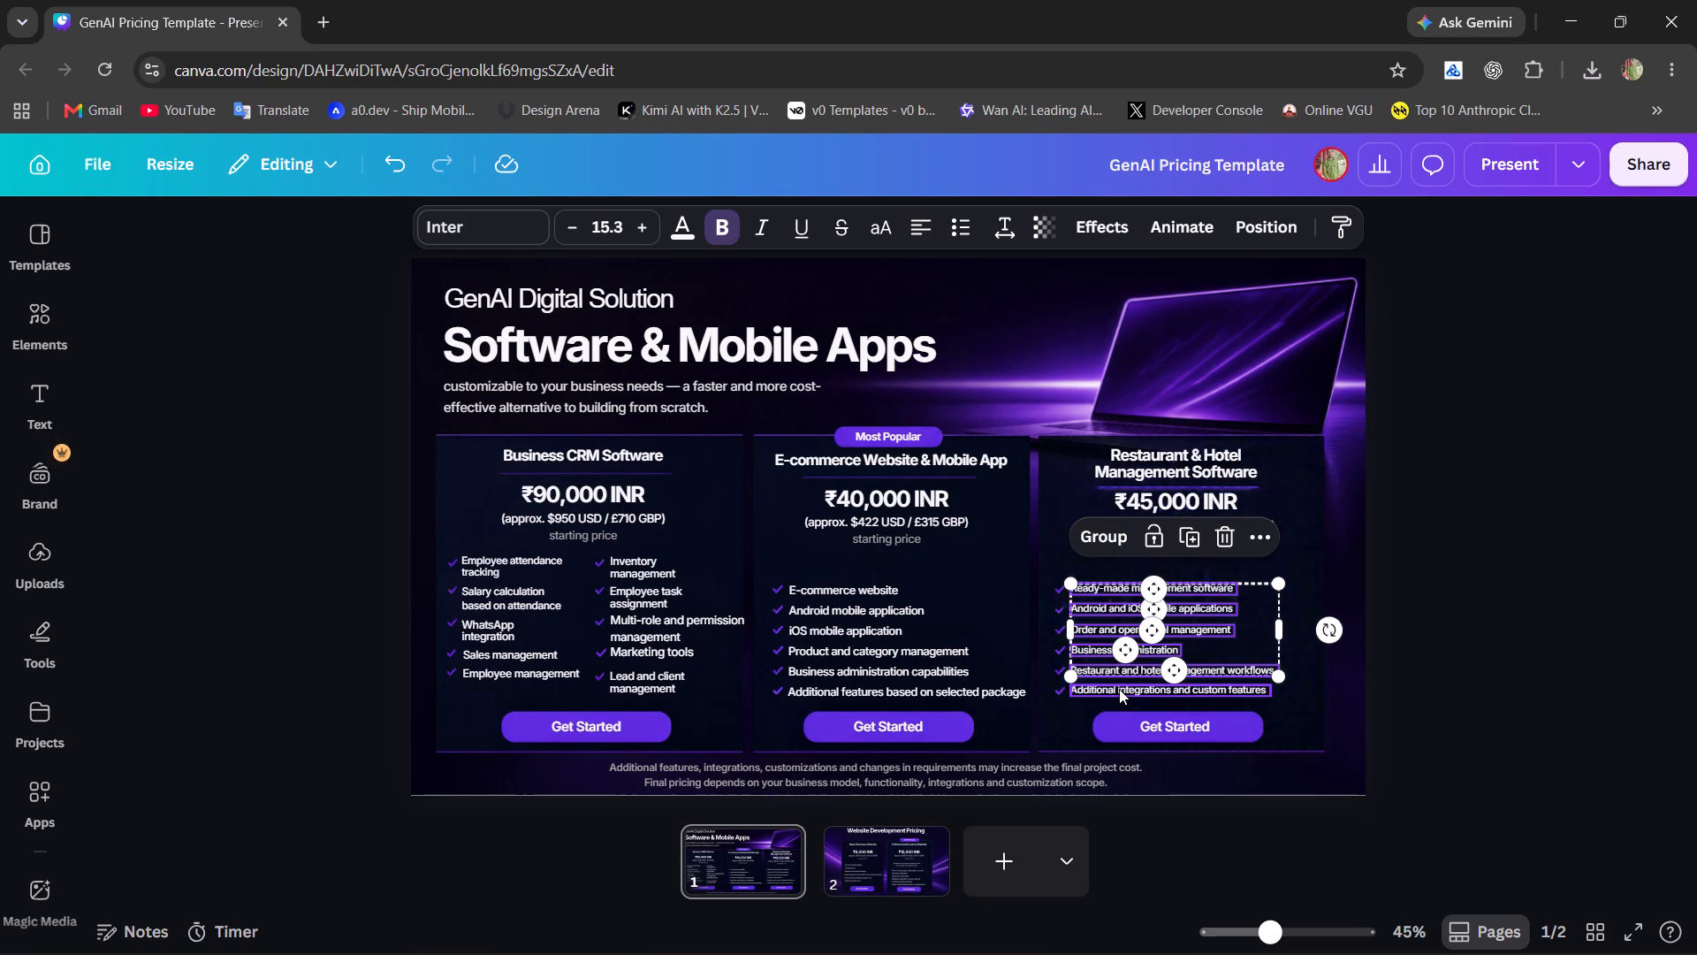
pyautogui.keyDown('shift'); pyautogui.click(1119, 689); pyautogui.keyUp('shift')
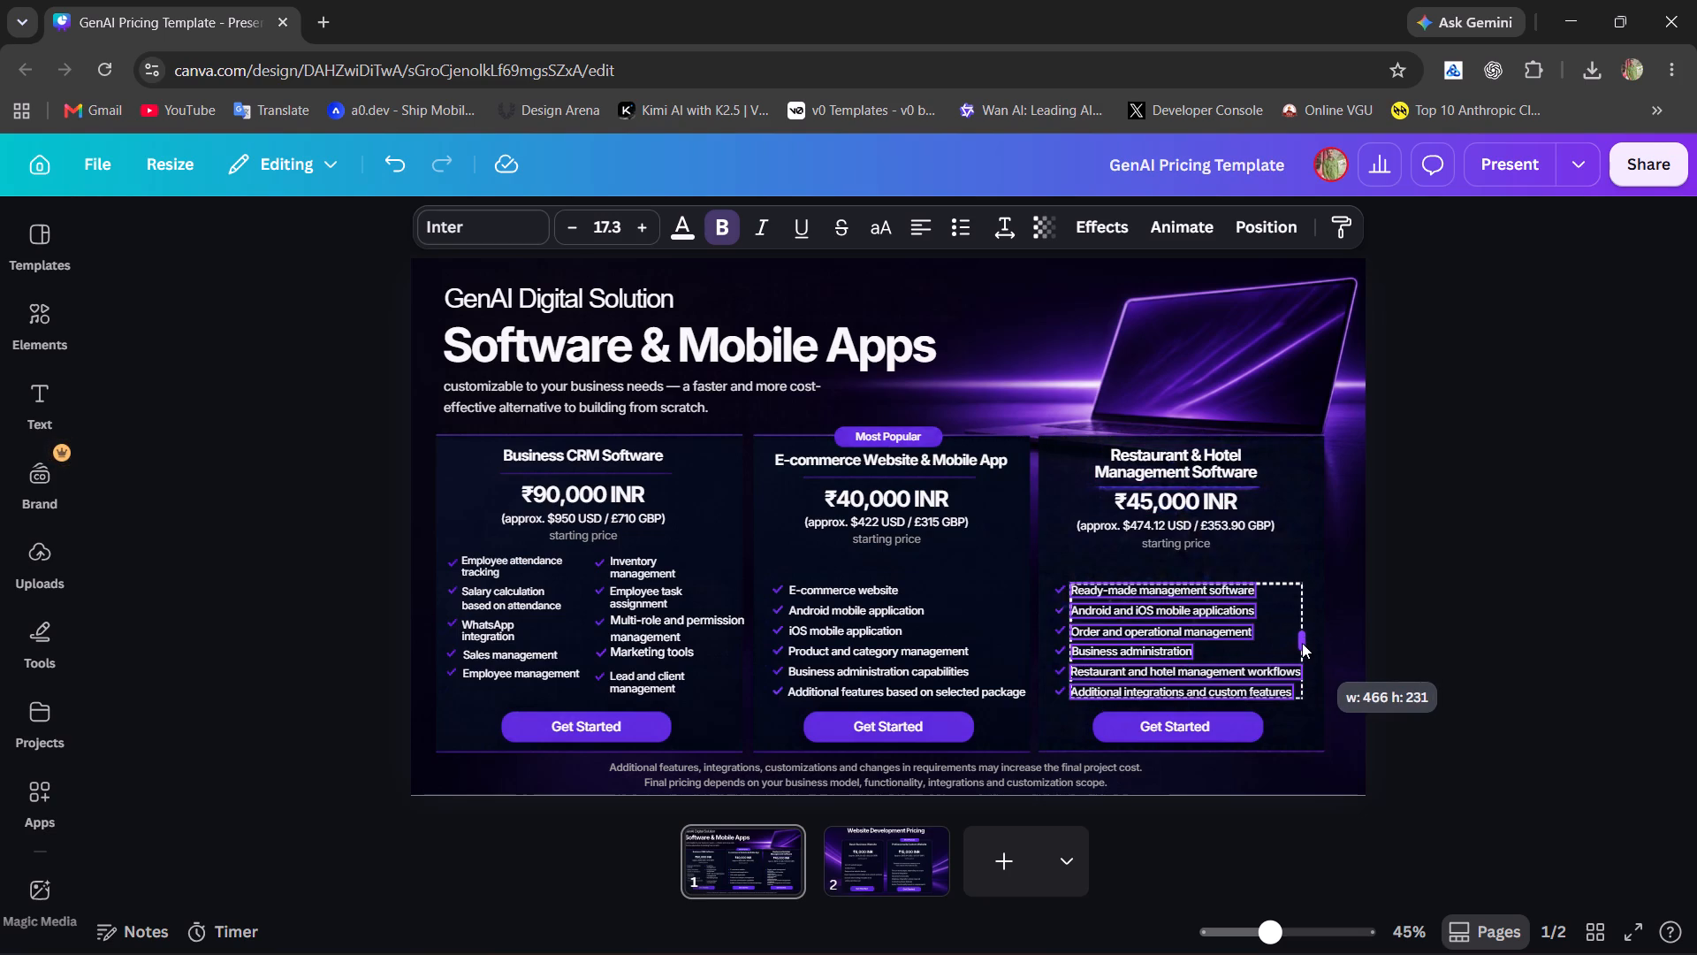
pyautogui.moveTo(1302, 643); pyautogui.dragTo(1317, 641)
pyautogui.click(1415, 642)
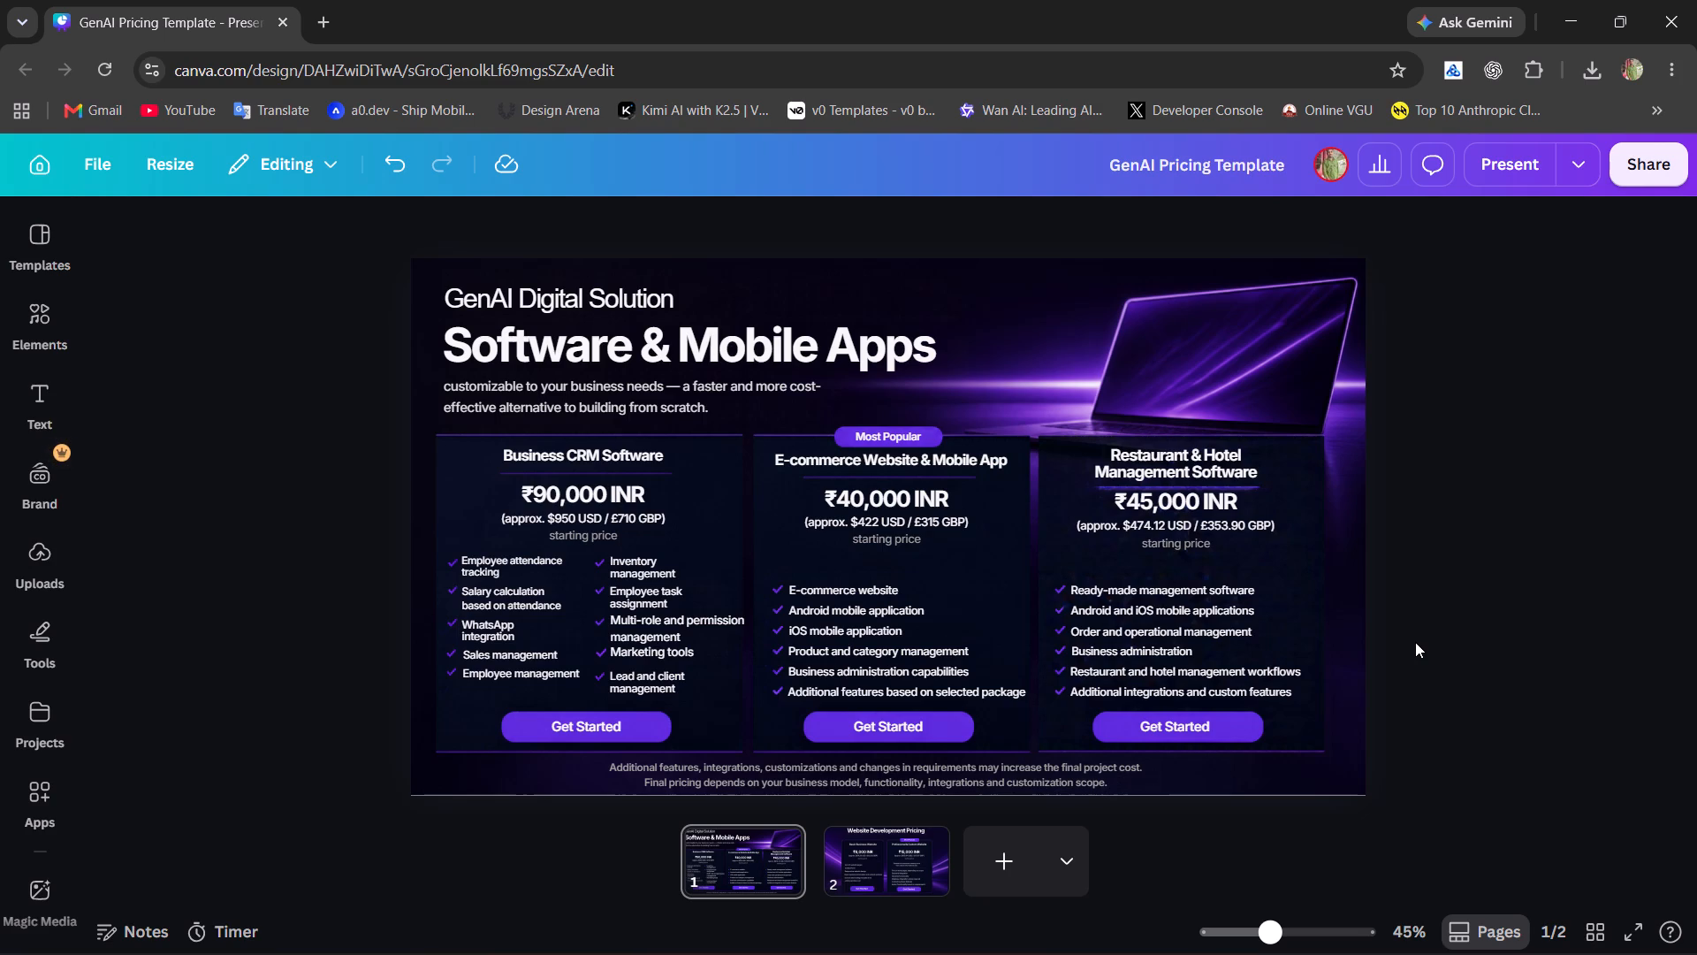
# Move the Website Development Pricing page ahead of the Software & Mobile Apps page, and reopen the Software & Mobile Apps page.
pyautogui.press('Right')
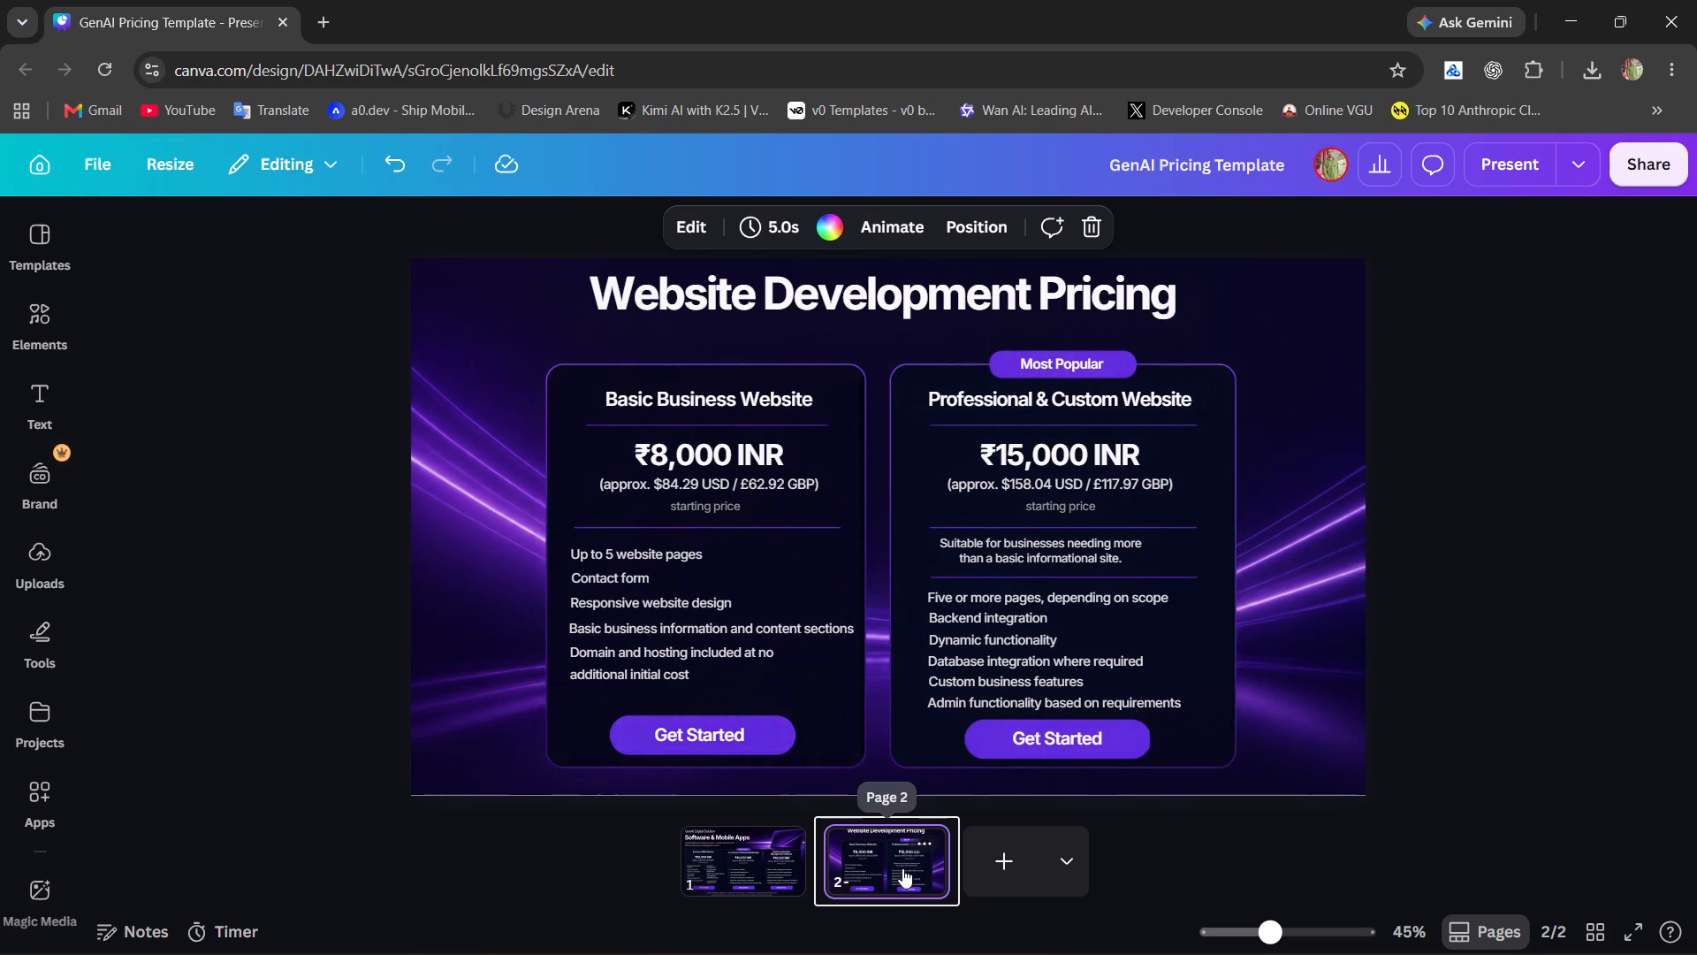
pyautogui.moveTo(902, 868); pyautogui.dragTo(833, 881)
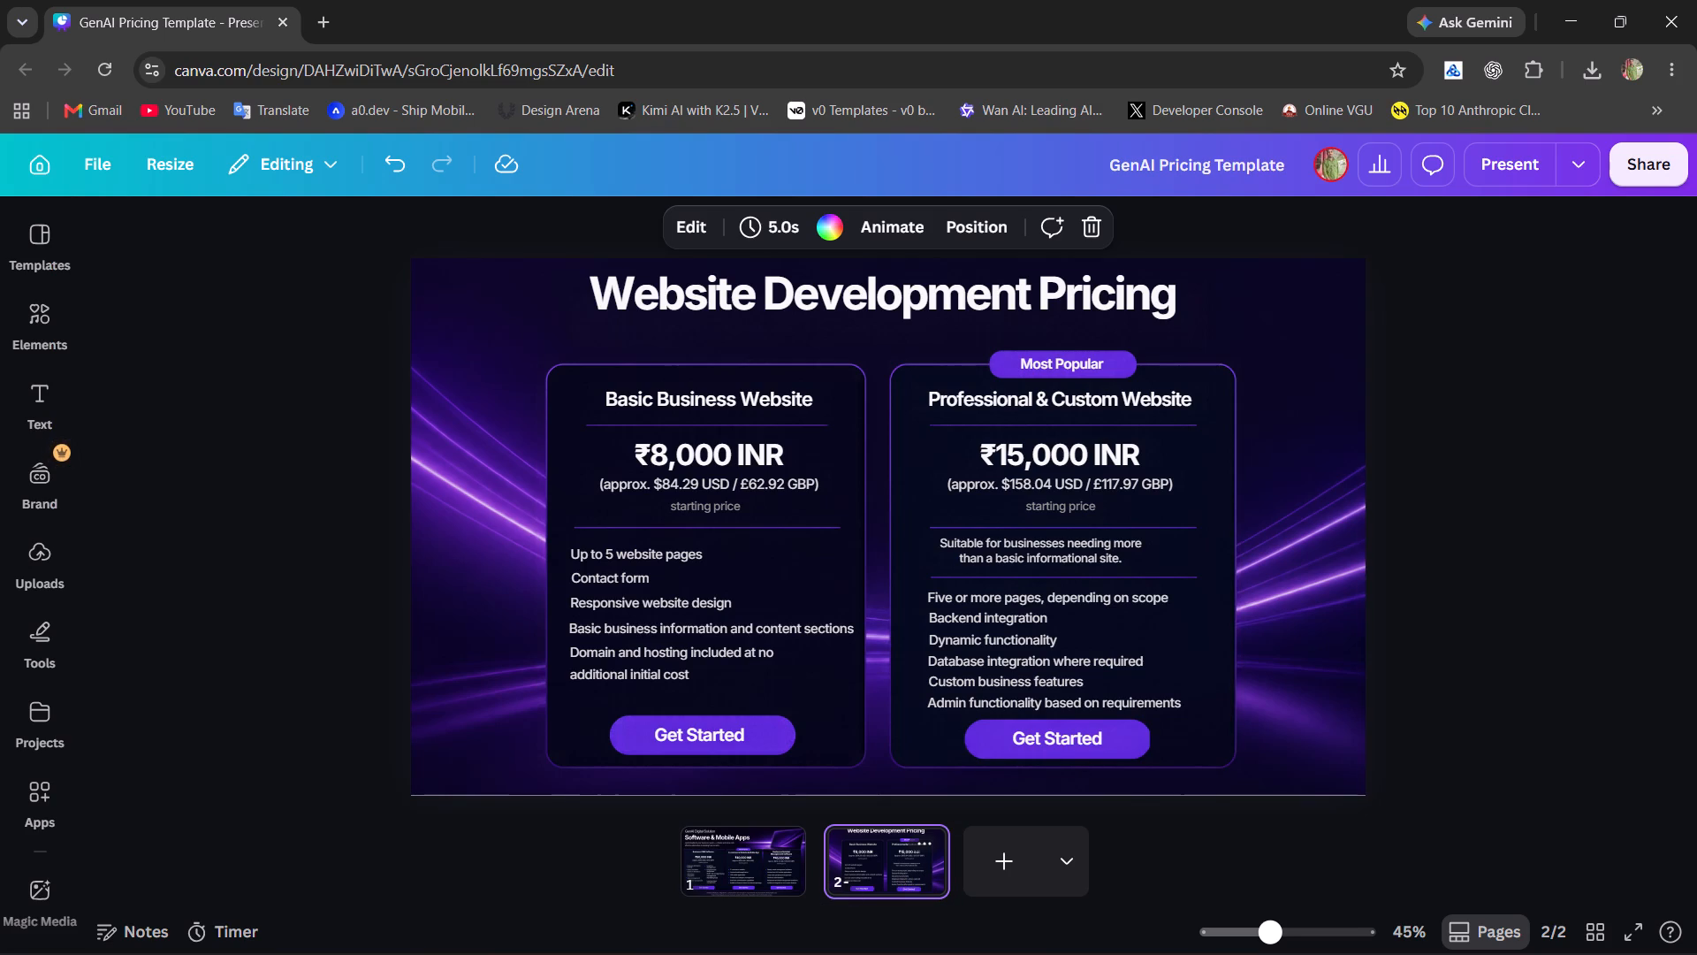
pyautogui.moveTo(833, 881); pyautogui.dragTo(721, 888)
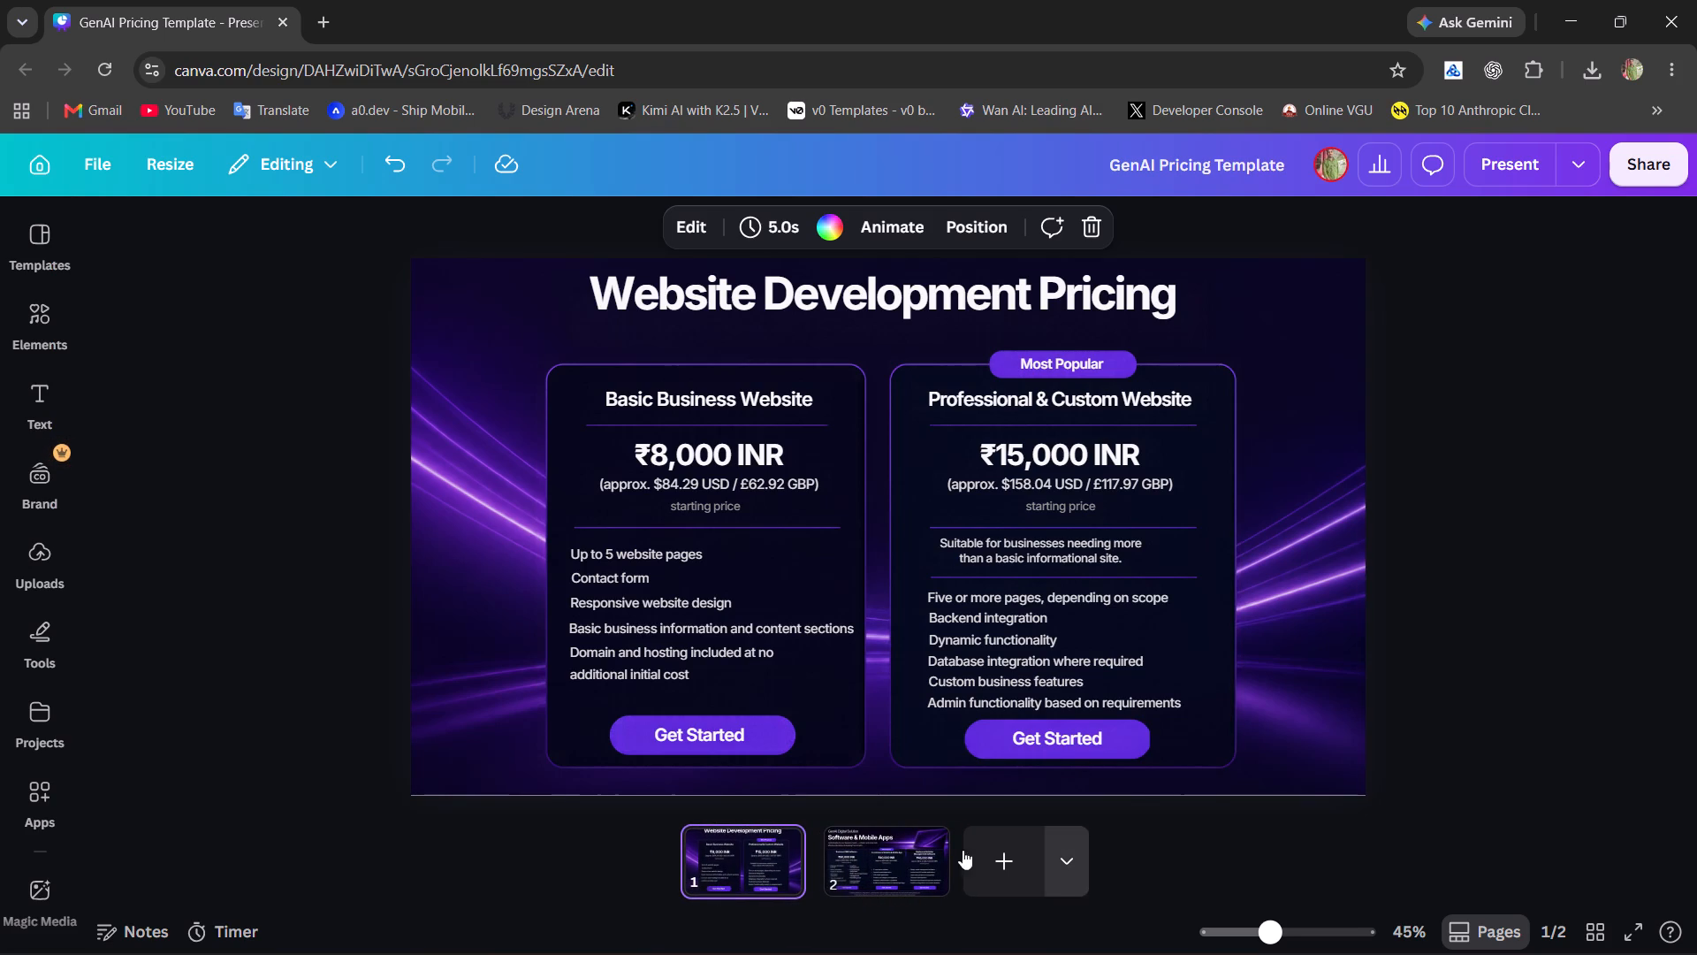
pyautogui.click(892, 866)
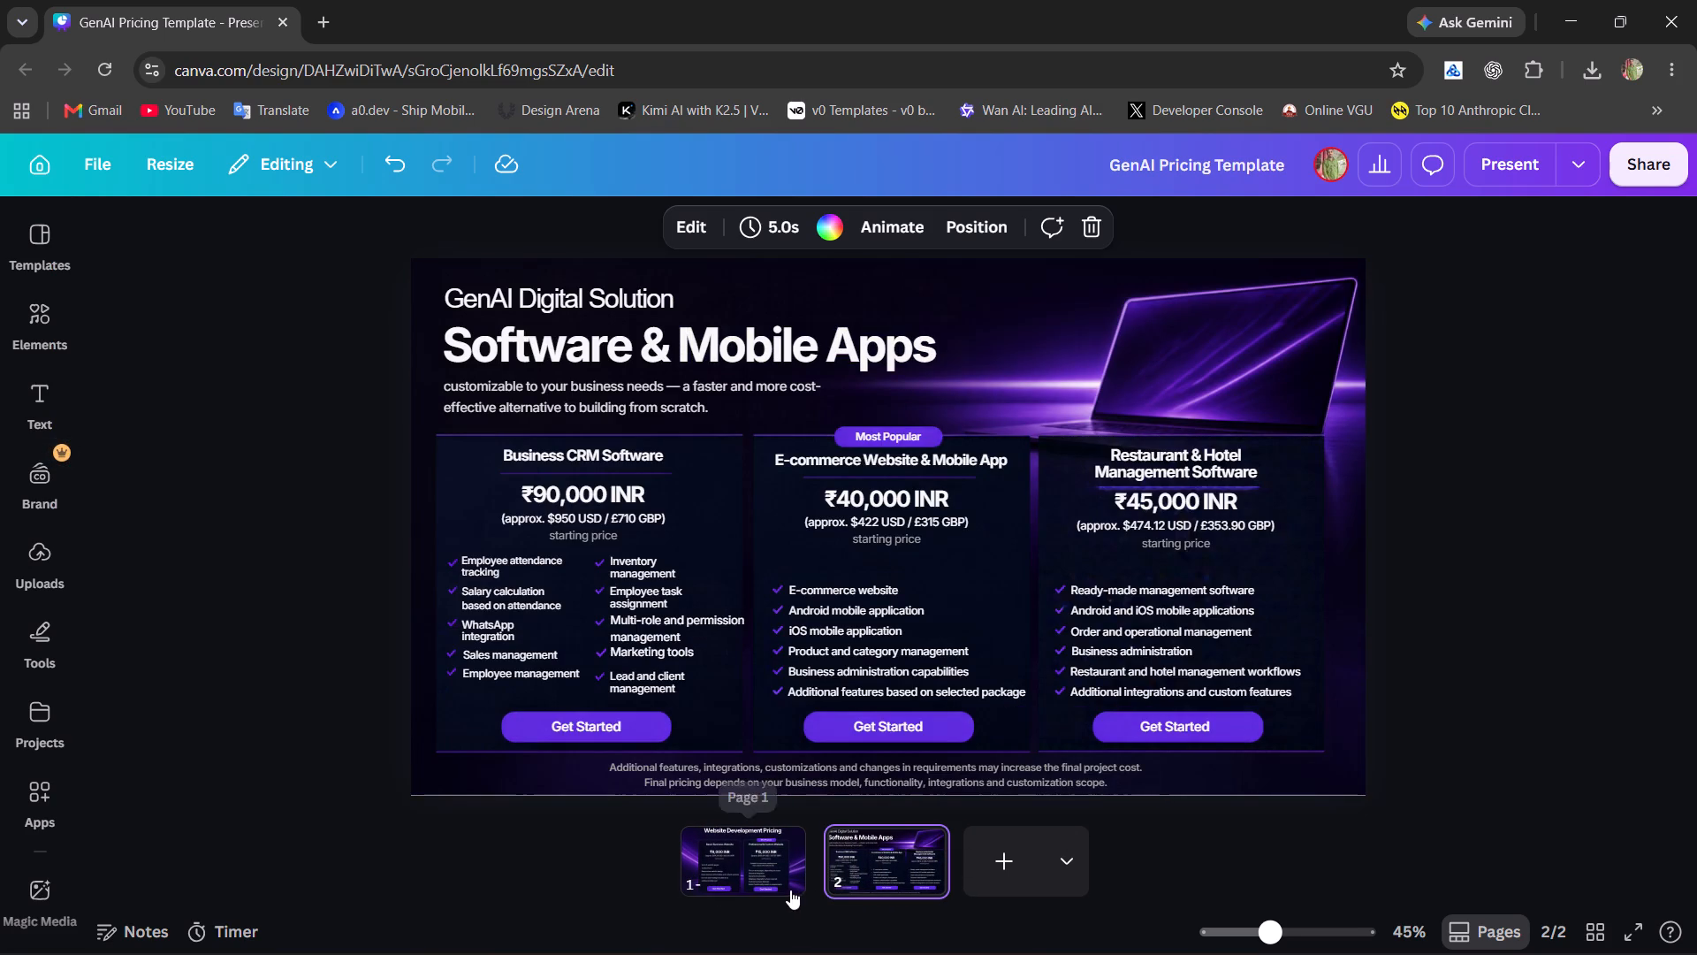
# Copy the GenAI Digital Solution heading on the Software & Mobile Apps page and nudge it very slightly left.
pyautogui.click(561, 313)
pyautogui.hotkey('ctrl', 'c')
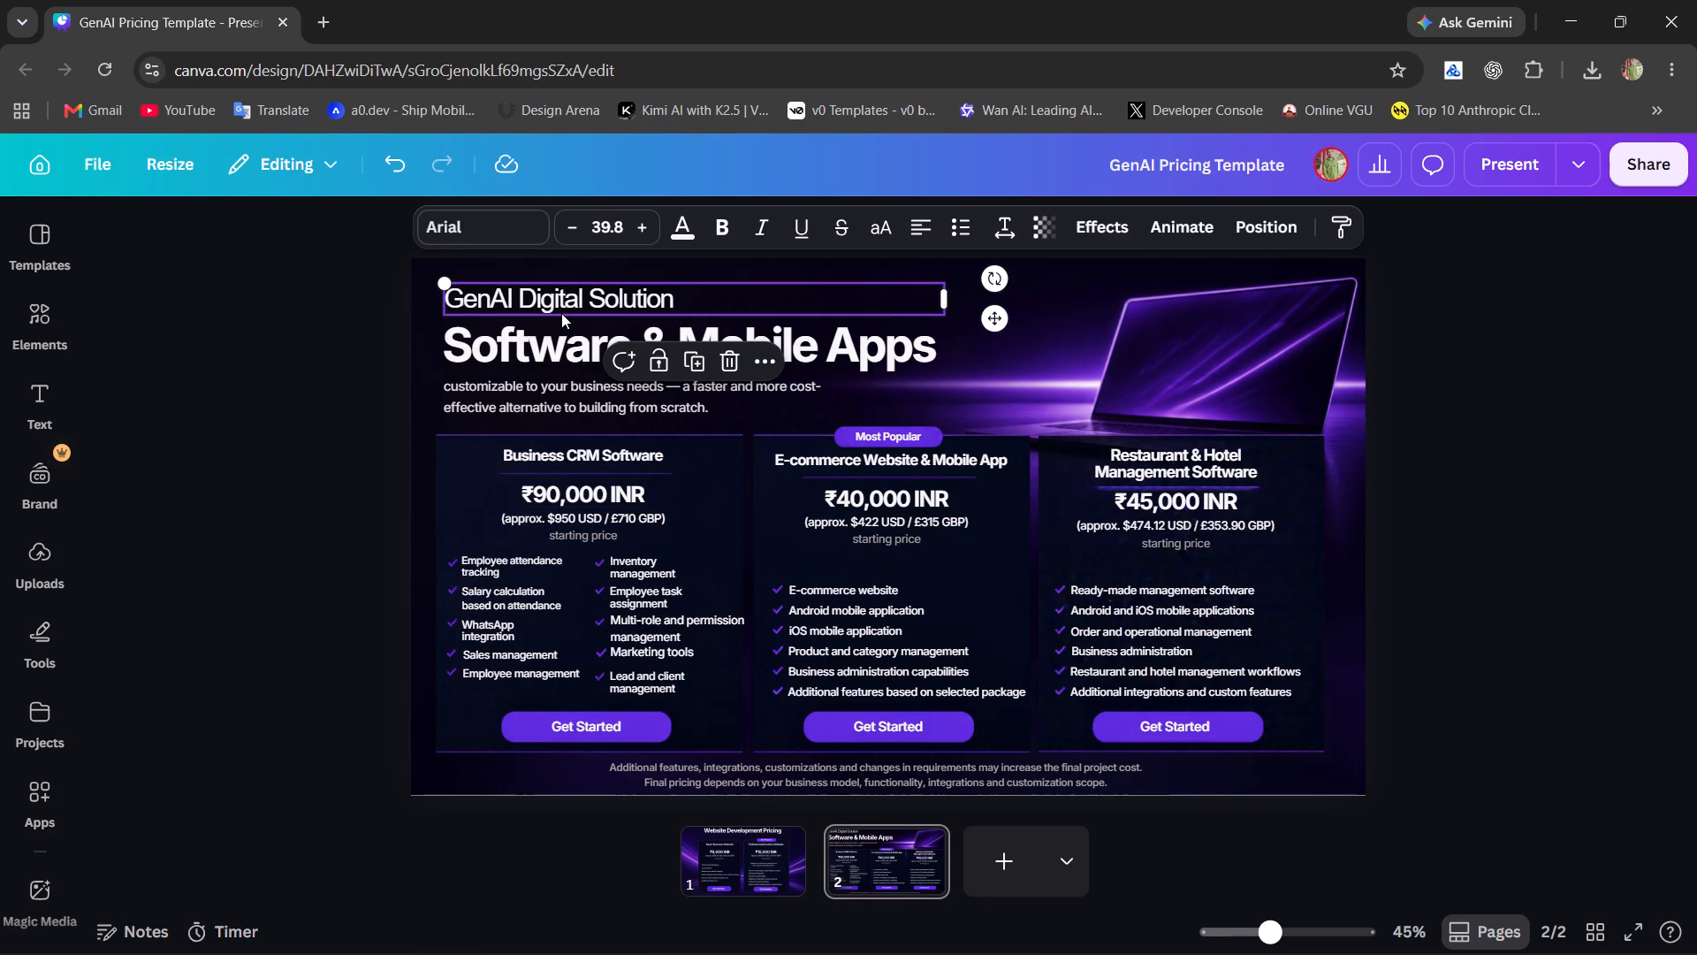
pyautogui.press('Left')
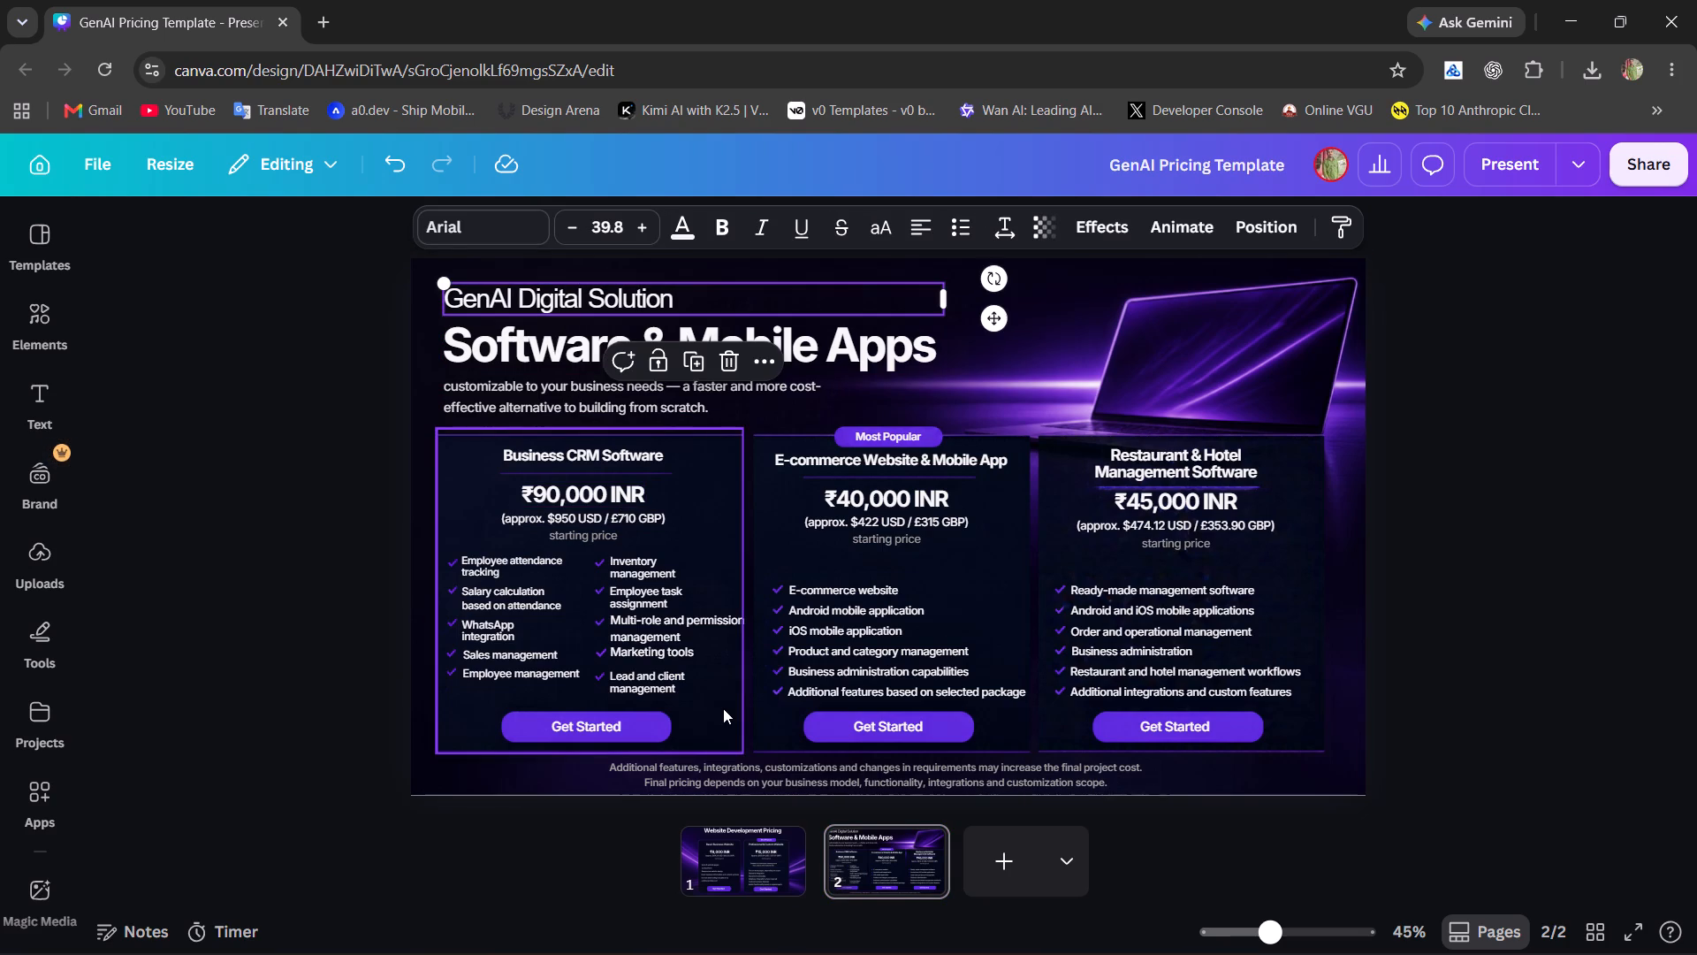
pyautogui.press('Left')
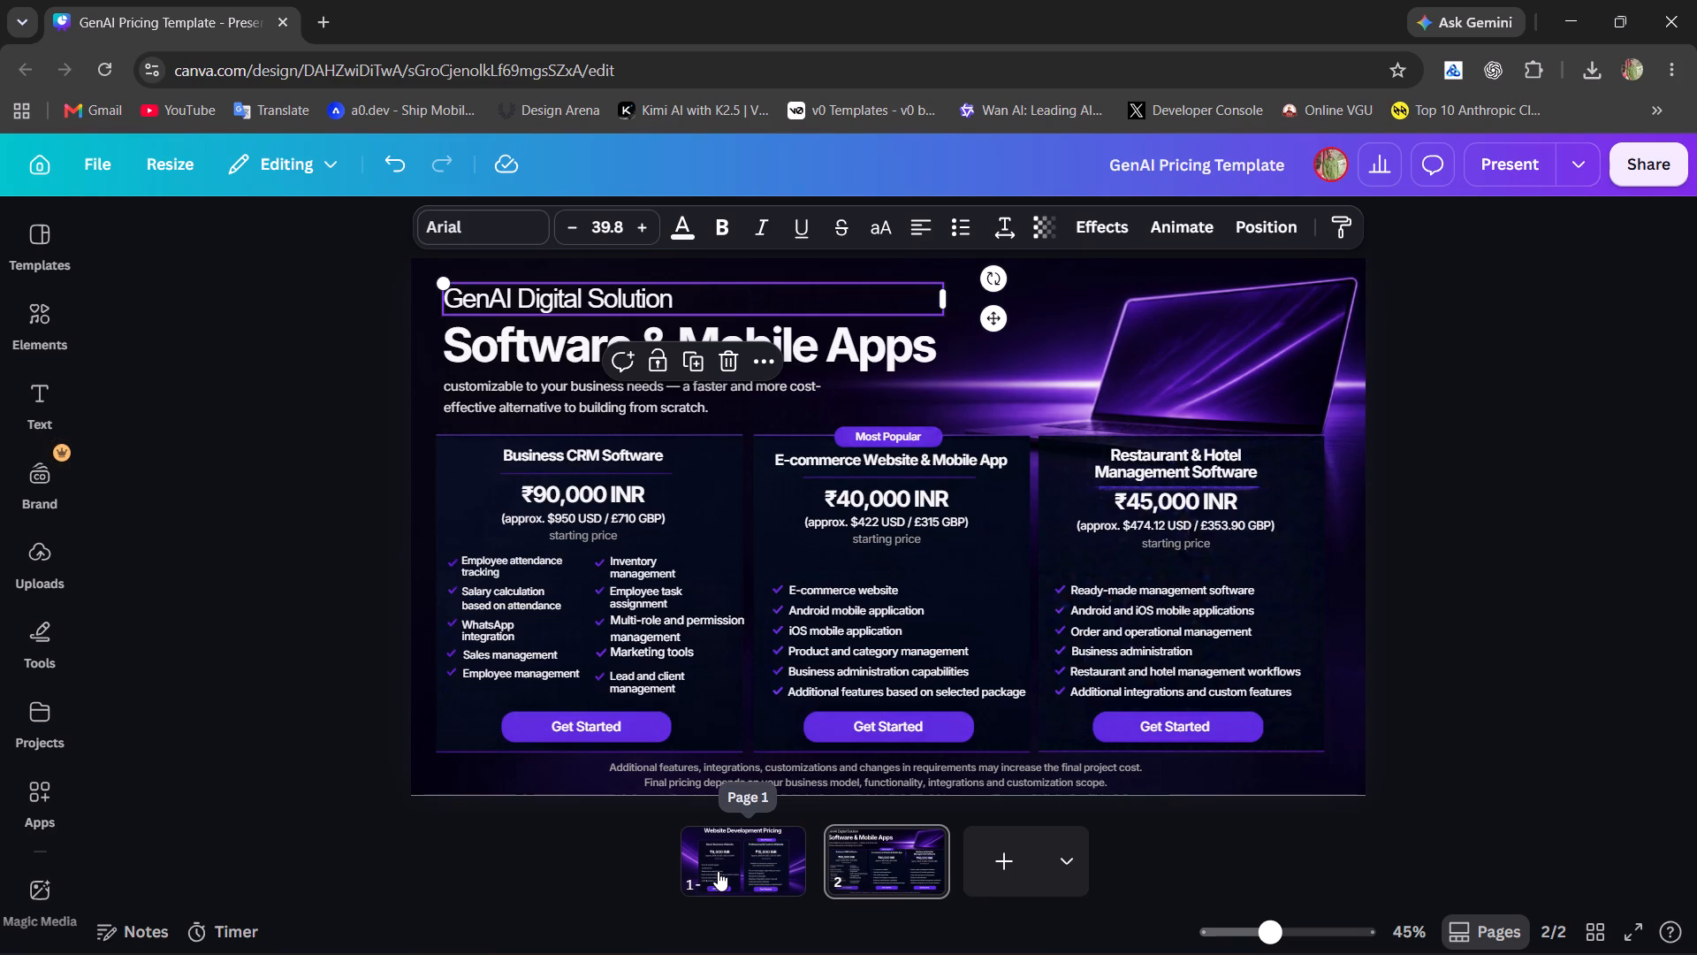
# Move the Software & Mobile Apps page ahead of the Website Development Pricing page.
pyautogui.moveTo(868, 849); pyautogui.dragTo(657, 860)
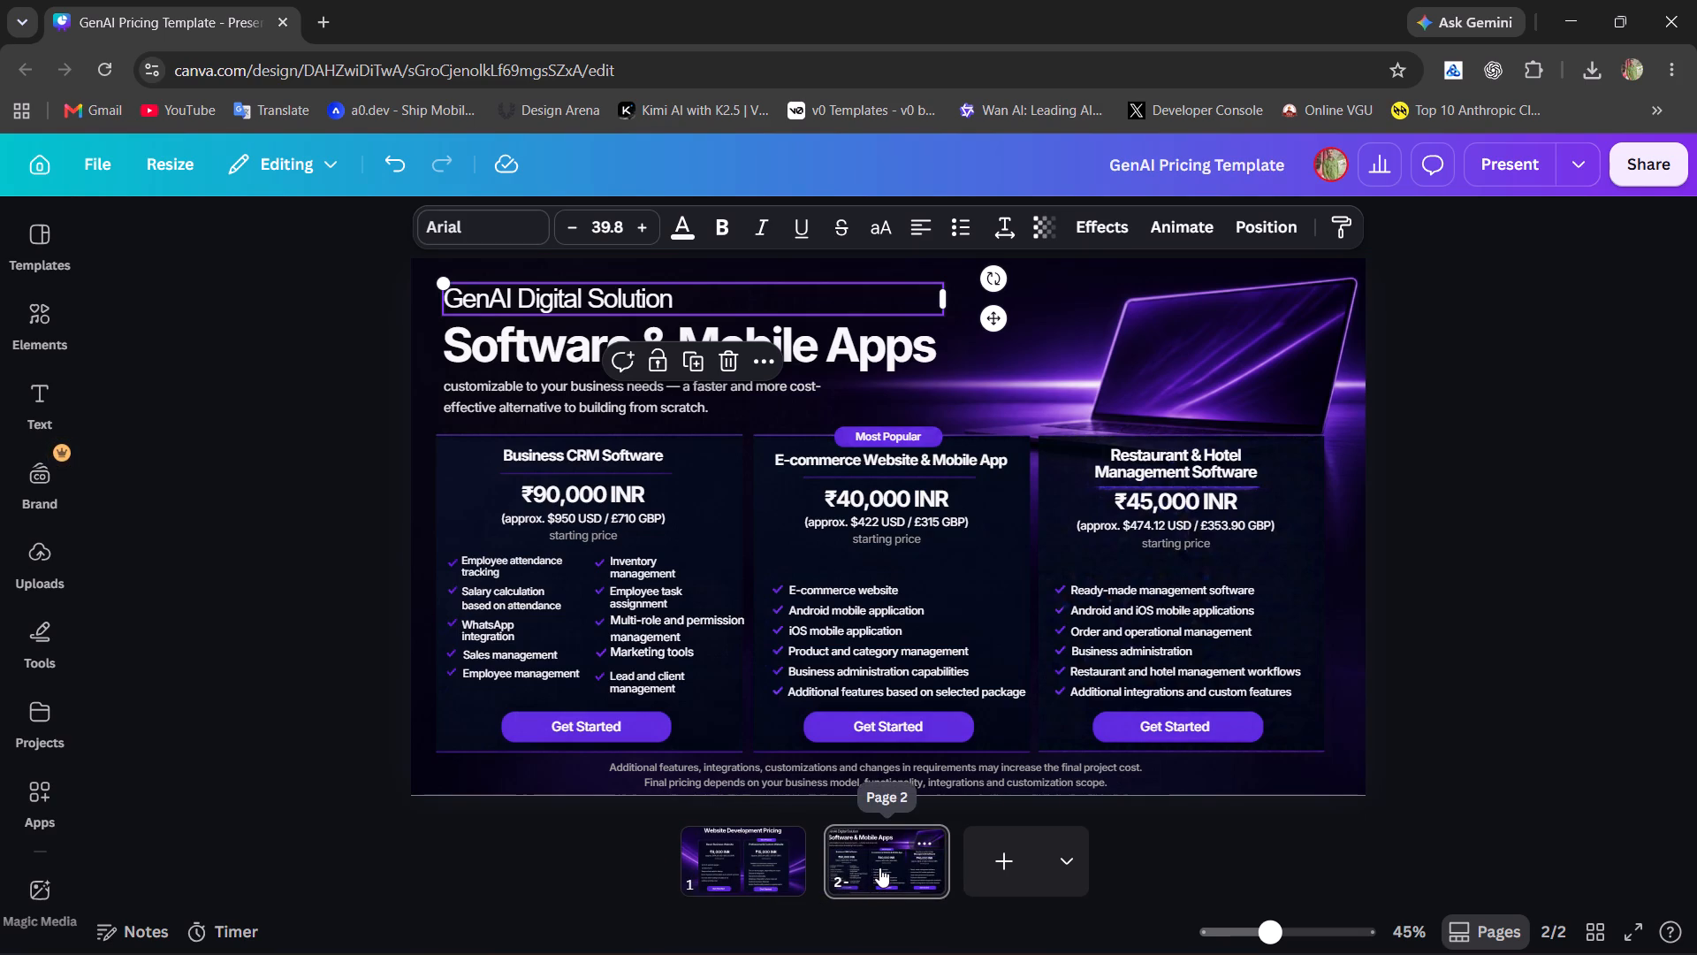
pyautogui.moveTo(879, 867); pyautogui.dragTo(703, 869)
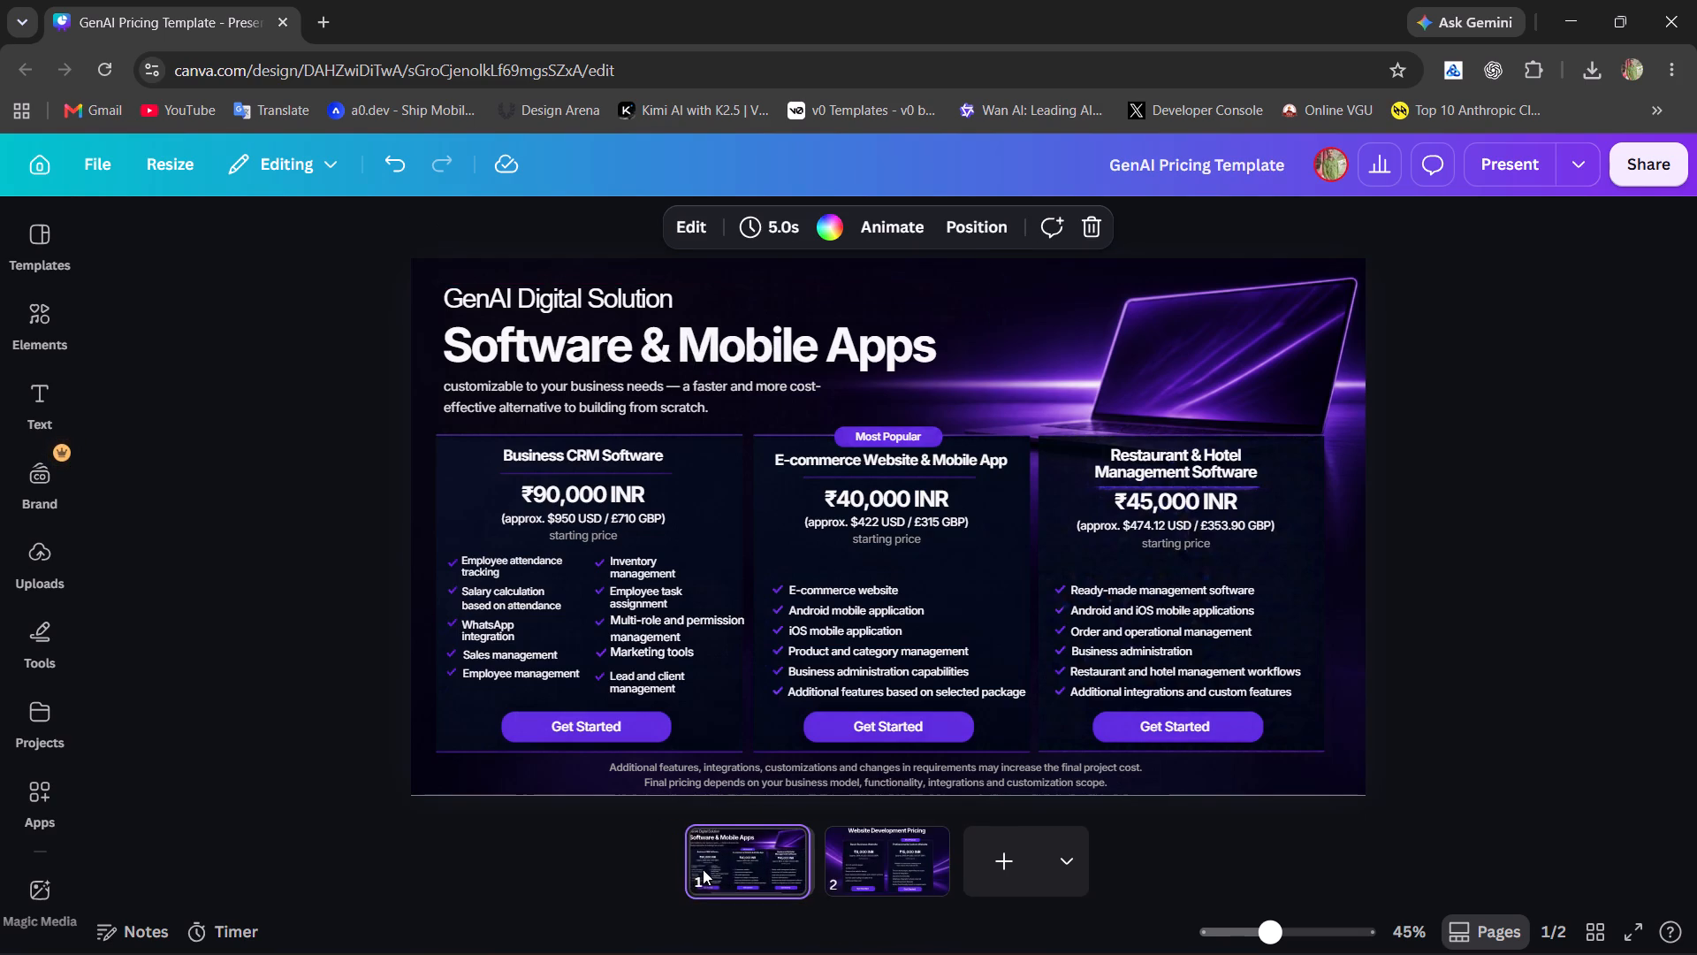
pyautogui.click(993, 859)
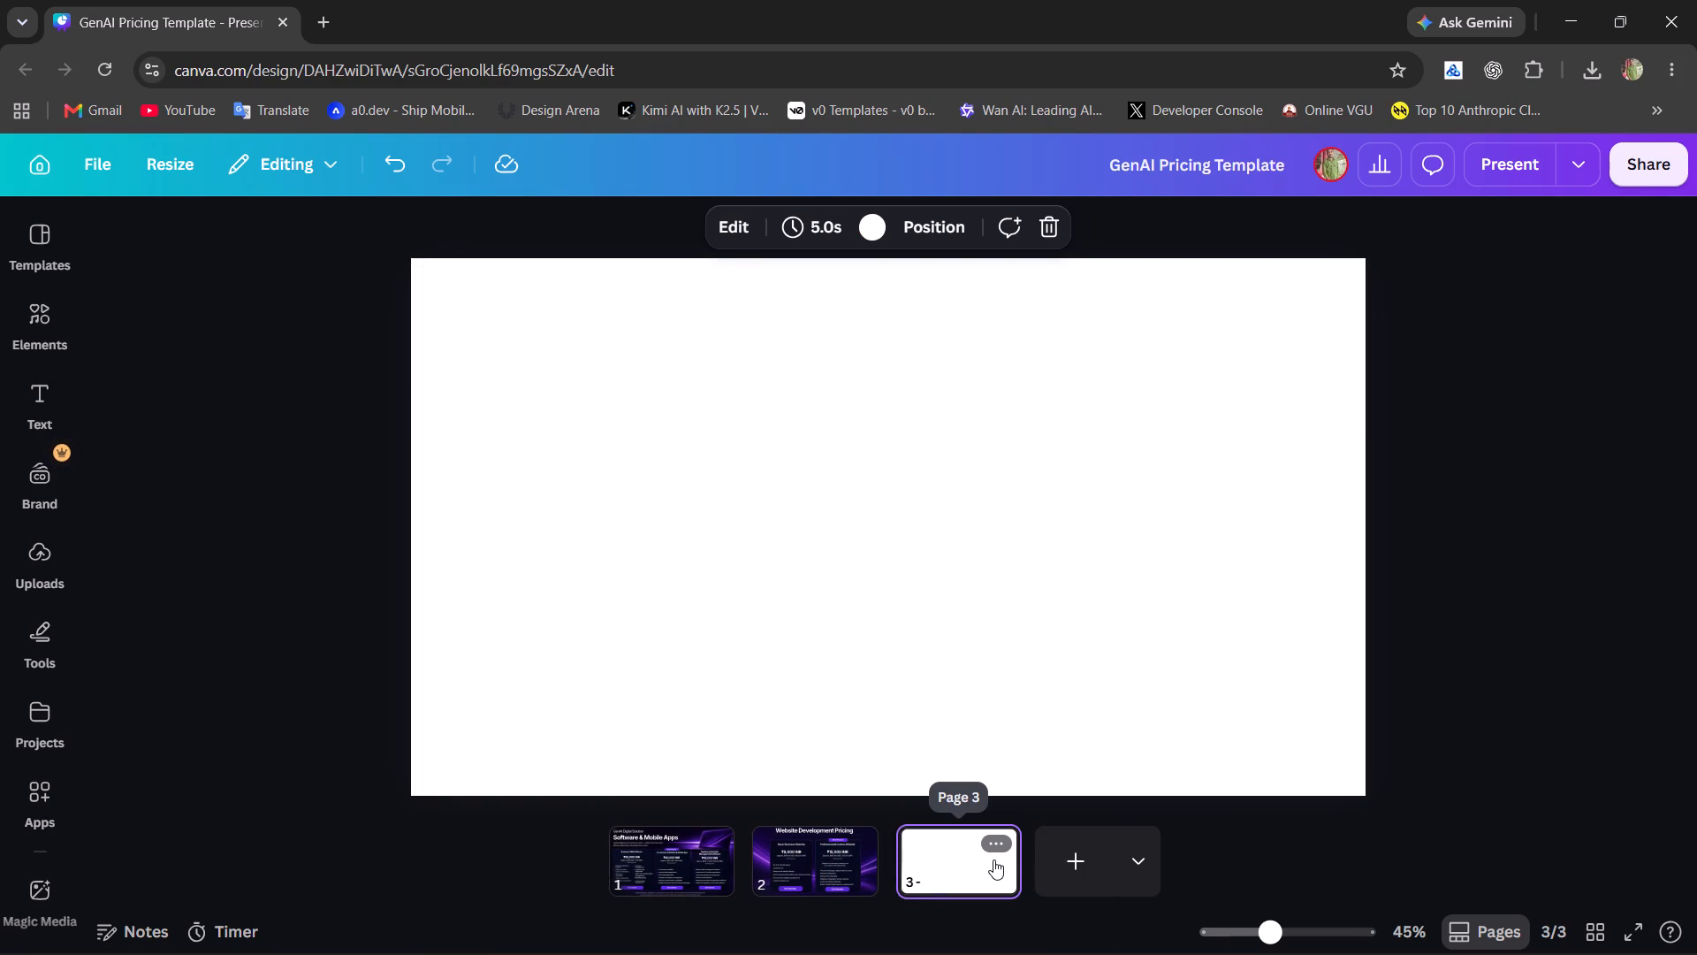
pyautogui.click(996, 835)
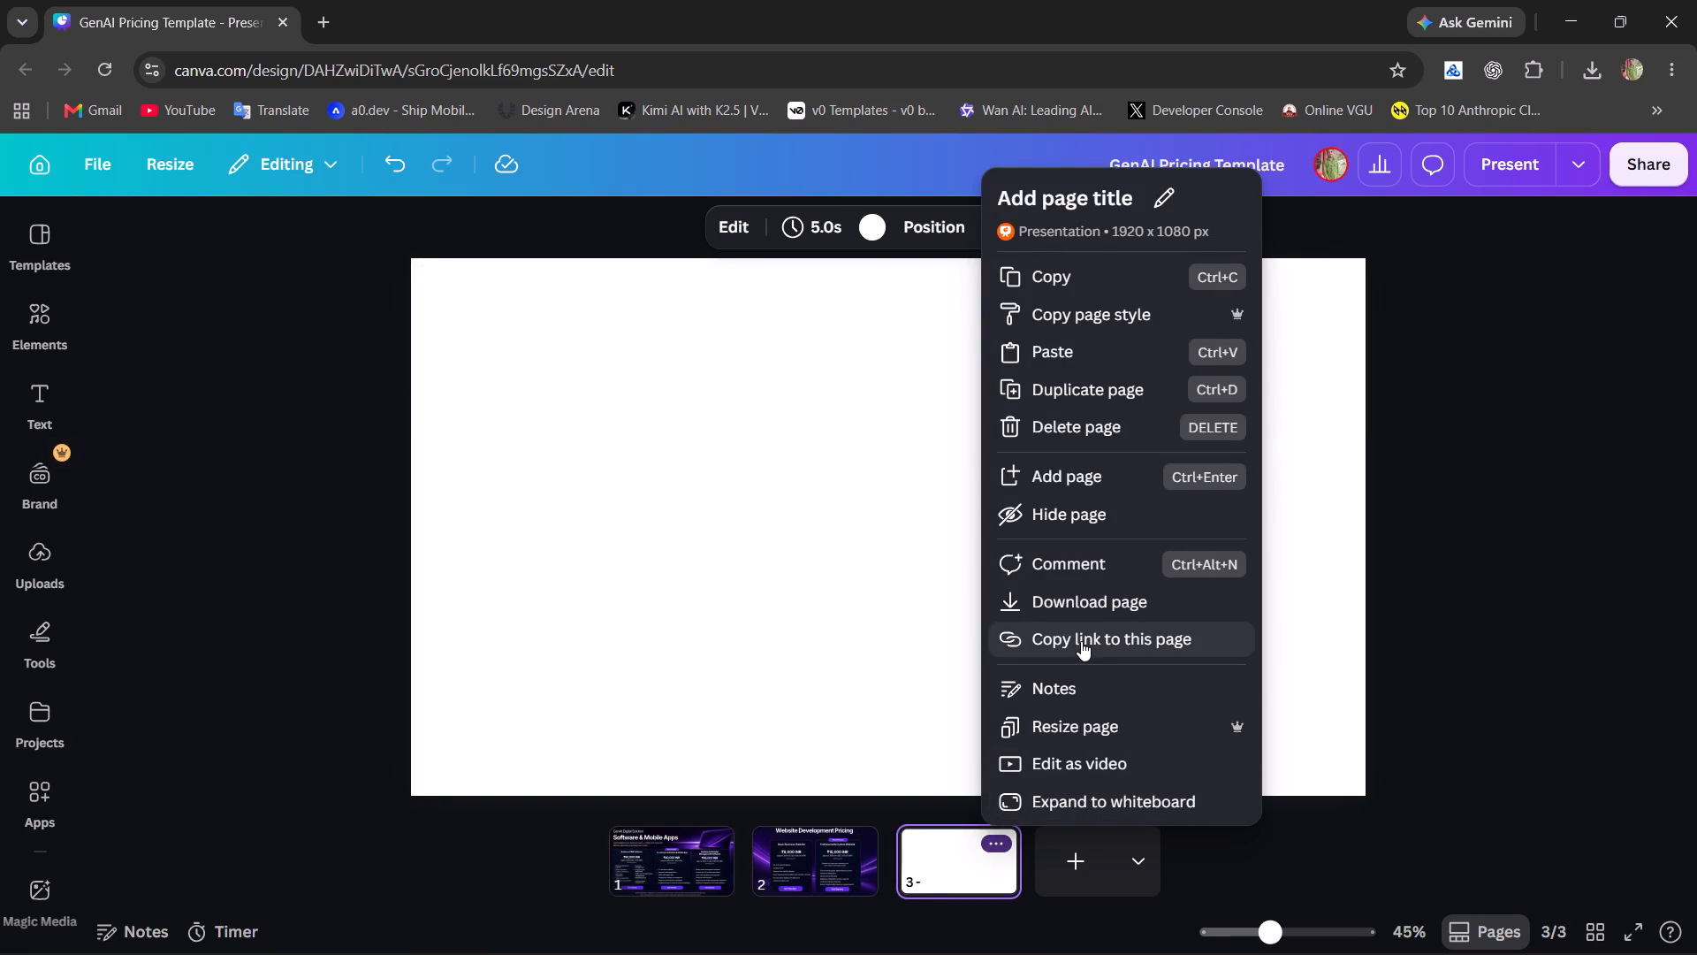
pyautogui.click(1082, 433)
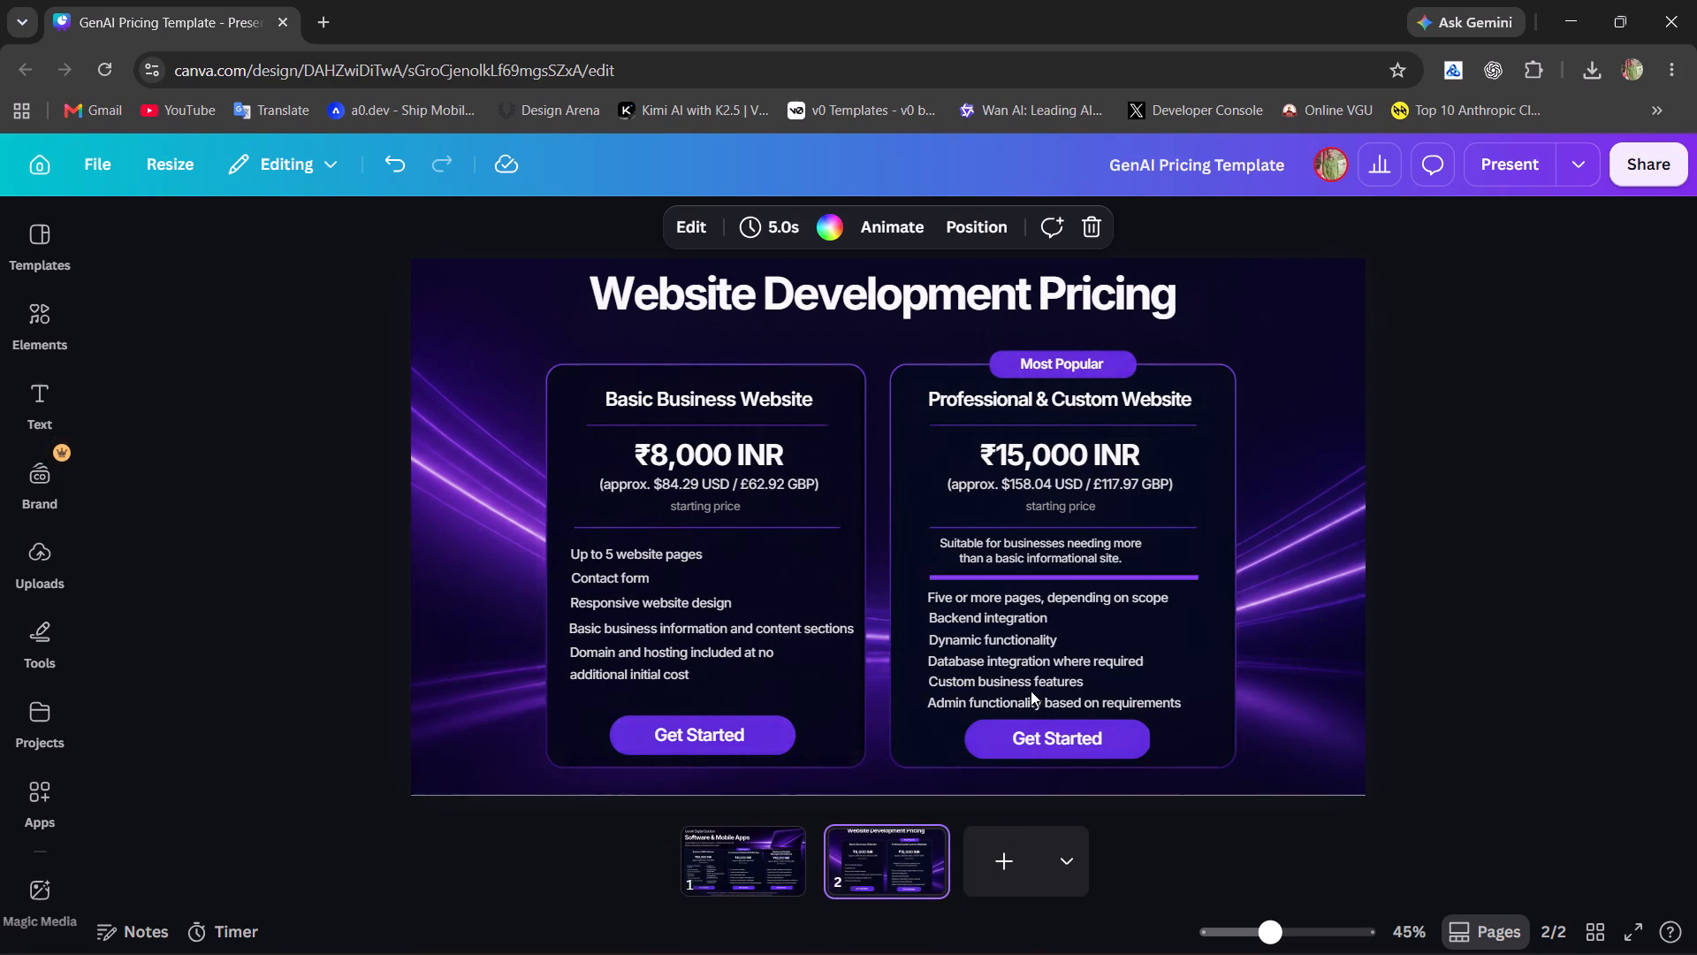
# Save the design from both the Software & Mobile Apps page and the Website Development Pricing page.
pyautogui.click(762, 849)
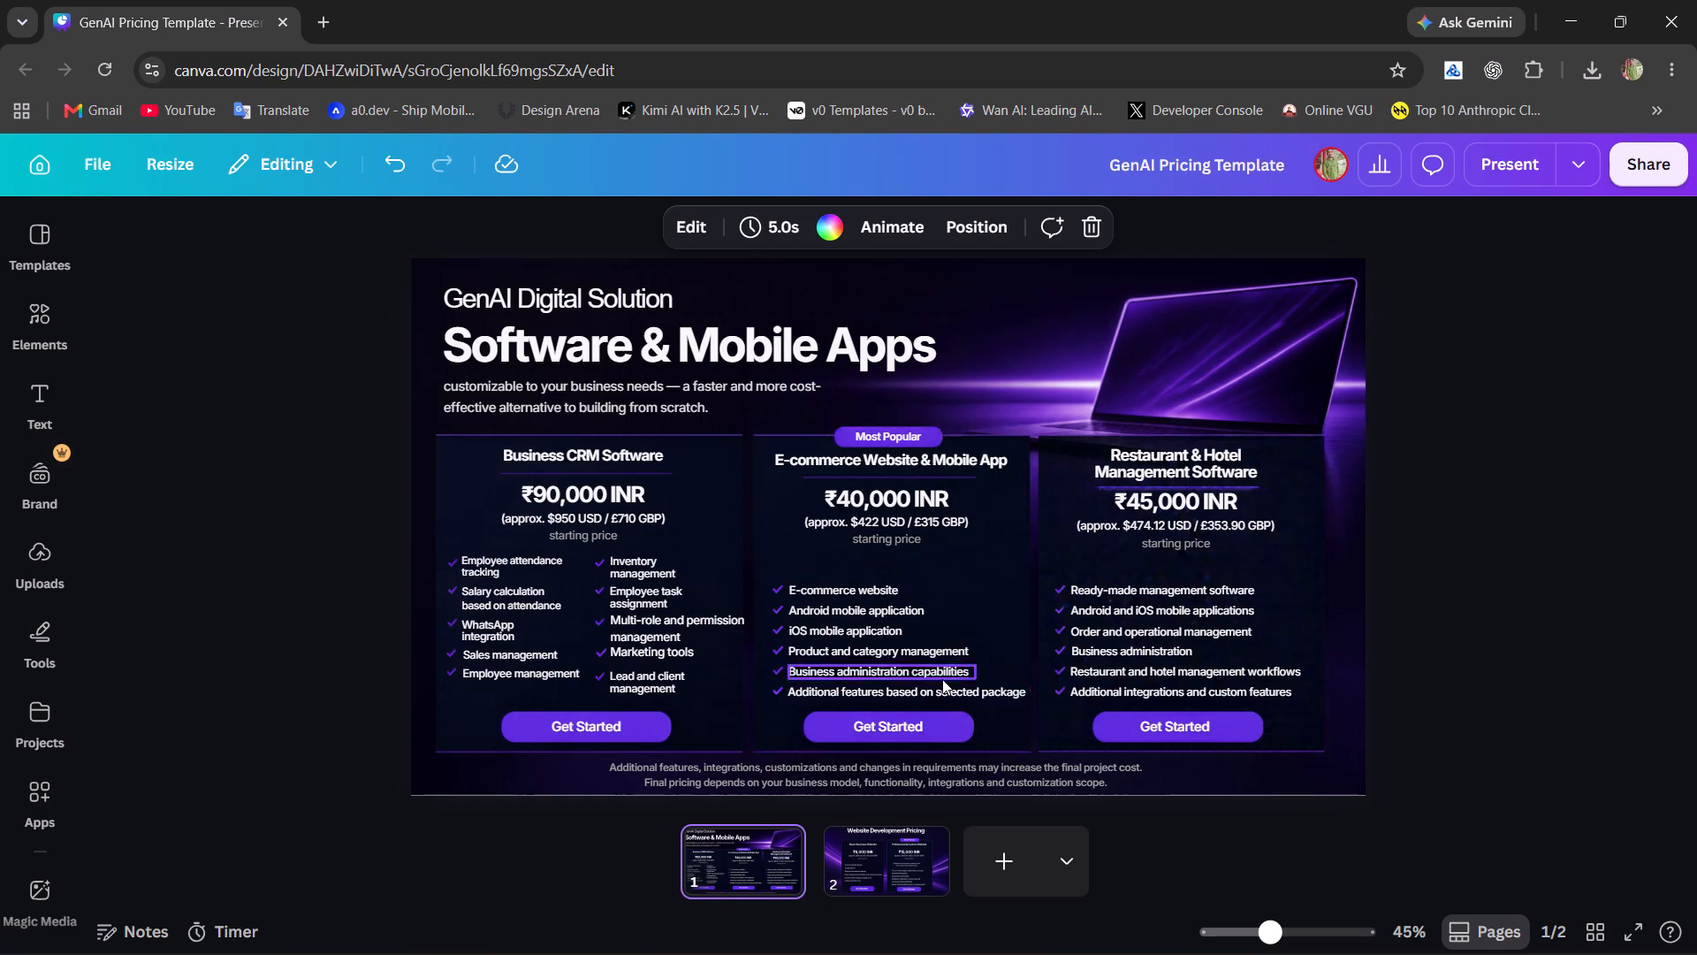
pyautogui.click(1022, 406)
pyautogui.hotkey('ctrl', 's')
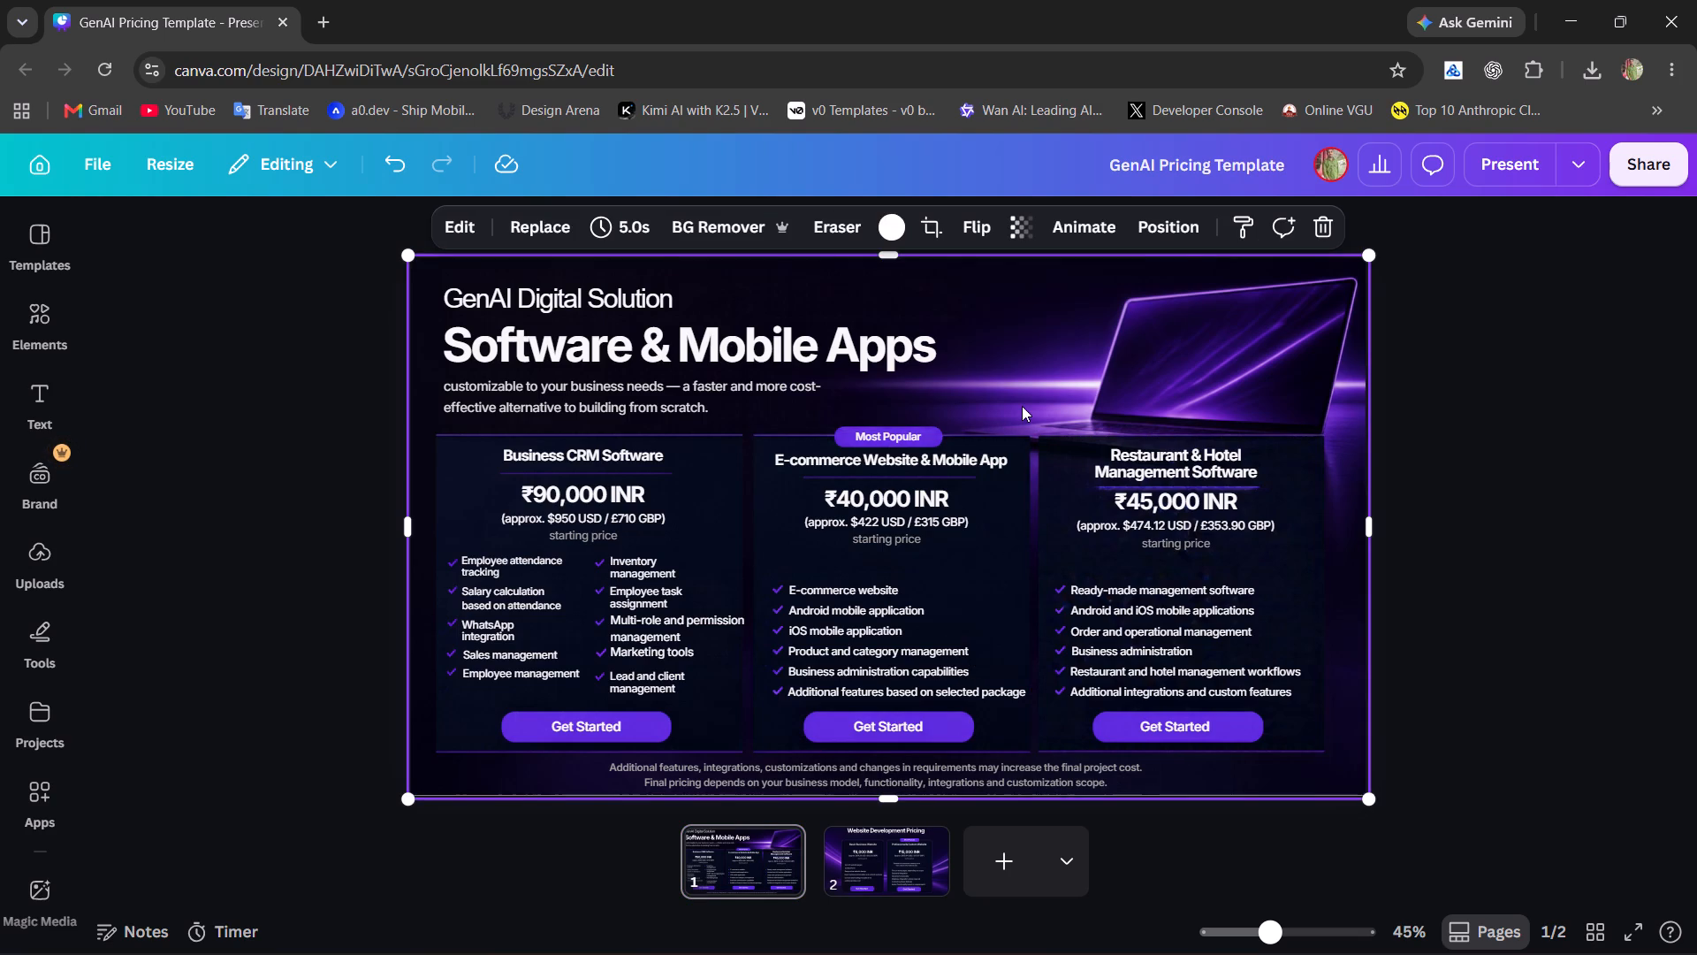
pyautogui.hotkey('ctrl', 's')
pyautogui.hotkey('ctrl', 's')
pyautogui.press('Right')
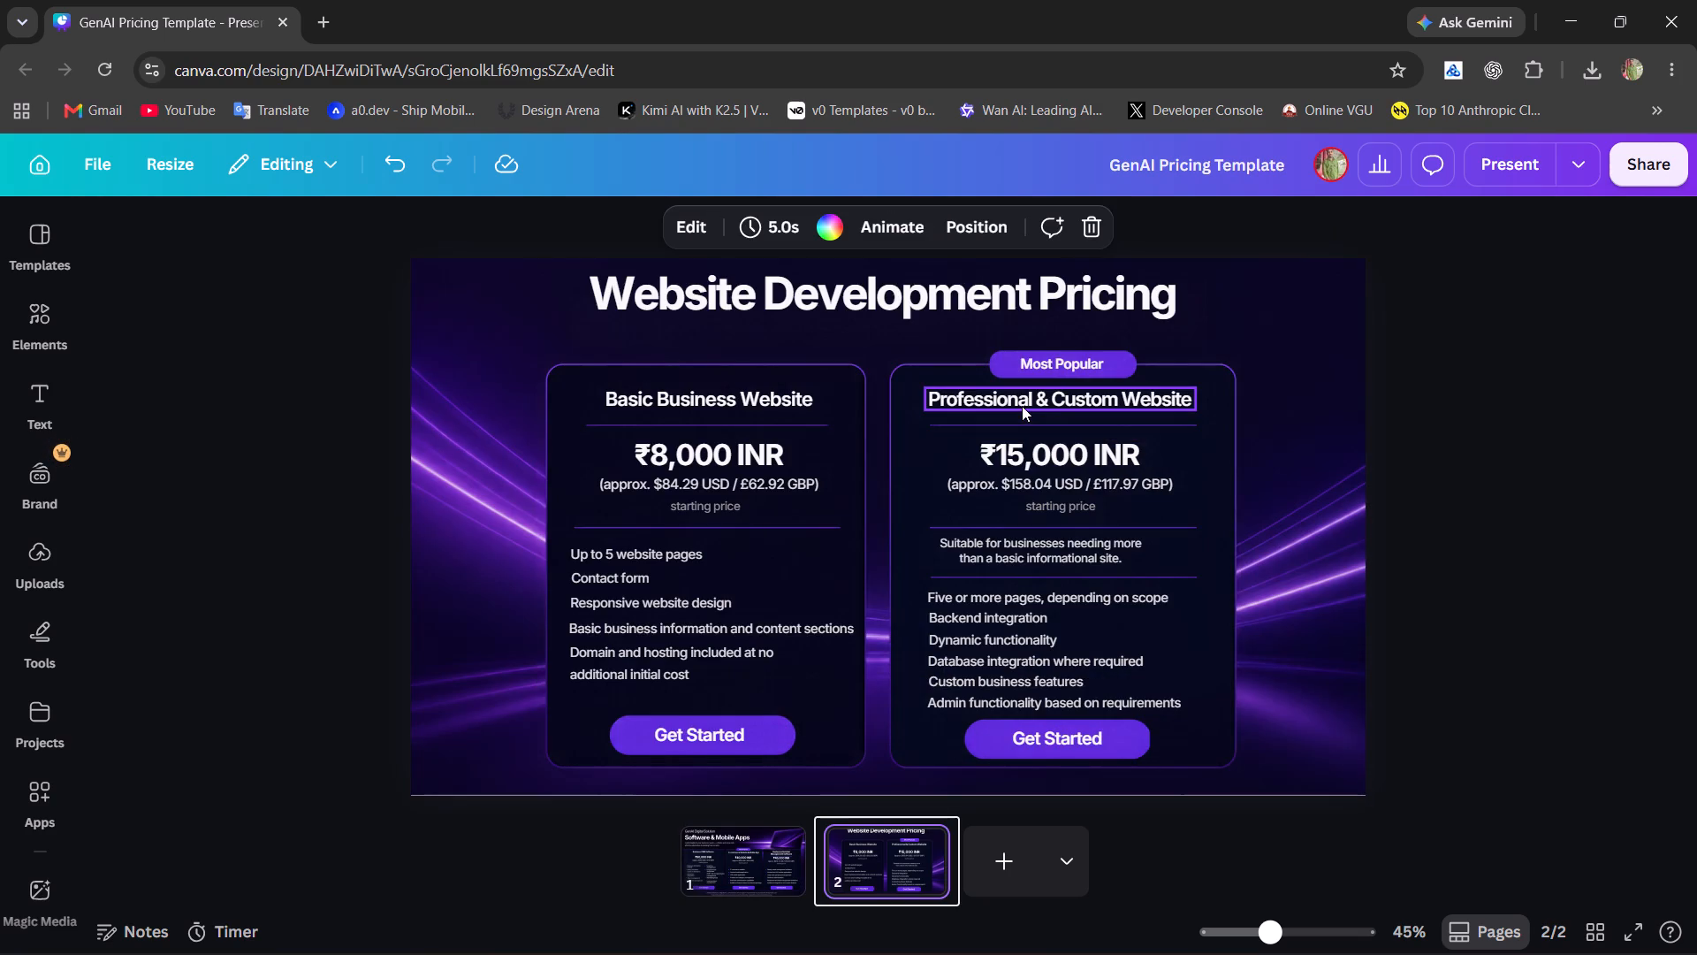
pyautogui.hotkey('ctrl', 's')
pyautogui.click(1290, 278)
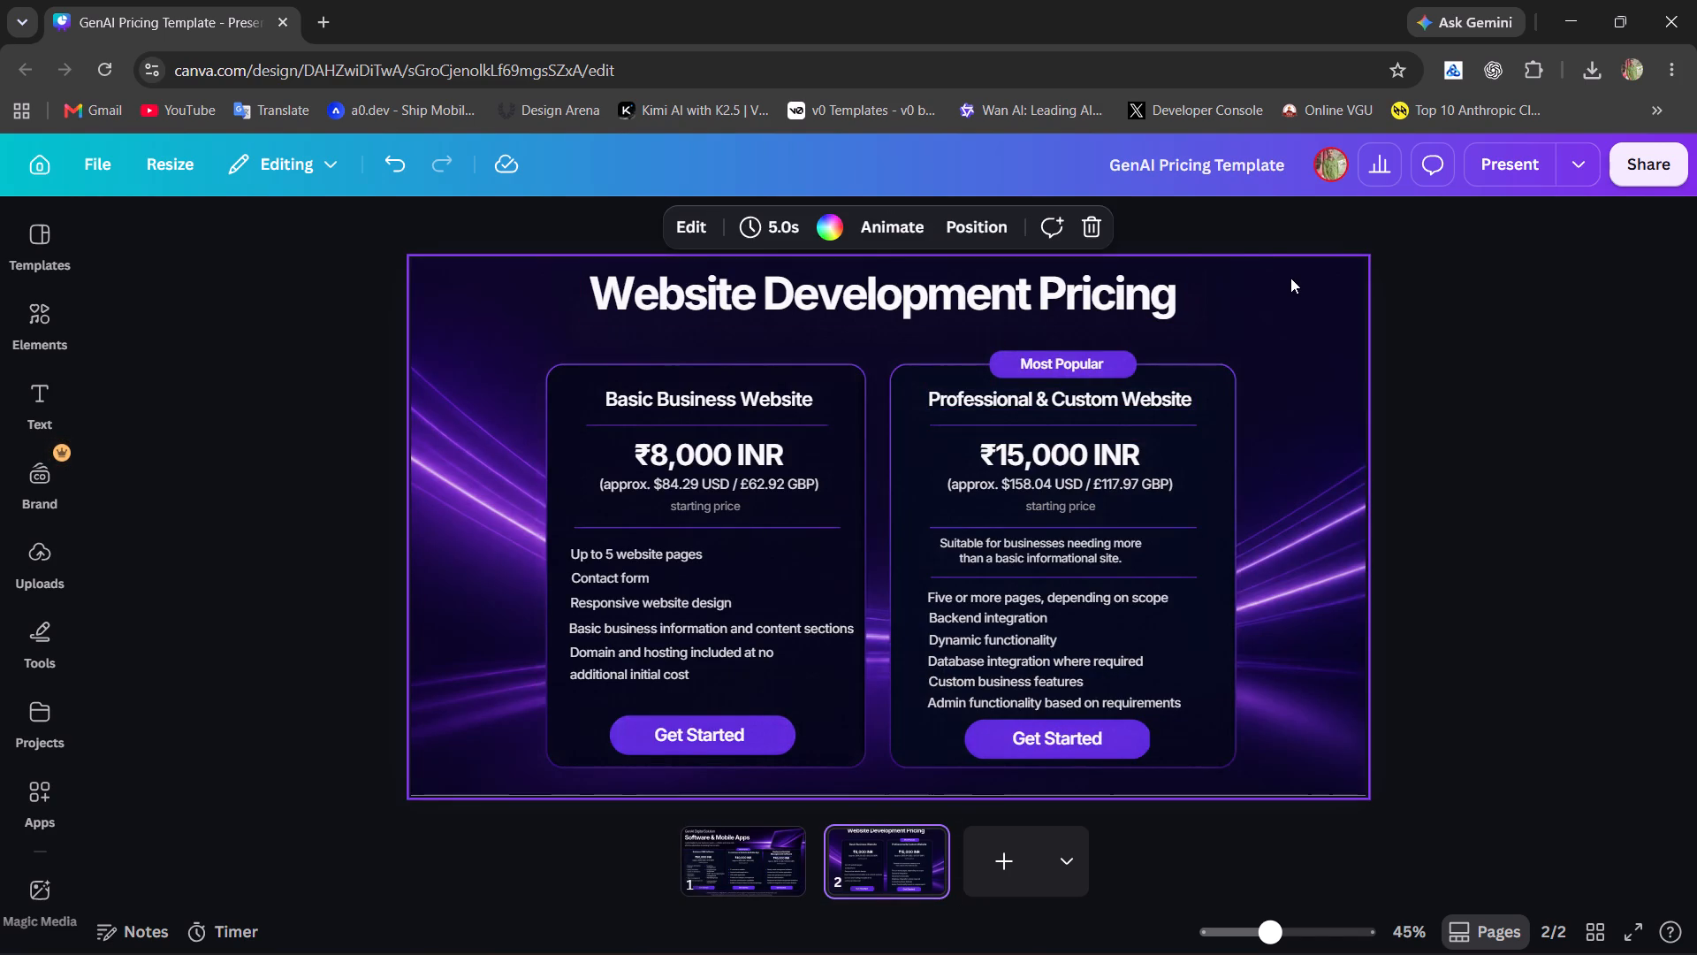
pyautogui.hotkey('ctrl', 's')
pyautogui.hotkey('ctrl', 's')
# Nudge all content on the Website Development Pricing page very slightly left together, leaving the background in place.
pyautogui.hotkey('ctrl', 'a')
pyautogui.press('Left')
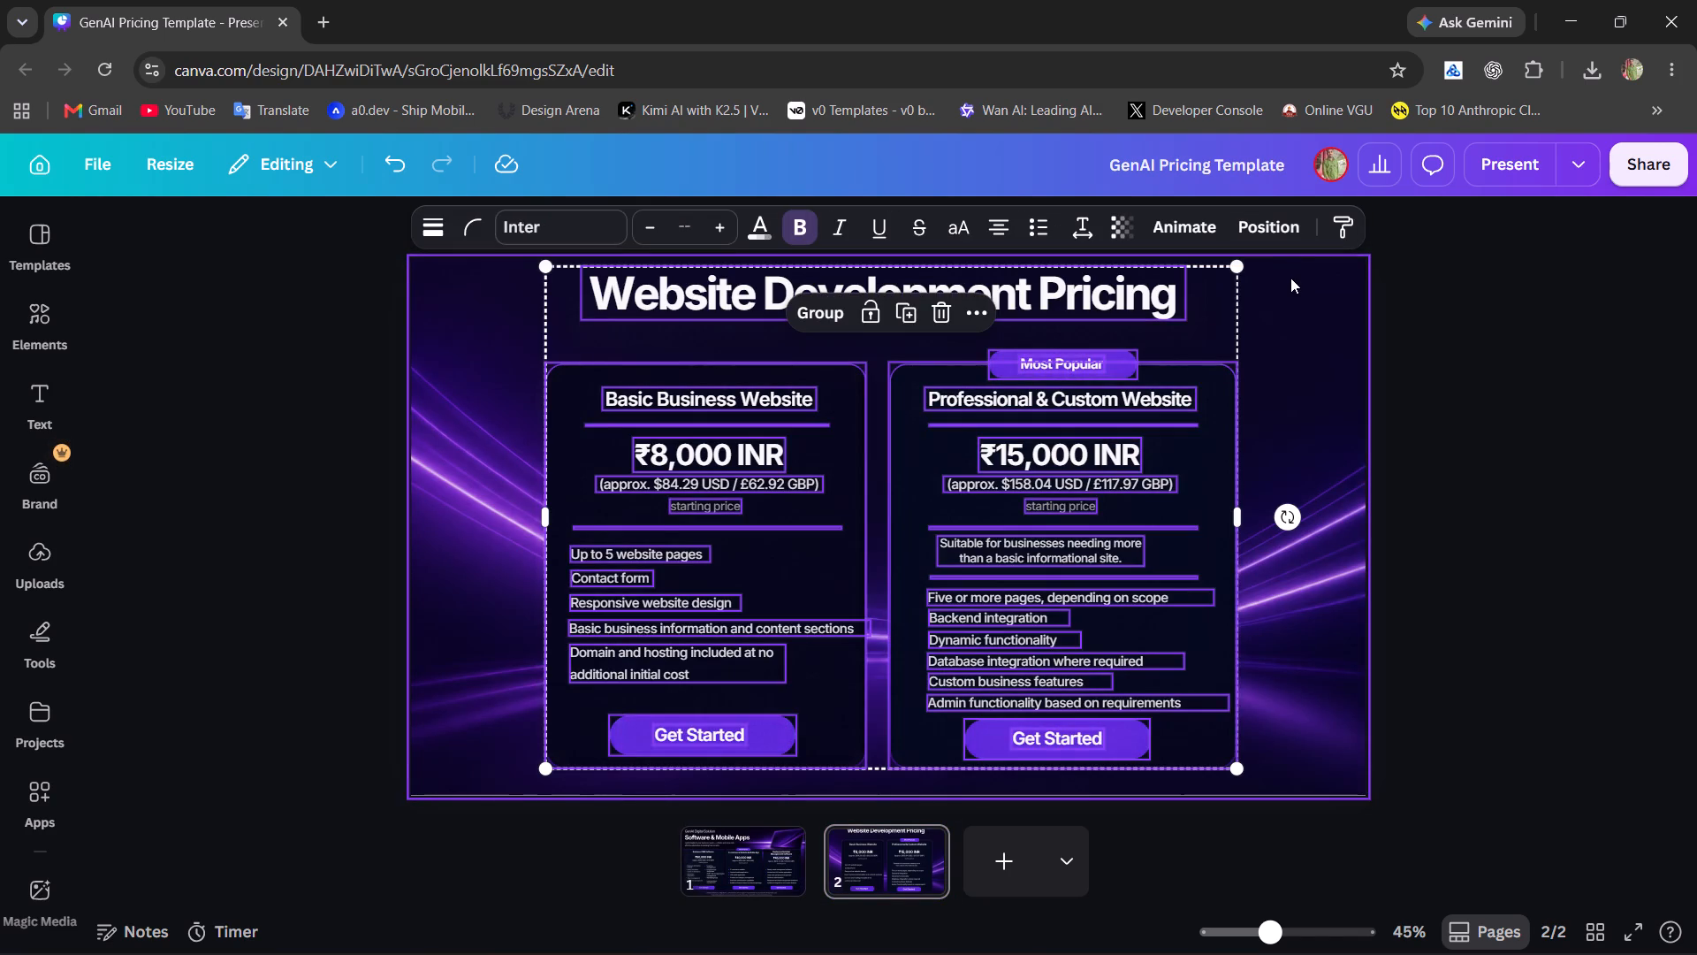
pyautogui.press('Left')
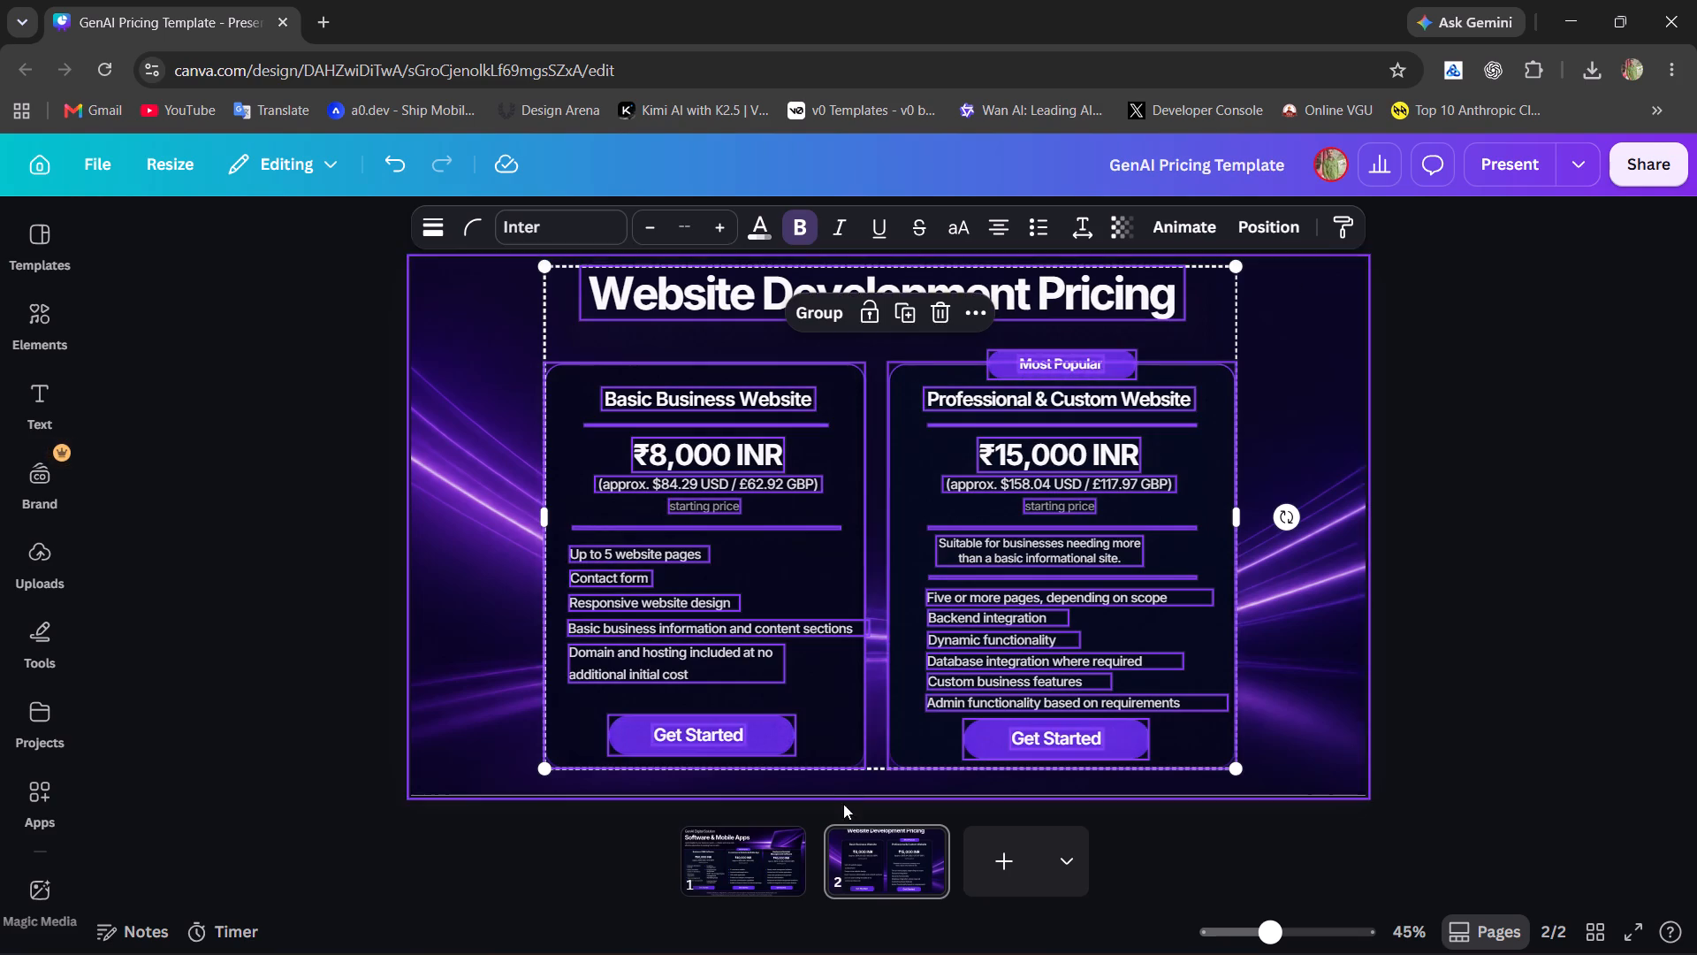
pyautogui.click(1261, 539)
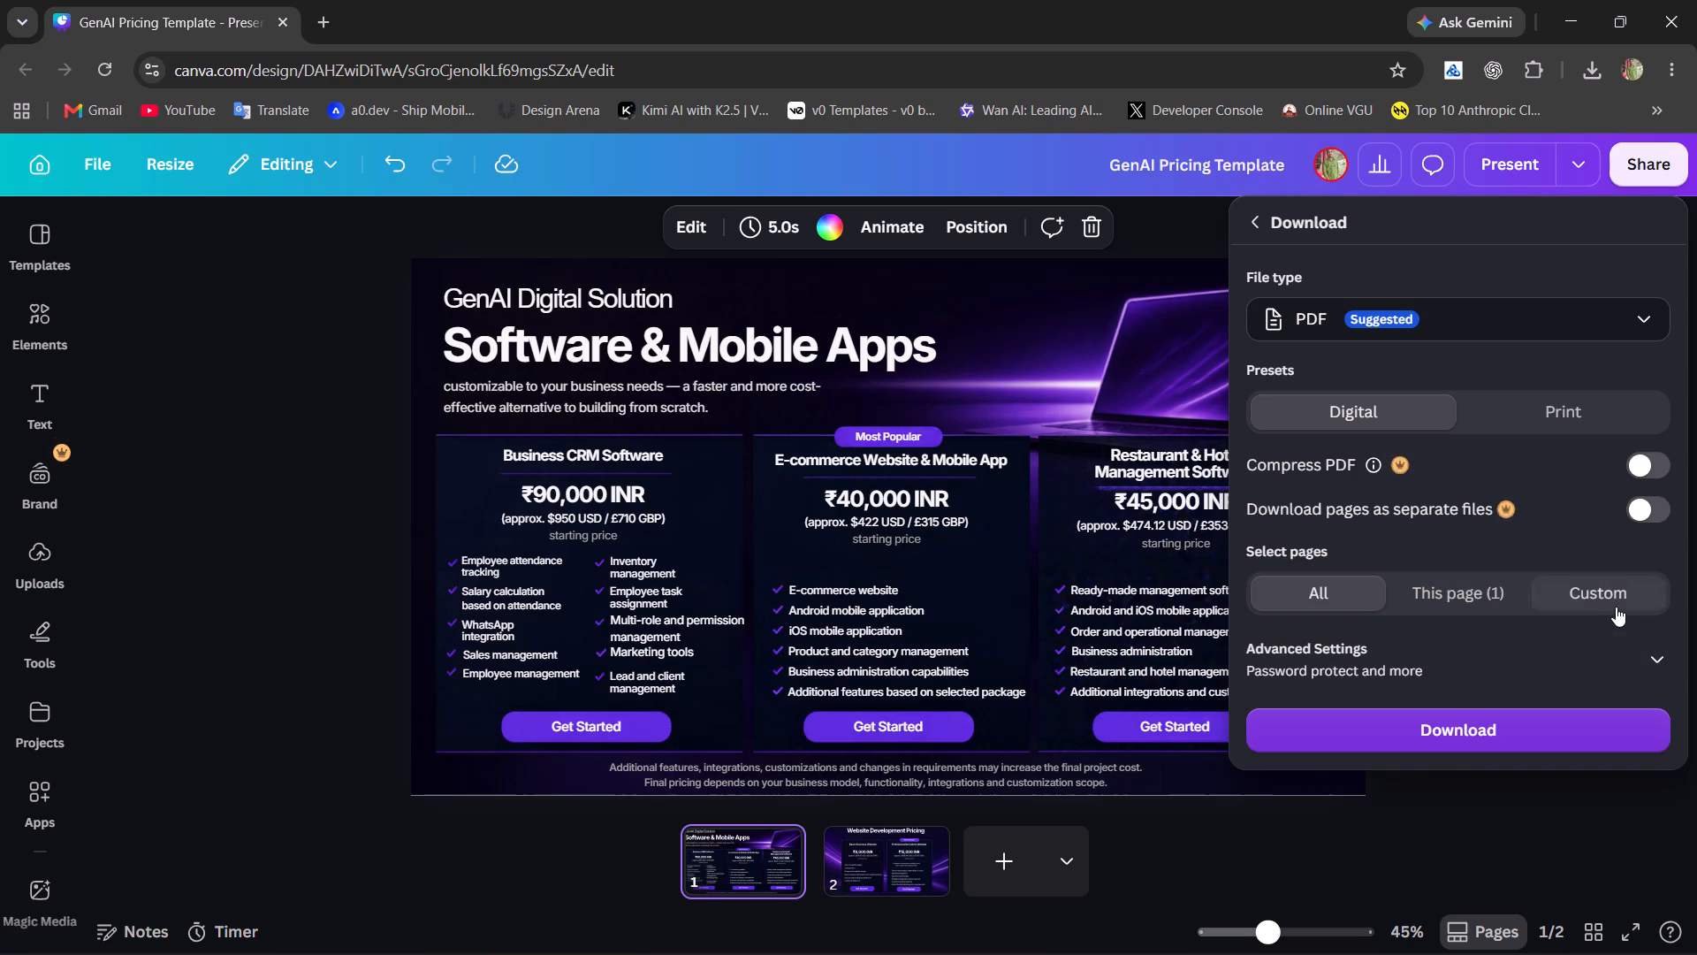
pyautogui.click(1570, 660)
pyautogui.scroll(-3, 1570, 660)
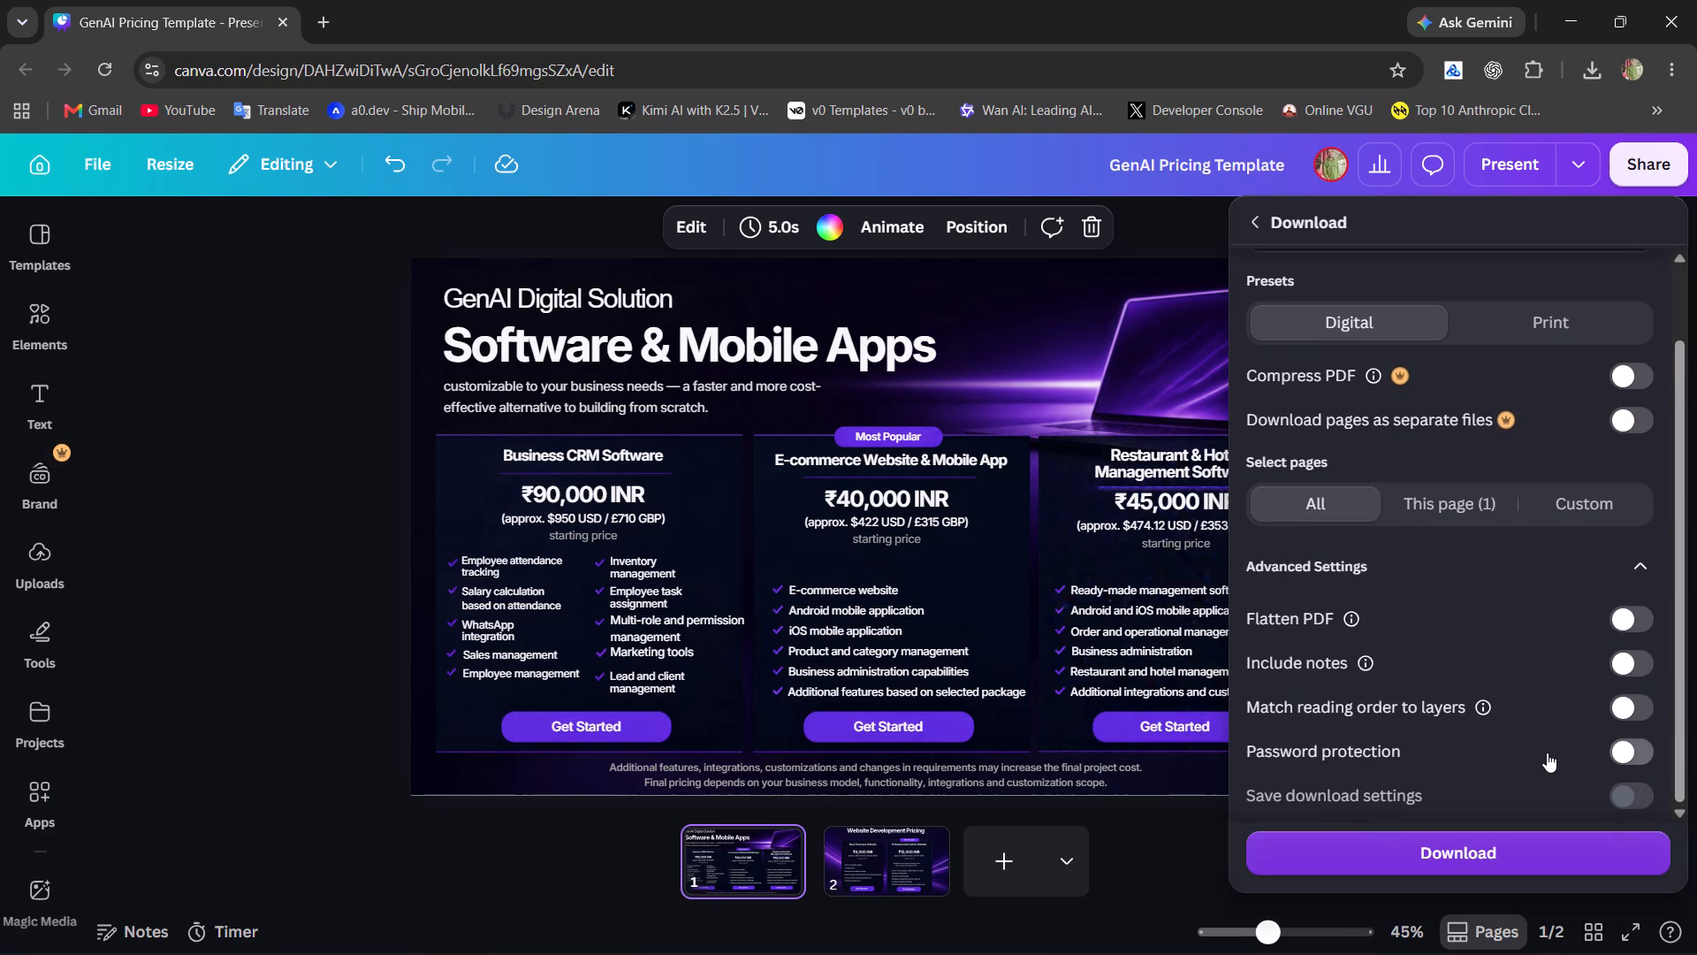
pyautogui.scroll(4, 1547, 753)
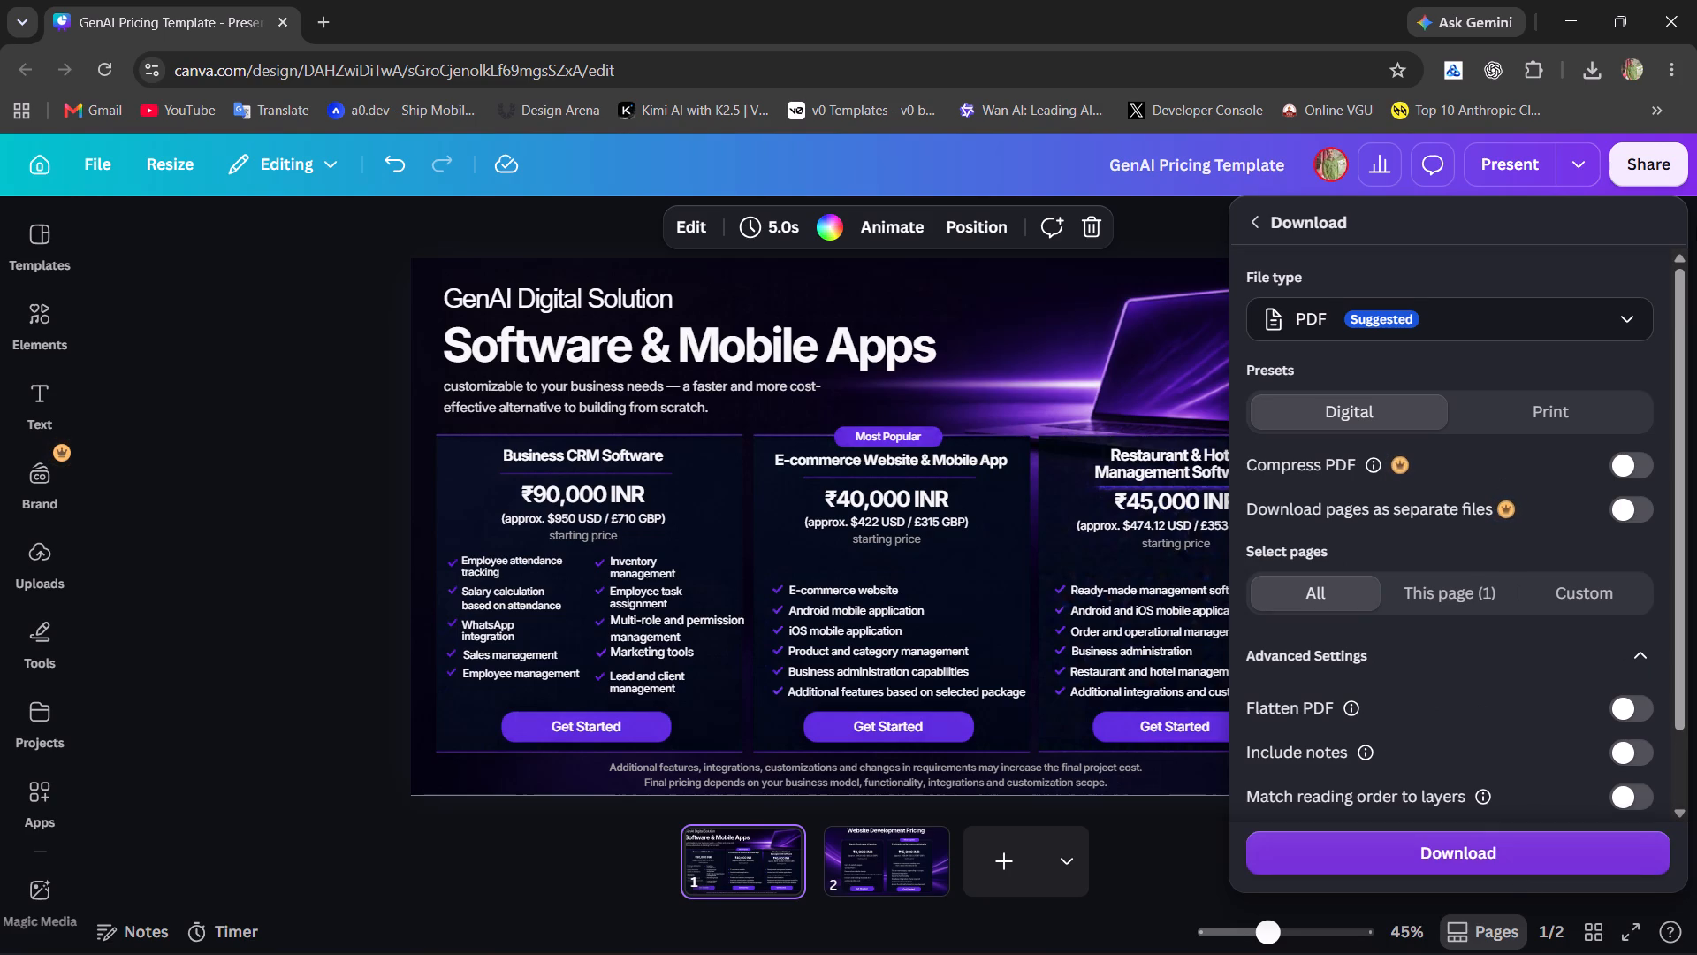
pyautogui.click(1624, 302)
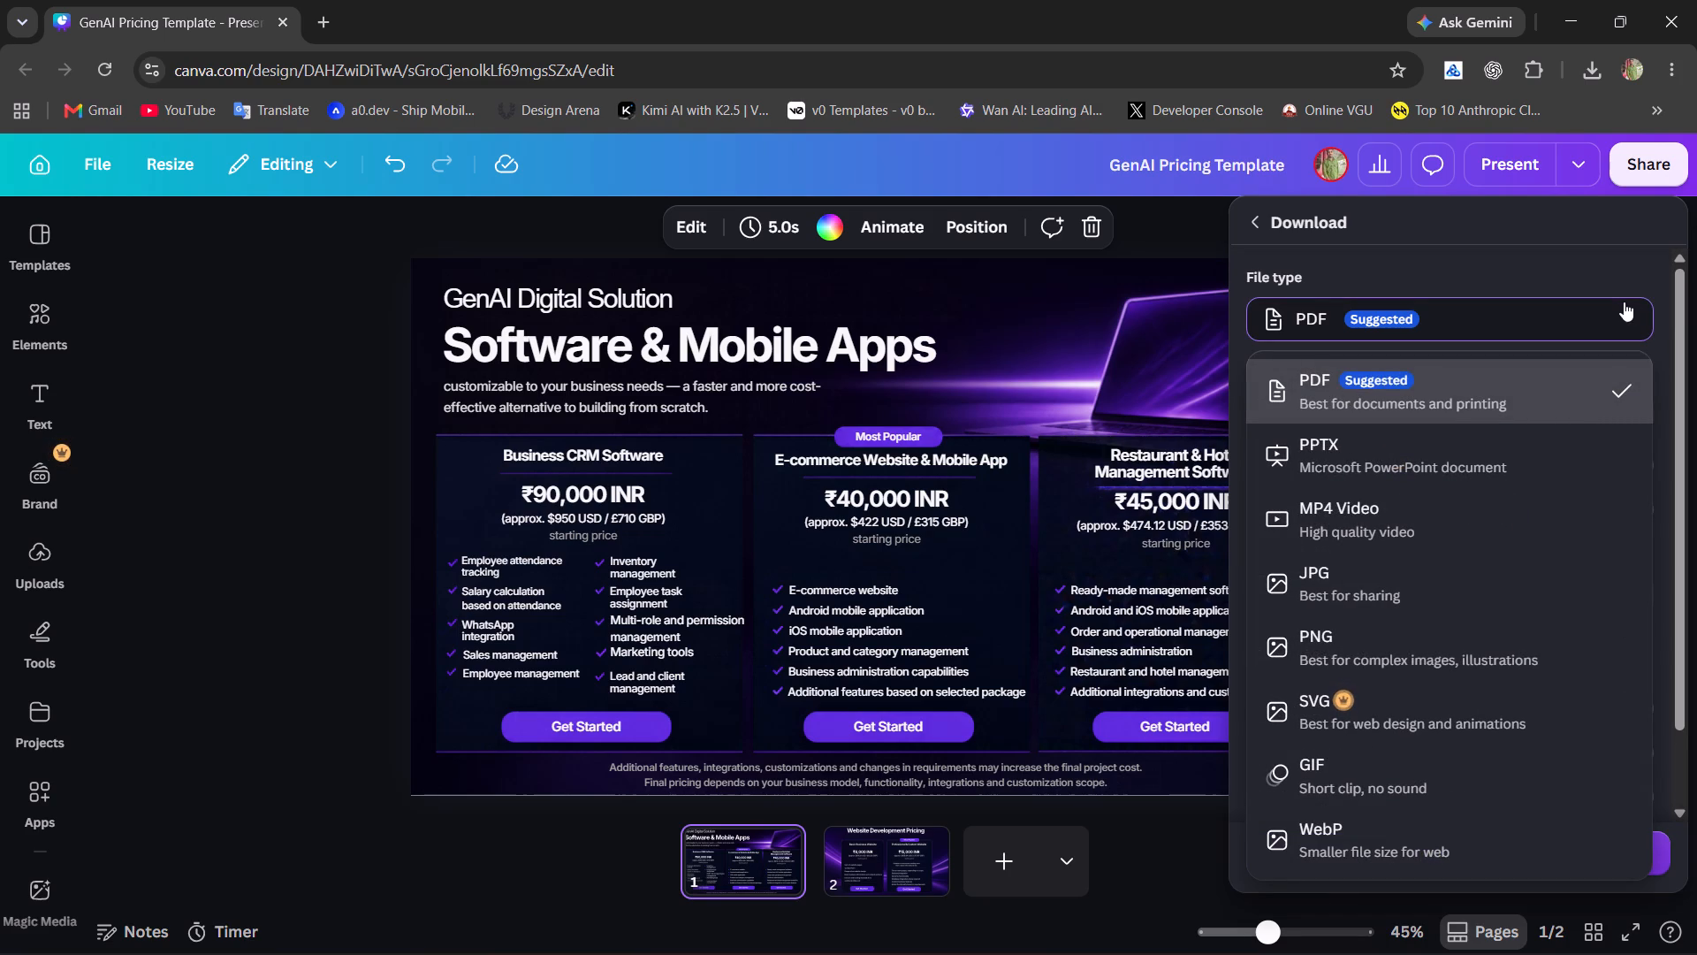
pyautogui.click(1564, 270)
pyautogui.click(1465, 857)
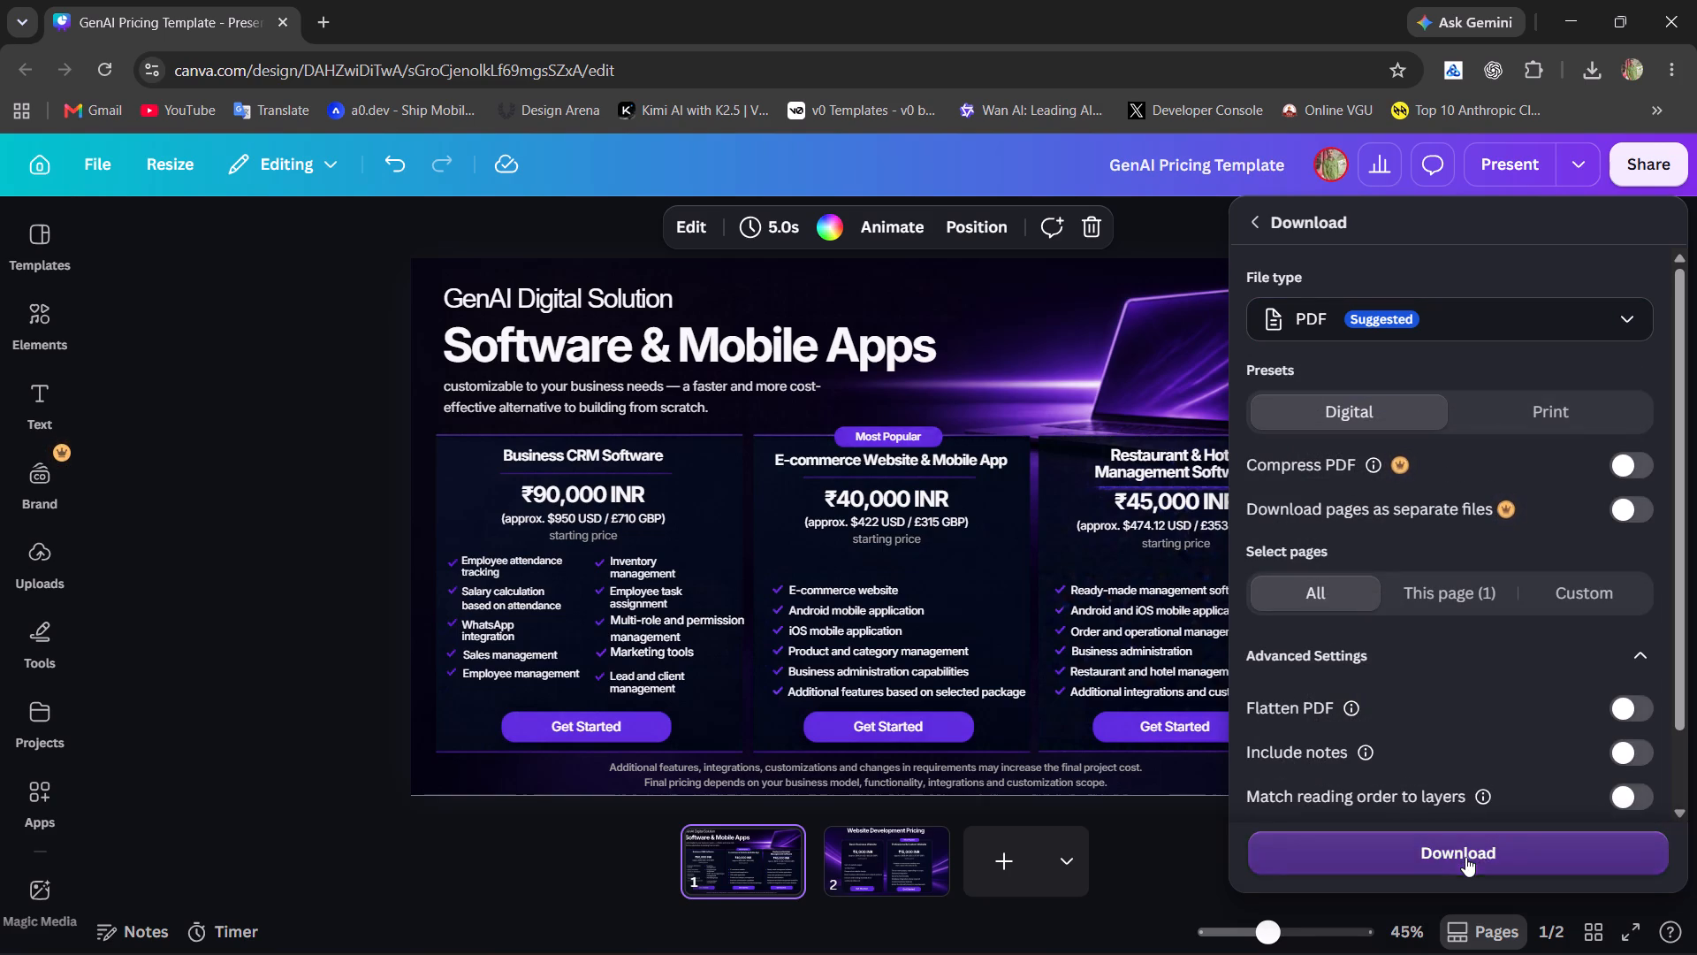
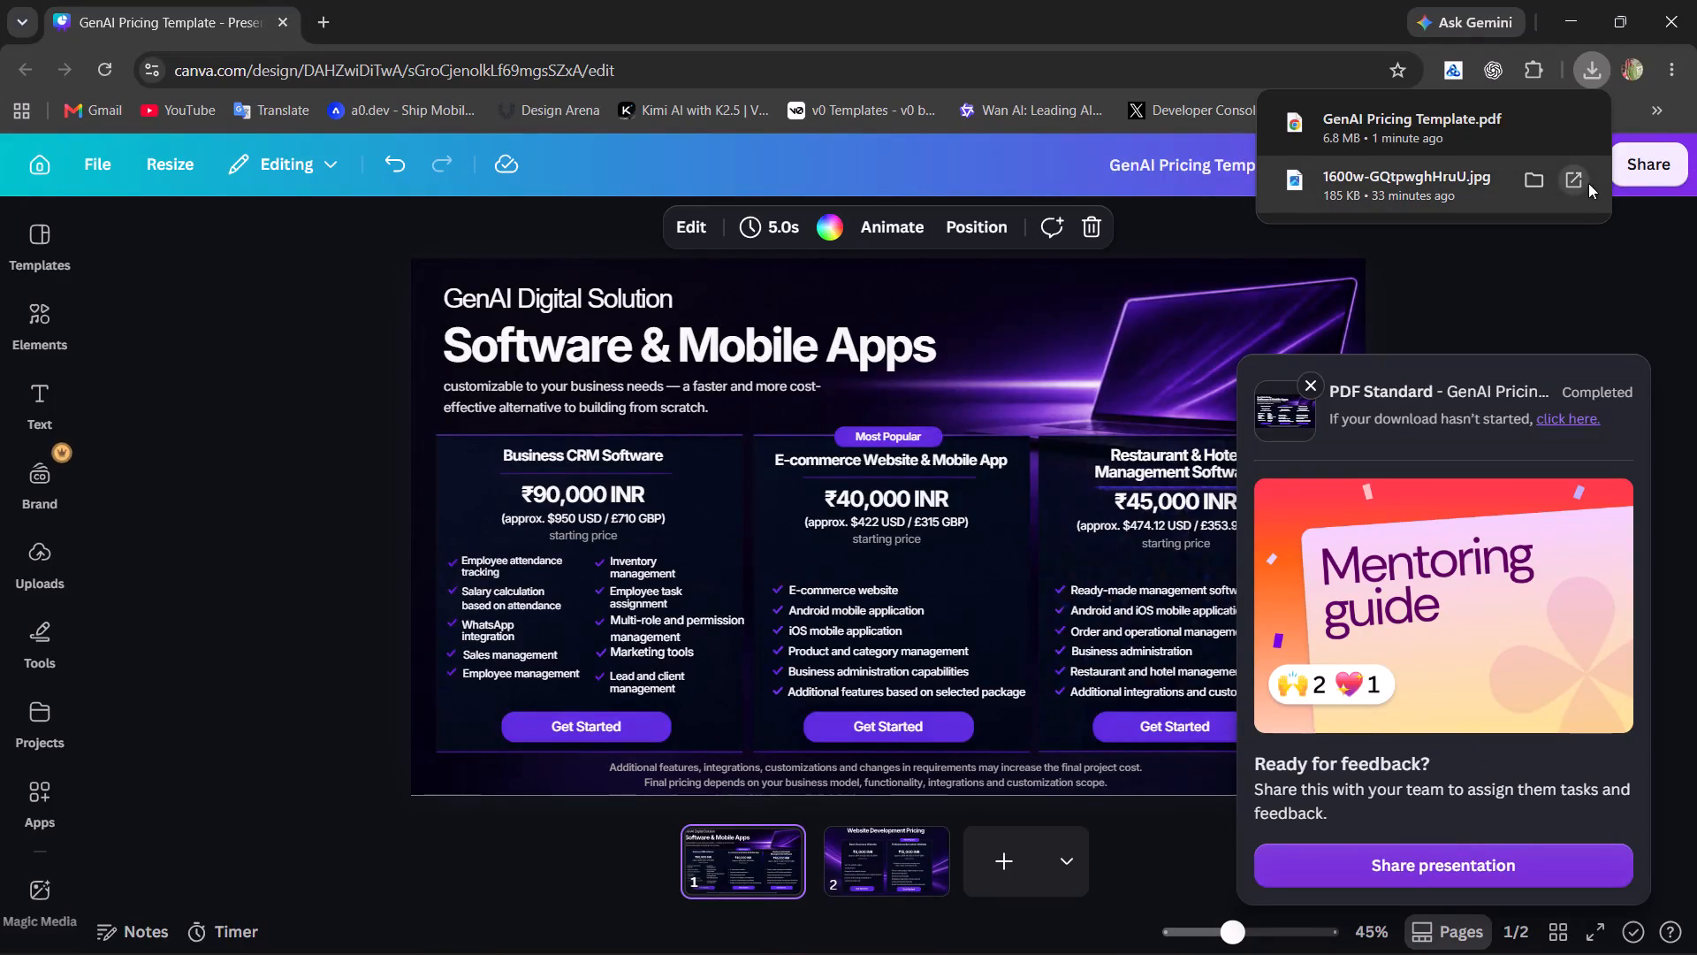
# Open the downloaded GenAI Pricing Template.pdf in a new browser tab to check the exported pages.
pyautogui.click(1575, 126)
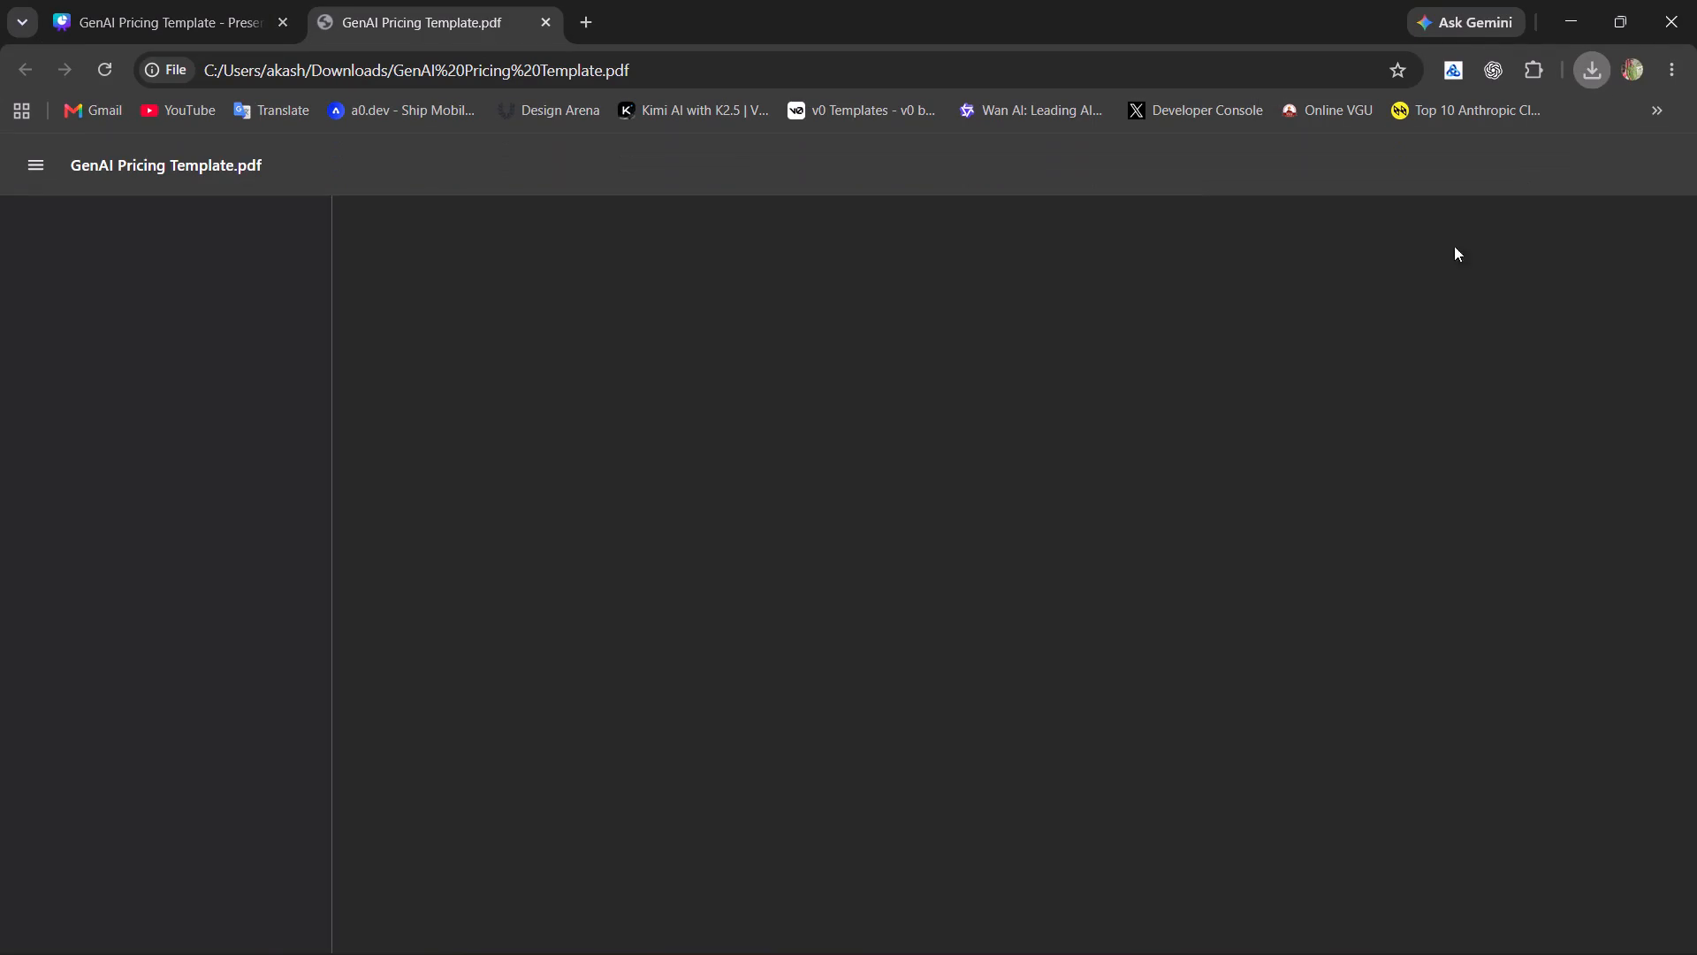
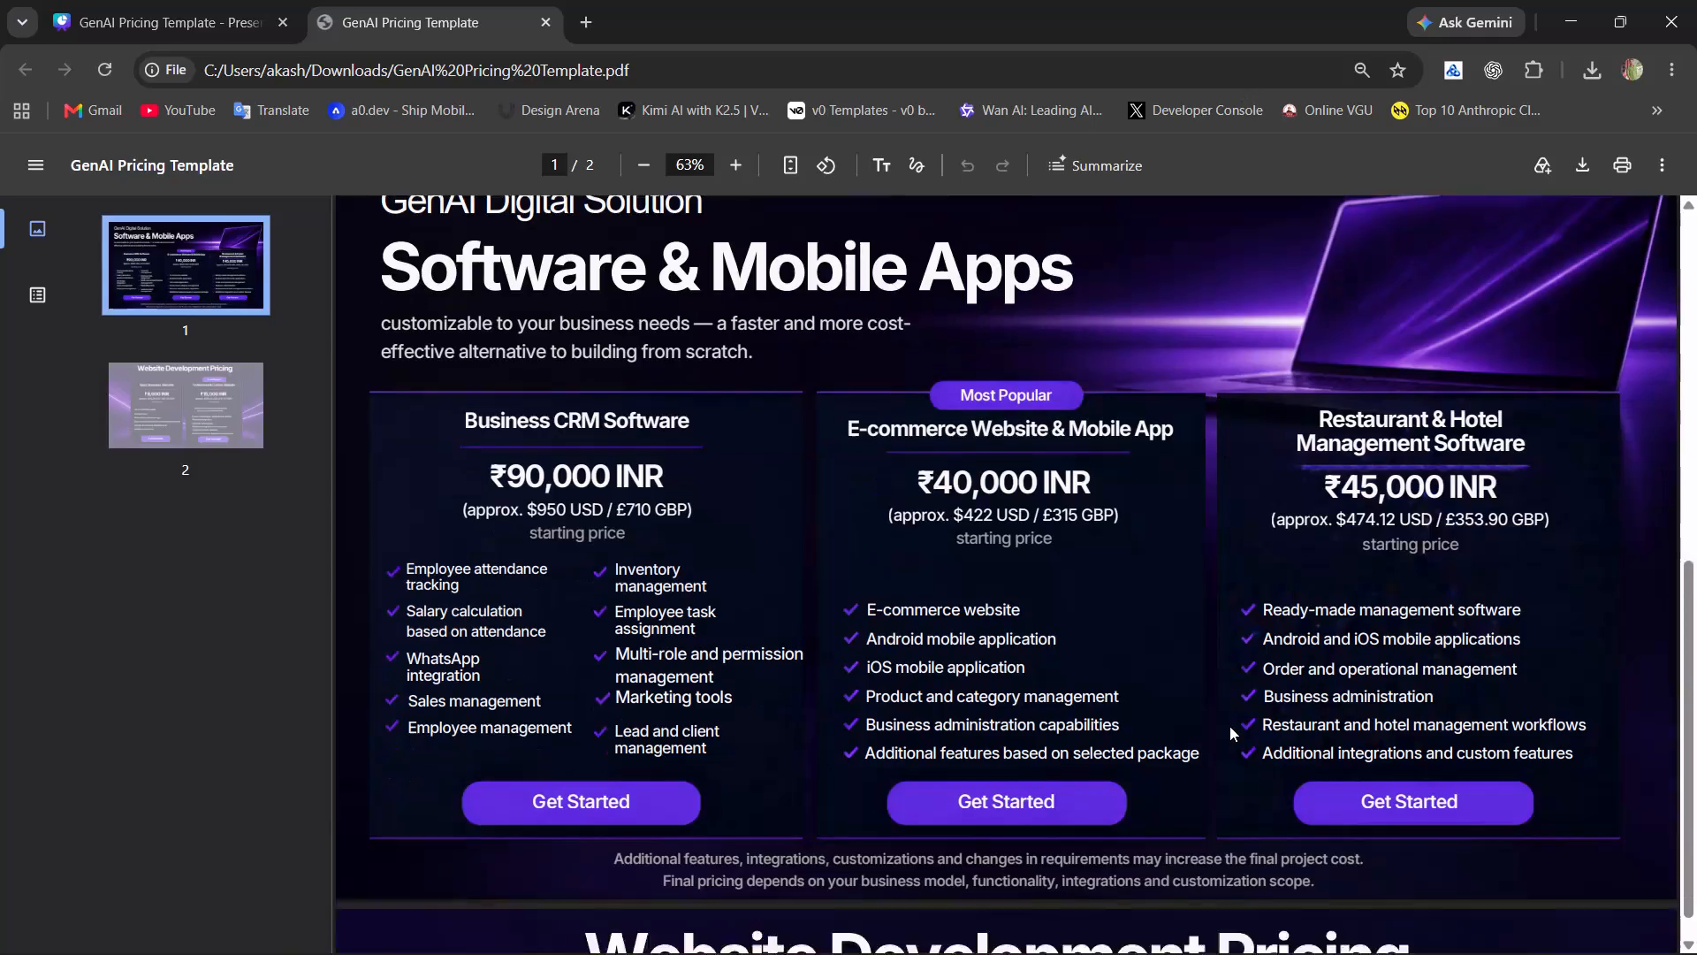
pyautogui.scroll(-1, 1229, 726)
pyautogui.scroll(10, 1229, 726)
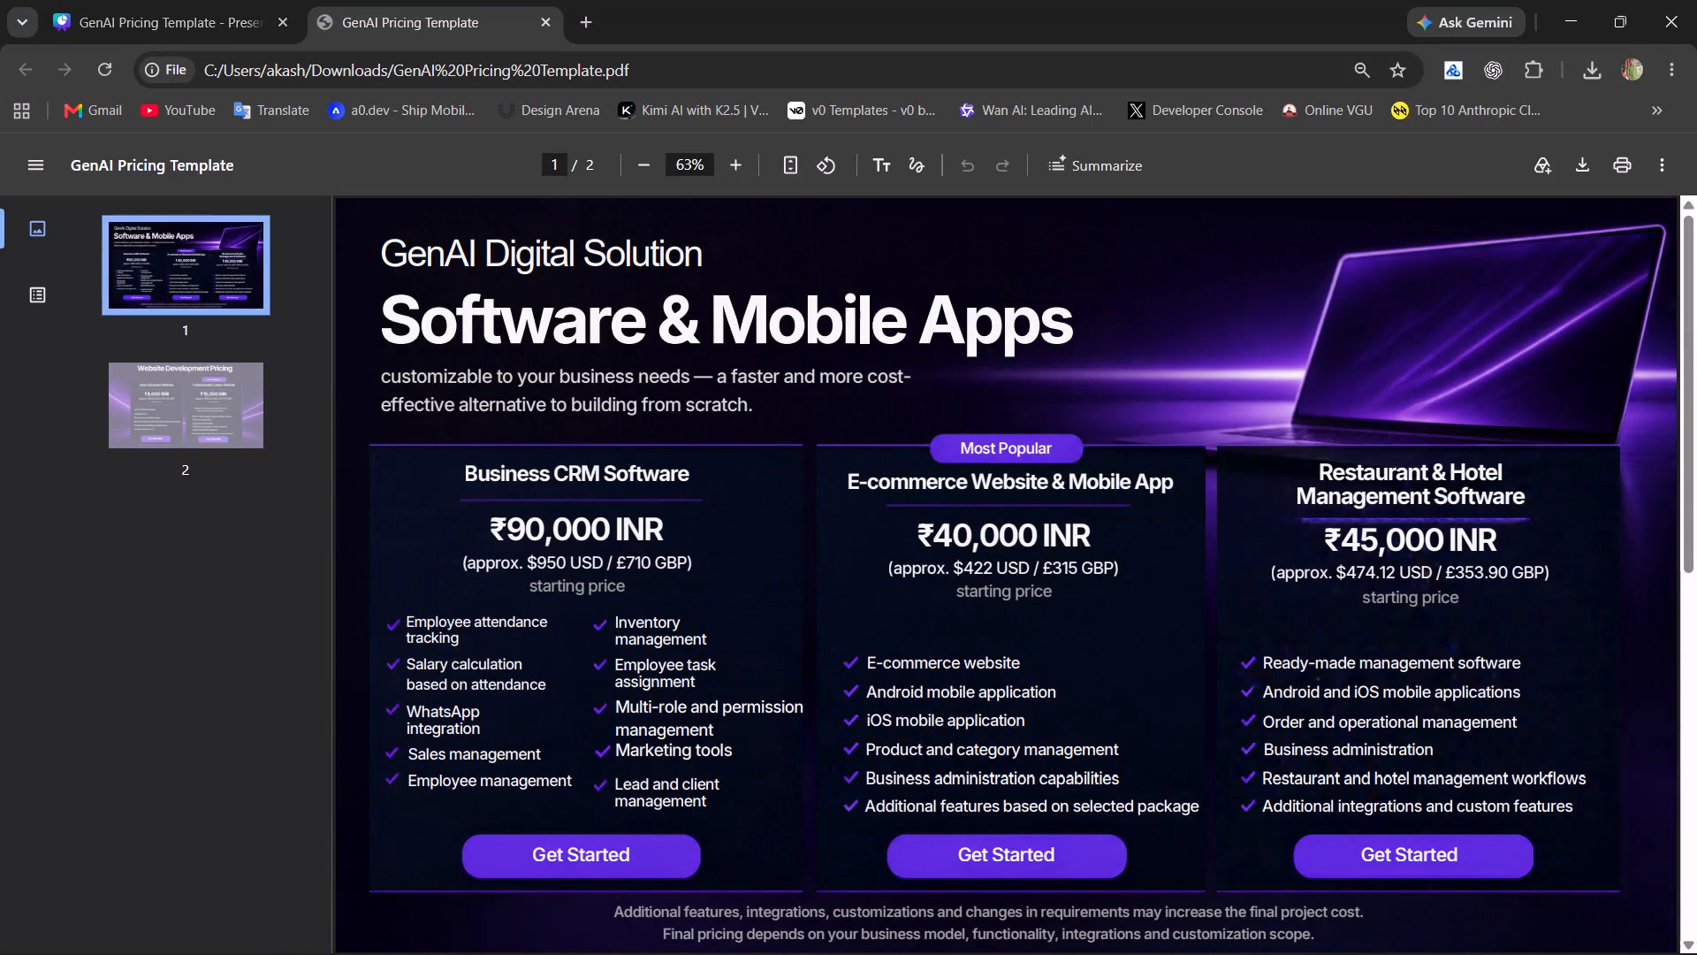
# Open WhatsApp Web (web.whatsapp.com) in the browser tab that holds the exported pricing PDF.
pyautogui.click(510, 89)
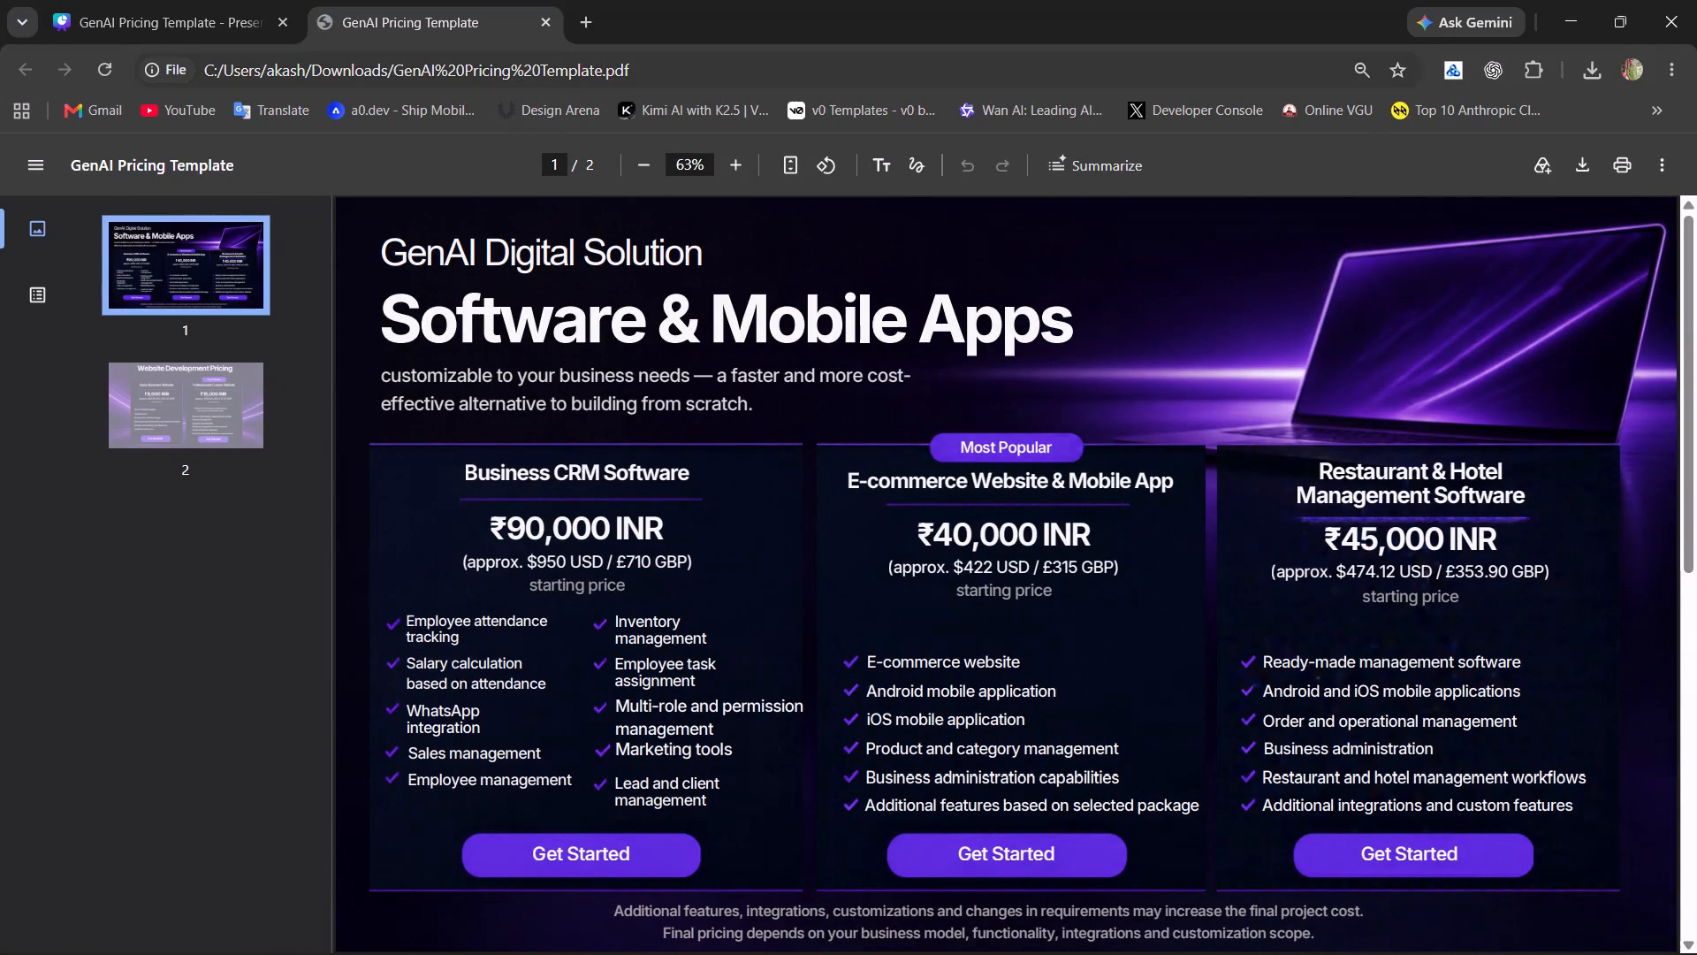
pyautogui.click(497, 79)
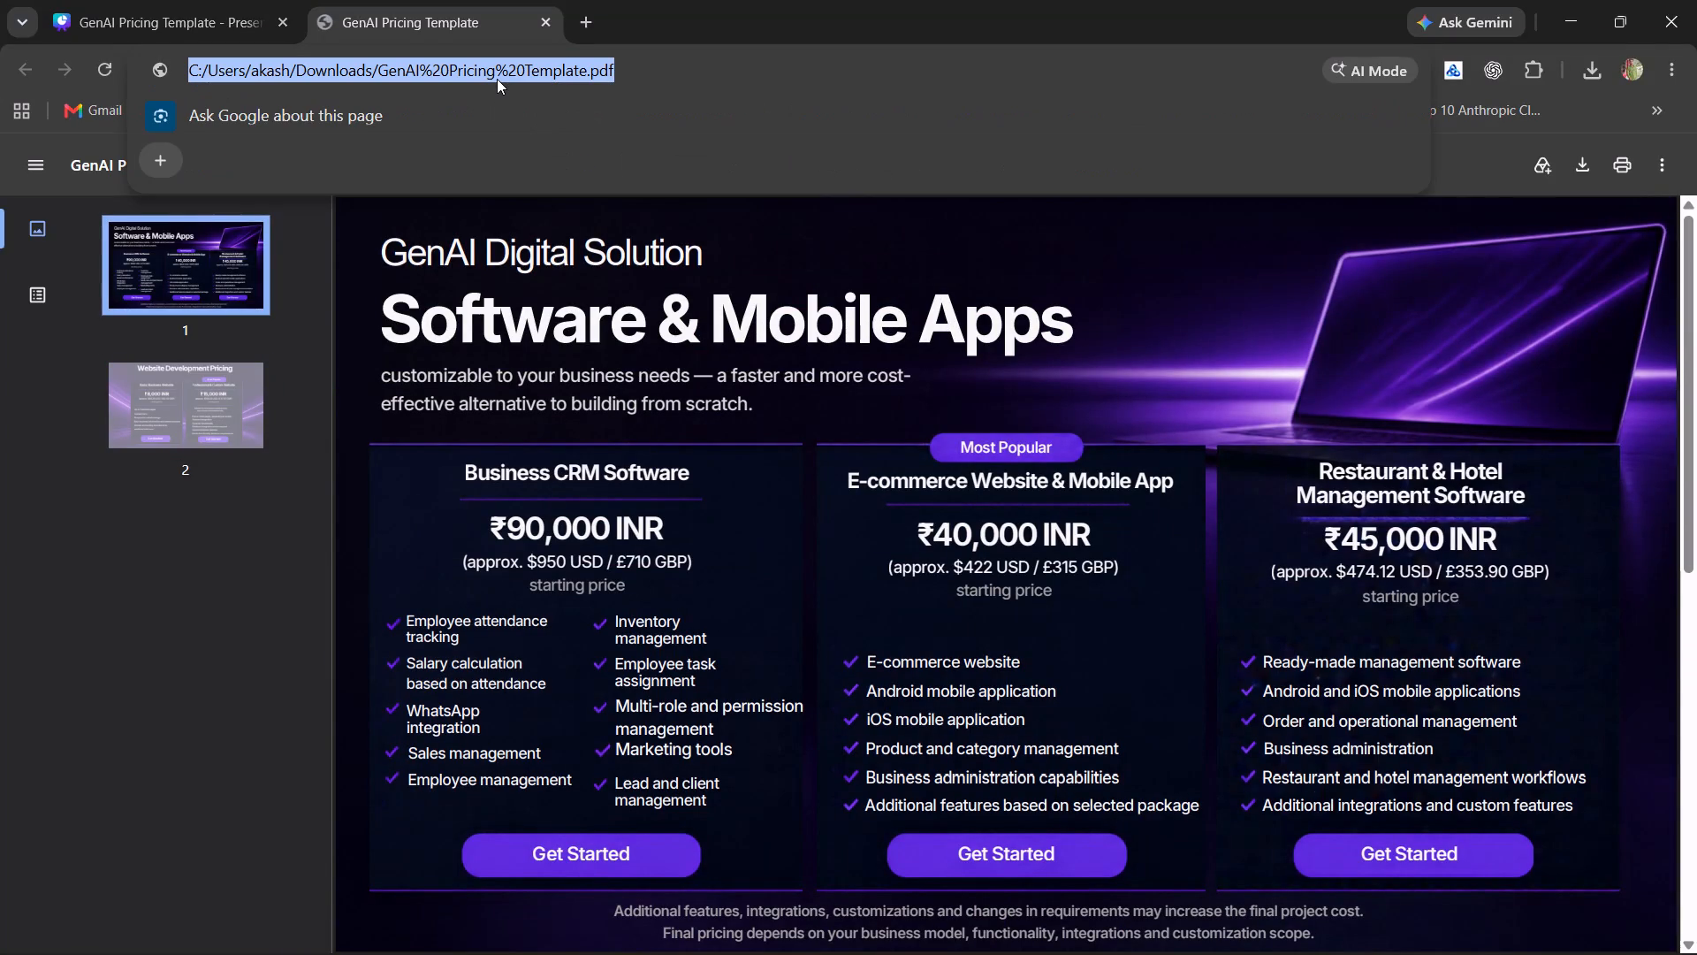
pyautogui.press('w')
pyautogui.press('Return')
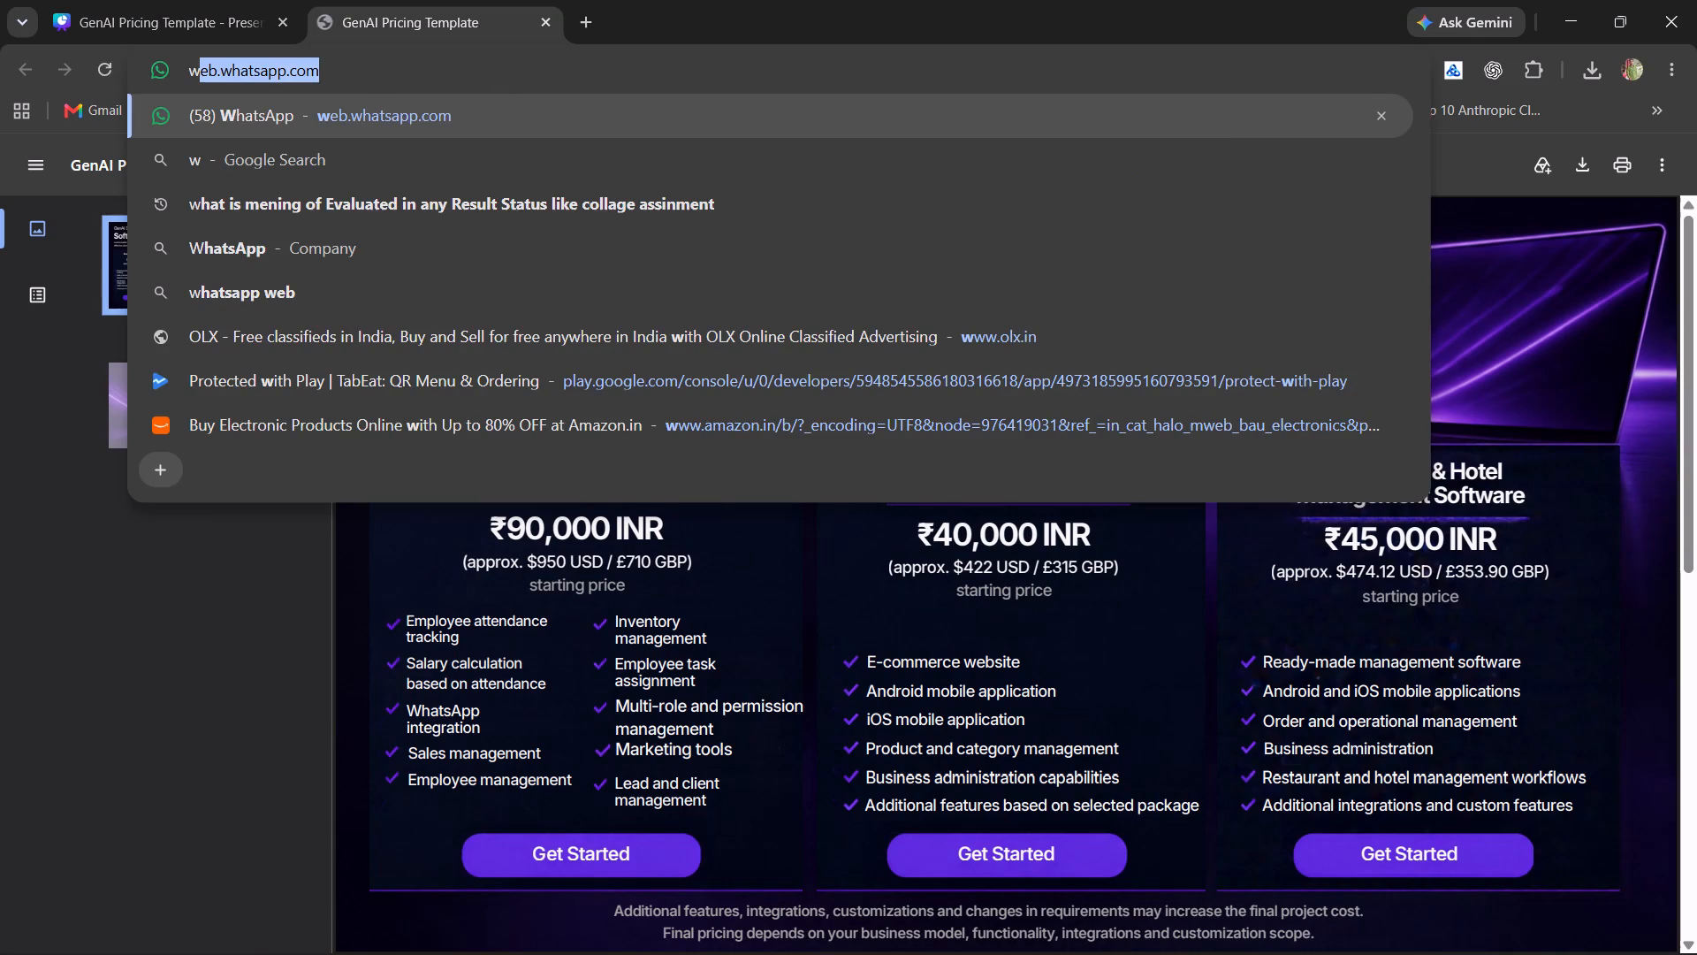